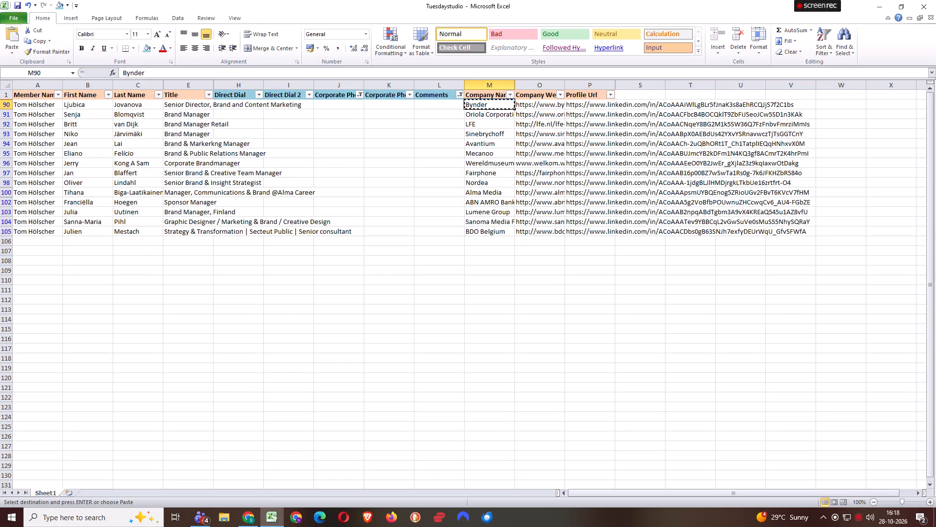
Copy the company name Bynder from the Excel contact list and search Google in Chrome for "Bynder company phone number netherlands".
key(ctrl+c)
key(alt+Tab)
drag(178, 66, 0, 48)
key(ctrl+v)
key(Return)
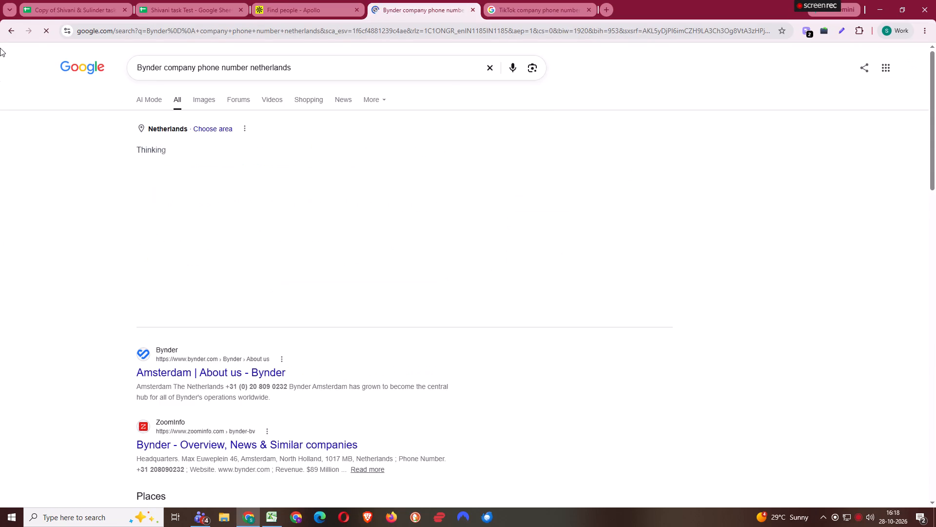
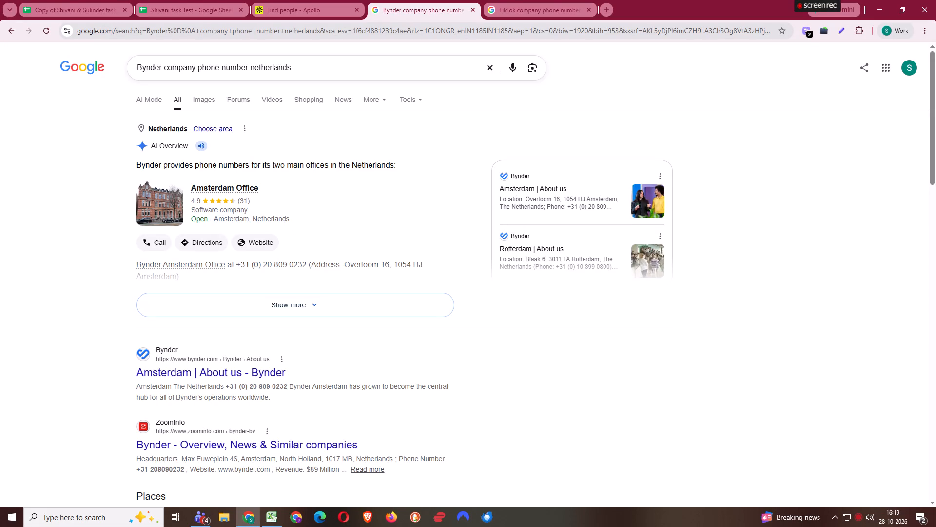
drag(132, 471, 184, 468)
drag(184, 468, 184, 468)
key(ctrl+c)
key(ctrl+c)
key(ctrl+c)
key(ctrl+c)
key(ctrl+c)
key(alt+Tab)
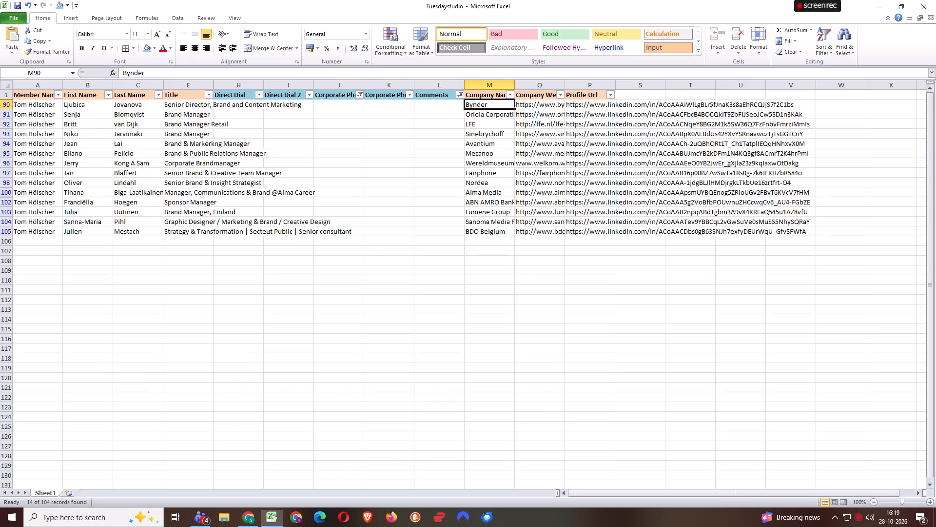
click(347, 102)
key(apostrophe)
key(ctrl+v)
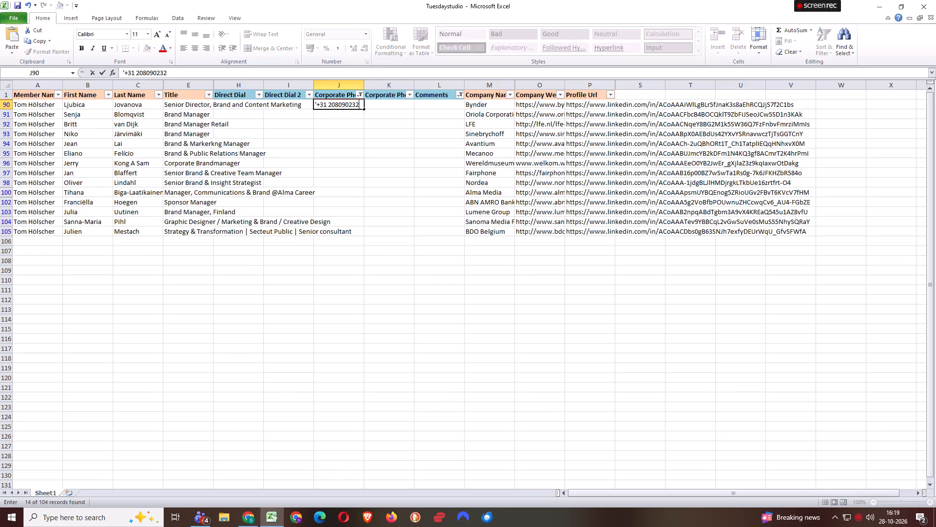
click(336, 117)
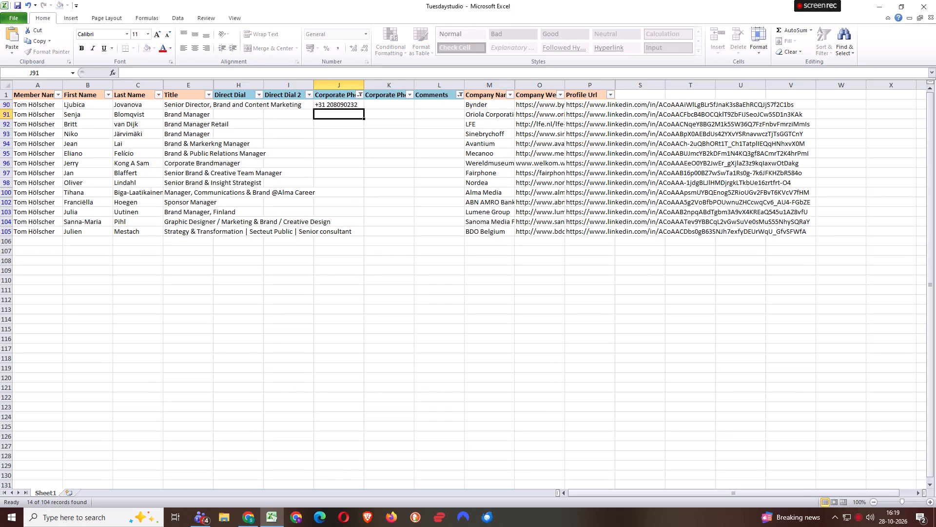
Reapply the blanks filter on the first corporate phone column so the completed Bynder row is hidden.
click(363, 94)
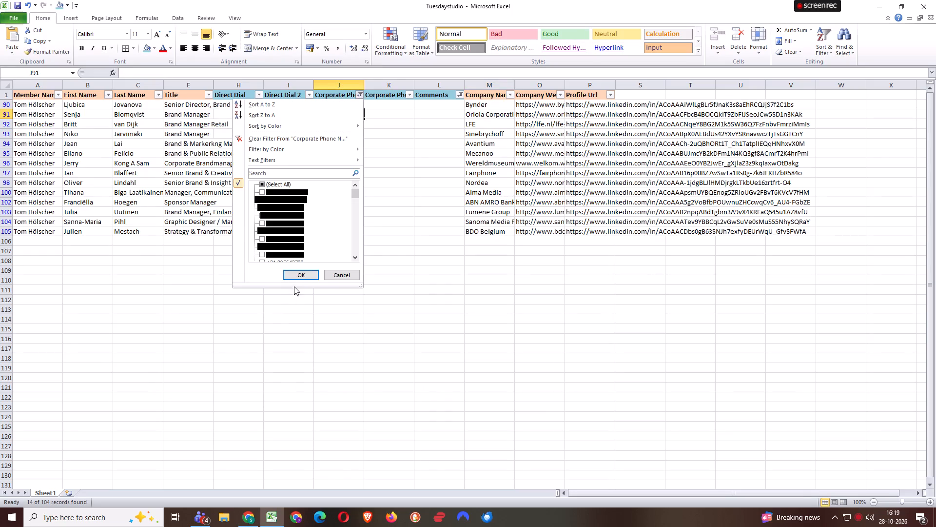
click(296, 280)
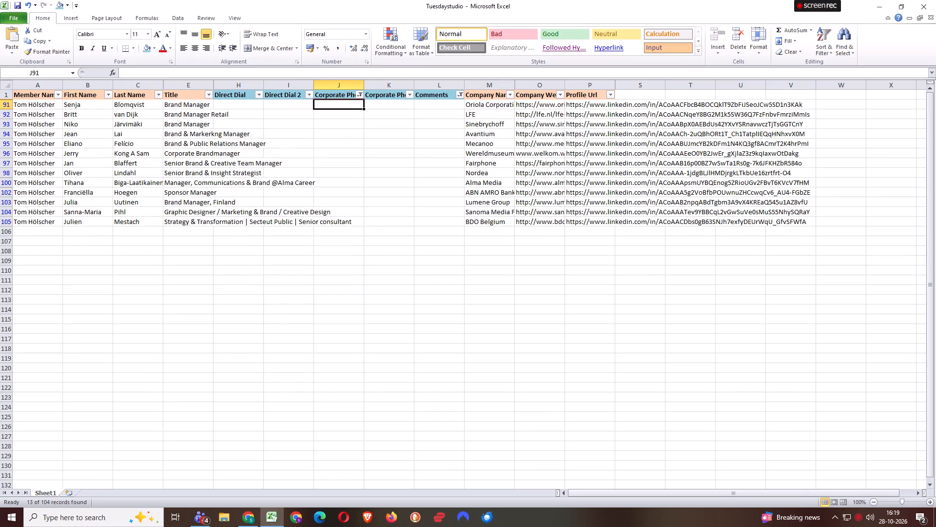
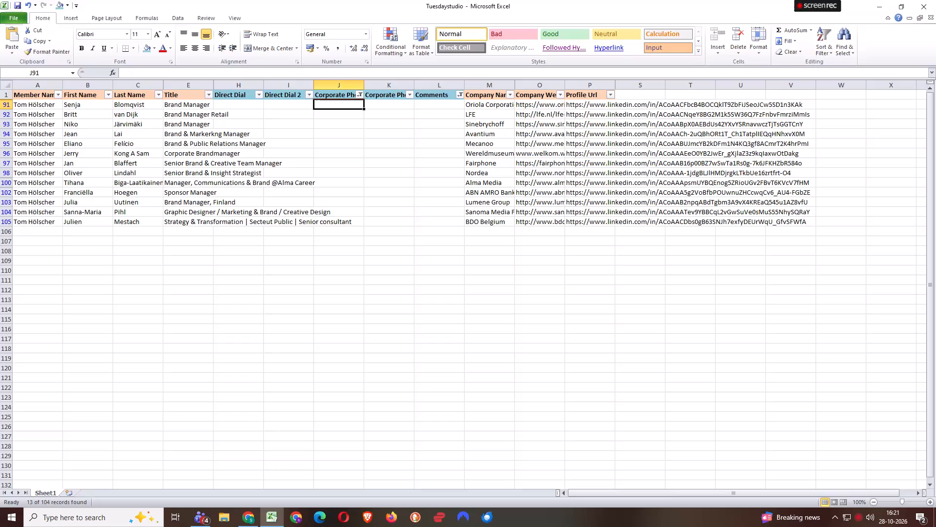
Copy the company name Oriola Corporation from the Excel list and search Google in Chrome for "Oriola Corporation company phone number netherlands".
click(483, 105)
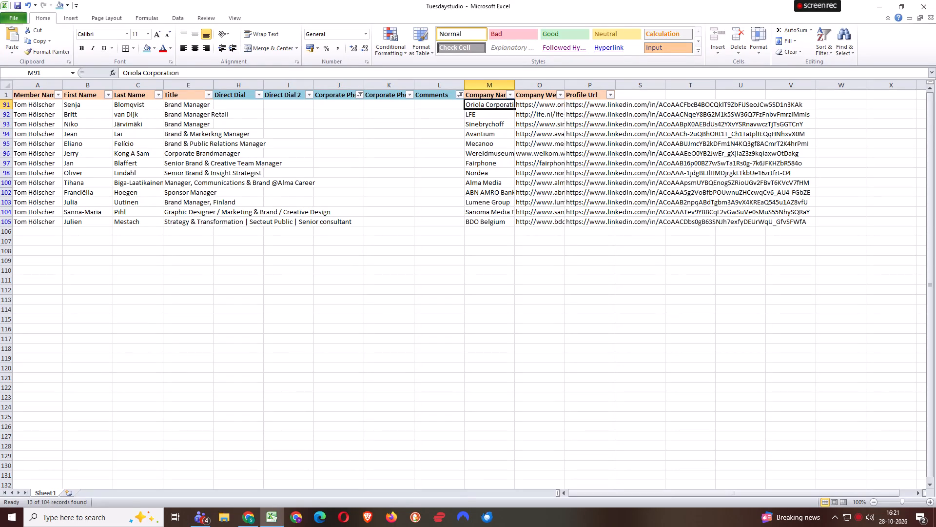
key(ctrl+c)
key(alt+Tab)
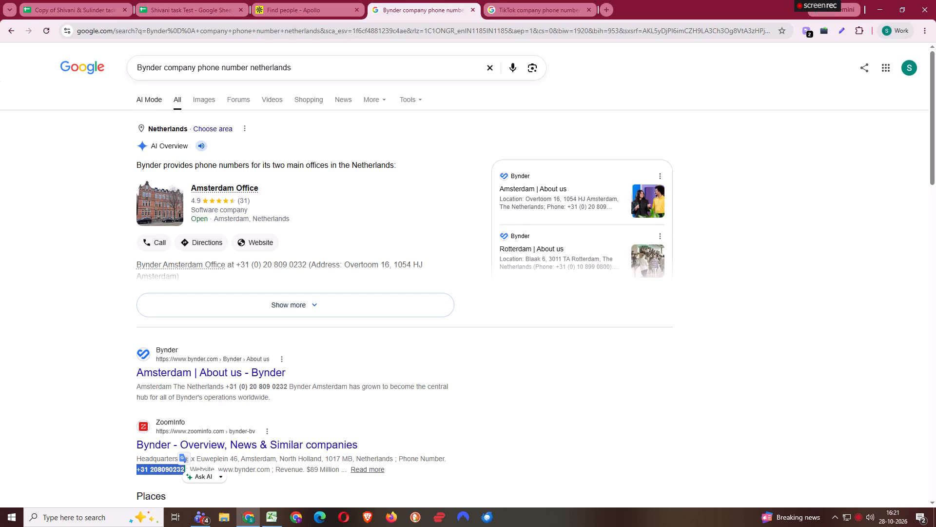
click(146, 68)
click(146, 68)
key(ctrl+v)
key(space)
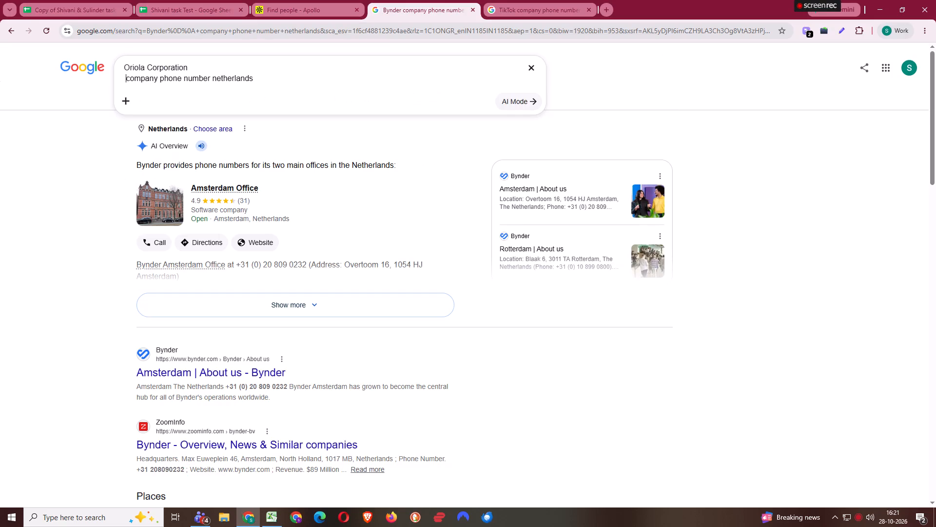
key(Return)
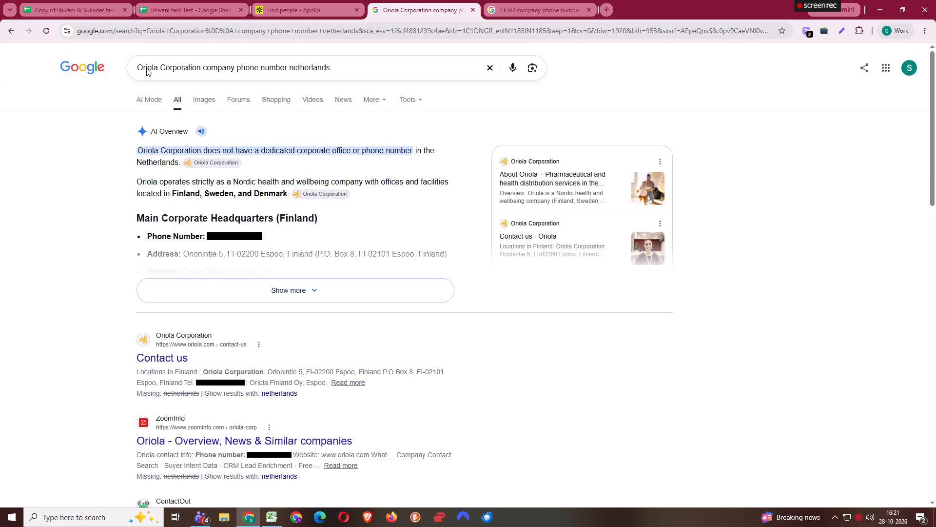
key(alt+Tab)
key(alt+Tab)
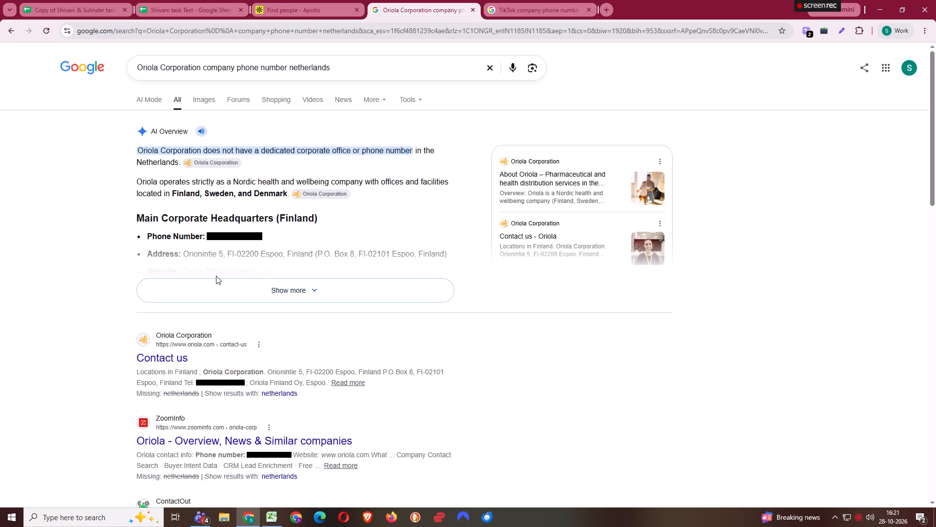
Copy Oriola's Finland headquarters phone number into its Corporate Phone cell J91 in Excel as text, removing the extra separators between digits.
click(216, 276)
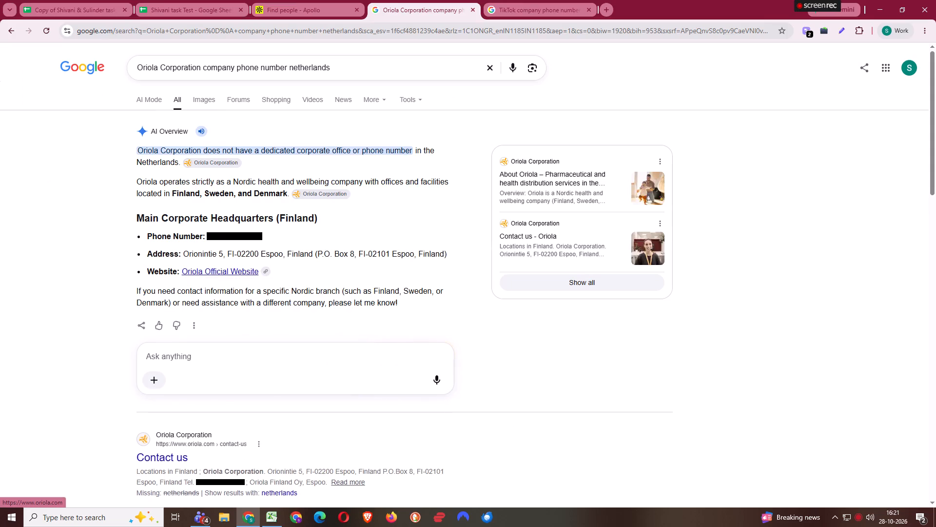
drag(208, 235, 297, 235)
key(ctrl+c)
key(ctrl+c)
key(ctrl+c)
key(alt+Tab)
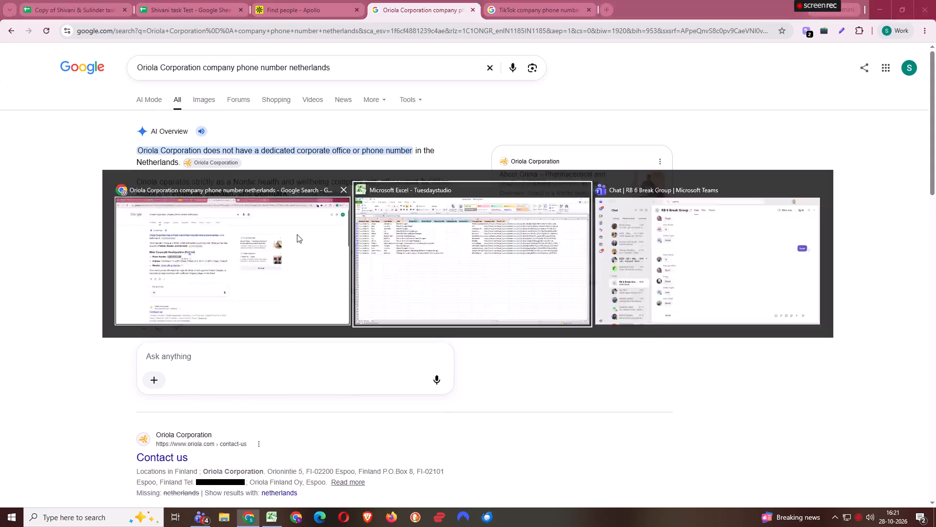
click(322, 104)
key(apostrophe)
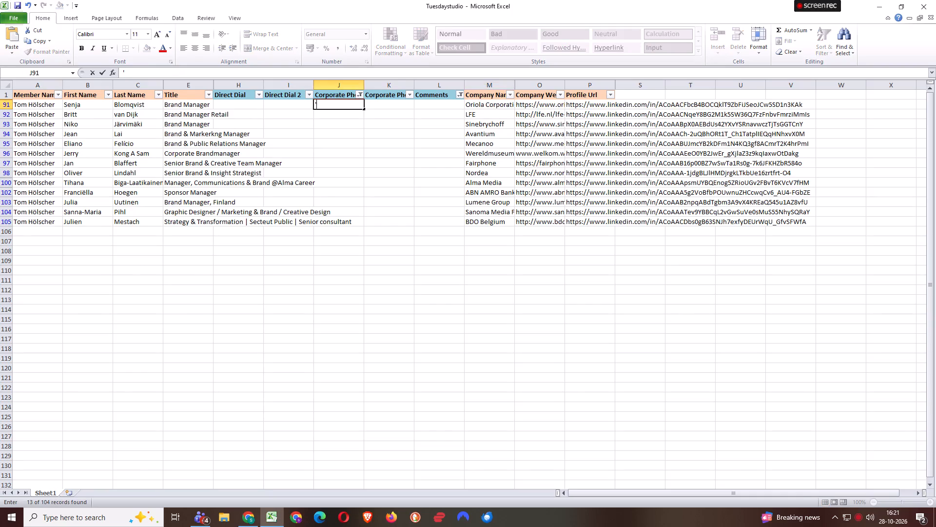
key(ctrl+v)
click(339, 102)
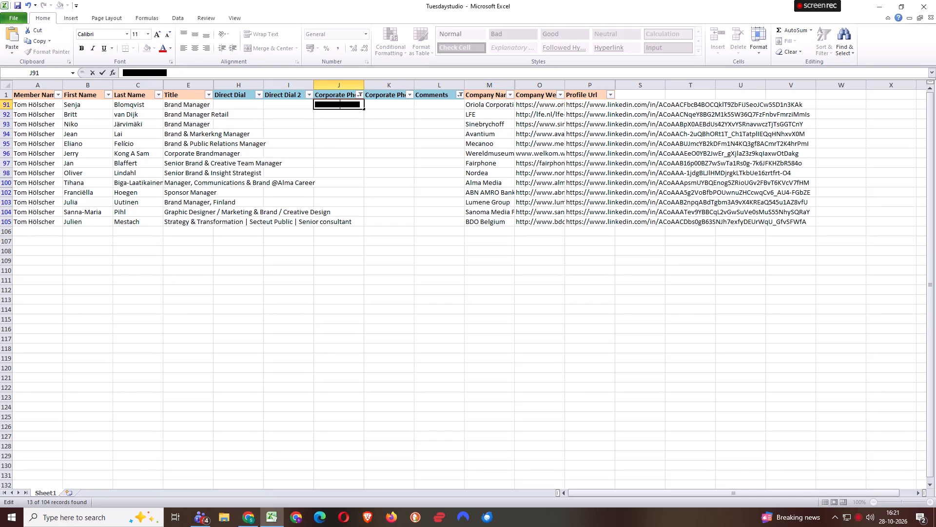
key(BackSpace)
click(351, 102)
key(BackSpace)
click(396, 219)
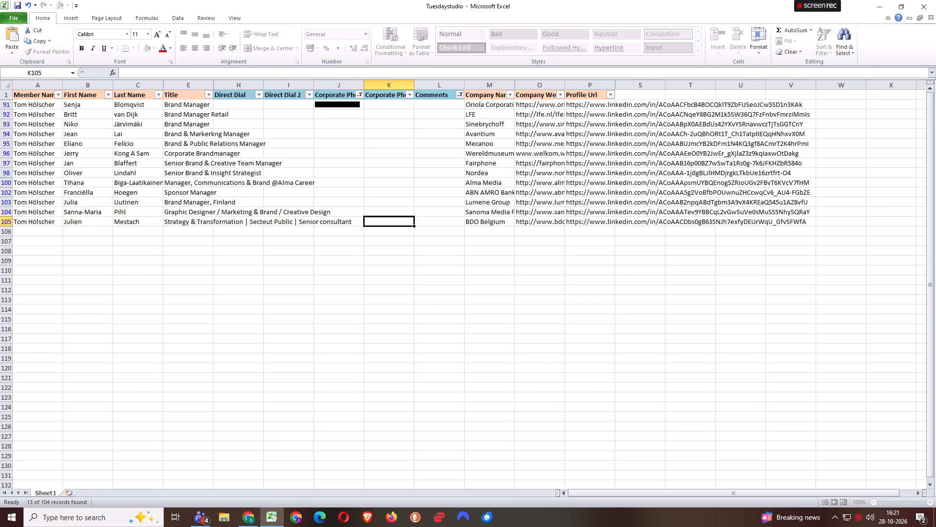
Fill the Oriola Corporate Phone cell J91 with light blue.
click(360, 95)
click(459, 140)
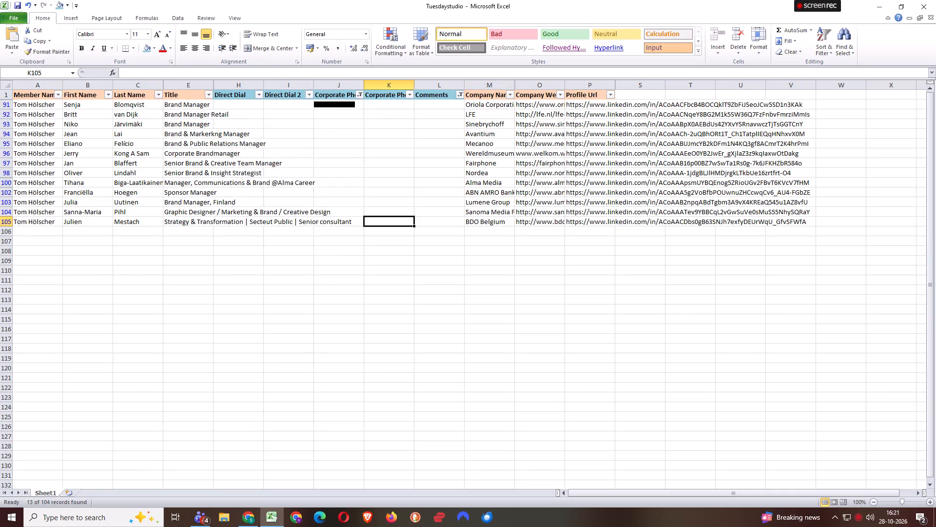
click(331, 101)
click(147, 46)
click(390, 179)
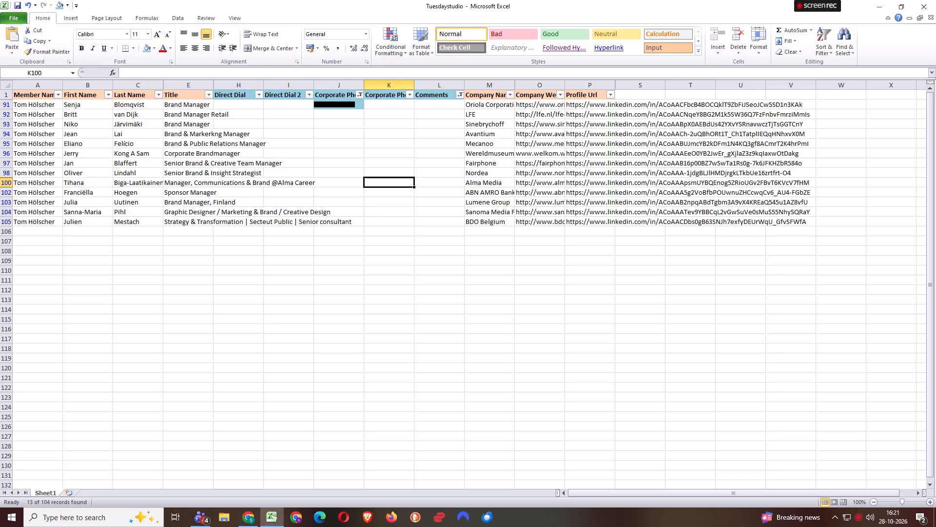
Reapply the blanks filter on the first Corporate Phone column to hide the completed Oriola row, and save the workbook.
click(360, 92)
click(299, 276)
click(441, 330)
key(ctrl+s)
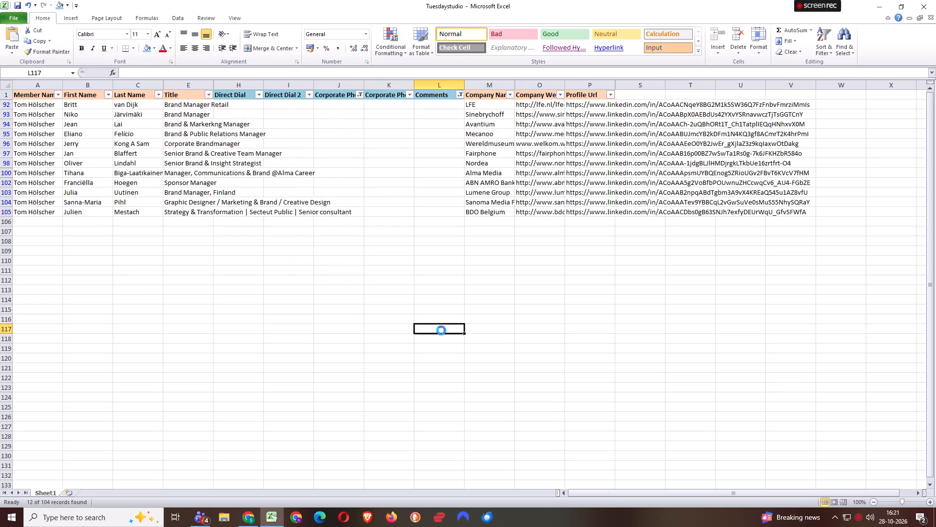
key(ctrl+s)
key(ctrl+s)
click(467, 272)
Copy the company name LFE from the Excel list and search Google in Chrome for "LFE company phone number netherlands".
click(490, 111)
click(487, 101)
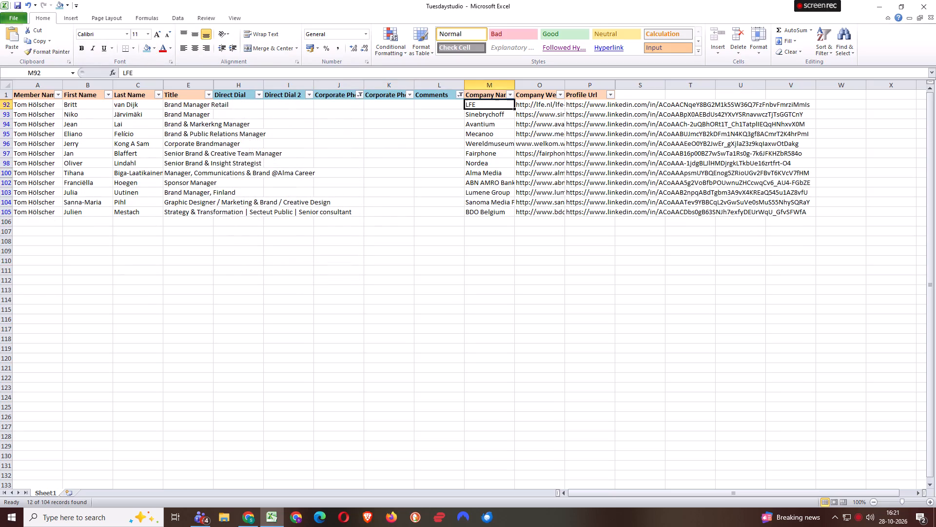
key(ctrl+c)
key(alt+Tab)
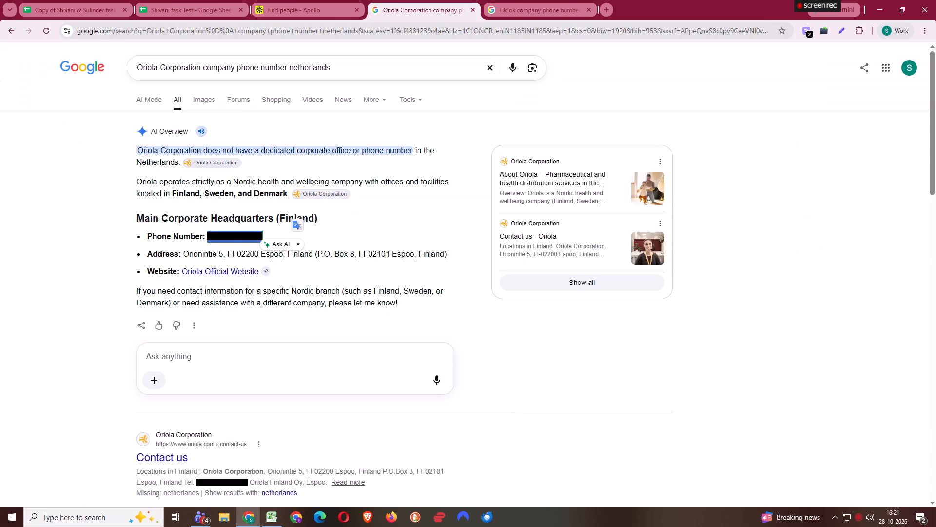
drag(202, 68, 0, 30)
key(ctrl+v)
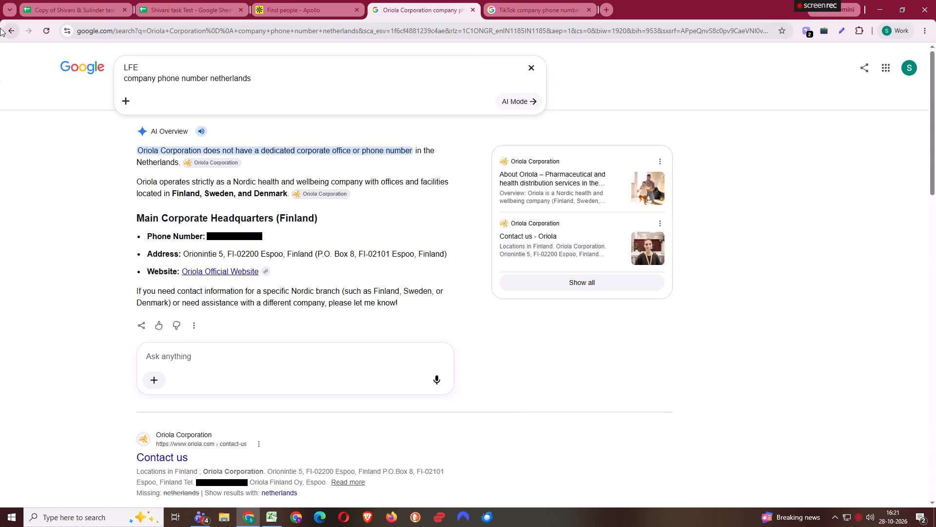
key(Return)
key(Return)
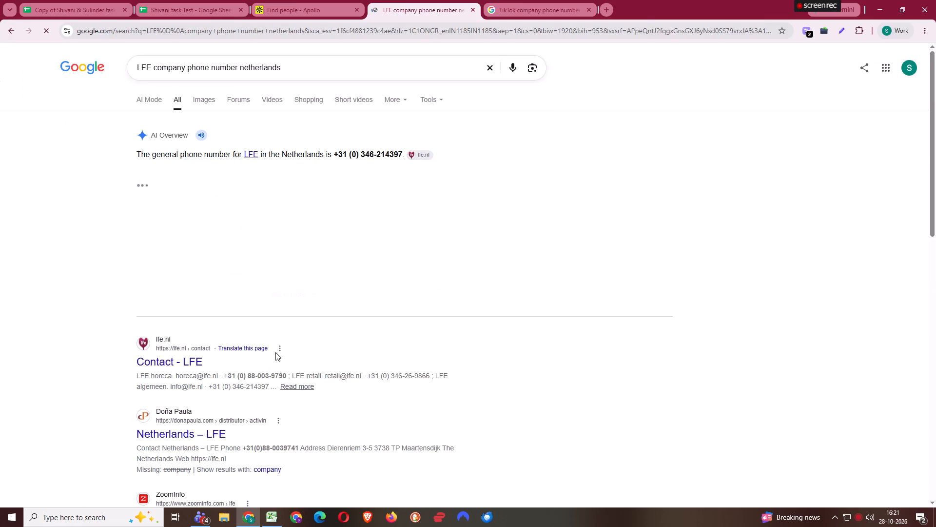
Copy LFE's general phone number into cell J92 in Excel as text, removing the (0) and hyphen and keeping one space after the country code.
alt+click(362, 147)
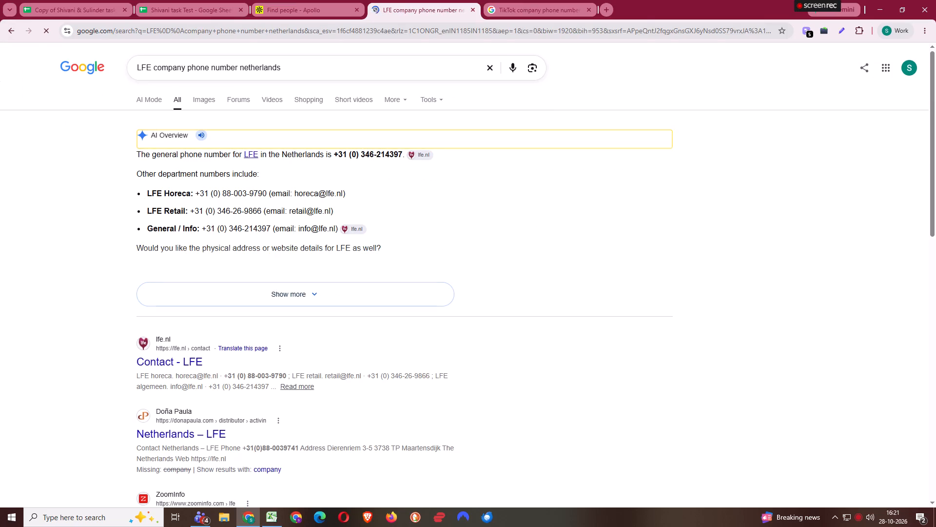
alt+click(359, 151)
key(alt+Tab)
click(344, 104)
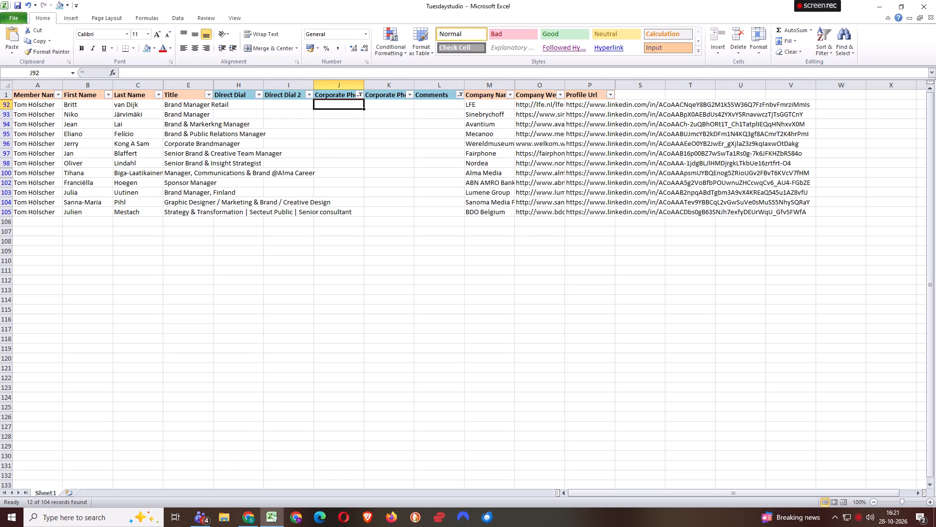
key(apostrophe)
key(ctrl+v)
click(350, 103)
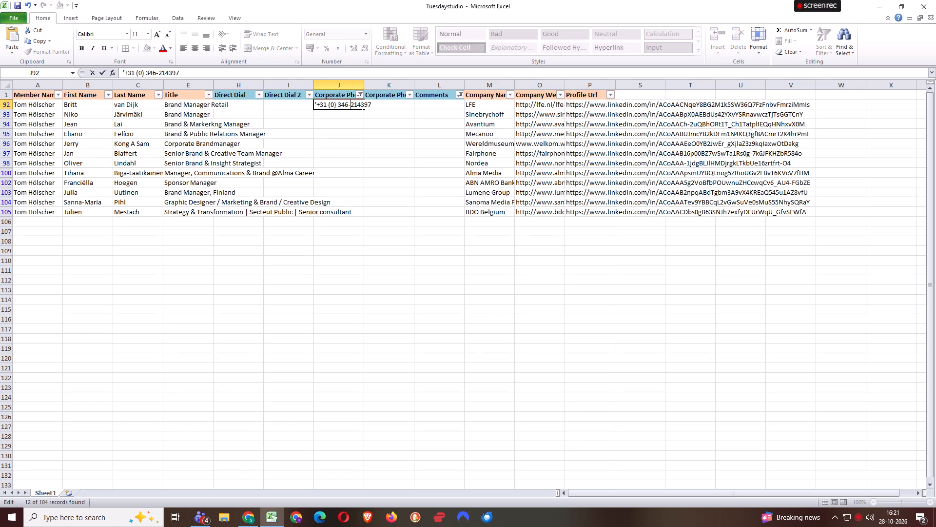
key(BackSpace)
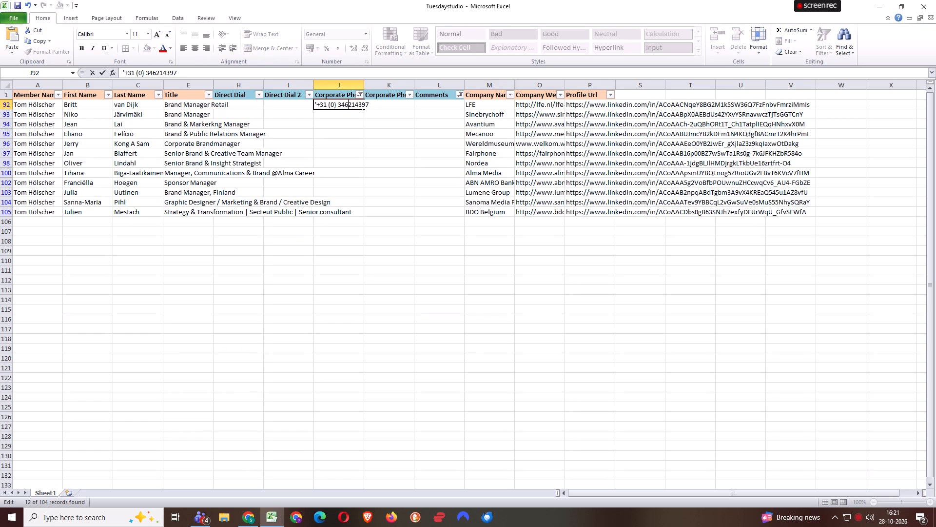
click(339, 101)
key(BackSpace)
key(BackSpace)
key(BackSpace)
key(BackSpace)
key(BackSpace)
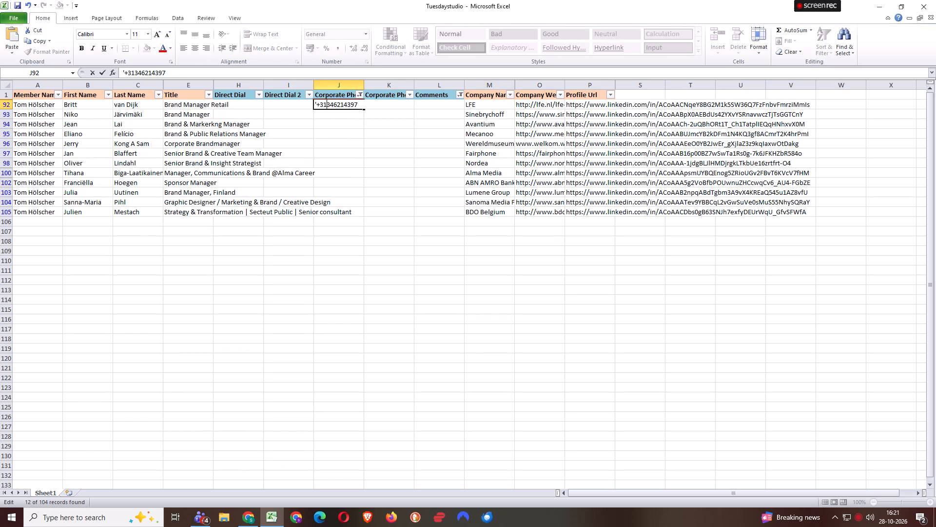
key(space)
click(345, 153)
click(370, 143)
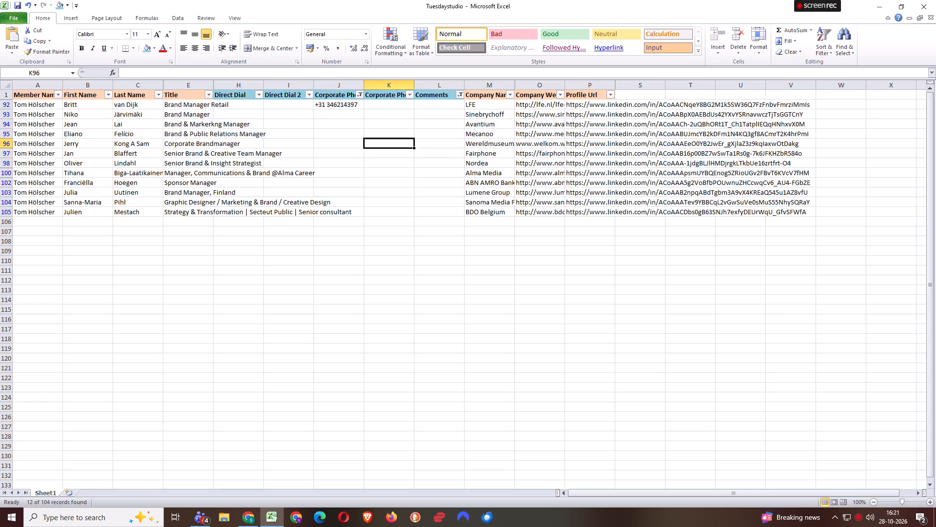
Reapply the blanks filter on the first Corporate Phone column to hide the completed LFE row.
click(359, 94)
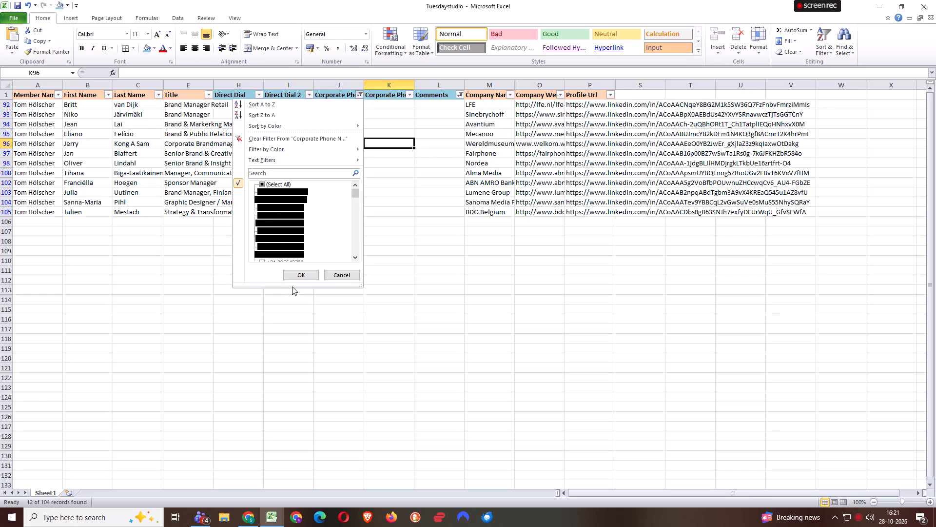
click(296, 278)
Copy the company name Sinebrychoff from the Excel list and search Google in Chrome for "Sinebrychoff company phone number netherlands".
click(491, 103)
key(ctrl+c)
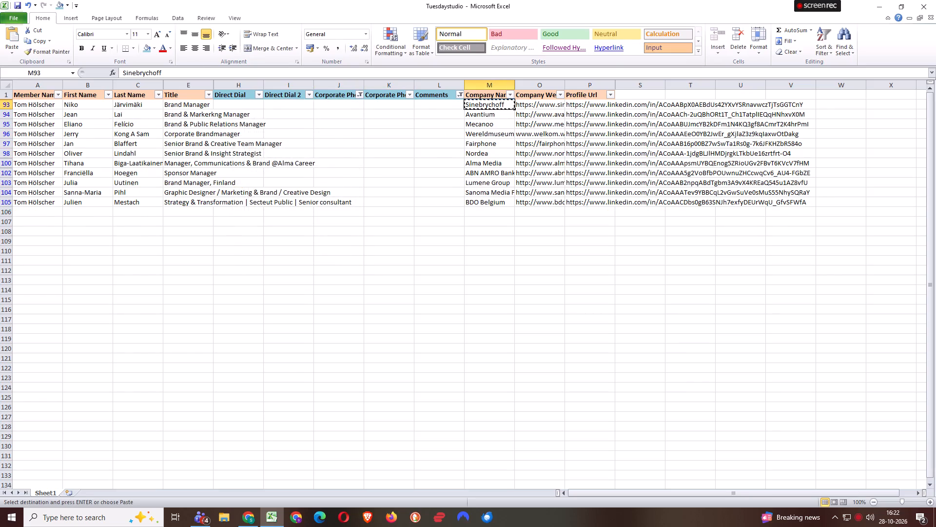
key(alt+Tab)
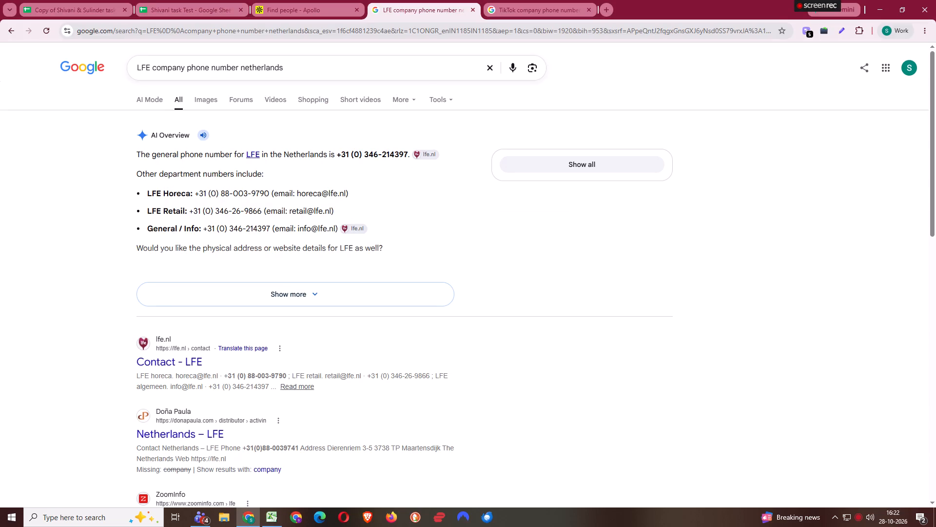
drag(150, 67, 72, 67)
key(ctrl+v)
key(Return)
key(Return)
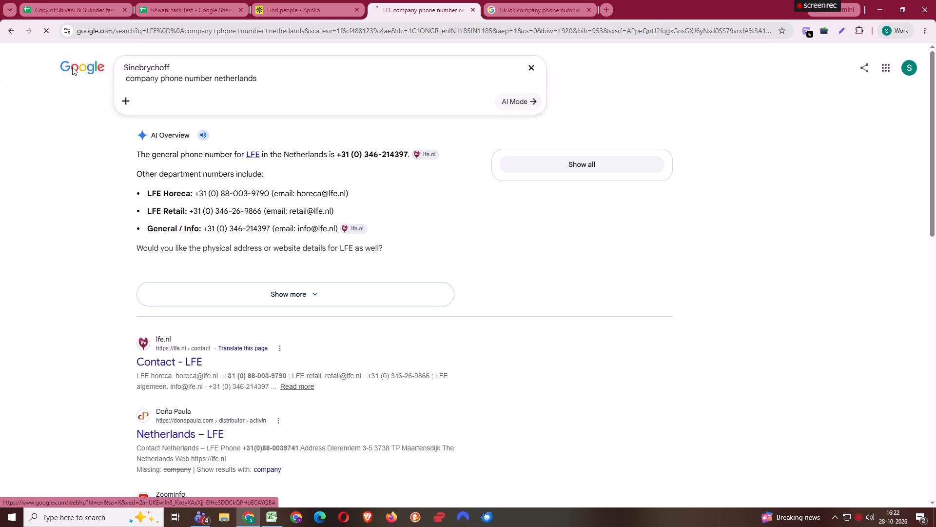
key(Return)
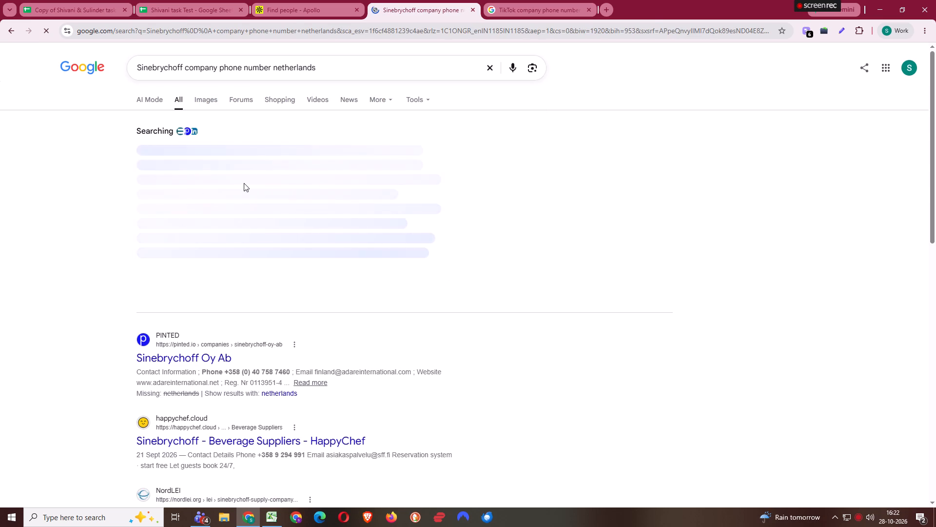
Enter "n" in Sinebrychoff's Corporate Phone cell J93 in the Excel list.
key(alt+Tab)
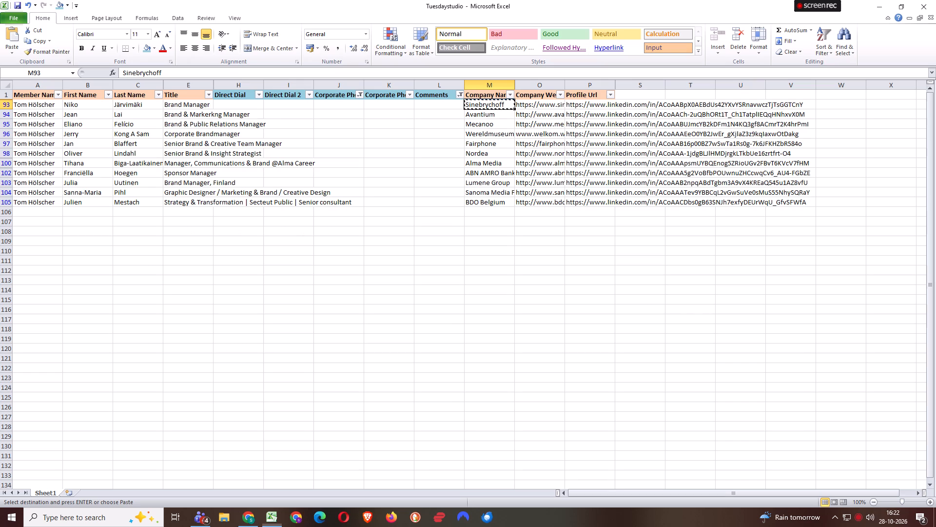
click(349, 105)
key(n)
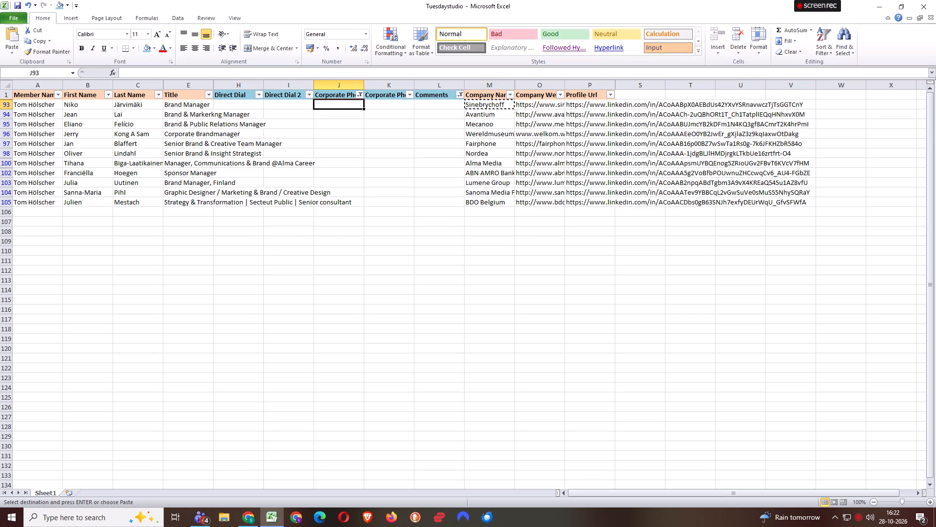
click(367, 182)
Copy the company name Avantium from the Excel list and search Google in Chrome for "Avantium company phone number netherlands".
click(487, 113)
key(ctrl+c)
key(alt+Tab)
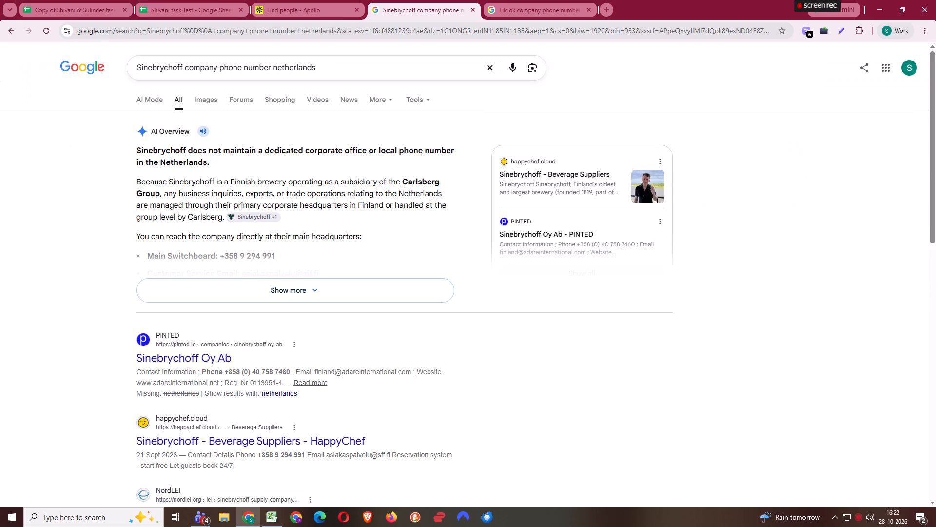
drag(183, 69, 0, 41)
key(ctrl+v)
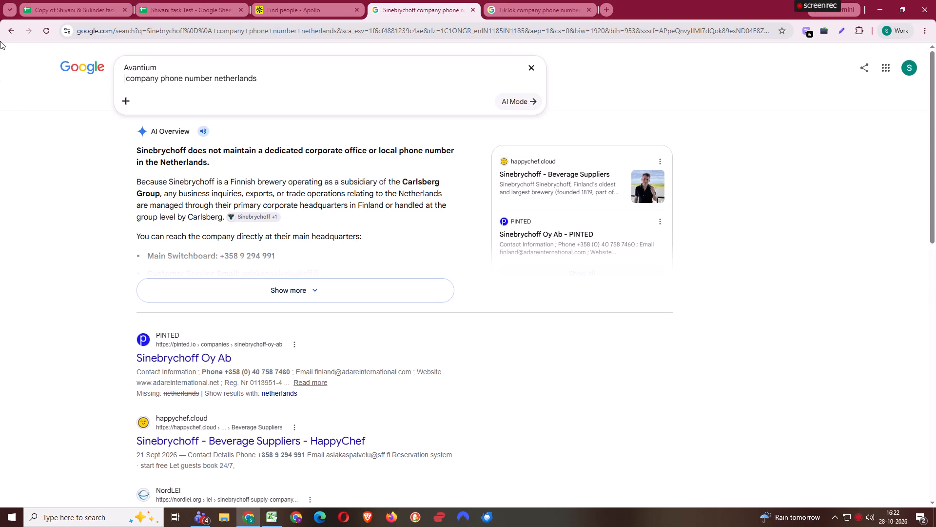
key(Return)
key(Return)
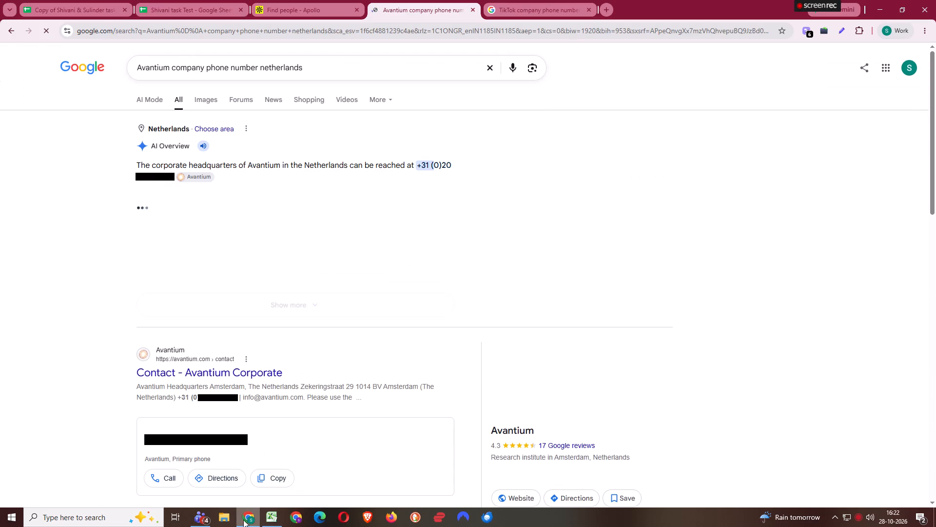
scroll(284, 276, down, 5)
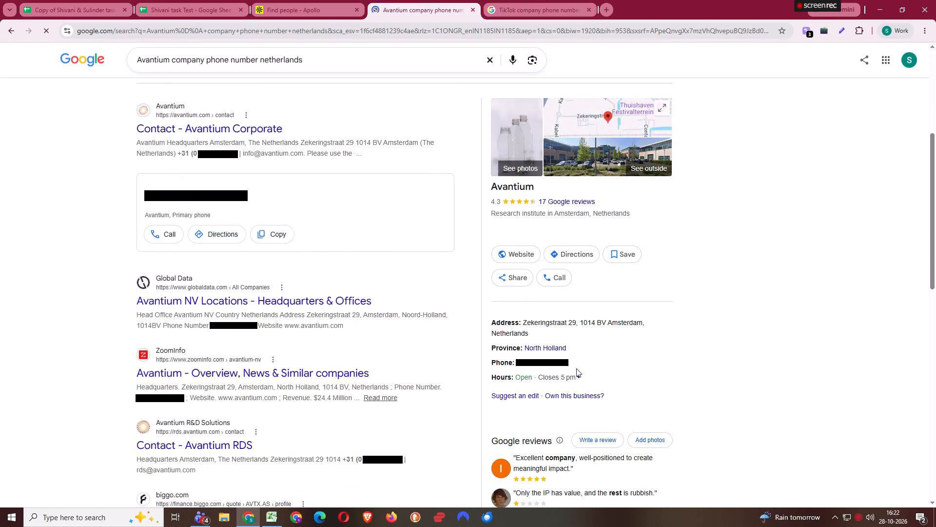
alt+click(543, 363)
alt+click(542, 362)
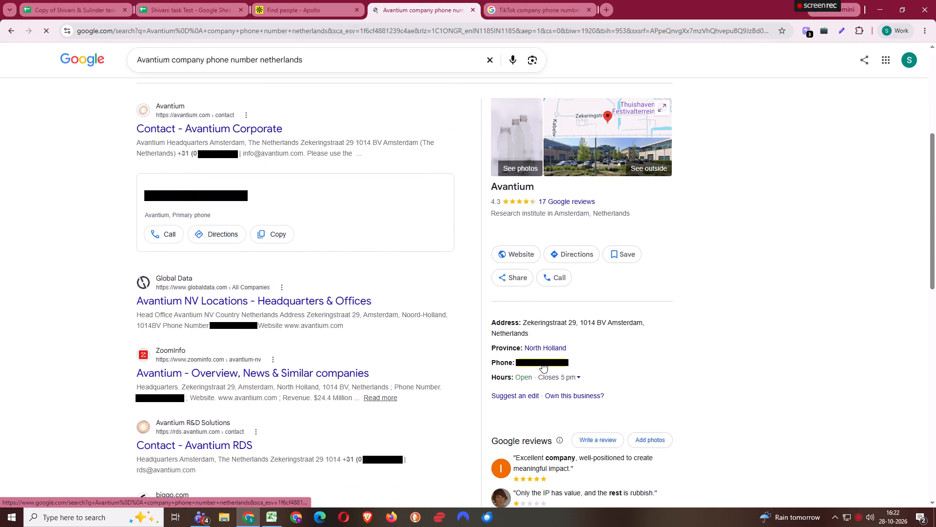
key(alt+Tab)
click(332, 114)
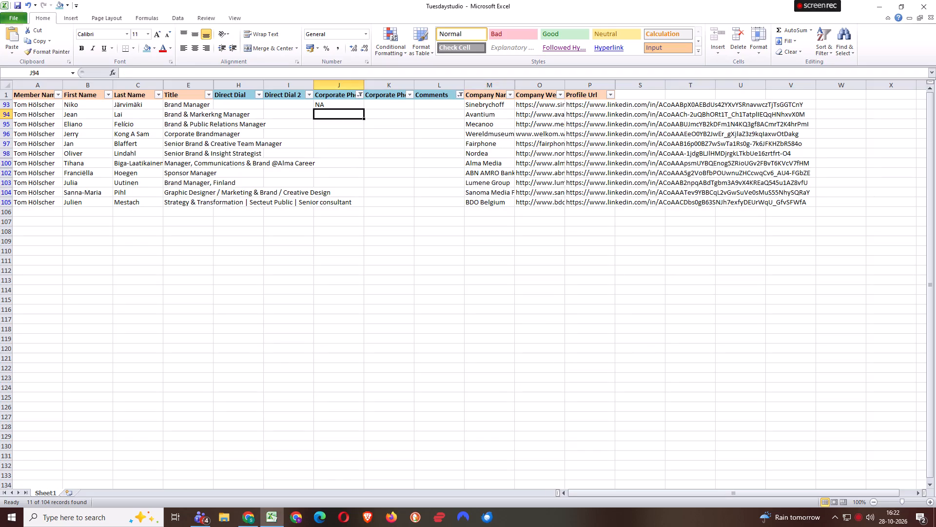
key(apostrophe)
key(ctrl+v)
click(336, 113)
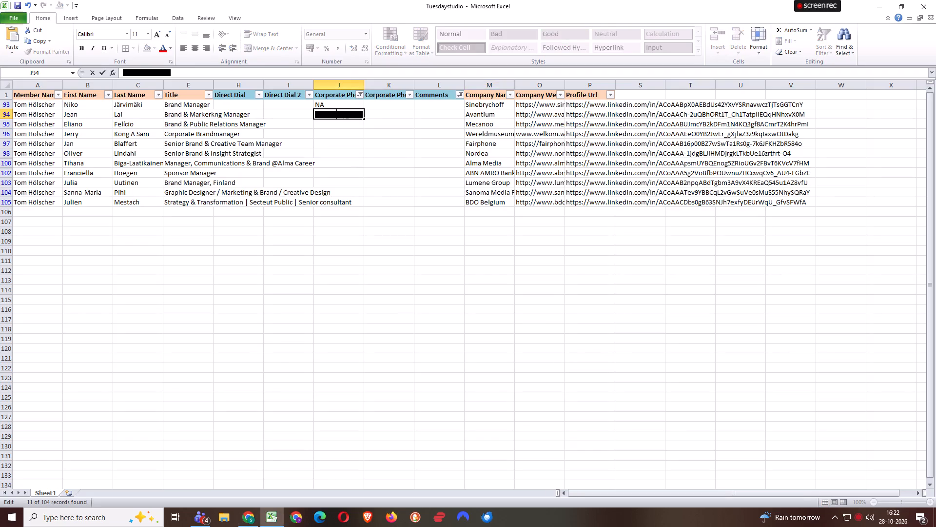
key(BackSpace)
click(348, 109)
key(BackSpace)
click(402, 178)
Reapply the blanks filter on the first Corporate Phone column to hide the completed Sinebrychoff and Avantium rows.
click(362, 94)
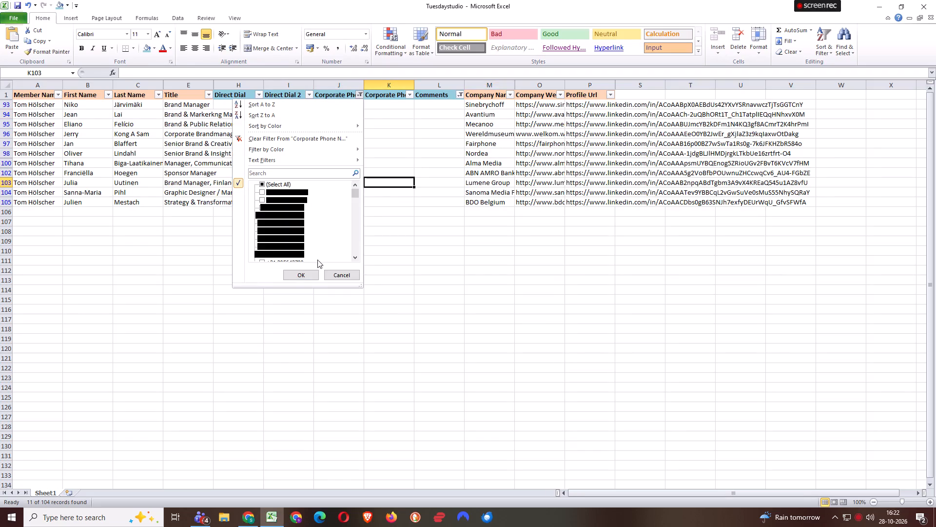
click(308, 270)
Copy the company name Mecanoo from the Excel list and search Google in Chrome for "Mecanoo company phone number netherlands".
click(486, 105)
key(ctrl+c)
key(alt+Tab)
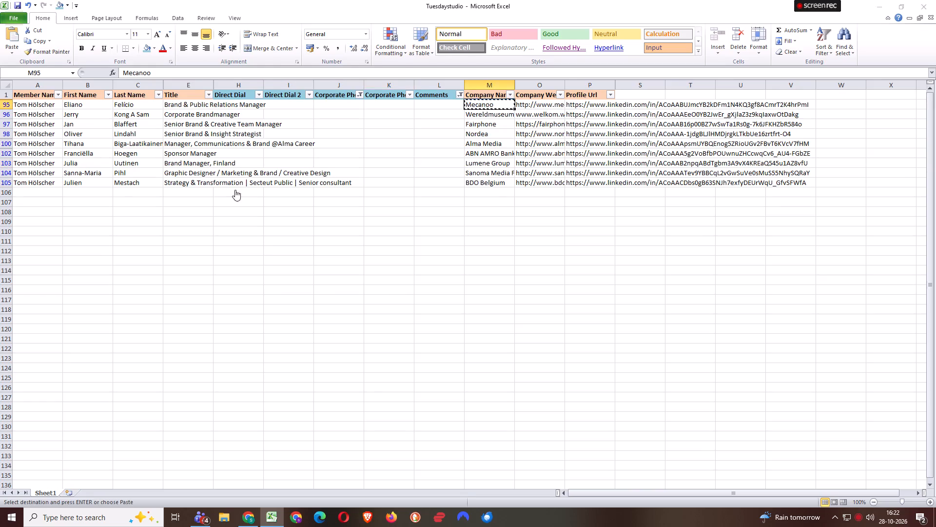
click(551, 114)
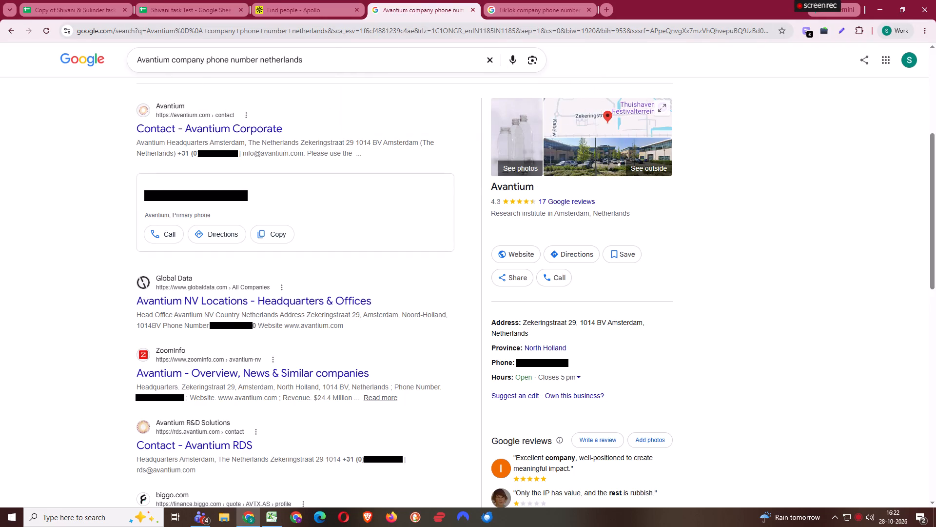
double_click(147, 55)
key(ctrl+v)
key(Return)
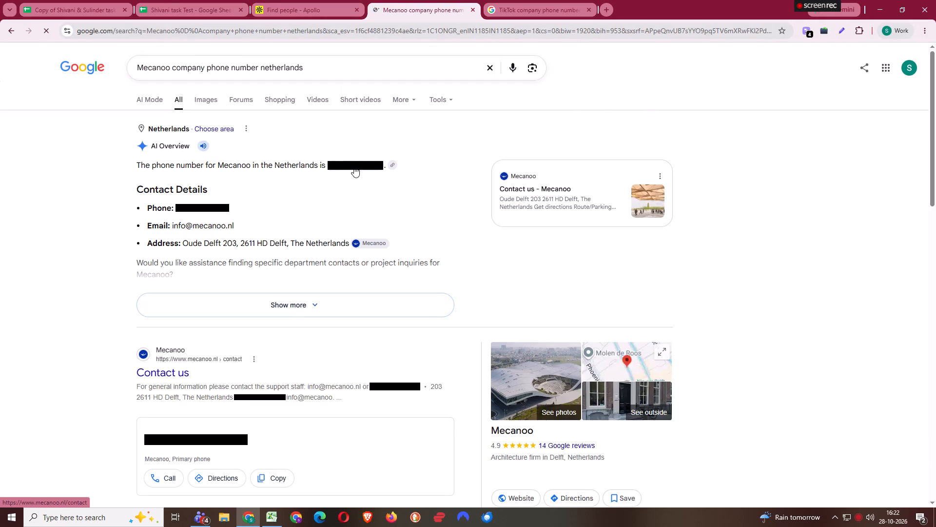
alt+click(354, 166)
key(alt+Tab)
click(325, 104)
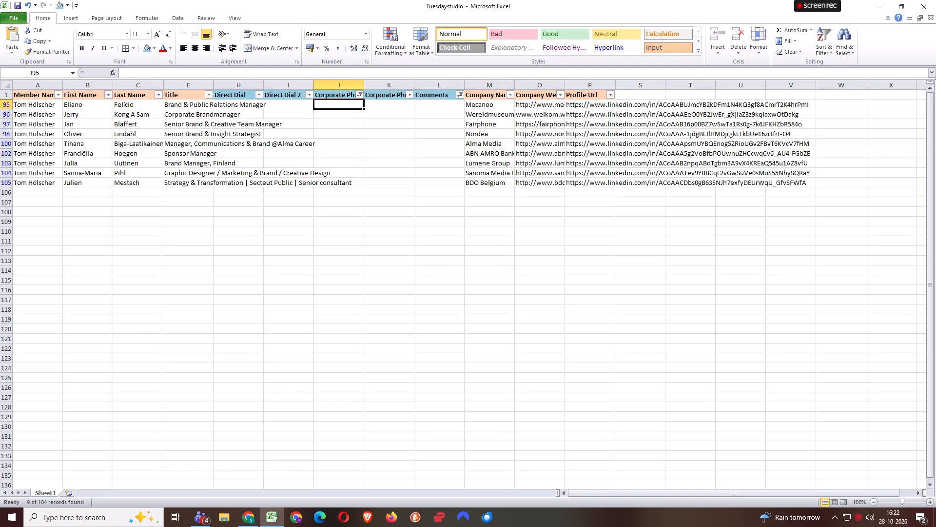
key(apostrophe)
key(ctrl+v)
click(338, 108)
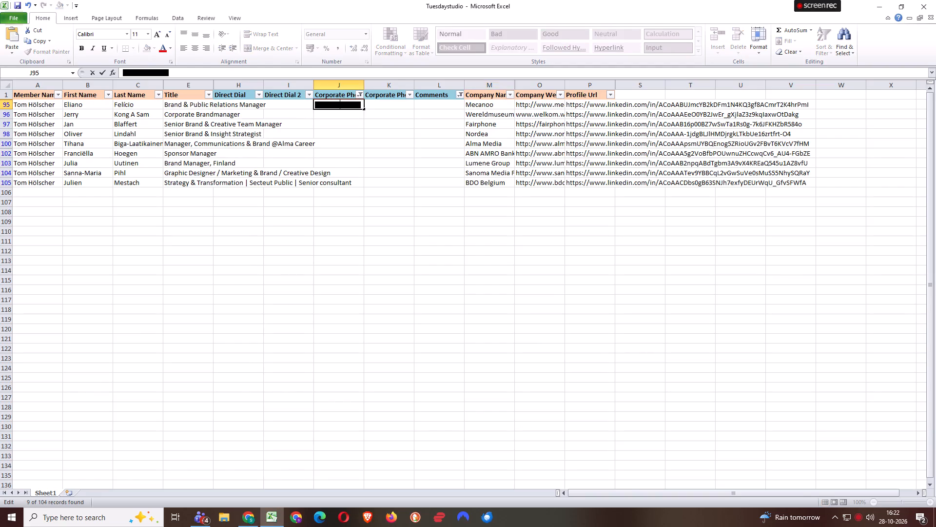
key(Left)
key(BackSpace)
click(345, 150)
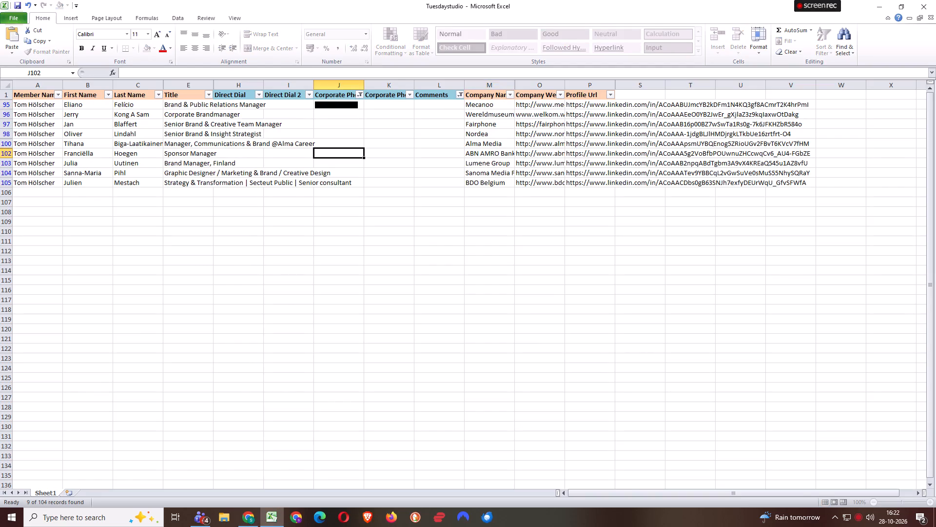
Reapply the blanks filter on the first Corporate Phone column to hide the completed Mecanoo row.
click(361, 94)
click(305, 274)
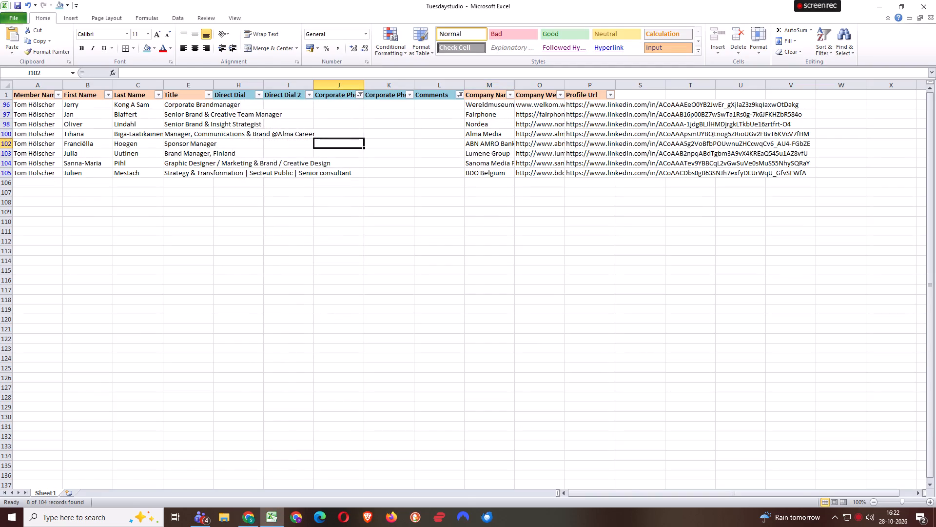
Copy the company name Wereldmuseum from the Excel list and search Google in Chrome for "Wereldmuseum company phone number netherlands".
click(500, 101)
key(ctrl+c)
key(alt+Tab)
double_click(157, 62)
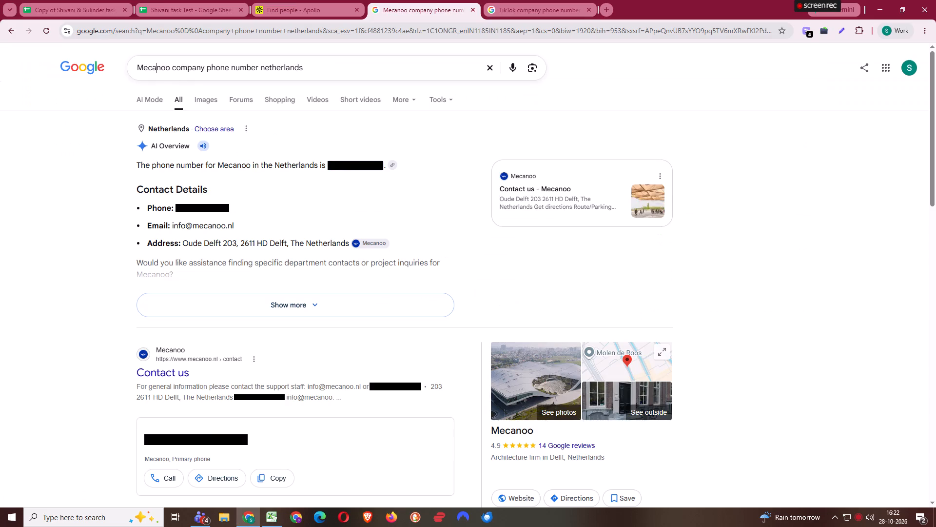
key(ctrl+v)
key(Return)
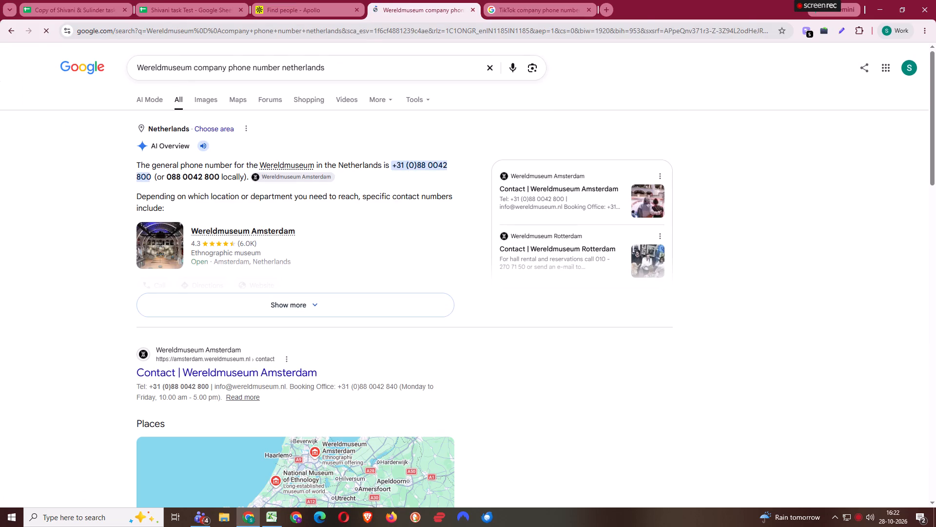
Copy Wereldmuseum's local number without its leading zero into Excel cell J96 as text, prefixed with +31 and without spaces after that prefix.
drag(171, 174, 214, 177)
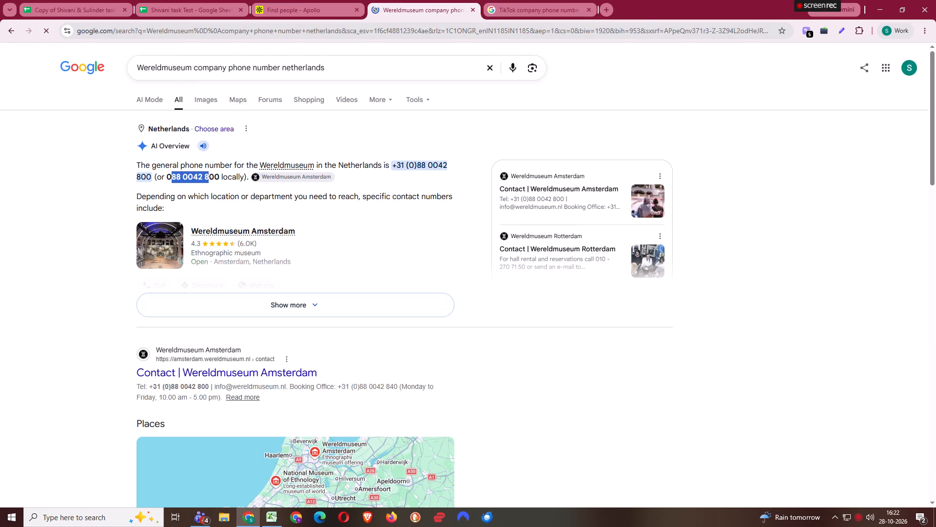
drag(214, 177, 217, 178)
key(ctrl+c)
key(ctrl+c)
key(ctrl+c)
key(ctrl+c)
key(ctrl+c)
key(ctrl+c)
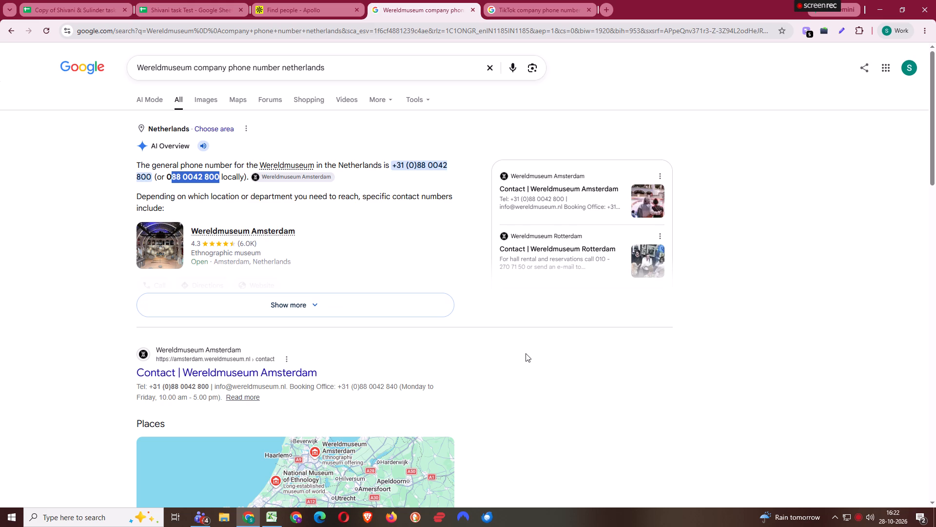
key(ctrl+c)
key(ctrl+c)
key(ctrl+c)
key(alt+Tab)
click(341, 104)
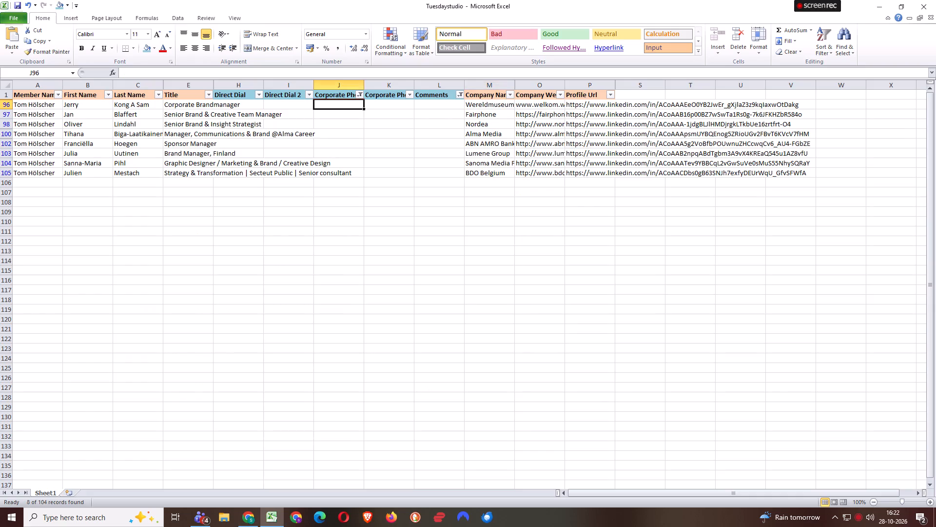
text('+31)
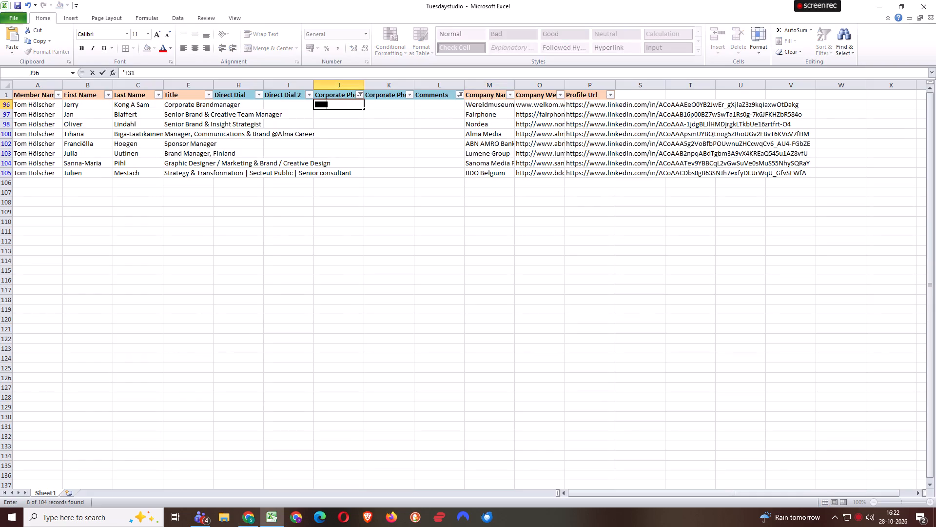
key(space)
key(ctrl+v)
click(352, 103)
key(BackSpace)
click(337, 100)
key(BackSpace)
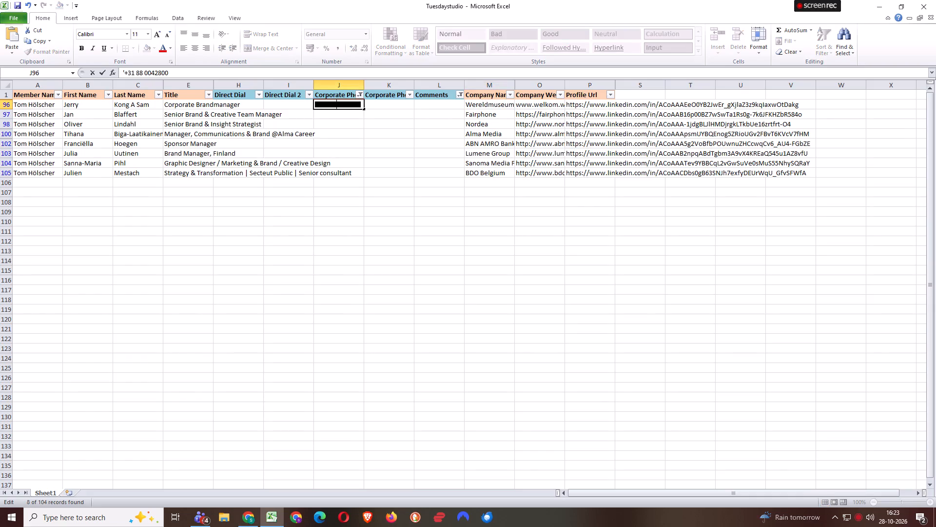
click(375, 163)
Reapply the blanks filter on the first Corporate Phone column to hide the completed Wereldmuseum row.
click(358, 98)
click(316, 272)
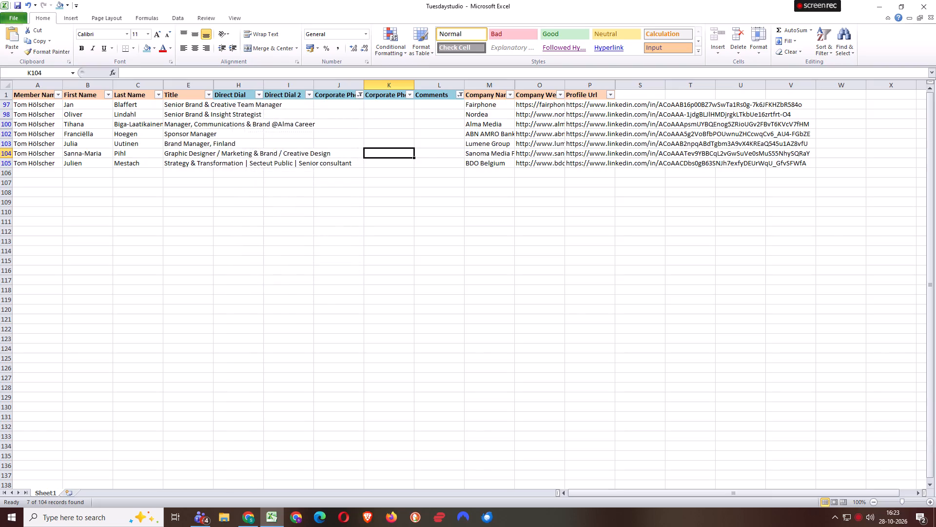
Copy the company name Fairphone from the Excel list and search Google in Chrome for "Fairphone company phone number netherlands".
click(492, 102)
key(ctrl+c)
key(alt+Tab)
double_click(175, 64)
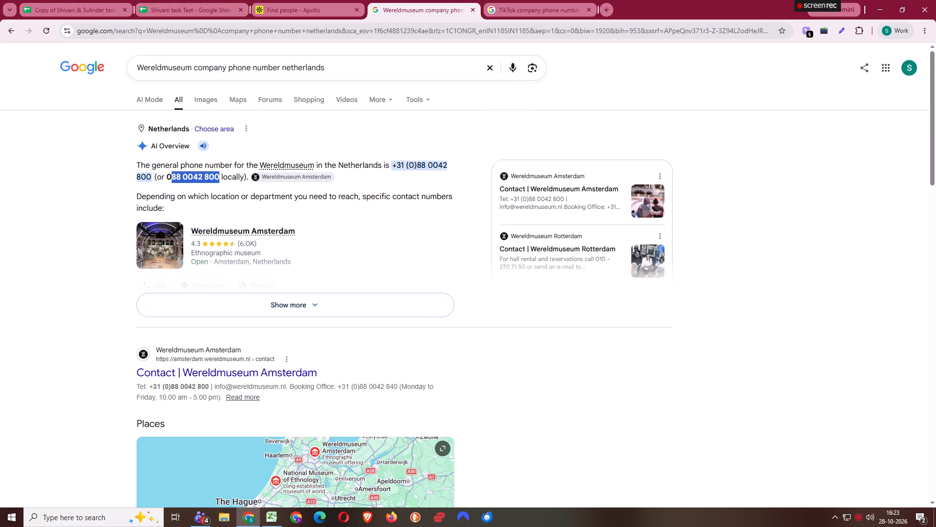
key(ctrl+v)
key(Return)
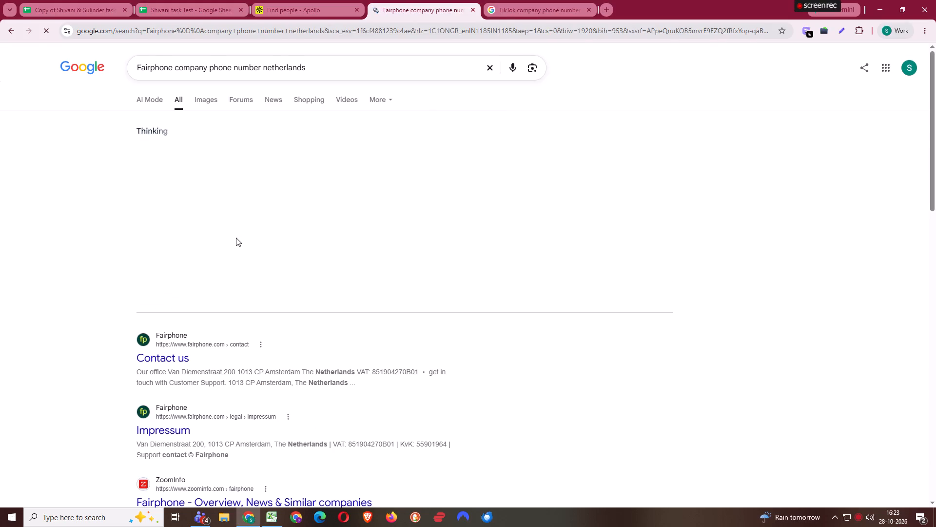
alt+click(361, 150)
key(alt+Tab)
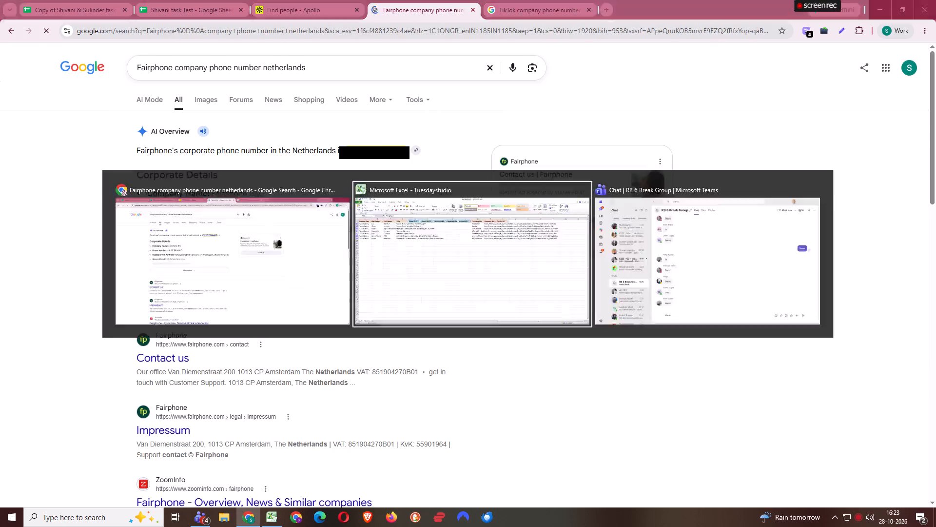
click(329, 106)
key(apostrophe)
key(ctrl+v)
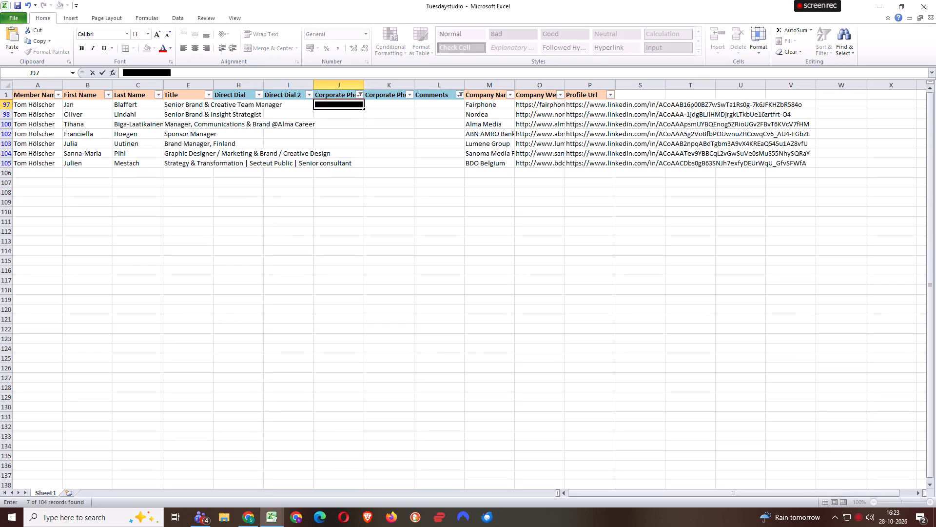
click(336, 103)
key(BackSpace)
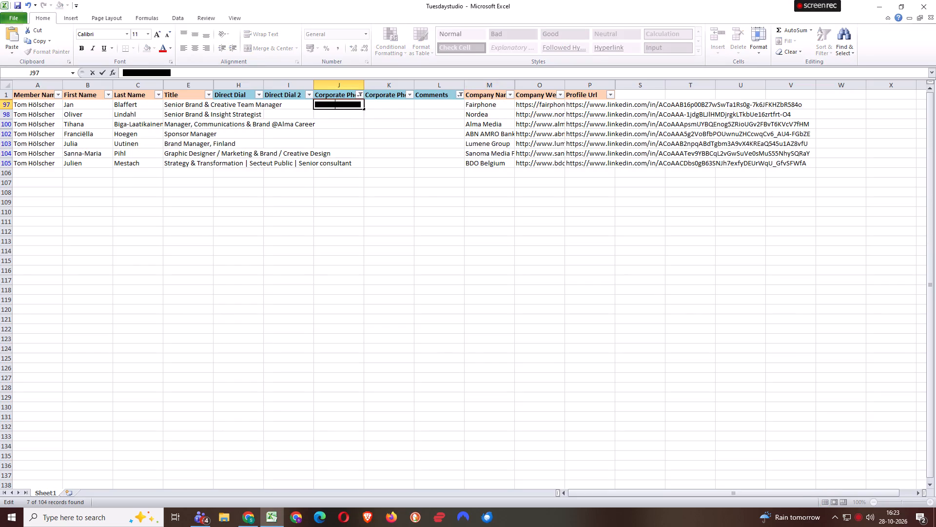
click(347, 104)
key(BackSpace)
click(359, 170)
Reapply the blanks filter on the first Corporate Phone column to hide the completed Fairphone row.
click(360, 93)
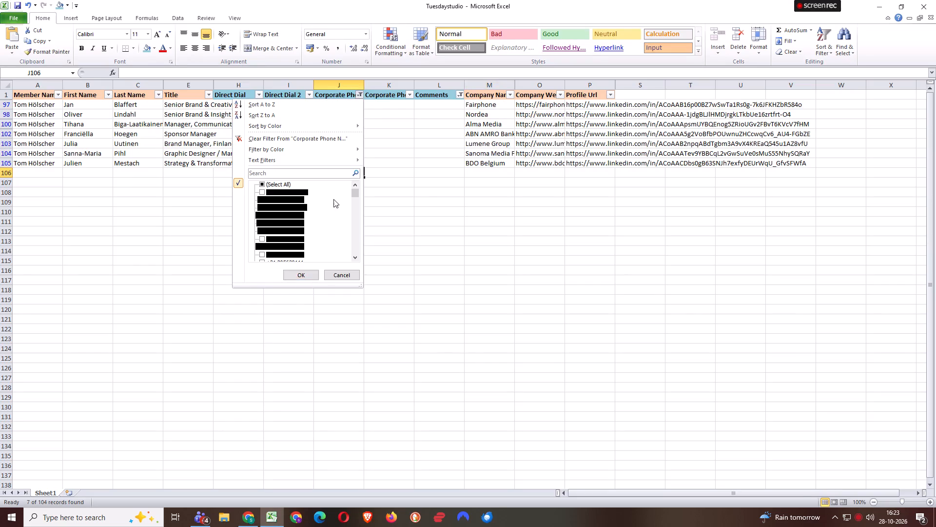
double_click(306, 269)
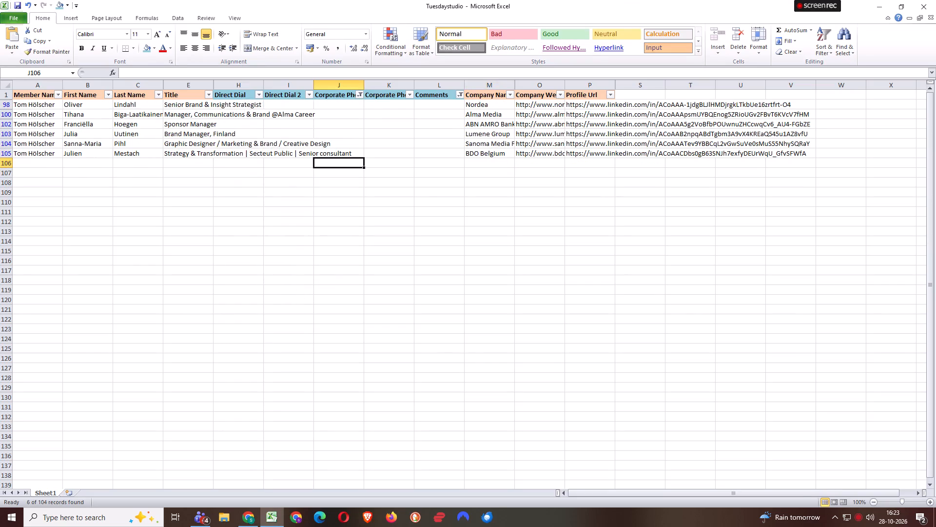
Copy the company name Nordea from the Excel list and search Google in Chrome for "Nordea company phone number netherlands".
click(481, 108)
key(ctrl+c)
key(alt+Tab)
drag(175, 65, 164, 65)
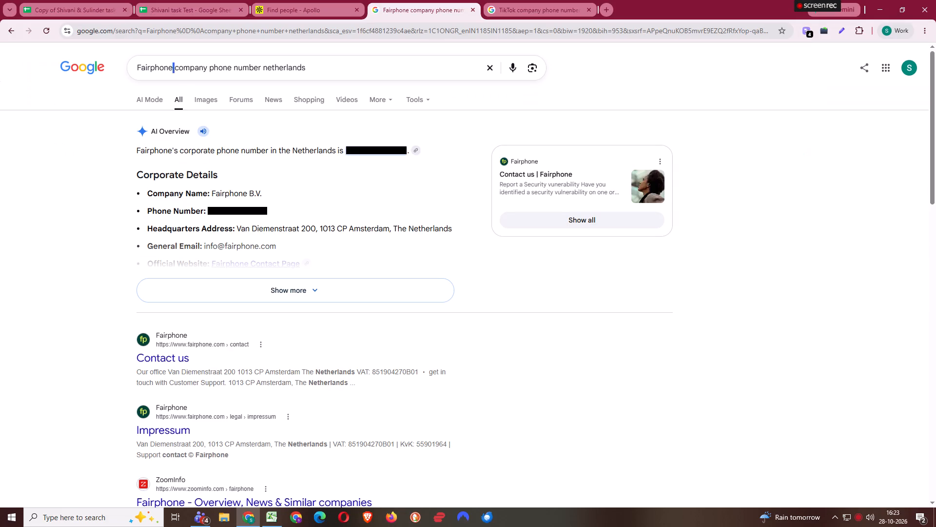
drag(164, 65, 0, 56)
key(ctrl+v)
key(Return)
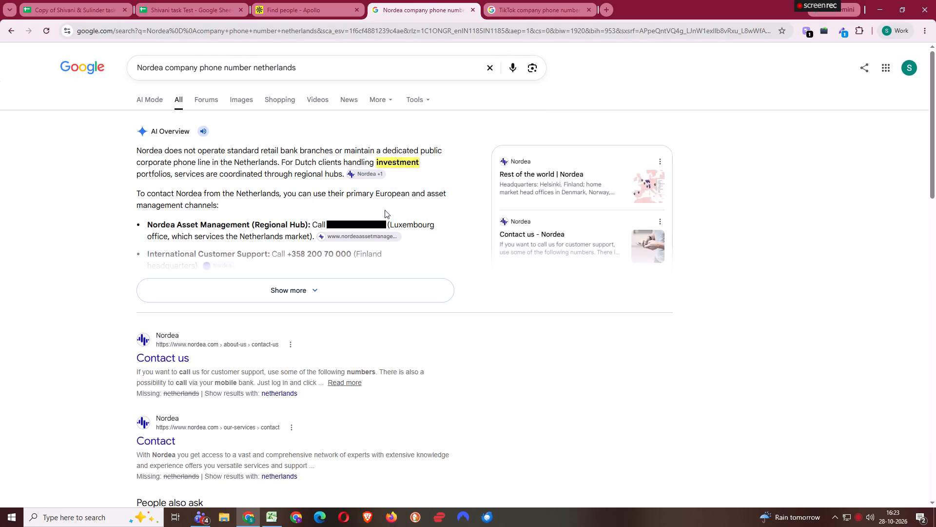
Copy Nordea Asset Management's regional hub phone number from the AI Overview into Corporate Phone cell J98 in Excel as text, removing the extra space.
alt+click(342, 226)
key(alt+Tab)
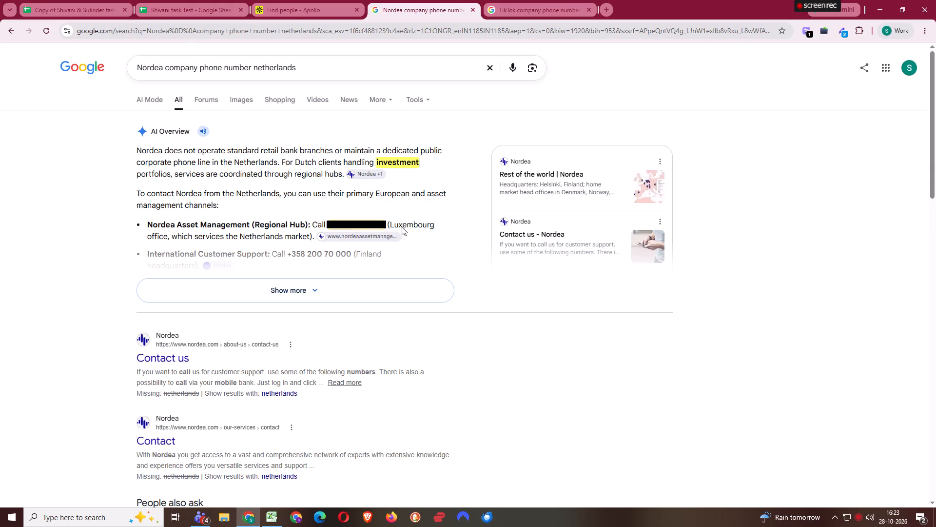
click(346, 105)
key(ctrl+v)
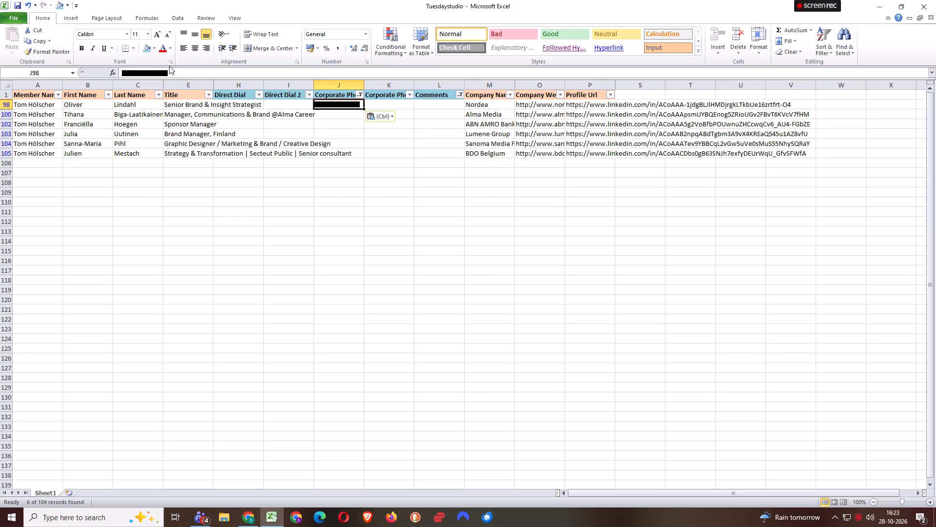
click(141, 44)
double_click(330, 105)
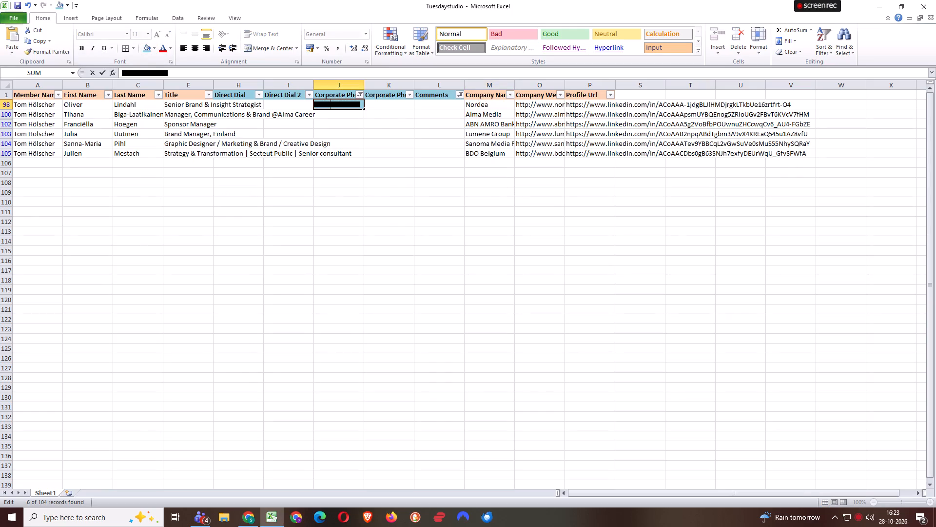
click(316, 104)
key(apostrophe)
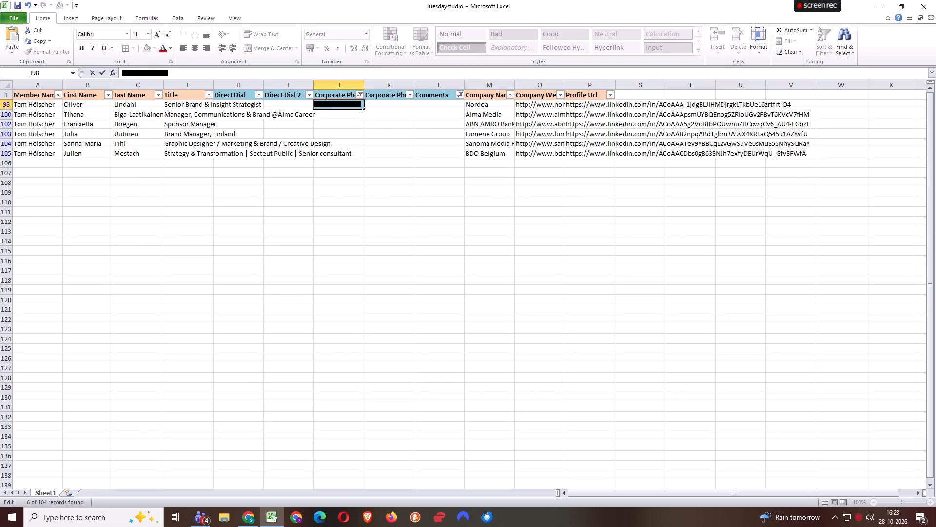
click(349, 106)
key(Left)
key(BackSpace)
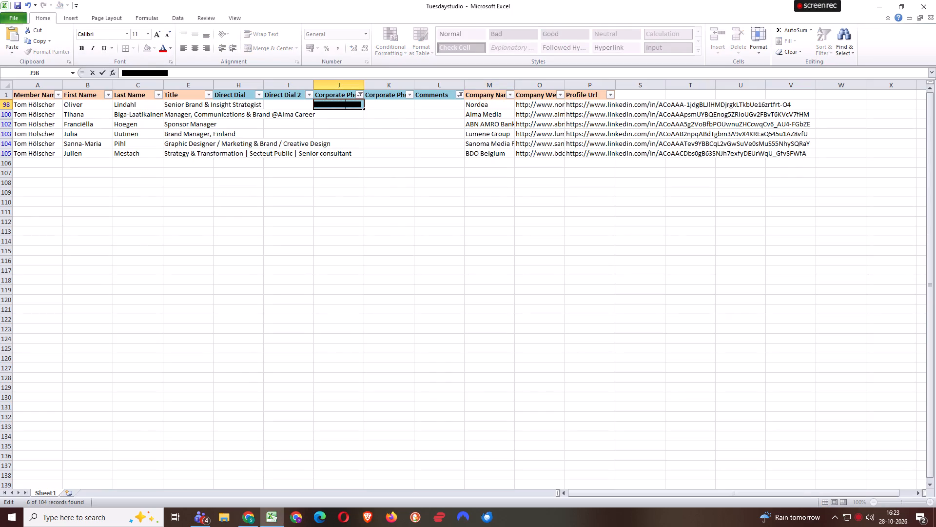
click(371, 153)
Reapply the blanks filter on the first Corporate Phone column to hide the completed Nordea row.
click(362, 96)
click(304, 272)
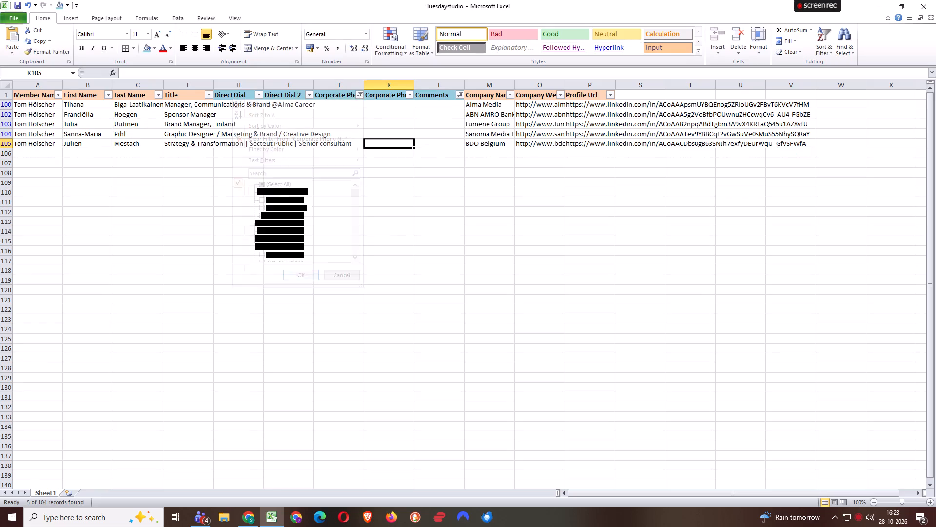
Copy the company name Alma Media from the Excel list and search Google in Chrome for "Alma Media company phone number netherlands".
click(493, 106)
key(ctrl+c)
key(alt+Tab)
drag(163, 69, 0, 45)
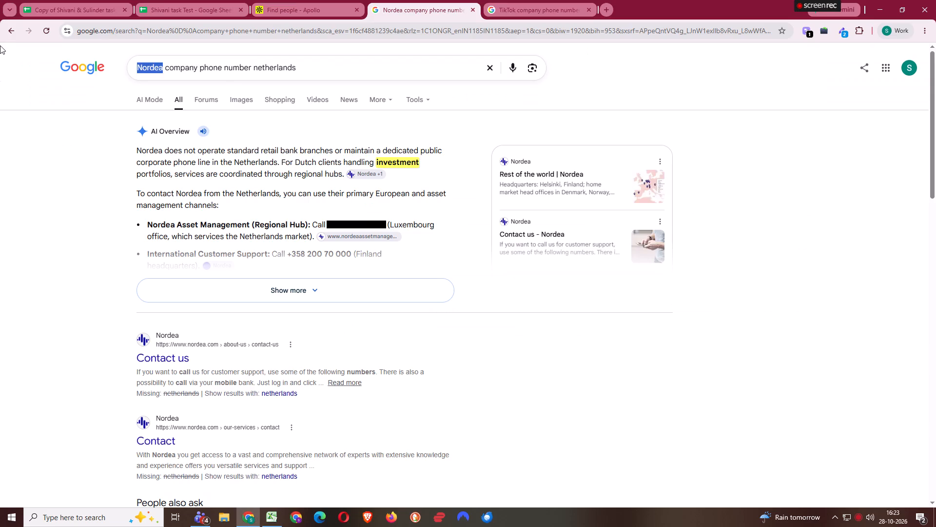
drag(0, 45, 0, 43)
key(ctrl+v)
key(Return)
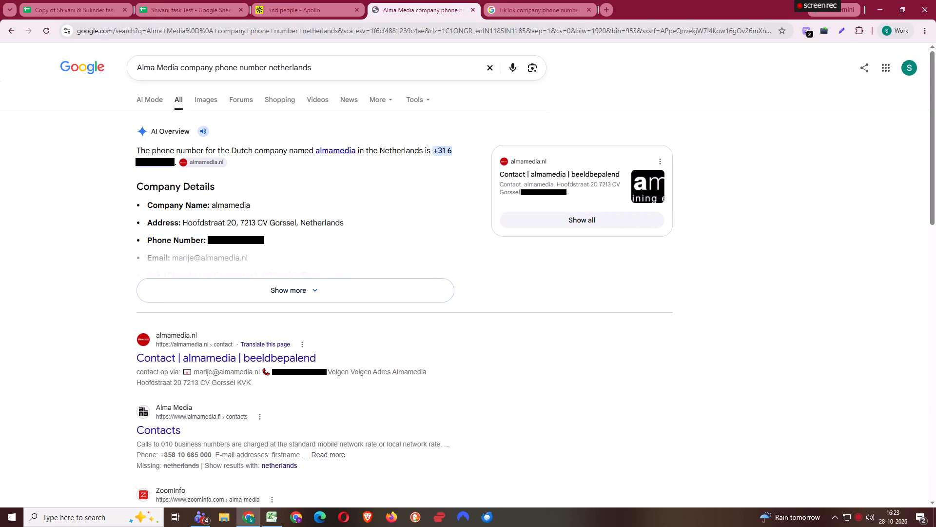
Copy the phone number from the almamedia.nl contact result into Corporate Phone cell J100 in Excel as text, with a leading plus and without inner spaces.
drag(274, 373, 288, 375)
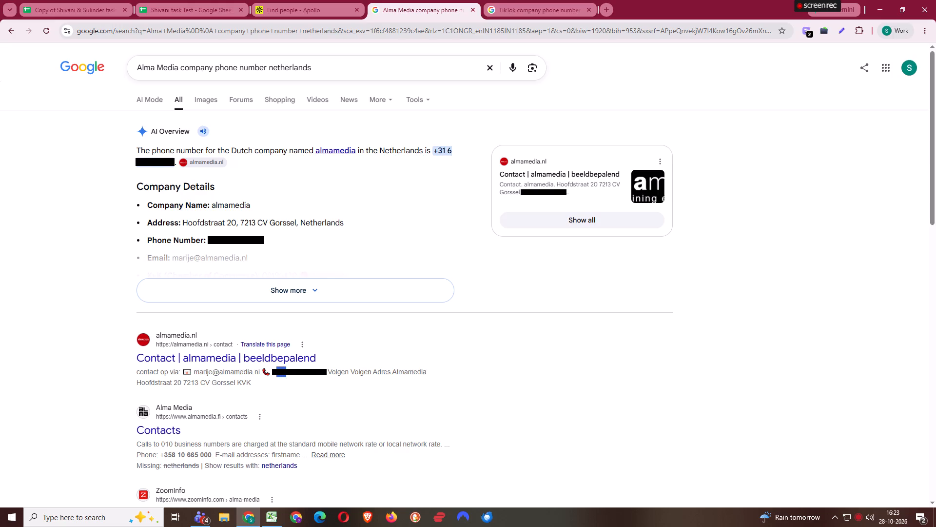
drag(288, 375, 325, 373)
key(ctrl+c)
key(ctrl+c)
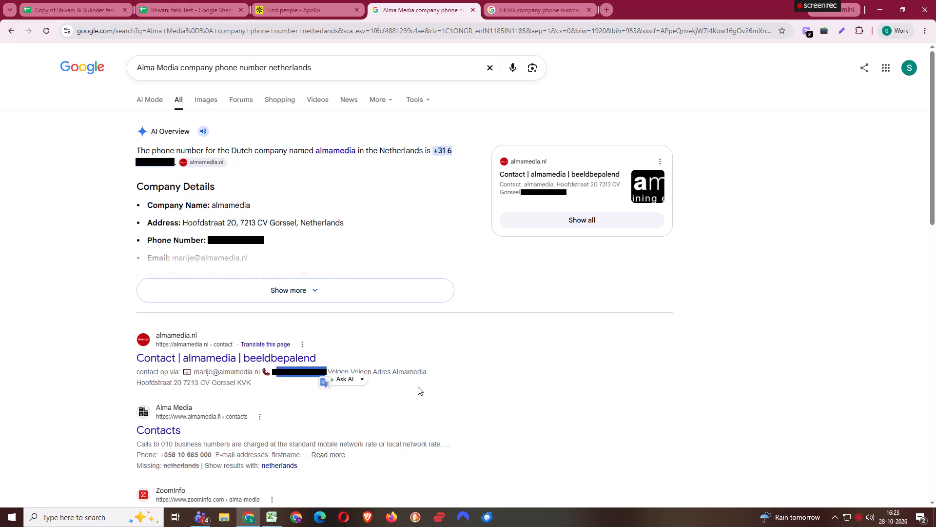
key(ctrl+c)
key(ctrl+c)
key(ctrl+c)
key(ctrl+c)
key(alt+Tab)
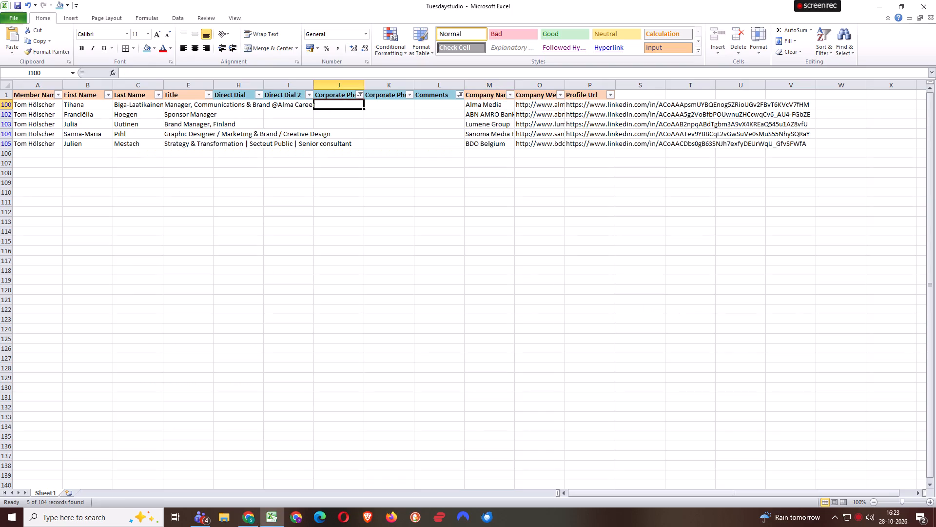
click(353, 104)
text('+)
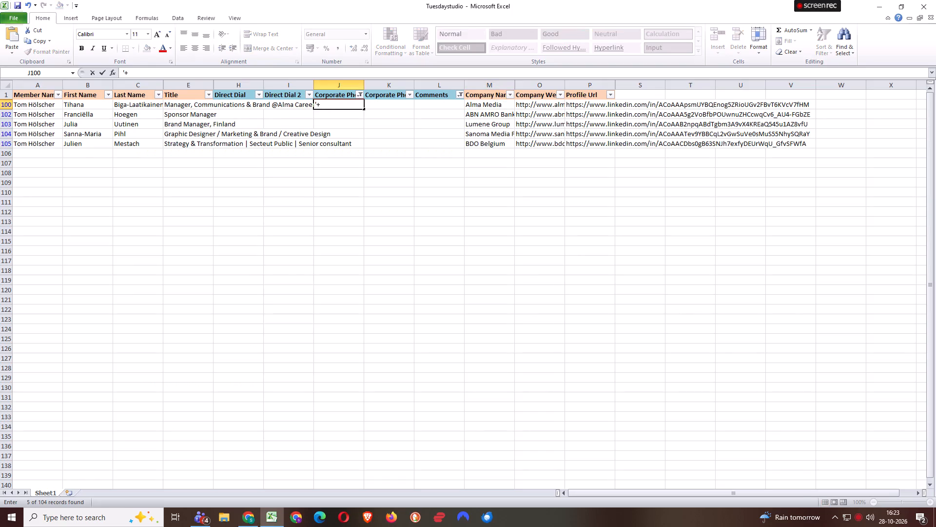
key(ctrl+v)
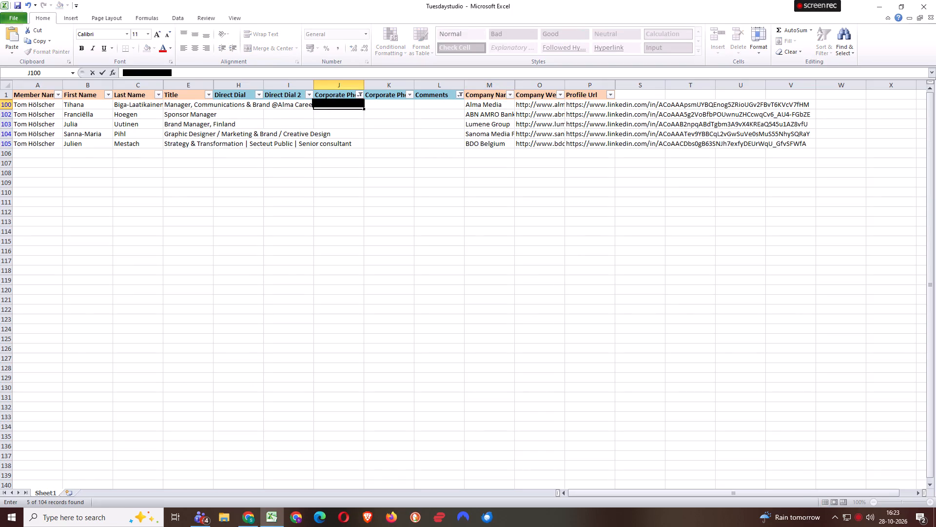
click(358, 106)
key(BackSpace)
click(345, 106)
key(BackSpace)
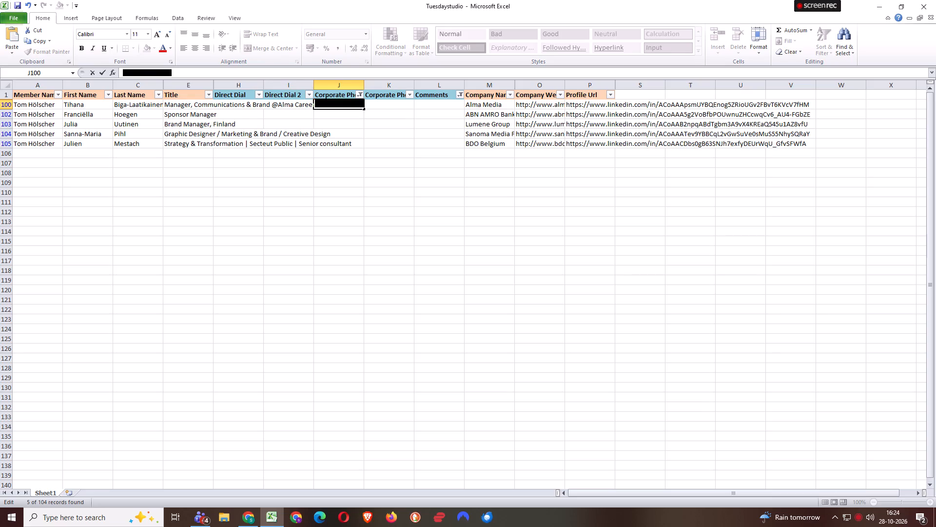
click(335, 107)
click(332, 105)
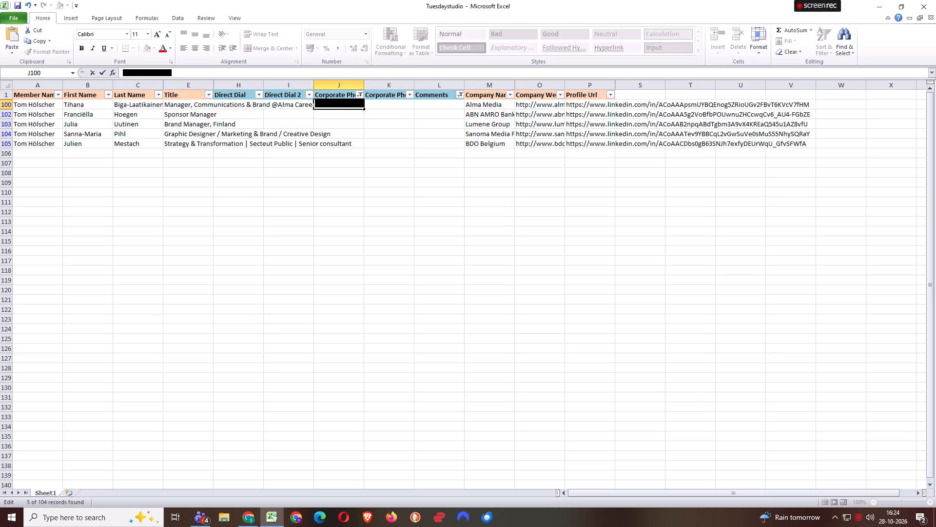
click(333, 106)
key(BackSpace)
click(381, 162)
Reapply the blanks filter on the first Corporate Phone column to hide the completed Alma Media row.
click(358, 97)
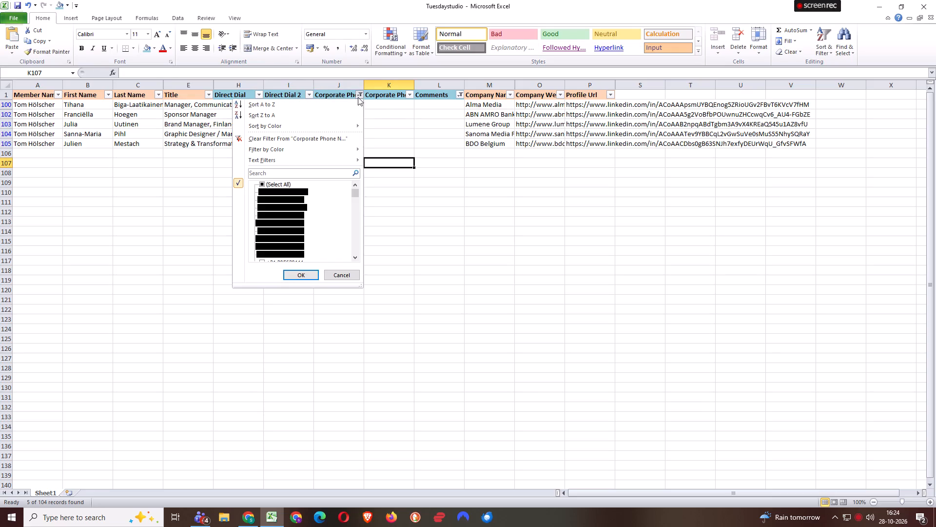
click(307, 273)
Copy the company name ABN AMRO Bank N.V. from the Excel list and search Google in Chrome for "ABN AMRO Bank N.V. company phone number netherlands".
click(474, 108)
key(ctrl+c)
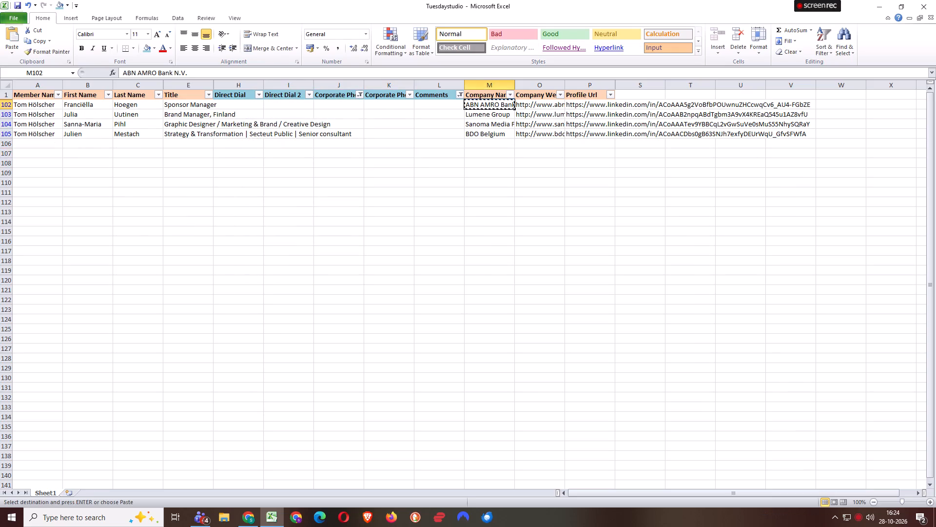
key(alt+Tab)
drag(180, 65, 28, 53)
key(ctrl+v)
key(Return)
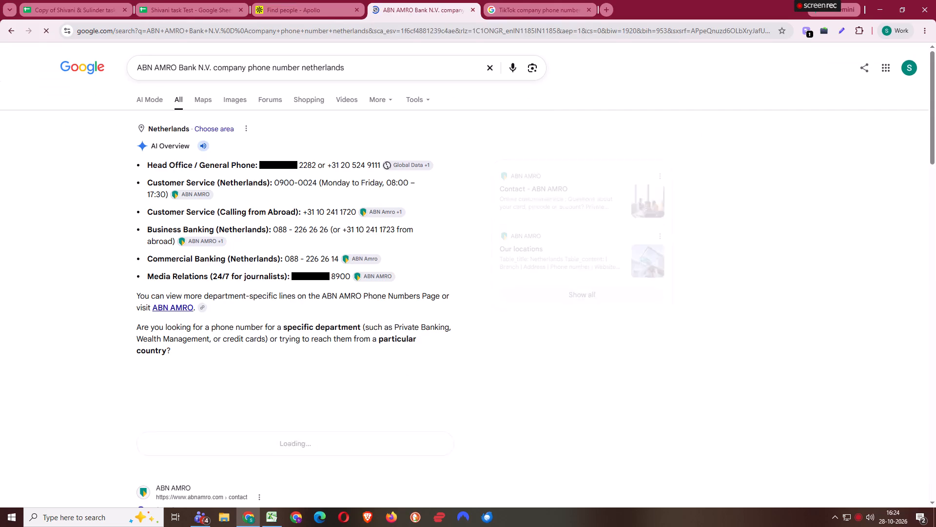
Copy ABN AMRO's first head office number from the AI Overview into Corporate Phone cell J102 in Excel as text, with a leading plus and without inner spaces.
alt+click(272, 162)
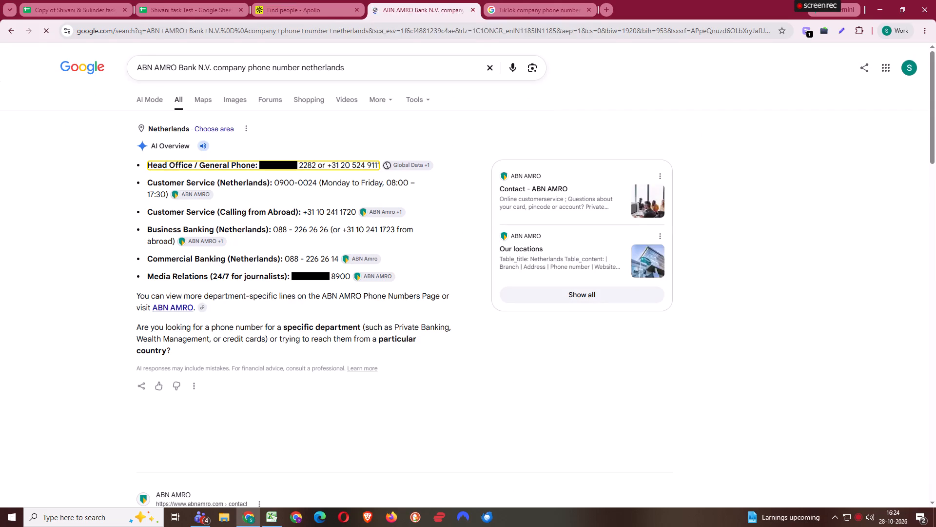
drag(262, 162, 313, 162)
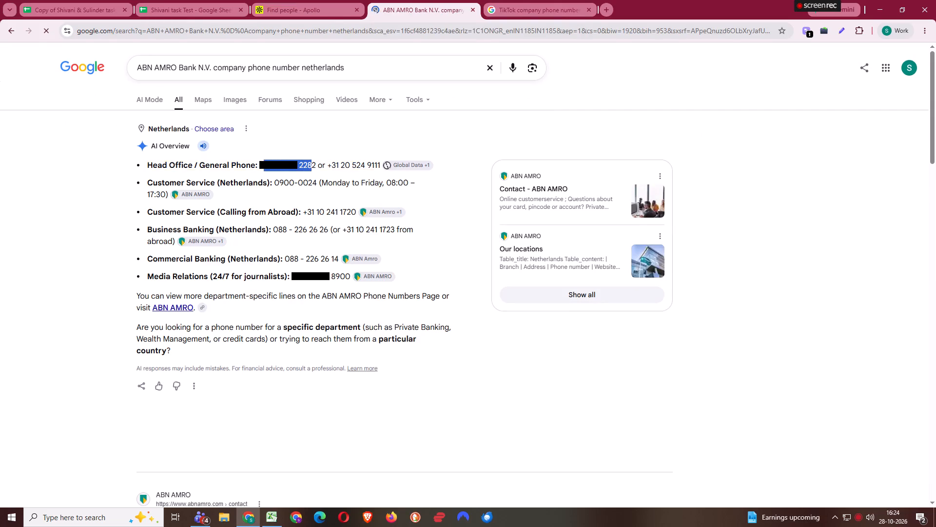
drag(313, 162, 314, 162)
key(ctrl+c)
key(ctrl+c)
key(ctrl+c)
key(ctrl+c)
key(ctrl+c)
key(ctrl+c)
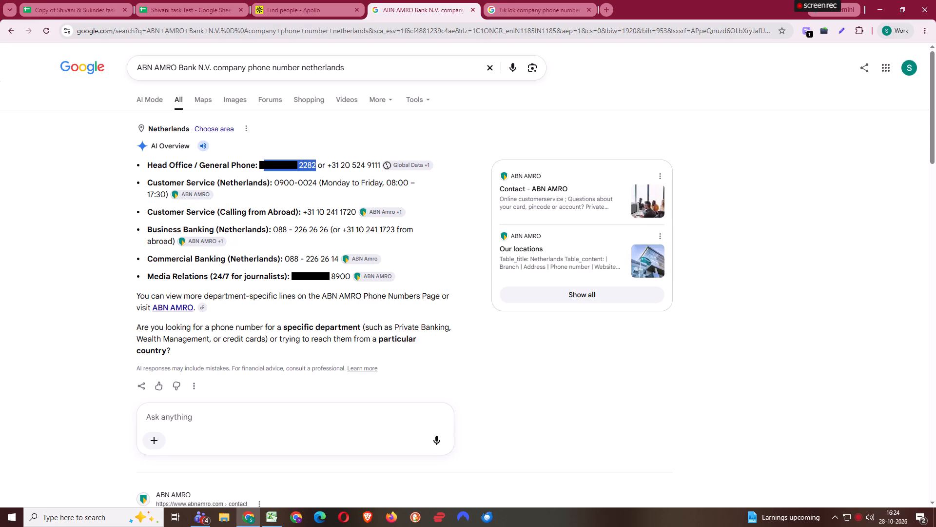
key(alt+Tab)
click(332, 98)
click(327, 102)
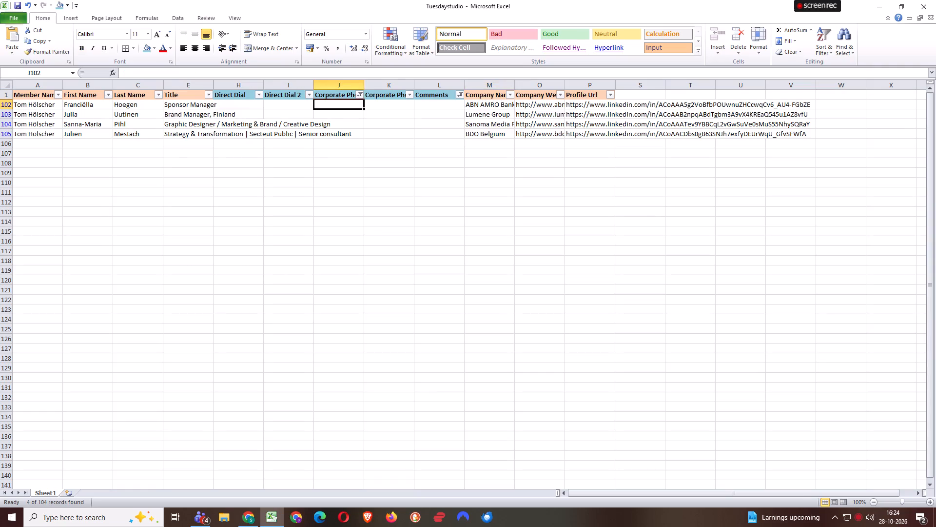
key(apostrophe)
key(plus)
key(ctrl+v)
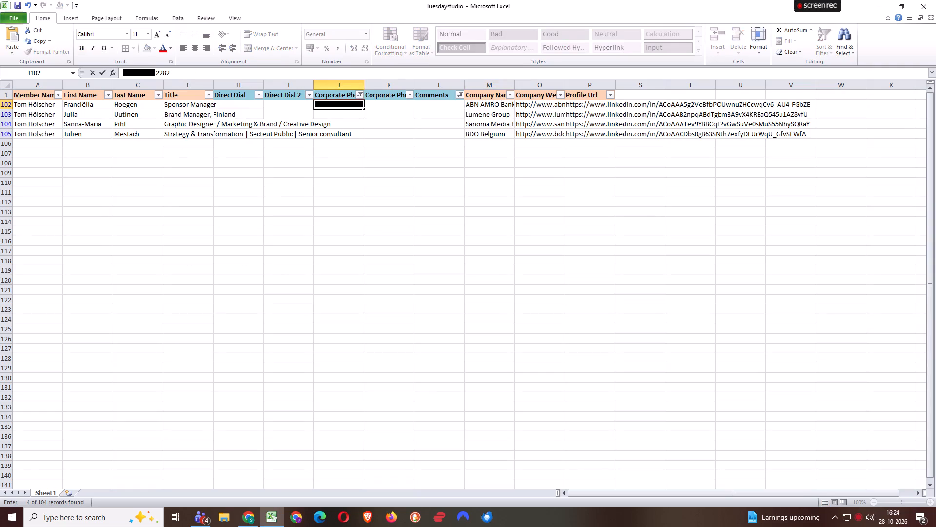
click(338, 103)
key(BackSpace)
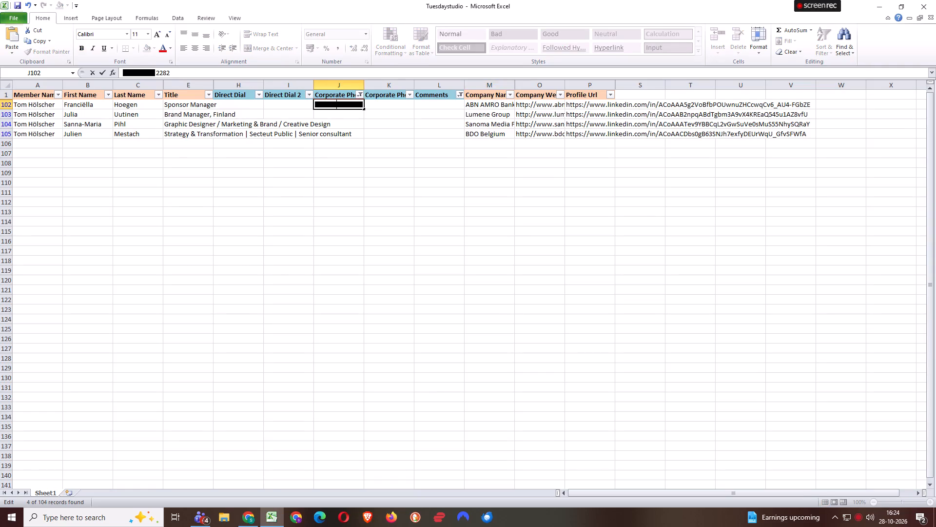
click(346, 102)
click(348, 104)
key(BackSpace)
click(388, 186)
Reapply the blanks filter on the first Corporate Phone column to hide the completed ABN AMRO row.
click(363, 97)
click(295, 274)
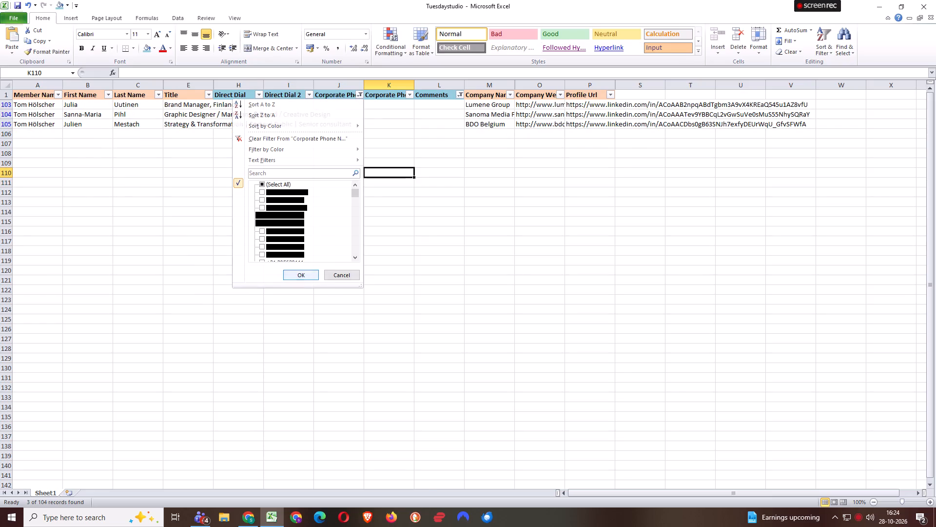
Copy the company name Lumene Group from the Excel list and search Google in Chrome for "Lumene Group company phone number netherlands".
click(500, 103)
key(ctrl+c)
key(alt+Tab)
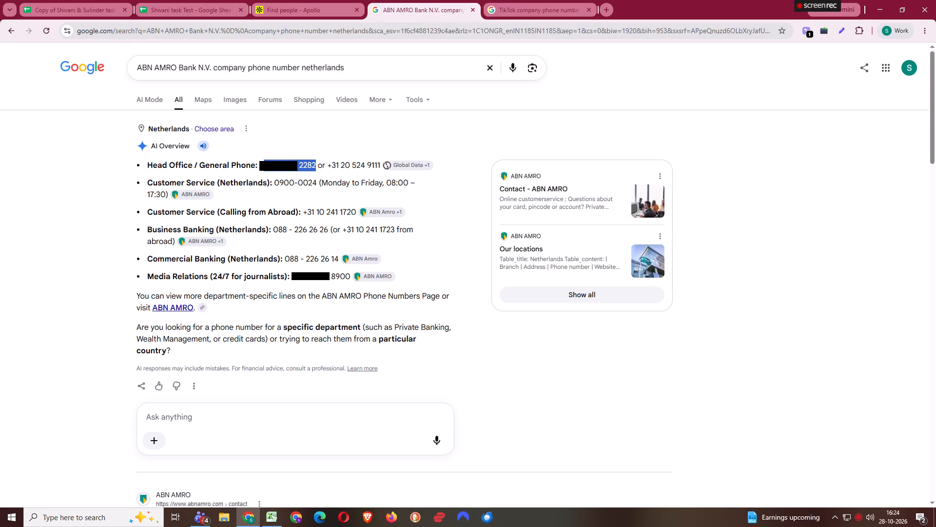
drag(214, 69, 0, 37)
key(ctrl+v)
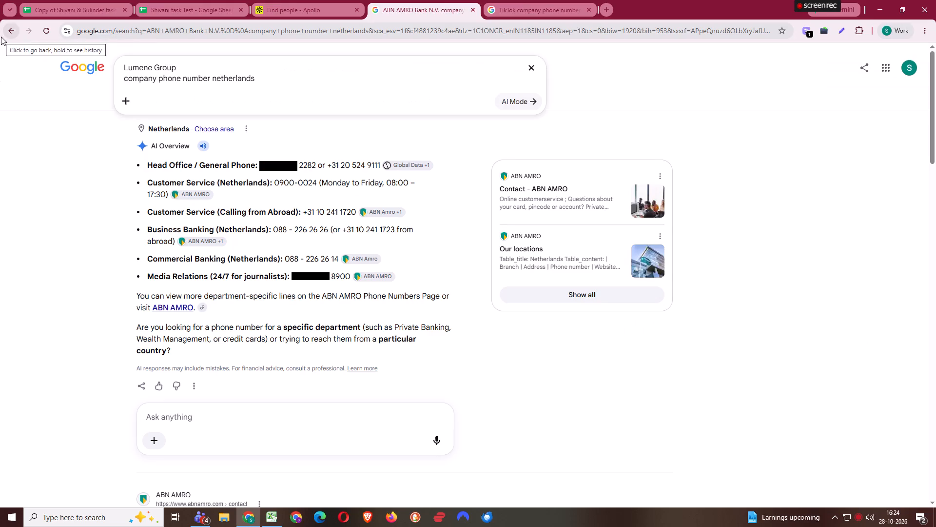
key(Return)
key(Return)
key(Return)
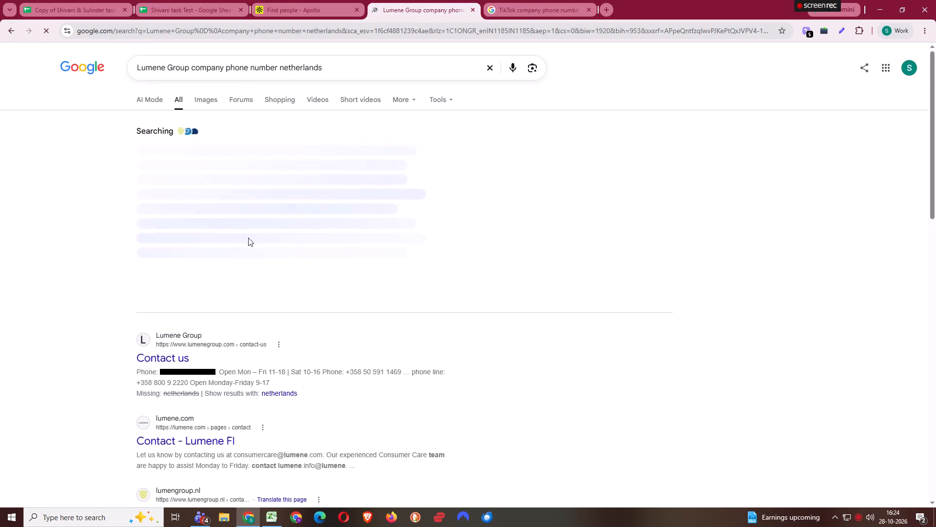
Copy Lumene Group's Finland head office number from the AI Overview into Corporate Phone cell J103 in Excel as text, without inner spaces.
key(alt+Tab)
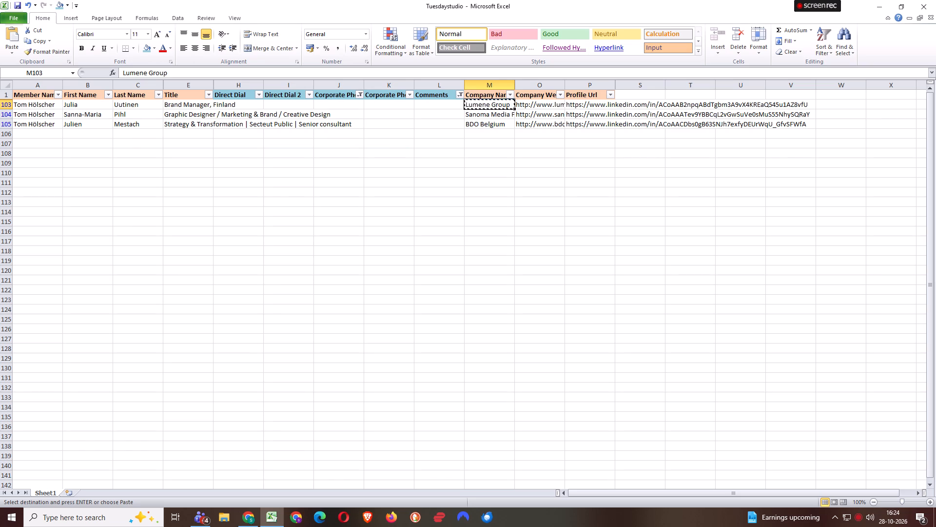
click(345, 106)
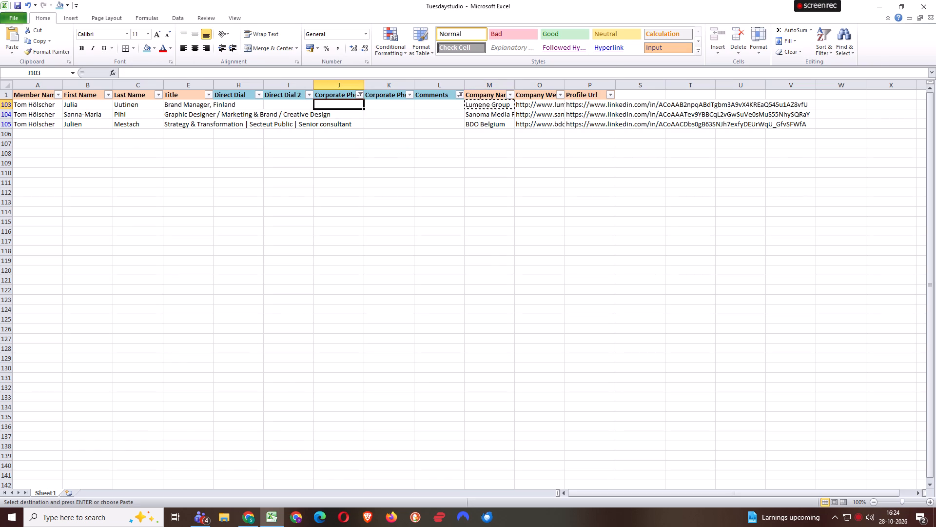
key(alt+Tab)
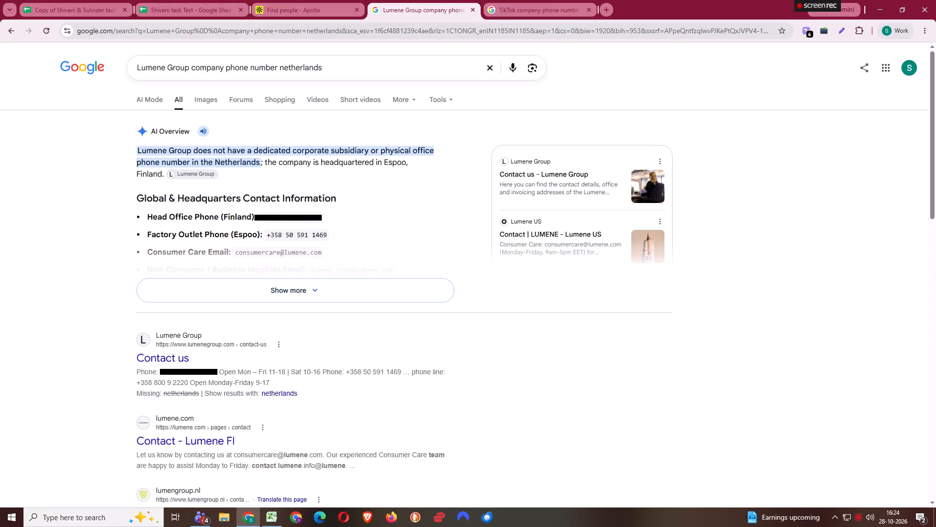
alt+click(288, 220)
key(alt+Tab)
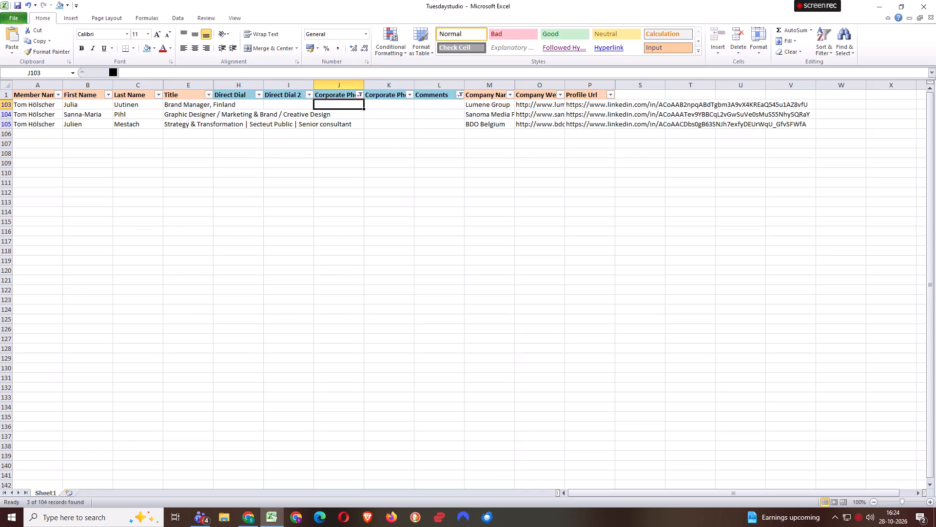
key(apostrophe)
key(ctrl+v)
click(347, 105)
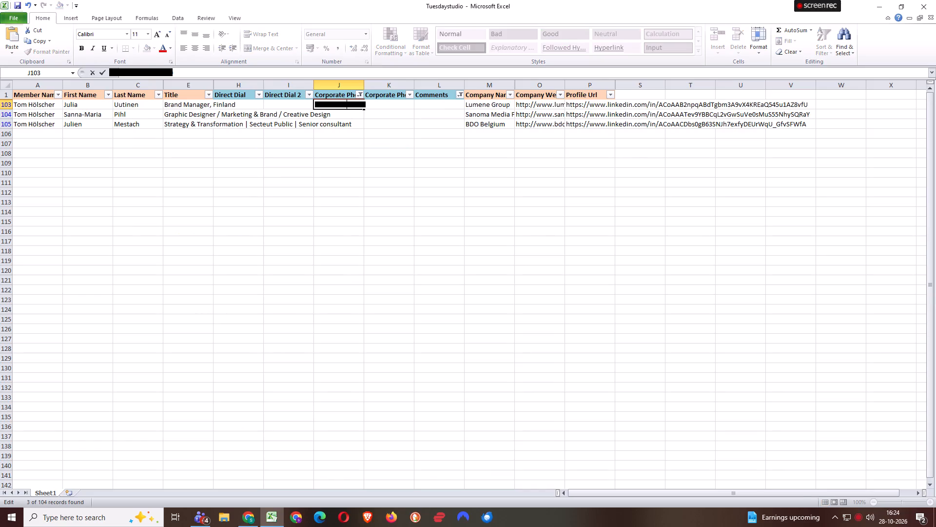
click(344, 105)
click(346, 104)
key(BackSpace)
key(ctrl+z)
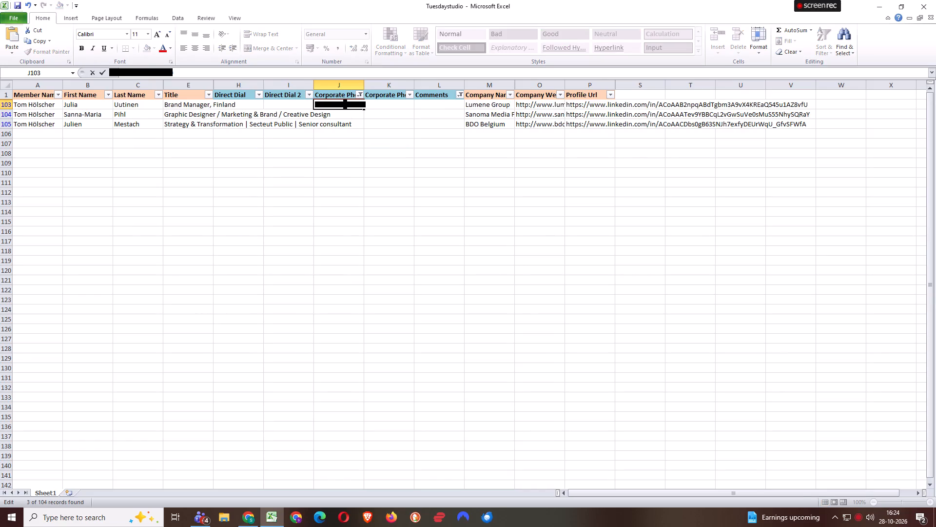
click(344, 101)
key(BackSpace)
click(354, 104)
key(BackSpace)
click(403, 165)
click(448, 102)
Highlight Lumene Group's Corporate Phone cell J103 with the current fill colour.
click(336, 104)
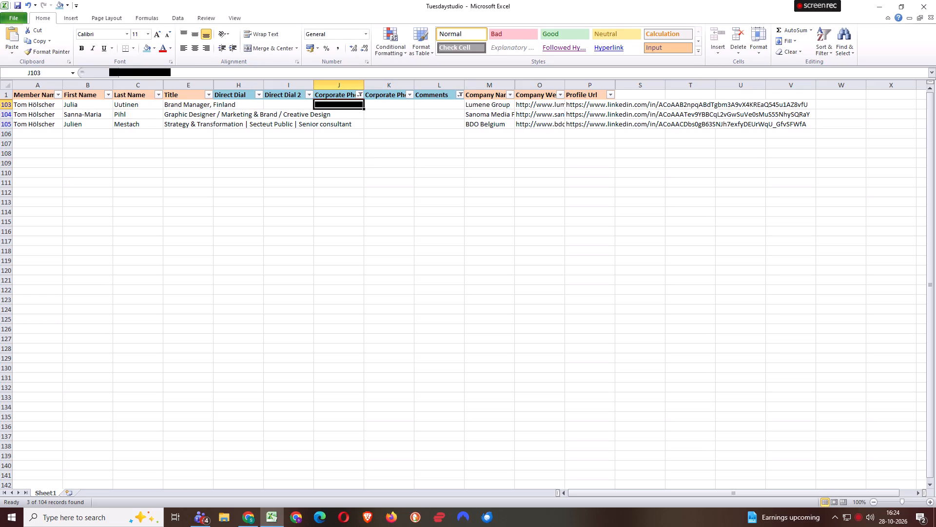
click(147, 50)
click(386, 120)
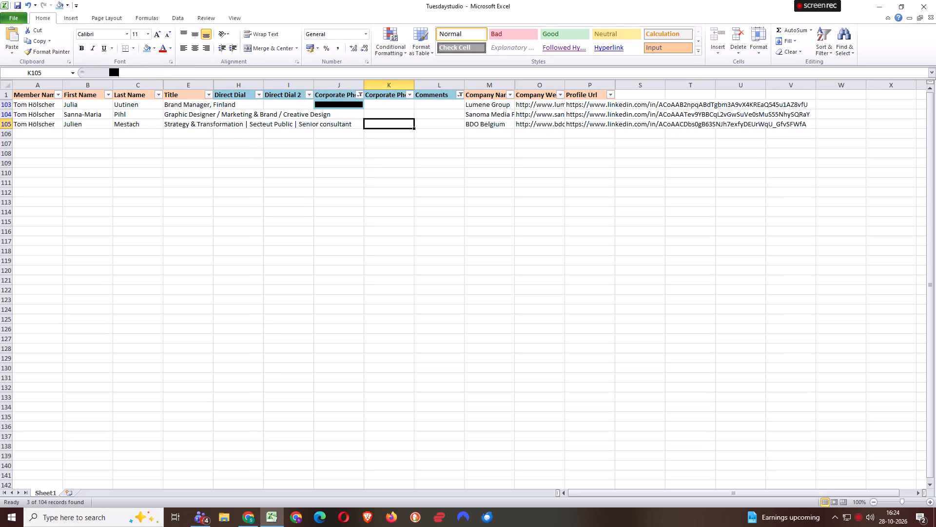
Reapply the blanks filter on the first Corporate Phone column to hide the completed Lumene Group row.
click(360, 93)
click(308, 276)
Copy the company name Sanoma Media Finland from the Excel list and search Google in Chrome for "Sanoma Media Finland company phone number netherlands".
click(485, 105)
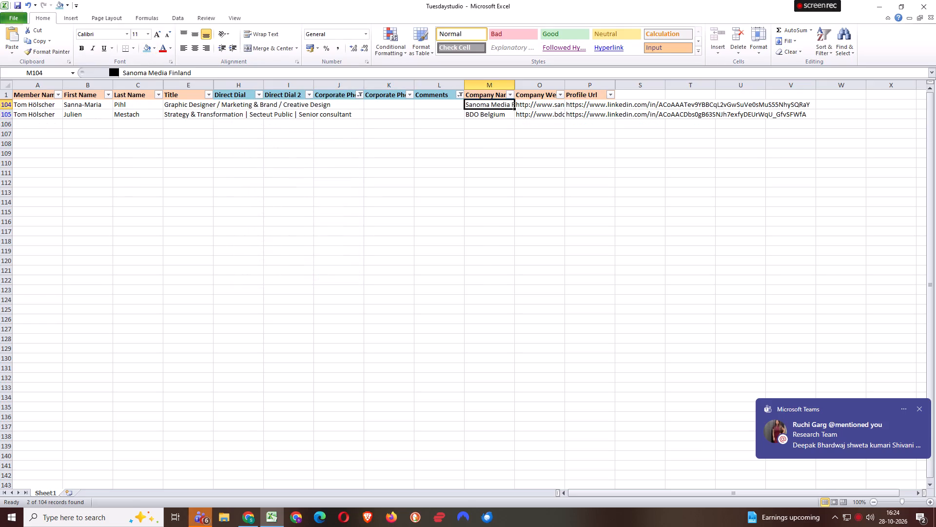
key(ctrl+c)
key(alt+Tab)
click(186, 74)
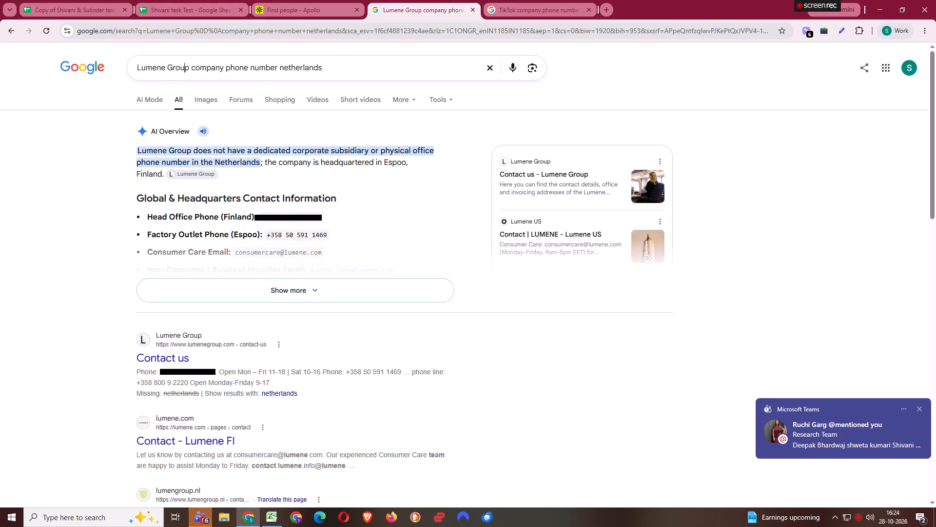
drag(189, 74, 22, 64)
key(ctrl+v)
key(Return)
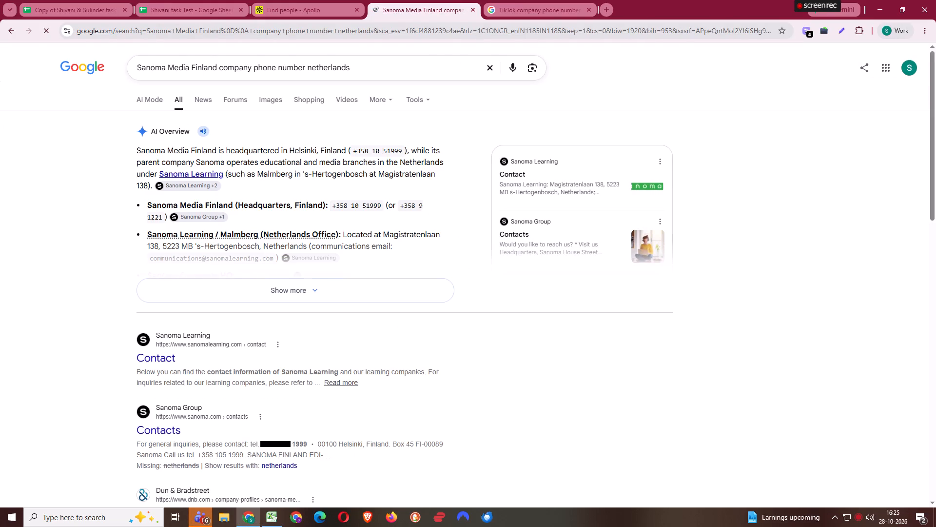
Copy Sanoma Media Finland's first Helsinki headquarters number from the AI Overview and return to the Excel list.
alt+click(366, 151)
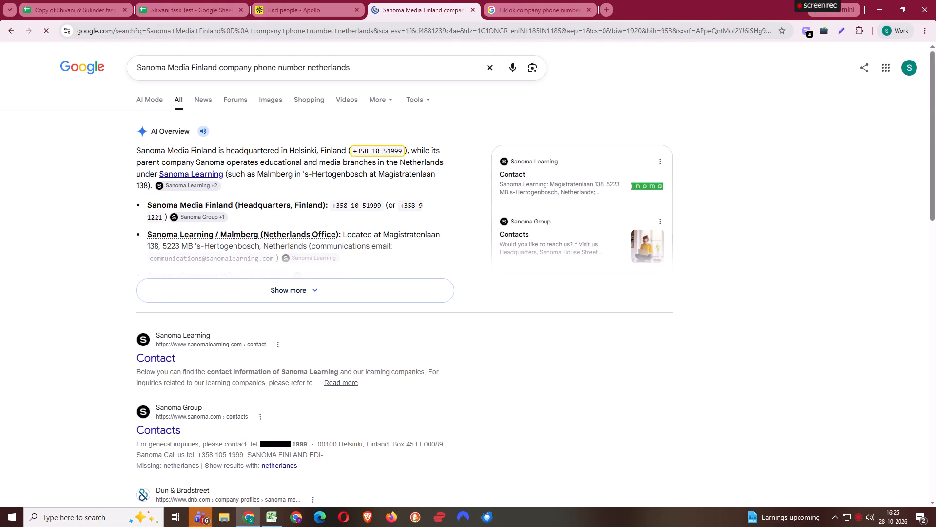
key(alt+Tab)
Paste Sanoma Media Finland's copied headquarters number as text into Corporate Phone cell J104 and remove the space after 10.
click(345, 104)
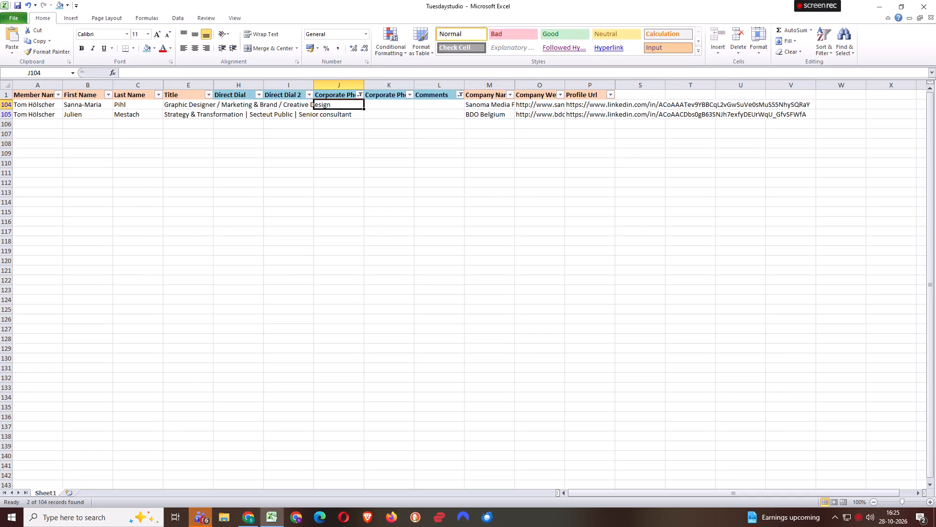
key(apostrophe)
key(ctrl+v)
click(341, 103)
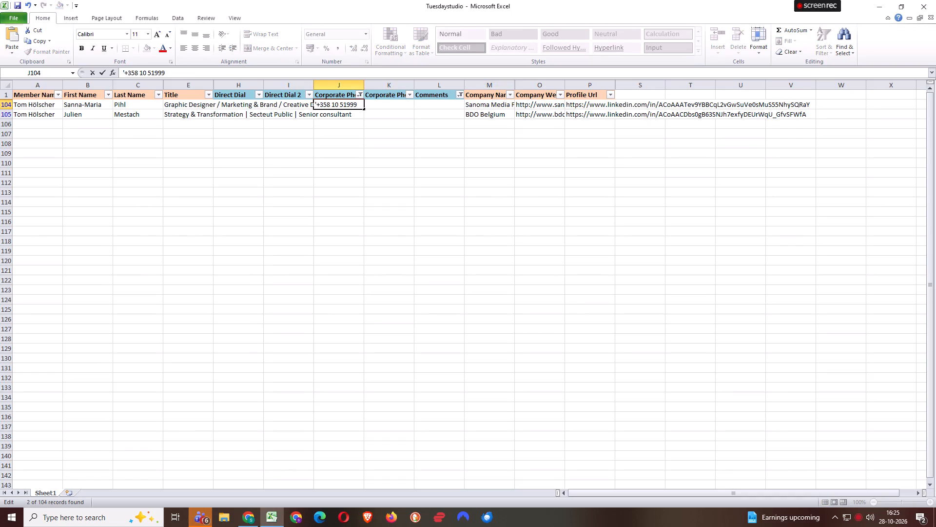
key(BackSpace)
click(381, 169)
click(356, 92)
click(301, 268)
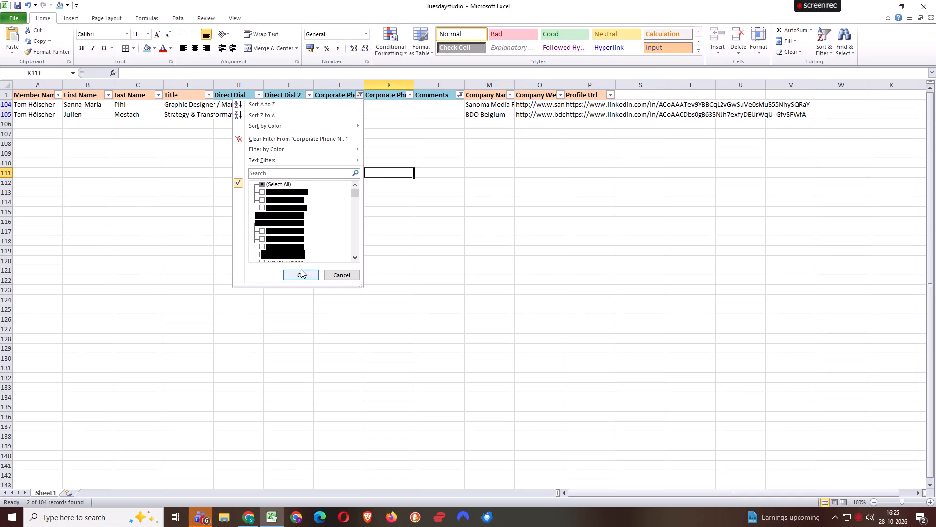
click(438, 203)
Highlight Sanoma Media Finland's Corporate Phone cell J104 with the current fill colour.
click(328, 104)
click(150, 49)
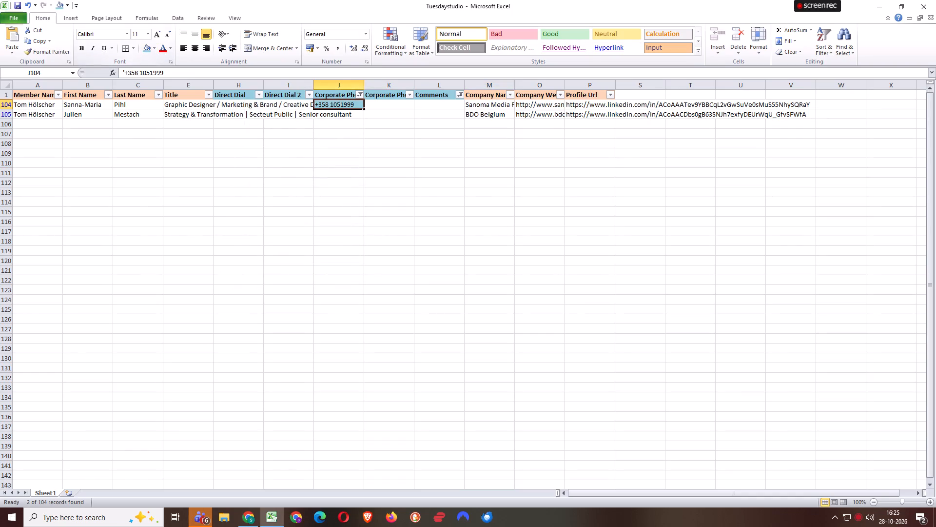
Reapply the blanks filter on the first Corporate Phone column to hide the completed Sanoma Media Finland row.
click(362, 92)
click(298, 271)
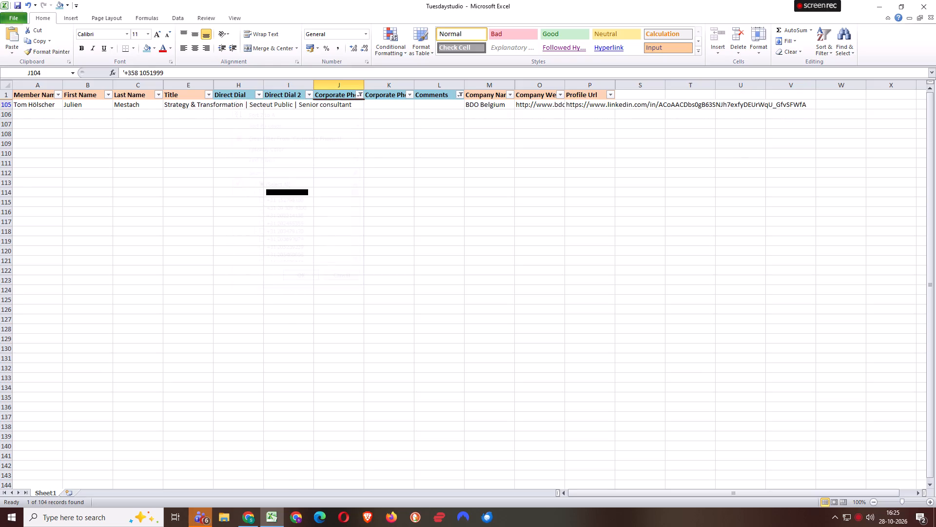
Copy the company name BDO Belgium from the Excel list and search Google in Chrome for "BDO Belgium company phone number netherlands".
click(486, 103)
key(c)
click(363, 173)
key(ctrl+z)
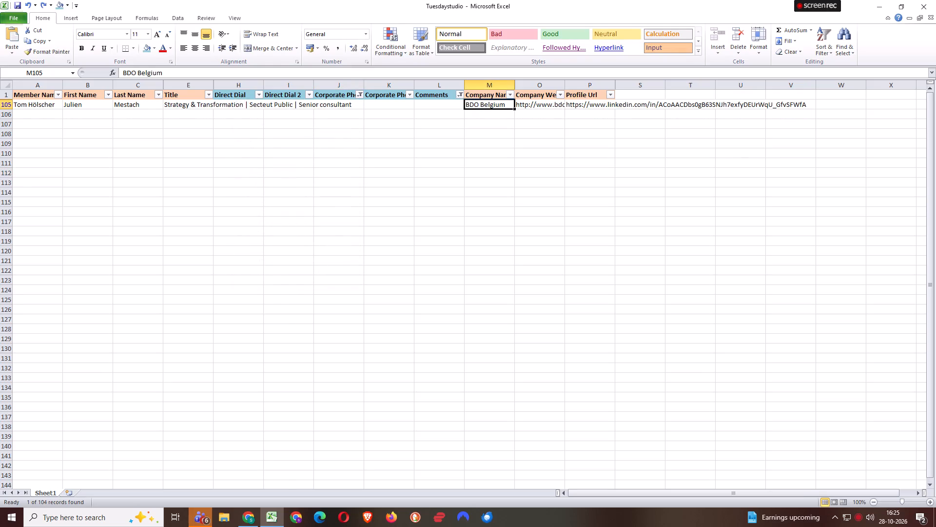
key(ctrl+c)
key(alt+Tab)
click(191, 70)
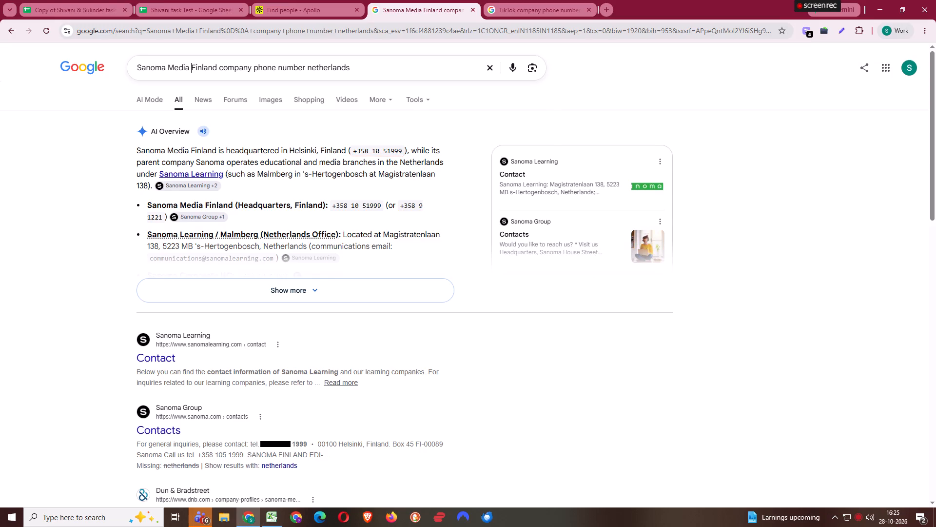
drag(219, 65, 0, 56)
key(ctrl+v)
key(Return)
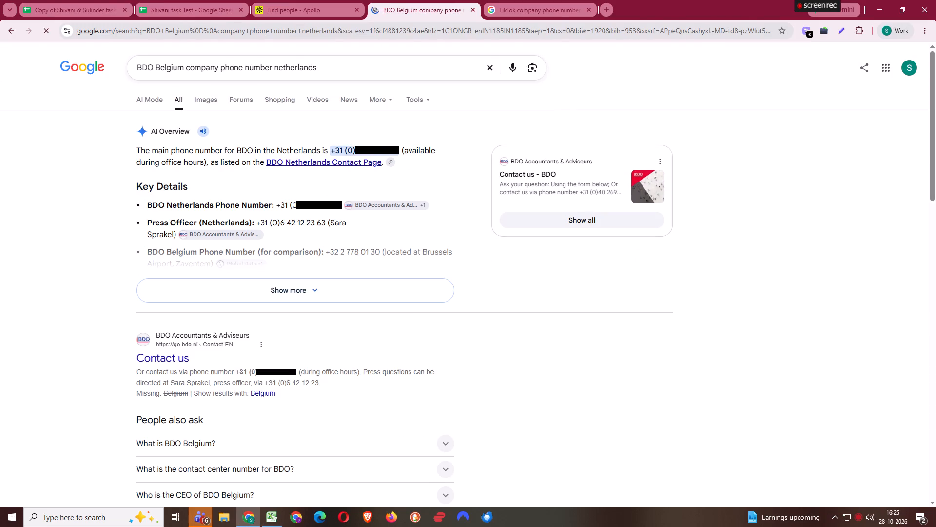
Copy BDO's main Netherlands number from the AI Overview and paste it as text into Corporate Phone cell J105 in Excel.
alt+click(371, 147)
key(alt+Tab)
click(332, 103)
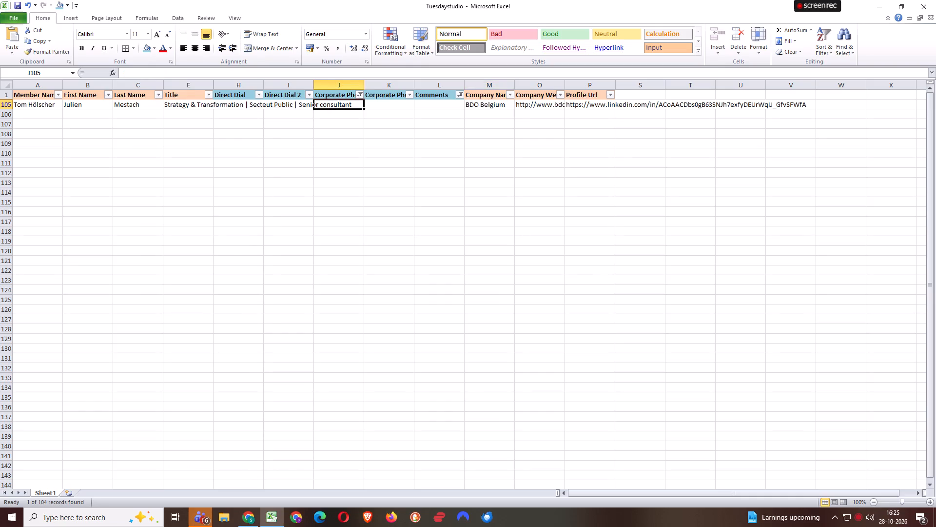
key(apostrophe)
key(ctrl+v)
Clean up the pasted number in J105 by removing the bracketed (0) and extra spaces, keeping one space after the country code.
click(334, 103)
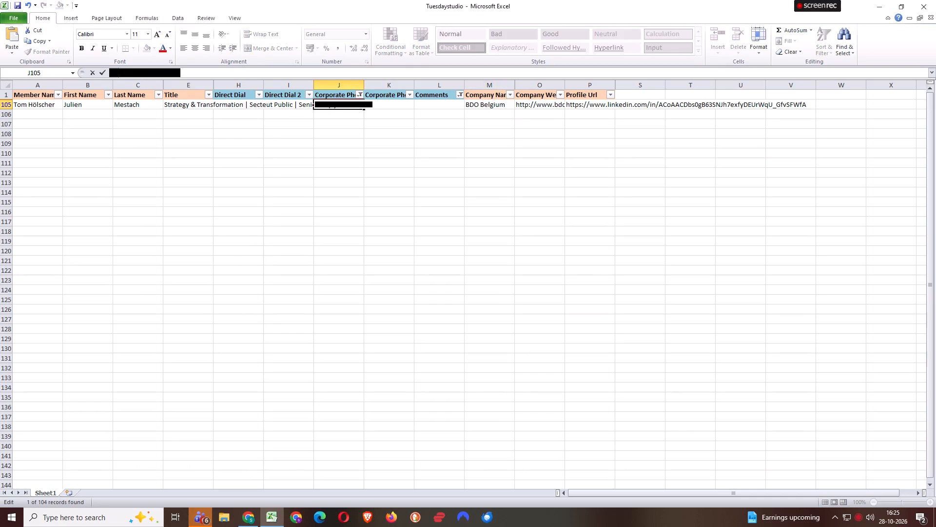
key(BackSpace)
click(342, 106)
key(BackSpace)
click(352, 101)
key(BackSpace)
click(360, 103)
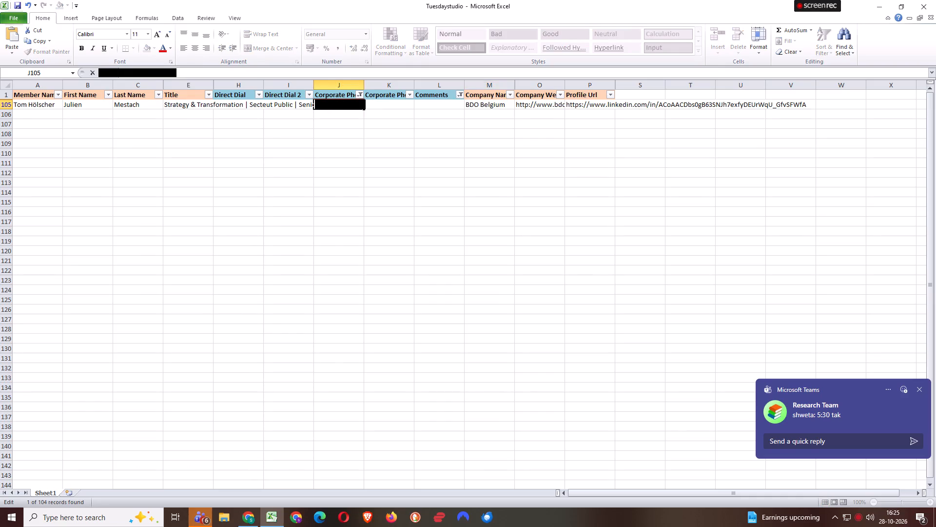
click(357, 105)
click(360, 105)
key(BackSpace)
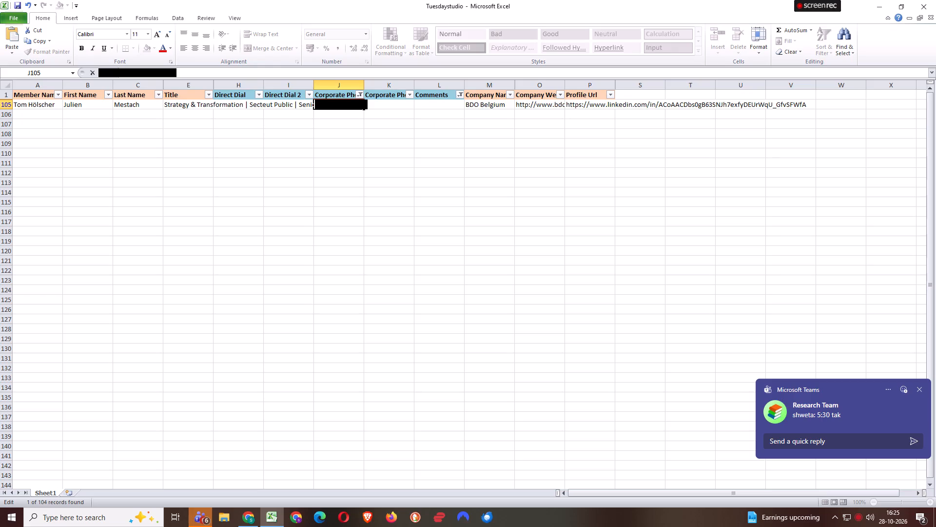
click(334, 103)
key(BackSpace)
key(BackSpace)
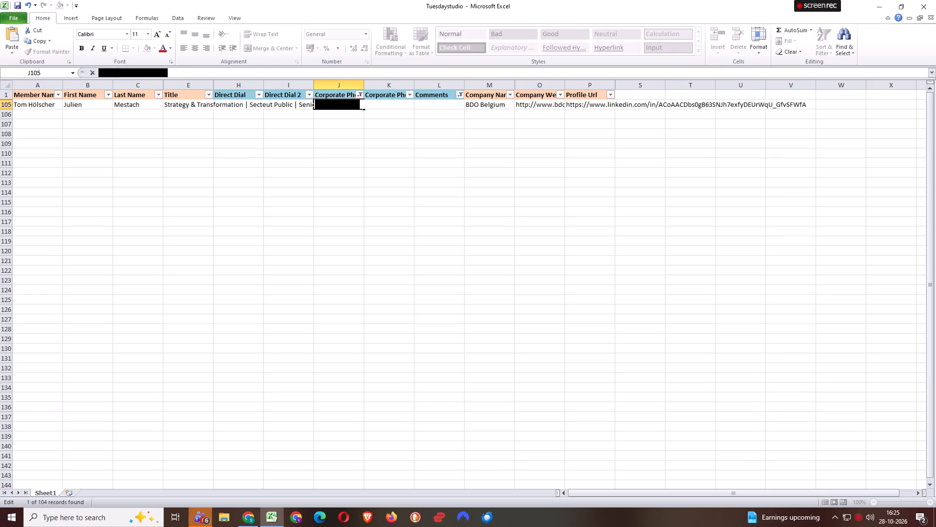
key(BackSpace)
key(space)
click(370, 146)
click(442, 130)
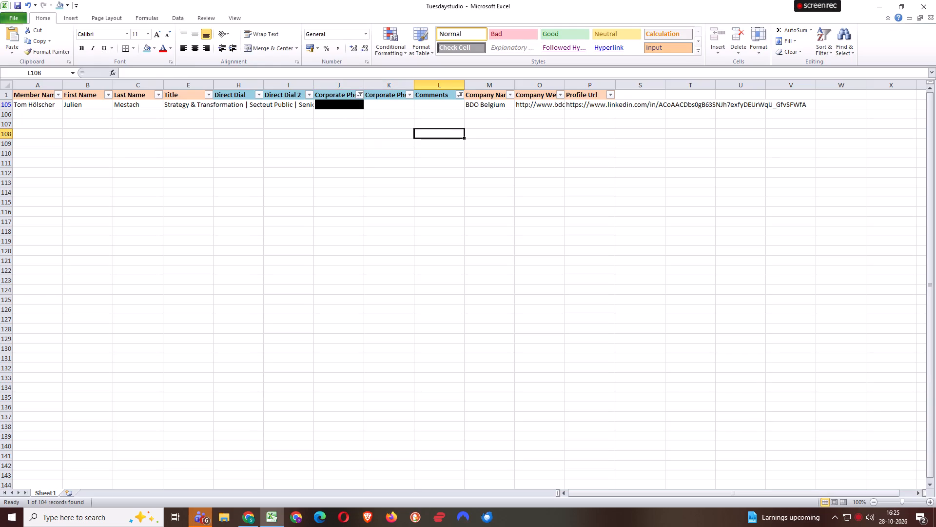
Save the workbook.
key(ctrl+s)
key(ctrl+s)
key(ctrl+s)
click(545, 167)
Filter the first Corporate Phone column to only the two numbers belonging to the TOPdesk and Forrester rows.
click(360, 95)
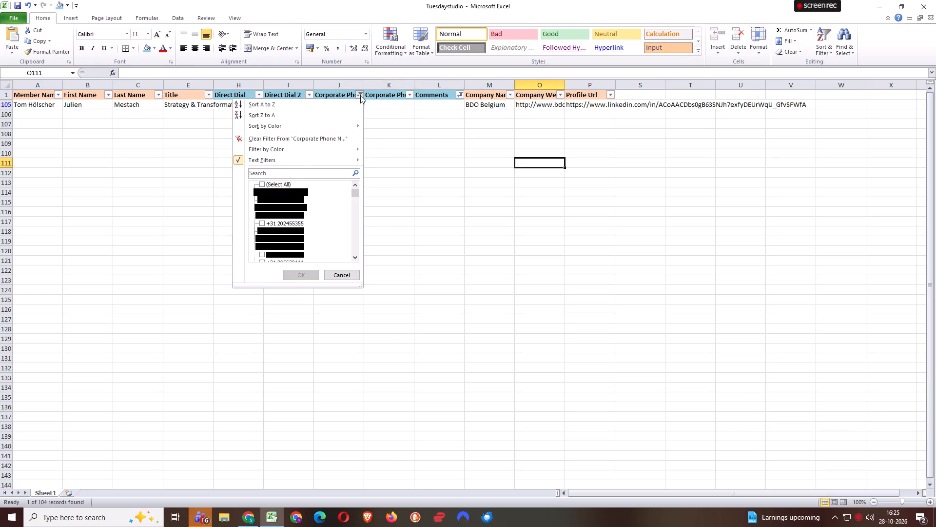
click(290, 190)
click(297, 208)
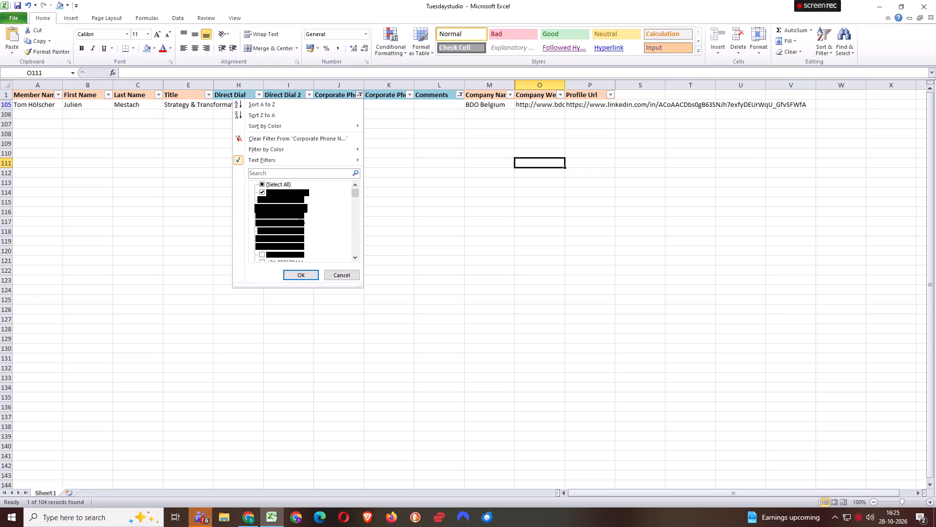
scroll(297, 219, down, 1)
drag(356, 195, 355, 209)
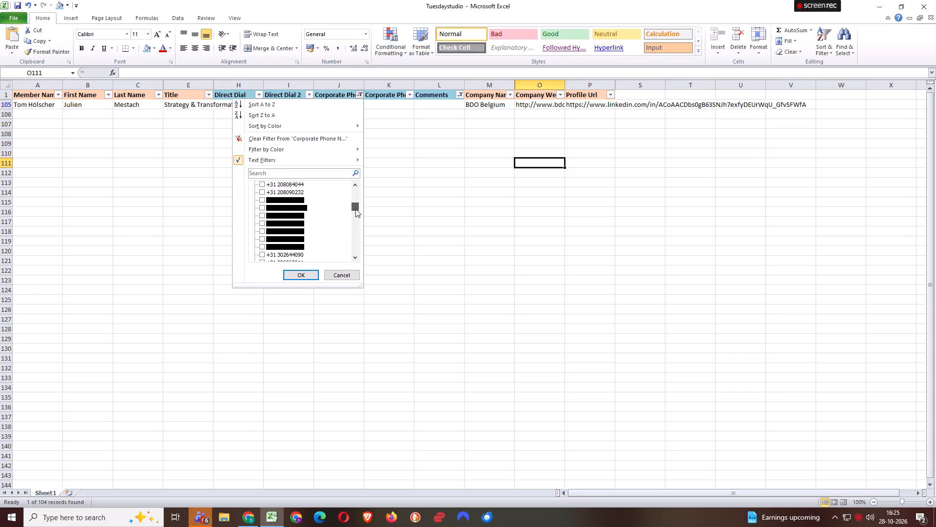
drag(355, 209, 360, 238)
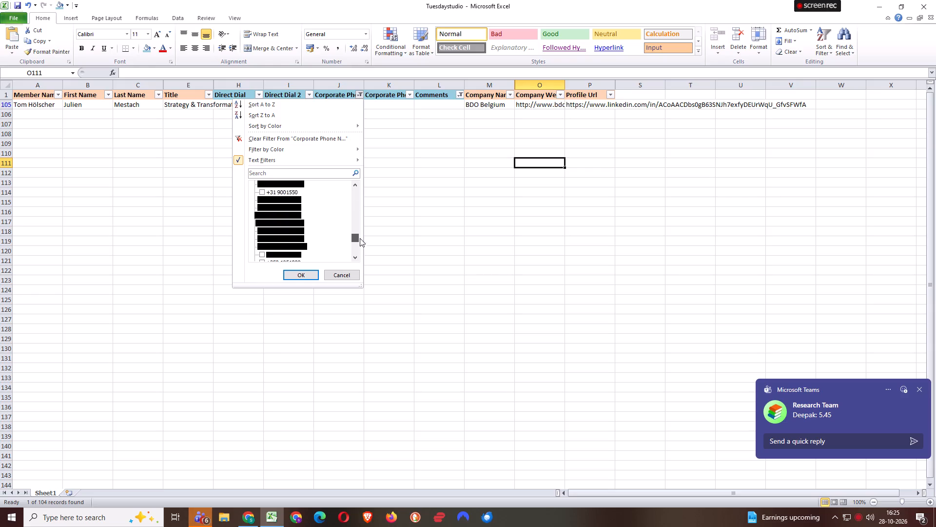
drag(360, 238, 364, 184)
click(300, 275)
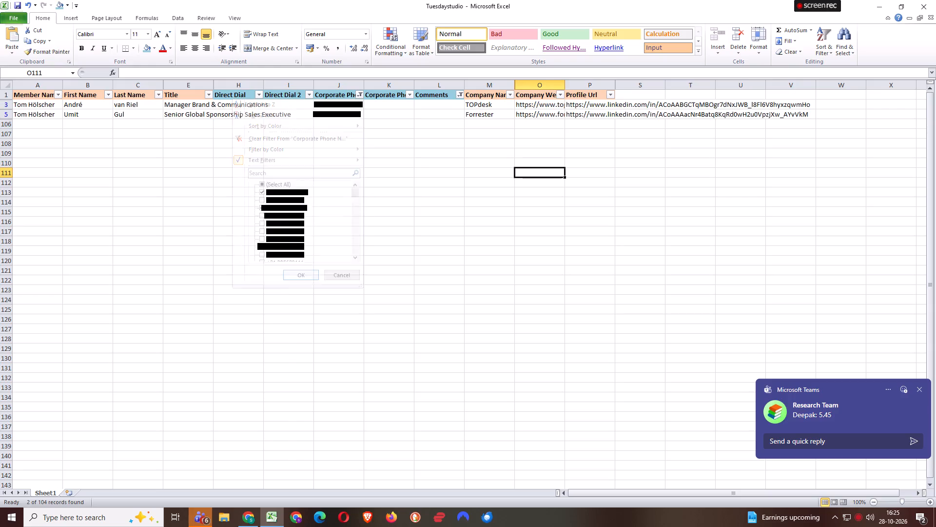
click(408, 162)
Remove the inner spaces from TOPdesk's number in Corporate Phone cell J3.
double_click(334, 106)
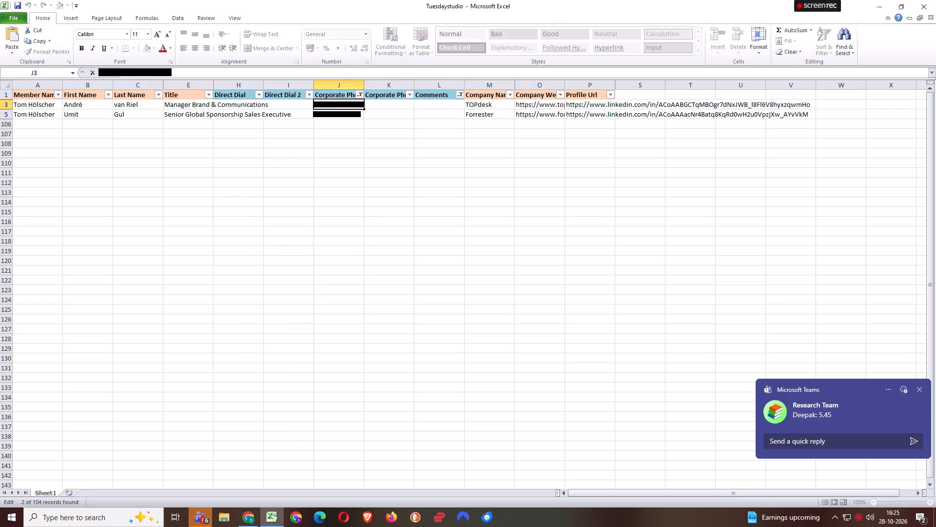
click(338, 105)
key(BackSpace)
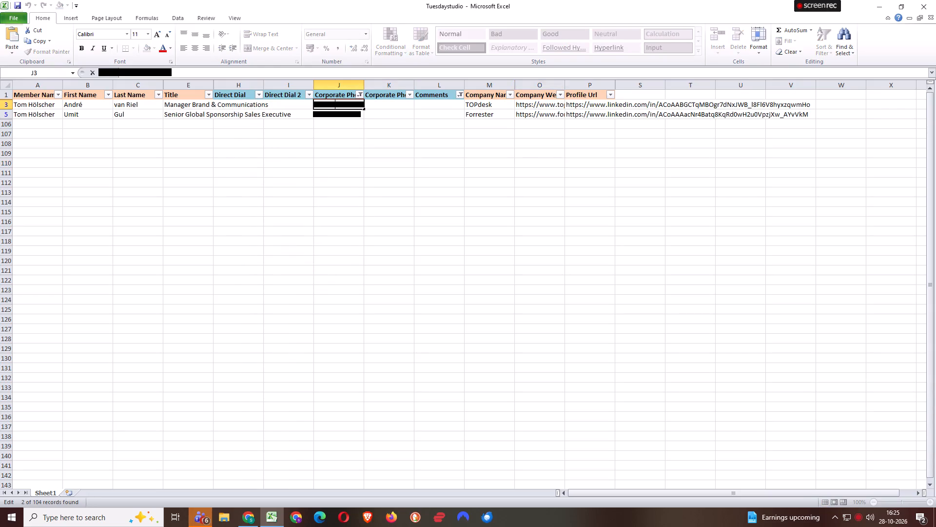
click(349, 102)
click(349, 104)
click(348, 102)
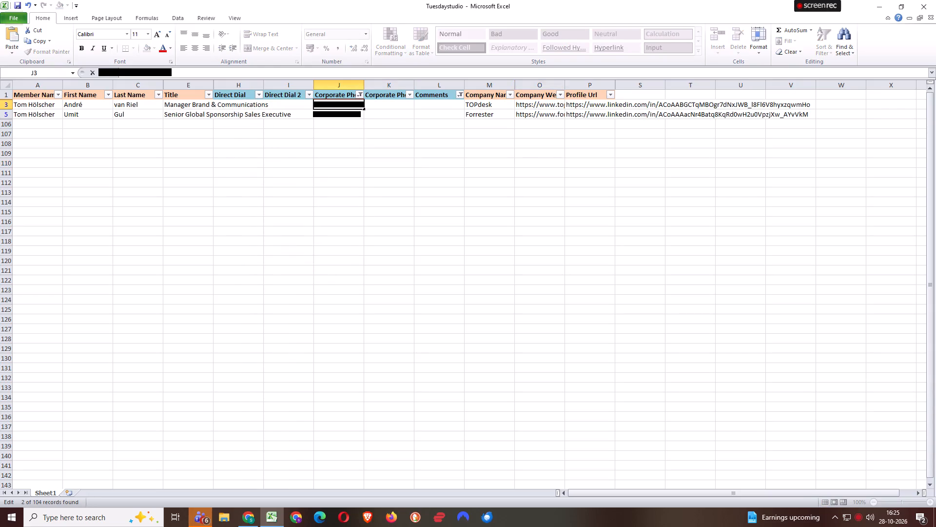
key(BackSpace)
click(354, 102)
key(BackSpace)
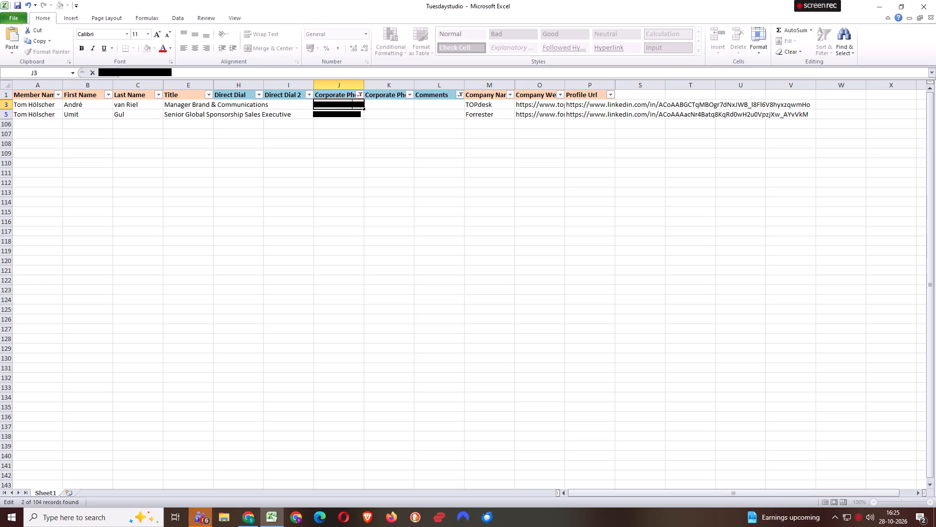
Remove the extra separators from Forrester's number in Corporate Phone cell J5, retyping the digit 3.
click(348, 116)
double_click(348, 113)
key(BackSpace)
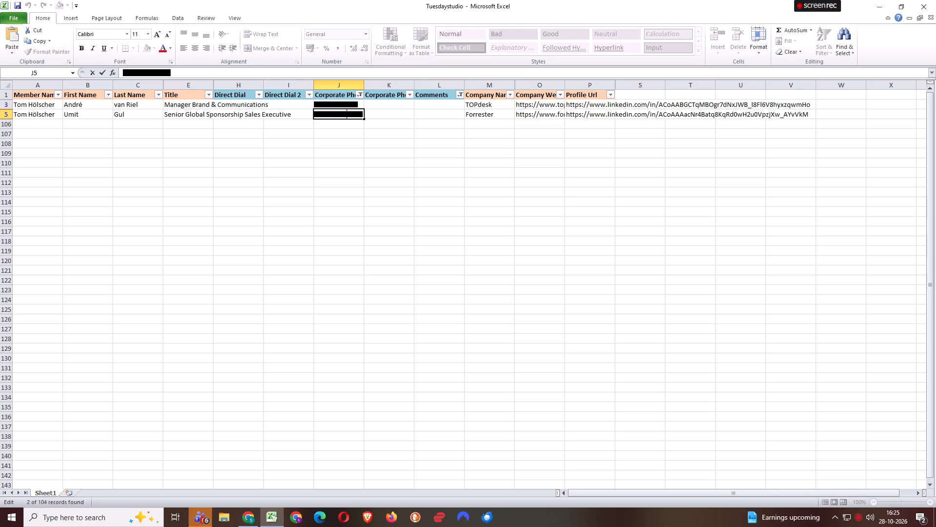
click(338, 114)
key(BackSpace)
key(BackSpace)
key(3)
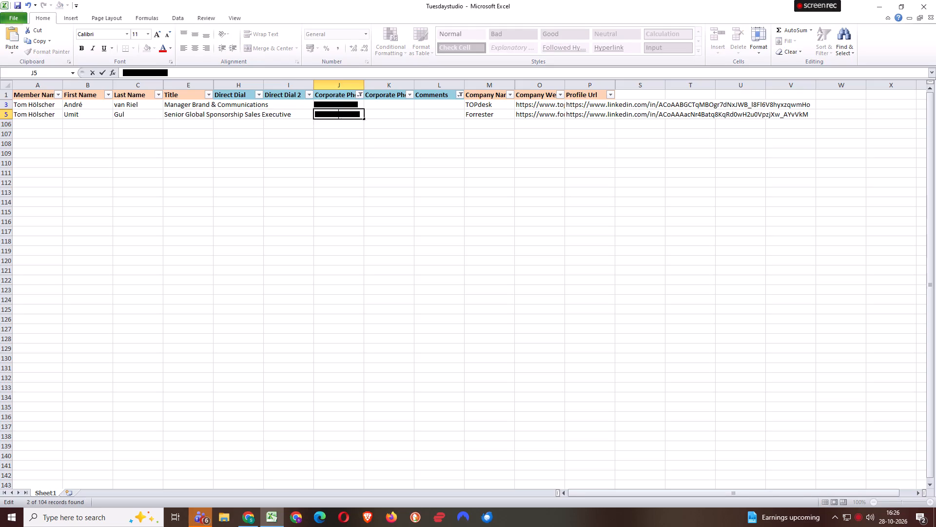
click(357, 140)
Filter the first Corporate Phone column to only the inconsistently formatted number belonging to the Hai Robotics row.
click(359, 93)
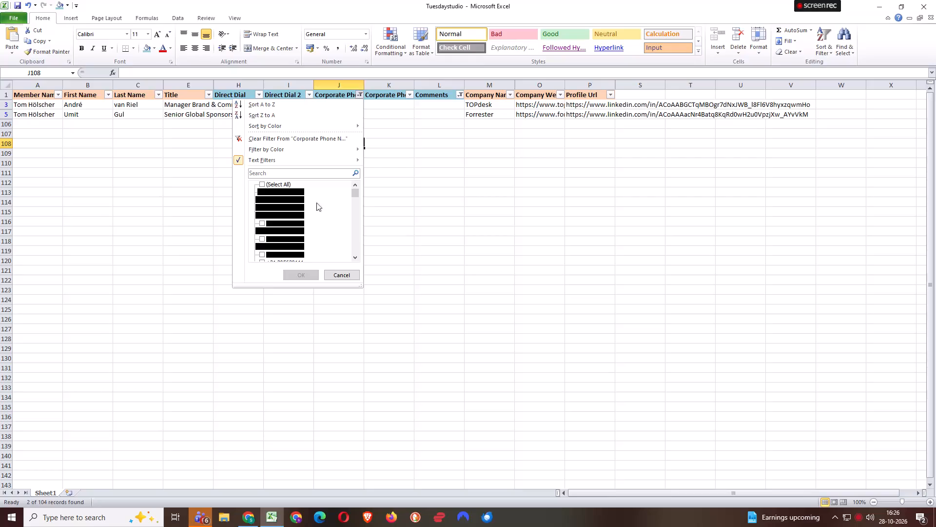
drag(356, 191, 356, 192)
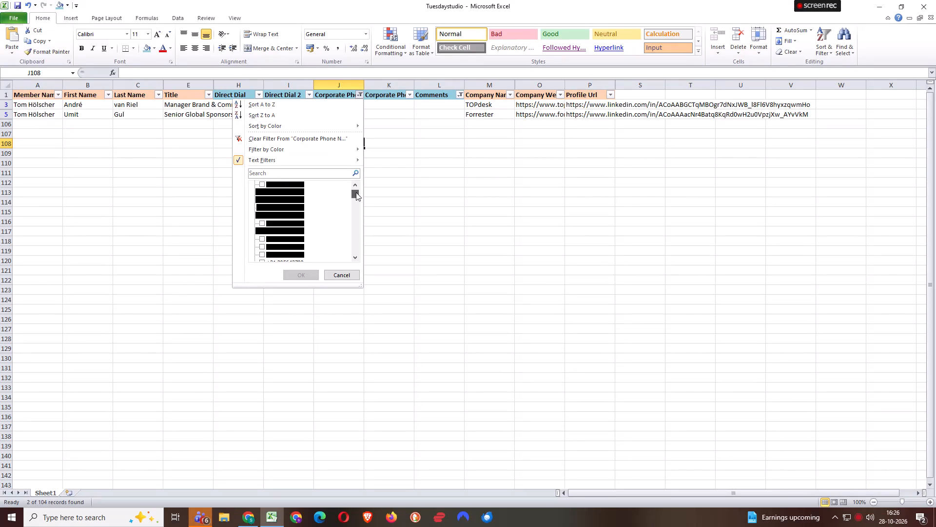
drag(356, 192, 357, 206)
click(291, 194)
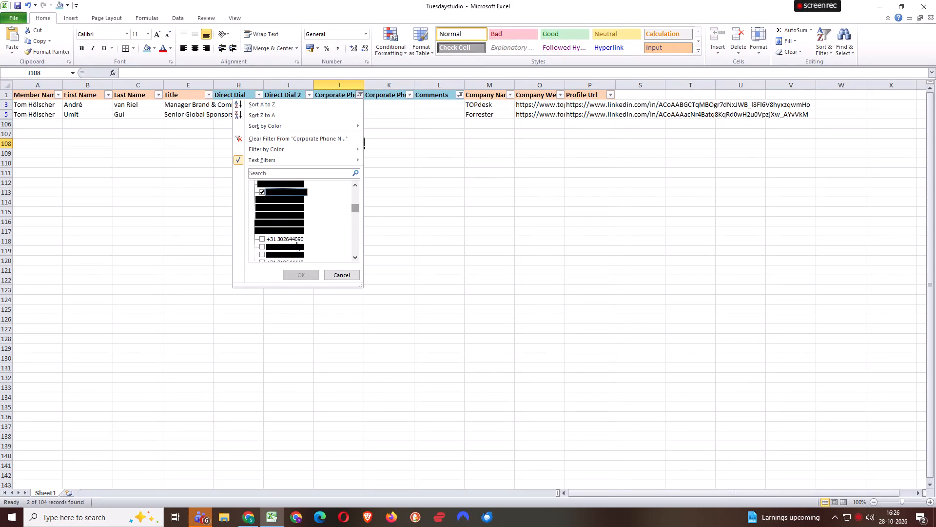
click(298, 278)
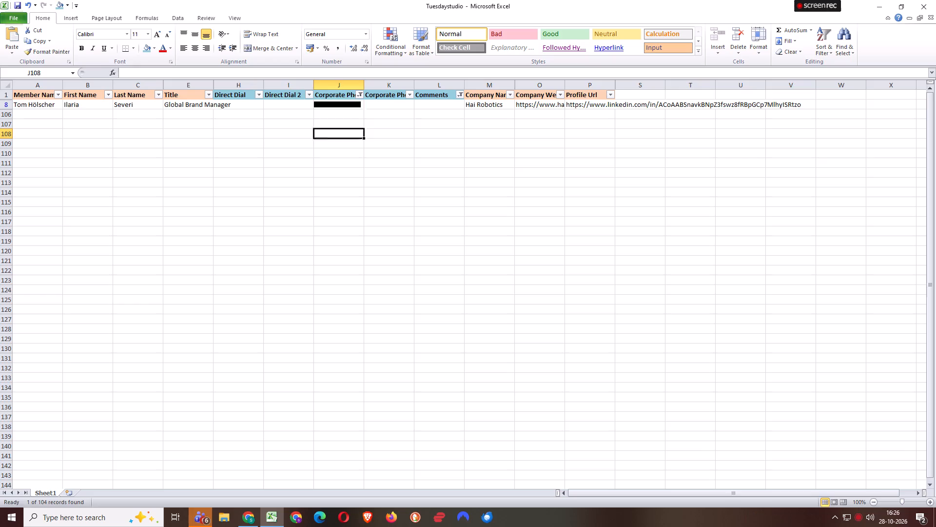
Remove the two extra separators from Hai Robotics' number in Corporate Phone cell J8.
double_click(343, 106)
click(337, 104)
key(BackSpace)
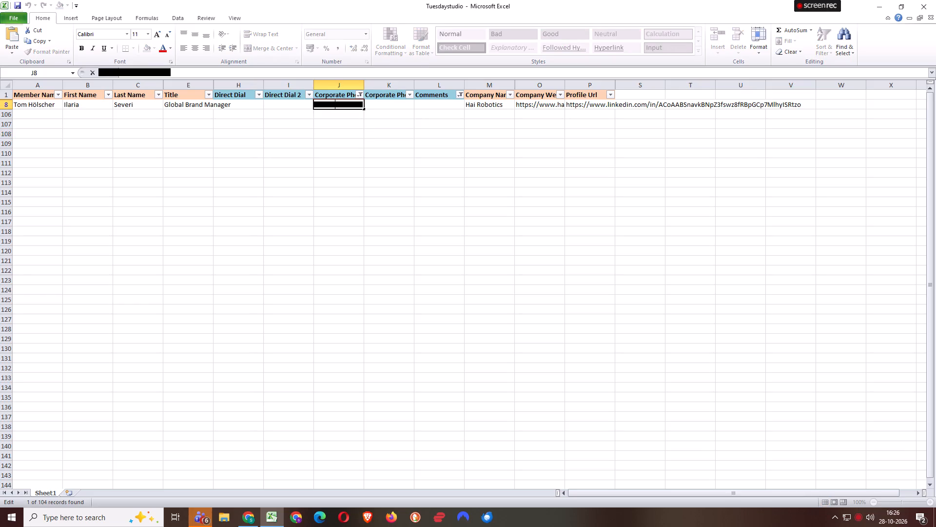
click(347, 104)
key(BackSpace)
click(360, 164)
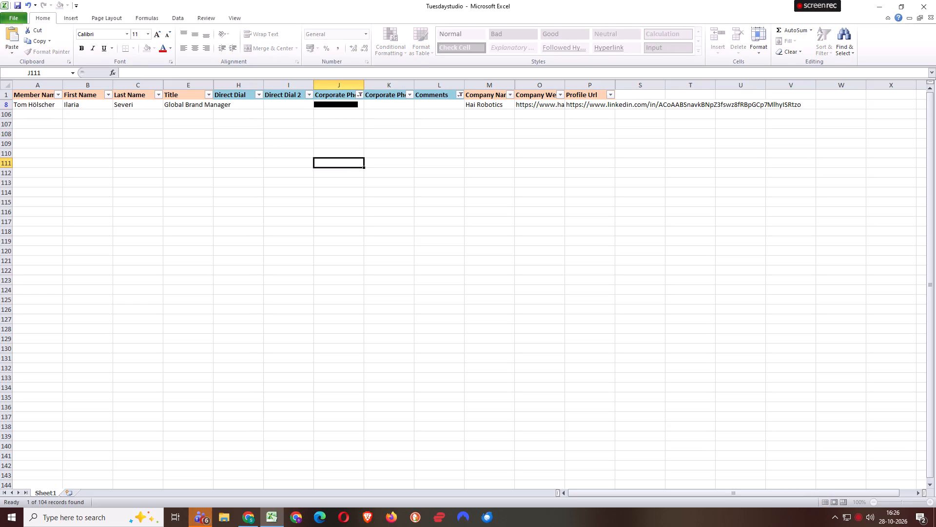
Reset the first Corporate Phone column's filter to select all values.
click(358, 96)
click(284, 186)
click(294, 274)
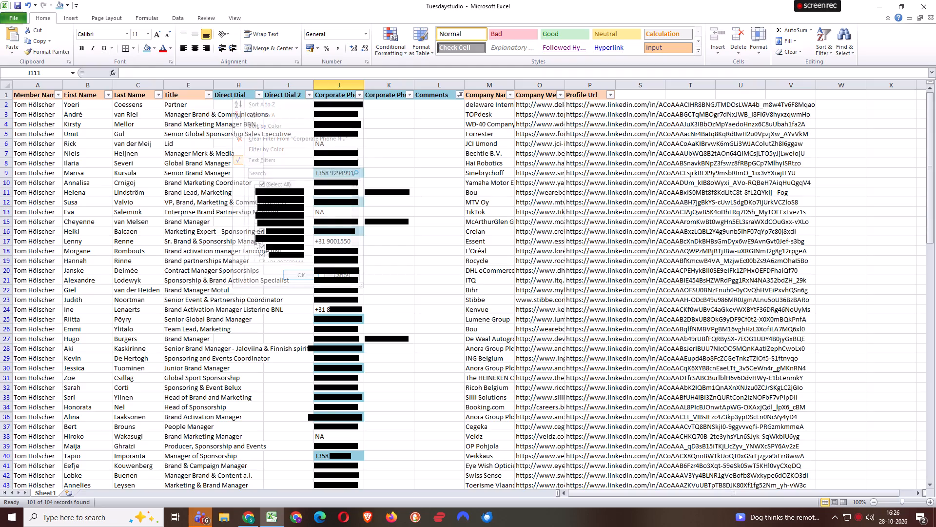
Look over the Corporate Phone column down the whole list for inconsistently formatted numbers.
click(502, 292)
scroll(420, 234, up, 11)
click(461, 93)
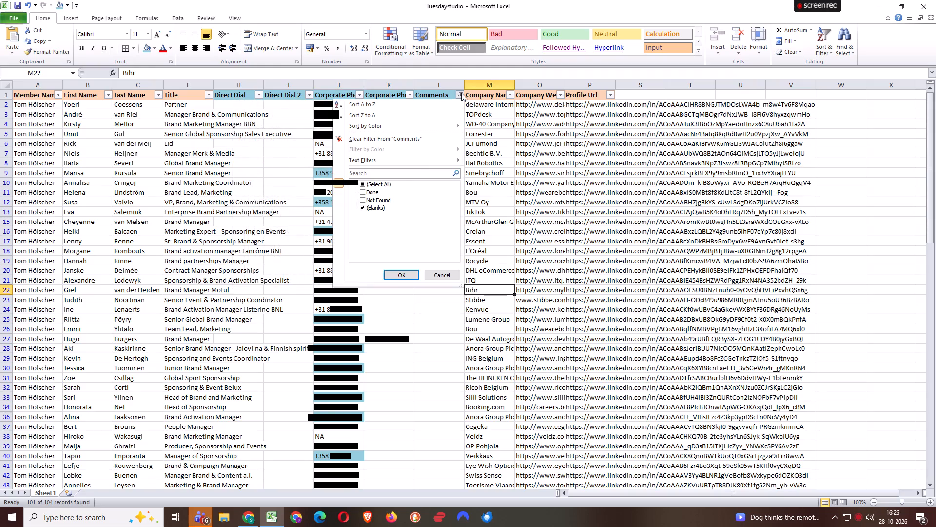
click(417, 345)
scroll(414, 250, down, 14)
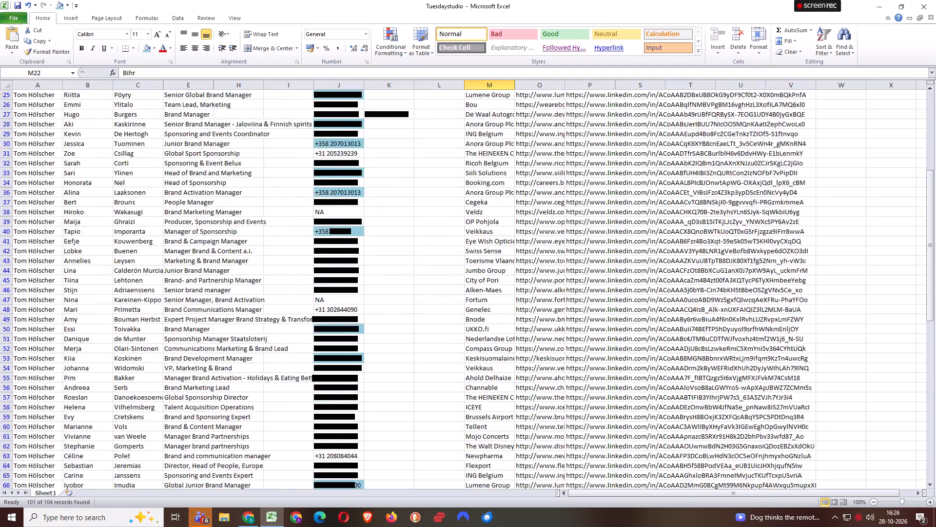
scroll(401, 284, down, 18)
scroll(353, 200, up, 3)
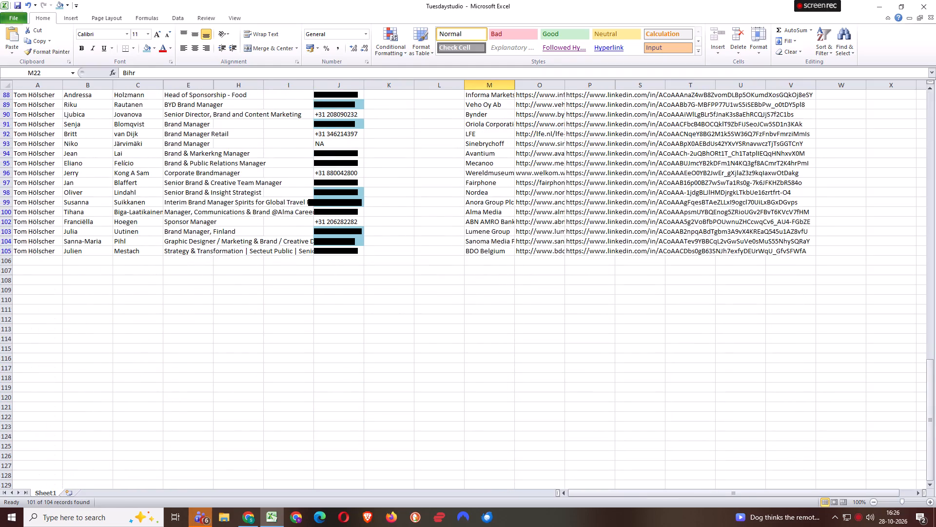
scroll(340, 196, up, 20)
scroll(340, 196, up, 7)
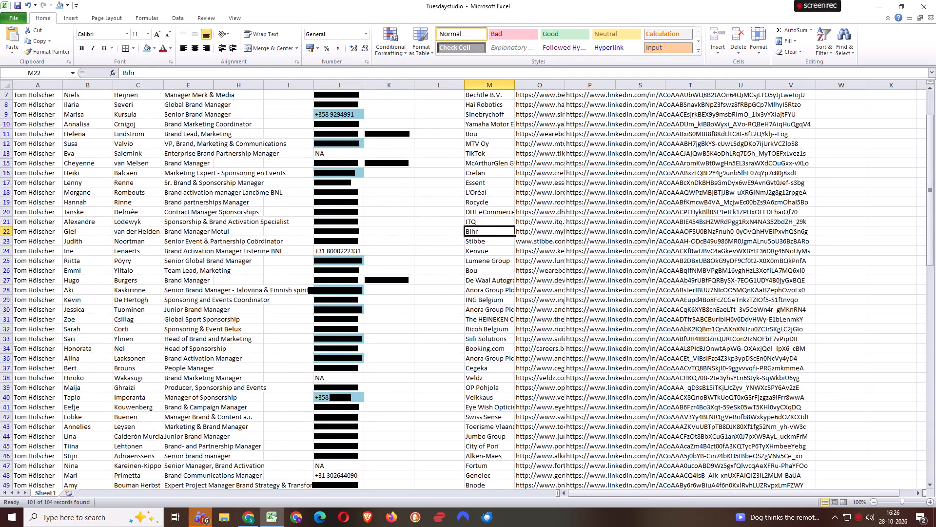
scroll(341, 162, up, 6)
Remove the three extra separators from delaware's number in Corporate Phone cell J2.
click(348, 102)
double_click(343, 102)
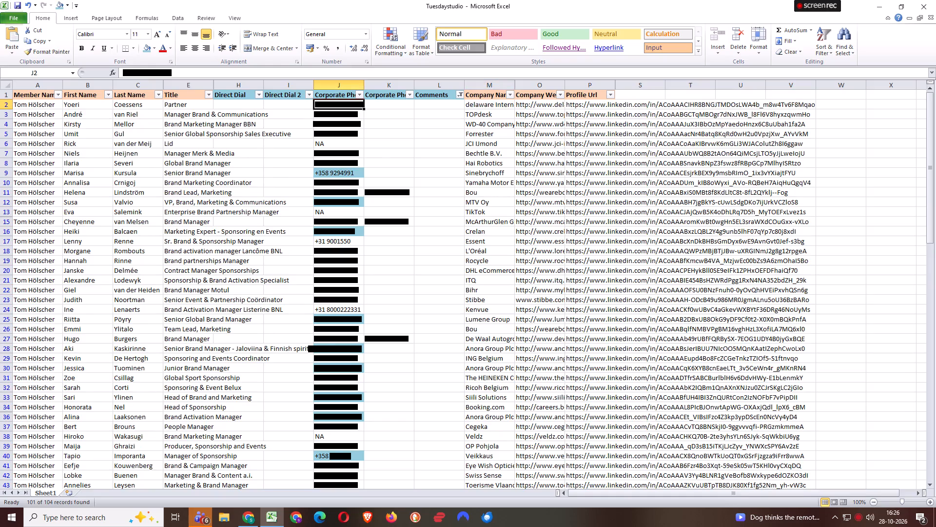
click(337, 102)
key(BackSpace)
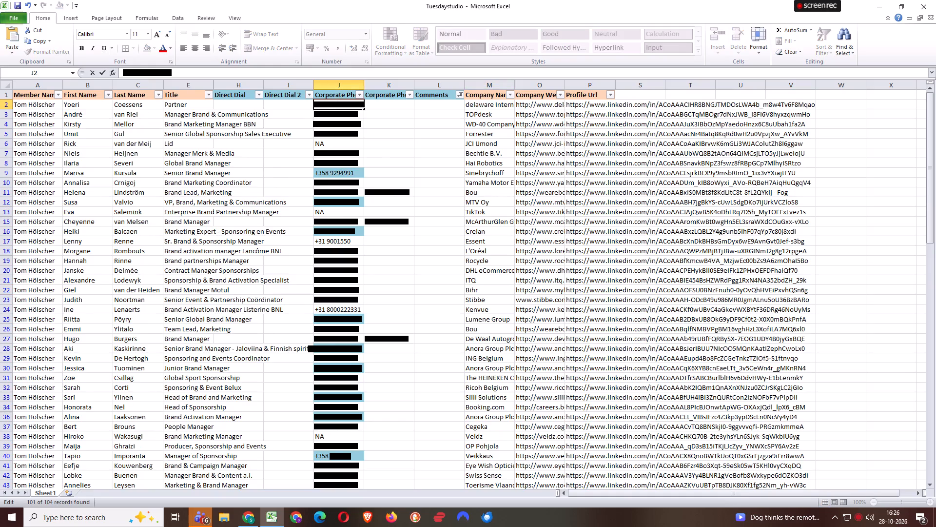
click(348, 105)
key(BackSpace)
click(354, 106)
key(BackSpace)
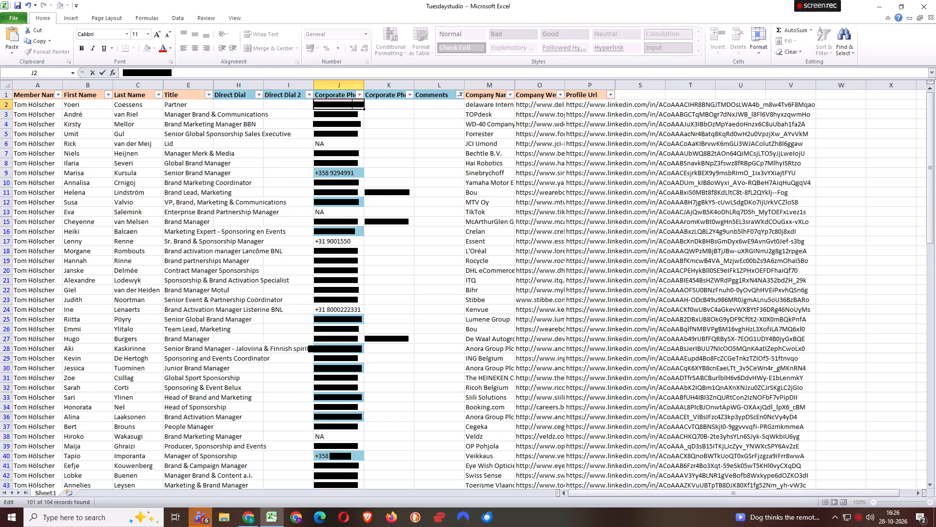
click(360, 178)
Remove the two extra separators from WD-40 Company's number in Corporate Phone cell J4.
double_click(348, 124)
click(335, 123)
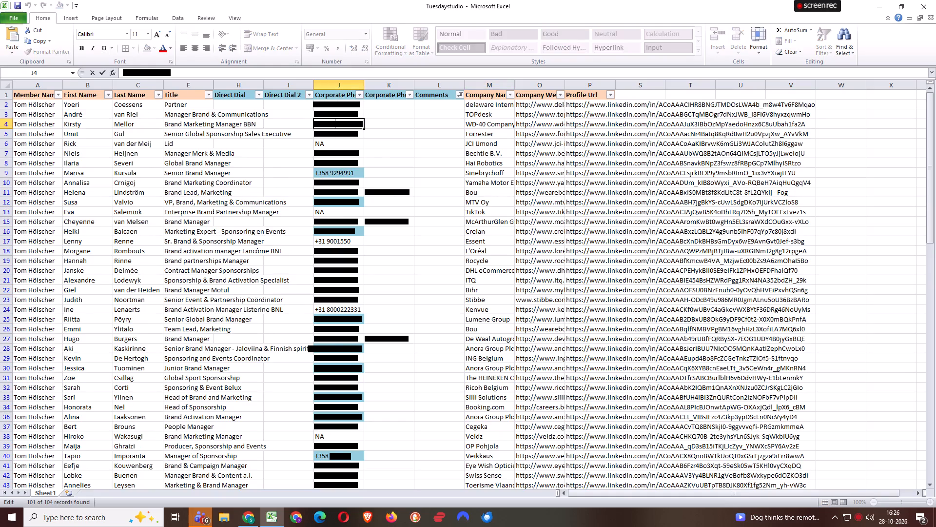
click(336, 125)
key(BackSpace)
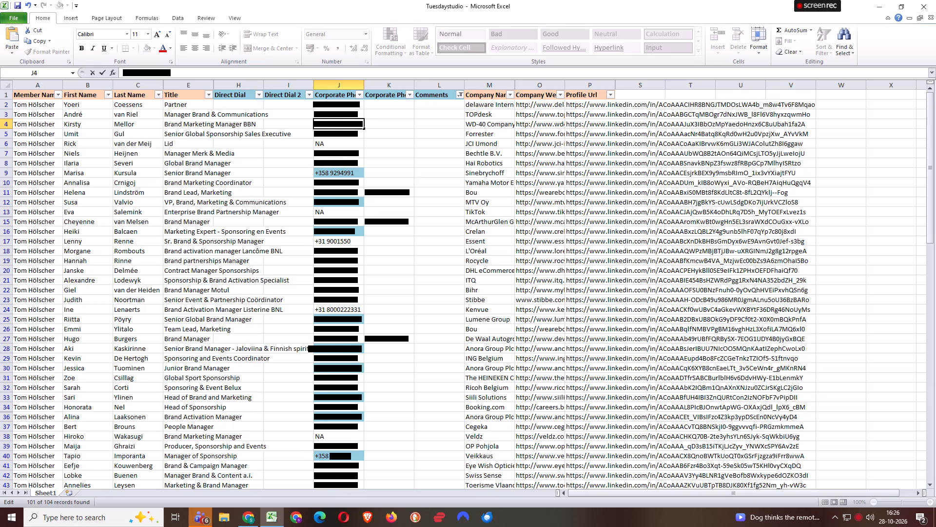
click(348, 122)
key(BackSpace)
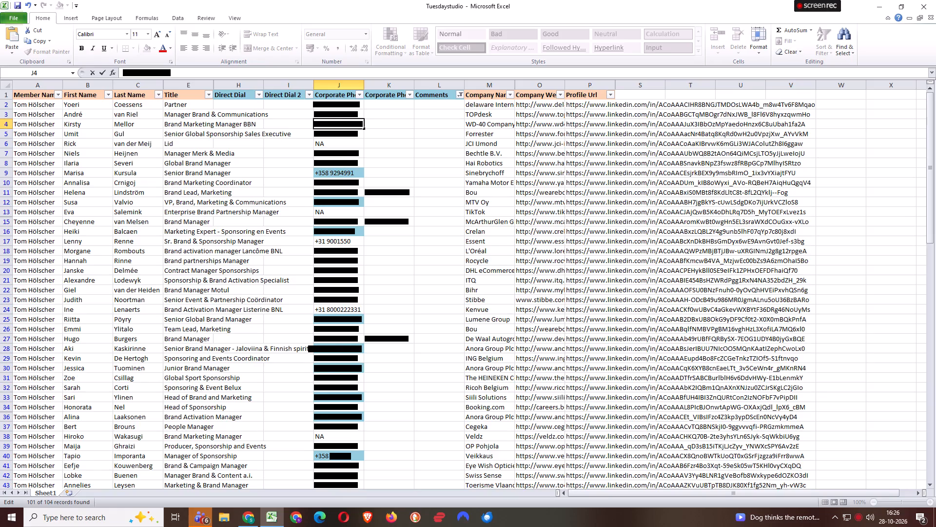
click(345, 158)
Examine the Corporate Phone entries cell by cell from row 9 to row 38 for formatting errors.
click(350, 176)
click(348, 197)
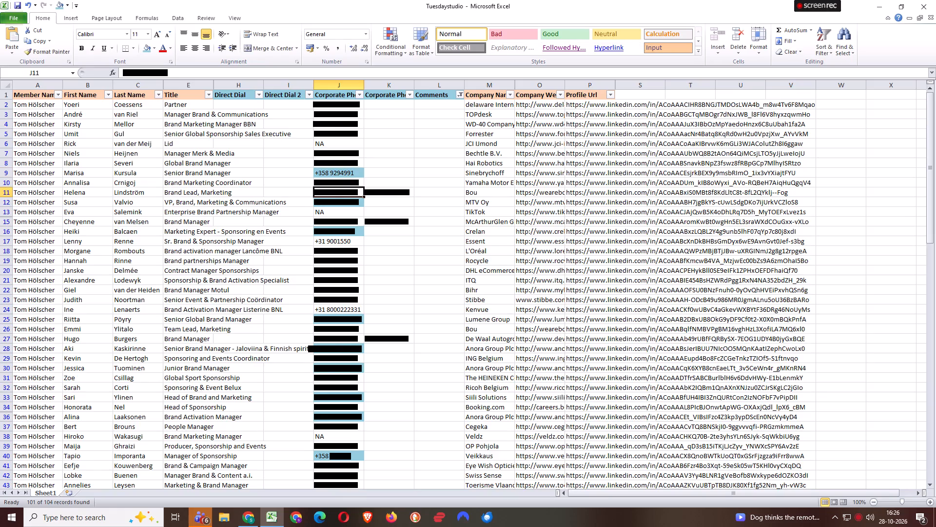
key(Down)
key(Down)
key(Down)
key(Down)
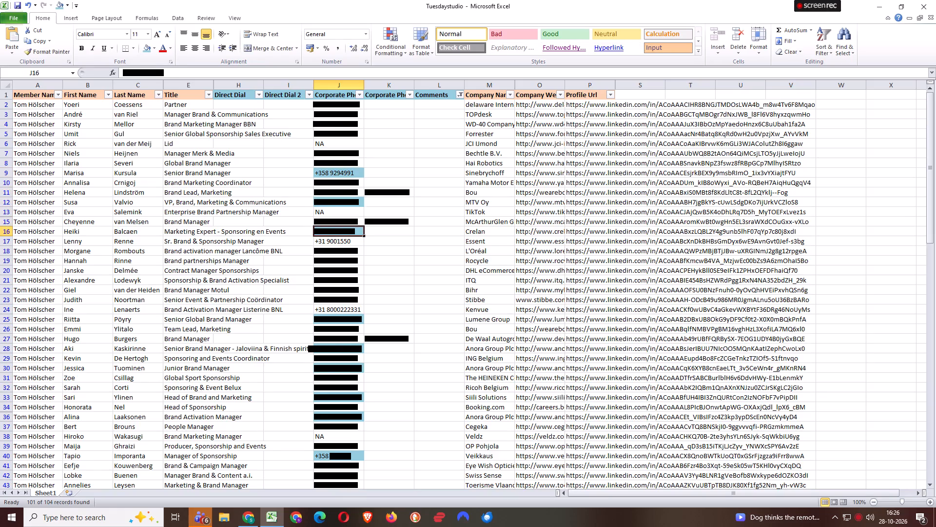
key(Down)
key(Down)
key(Down)
key(Down)
key(Down)
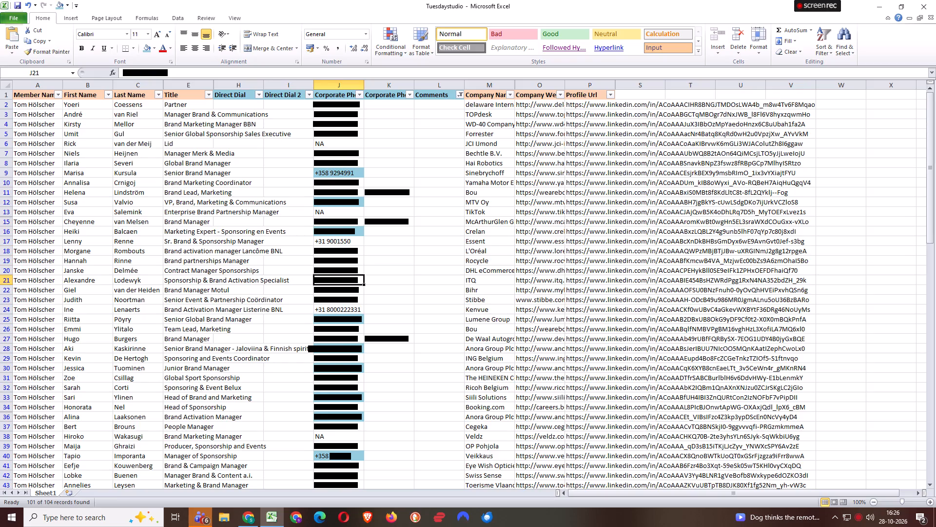
key(Down)
key(Down)
key(Down)
key(Down)
key(Down)
key(Down)
key(Down)
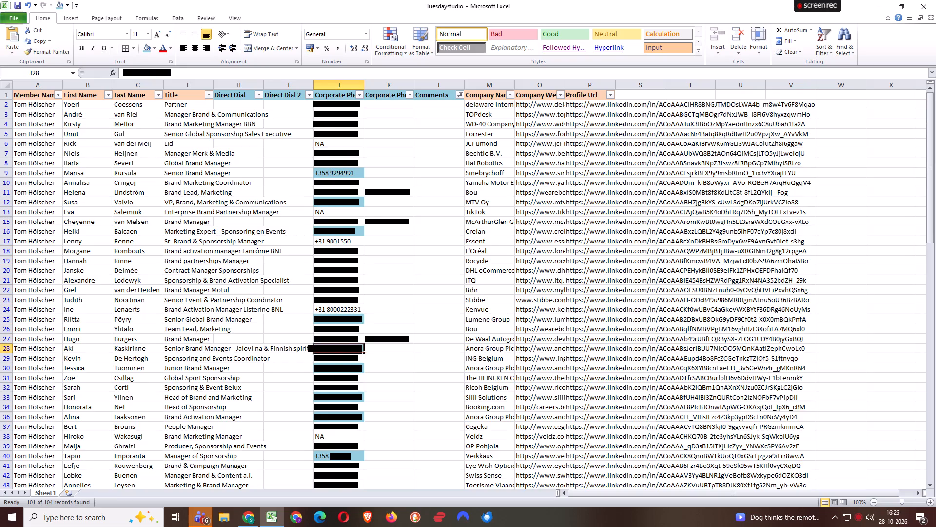
key(Down)
key(Down)
key(Down)
key(Down)
key(Down)
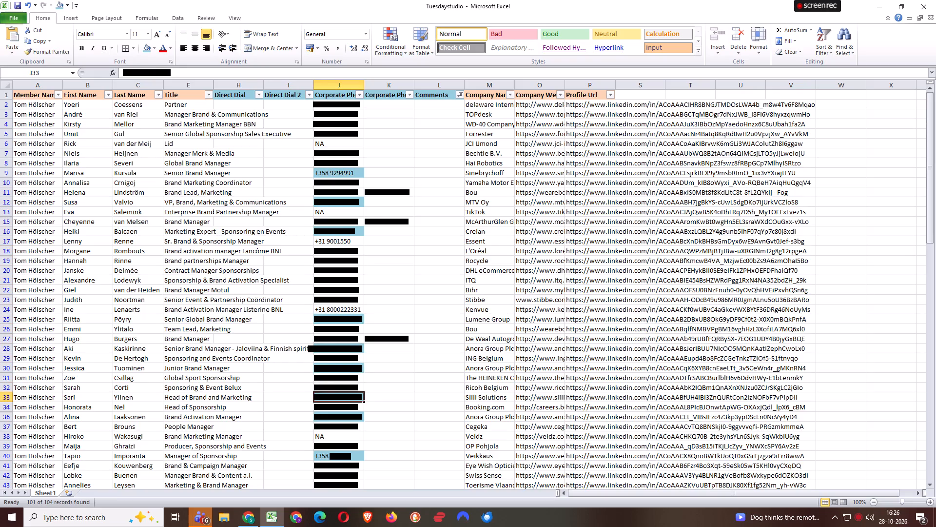
key(Down)
key(Down)
key(Down)
key(Down)
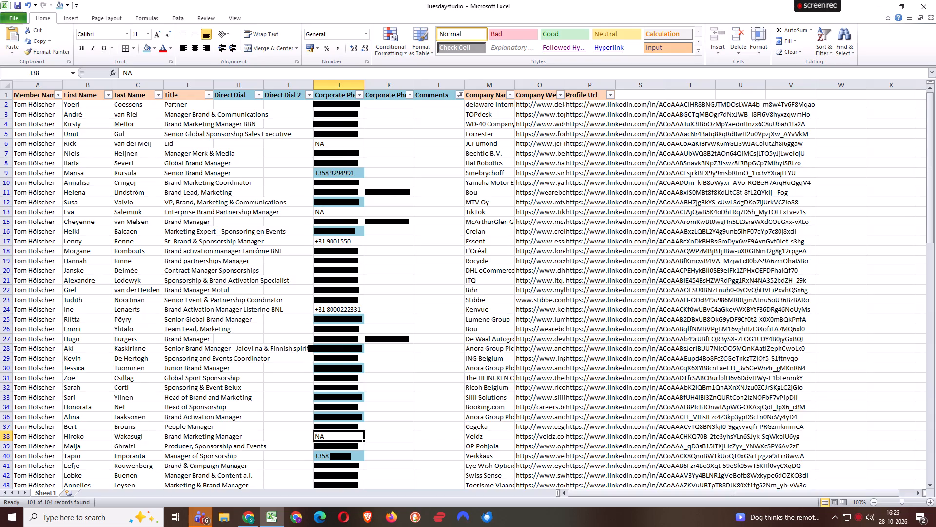
Copy the company name Cegeka from row 37 and search Google in Chrome for "Cegeka company phone number netherlands".
click(488, 426)
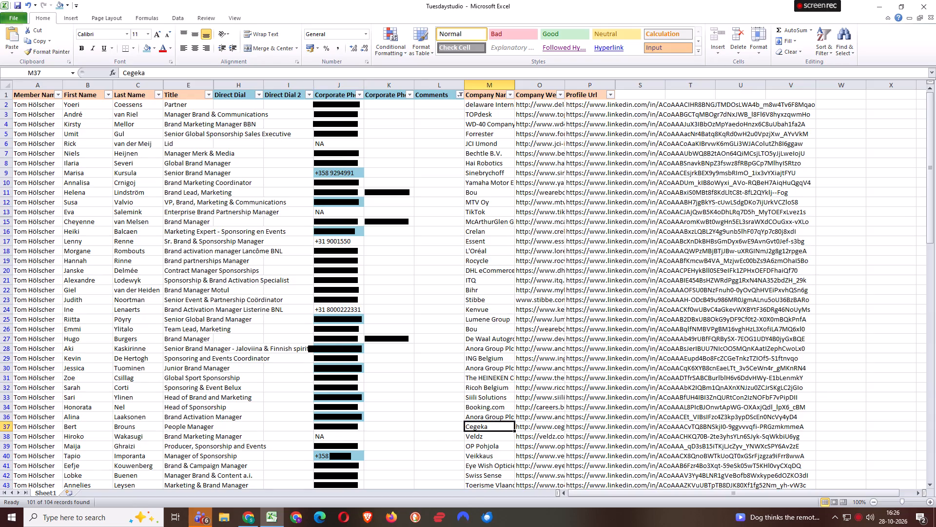
key(ctrl+c)
key(alt+Tab)
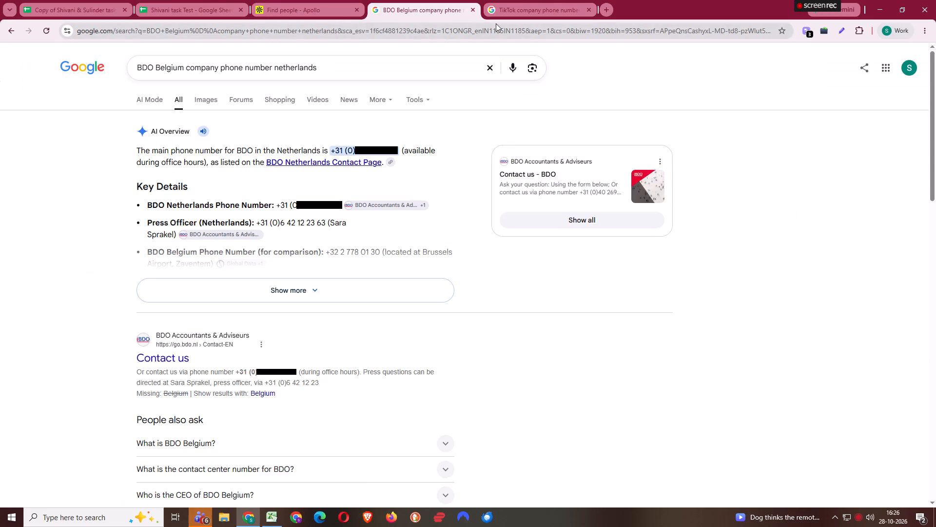
drag(186, 72, 39, 51)
key(ctrl+v)
key(Return)
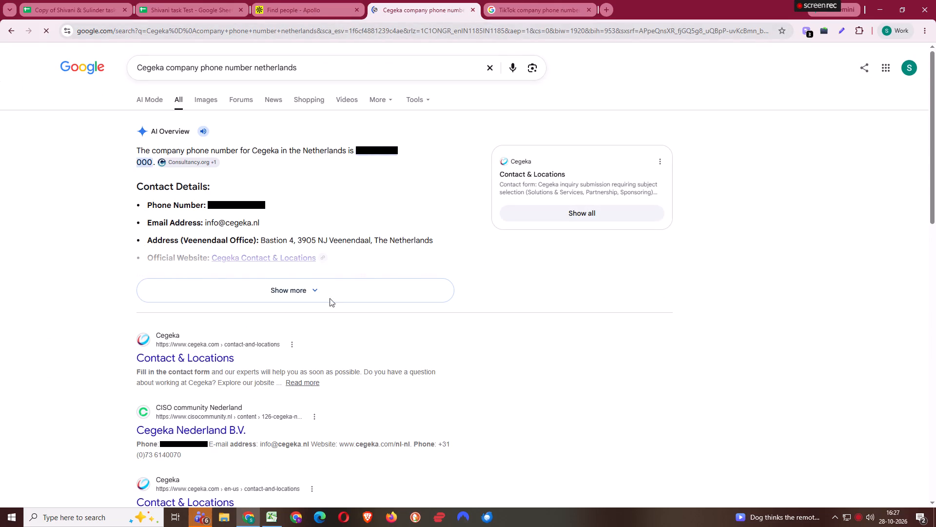
Switch back to Excel and examine the Corporate Phone entries cell by cell from row 39 to the end of the list.
key(alt+Tab)
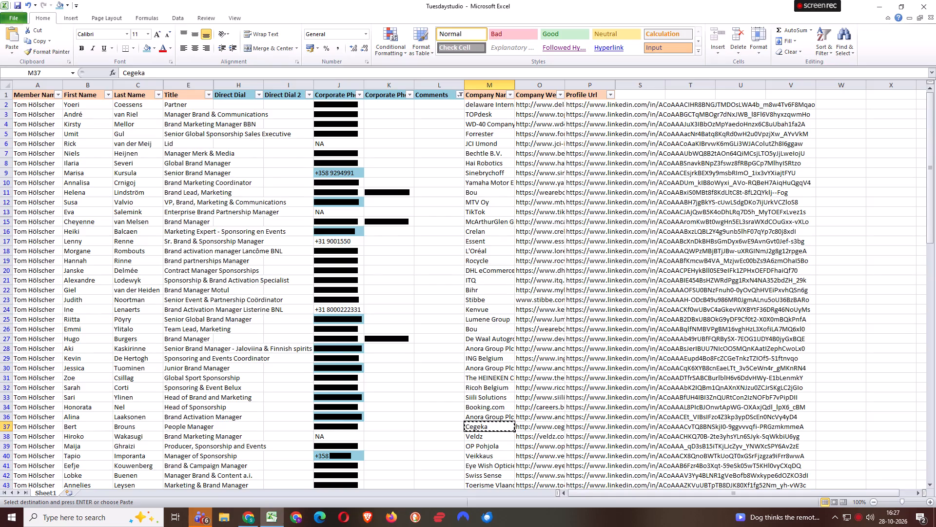
scroll(354, 348, down, 5)
click(350, 306)
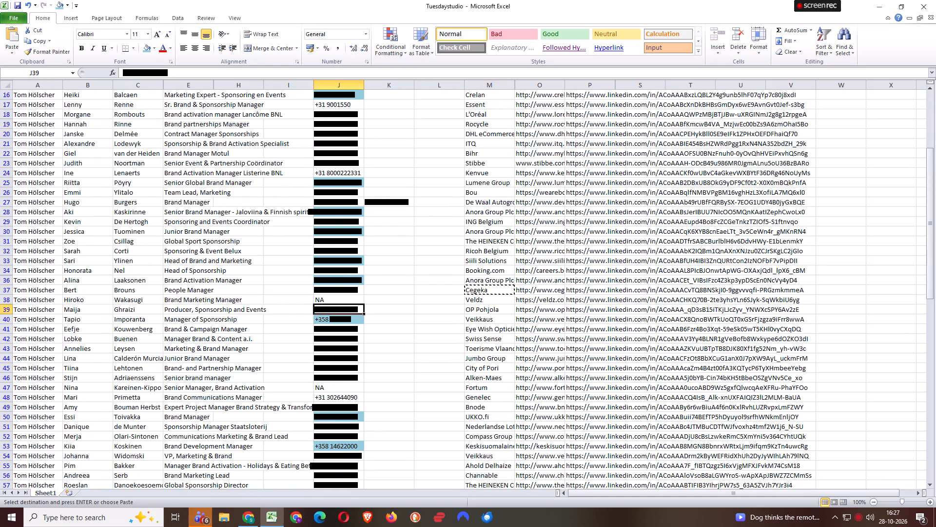
key(Down)
key(Down)
key(Down)
key(Down)
key(Down)
key(Down)
key(Down)
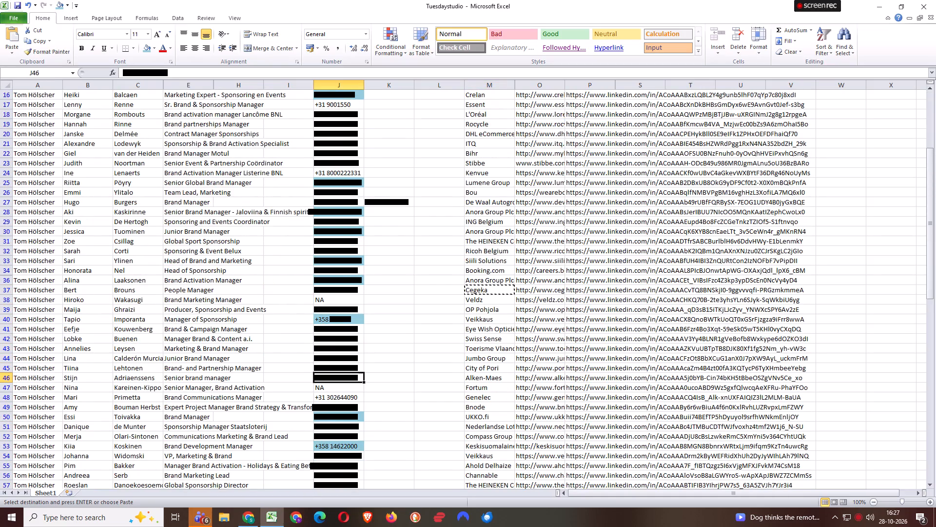
key(Down)
key(Down)
key(Down)
key(Down)
key(Down)
key(Down)
key(Down)
key(Down)
key(Down)
key(Down)
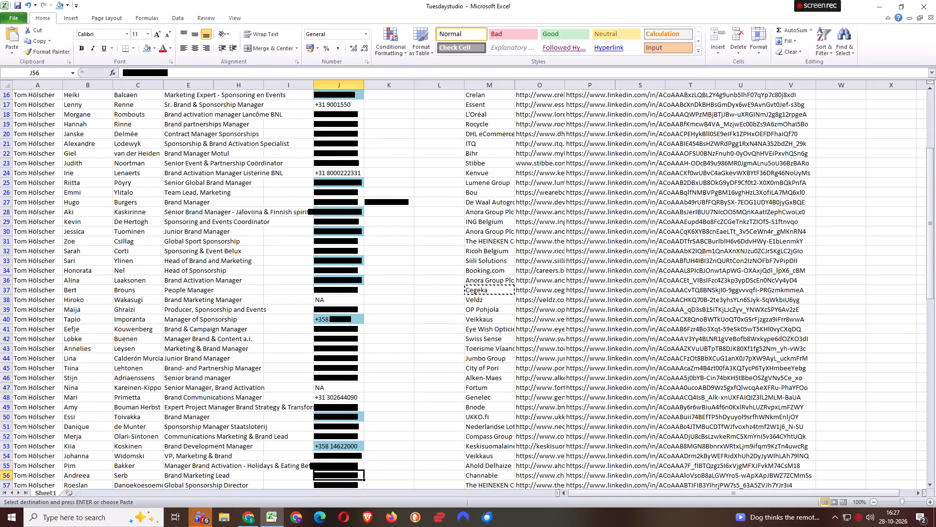
key(Down)
key(Down)
key(Down)
key(Down)
key(Down)
key(Down)
key(Down)
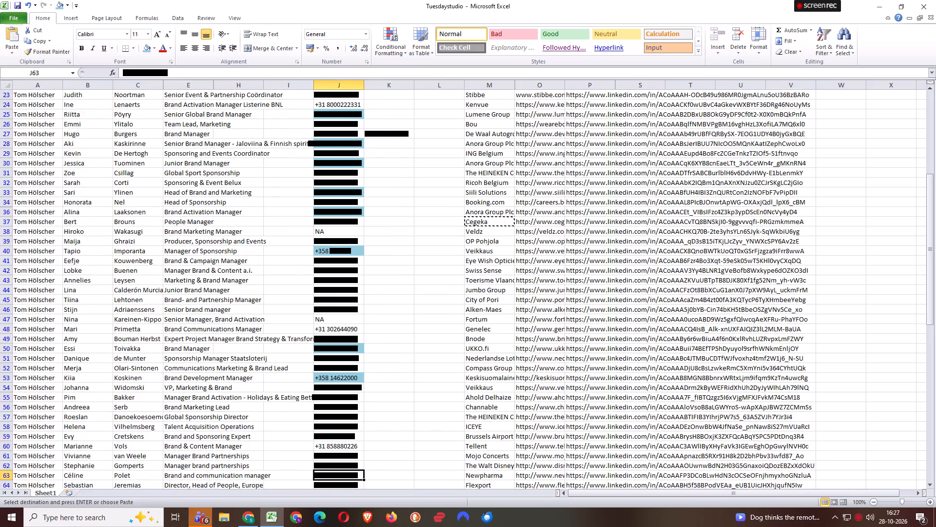
key(Down)
key(Down)
key(Down)
key(Down)
key(Down)
key(Down)
key(Down)
key(Down)
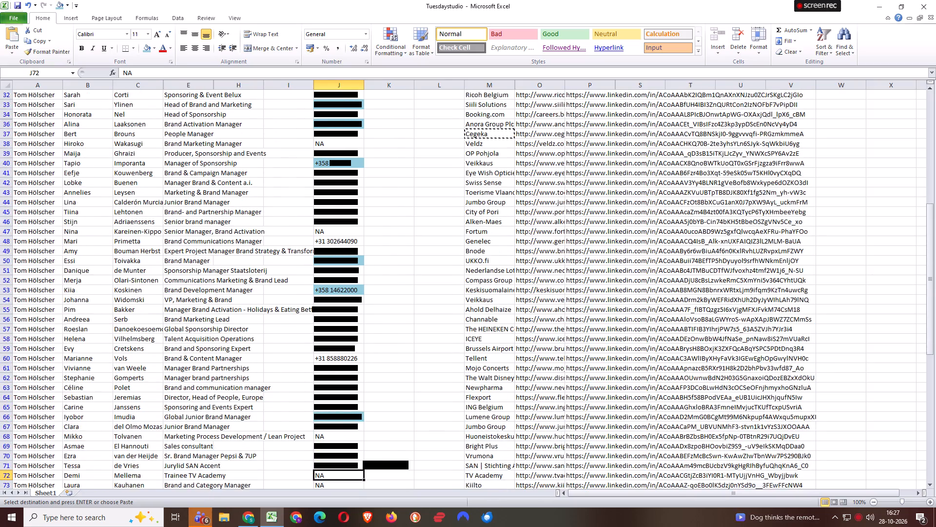
key(Down)
key(Down)
key(Down)
key(Down)
key(Down)
key(Down)
key(Down)
key(Down)
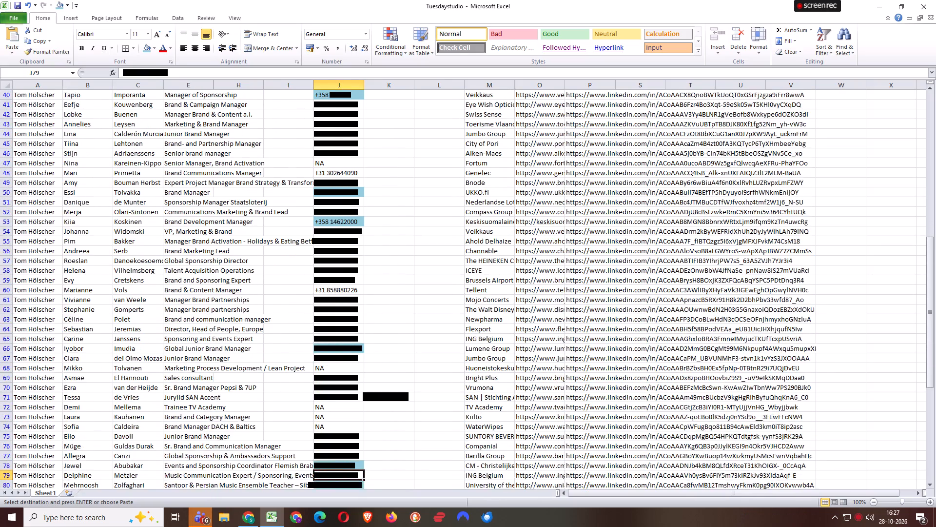
key(Down)
key(Down)
key(Down)
key(Down)
key(Down)
key(Down)
key(Down)
key(Down)
key(Down)
key(Down)
key(Down)
key(Down)
key(Down)
key(Down)
key(Down)
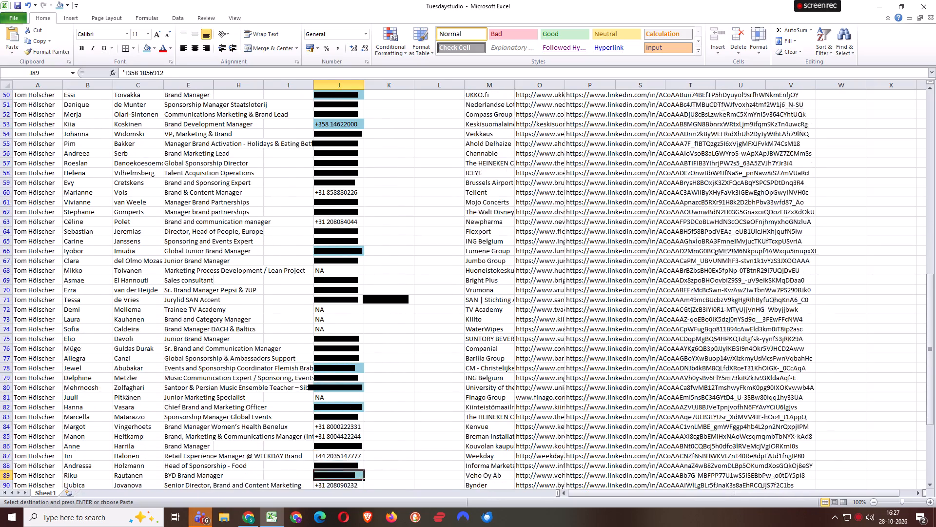
key(Down)
key(Down)
key(Down)
key(Down)
key(Down)
key(Down)
key(Down)
key(Down)
key(Down)
key(Down)
key(Down)
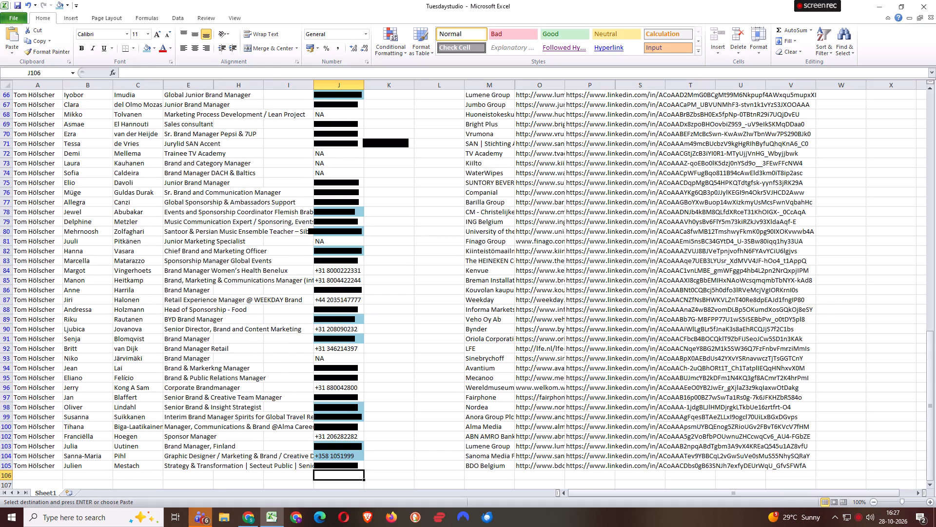
Return to the top of the contact list and save the workbook.
scroll(466, 294, up, 20)
scroll(466, 294, up, 10)
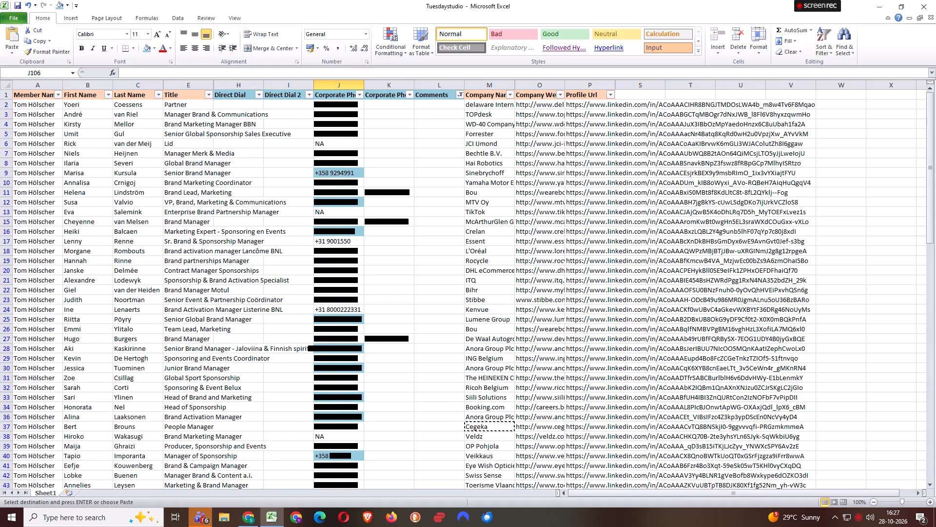
click(419, 265)
key(ctrl+s)
key(ctrl+s)
click(430, 157)
scroll(233, 194, up, 5)
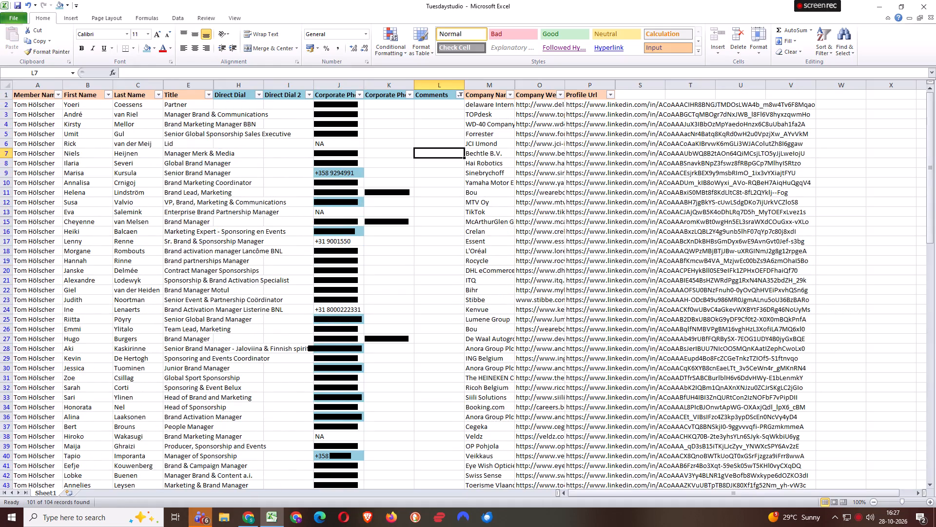
Copy the row 2 contact's first and last name, search for it in Apollo's Find people in Chrome, and close the Cegeka search tab.
drag(97, 105, 127, 108)
key(ctrl+c)
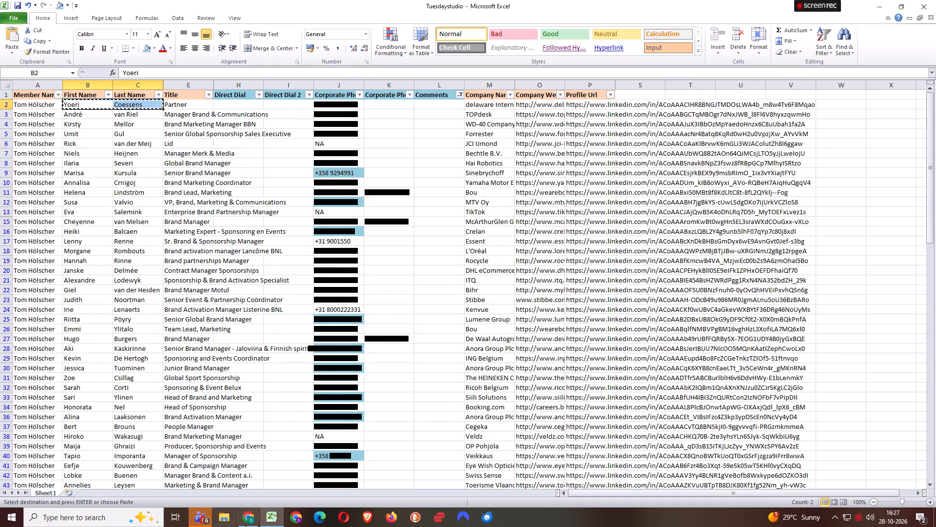
click(255, 519)
click(309, 0)
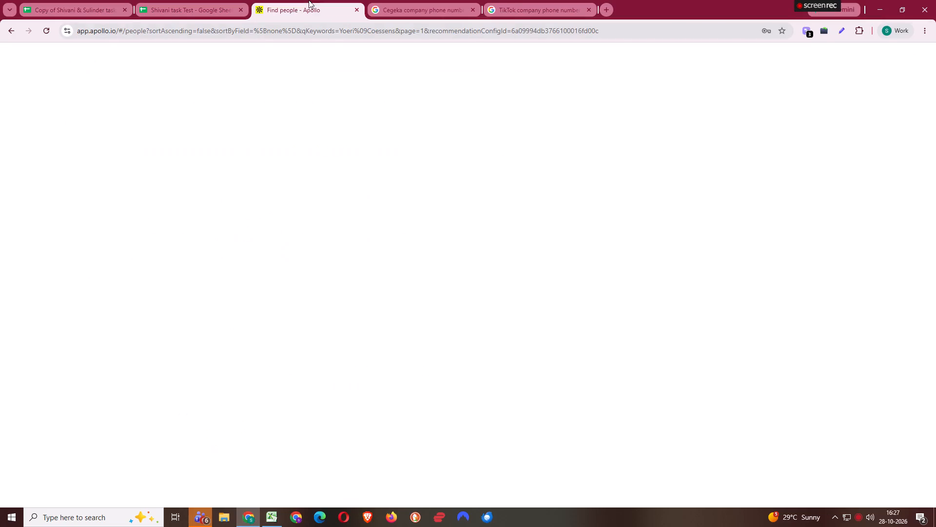
click(232, 105)
double_click(232, 114)
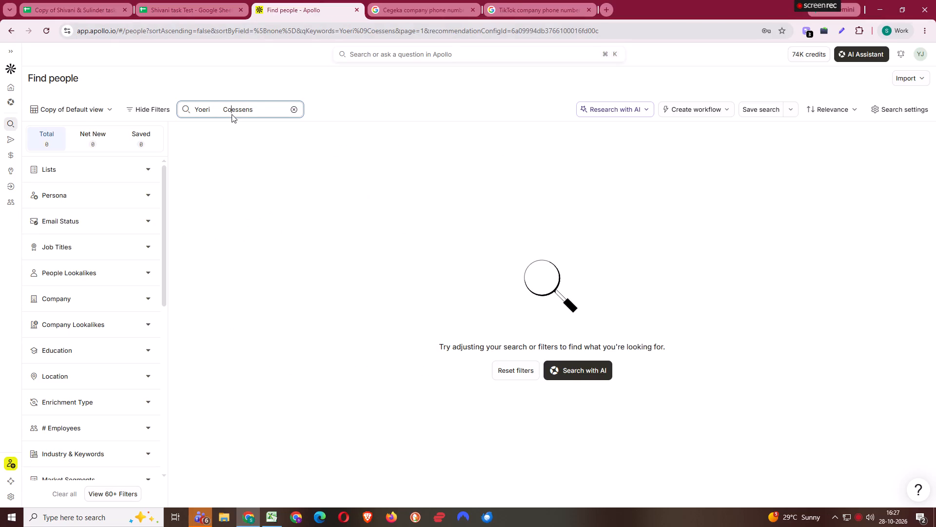
click(232, 110)
middle_click(454, 8)
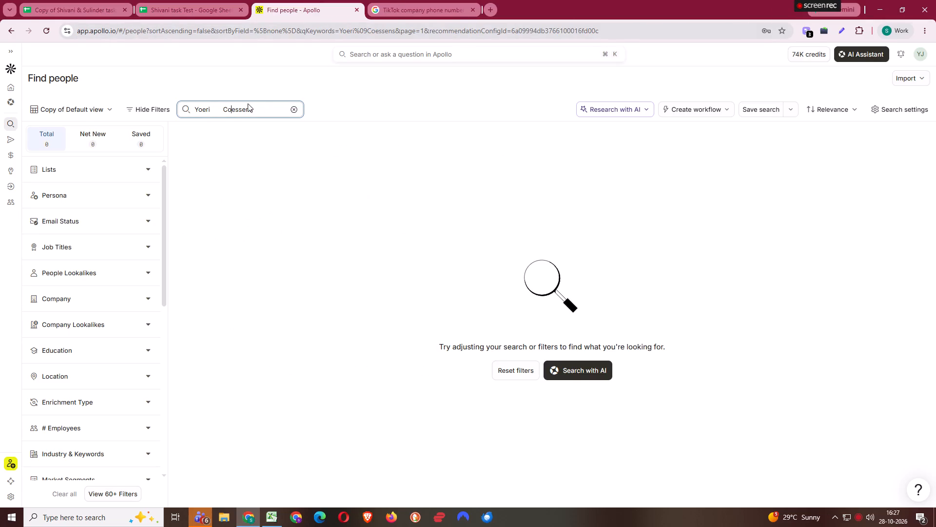
triple_click(240, 108)
key(ctrl+v)
key(Return)
Switch back to Excel and enter Done in the Comments cell L2 for the first contact.
key(alt+Tab)
click(439, 101)
key(d)
click(439, 148)
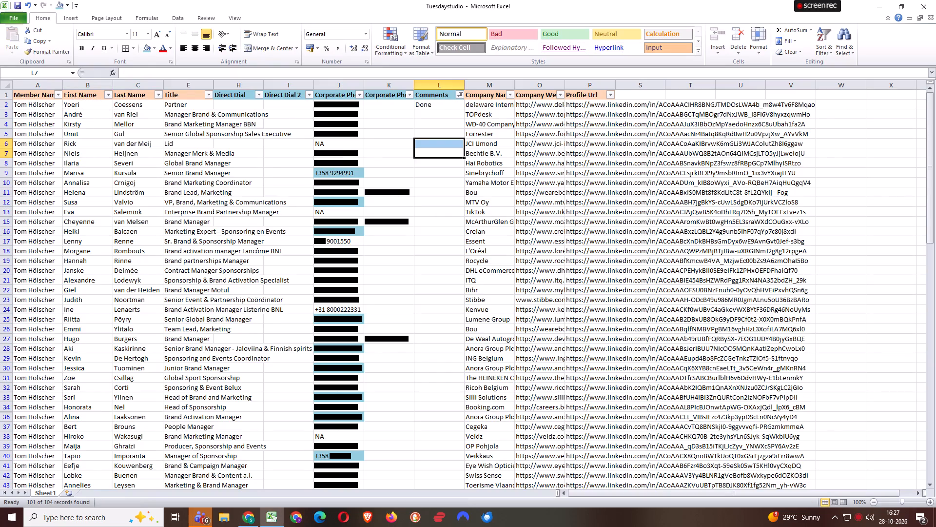
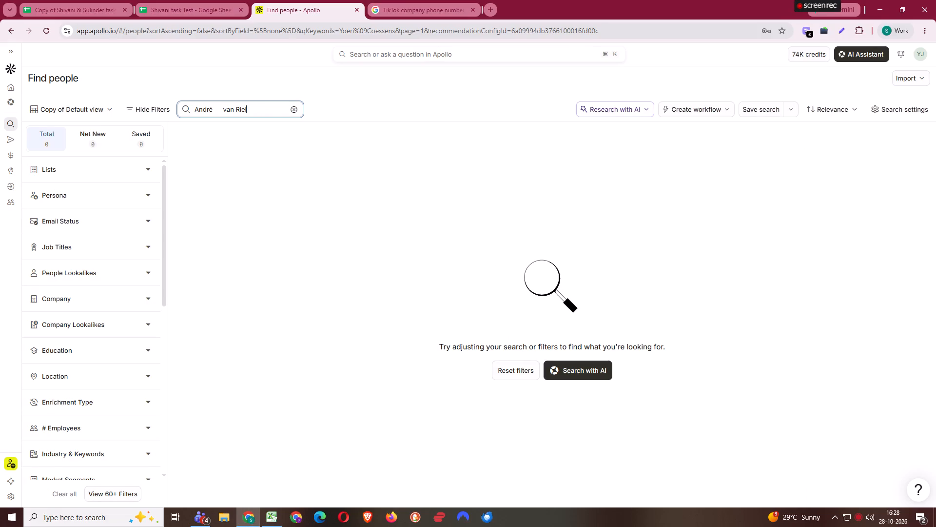
Replace the accented é with a plain e in the first name and rerun the Find people search.
drag(209, 109, 216, 111)
key(BackSpace)
key(e)
key(Return)
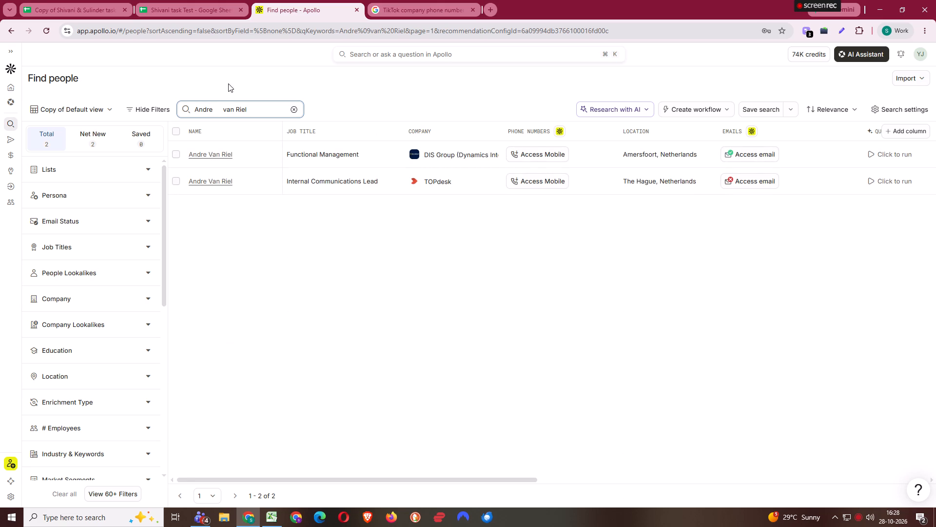
Check the row 3 contact's company in Excel, then access and copy the mobile number of the TOPdesk match in Apollo.
key(alt+Tab)
key(alt+Tab)
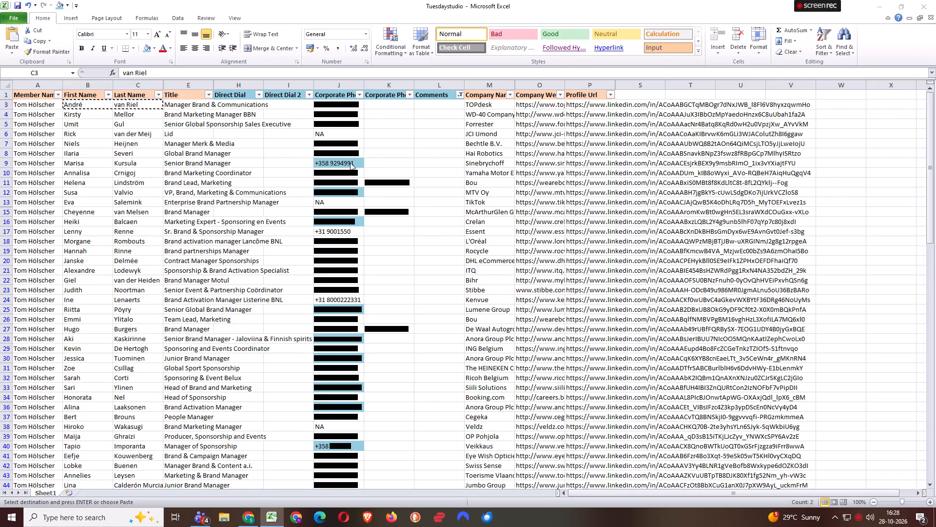
click(540, 188)
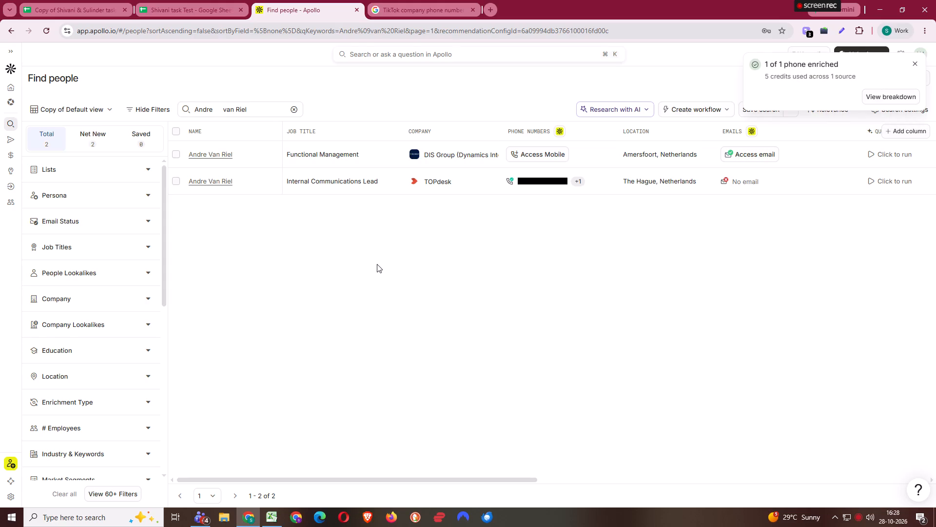
click(578, 185)
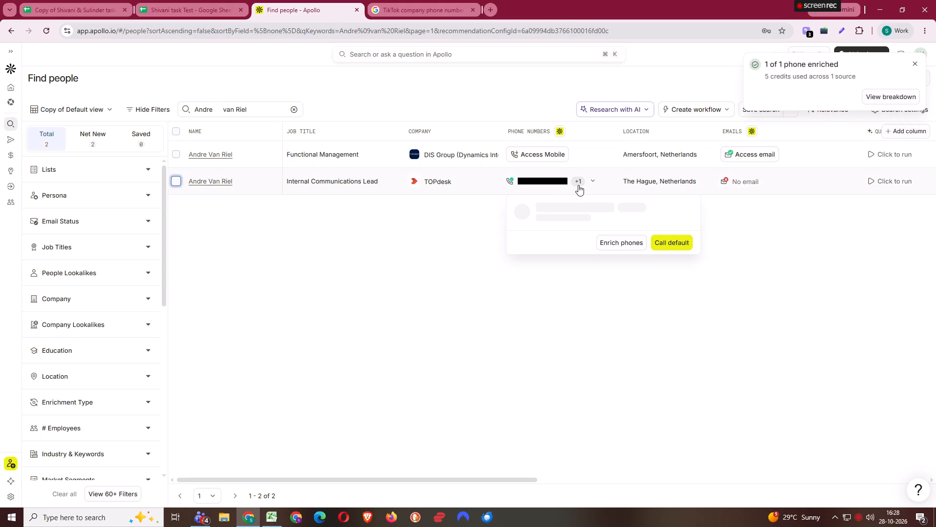
click(632, 214)
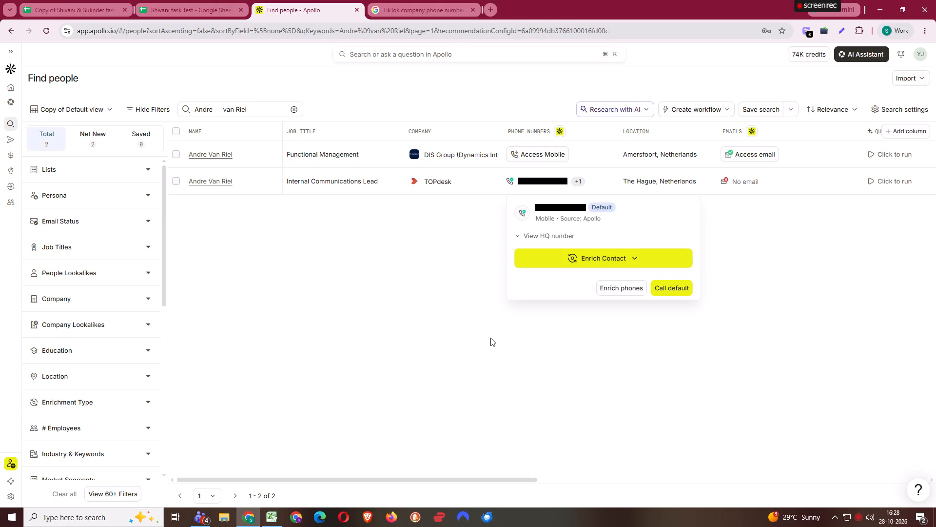
click(637, 212)
Switch to Excel, paste the copied mobile number as text into Direct Dial cell H3, and save the workbook.
key(alt+Tab)
click(253, 103)
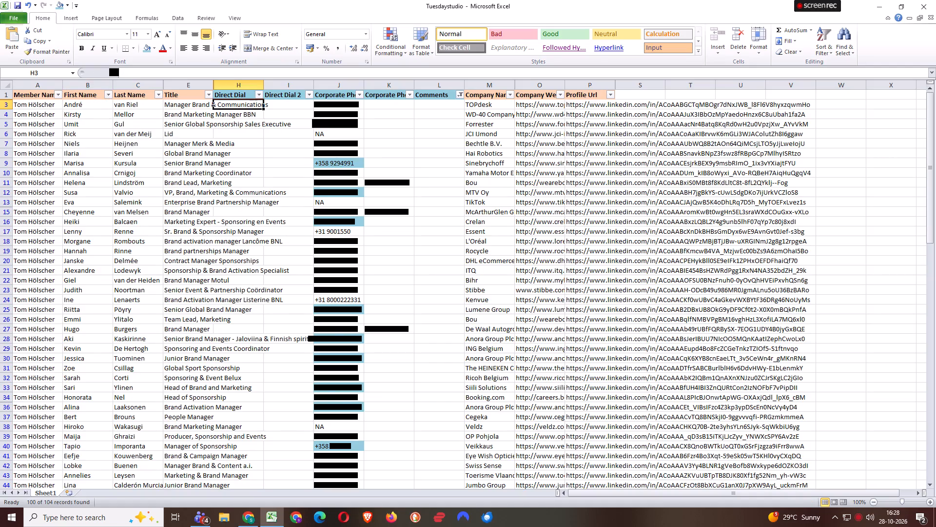
key(apostrophe)
key(ctrl+v)
click(233, 102)
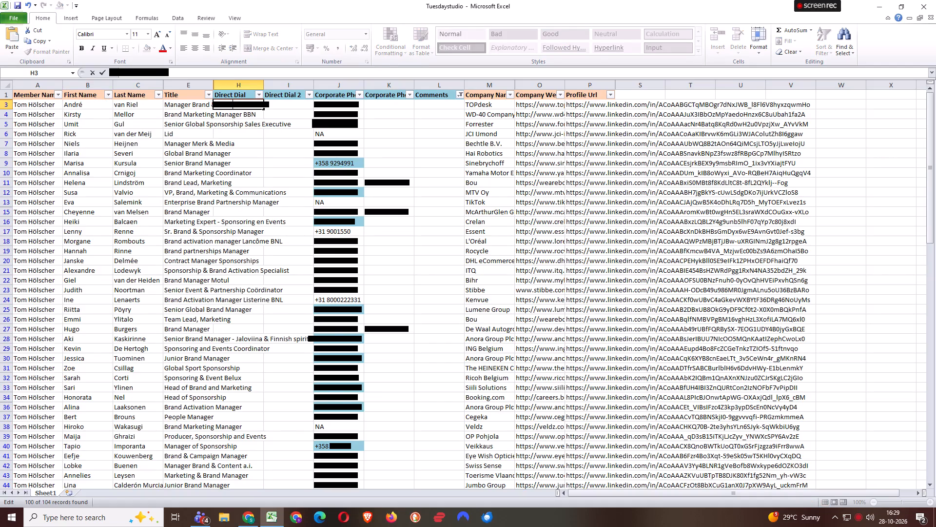
key(BackSpace)
click(257, 150)
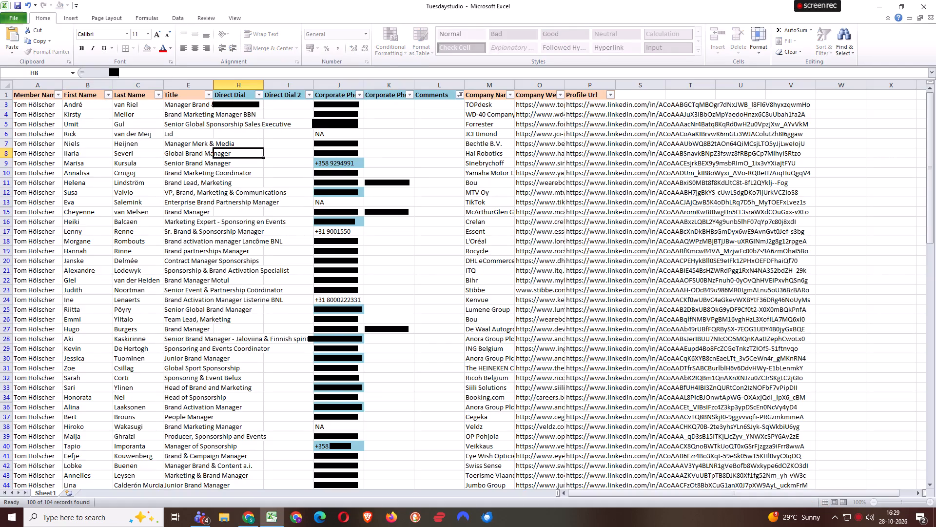
key(ctrl+s)
key(ctrl+s)
key(ctrl+s)
key(ctrl+s)
key(ctrl+s)
key(ctrl+s)
Enter Done in Comments cell L3 and hide the completed row 3 from the filtered contact list.
click(289, 126)
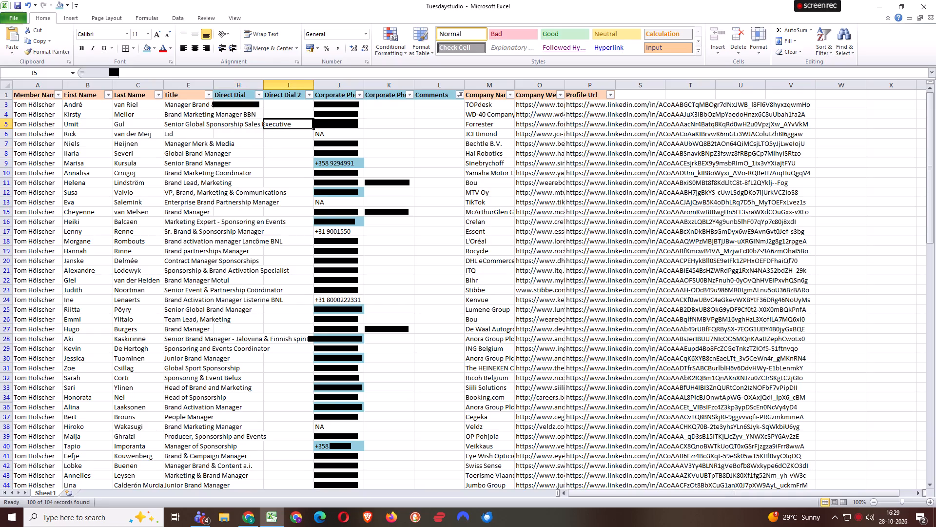
click(448, 103)
key(d)
click(435, 166)
click(245, 106)
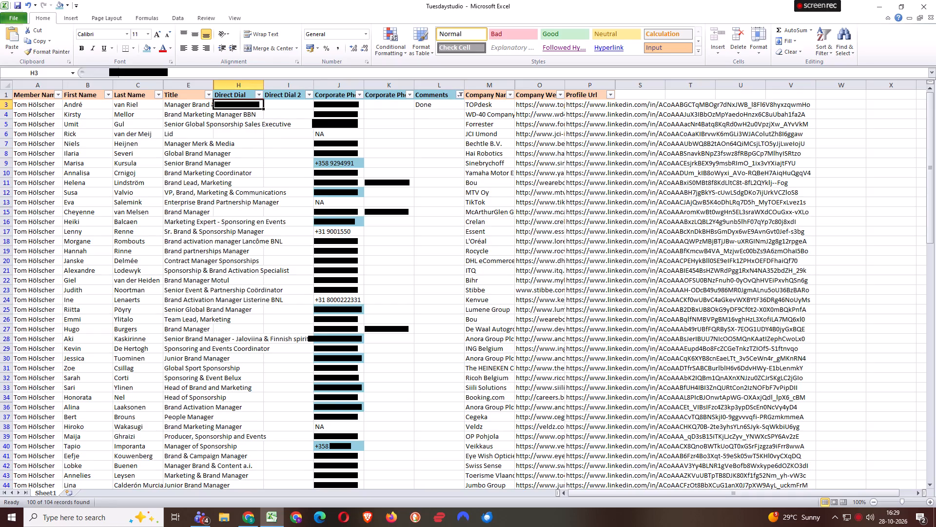
click(207, 176)
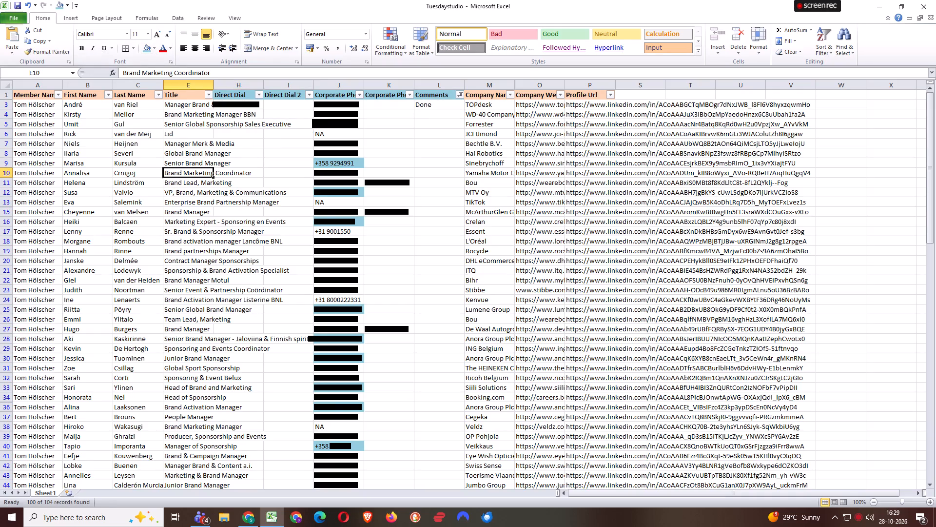
click(258, 96)
click(196, 275)
click(237, 211)
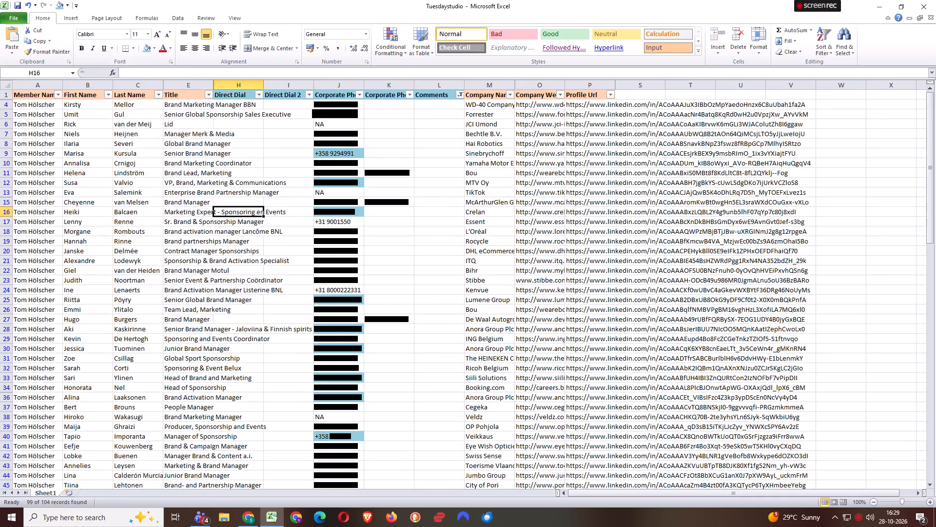
Copy the row 4 contact's first and last name and search for it in Apollo's Find people in Chrome.
drag(127, 108, 98, 105)
key(ctrl+c)
key(alt+Tab)
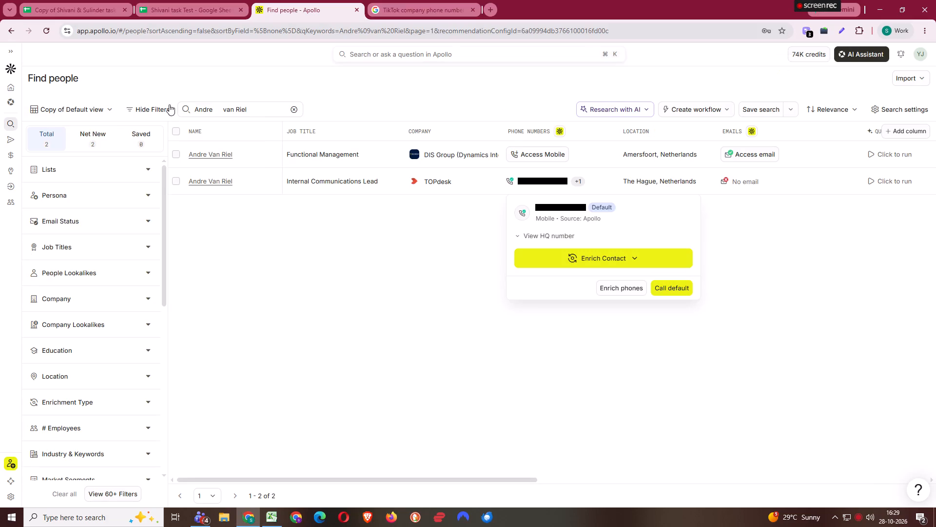
click(201, 108)
triple_click(252, 108)
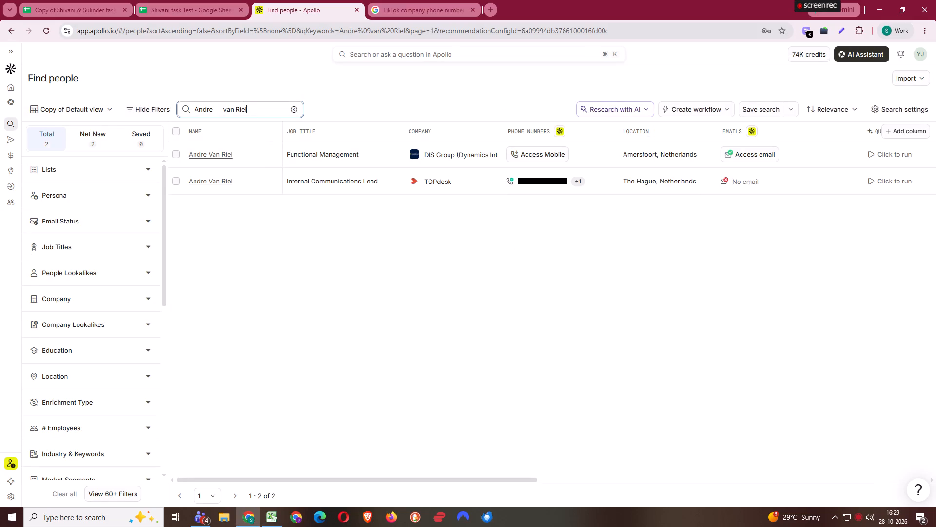
key(ctrl+v)
key(Return)
key(Return)
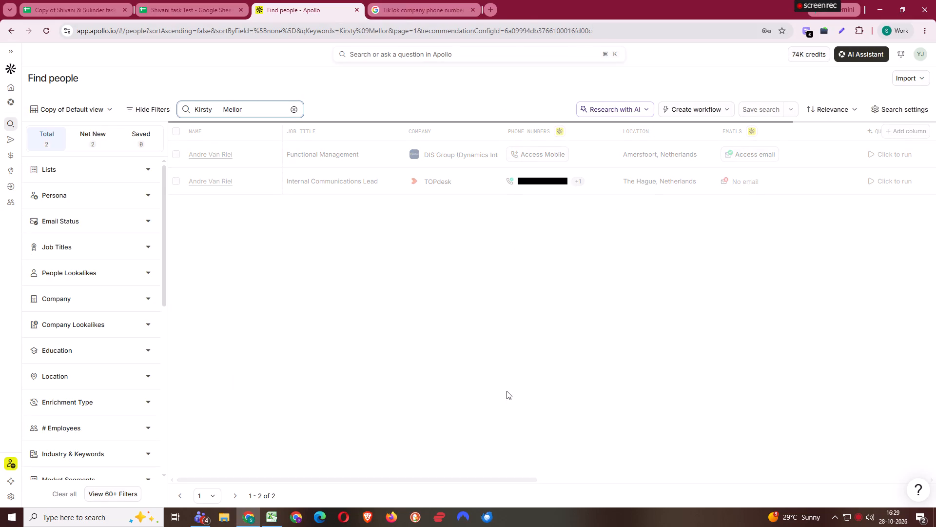
Check the row 4 company in Excel, request the WD-40 Company match's mobile number in Apollo, and save the workbook.
key(alt+Tab)
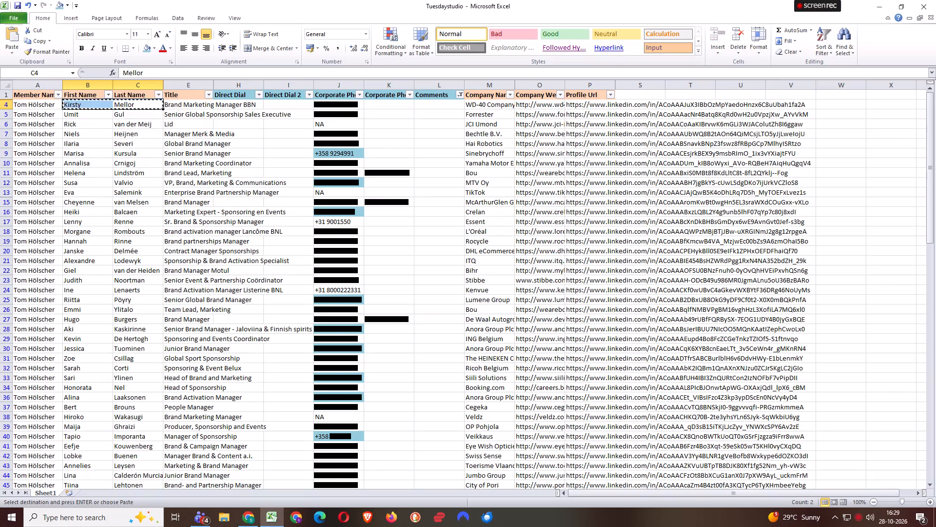
key(alt+Tab)
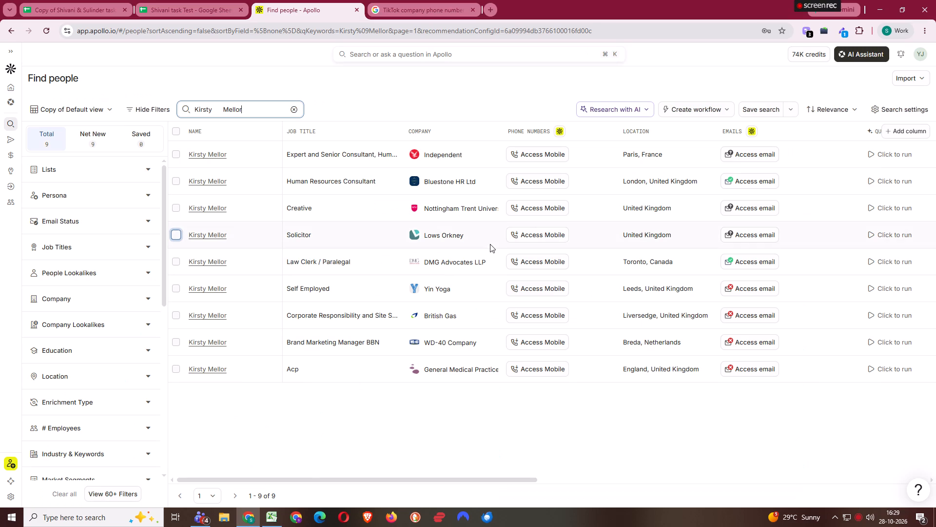
click(548, 342)
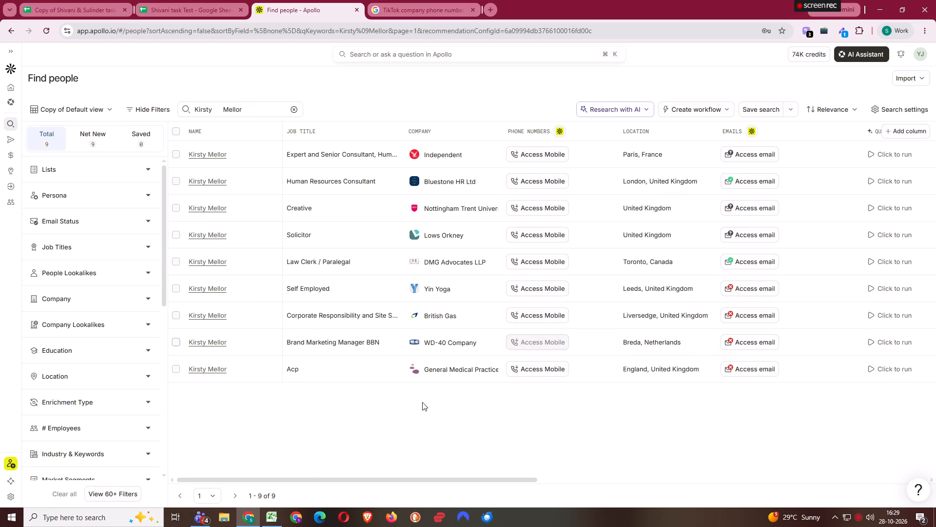
key(alt+Tab)
key(ctrl+s)
key(ctrl+s)
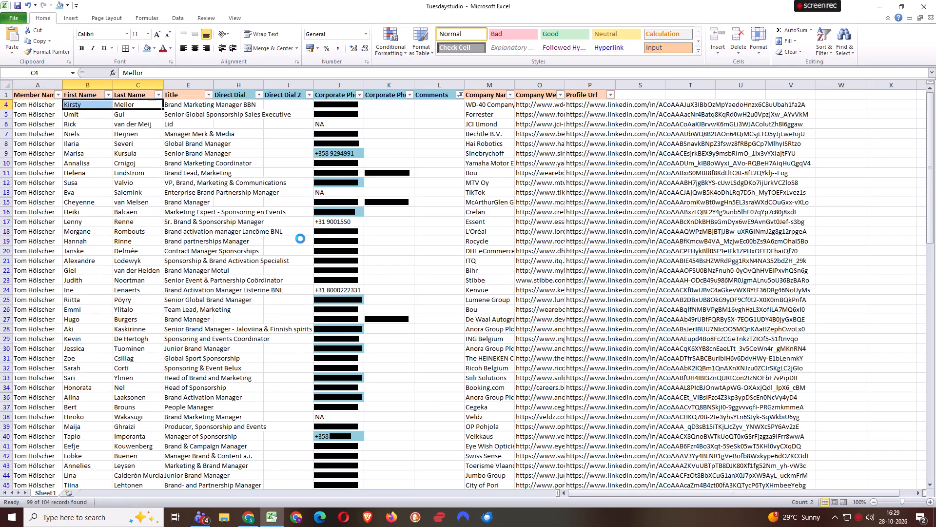
key(ctrl+s)
click(240, 104)
Return to Apollo in Chrome and examine the WD-40 Company contact's phone numbers, including the HQ number.
key(alt+Tab)
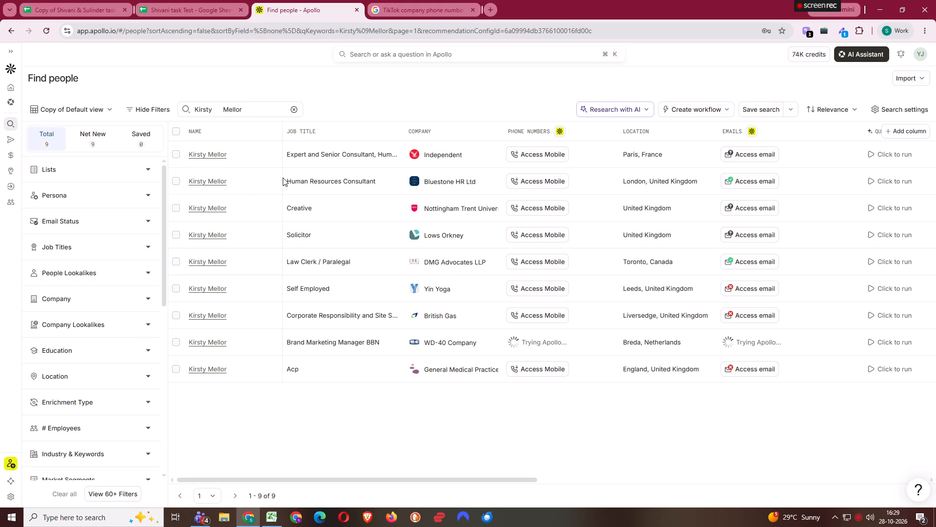
click(912, 65)
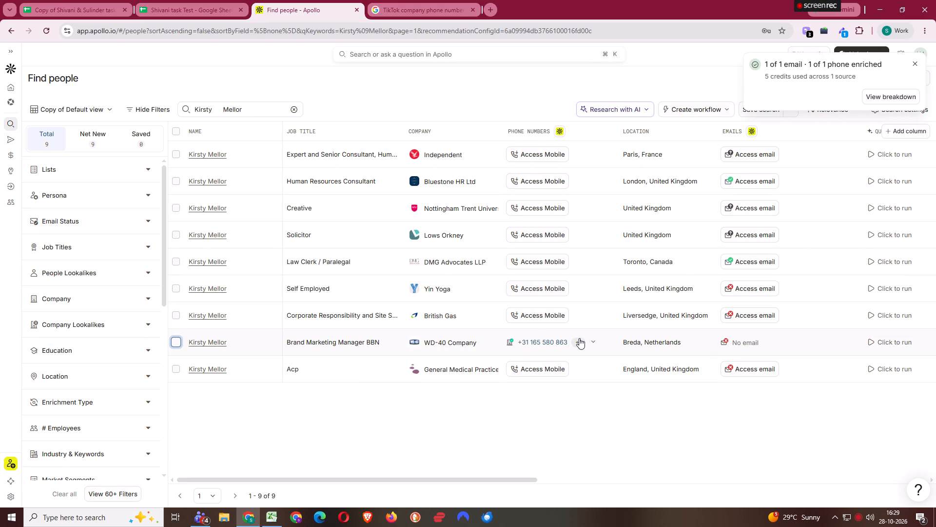
click(579, 338)
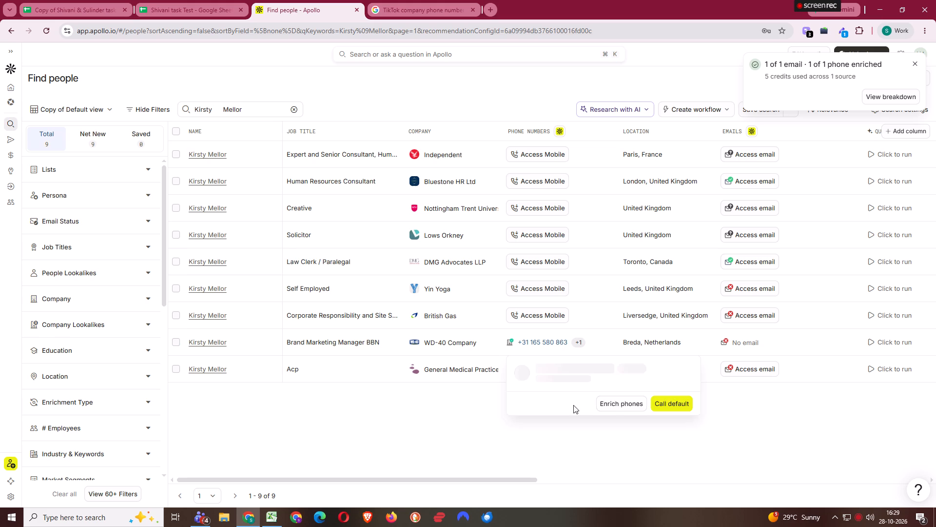
click(577, 391)
click(572, 394)
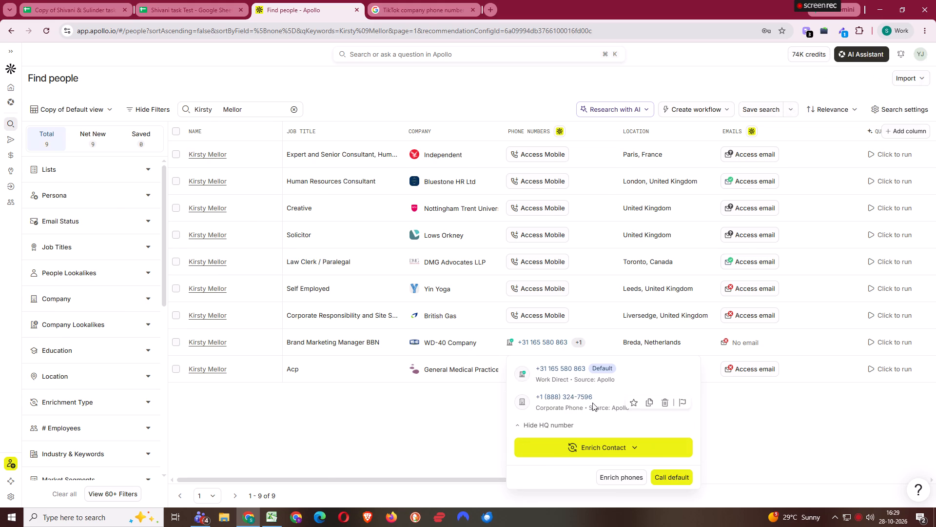
Switch to Excel, enter Done in Comments cell L4, and hide the completed row 4 through the Comments filter.
key(alt+Tab)
click(451, 107)
key(d)
click(441, 164)
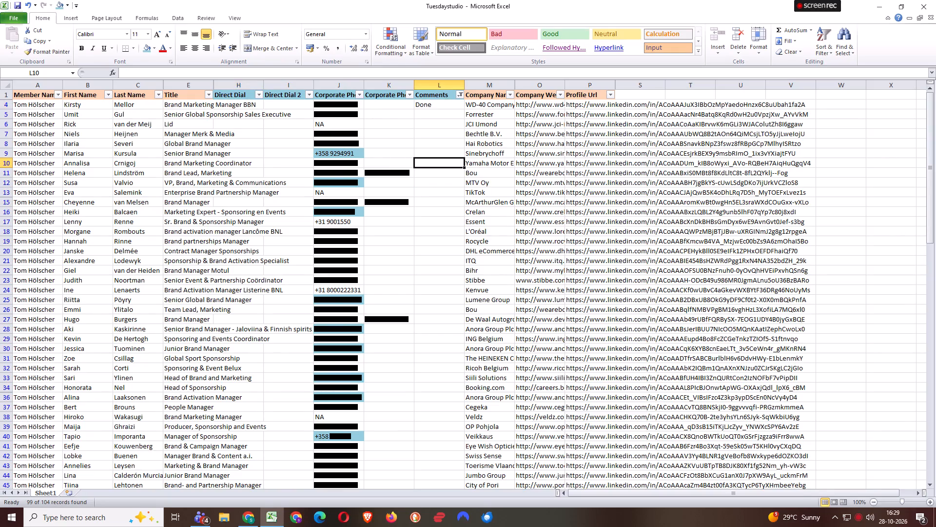
click(462, 94)
click(410, 276)
Copy the row 5 contact's first and last name and search for it in Apollo's Find people in Chrome.
drag(130, 105, 79, 105)
key(ctrl+c)
key(alt+Tab)
triple_click(224, 110)
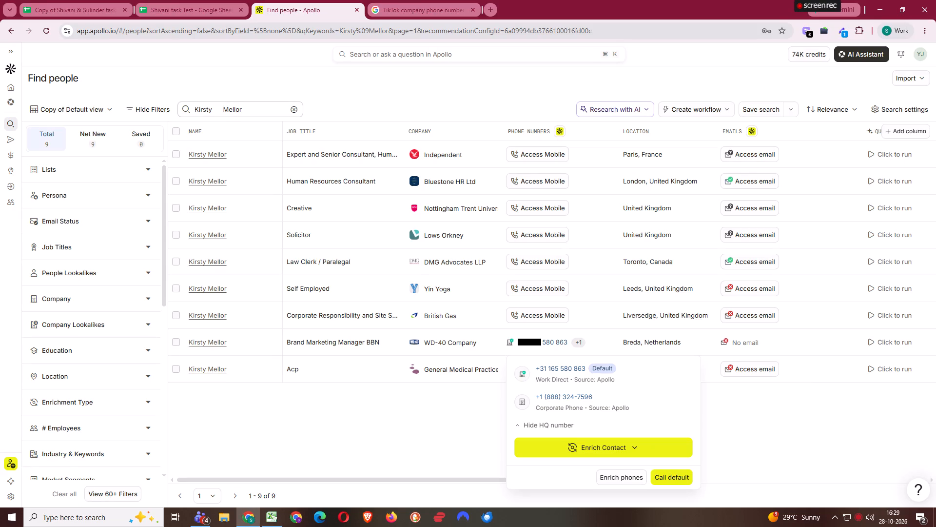
click(224, 110)
key(ctrl+v)
key(Return)
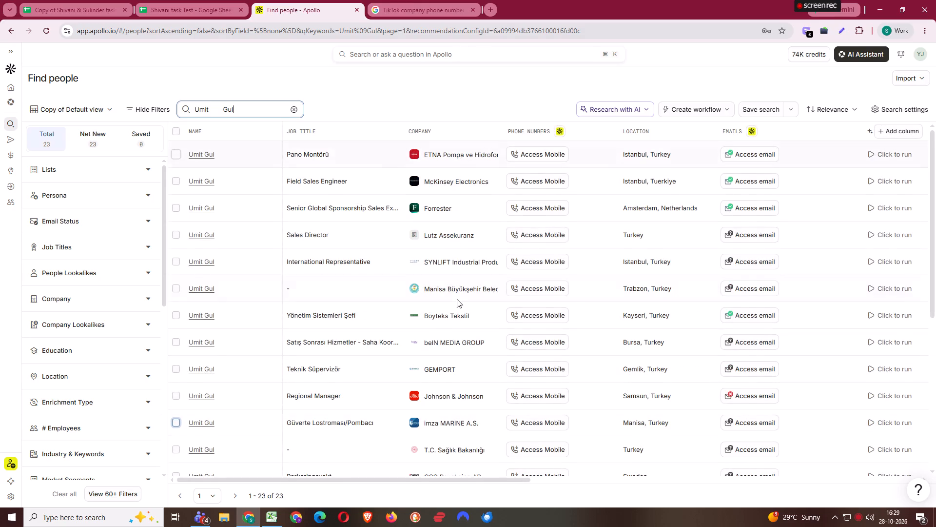
Check the row 5 company in Excel, request the Forrester match's mobile number in Apollo, and save the workbook.
scroll(457, 308, down, 2)
scroll(457, 308, up, 4)
key(alt+Tab)
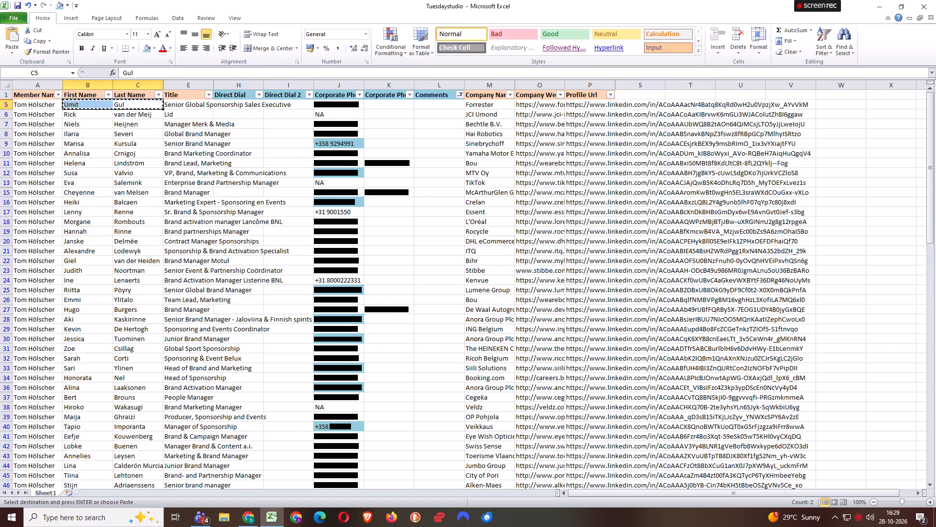
key(alt+Tab)
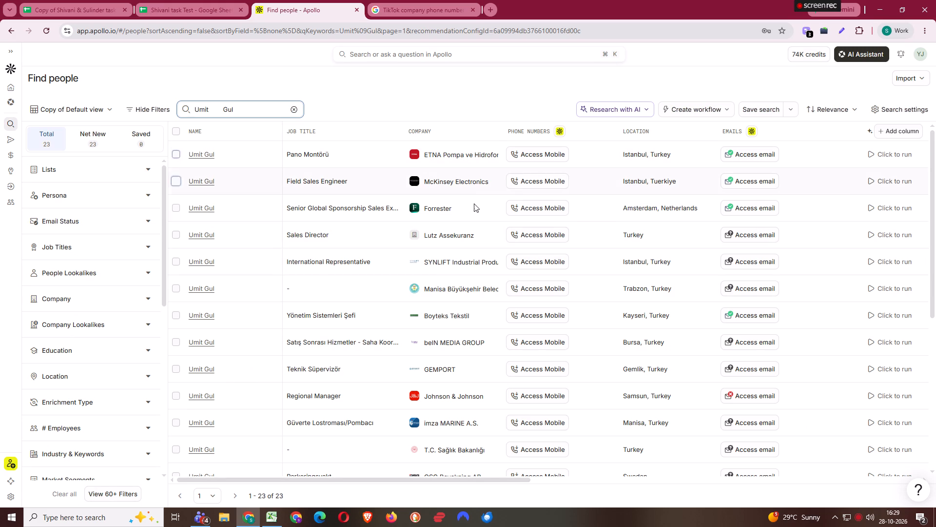
click(538, 208)
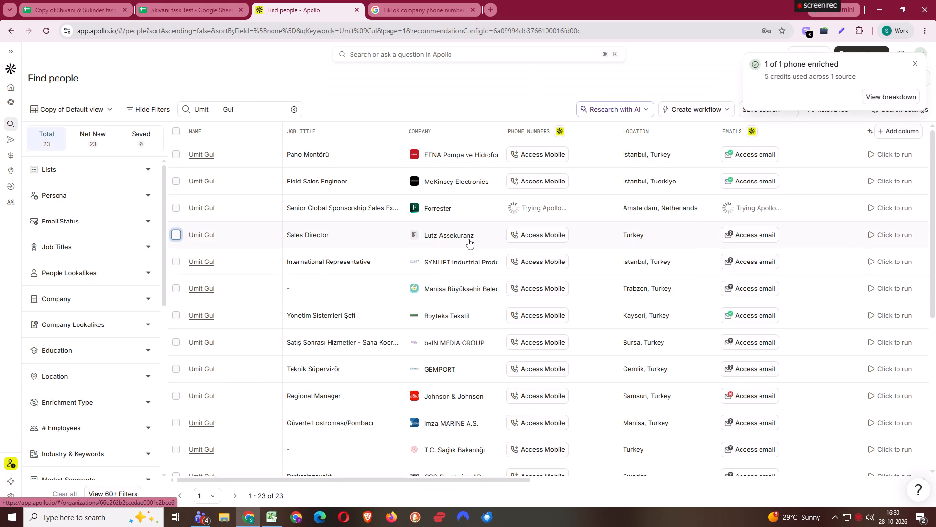
key(alt+Tab)
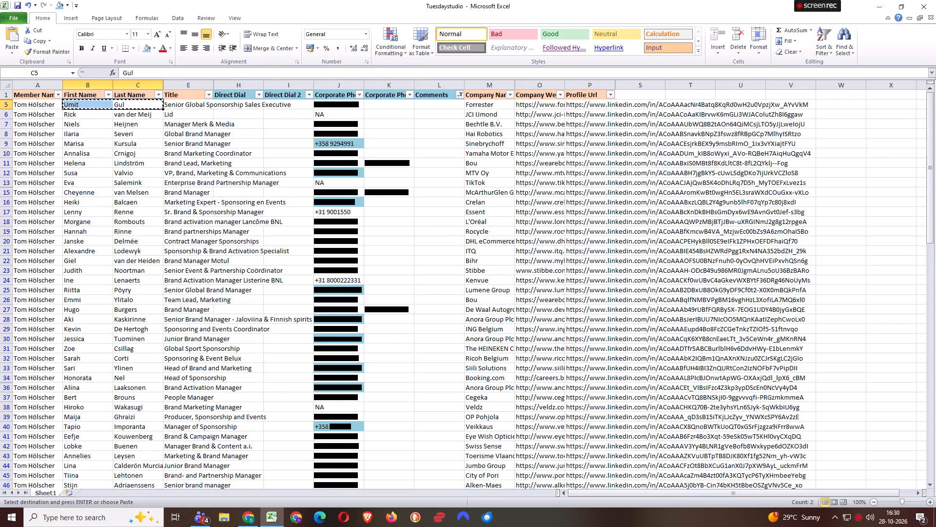
key(ctrl+s)
key(ctrl+s)
key(ctrl+s)
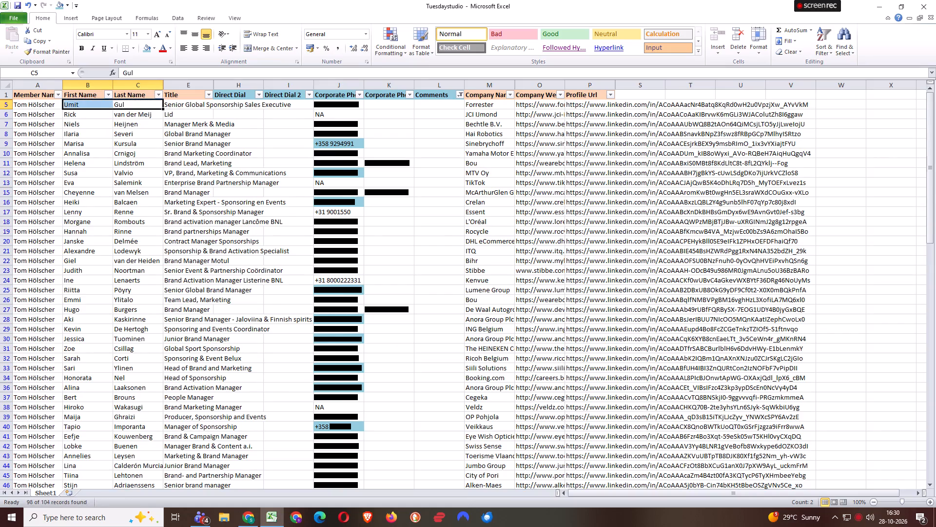
click(251, 104)
Copy the Forrester match's mobile number from Apollo in Chrome and enter it as text in Excel's Direct Dial cell H5, deleting one inner character.
key(alt+Tab)
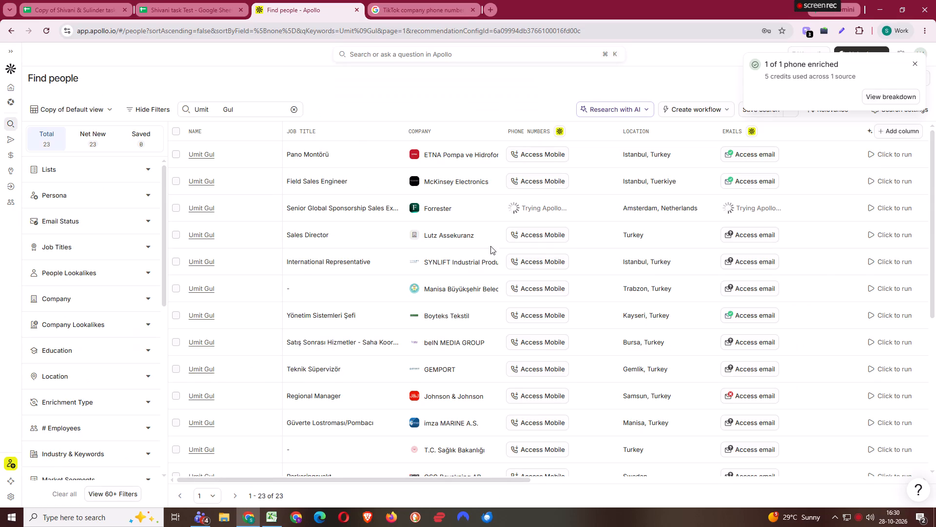
click(916, 63)
click(571, 206)
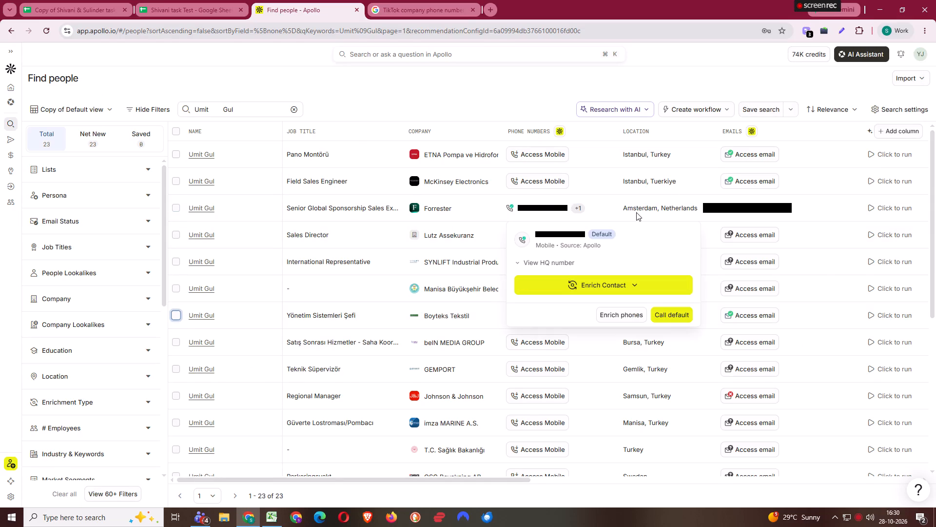
click(629, 242)
key(alt+Tab)
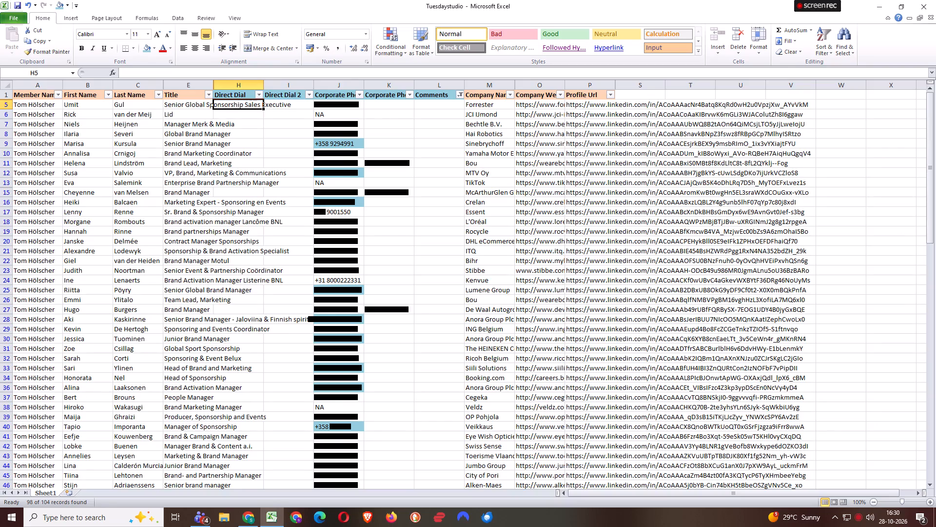
key(apostrophe)
key(ctrl+v)
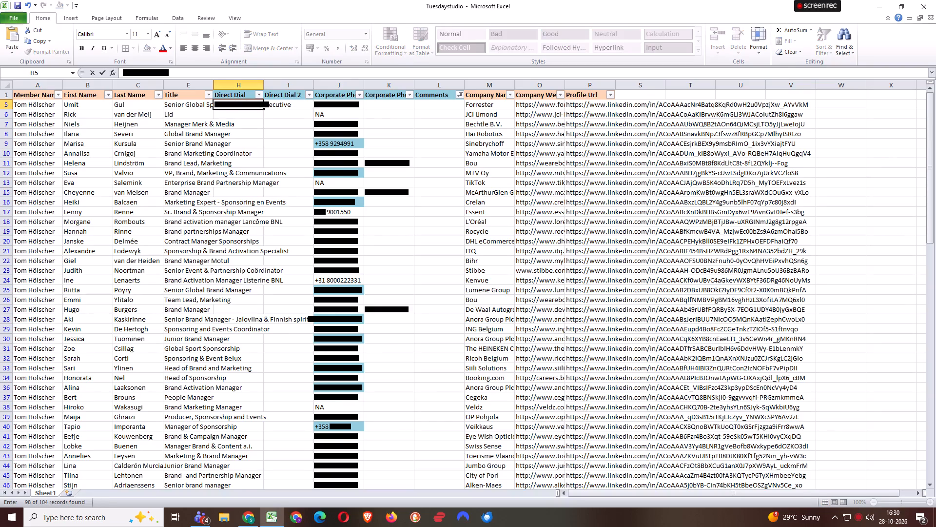
click(234, 101)
key(BackSpace)
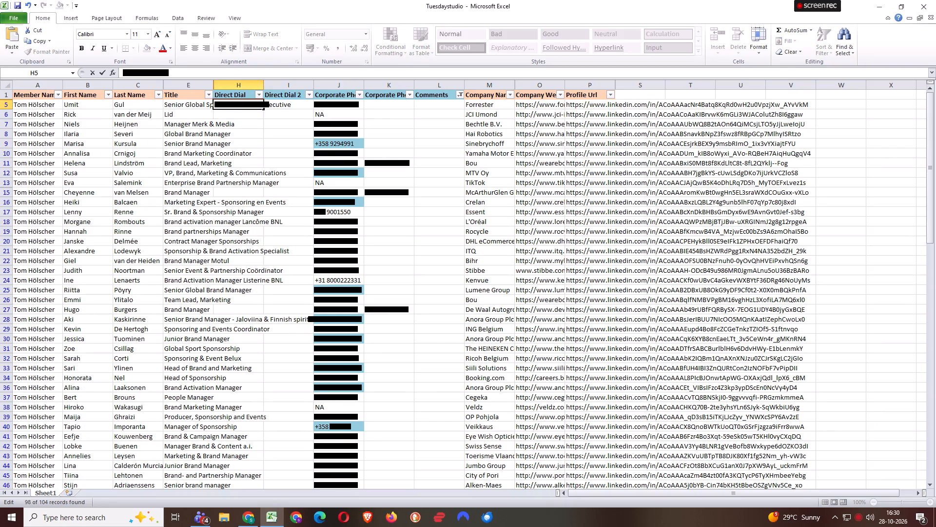
click(278, 127)
Enter Done in Comments cell L5 and hide the completed row 5 through the Comments filter.
click(434, 105)
key(d)
click(446, 154)
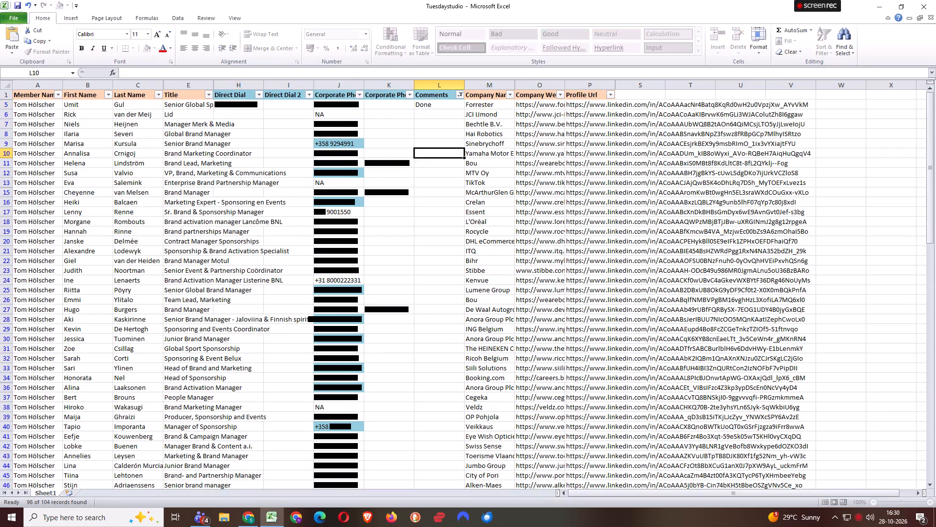
click(461, 88)
click(462, 95)
click(395, 274)
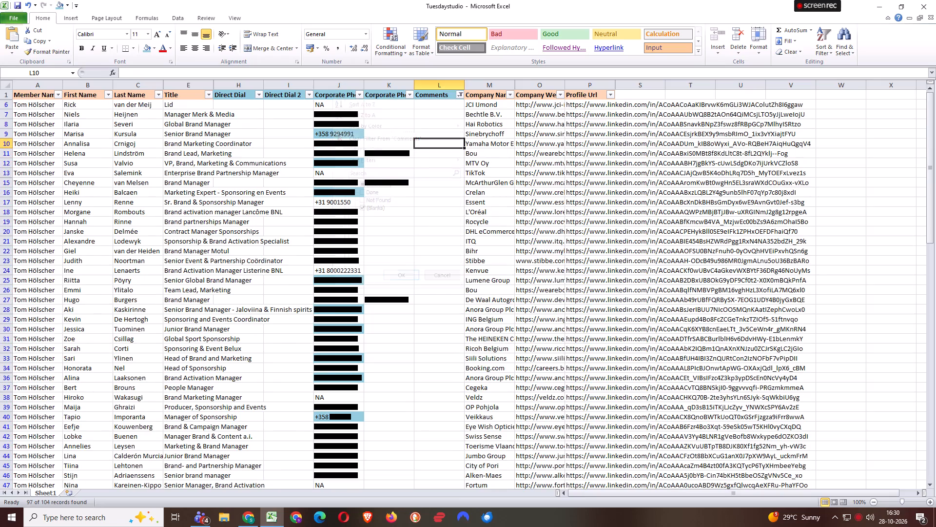
Copy the row 6 contact's first and last name and search for it in Apollo's Find people in Chrome.
click(273, 158)
drag(128, 106, 86, 106)
key(ctrl+c)
key(alt+Tab)
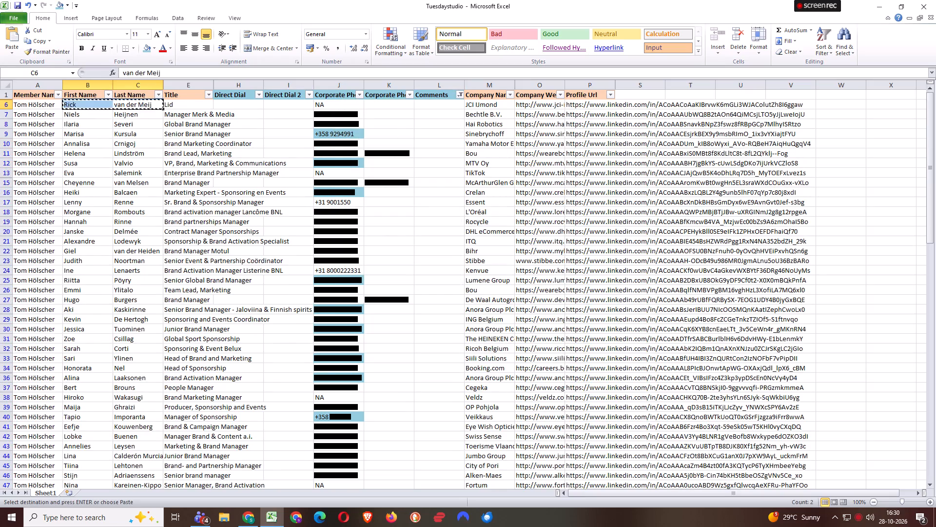
triple_click(233, 108)
click(233, 108)
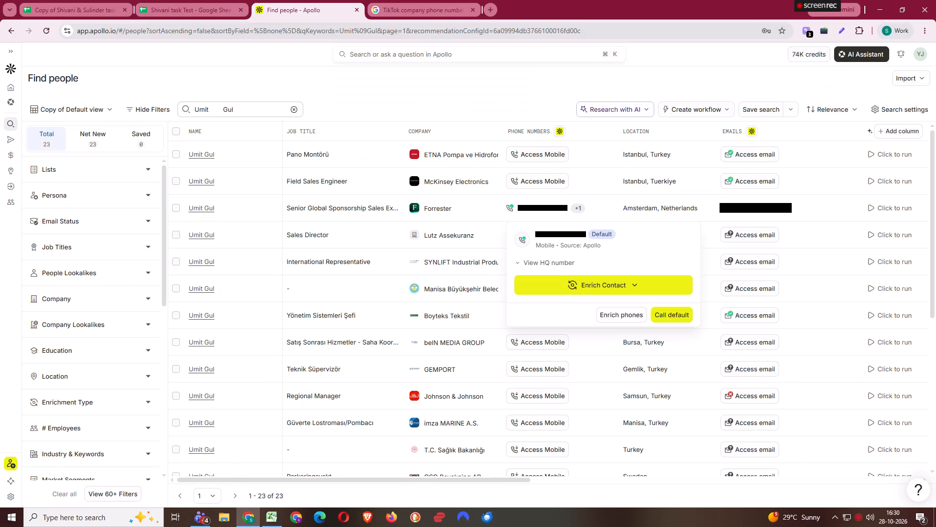
key(ctrl+v)
key(Return)
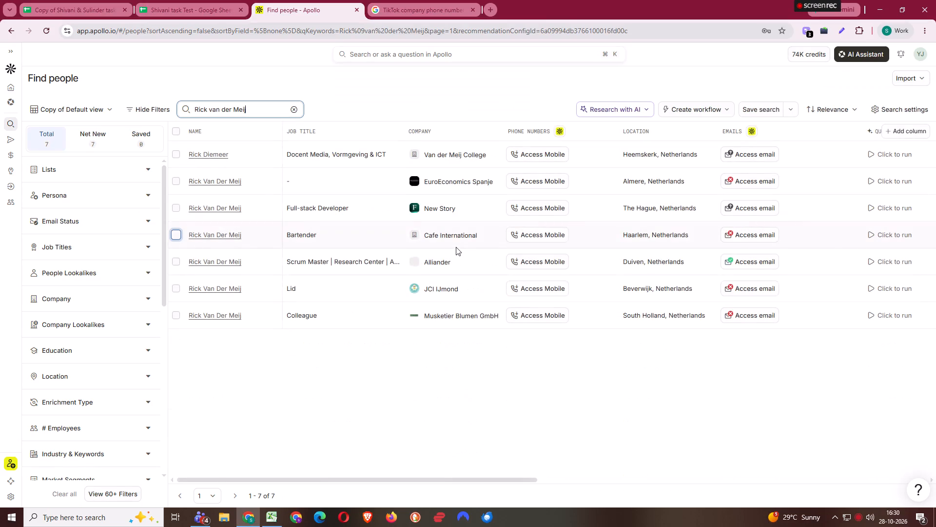
Check the row 6 company in Excel, request the JCI IJmond match's mobile number in Apollo, and save the workbook.
key(alt+Tab)
key(alt+Tab)
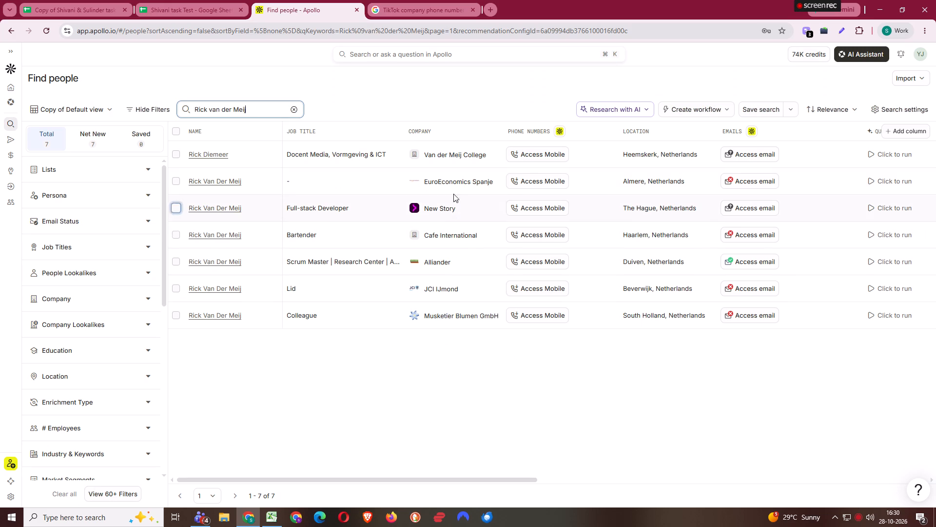
click(538, 285)
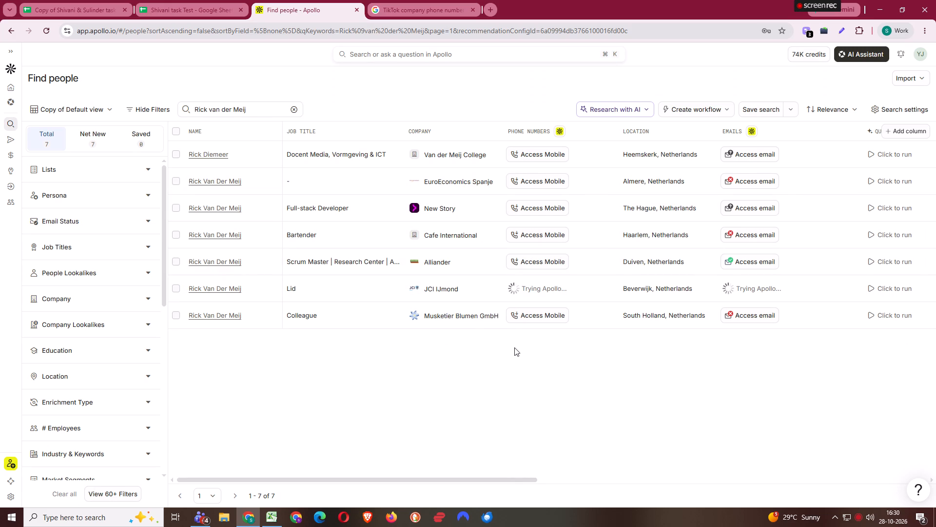
key(alt+Tab)
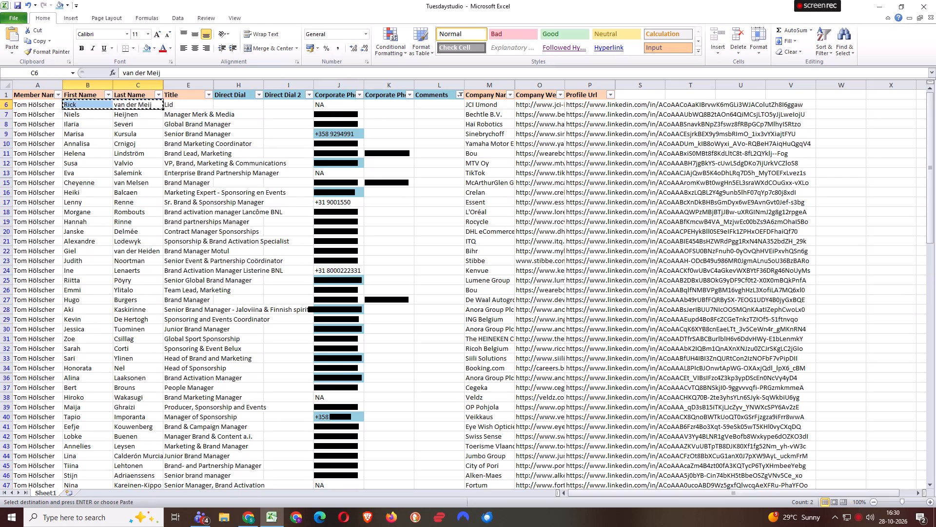
key(ctrl+s)
key(ctrl+s)
Copy the JCI IJmond match's mobile number from Apollo in Chrome and enter it as text in Excel's Direct Dial cell H6, deleting one inner character.
key(alt+Tab)
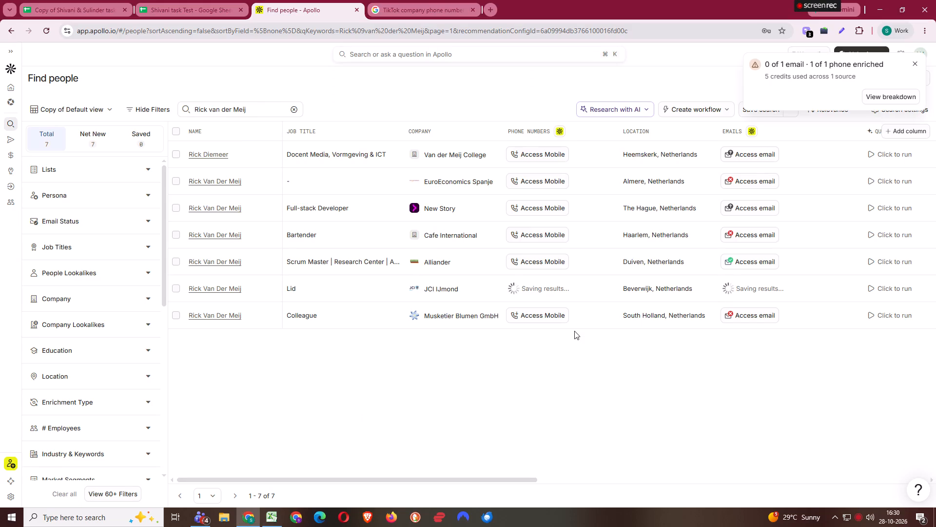
click(584, 291)
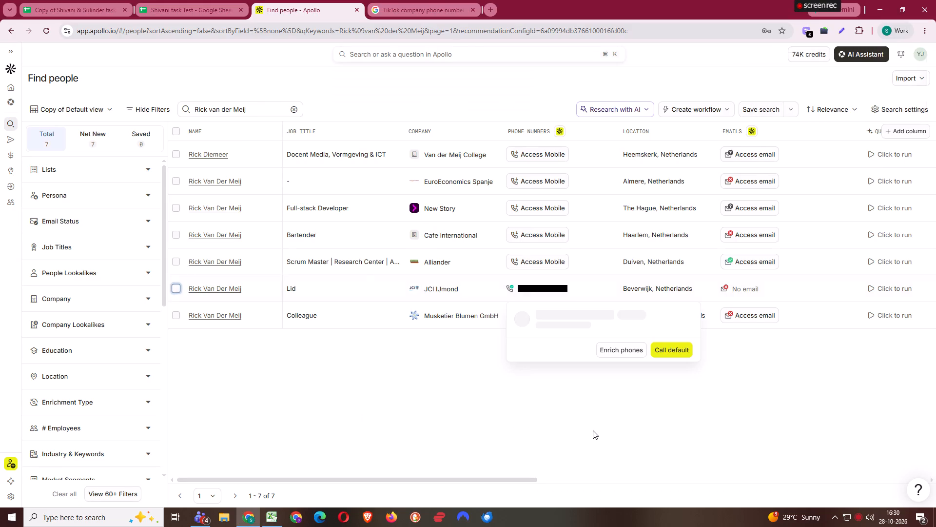
click(634, 315)
key(alt+Tab)
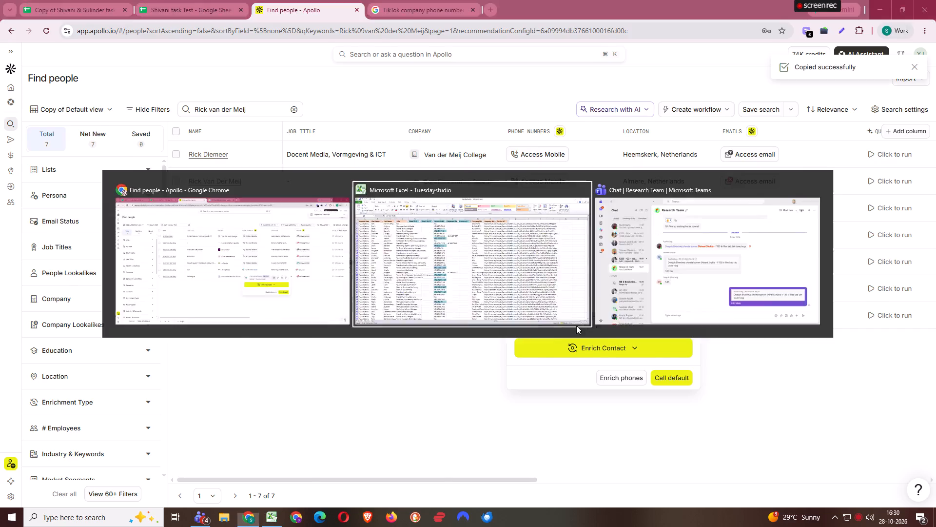
click(247, 107)
key(ctrl+v)
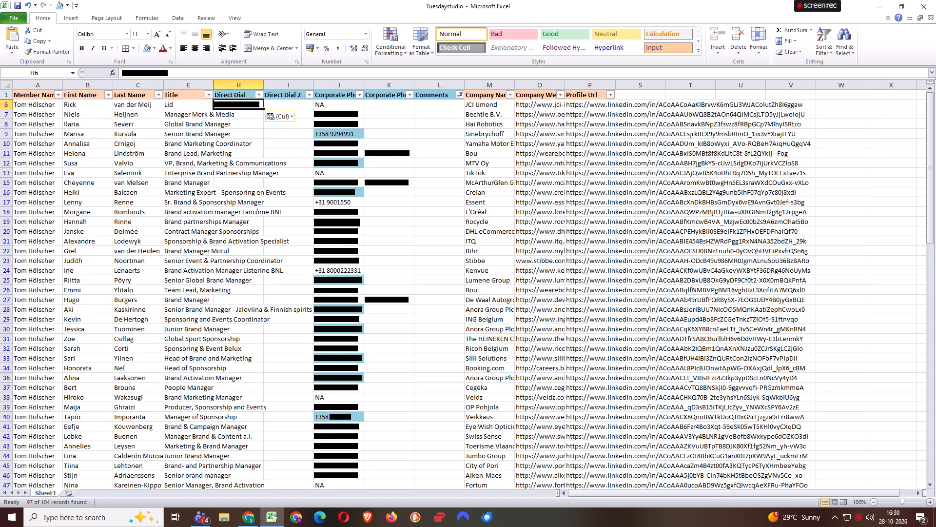
double_click(232, 107)
key(BackSpace)
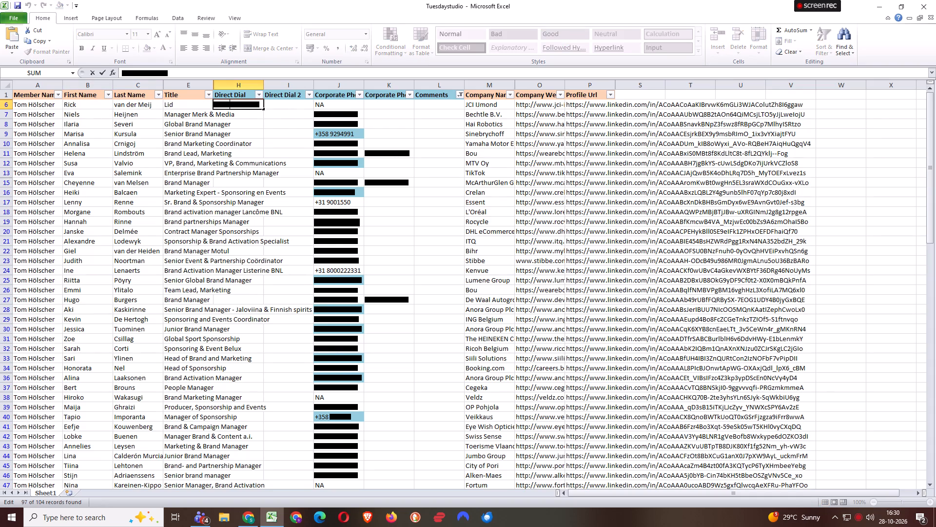
click(214, 104)
key(apostrophe)
click(283, 150)
Enter Done in Comments cell L6 for the row 6 contact.
click(432, 103)
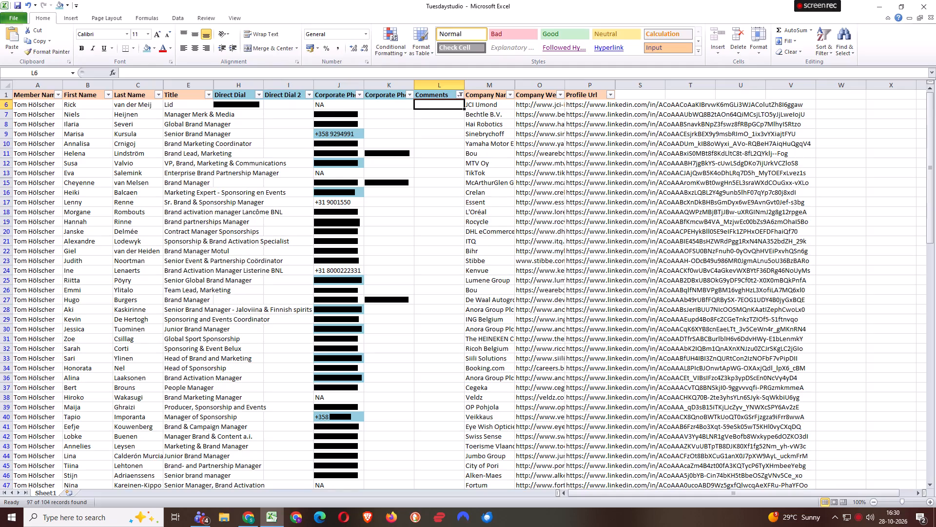
key(d)
click(451, 151)
Clear the first corporate phone cell J6 and re-enter NA in it.
click(355, 103)
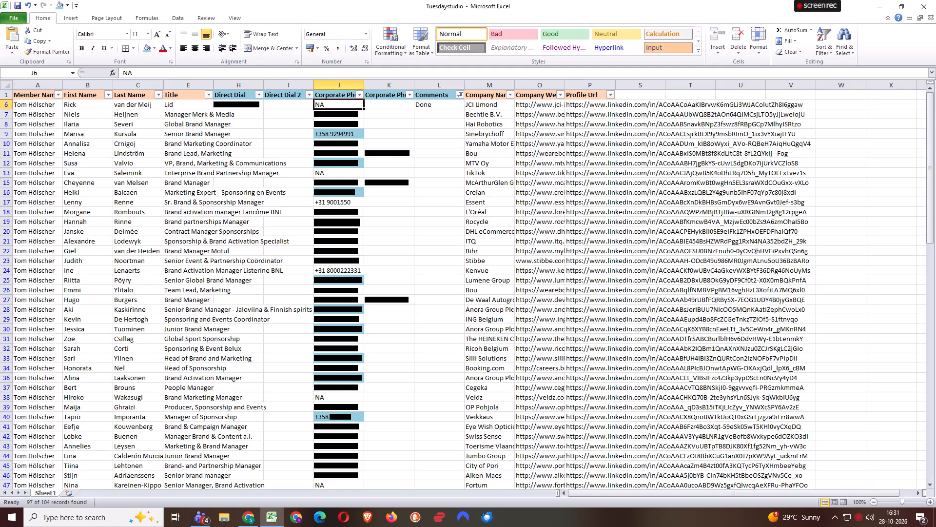
key(Delete)
key(n)
click(403, 152)
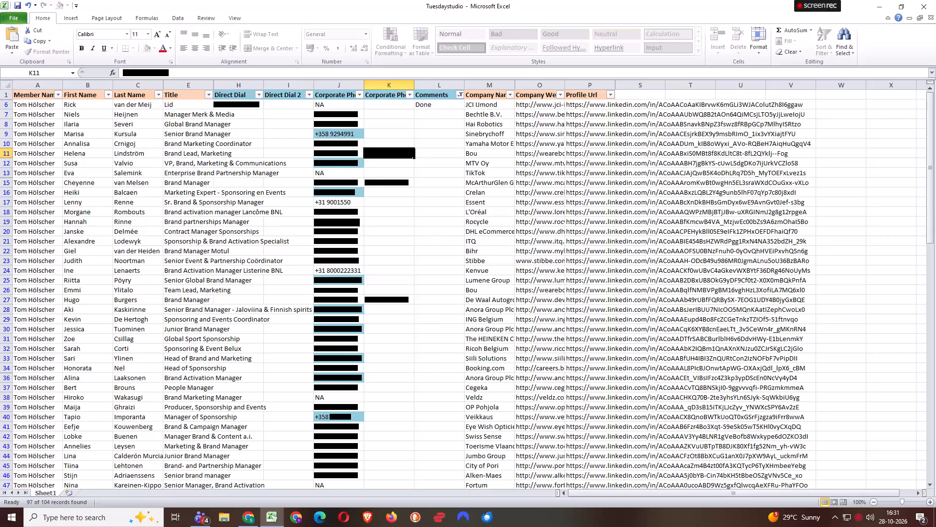
Reapply the sheet's filters through the first corporate phone column to hide the completed row 6.
click(358, 95)
click(300, 271)
click(386, 254)
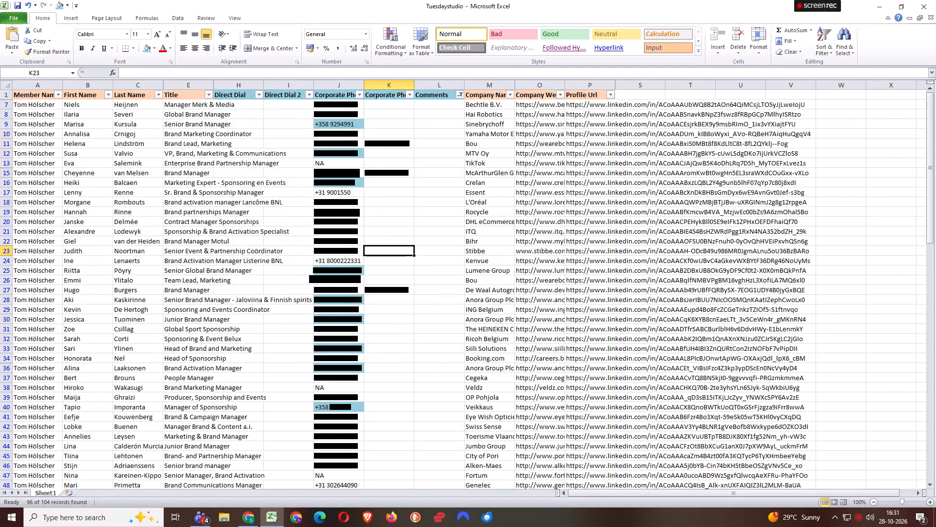
Copy the row 7 contact's first and last name and search for it in Apollo's Find people in Chrome.
drag(130, 106, 94, 105)
key(ctrl+c)
key(alt+Tab)
triple_click(200, 112)
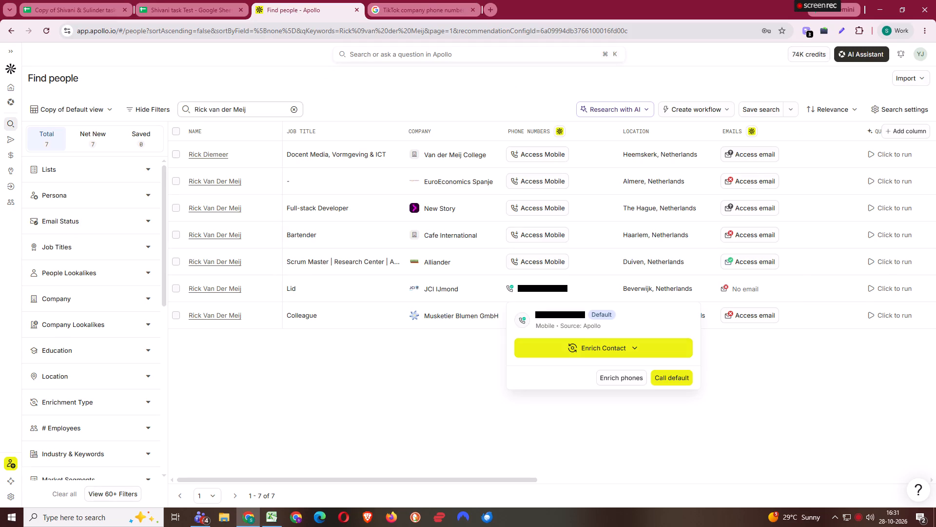
key(ctrl+v)
key(Return)
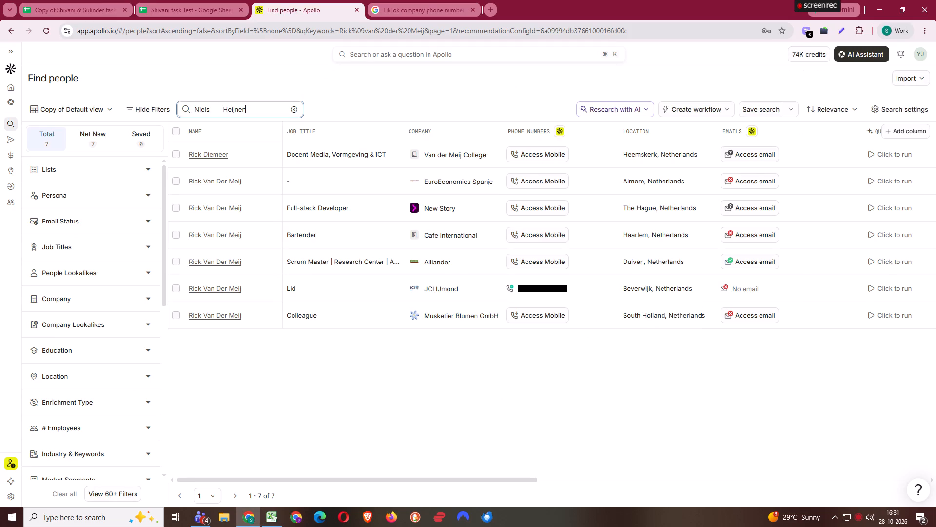
Save the workbook in Excel, check the row 7 company, and request the Bechtle Hoofddorp match's mobile number in Apollo.
key(alt+Tab)
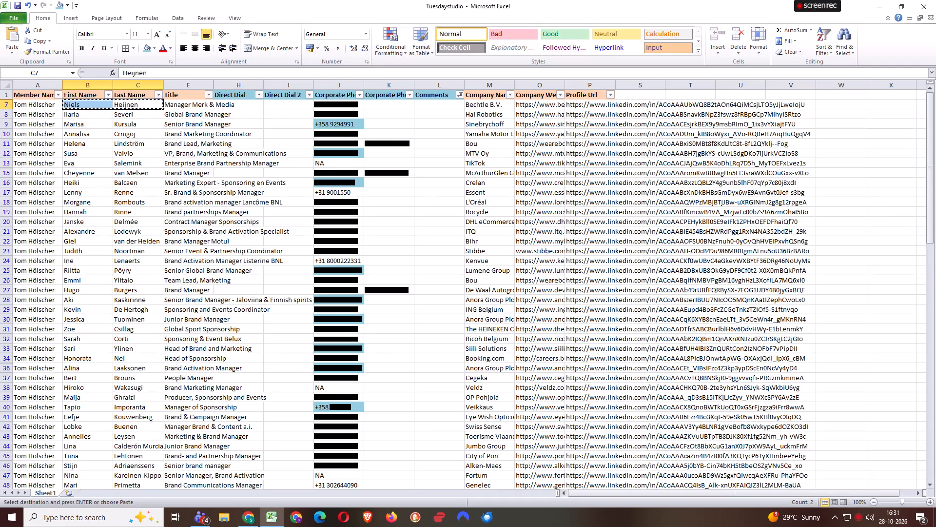
key(ctrl+s)
key(ctrl+s)
click(477, 84)
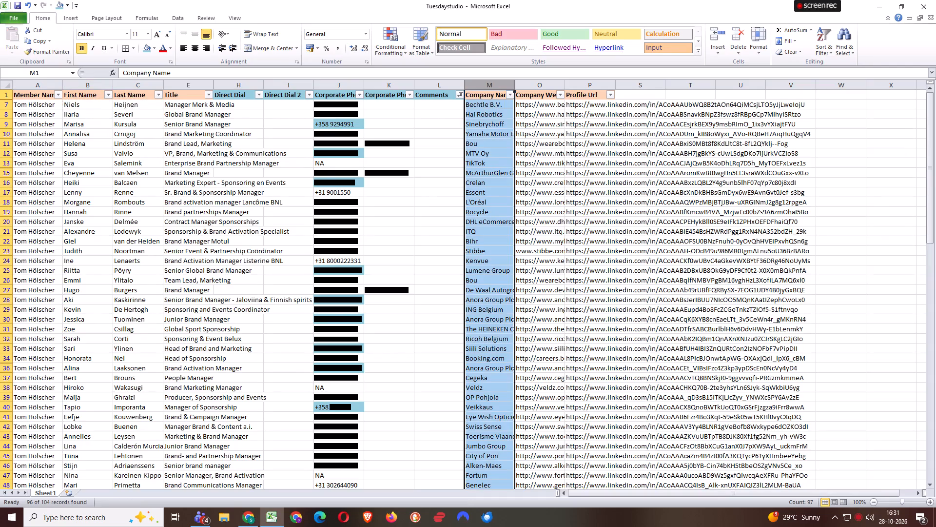
click(244, 105)
key(alt+Tab)
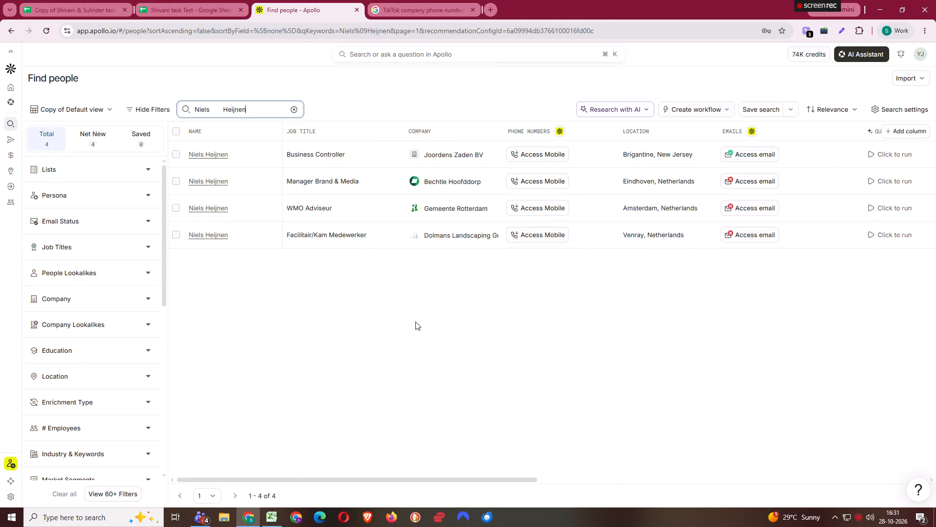
key(alt+Tab)
key(alt+Tab)
click(533, 181)
Wait for the Bechtle Hoofddorp contact's enrichment in Apollo and open that contact's phone number details.
key(alt+Tab)
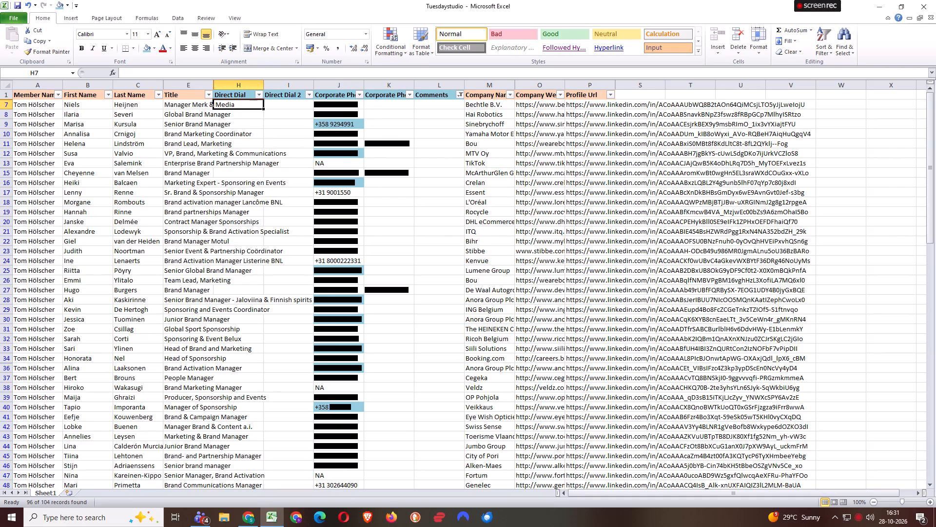
key(alt+Tab)
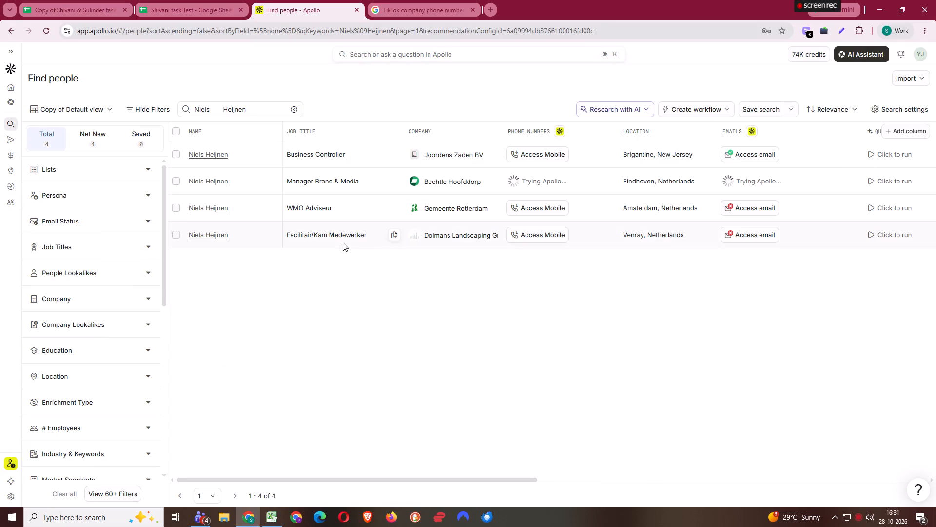
key(alt+Tab)
key(alt+Tab)
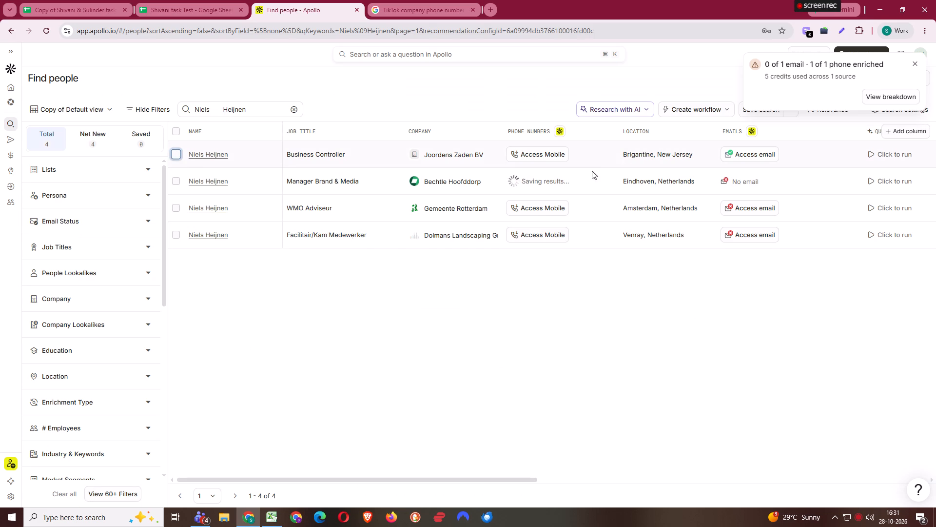
key(alt+Tab)
key(alt+Tab)
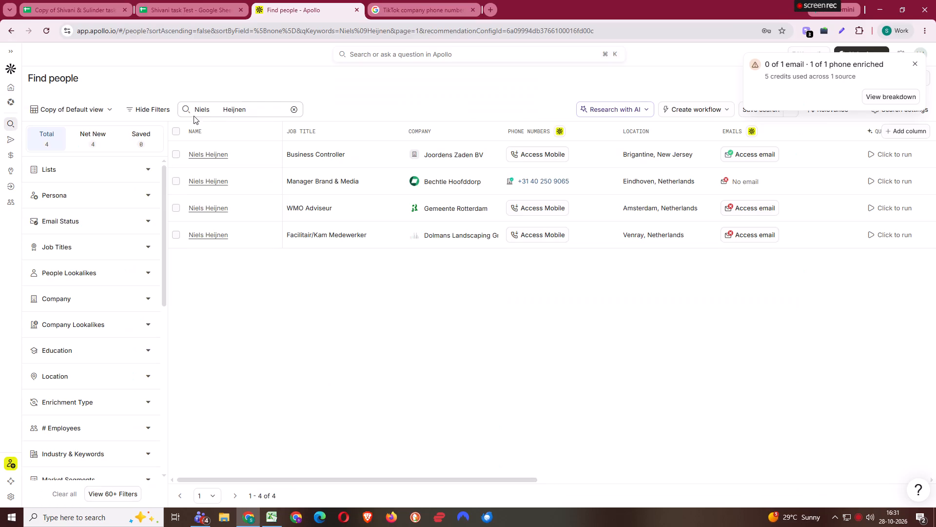
click(588, 179)
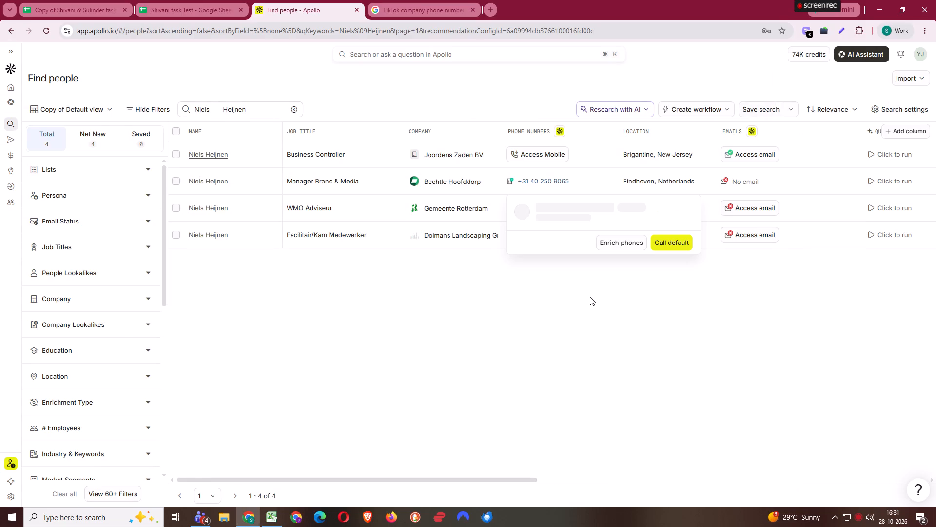
In Excel, mark row 7 as Done in Comments and reapply the Comments filter to hide it.
key(alt+Tab)
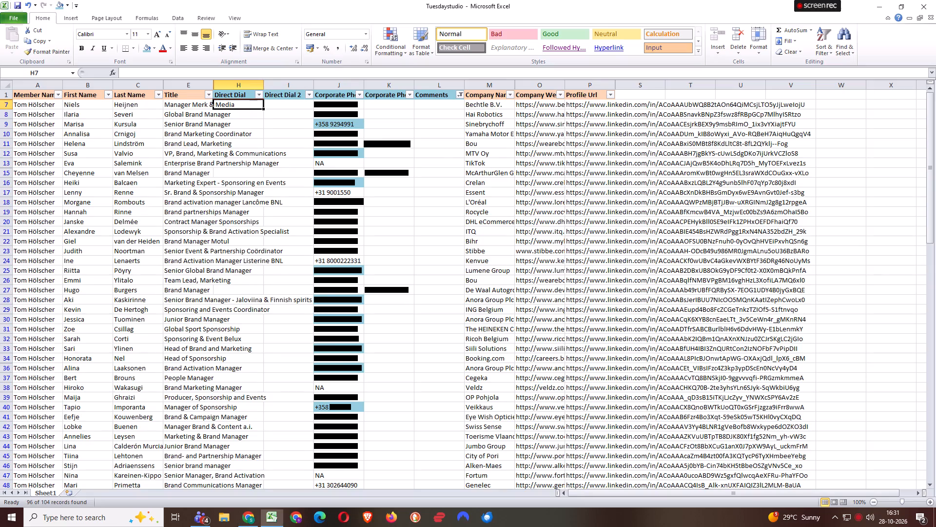
click(465, 107)
click(441, 108)
key(d)
click(440, 145)
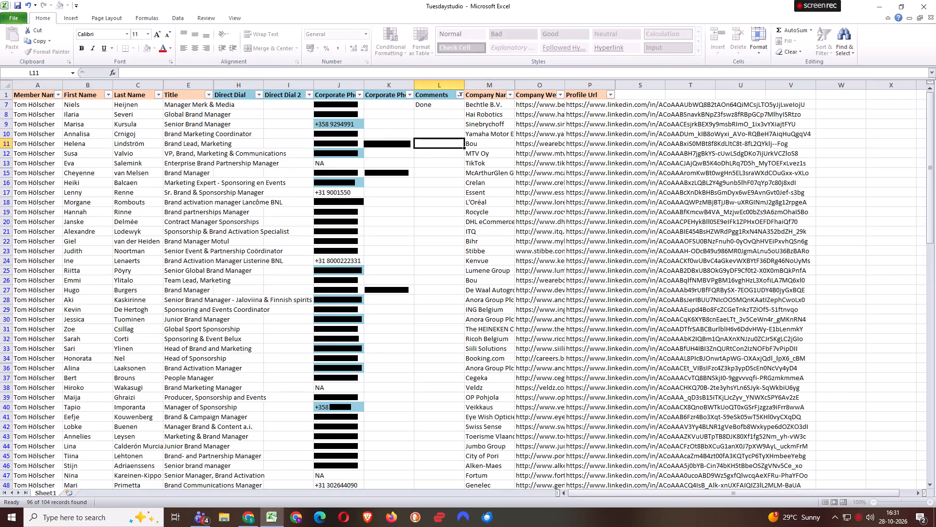
click(455, 94)
click(461, 96)
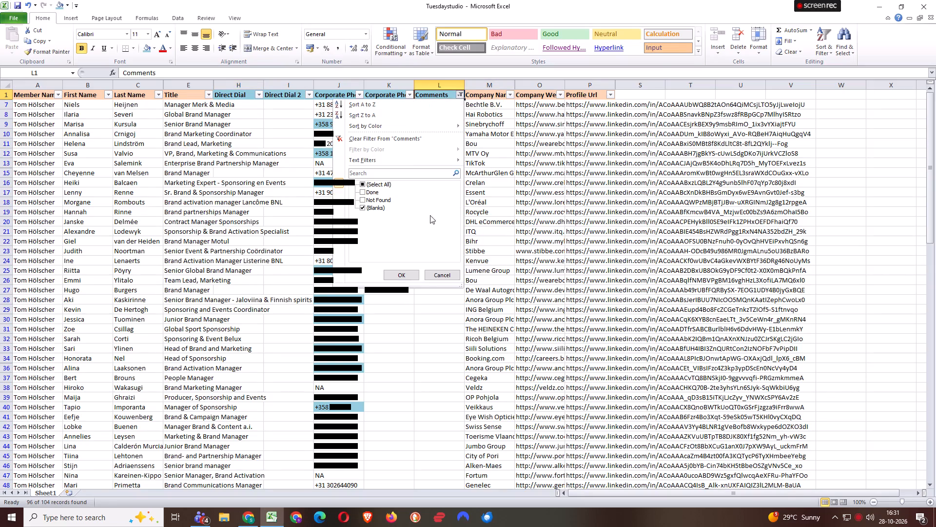
click(413, 276)
Search Apollo for the row 8 contact's copied name and request the Hai Robotics match's mobile number in Chrome.
drag(139, 106, 93, 104)
key(ctrl+c)
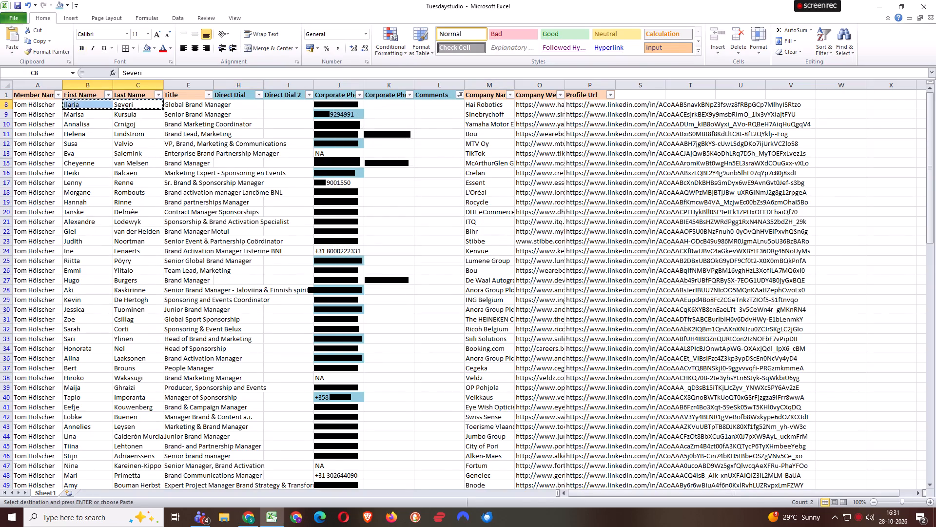
key(alt+Tab)
triple_click(233, 103)
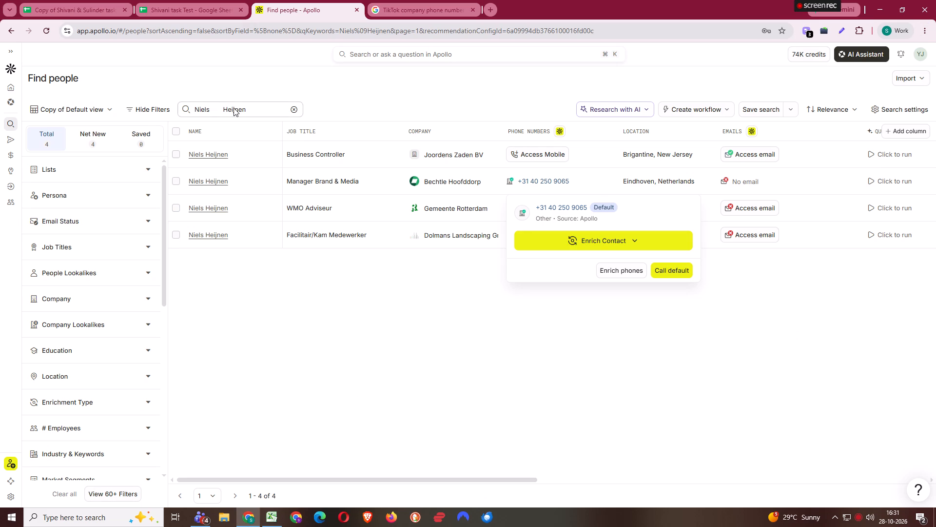
click(234, 108)
triple_click(227, 108)
click(227, 108)
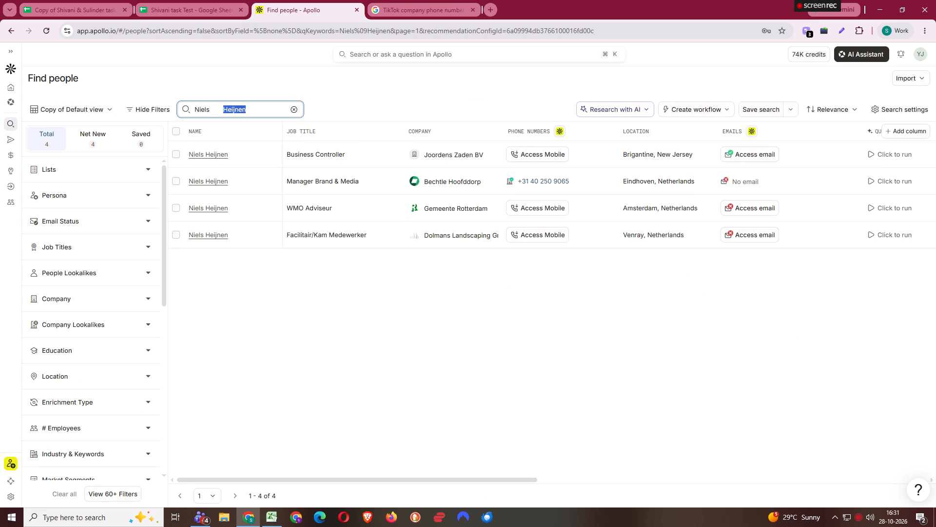
key(ctrl+v)
key(Return)
key(alt+Tab)
key(alt+Tab)
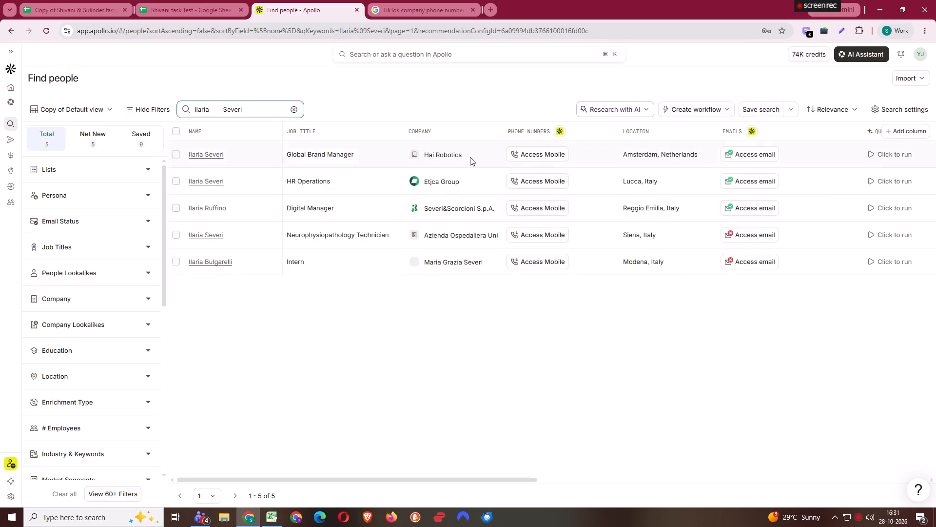
click(529, 152)
Copy the row 9 contact's name from Excel, search for it in Apollo, and request the Sinebrychoff match's mobile number.
key(alt+Tab)
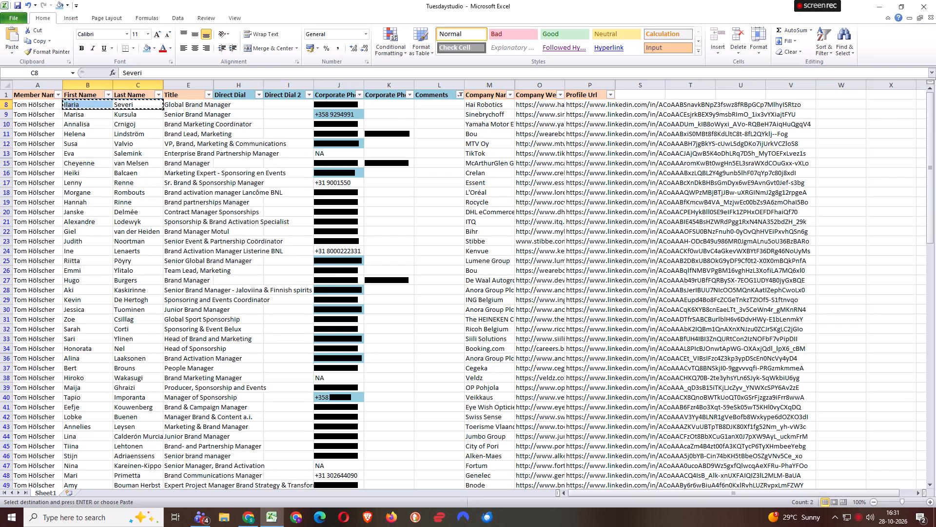
drag(125, 115, 92, 115)
key(ctrl+c)
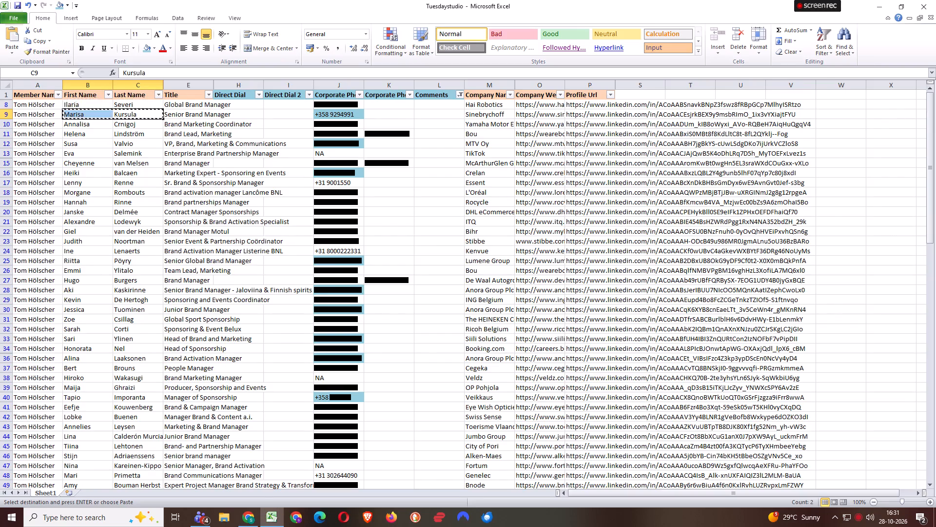
key(alt+Tab)
triple_click(218, 109)
click(218, 109)
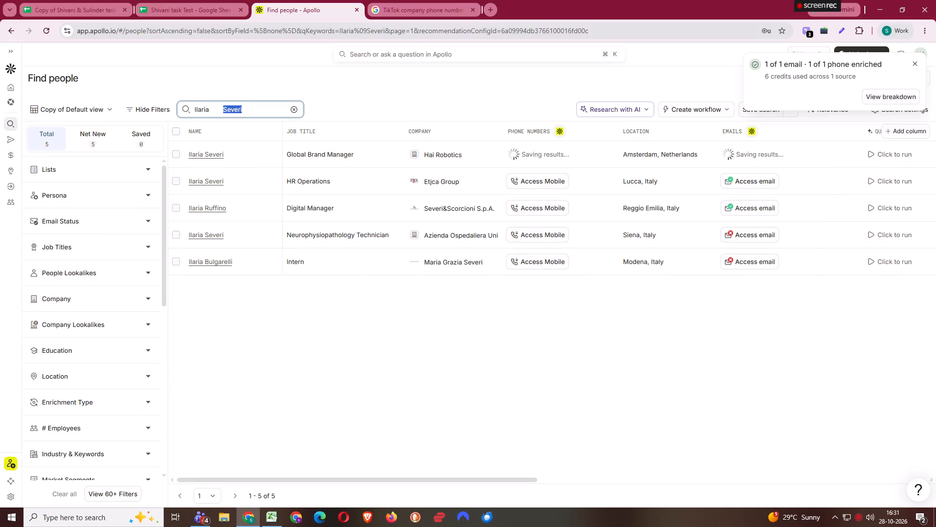
key(ctrl+v)
key(Return)
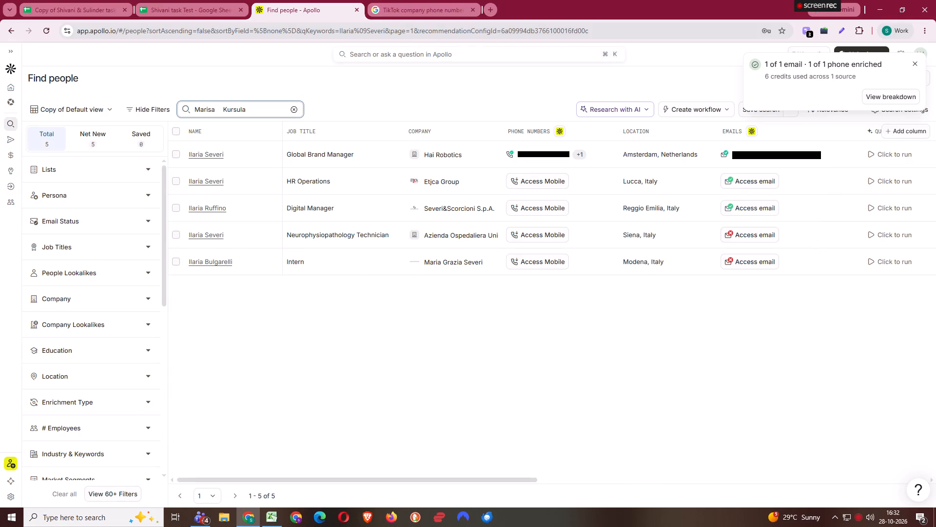
key(Return)
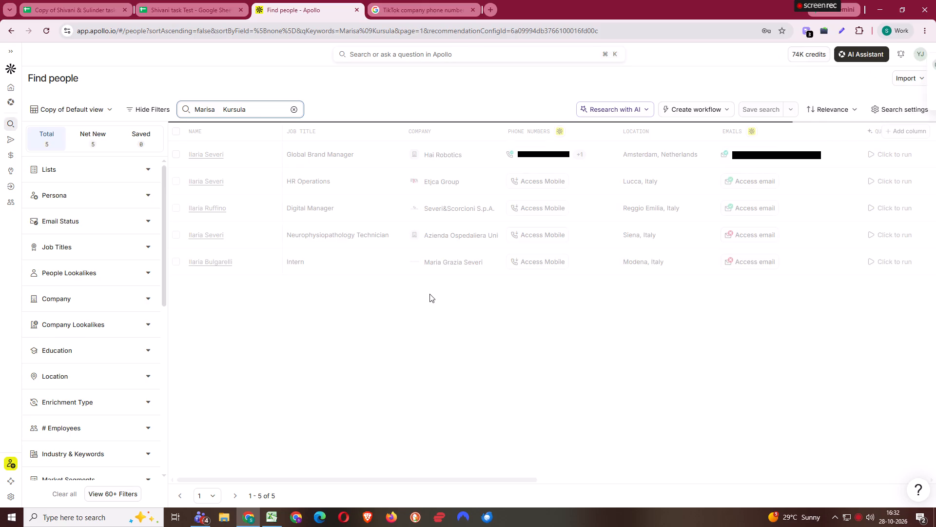
click(539, 156)
Search Apollo again for the row 8 contact's copied name and expand the Hai Robotics match's phone details, including the HQ number.
key(alt+Tab)
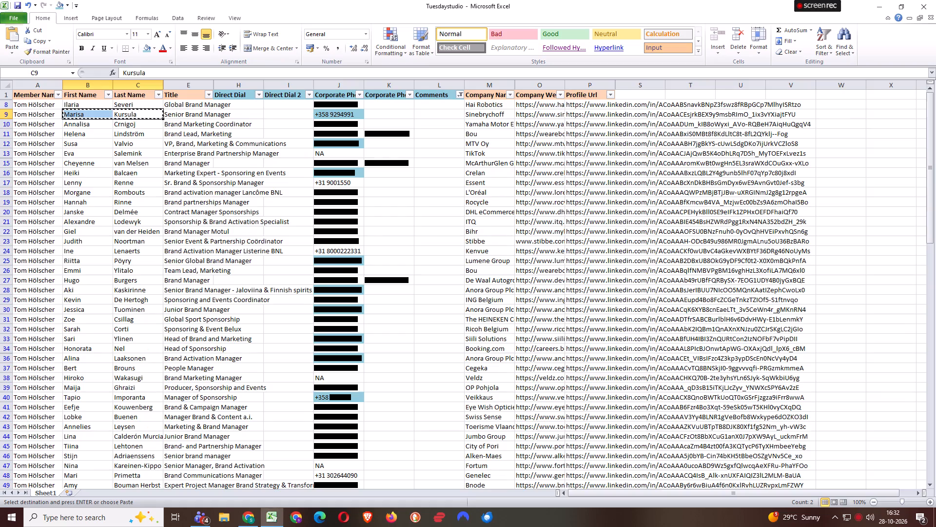
drag(132, 103, 83, 103)
key(ctrl+c)
key(alt+Tab)
triple_click(210, 107)
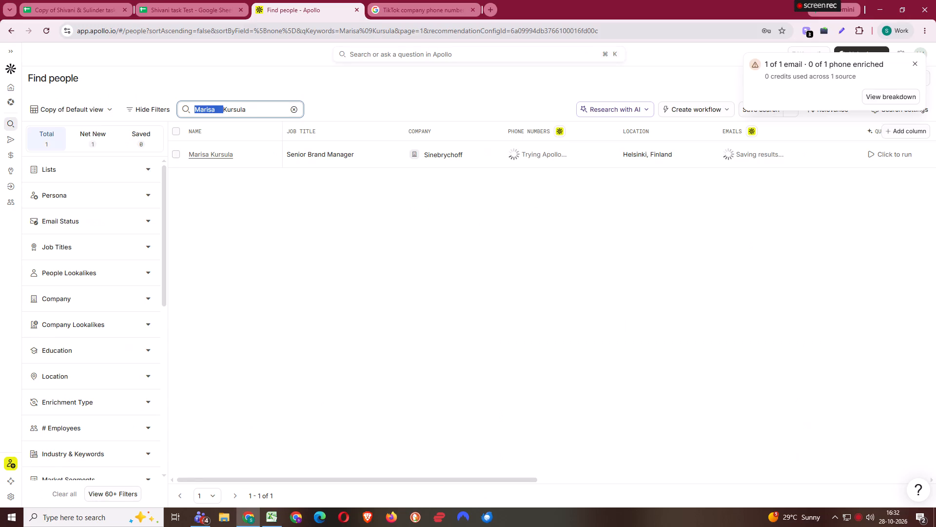
key(ctrl+v)
key(Return)
scroll(210, 107, up, 1)
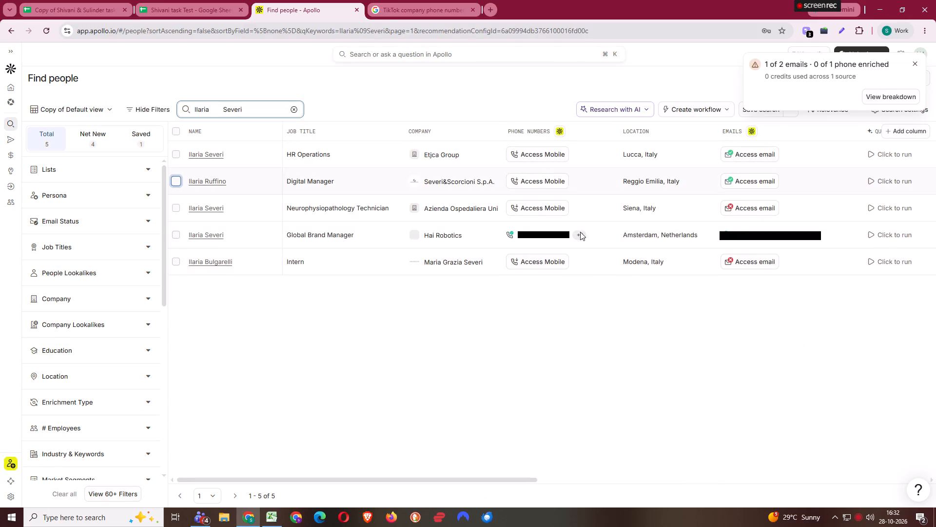
click(586, 235)
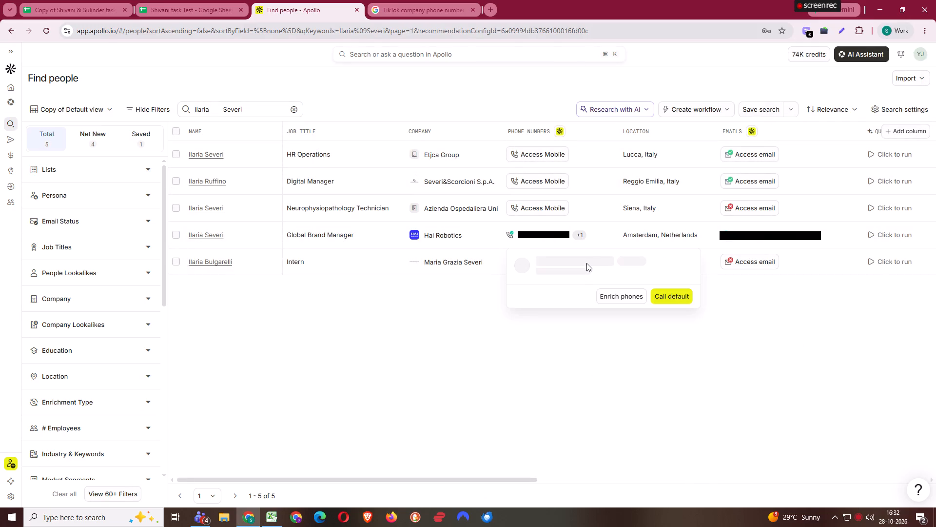
click(564, 293)
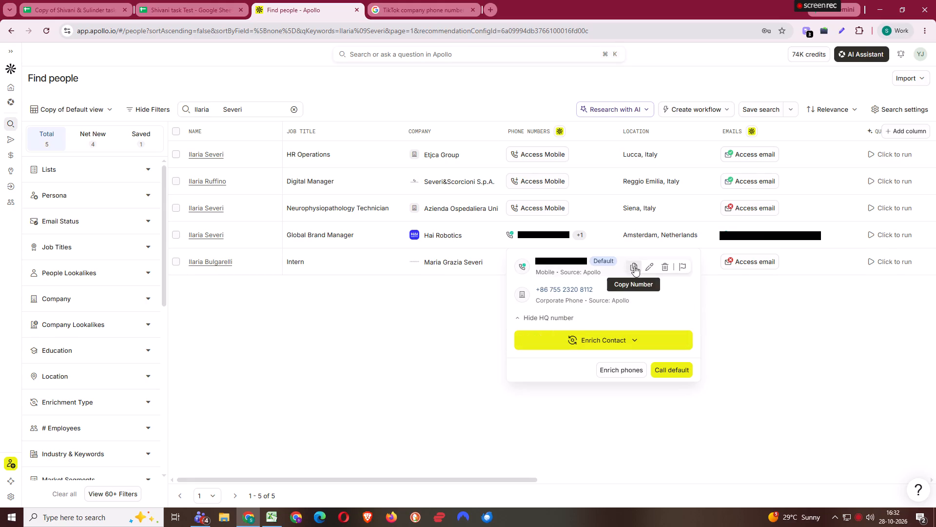
Mark row 8 as Done in the Comments column in Excel.
key(alt+Tab)
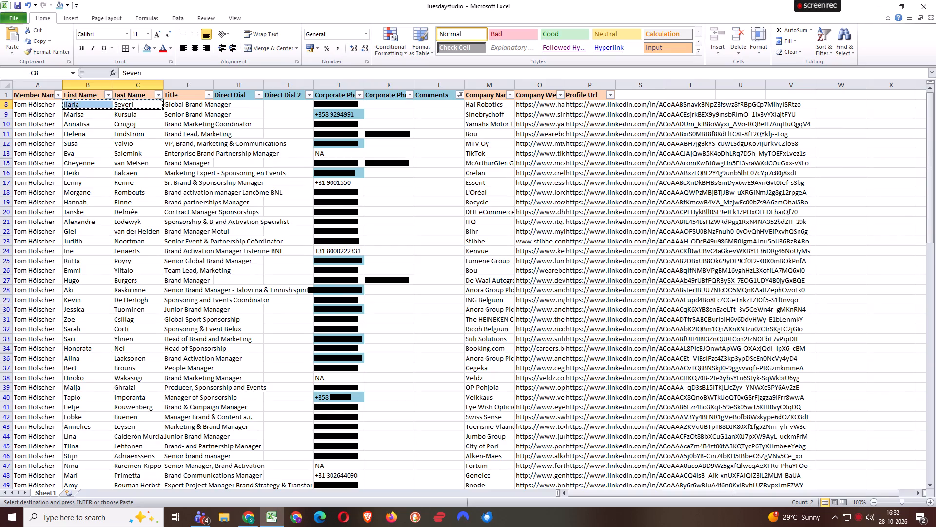
click(432, 104)
key(d)
click(448, 144)
Copy the row 9 contact's first and last name and search for it again in Apollo's Find people in Chrome.
drag(135, 111, 123, 111)
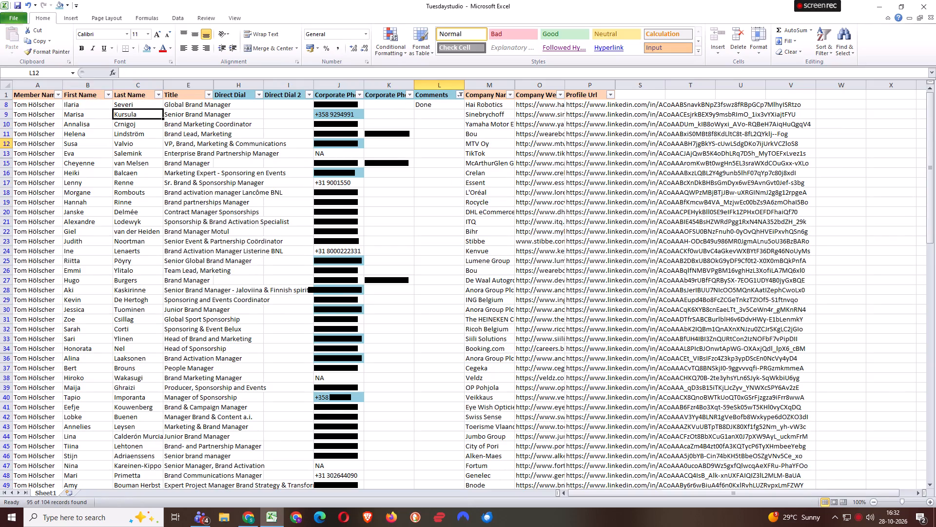
drag(123, 111, 90, 111)
key(ctrl+c)
key(alt+Tab)
click(229, 104)
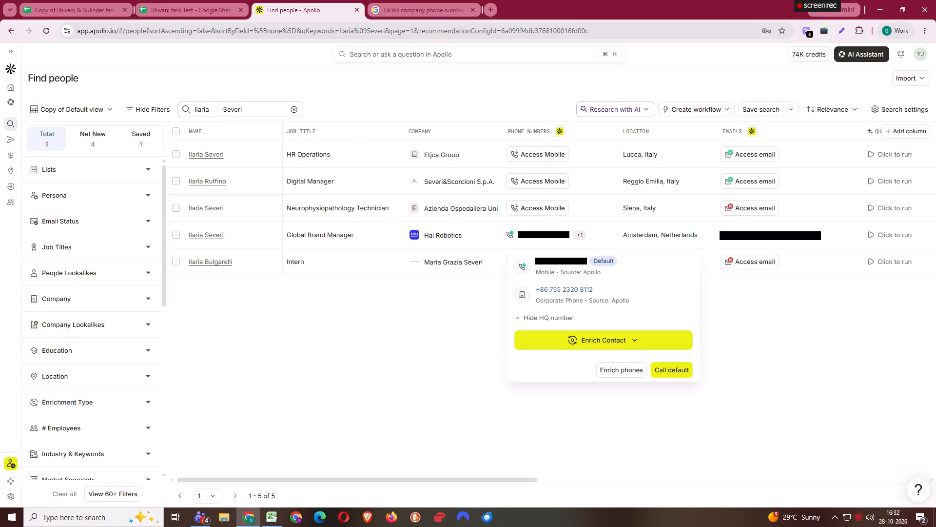
triple_click(229, 107)
key(ctrl+v)
key(Return)
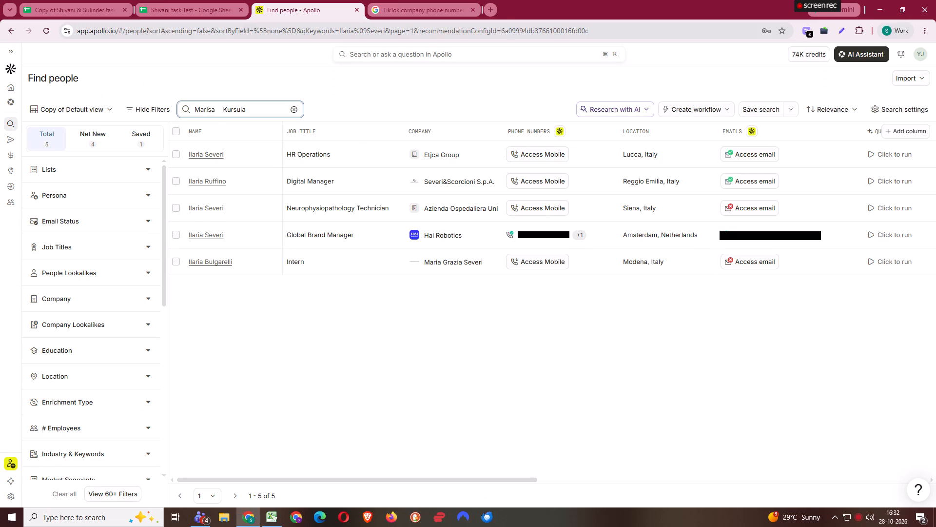
Reapply the Comments filter in Excel to hide the completed row 8.
key(alt+Tab)
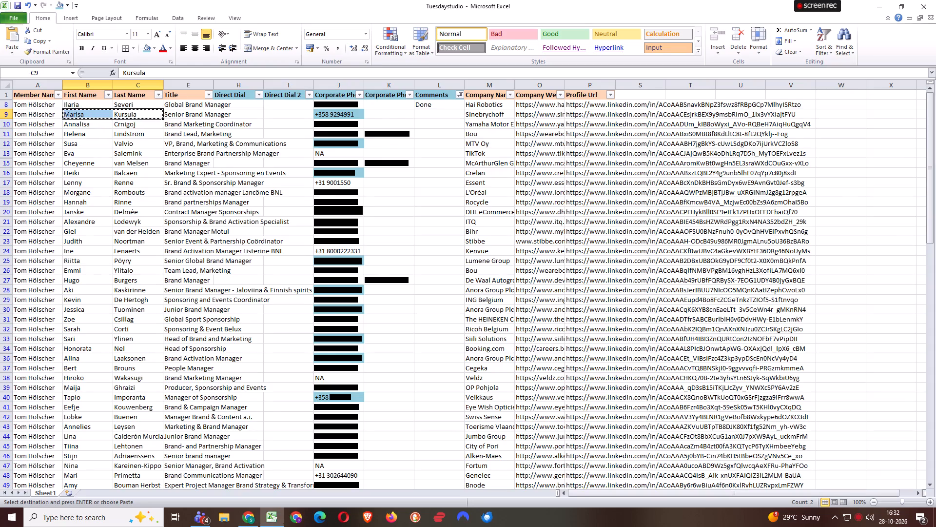
click(458, 98)
click(409, 274)
Return to Apollo in Chrome and open the Sinebrychoff contact's phone number details.
key(alt+Tab)
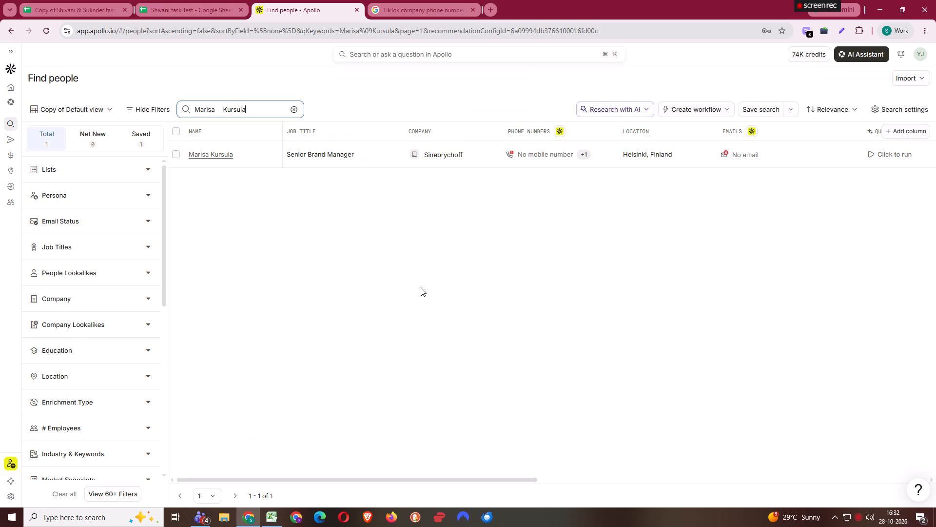
click(587, 155)
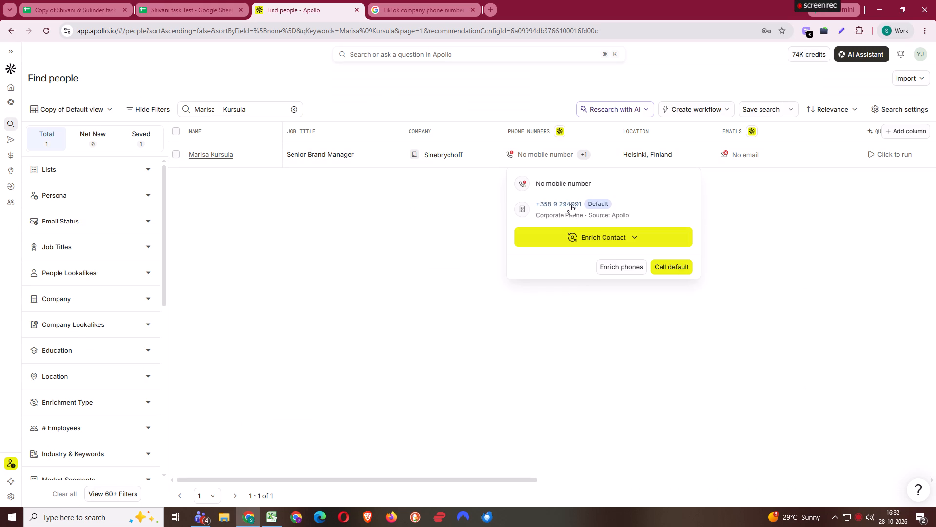
In Excel, mark row 9 as Done in Comments and reapply the Comments filter to hide it.
key(alt+Tab)
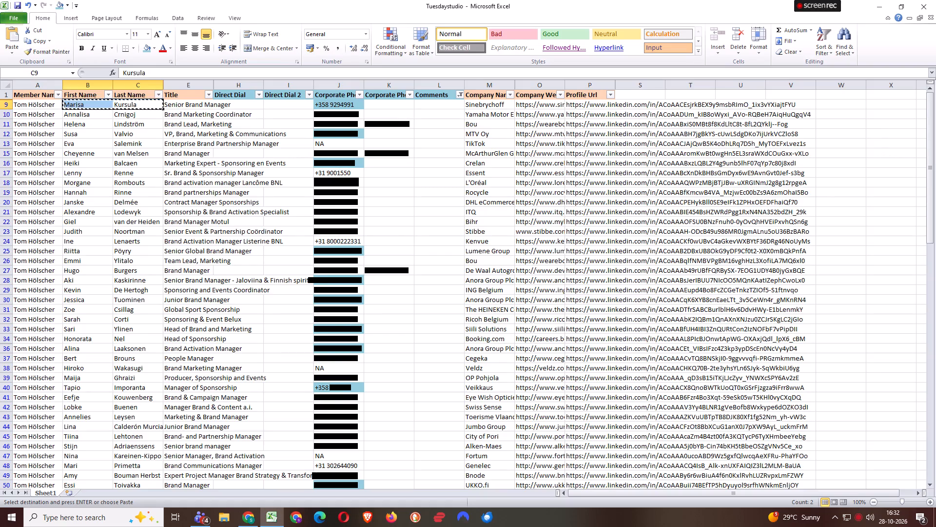
click(437, 106)
key(d)
click(437, 157)
click(461, 92)
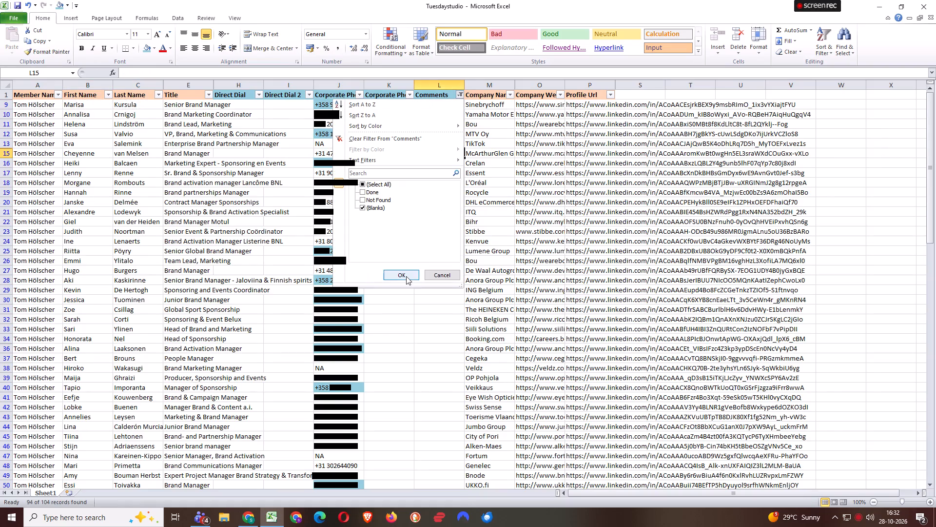
click(406, 276)
Copy the row 10 contact's first and last name and search for it in Apollo's Find people in Chrome.
drag(143, 100, 85, 103)
key(ctrl+c)
key(alt+Tab)
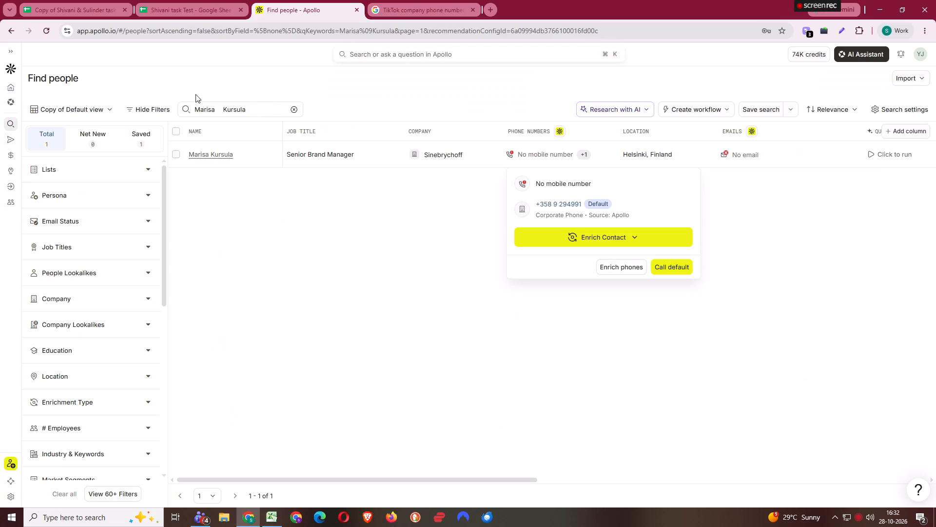
triple_click(214, 108)
key(ctrl+v)
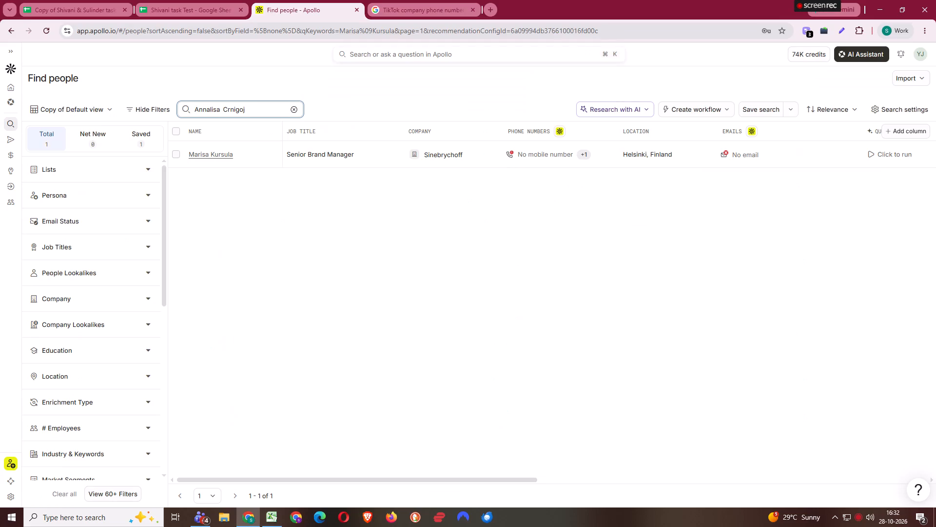
key(Return)
Request mobile number access for the Yamaha Motor Europe contact in the Apollo search results in Chrome.
key(alt+Tab)
click(487, 86)
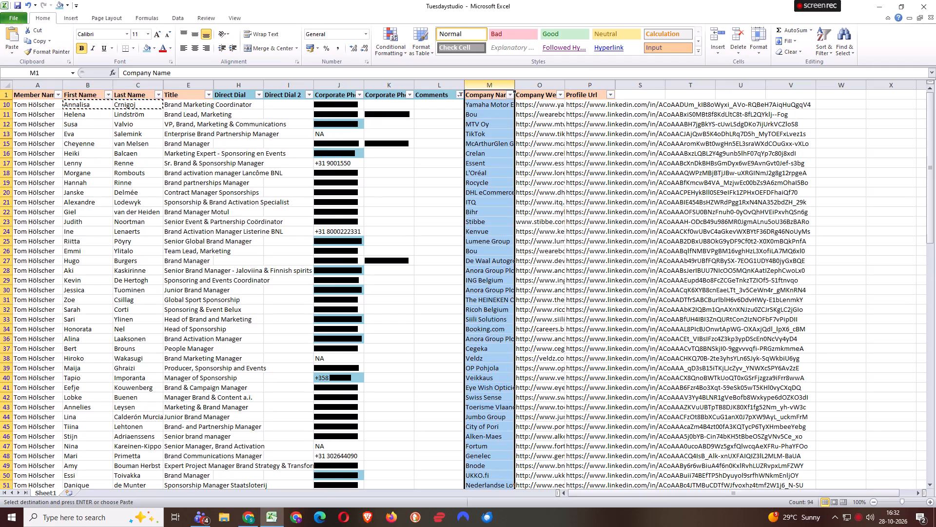
key(alt+Tab)
click(546, 157)
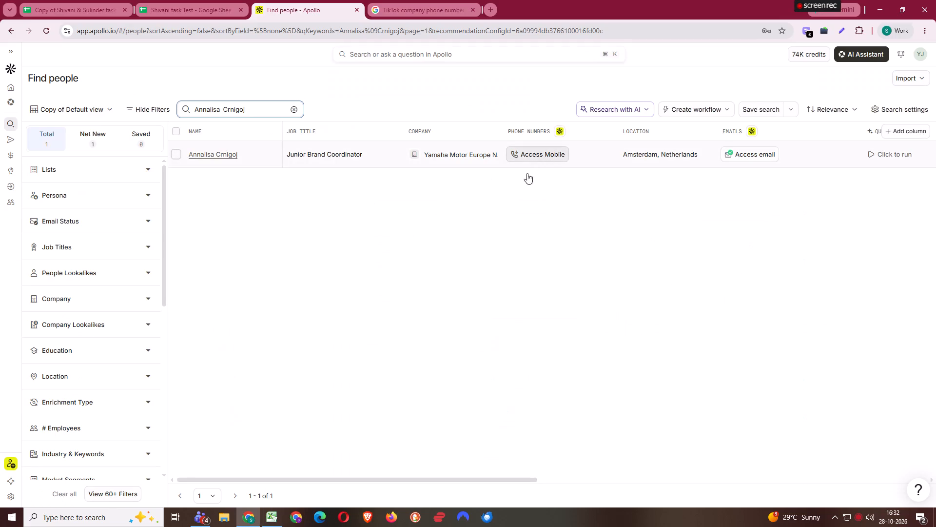
Copy the row 11 contact's first and last name from Excel and search for it in Apollo's Find people, replacing ö with o.
key(alt+Tab)
click(425, 140)
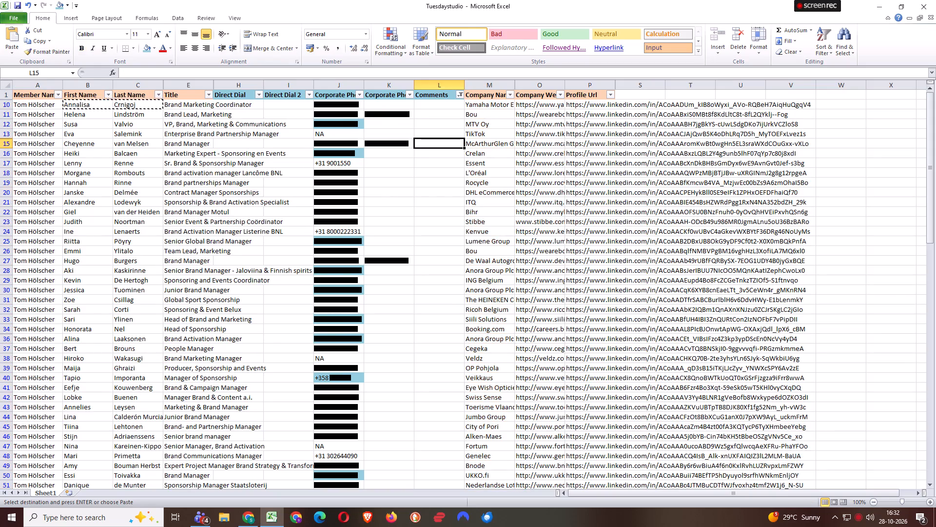
drag(138, 113, 94, 113)
key(ctrl+c)
key(alt+Tab)
triple_click(237, 107)
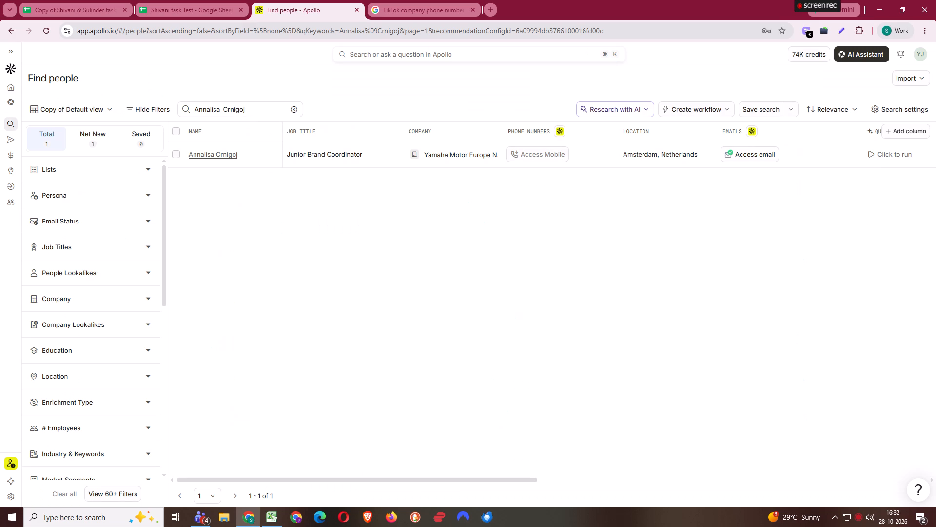
click(237, 107)
key(ctrl+v)
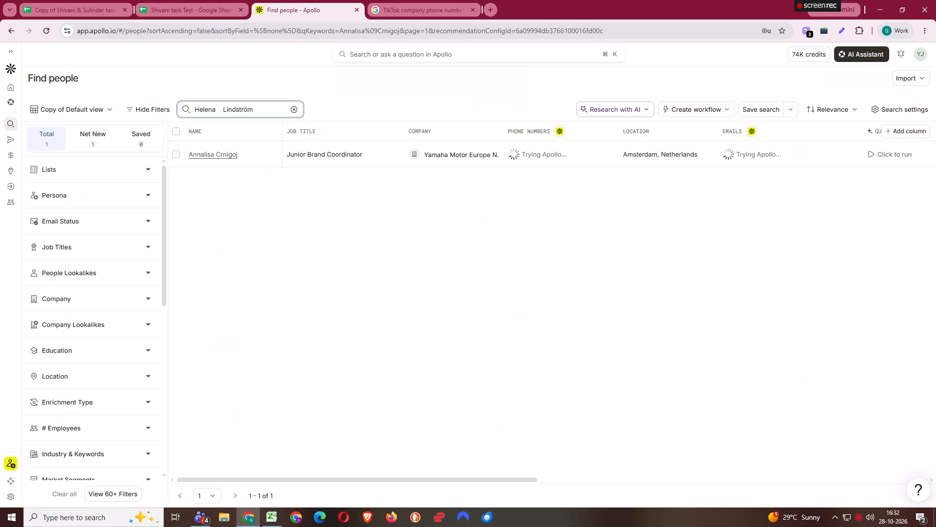
click(246, 108)
key(BackSpace)
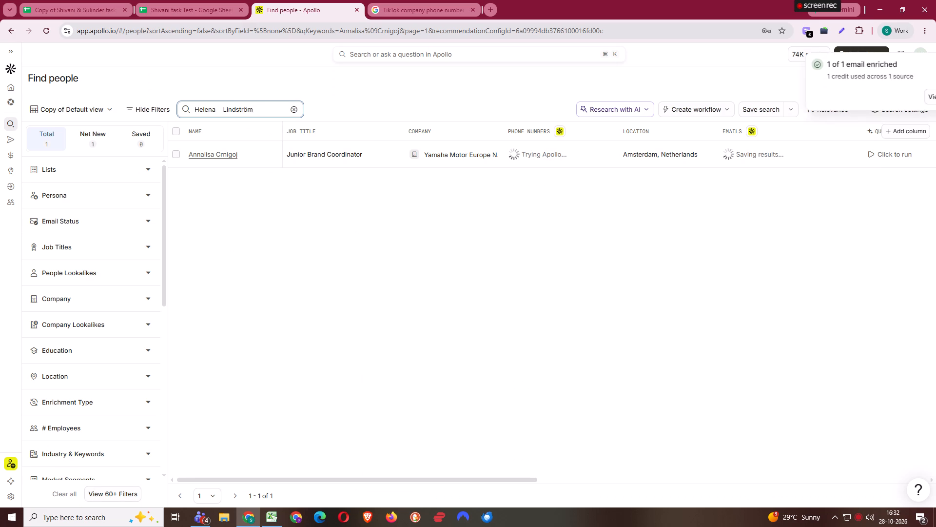
key(o)
key(Return)
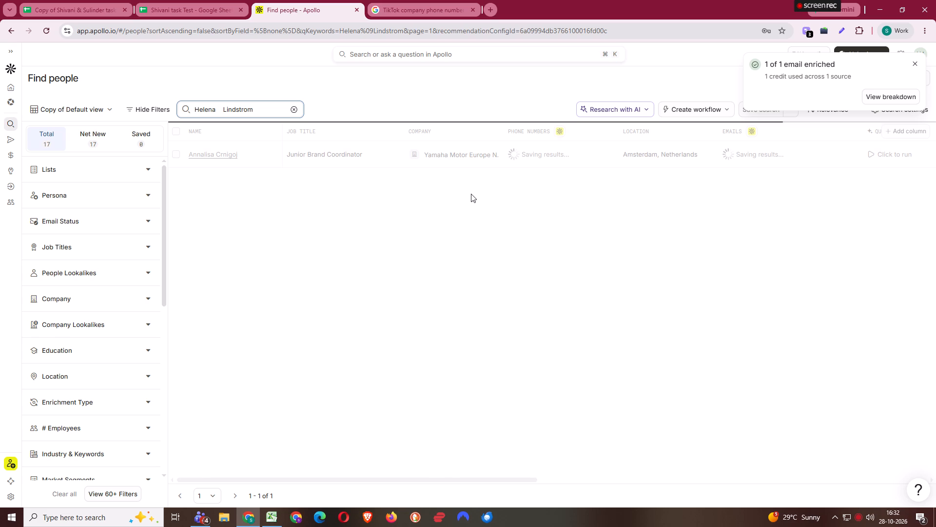
Copy company name Bou from row 11 in Excel, find it on the Apollo results page, and request that contact's mobile number access.
key(alt+Tab)
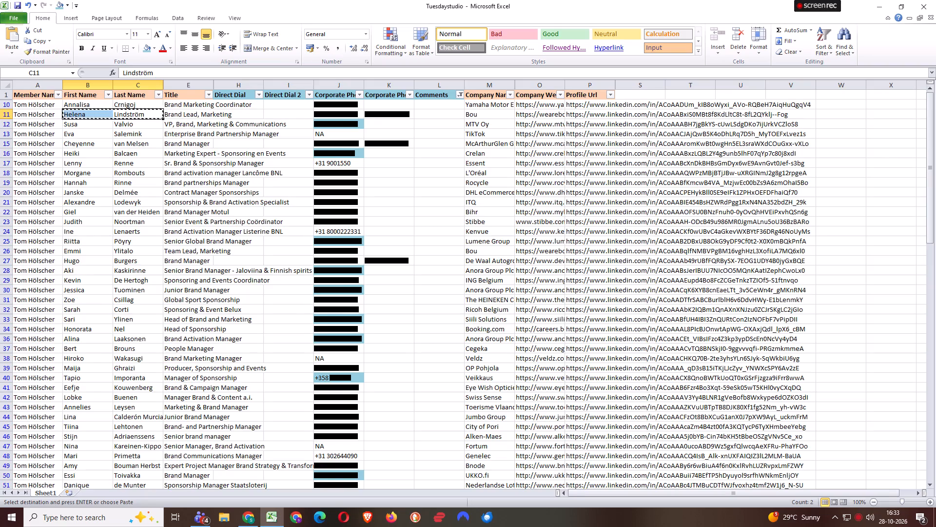
click(496, 116)
key(ctrl+c)
key(alt+Tab)
key(ctrl+f)
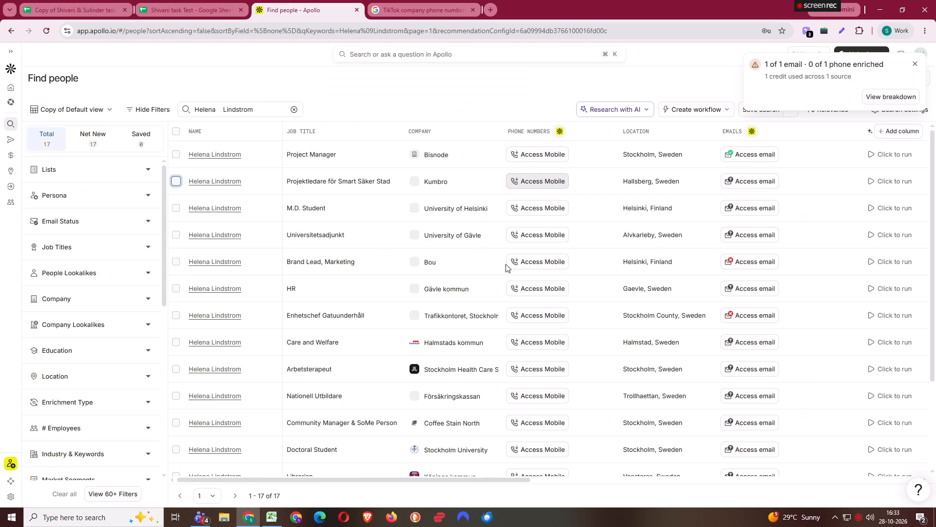
key(ctrl+v)
click(542, 261)
Copy the row 12 contact's first and last name from Excel and search for it in Apollo's Find people in Chrome.
key(alt+Tab)
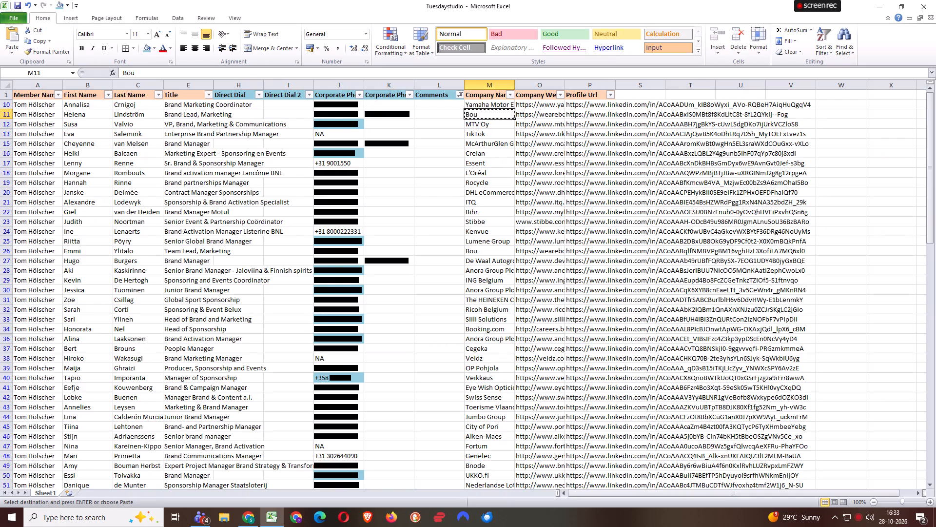
drag(132, 123, 97, 121)
key(ctrl+c)
key(alt+Tab)
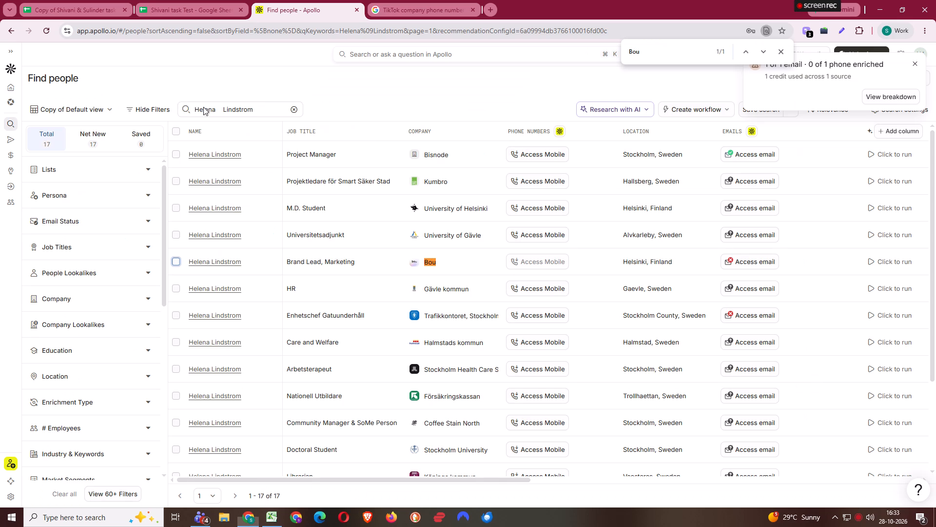
triple_click(206, 107)
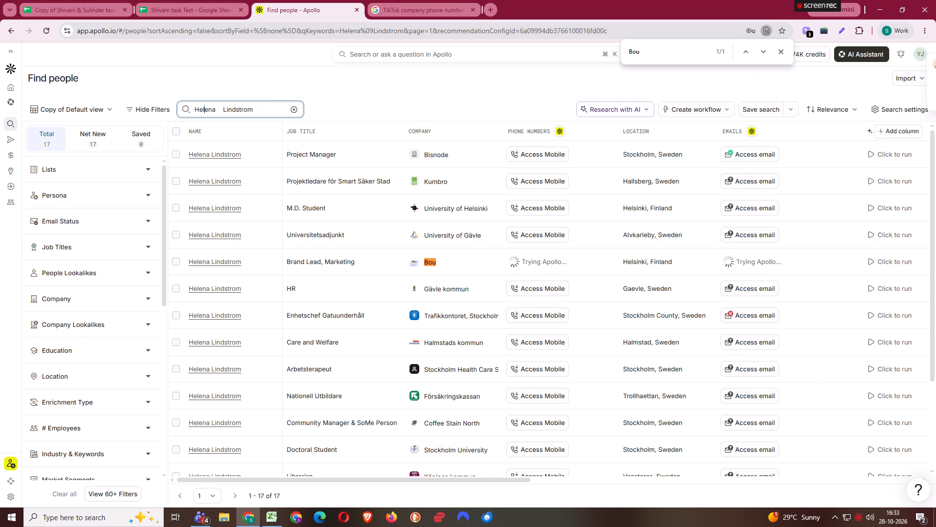
key(ctrl+v)
key(Return)
scroll(206, 107, up, 3)
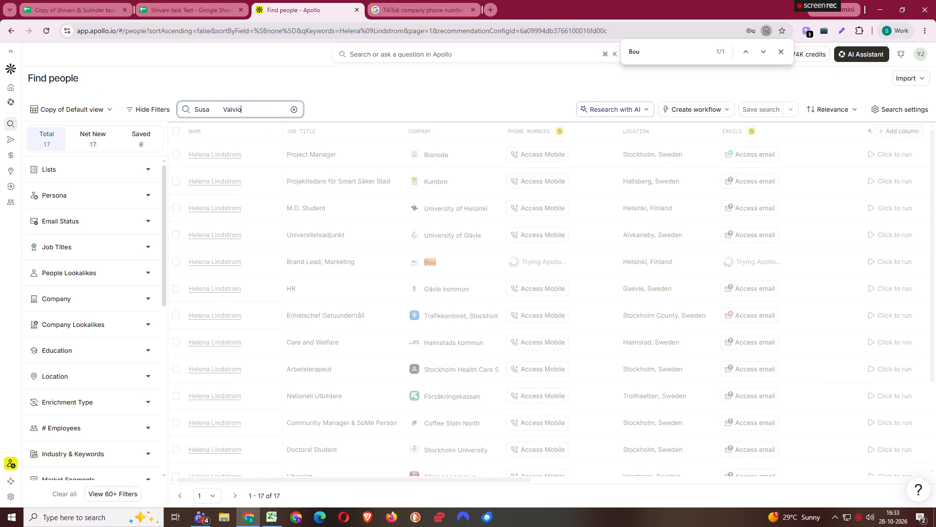
click(781, 55)
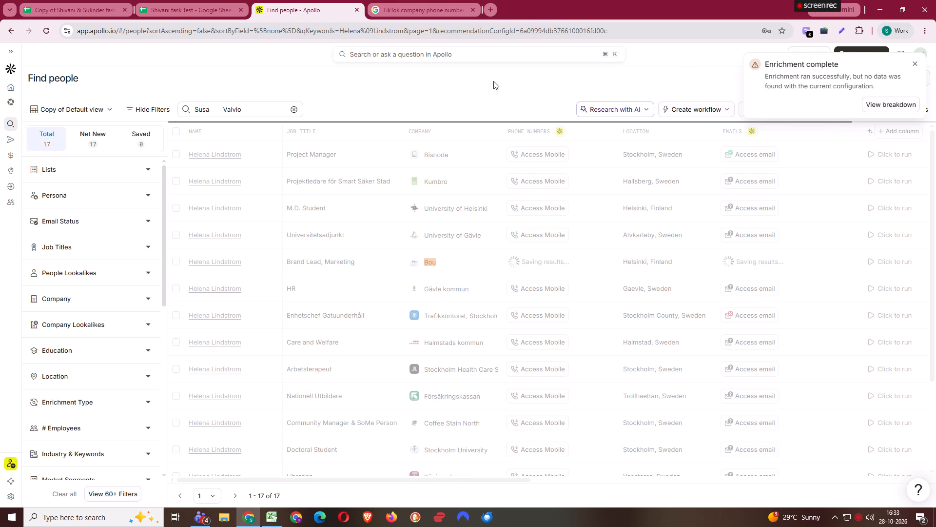
Request mobile number access for the MTV Oy contact in the Apollo search results.
key(alt+Tab)
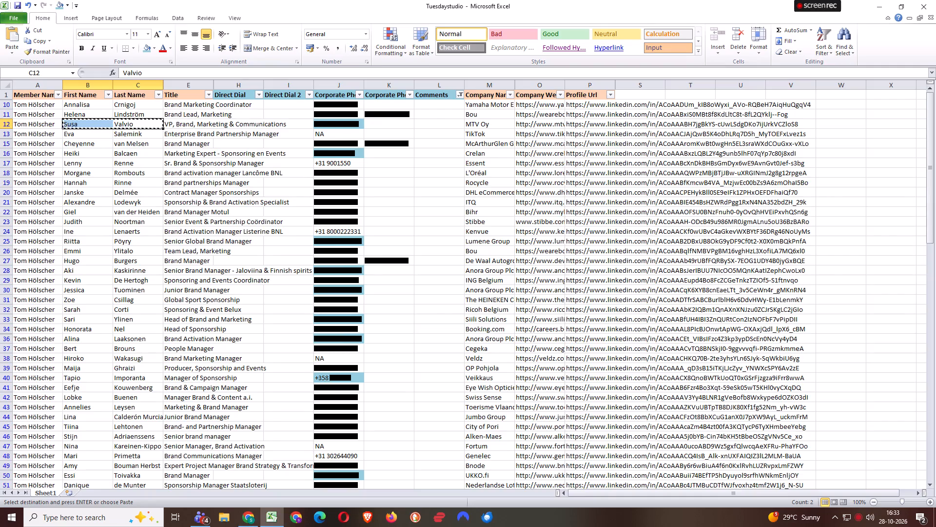
key(alt+Tab)
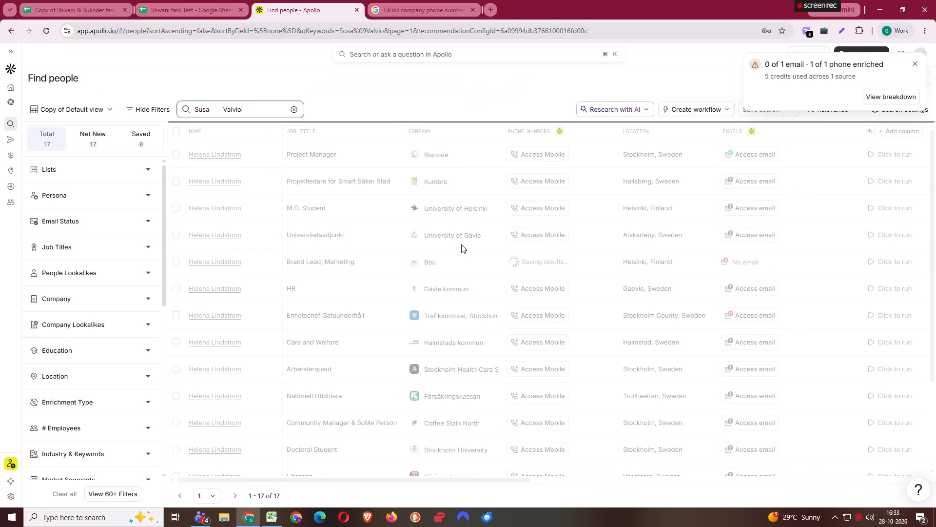
click(531, 150)
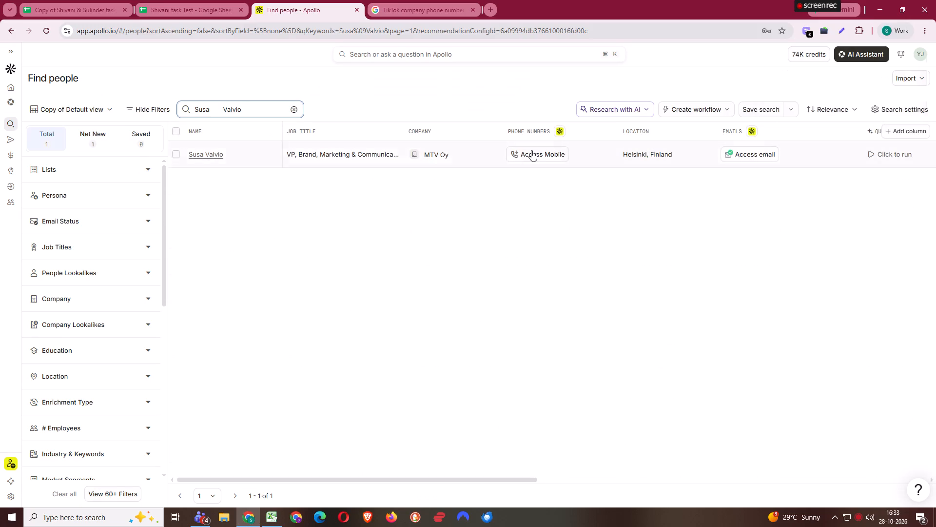
Copy the row 10 contact's name from Excel, search for it again in Apollo, and open the Yamaha contact's phone number details.
key(alt+Tab)
drag(125, 101, 91, 101)
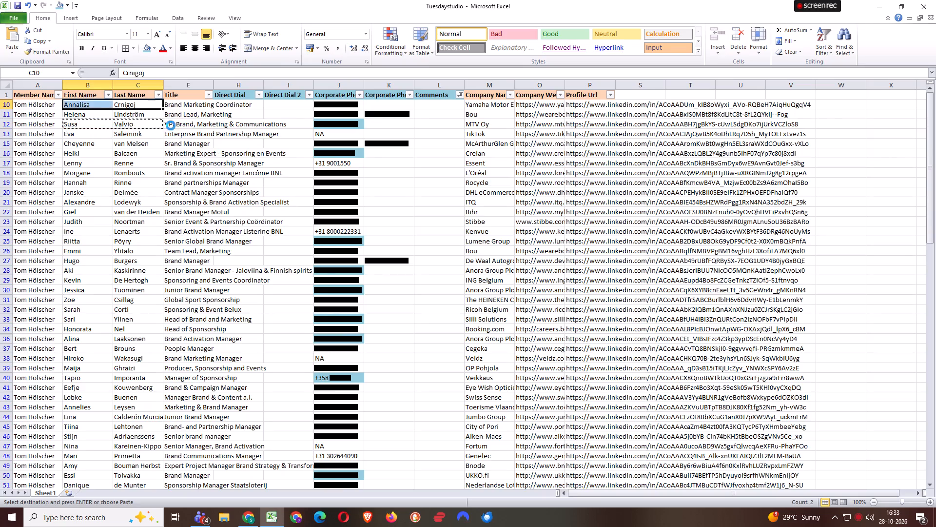
key(ctrl+c)
key(alt+Tab)
triple_click(217, 110)
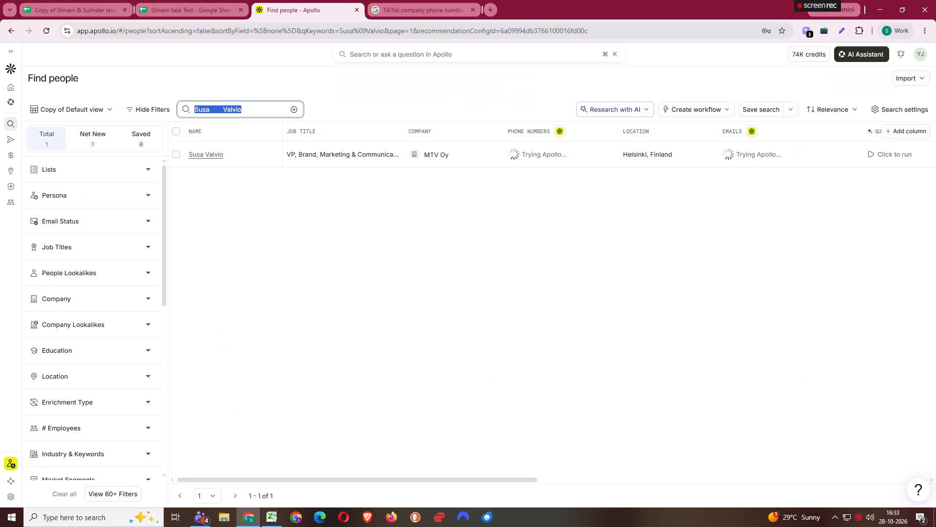
key(ctrl+v)
key(Return)
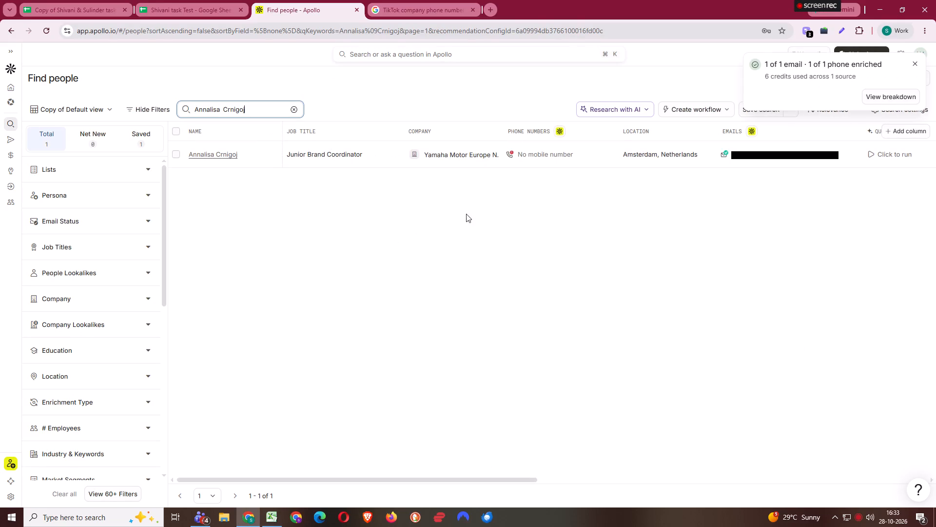
click(580, 155)
In Excel, mark row 10 as Done in Comments and reapply the Comments filter to hide it.
key(alt+Tab)
click(447, 106)
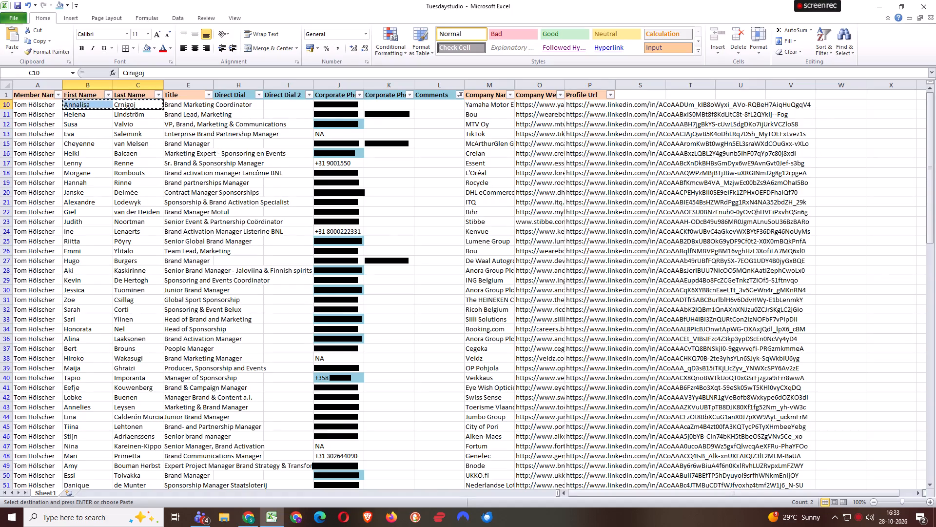
key(d)
click(448, 157)
click(464, 95)
click(416, 276)
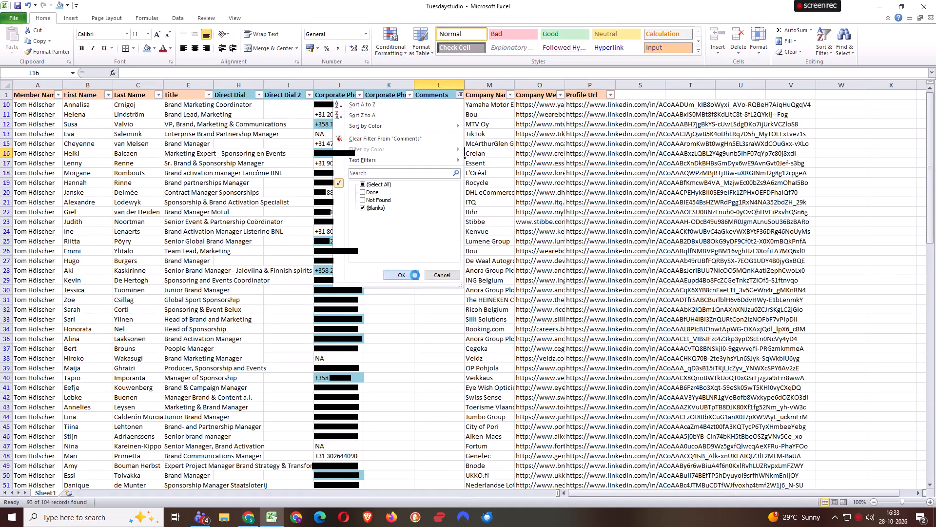
Copy the row 11 contact's first and last name and search for it again in Apollo in Chrome, replacing ö with o.
drag(123, 106, 100, 106)
key(ctrl+c)
key(alt+Tab)
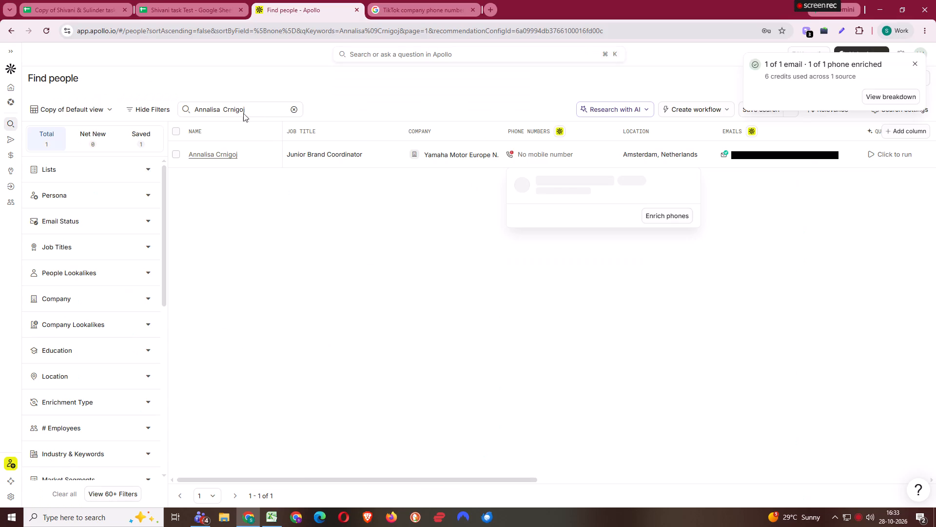
triple_click(223, 107)
key(ctrl+v)
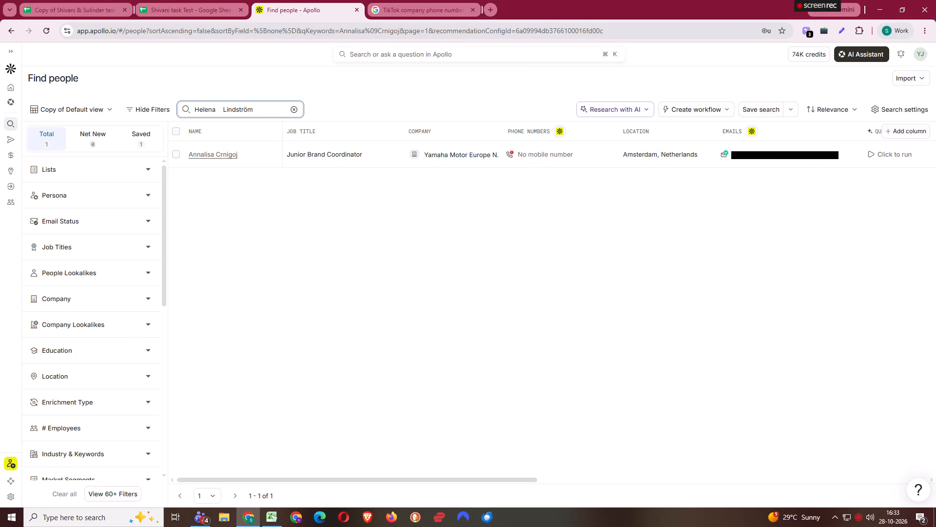
click(246, 110)
key(BackSpace)
key(o)
key(Return)
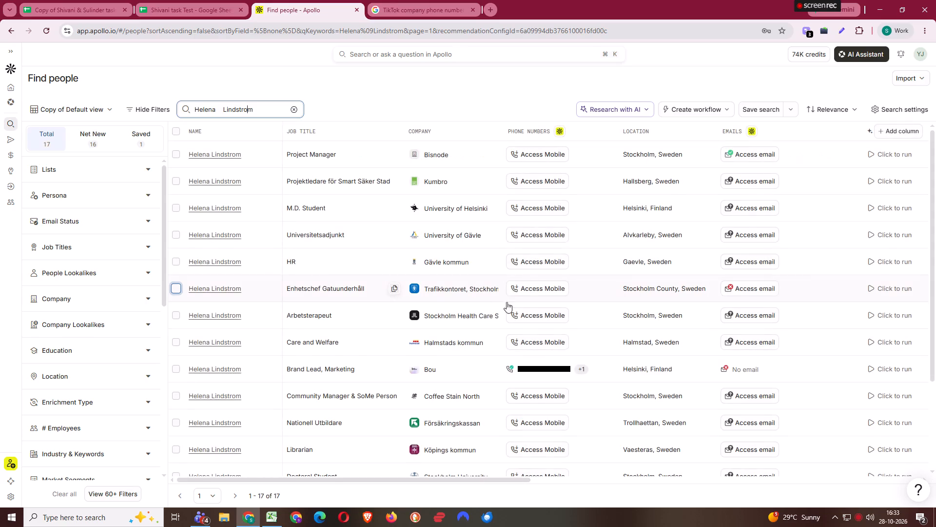
Open the Bou contact's phone number details and expand the HQ number.
click(579, 371)
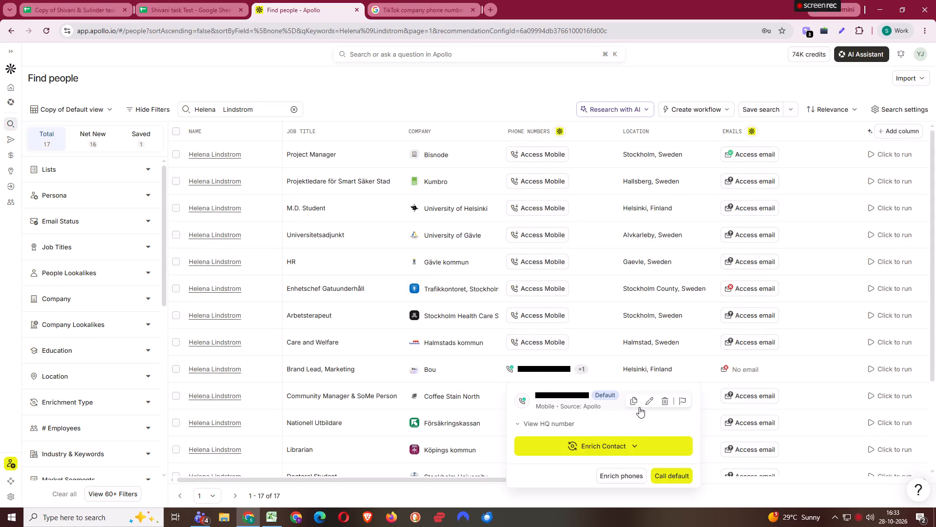
click(551, 421)
In Excel, mark row 11 as Done in Comments and reapply the Comments filter to hide it.
key(alt+Tab)
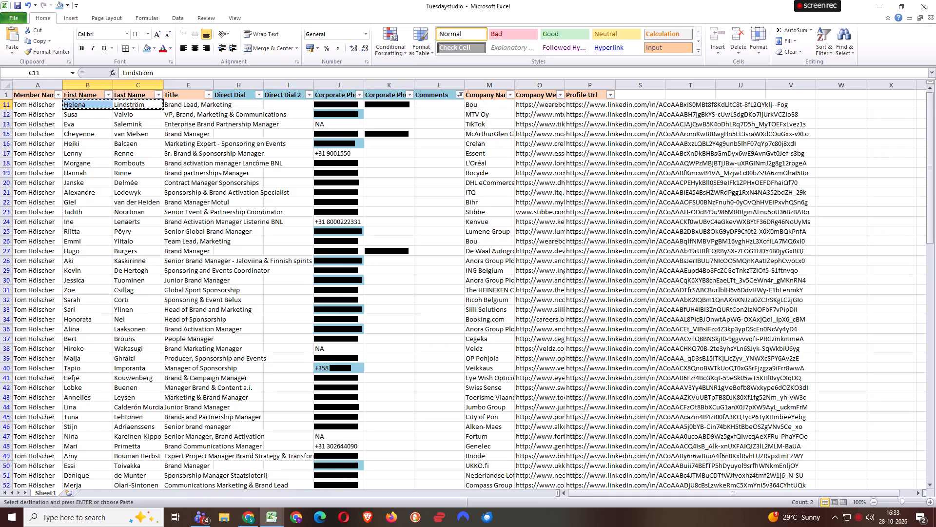
click(427, 104)
key(d)
click(440, 154)
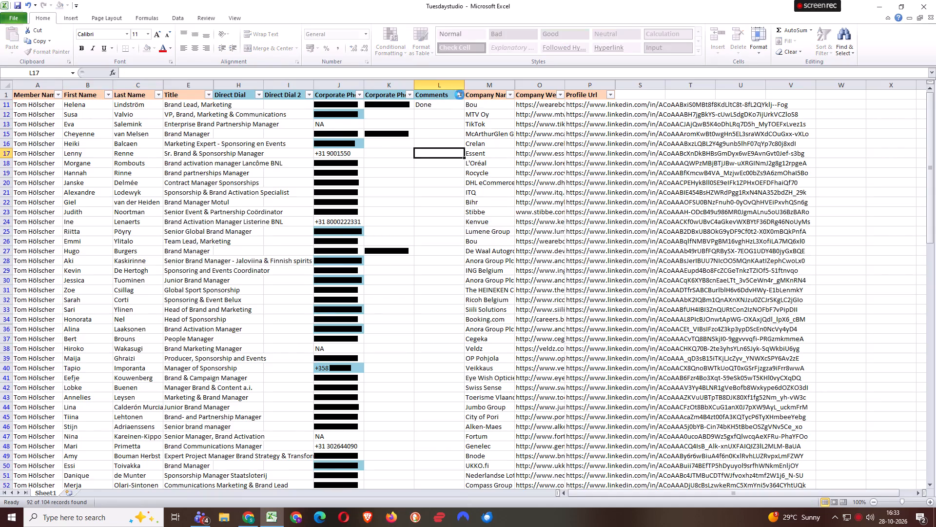
click(460, 95)
click(411, 280)
Copy the row 12 contact's first and last name and search for it again in Apollo's Find people in Chrome.
drag(118, 102, 100, 102)
key(ctrl+c)
key(alt+Tab)
triple_click(229, 110)
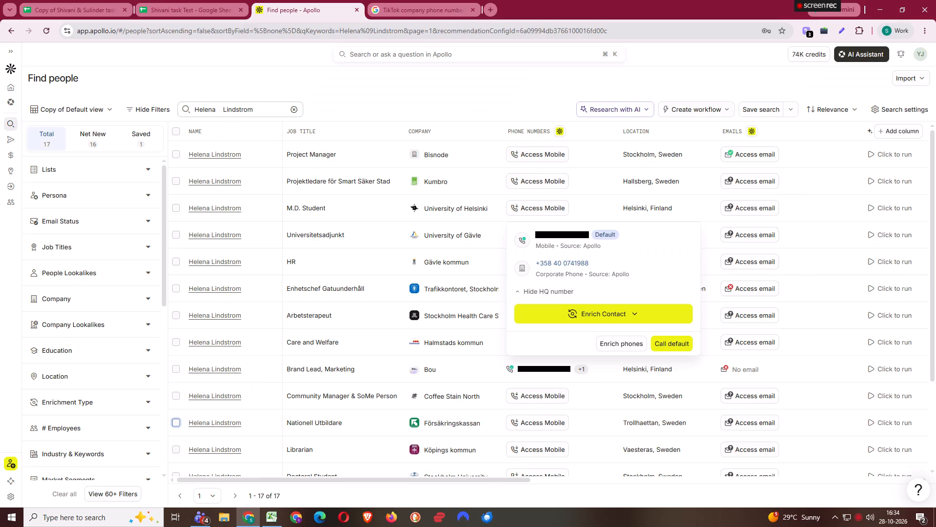
click(229, 110)
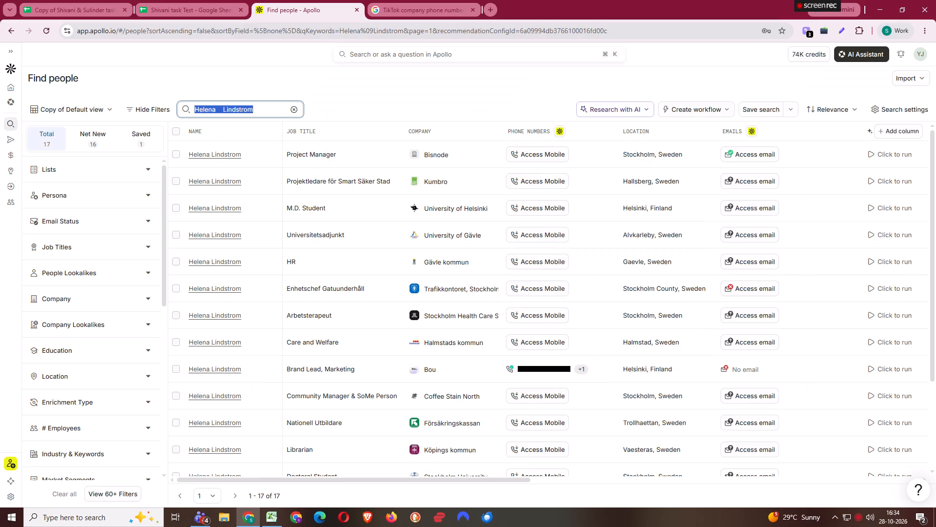
key(ctrl+v)
key(Return)
key(Return)
key(Return)
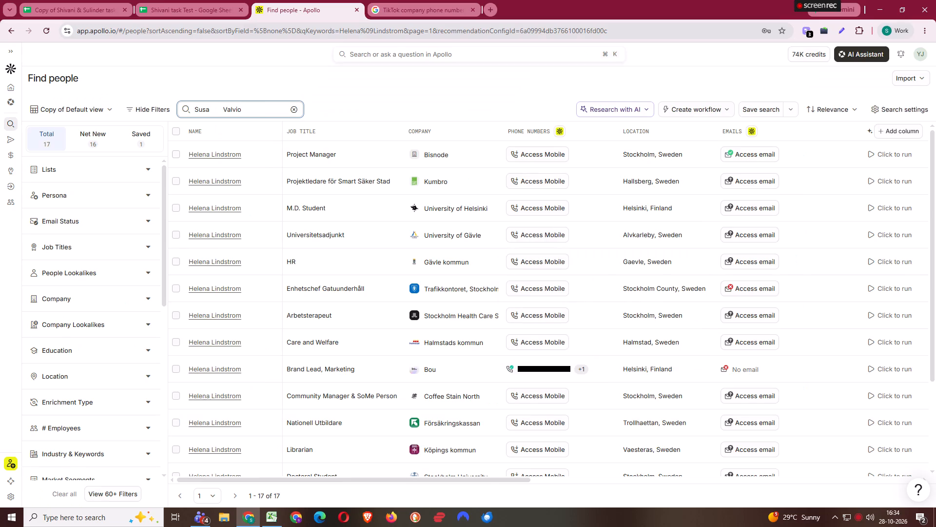
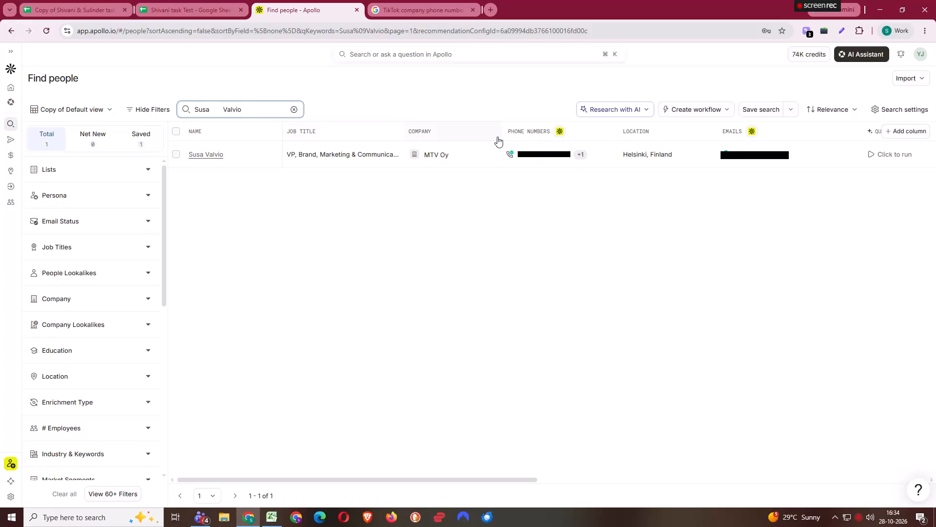
Open the MTV Oy contact's phone number details and expand the HQ number.
click(594, 150)
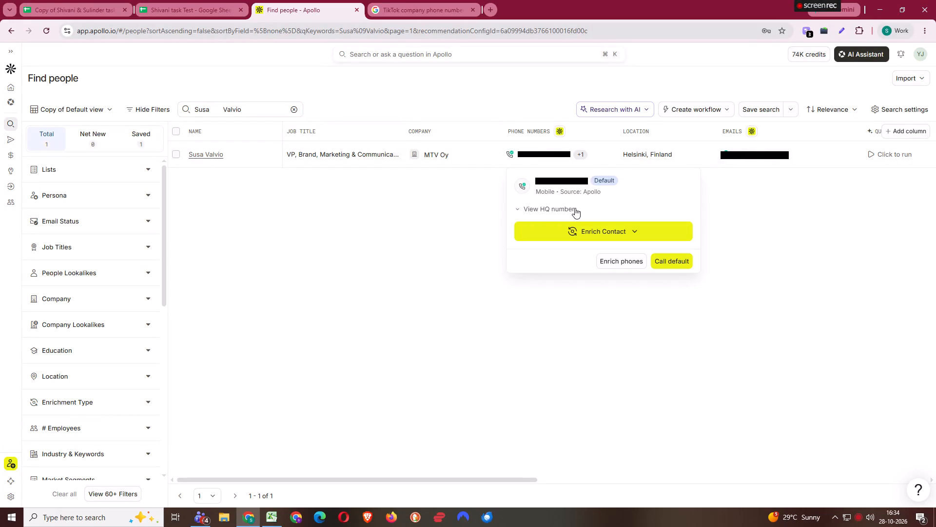
click(575, 208)
In Excel, mark row 12 as Done in Comments and reapply the Comments filter to hide it.
key(alt+Tab)
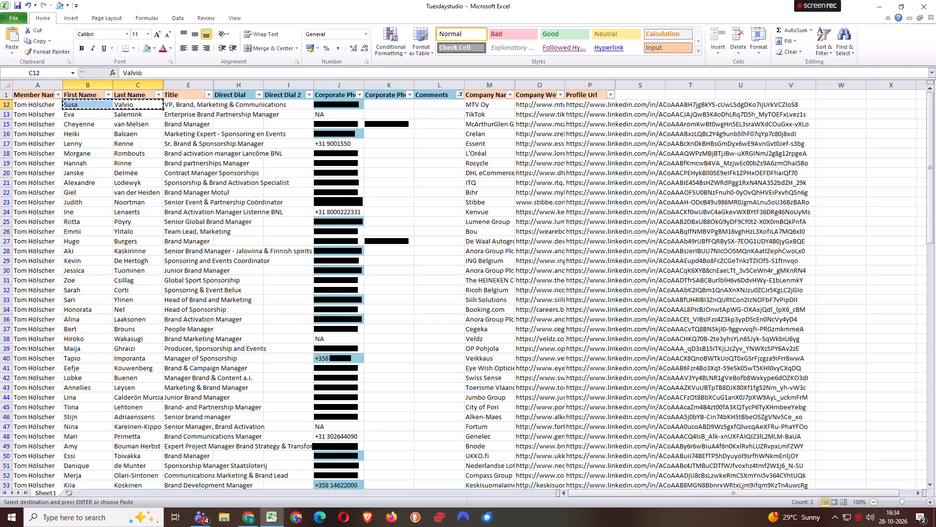
click(435, 108)
key(d)
click(432, 174)
click(458, 93)
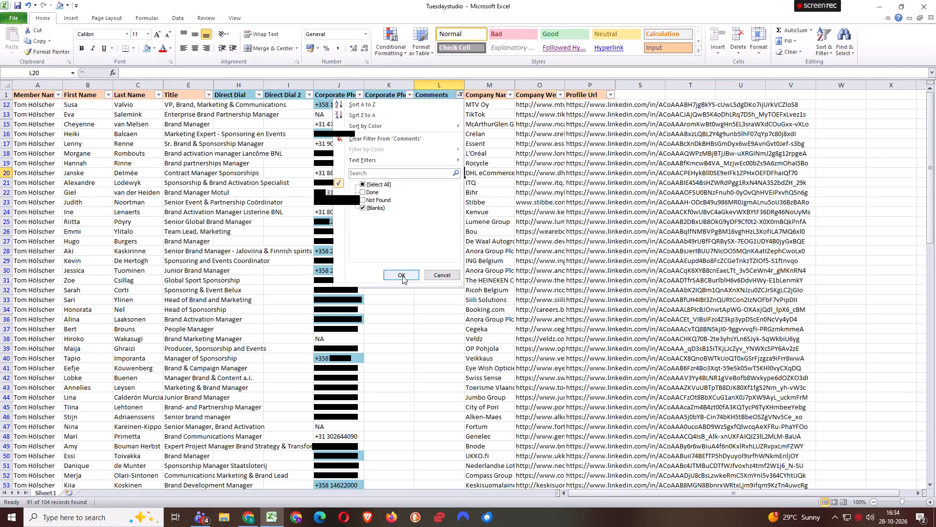
click(402, 276)
Copy the row 13 contact's first and last name and search for it in Apollo's Find people in Chrome.
drag(135, 105, 65, 101)
key(ctrl+c)
key(alt+Tab)
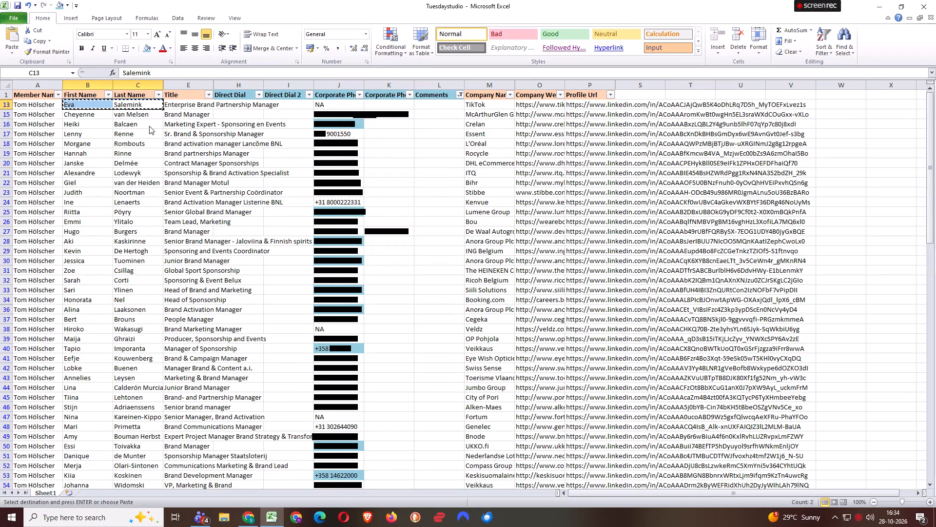
triple_click(217, 103)
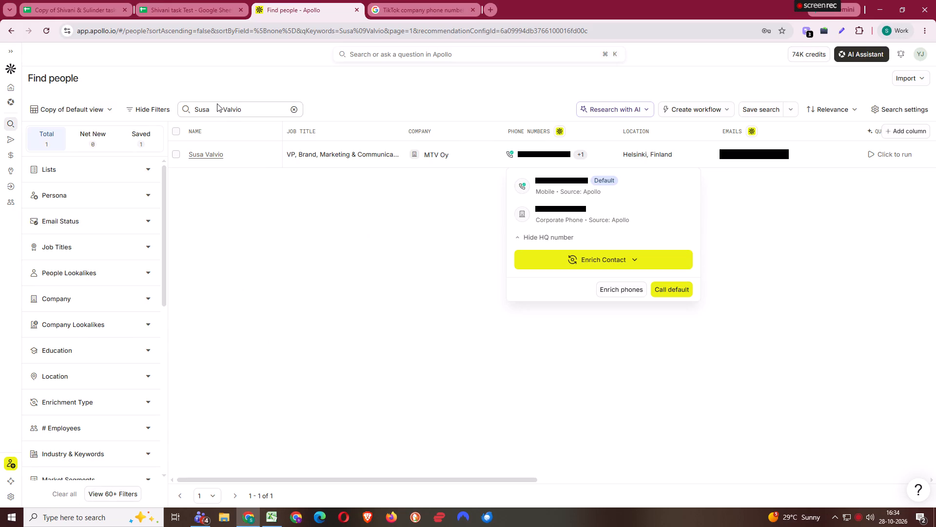
triple_click(222, 108)
click(222, 108)
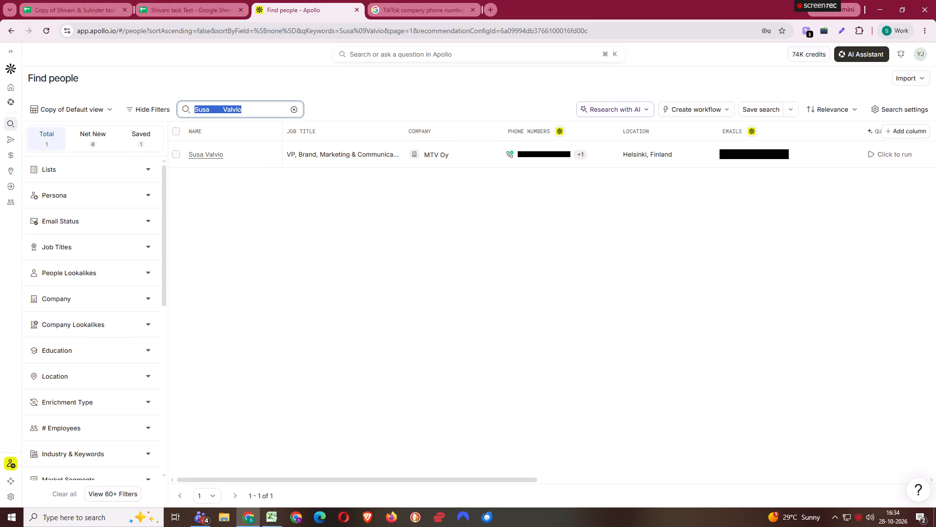
click(584, 154)
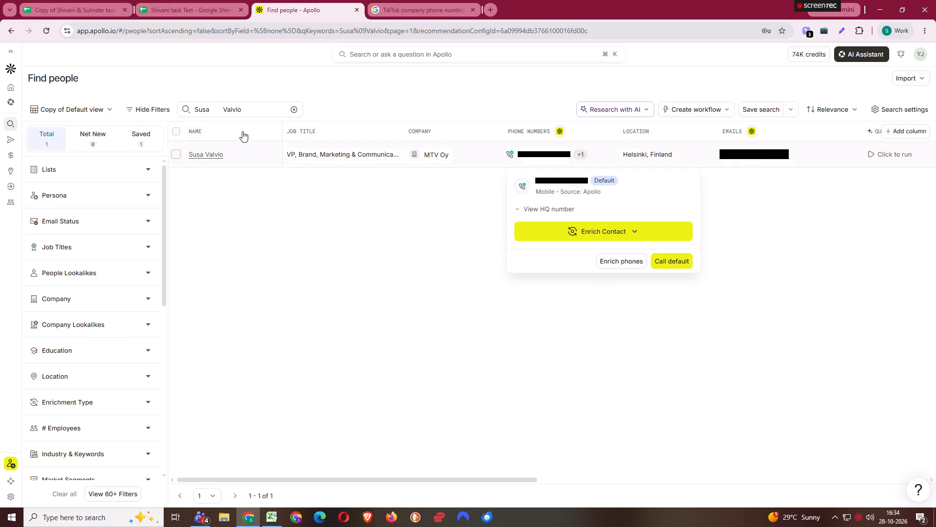
double_click(236, 111)
click(236, 111)
key(ctrl+v)
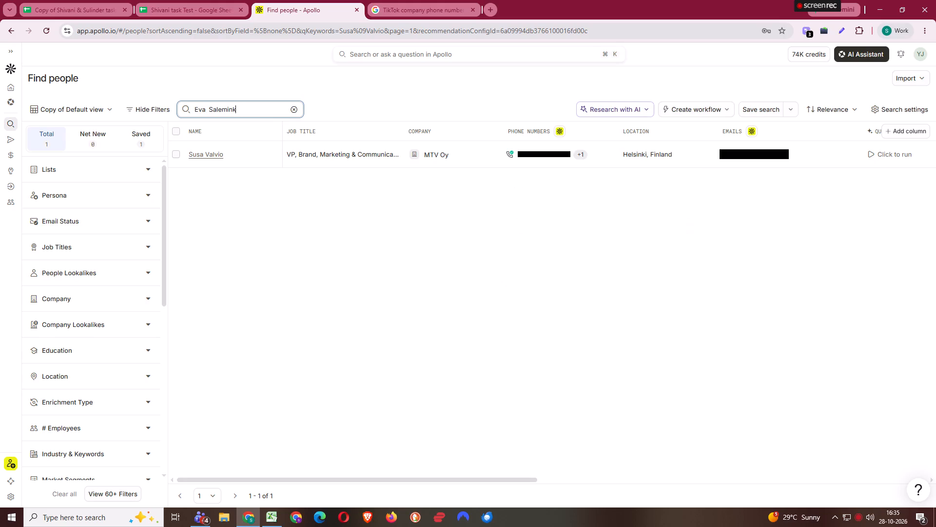
key(Return)
key(Return)
key(Return)
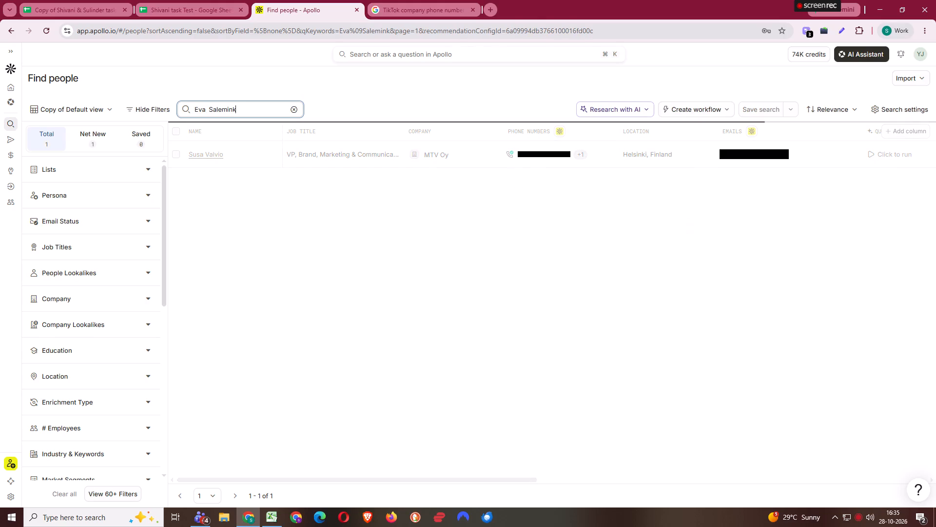
Request access to the TikTok contact's mobile number in Apollo.
key(alt+Tab)
key(alt+Tab)
click(526, 156)
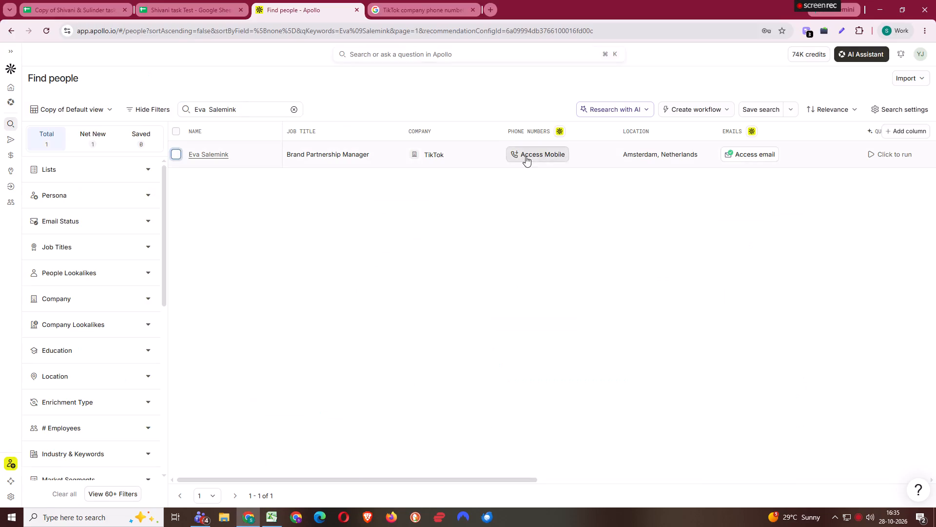
Save the Excel workbook and select the Direct Dial cell in row 13.
key(alt+Tab)
key(ctrl+s)
key(ctrl+s)
key(ctrl+s)
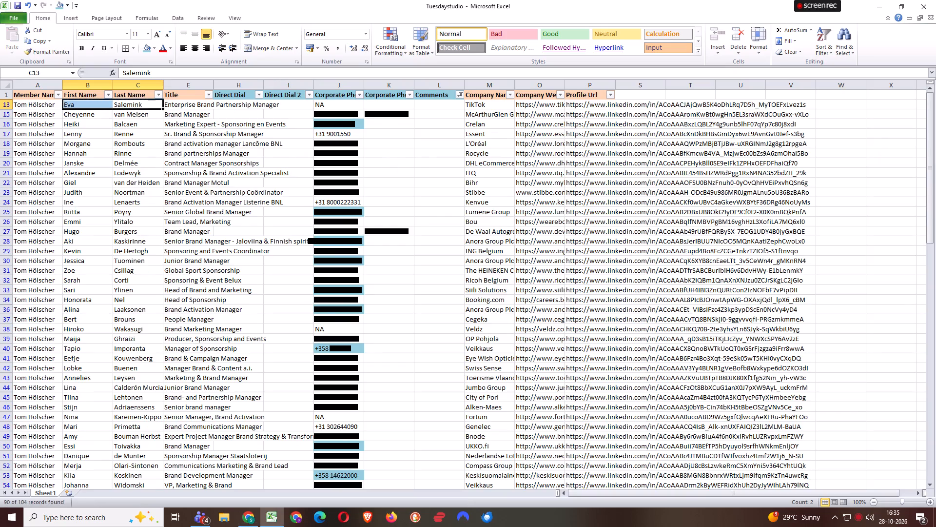
click(407, 137)
click(247, 109)
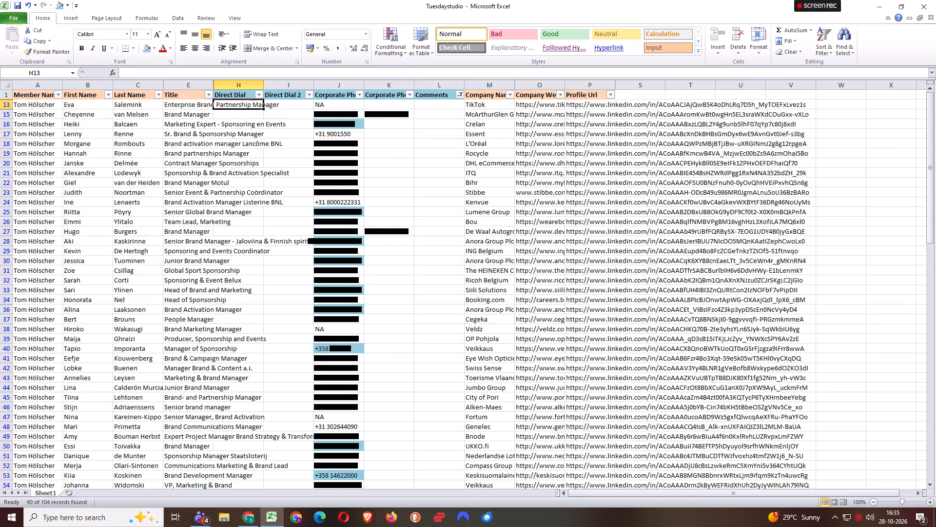
key(alt+Tab)
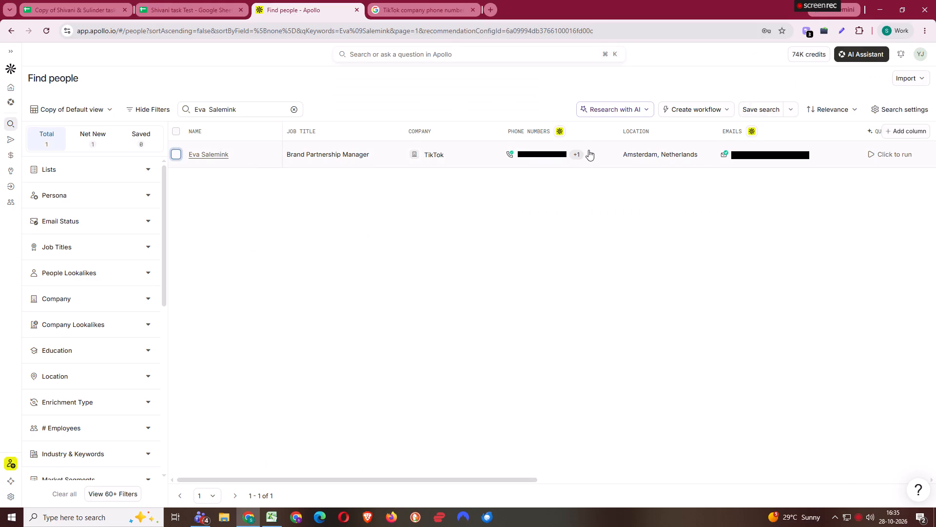
click(580, 147)
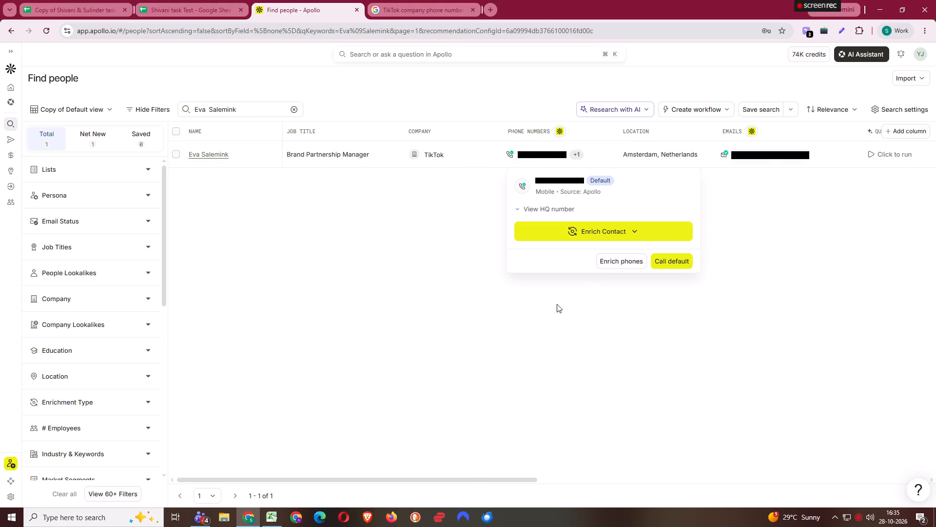
click(561, 210)
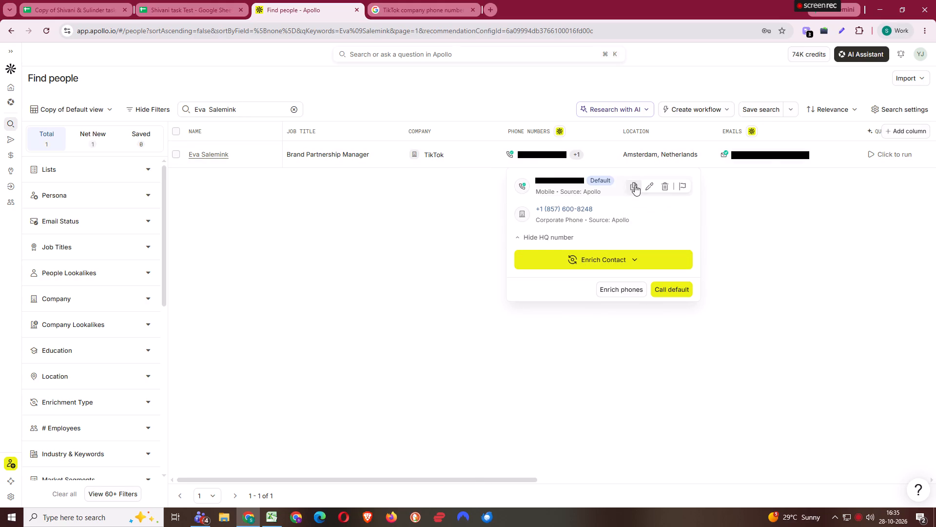
click(635, 185)
key(alt+Tab)
click(352, 103)
key(ctrl+v)
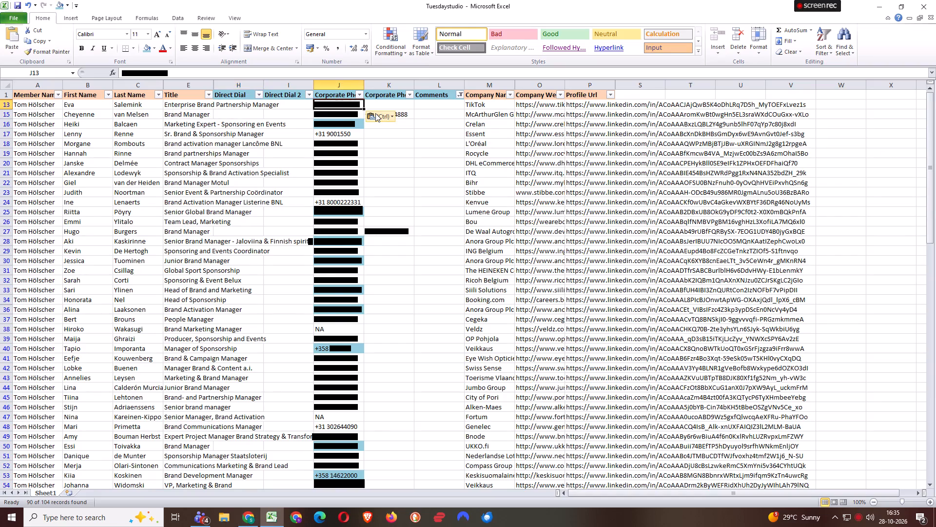
Prefix the pasted number in row 13's first Corporate Phone cell with an apostrophe and give the cell a light blue fill.
click(433, 102)
double_click(331, 104)
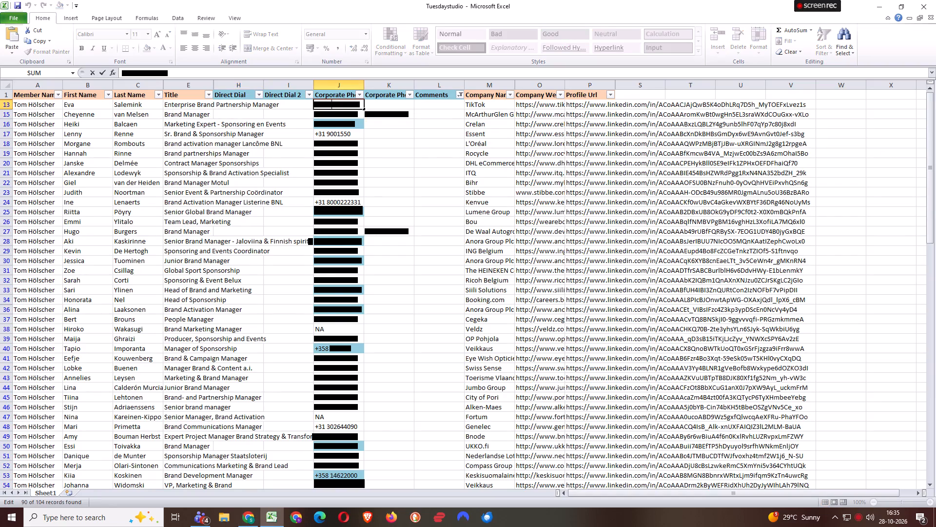
key(BackSpace)
click(315, 102)
key(apostrophe)
click(416, 142)
click(355, 101)
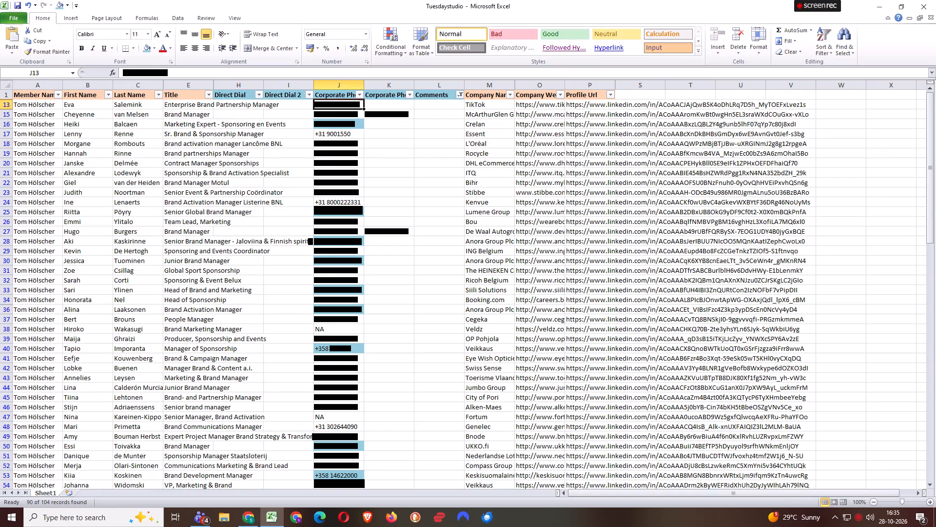
click(146, 49)
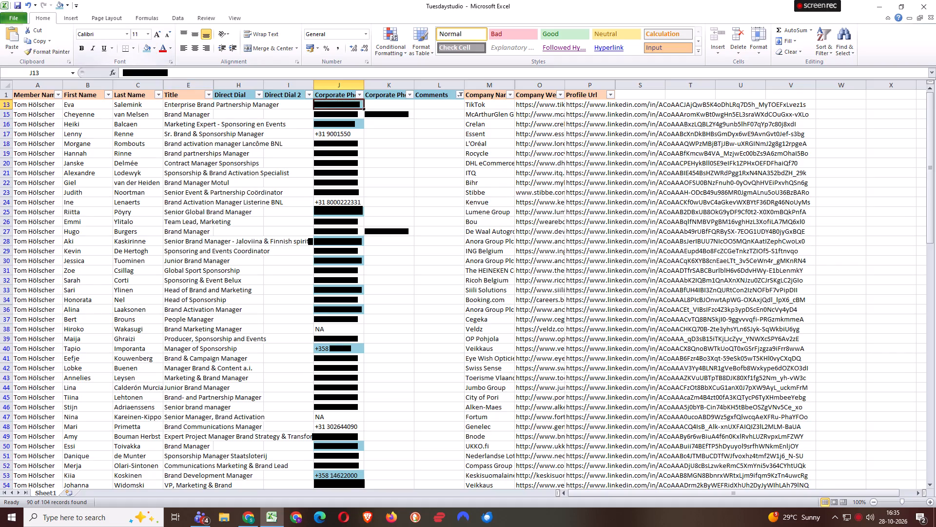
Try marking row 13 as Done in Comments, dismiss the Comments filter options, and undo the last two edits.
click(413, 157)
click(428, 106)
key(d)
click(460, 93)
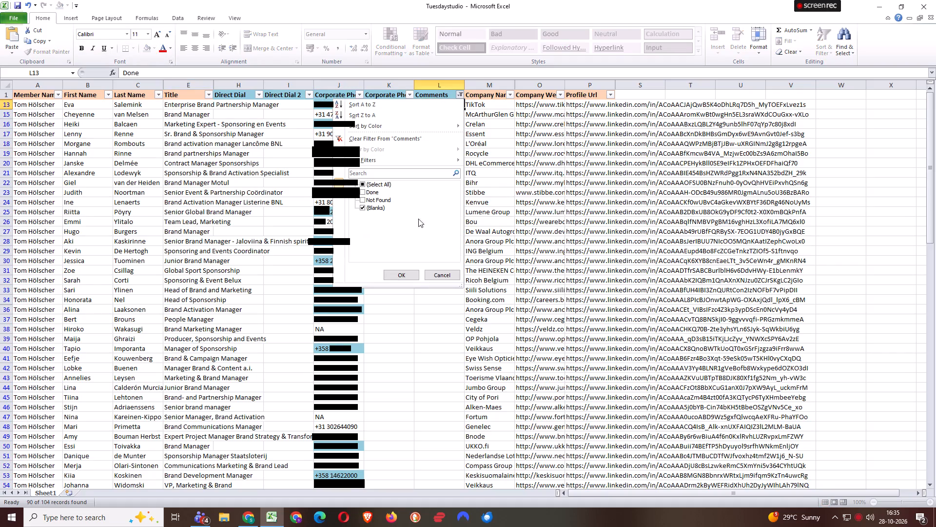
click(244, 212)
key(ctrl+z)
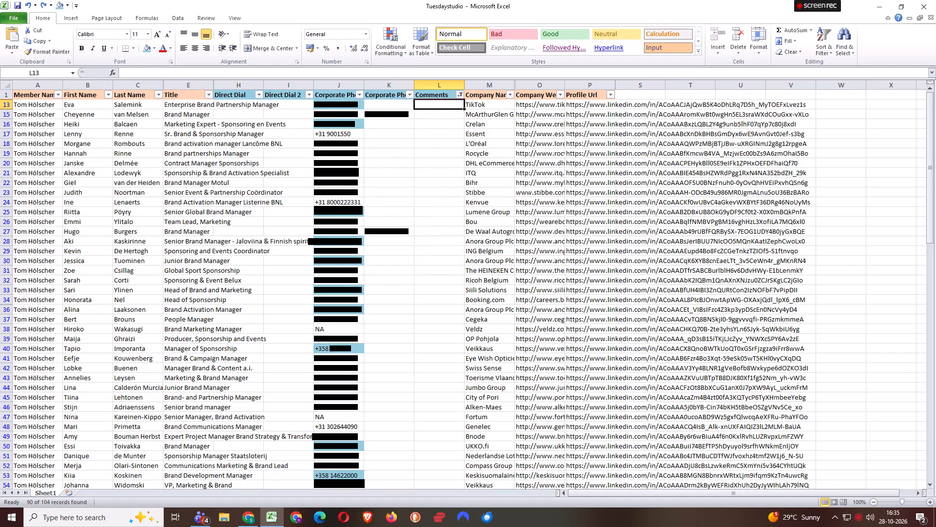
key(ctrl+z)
Mark row 13 as Done in Comments and reapply the Comments filter to hide it.
click(455, 99)
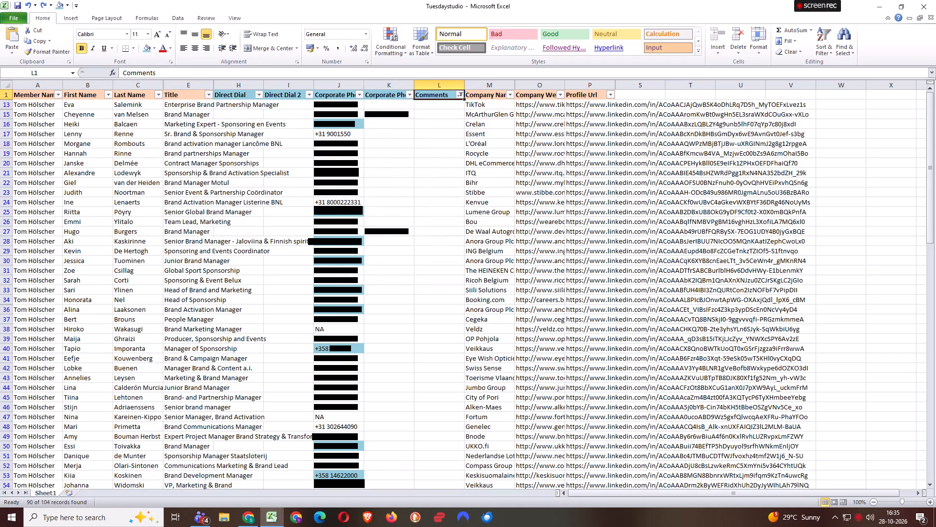
click(455, 104)
key(d)
click(437, 159)
drag(455, 95, 464, 95)
click(464, 95)
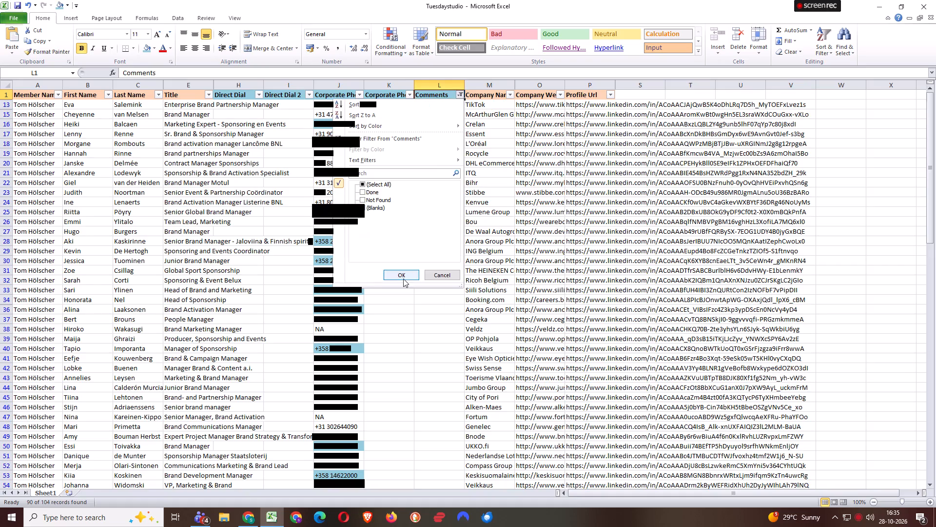
click(403, 279)
Copy the row 15 contact's first and last name and search for it in Apollo in Chrome, leaving out "van".
drag(133, 109, 87, 103)
key(ctrl+c)
key(alt+Tab)
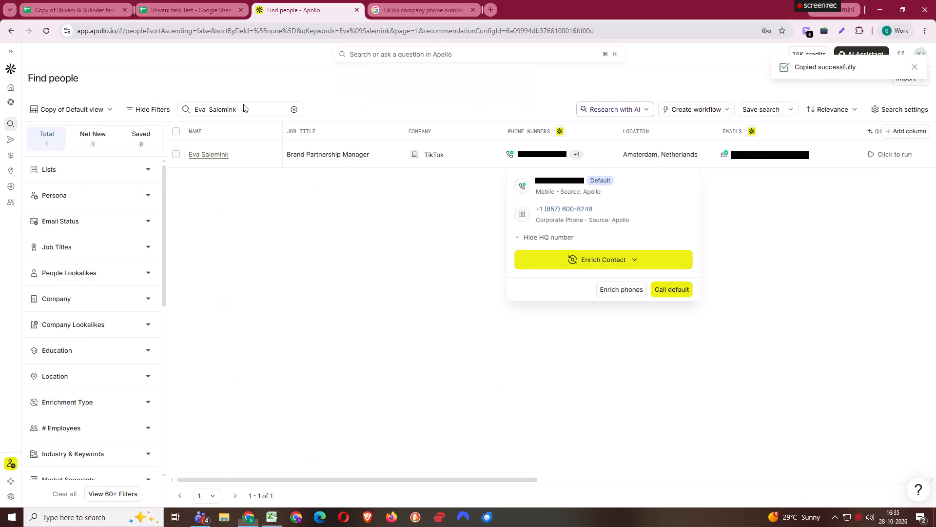
click(244, 103)
click(209, 108)
triple_click(226, 108)
click(226, 108)
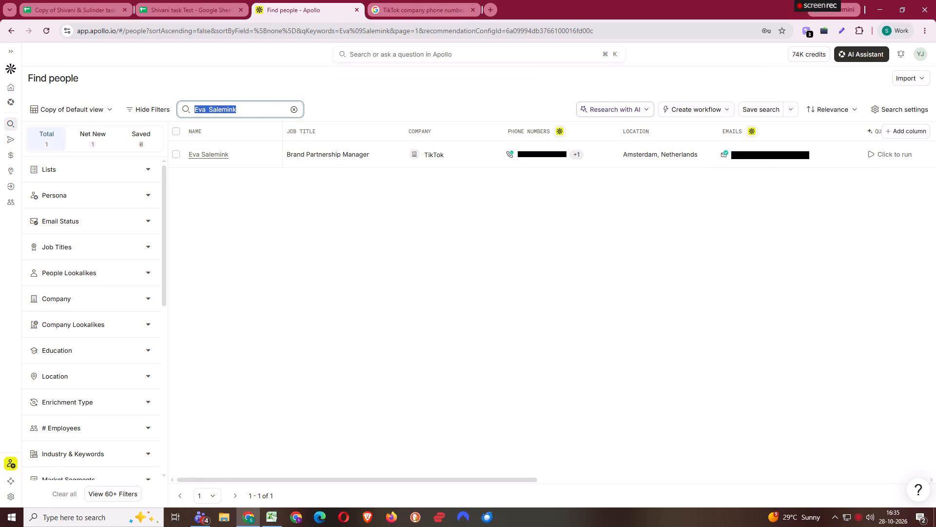
key(ctrl+v)
double_click(238, 110)
key(BackSpace)
key(Return)
scroll(238, 110, up, 1)
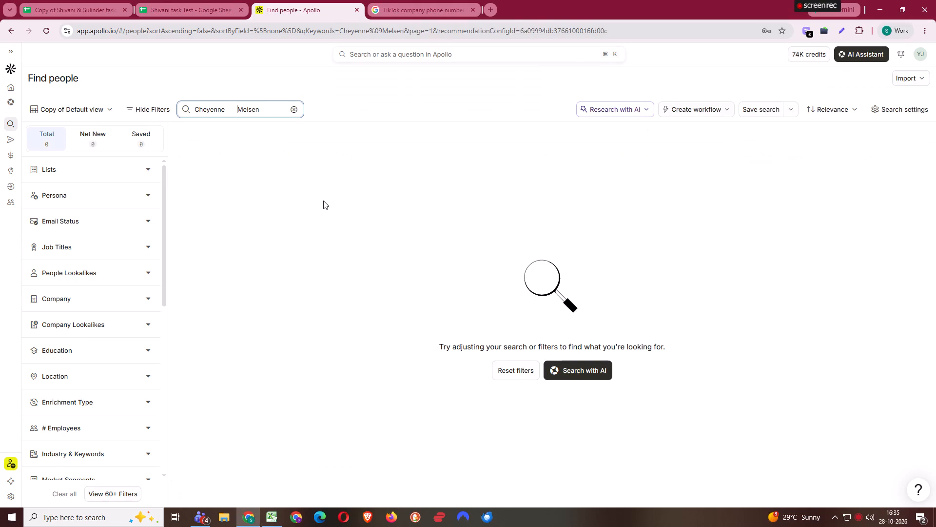
In Excel, mark row 15 as Done in Comments and reapply the Comments filter to hide it.
key(alt+Tab)
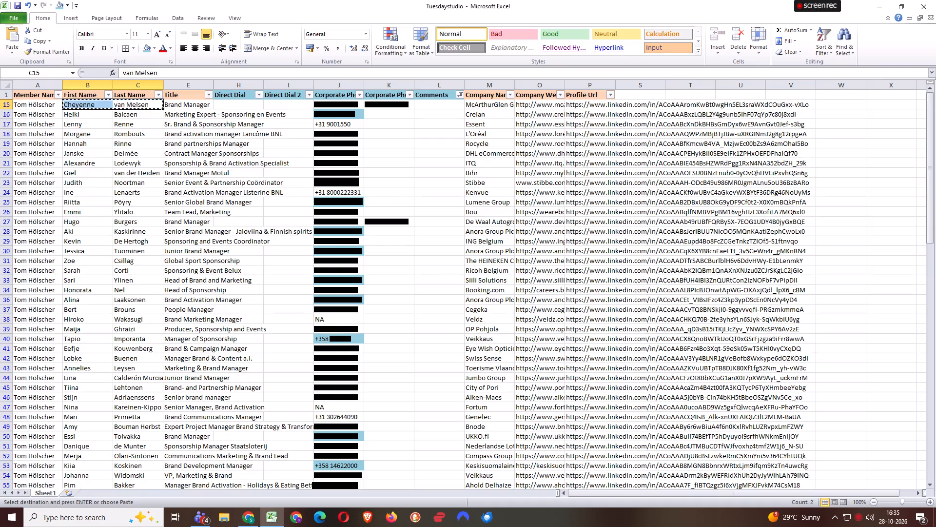
click(448, 103)
key(d)
click(441, 156)
click(459, 96)
click(400, 278)
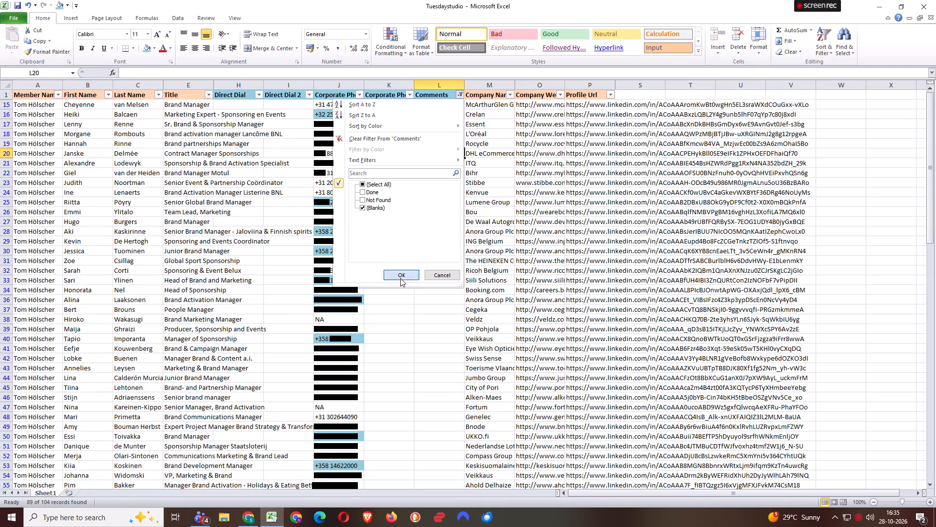
Copy the row 16 contact's first and last name and search for it in Apollo's Find people in Chrome.
drag(137, 101, 84, 99)
drag(100, 100, 125, 102)
key(ctrl+c)
key(alt+Tab)
triple_click(220, 112)
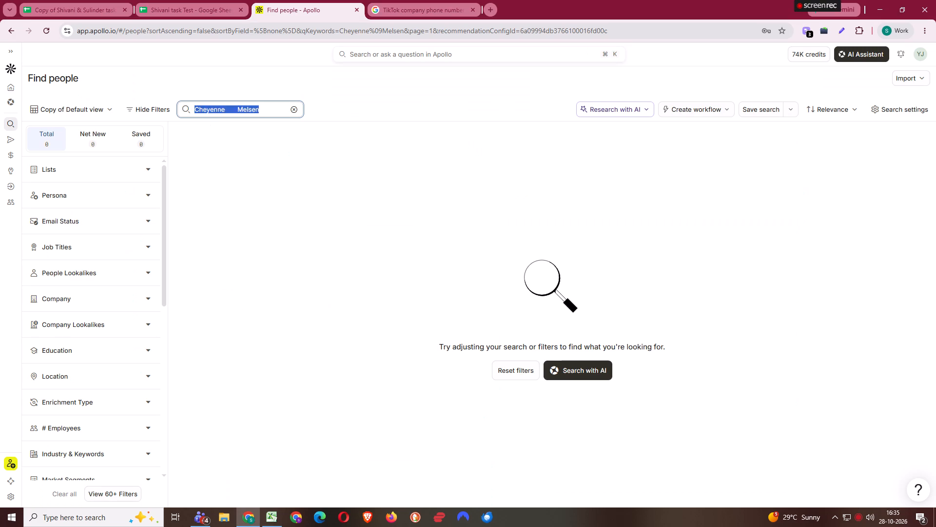
key(ctrl+v)
key(Return)
key(Return)
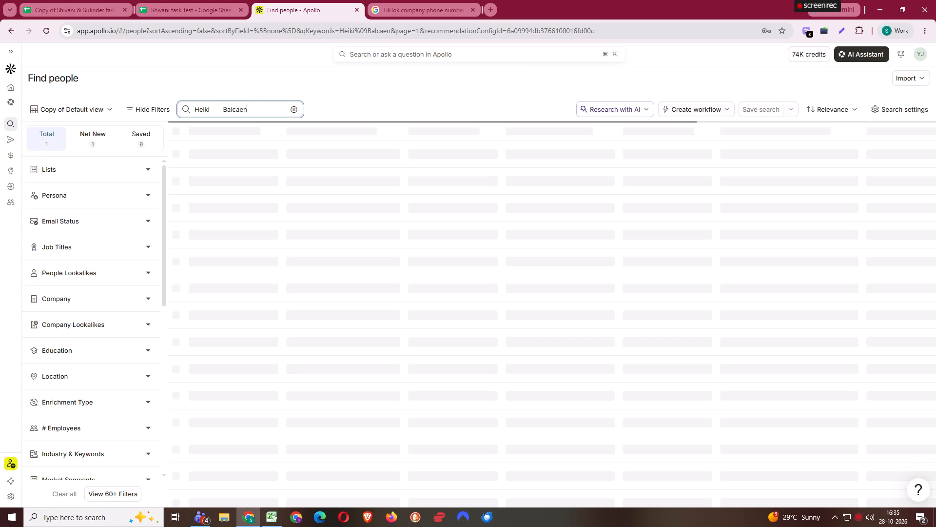
Request access to the Crelan contact's mobile number and open the contact's phone number details.
key(alt+Tab)
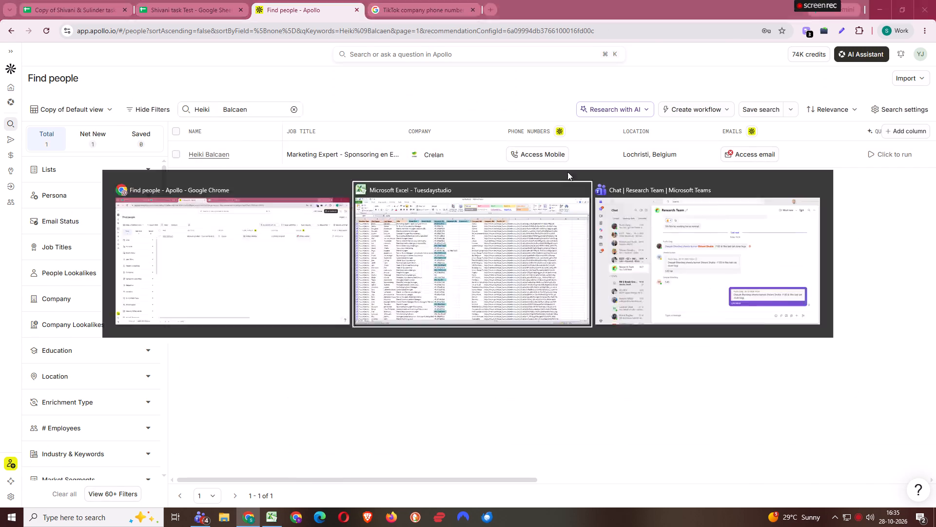
key(alt+Tab)
click(531, 159)
click(532, 155)
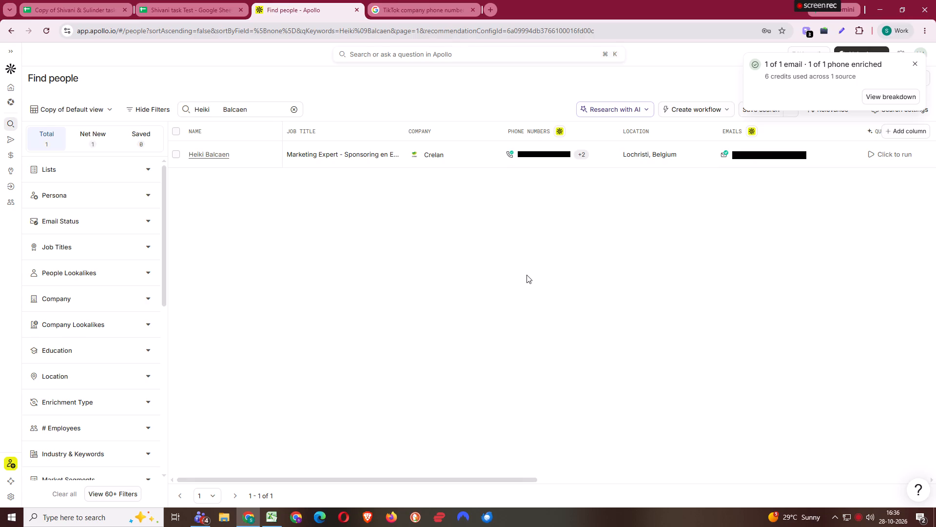
click(594, 153)
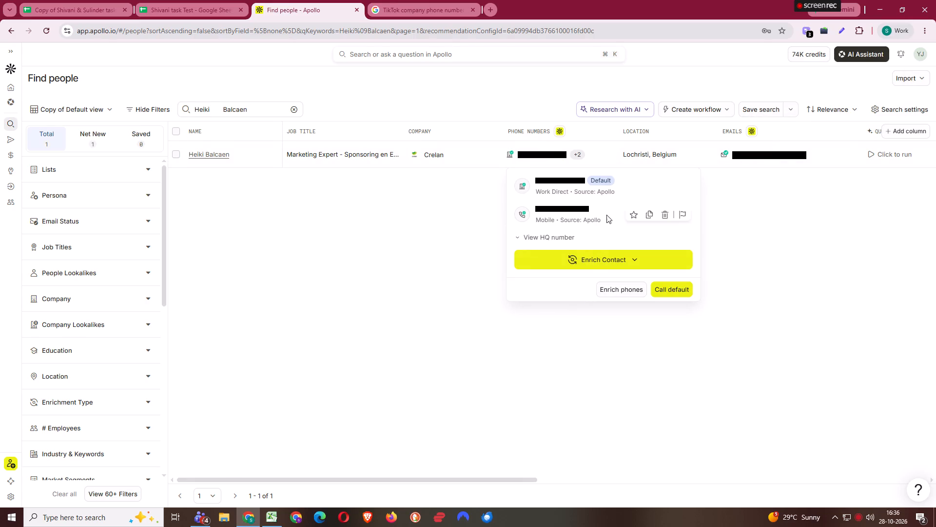
Expand the HQ number in the Crelan contact's phone details.
click(566, 235)
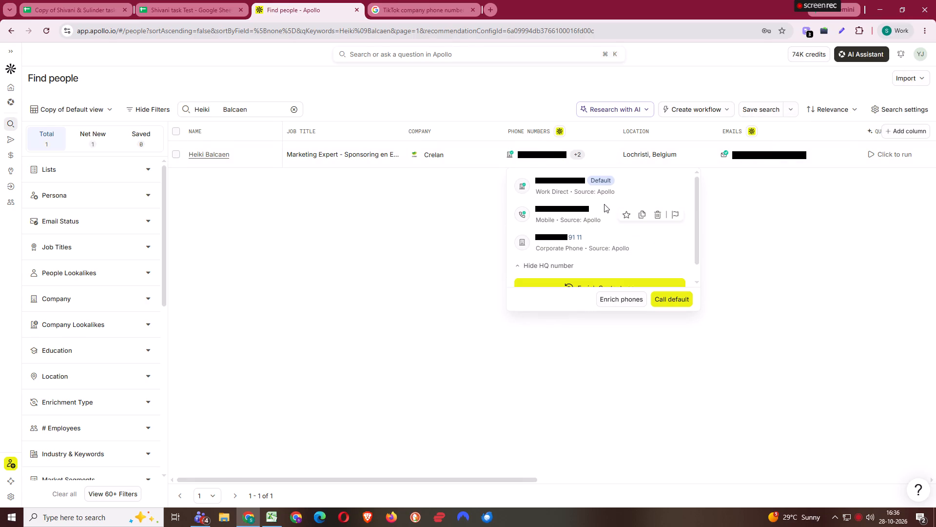
In Excel, mark row 16 as Done in Comments and reapply the Comments filter to hide it.
key(alt+Tab)
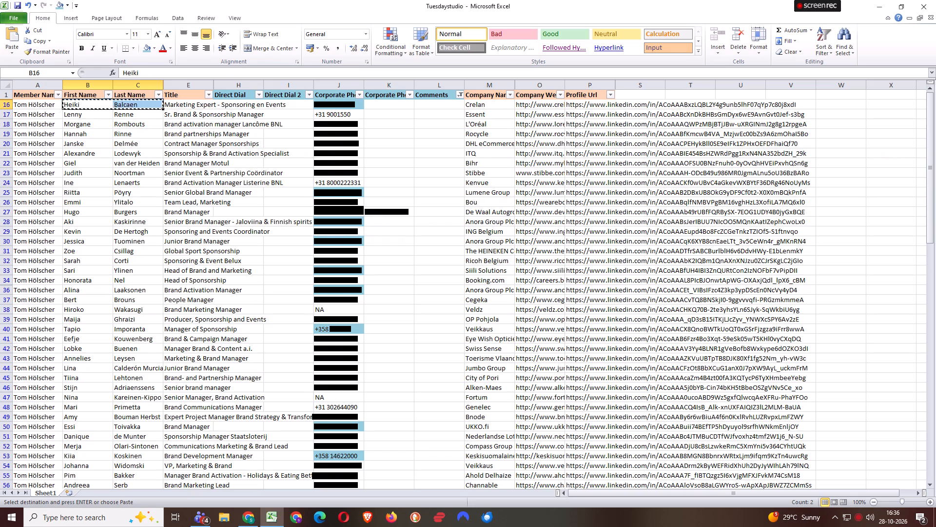
click(465, 110)
click(454, 105)
key(d)
click(458, 155)
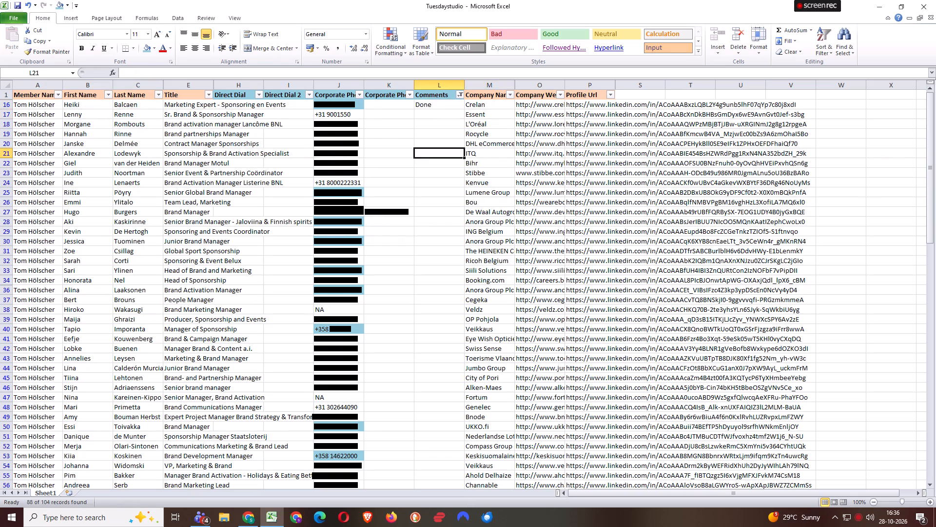
click(460, 92)
click(409, 277)
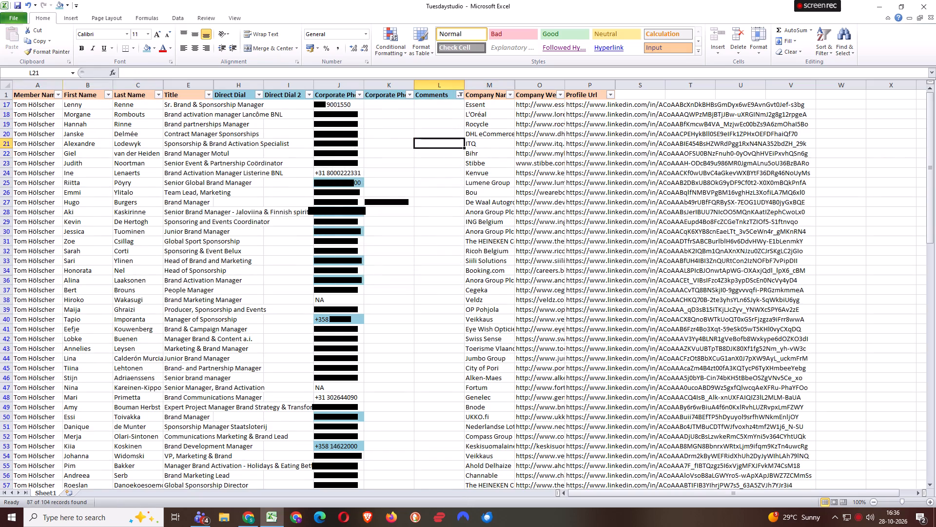
Copy the row 17 contact's first and last name, search for it in Apollo in Chrome, and request access to the Essent contact's mobile number.
drag(114, 103, 106, 102)
key(ctrl+c)
key(alt+Tab)
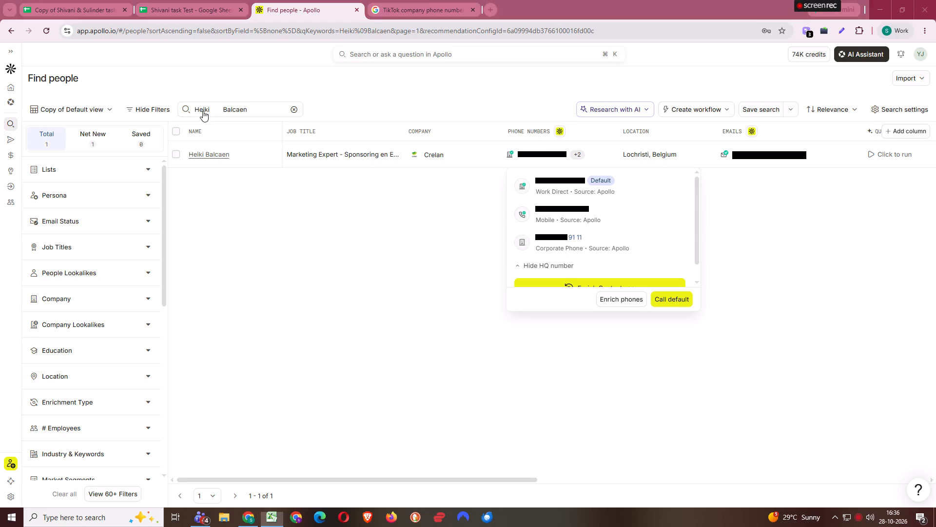
triple_click(220, 110)
key(ctrl+v)
key(Return)
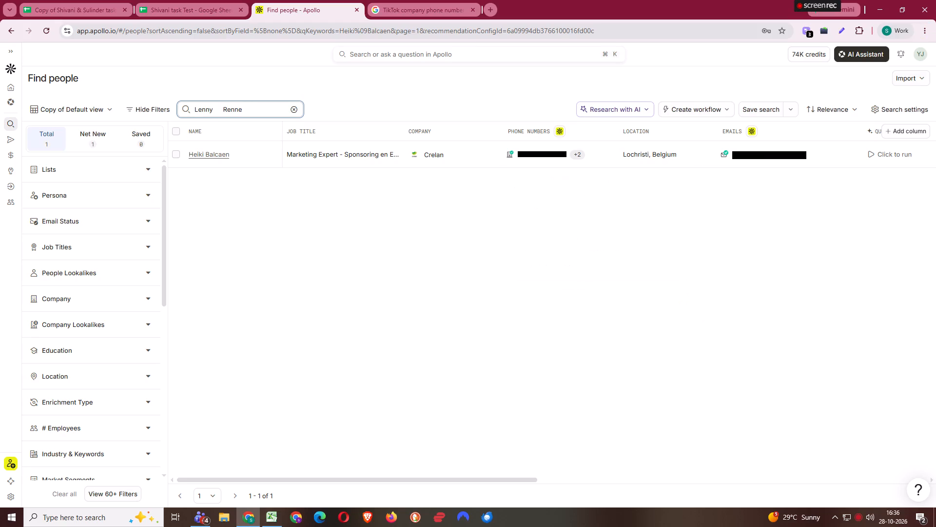
key(Return)
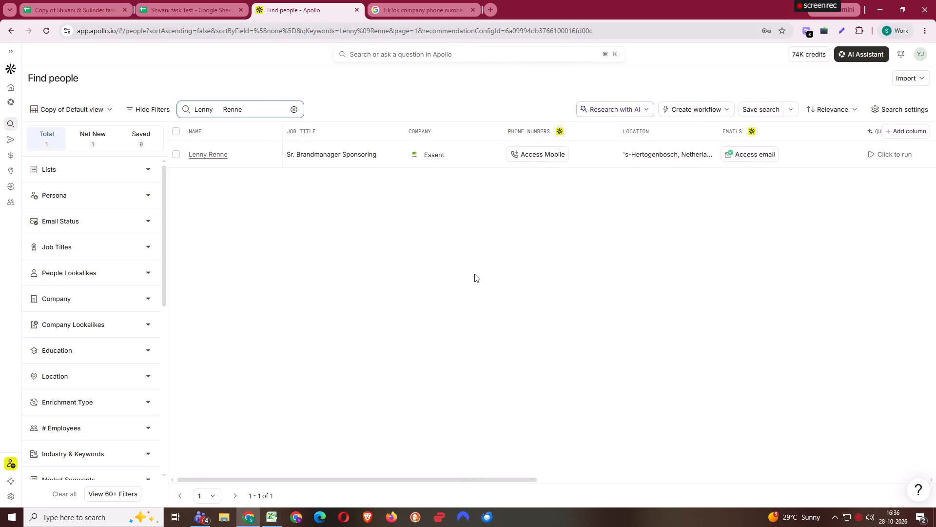
click(542, 152)
Copy the row 18 contact's first and last name from Excel, search for it in Apollo, and request access to the L'Oréal contact's mobile number.
key(alt+Tab)
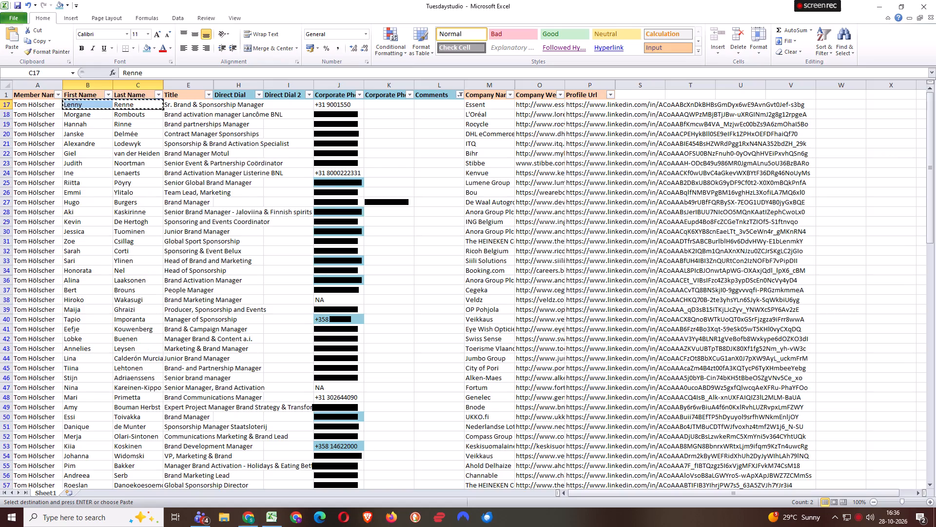
drag(144, 116, 98, 111)
key(ctrl+c)
key(alt+Tab)
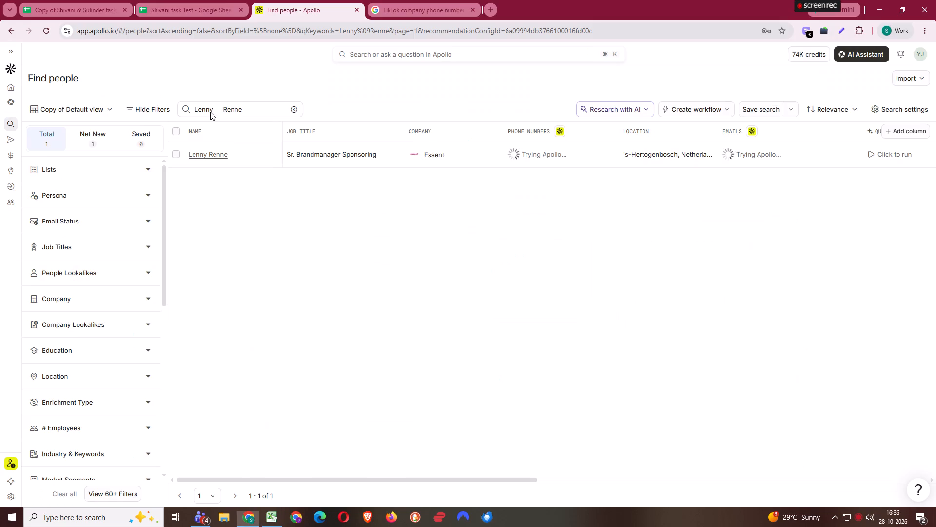
triple_click(216, 109)
key(ctrl+v)
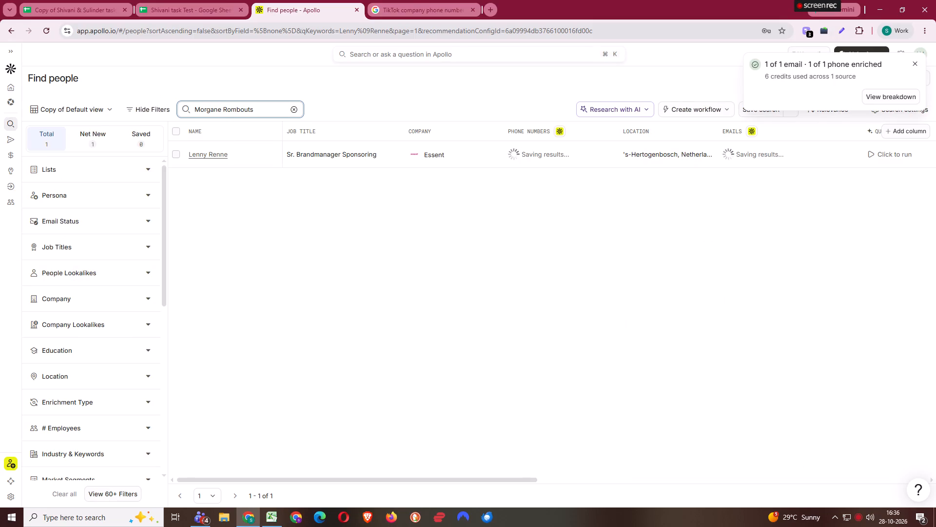
key(Return)
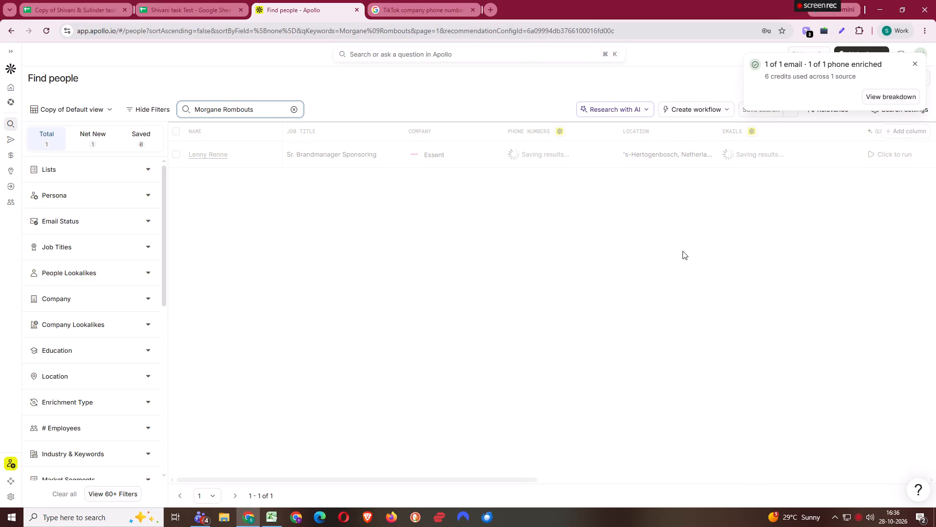
key(alt+Tab)
key(alt+Tab)
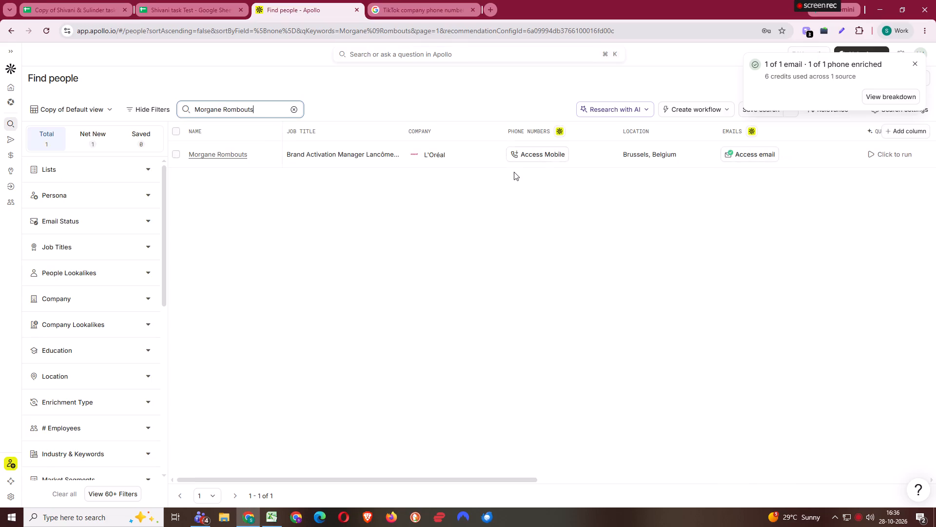
click(555, 152)
Copy the row 19 contact's first and last name from Excel and search for it in Apollo's Find people in Chrome.
key(alt+Tab)
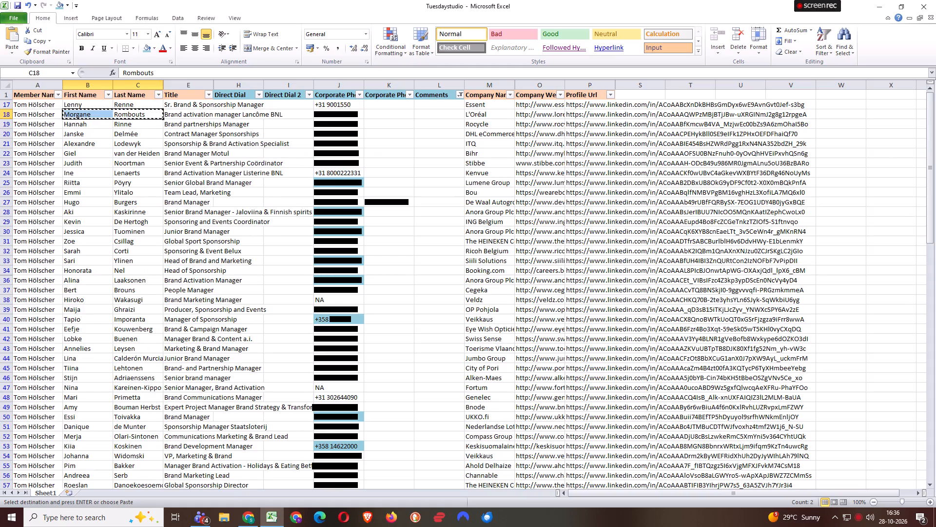
drag(121, 127, 96, 124)
key(ctrl+c)
key(alt+Tab)
triple_click(223, 109)
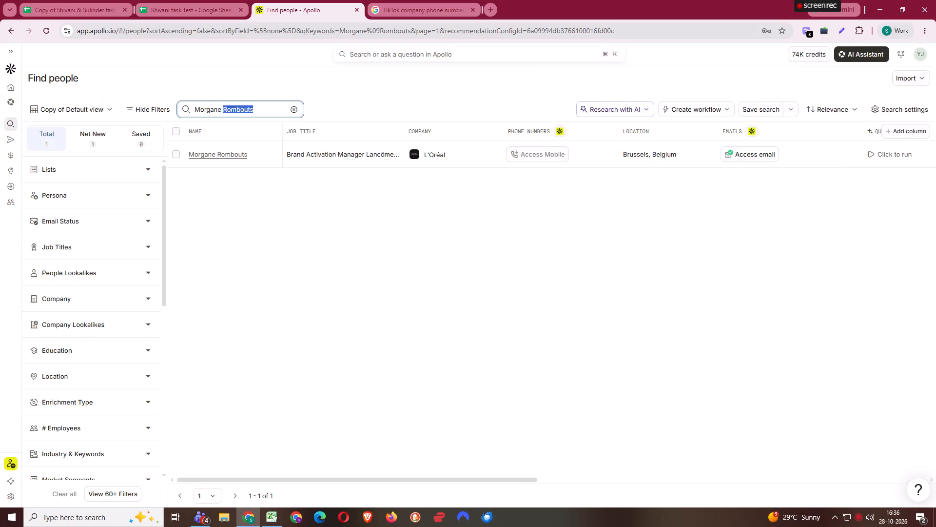
key(ctrl+v)
key(backslash)
key(BackSpace)
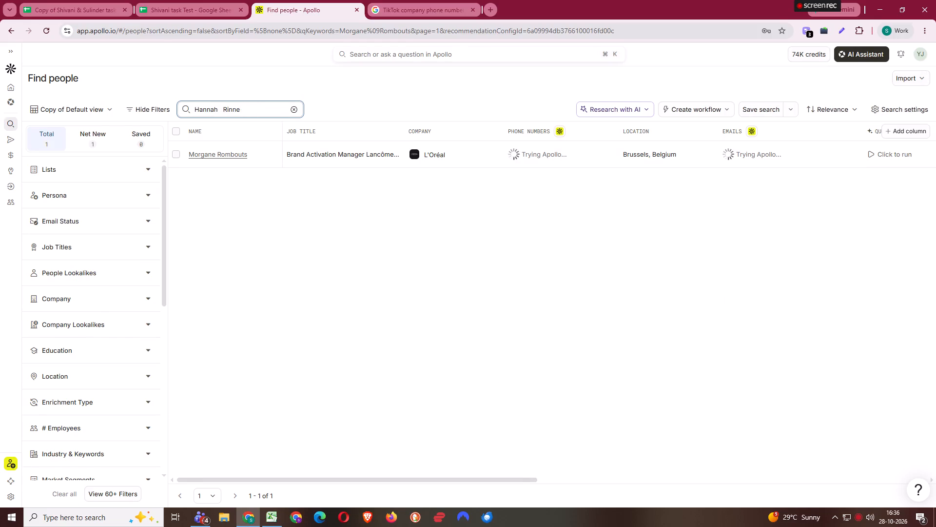
key(Return)
key(alt+Tab)
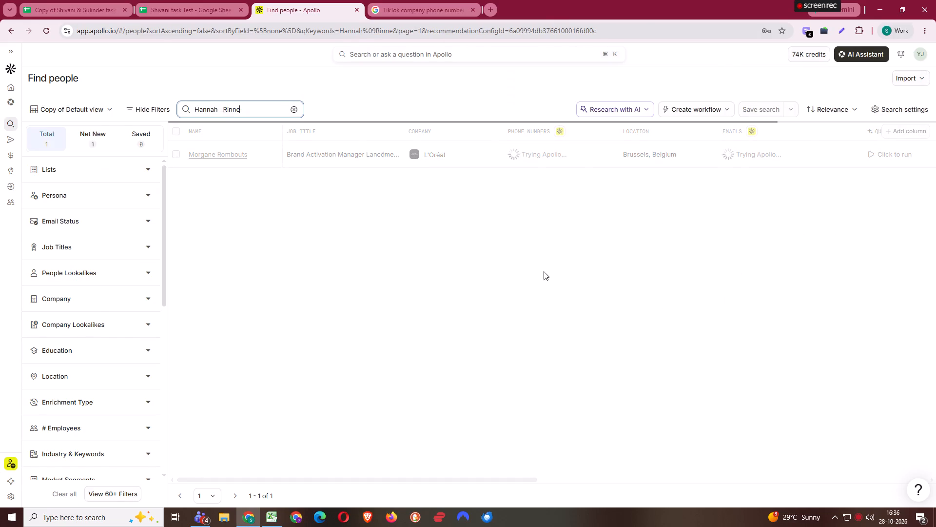
key(alt+Tab)
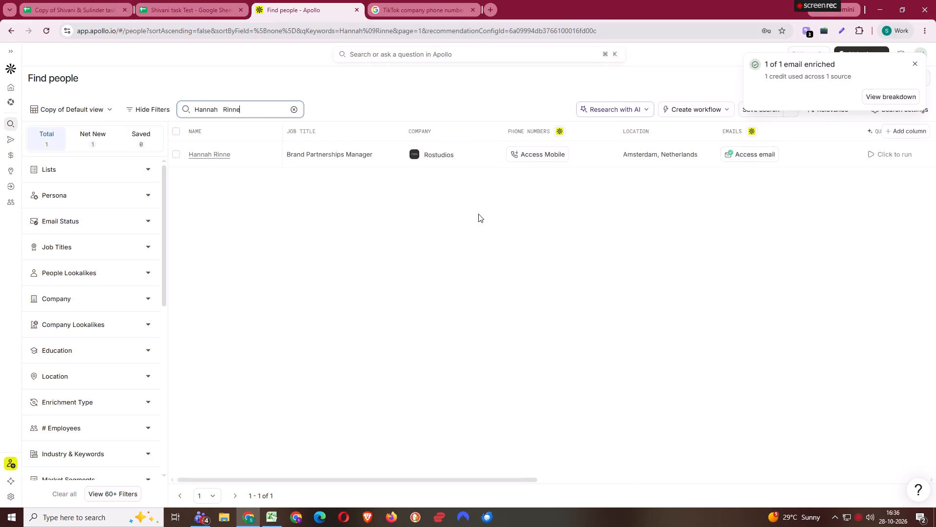
In Excel, mark row 19 as Done in Comments and reapply the Comments filter to hide it.
key(alt+Tab)
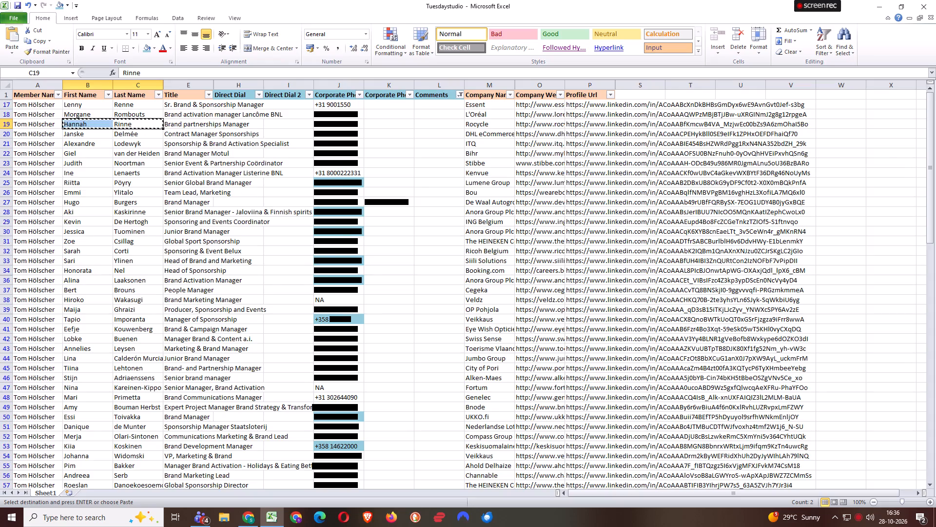
drag(158, 125, 429, 126)
click(430, 125)
key(d)
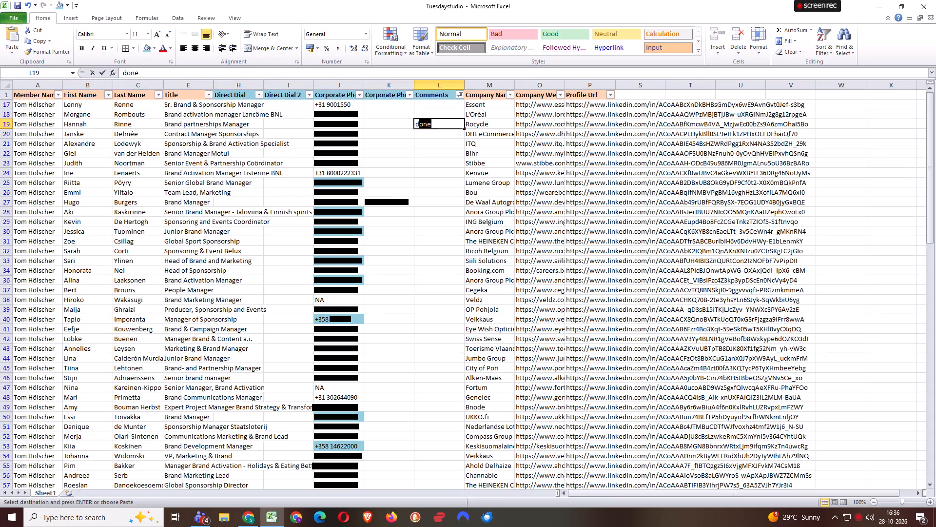
click(436, 145)
click(456, 97)
click(409, 276)
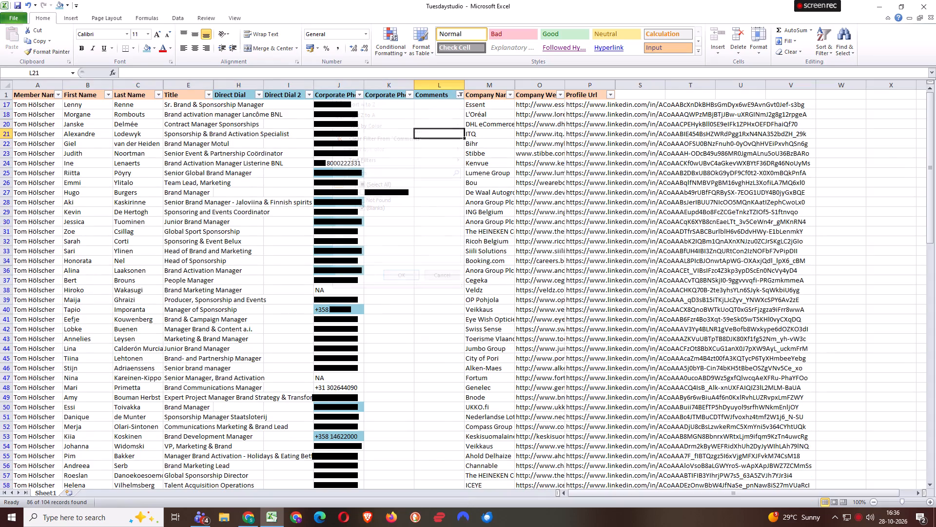
Copy the row 20 contact's first and last name and search for it in Apollo in Chrome, replacing the "é" with "e".
drag(106, 123, 120, 123)
key(ctrl+c)
key(alt+Tab)
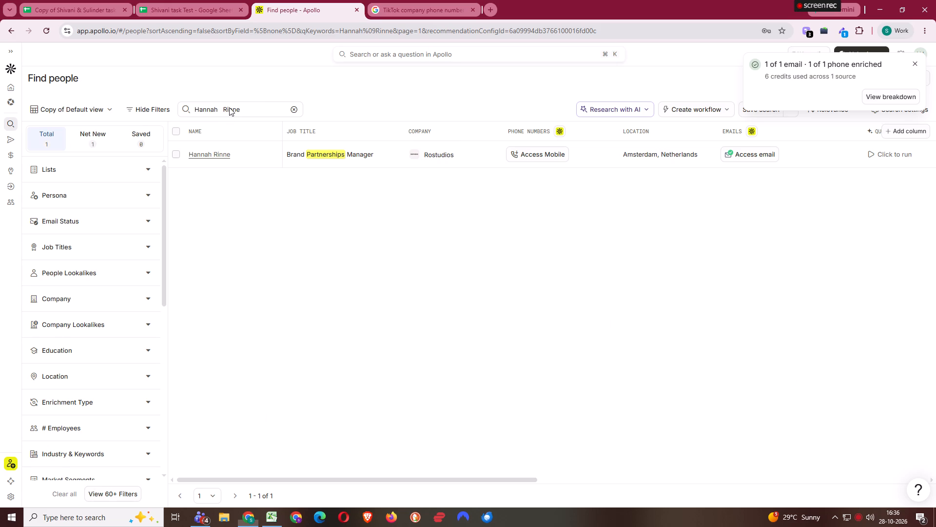
click(229, 107)
triple_click(229, 107)
key(ctrl+v)
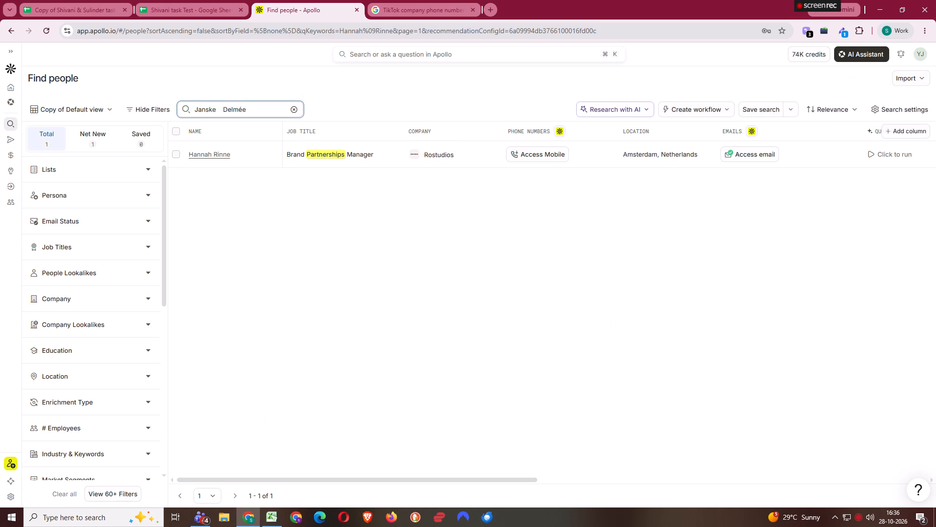
click(241, 108)
key(BackSpace)
key(e)
key(Return)
key(alt+Tab)
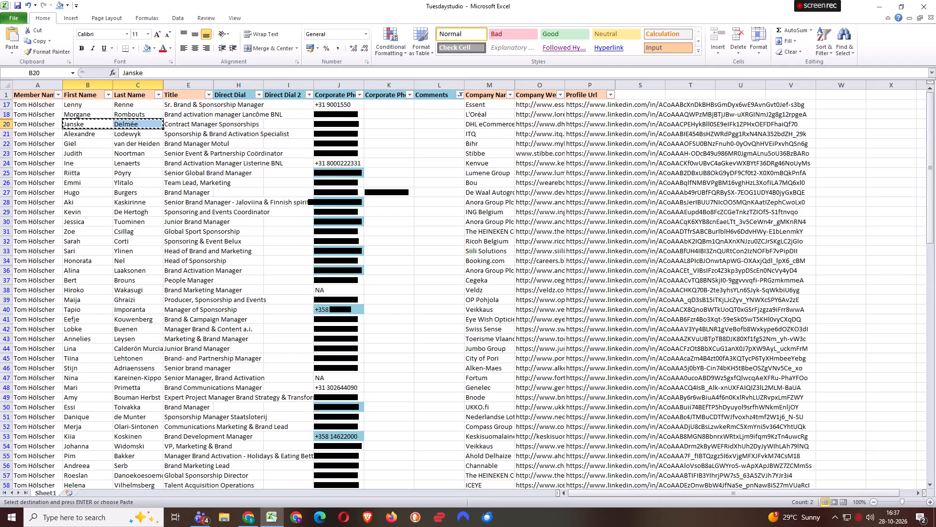
key(alt+Tab)
Copy the row 21 contact's first and last name from Excel and search for it in Apollo's Find people in Chrome.
key(alt+Tab)
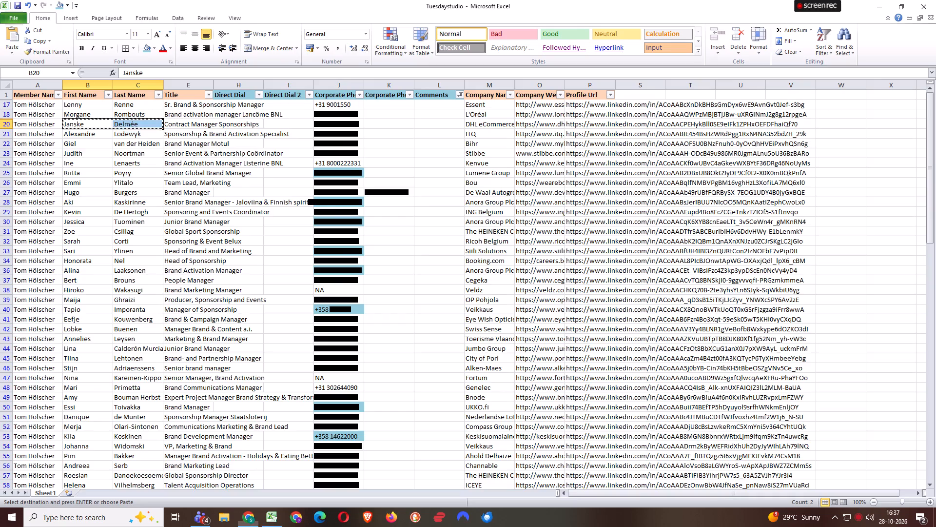
drag(132, 135, 78, 135)
key(ctrl+c)
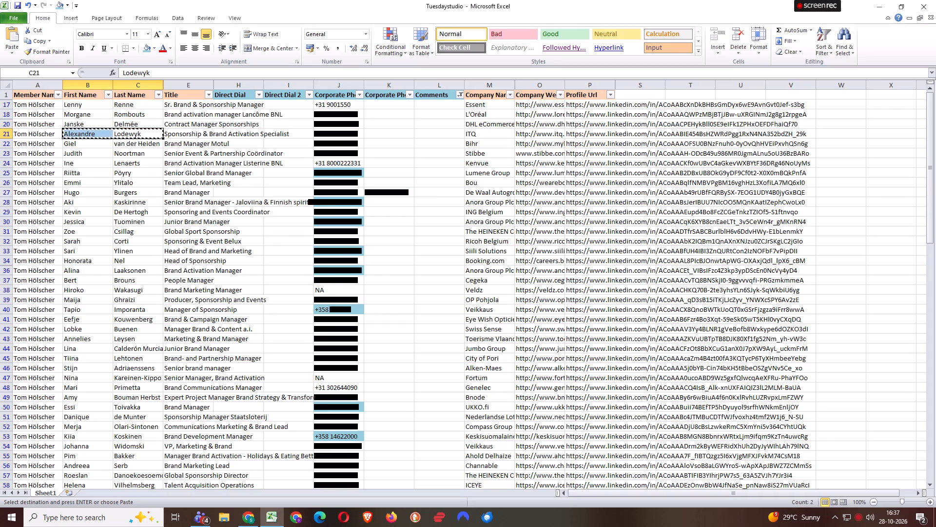
key(alt+Tab)
triple_click(214, 110)
key(ctrl+v)
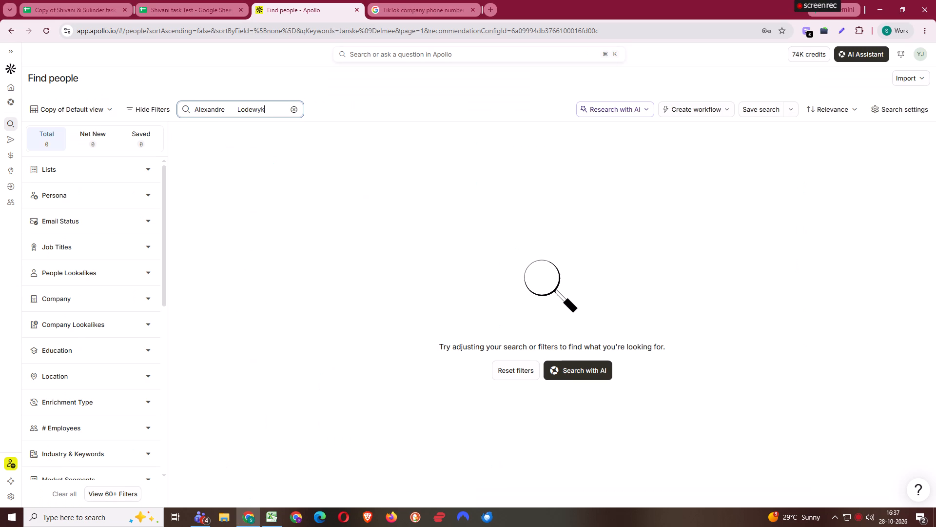
key(Return)
In Excel, mark row 20 as Done in Comments and reapply the Comments filter to hide it.
key(alt+Tab)
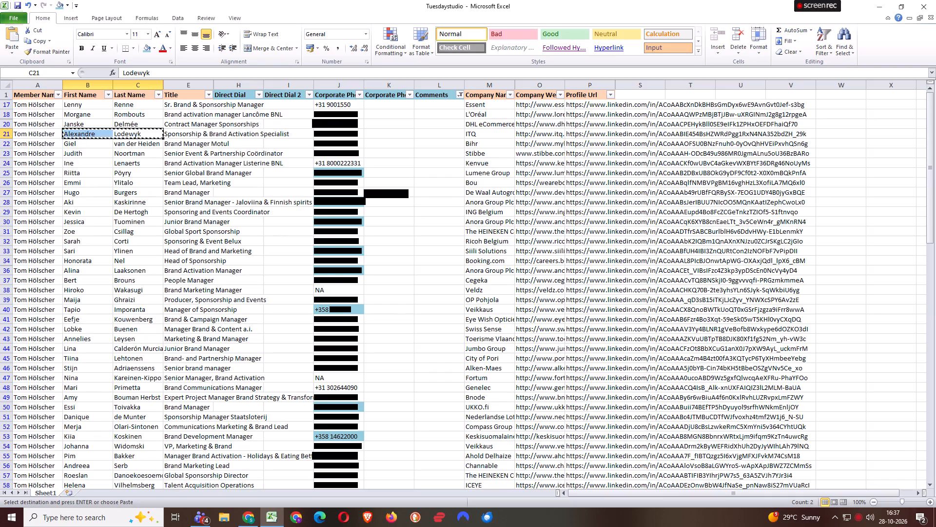
drag(148, 123, 450, 125)
click(451, 125)
key(d)
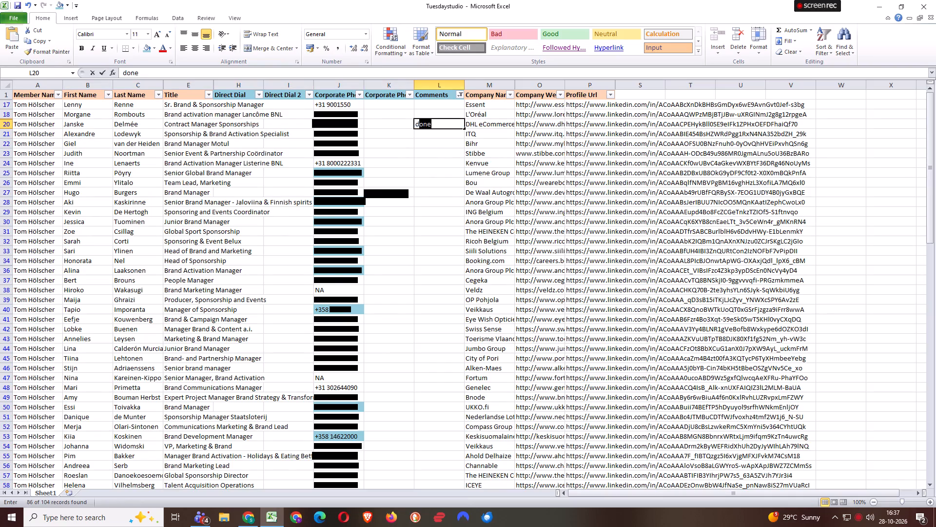
click(449, 180)
click(460, 94)
click(409, 274)
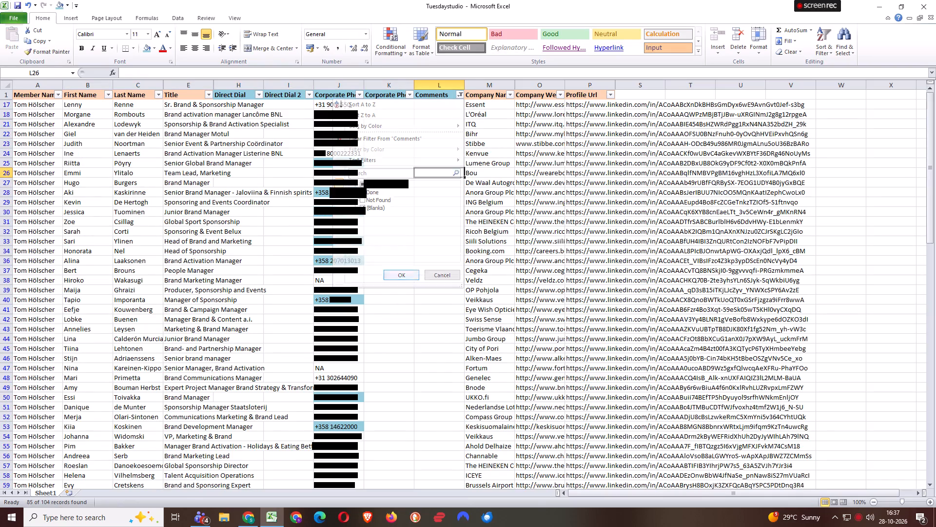
Return to Apollo in Chrome and request access to the ITQ contact's mobile number.
drag(110, 125, 130, 125)
key(alt+Tab)
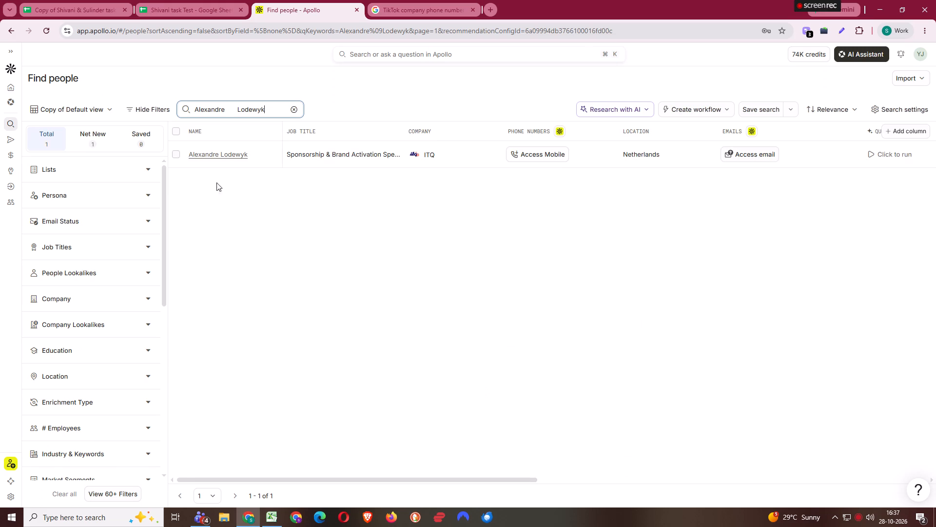
click(522, 156)
Copy the row 22 contact's first and last name from Excel and search for it in Apollo's Find people in Chrome.
key(alt+Tab)
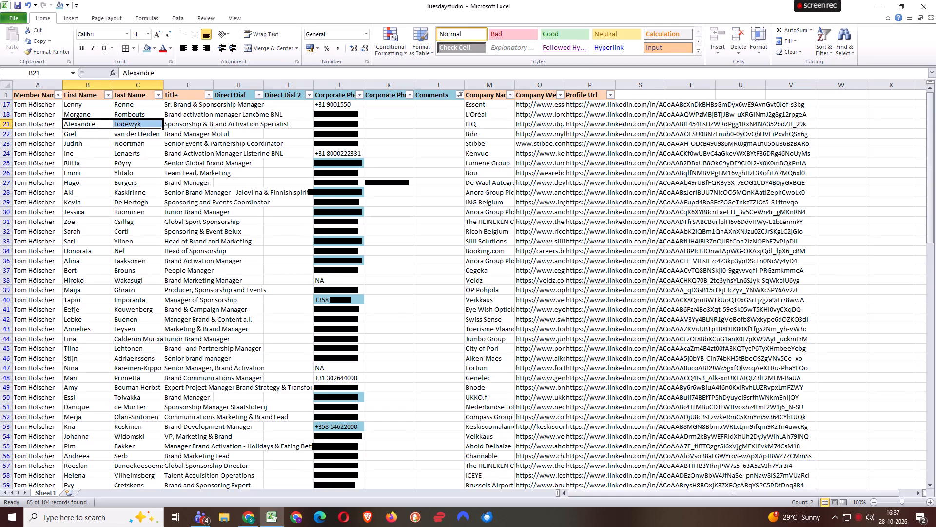
drag(135, 135, 104, 133)
key(ctrl+c)
key(alt+Tab)
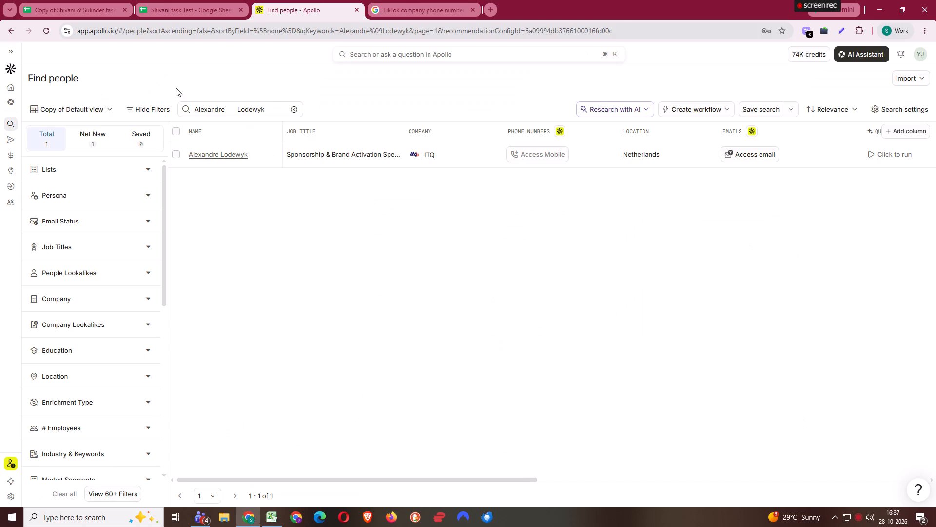
triple_click(204, 112)
click(204, 112)
key(ctrl+v)
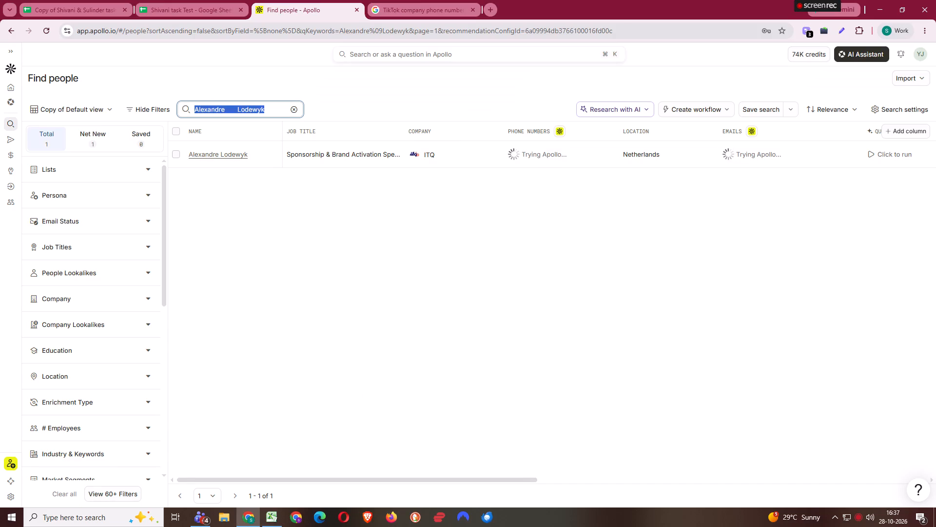
key(Return)
scroll(262, 110, up, 1)
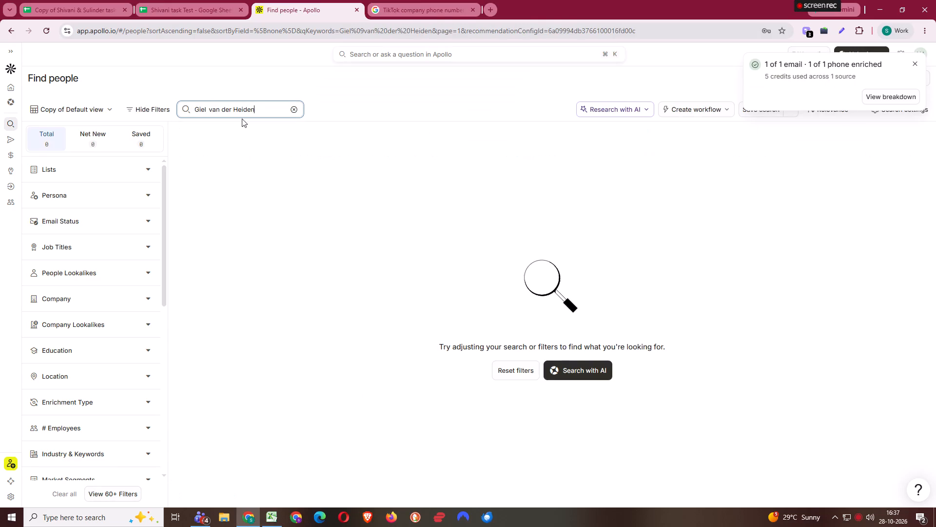
Remove the "van der" prefix from the surname in Apollo's Find people search and search again.
drag(210, 111, 229, 114)
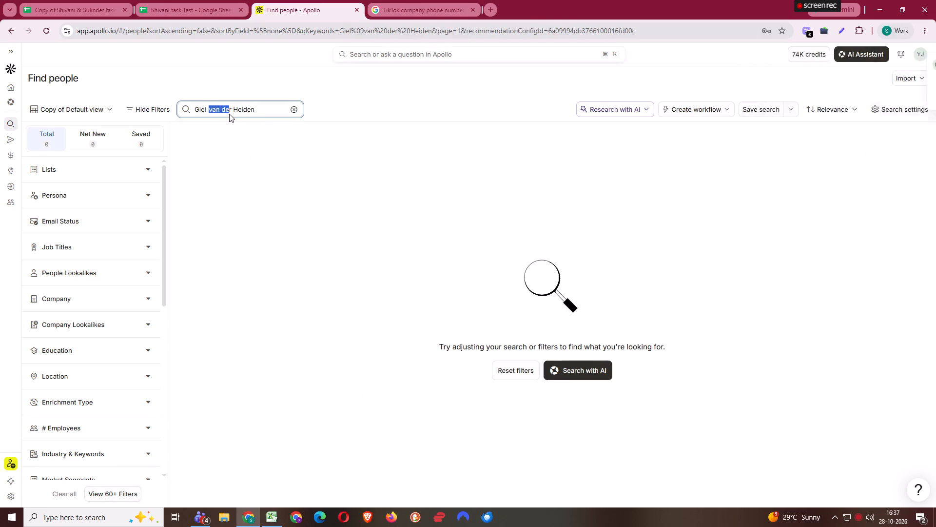
drag(229, 114, 234, 114)
key(BackSpace)
key(Return)
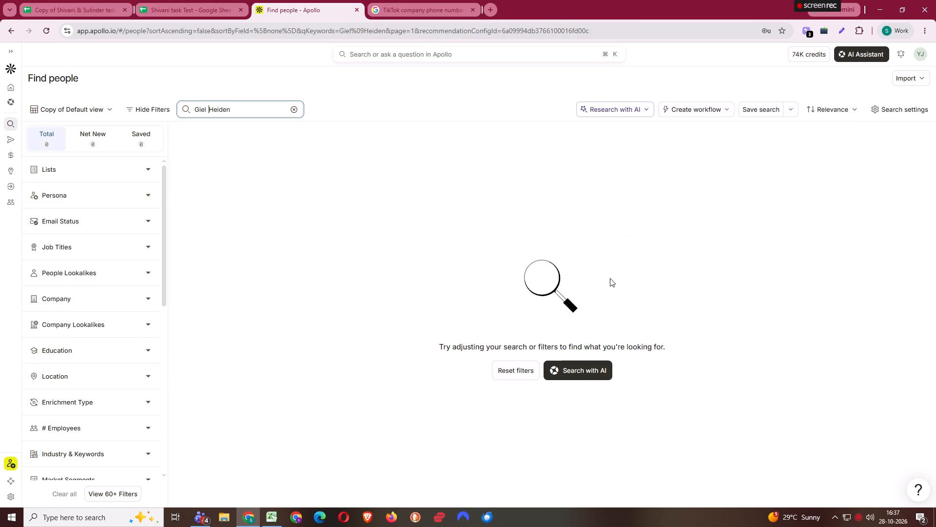
In Excel, mark row 22 as Done in the Comments column.
key(alt+Tab)
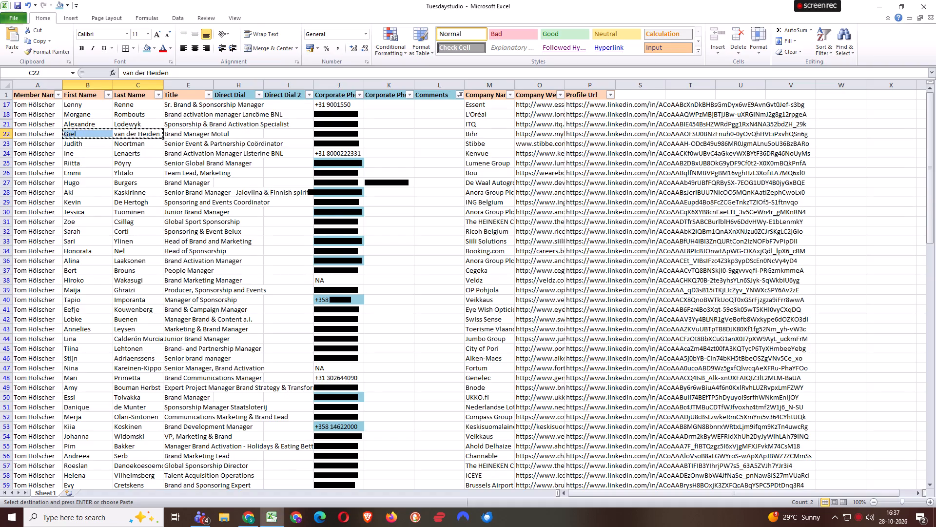
drag(144, 133, 427, 133)
click(427, 133)
key(d)
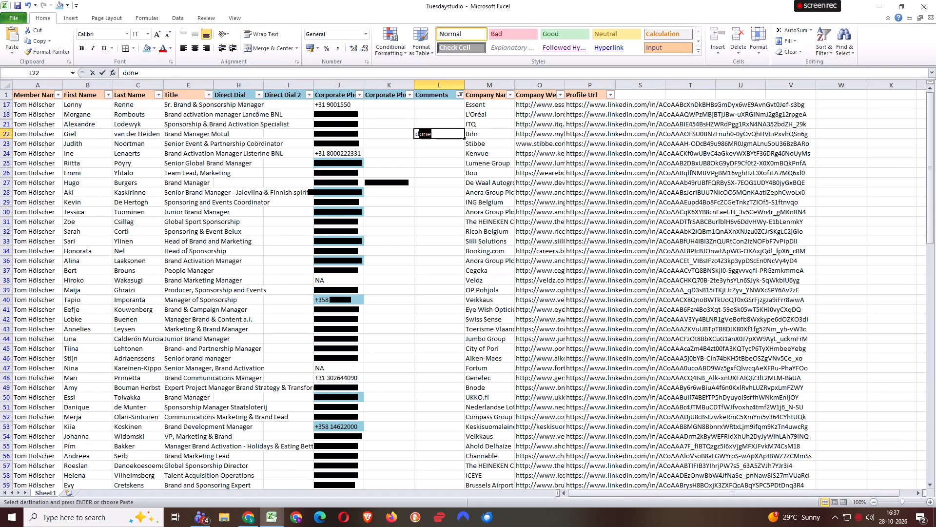
drag(430, 143, 130, 143)
Copy the row 23 contact's first and last name from Excel and search for it in Apollo's Find people in Chrome.
drag(100, 145, 111, 145)
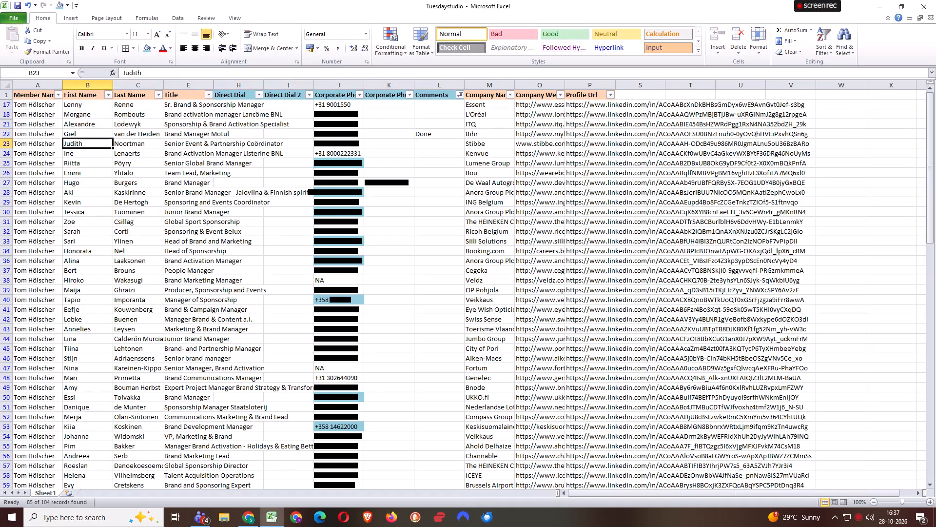
drag(127, 143, 94, 143)
key(ctrl+c)
key(alt+Tab)
triple_click(222, 108)
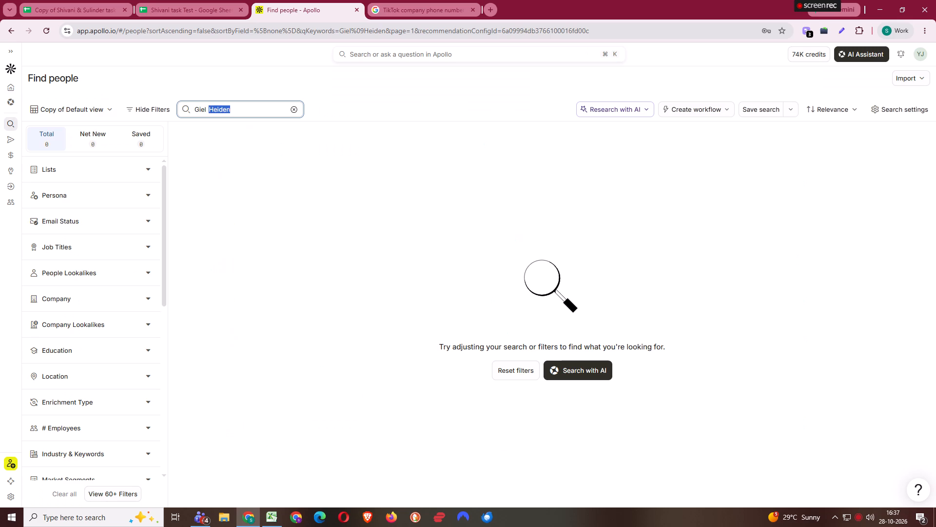
key(ctrl+v)
key(Return)
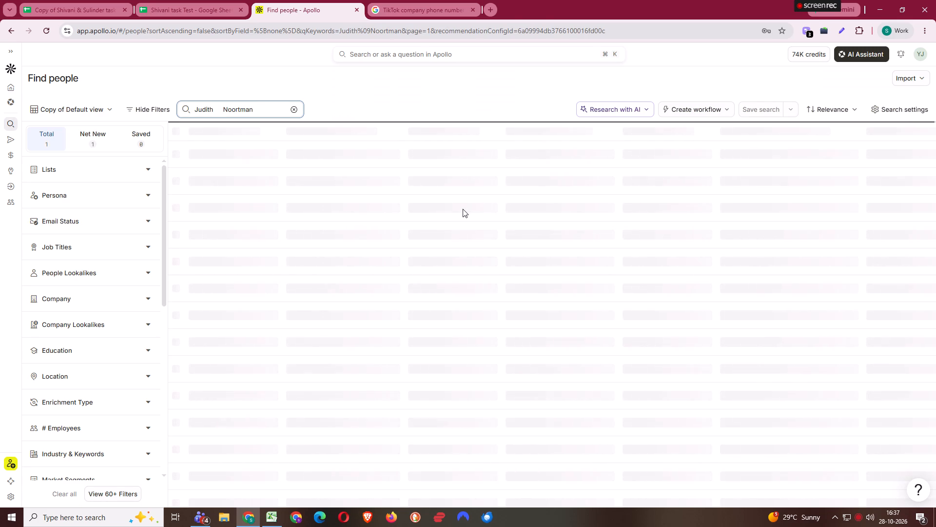
Request access to the Stibbe contact's mobile number in Apollo, comparing the contact with row 23 in Excel.
click(513, 152)
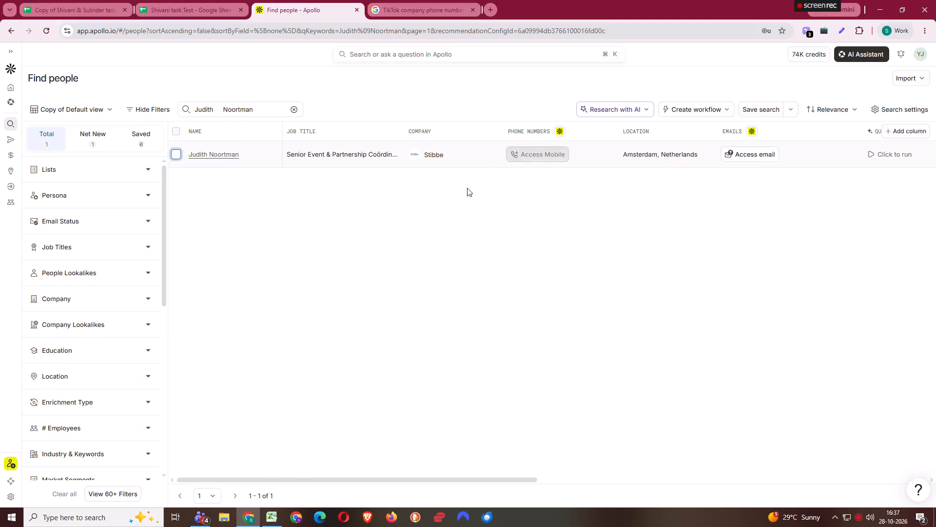
key(alt+Tab)
drag(195, 144, 421, 144)
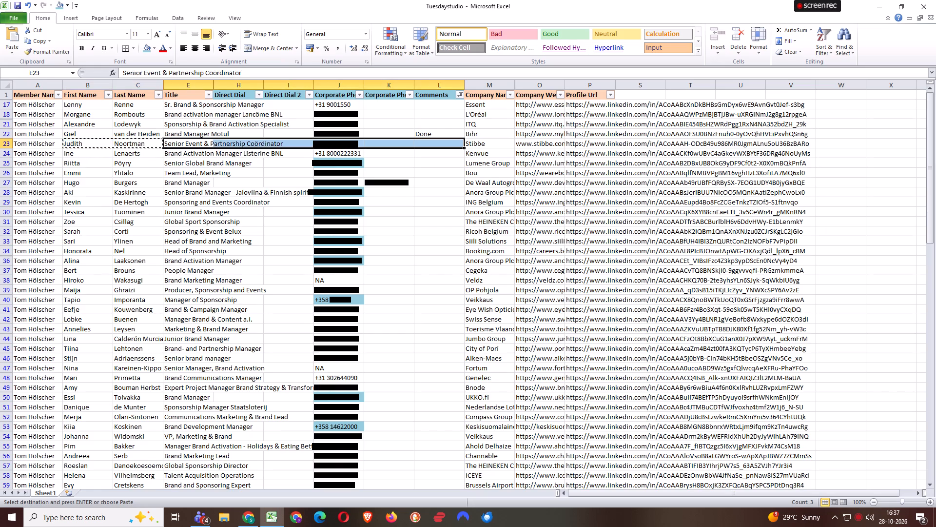
click(260, 143)
key(alt+Tab)
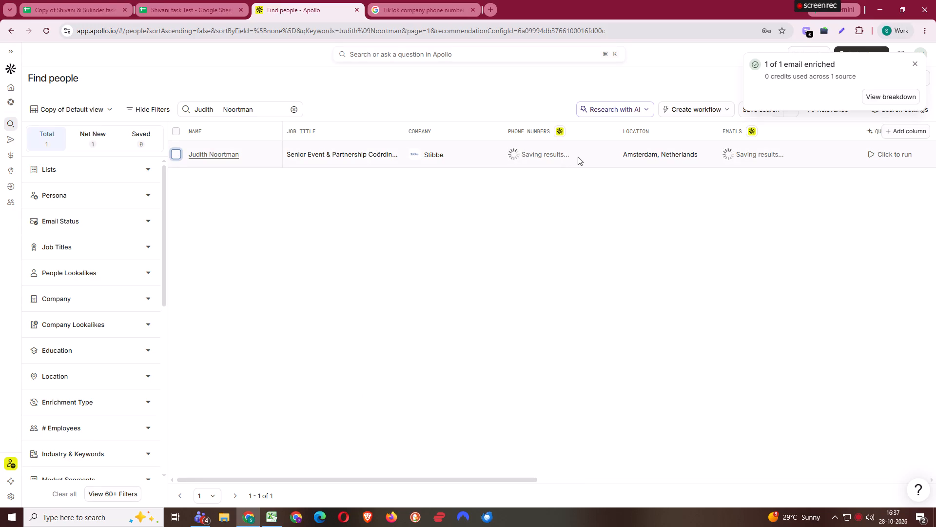
click(916, 65)
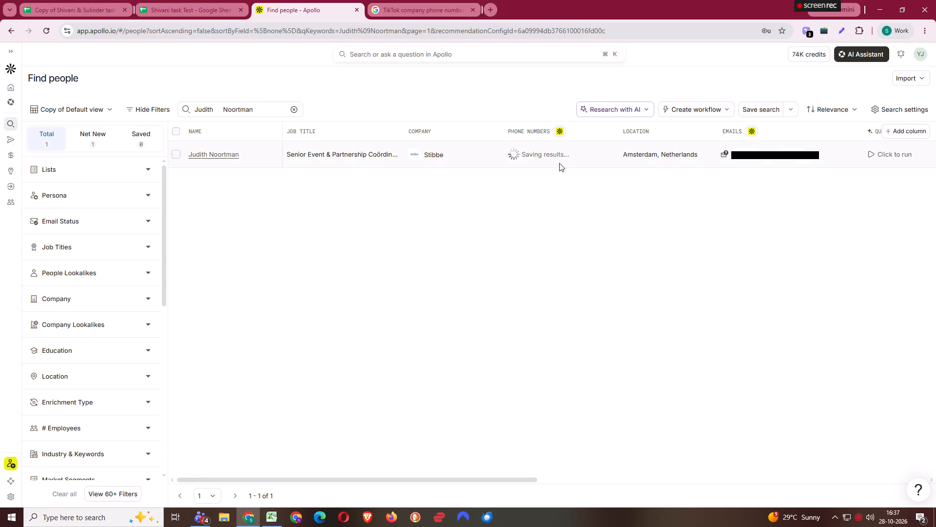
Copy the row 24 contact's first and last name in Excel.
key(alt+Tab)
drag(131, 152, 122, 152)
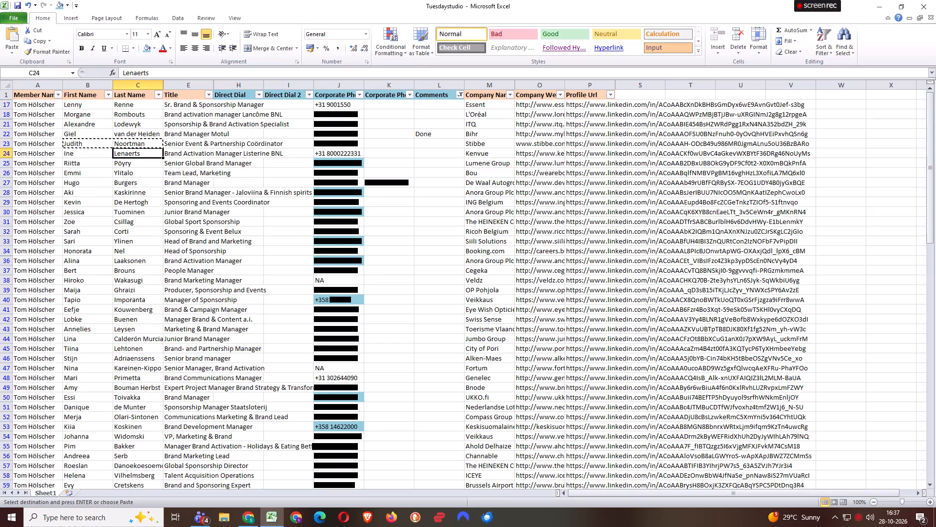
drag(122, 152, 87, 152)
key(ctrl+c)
Copy the Stibbe contact's mobile number from Apollo into row 23's Direct Dial cell in Excel as text, and check the HQ number in Apollo.
key(alt+Tab)
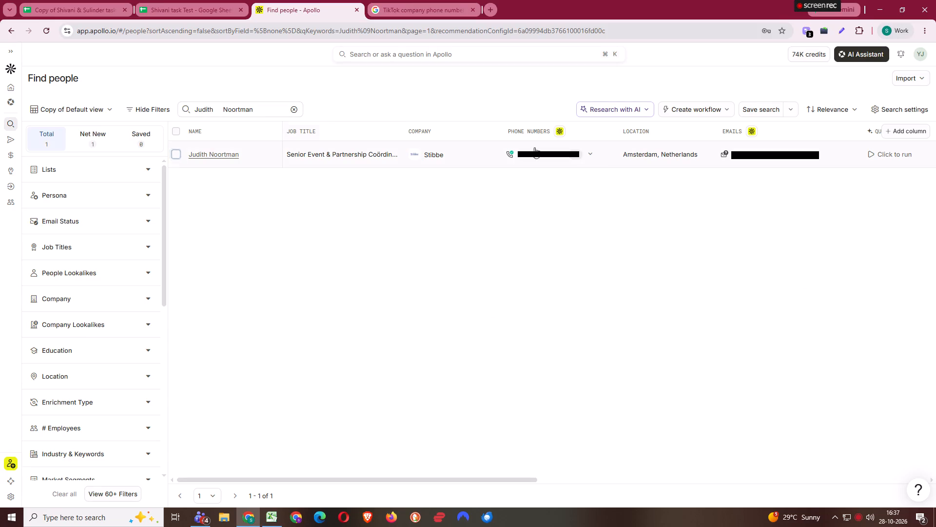
click(581, 151)
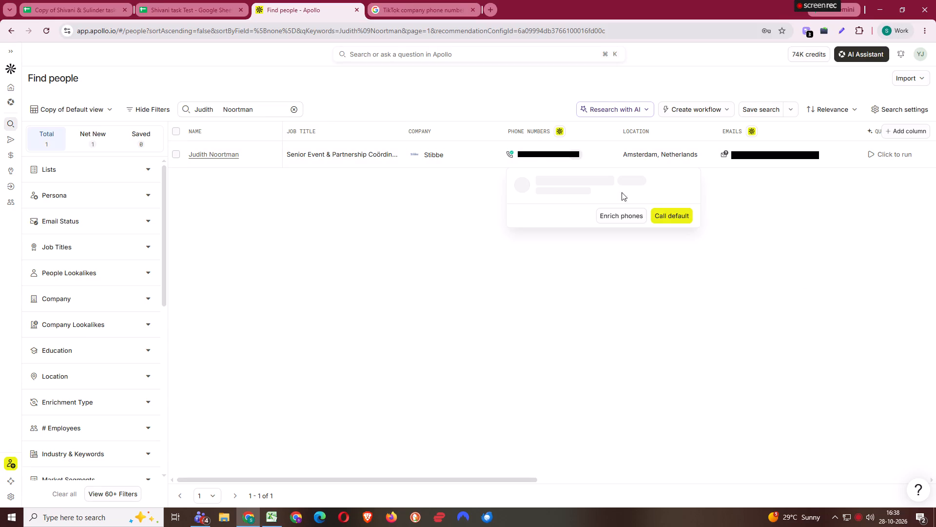
click(625, 182)
click(638, 188)
key(alt+Tab)
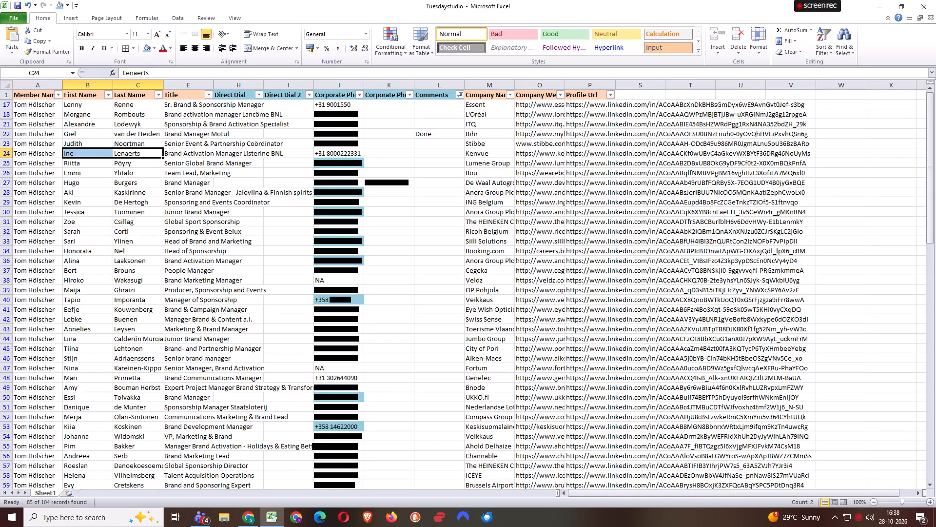
key(alt+Tab)
key(alt+Tab)
drag(449, 141, 246, 141)
click(246, 141)
key(apostrophe)
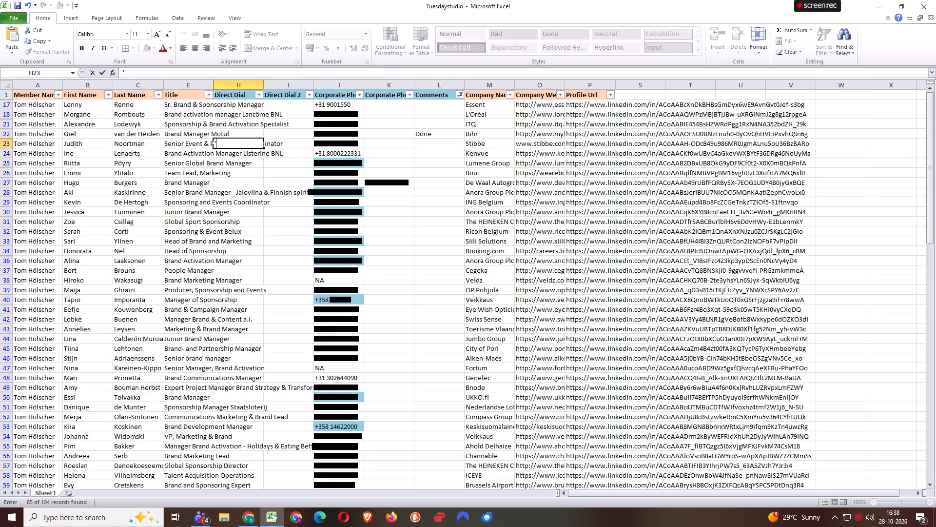
key(ctrl+v)
click(233, 141)
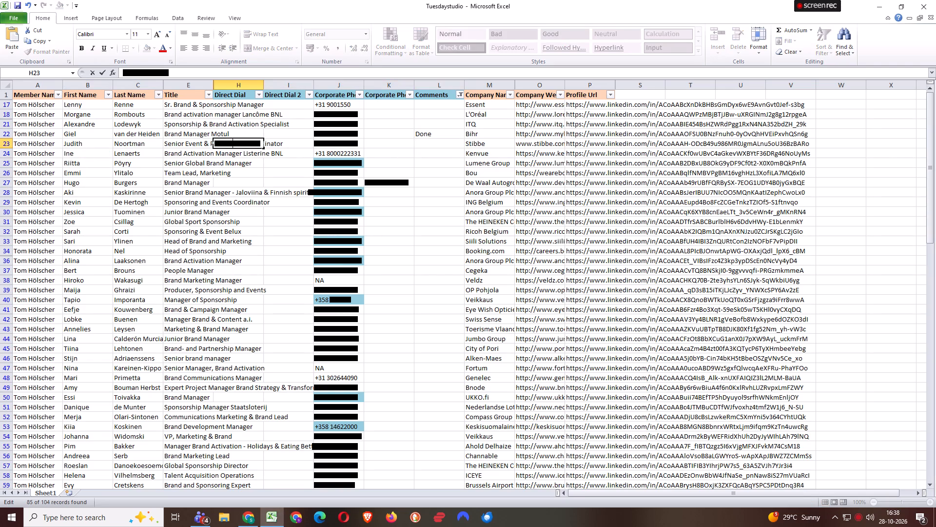
key(BackSpace)
key(alt+Tab)
click(569, 211)
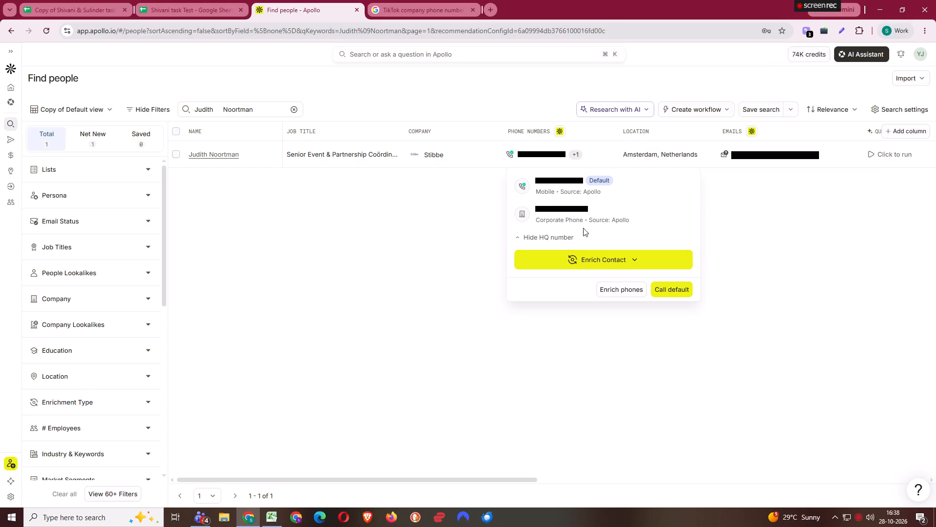
In Excel, mark row 23 as Done by filling the Comments value down from row 22.
key(alt+Tab)
drag(446, 144, 448, 136)
key(ctrl+d)
Copy the row 24 contact's first and last name and reapply the sheet's filters to hide the Done rows.
drag(449, 151, 95, 152)
drag(106, 153, 111, 152)
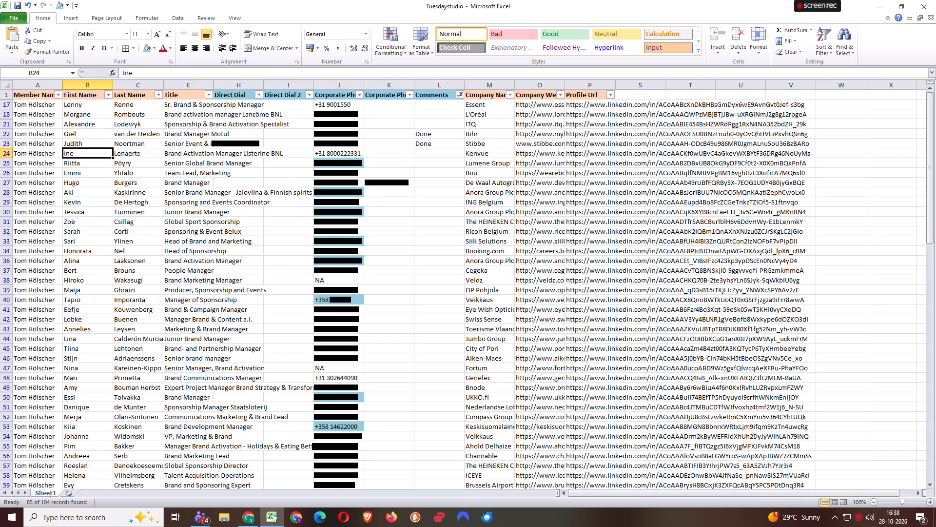
drag(111, 152, 117, 152)
key(ctrl+c)
click(157, 95)
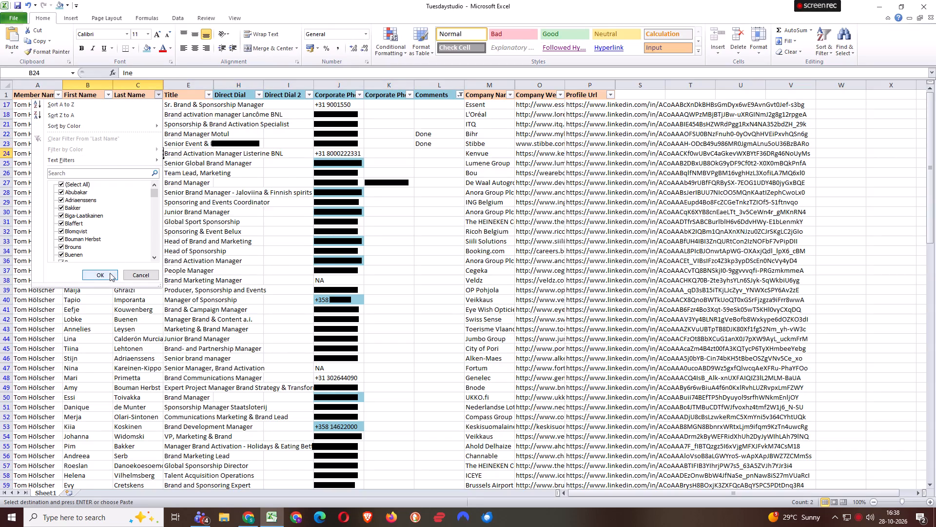
click(110, 273)
Search for the copied row 24 name in Apollo's Find people in Chrome.
key(alt+Tab)
triple_click(214, 110)
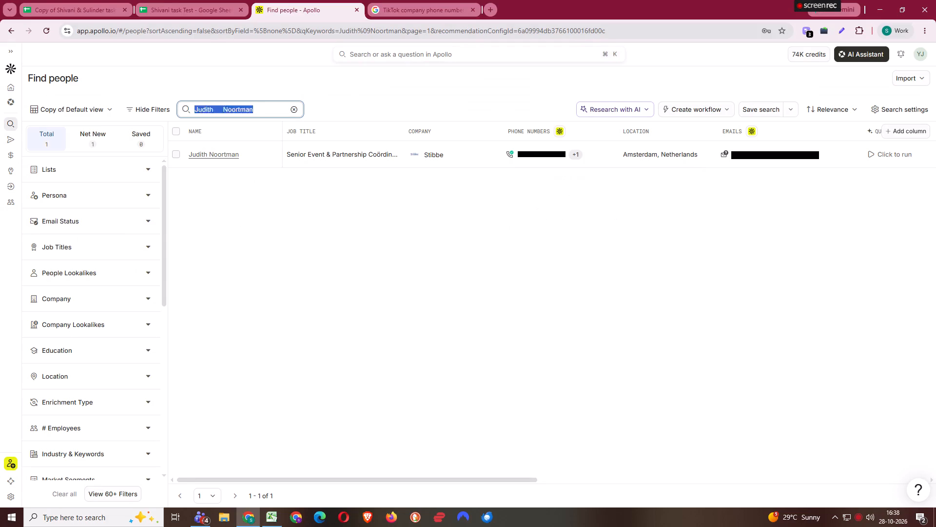
key(ctrl+v)
key(Return)
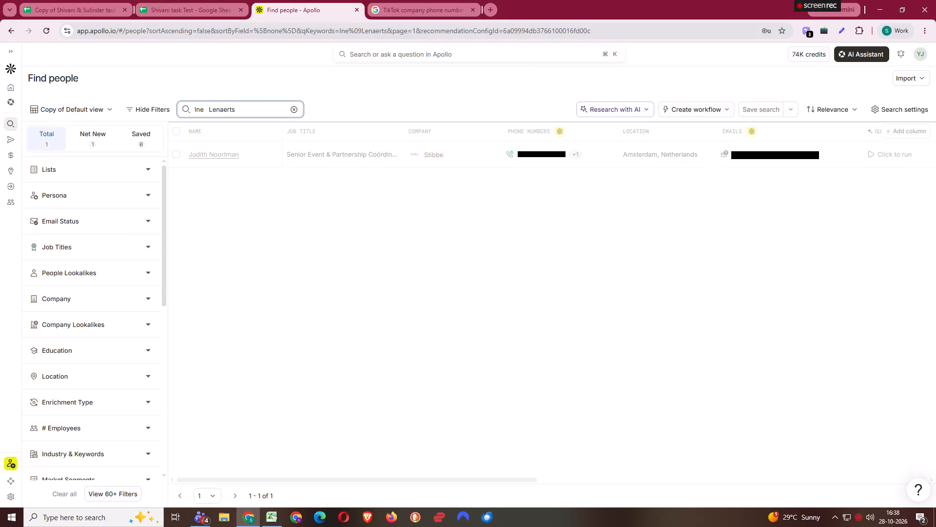
Compare the matches with row 24 in Excel and request access to the Kenvue contact's mobile number in Apollo.
key(alt+Tab)
key(alt+Tab)
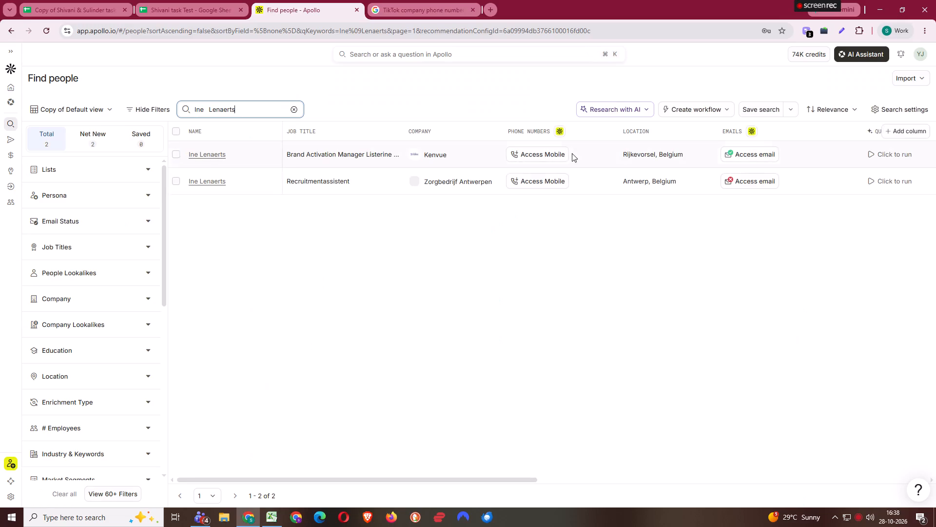
key(alt+Tab)
key(alt+Tab)
click(545, 152)
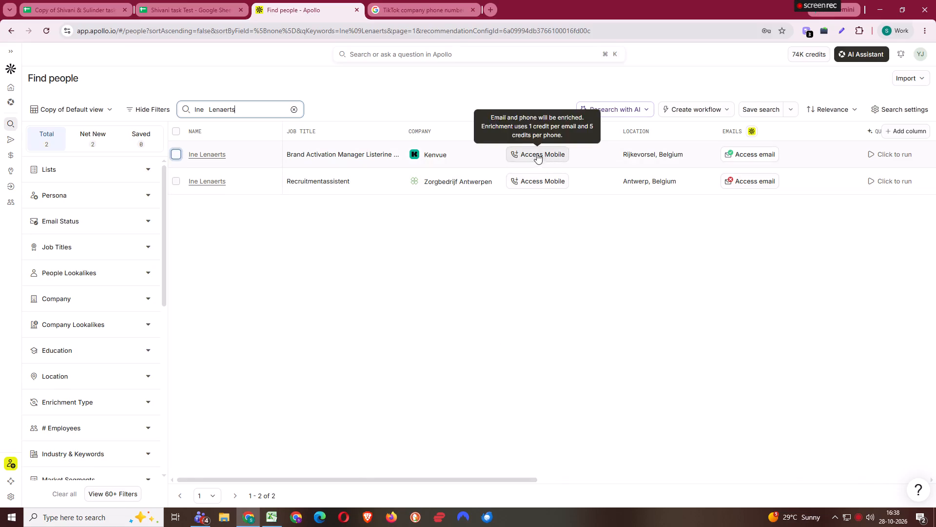
Copy the row 25 contact's first and last name from Excel and search for it in Apollo, replacing the surname's ö with o.
key(alt+Tab)
drag(131, 144, 96, 143)
key(ctrl+c)
key(alt+Tab)
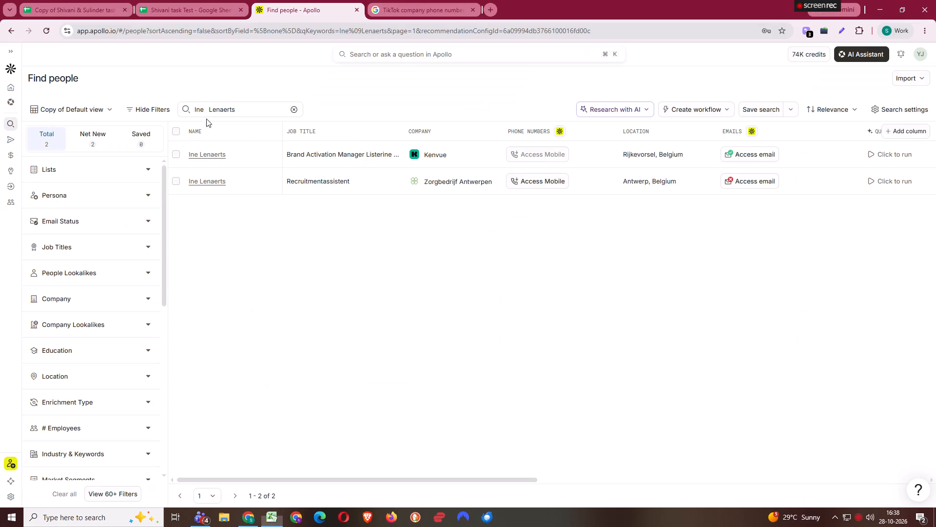
triple_click(210, 107)
key(ctrl+v)
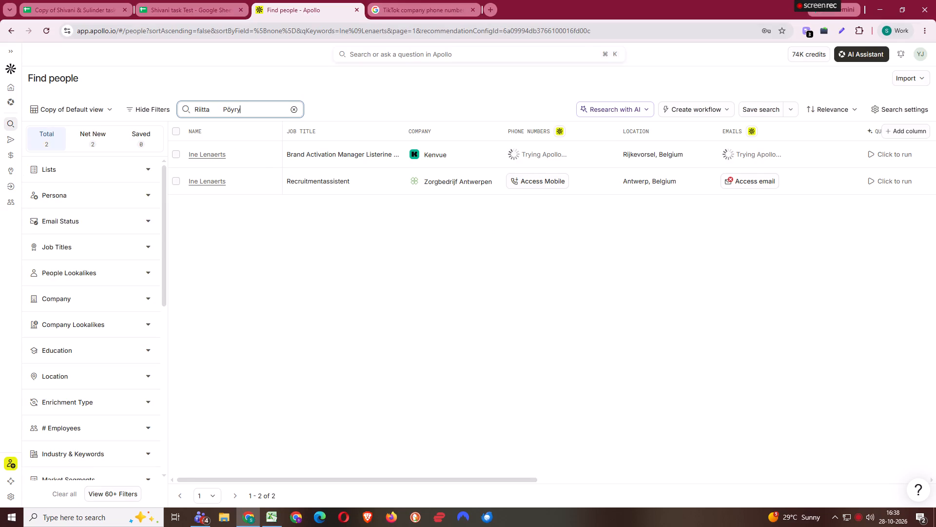
click(231, 111)
key(BackSpace)
key(o)
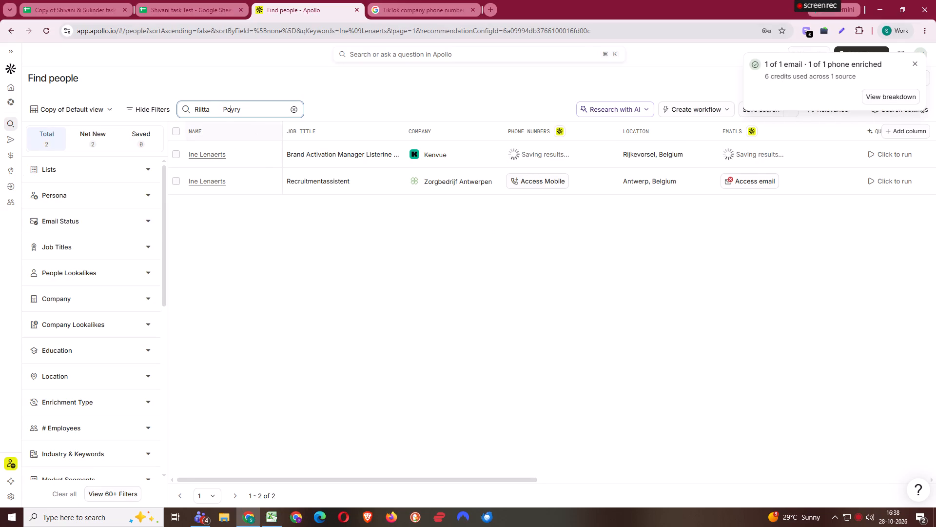
key(Return)
Switch to Excel and save the workbook.
key(alt+Tab)
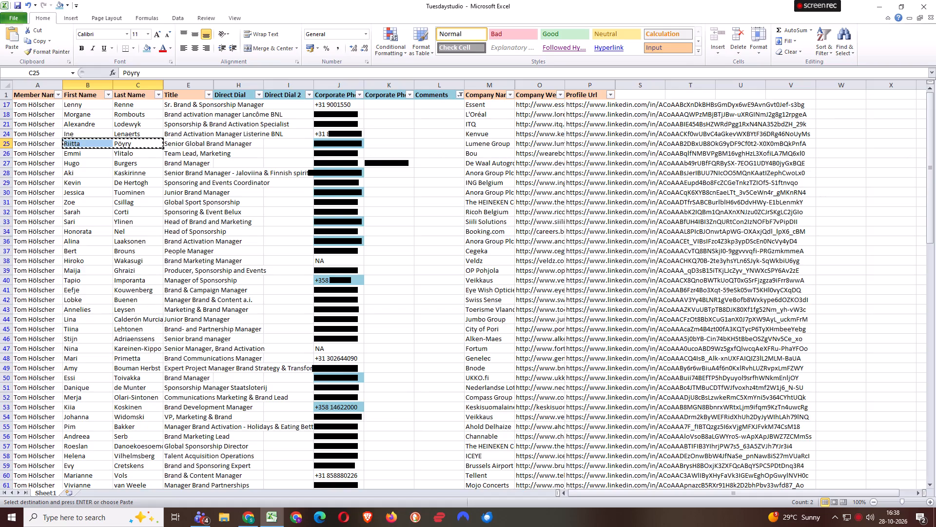
key(ctrl+s)
key(ctrl+s)
key(ctrl+s)
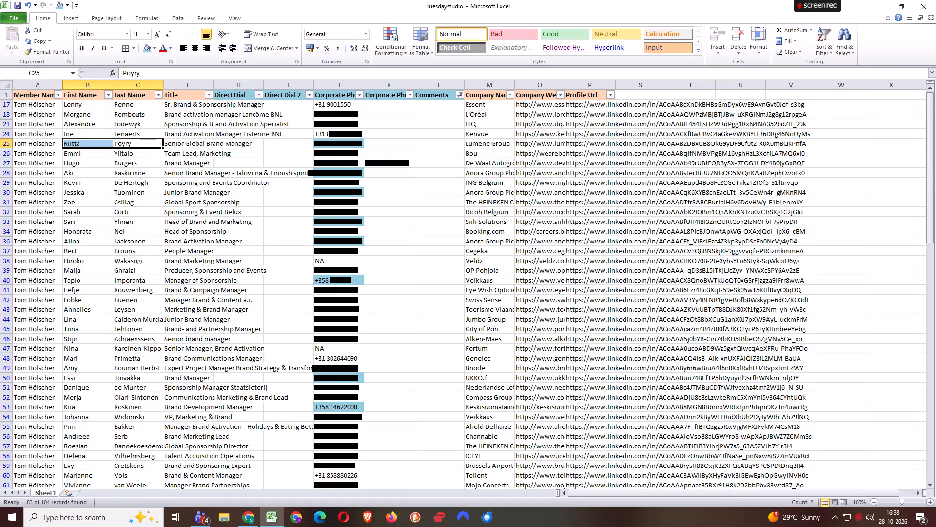
Return to Apollo in Chrome and request access to the Lumene Group contact's mobile number.
key(alt+Tab)
click(522, 150)
Copy the row 26 contact's first and last name from Excel, search for it in Apollo, and compare the match with the row's details.
key(alt+Tab)
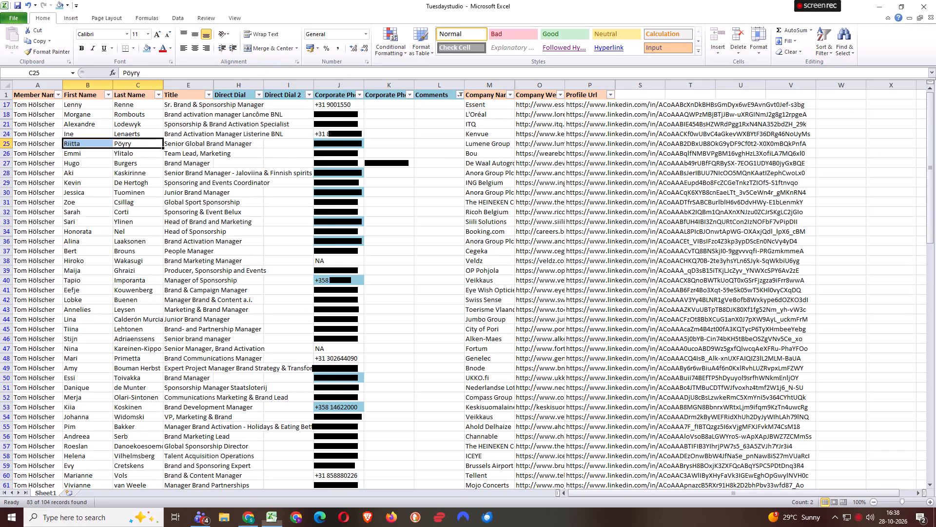
drag(92, 156, 120, 153)
key(ctrl+c)
key(alt+Tab)
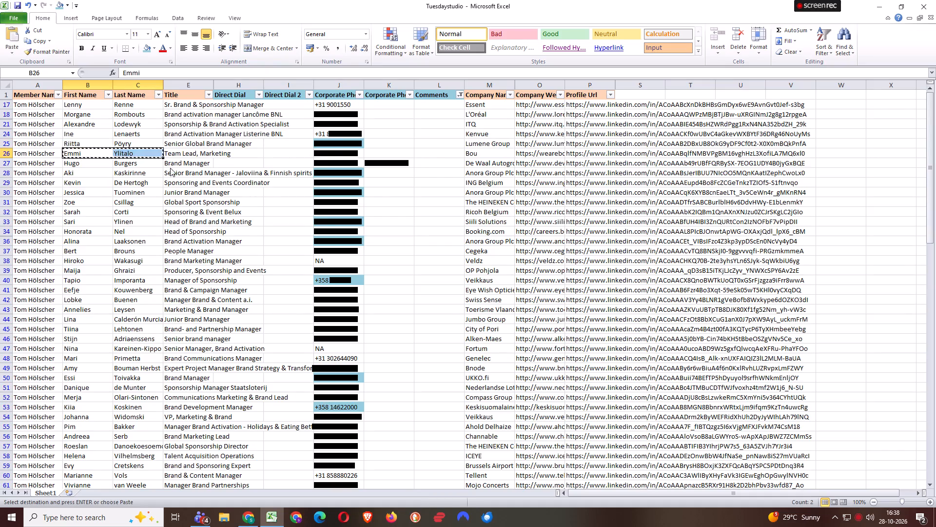
triple_click(218, 110)
key(ctrl+v)
key(Return)
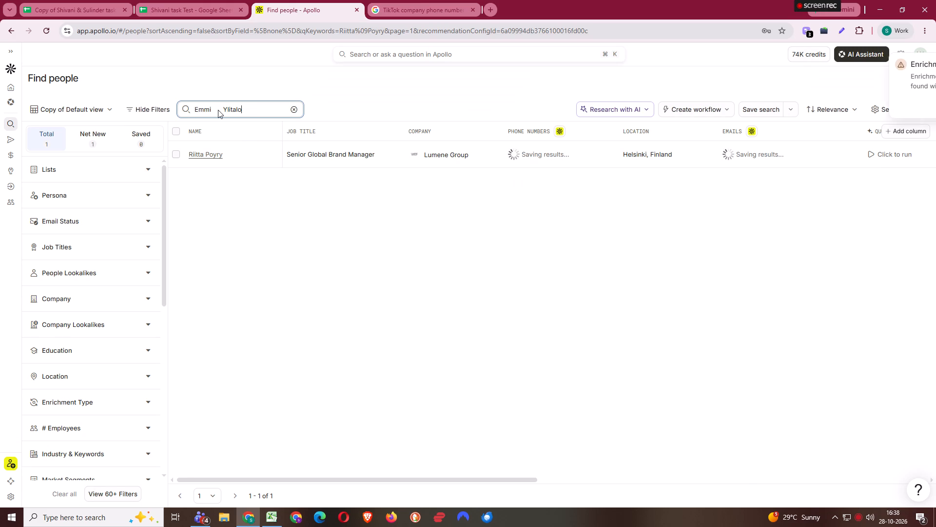
key(Return)
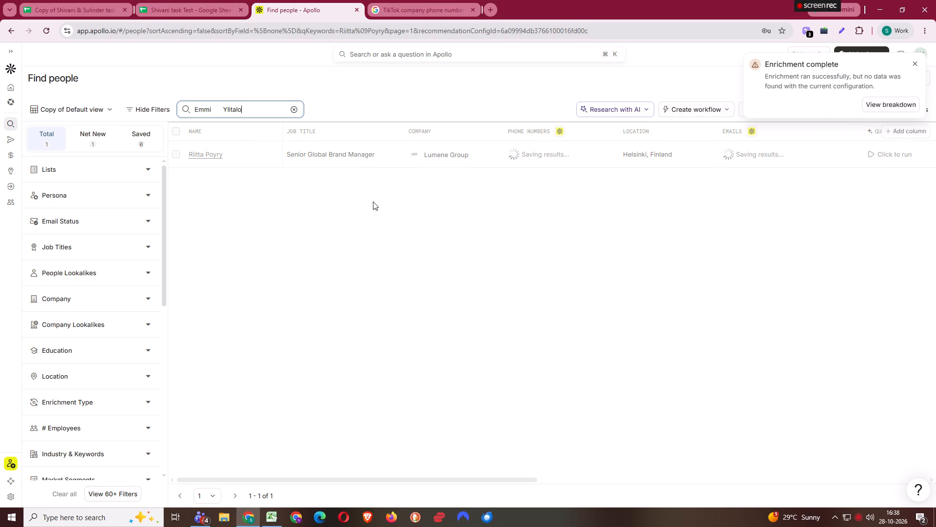
key(alt+Tab)
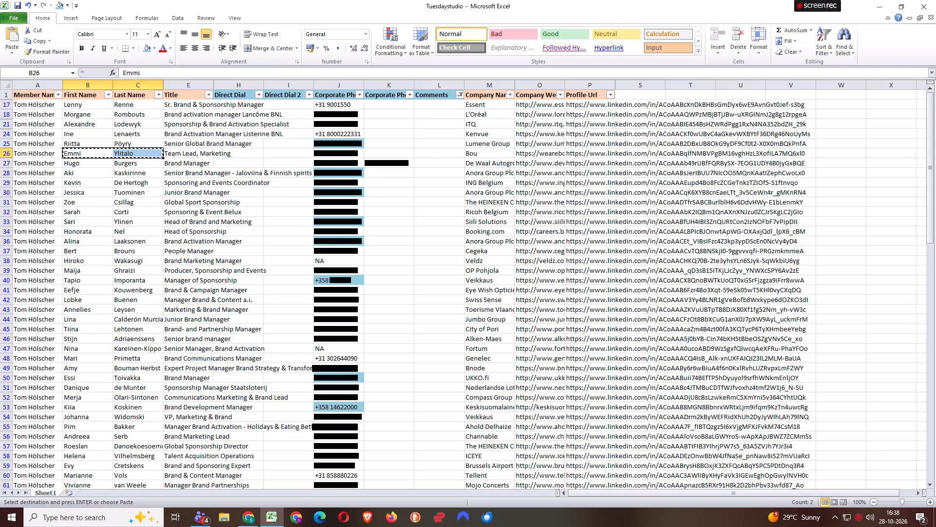
drag(183, 154, 552, 154)
key(alt+Tab)
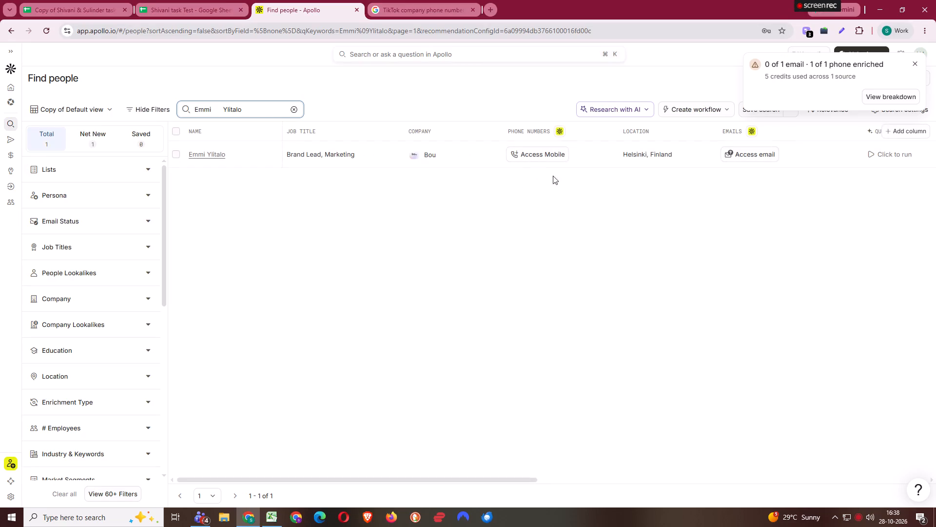
Request access to the mobile number of the Bou contact in Apollo.
click(565, 155)
Search Apollo for the row 27 contact's name copied from Excel, and request the mobile number of the De Waal Autogroep match.
key(alt+Tab)
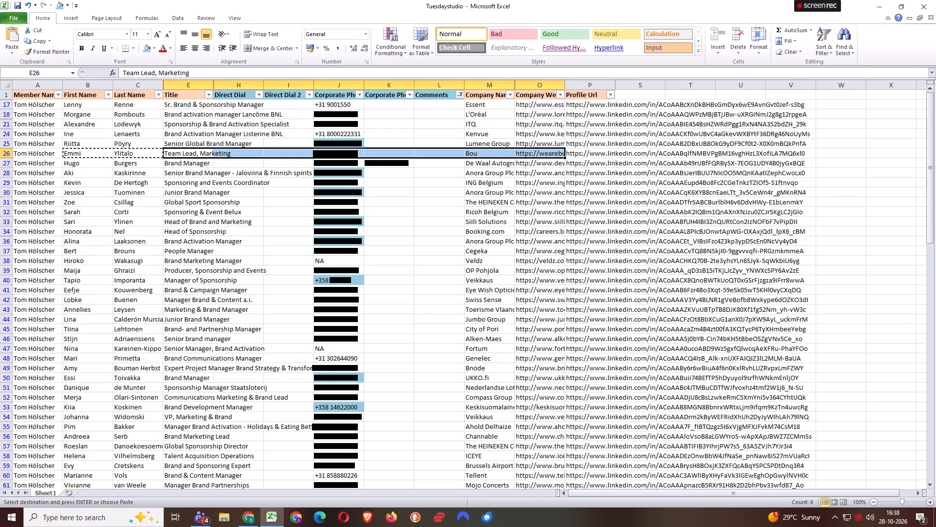
drag(100, 166, 132, 161)
key(ctrl+c)
key(alt+Tab)
triple_click(214, 107)
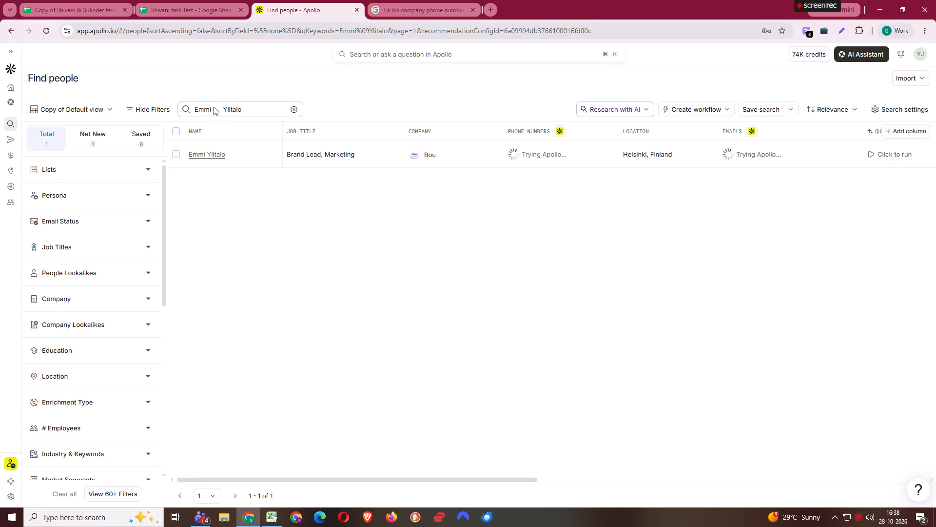
click(214, 107)
key(ctrl+v)
key(Return)
key(Return)
key(Return)
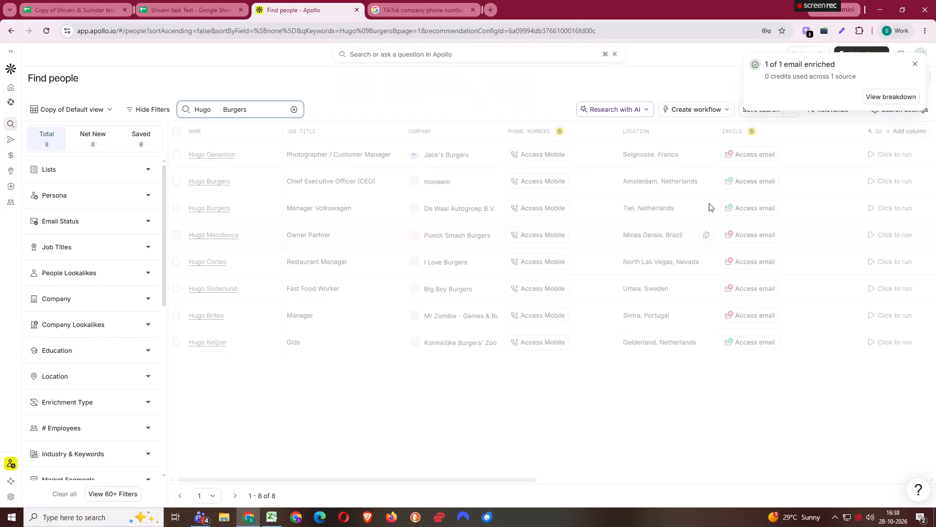
key(alt+Tab)
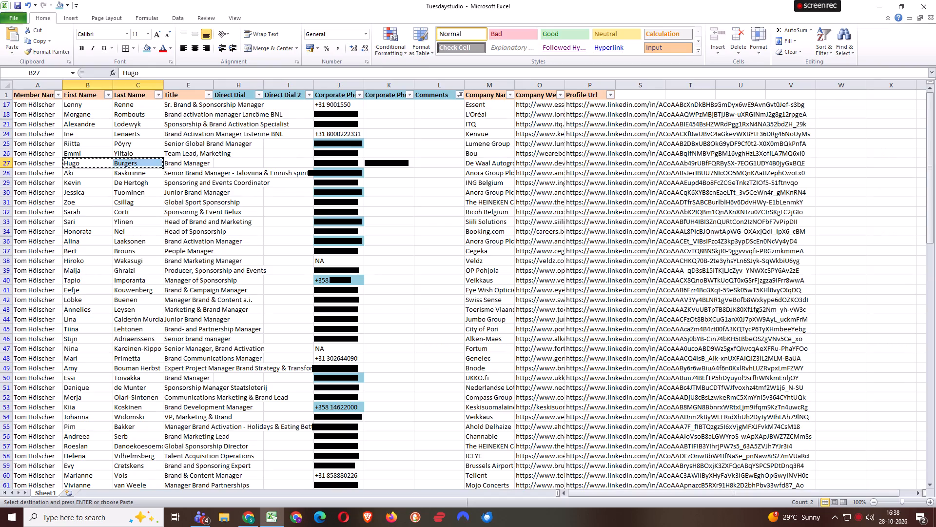
drag(199, 164, 457, 161)
key(alt+Tab)
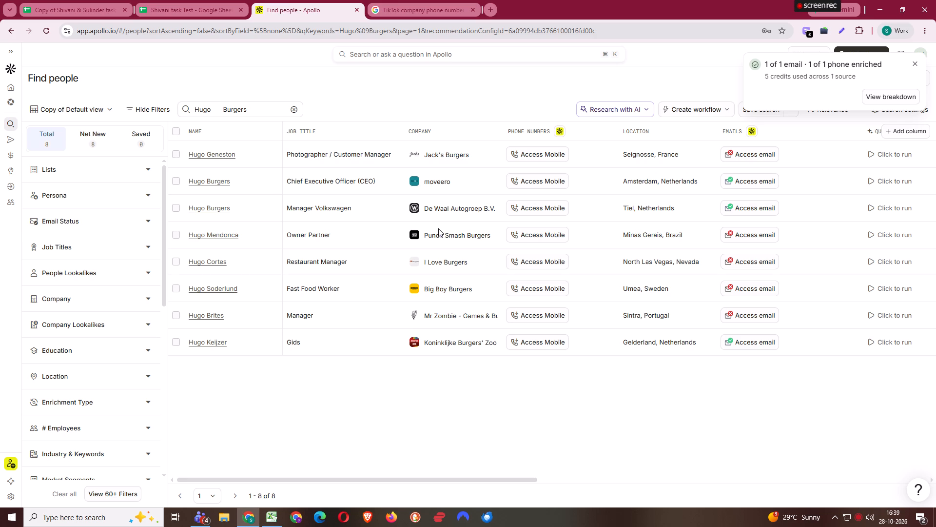
click(538, 209)
Search Apollo for the row 28 contact's name copied from Excel, and request the mobile number of the Anora Group match.
key(alt+Tab)
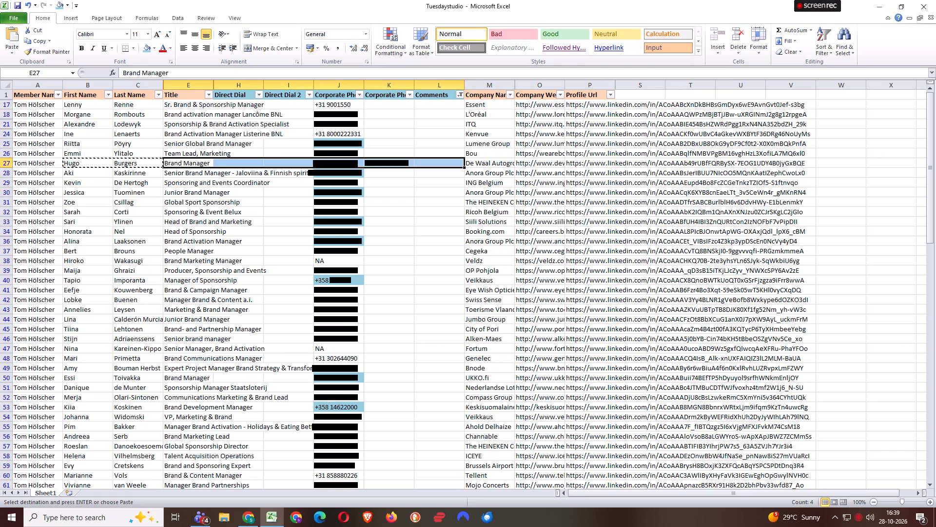
drag(125, 173, 98, 172)
key(ctrl+c)
key(alt+Tab)
triple_click(202, 111)
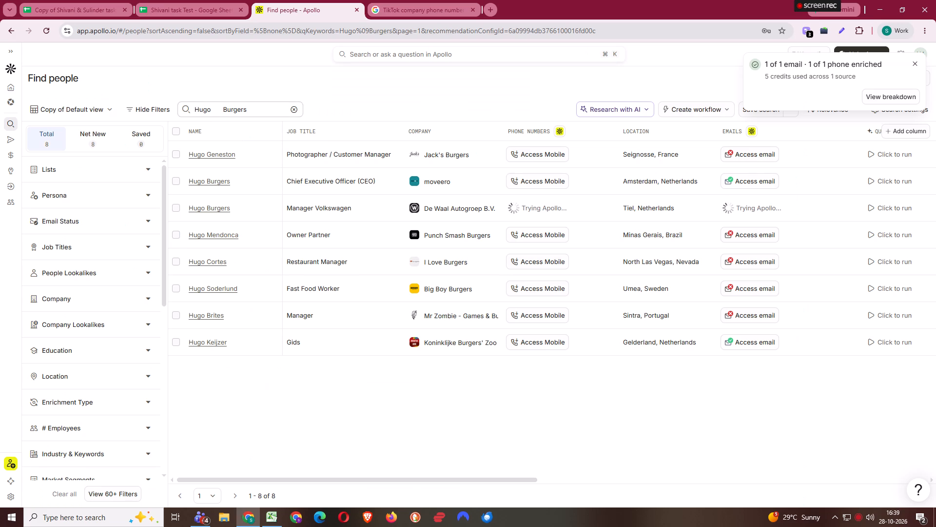
click(202, 111)
key(ctrl+v)
key(Return)
key(Return)
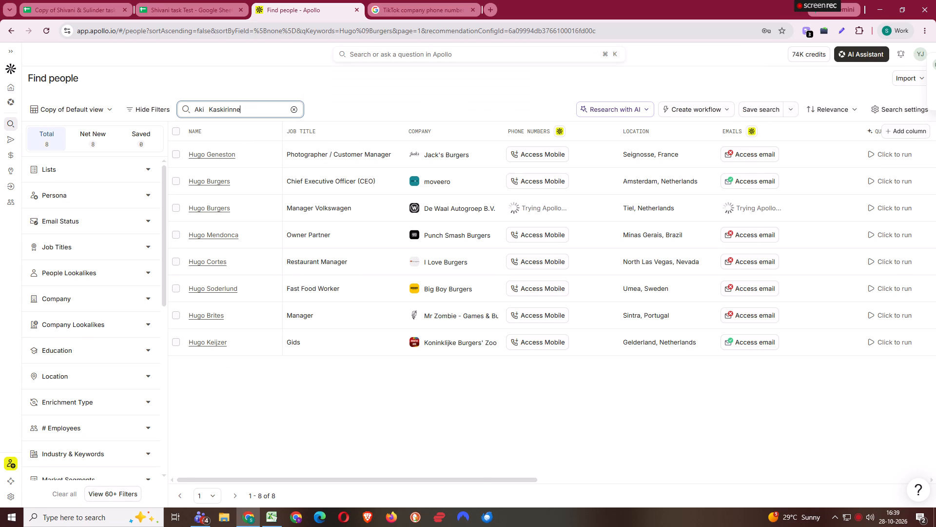
key(alt+Tab)
drag(190, 169, 464, 163)
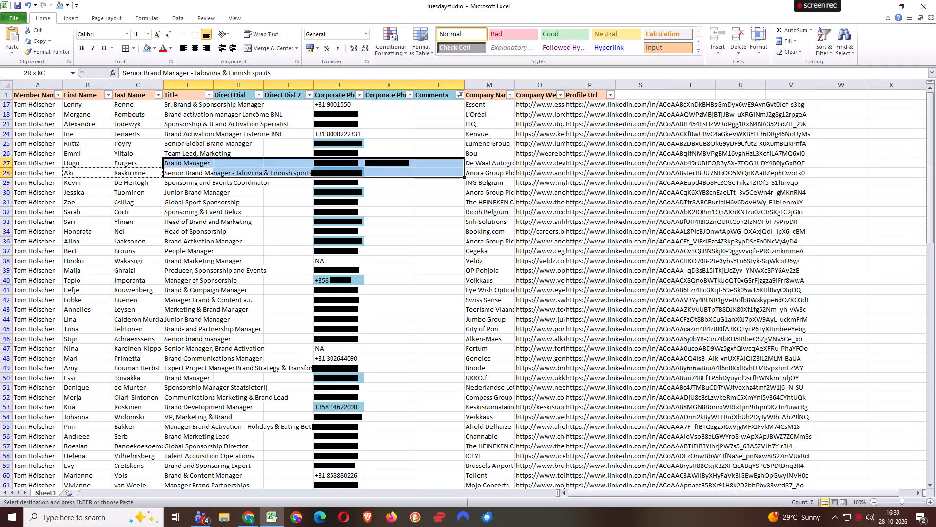
drag(464, 163, 464, 171)
key(alt+Tab)
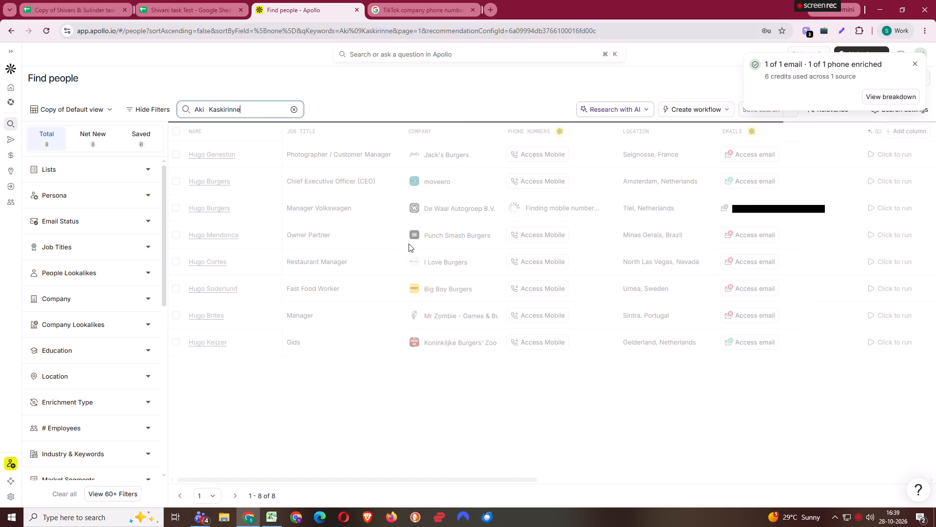
click(520, 157)
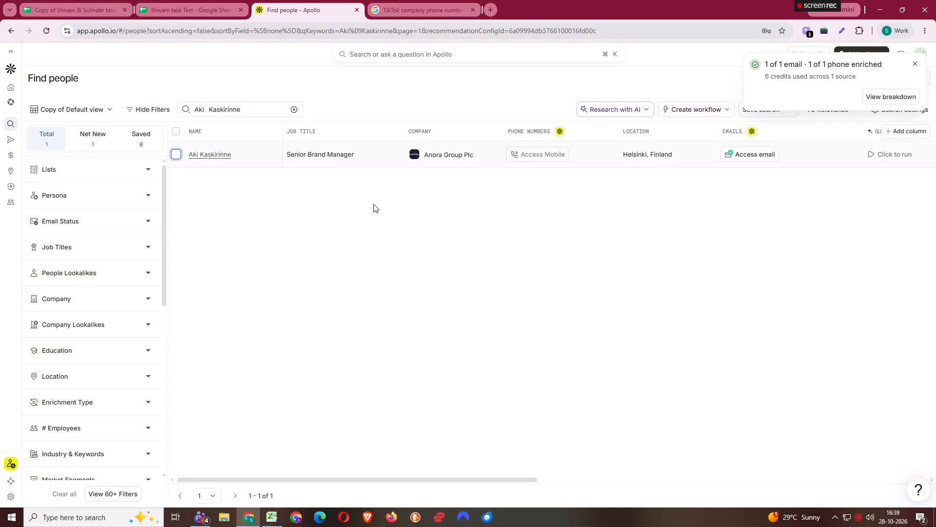
Copy the row 29 contact's first and last name from Excel and search for it in Apollo, dropping "De" from the surname.
key(alt+Tab)
drag(148, 181, 100, 181)
key(ctrl+c)
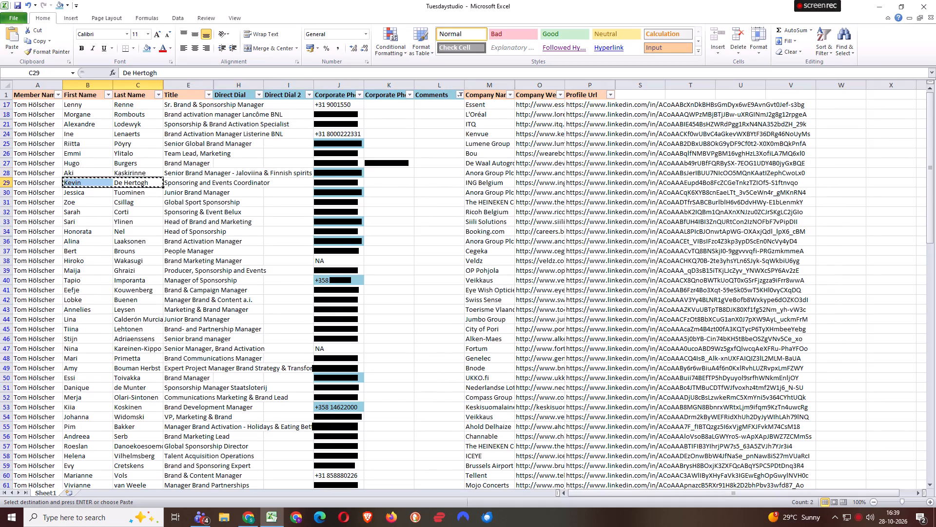
key(alt+Tab)
triple_click(219, 109)
key(ctrl+v)
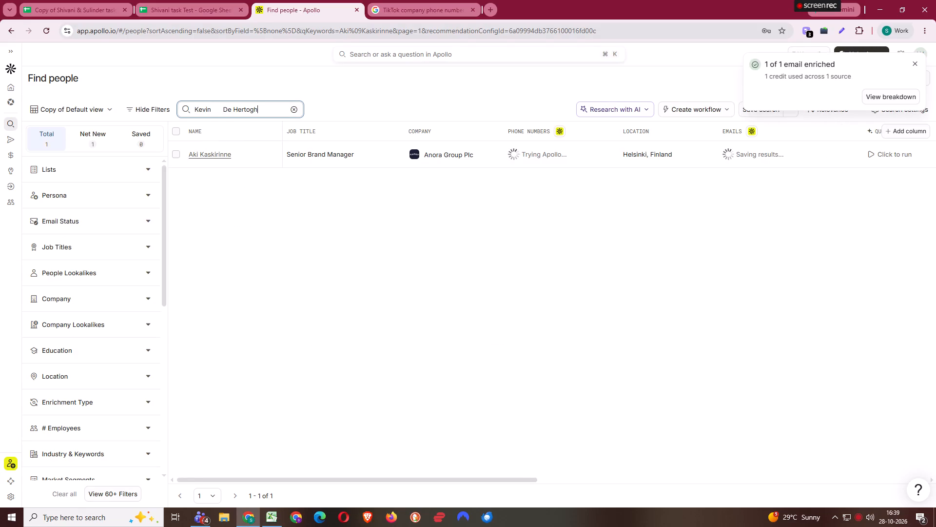
key(Return)
key(Return)
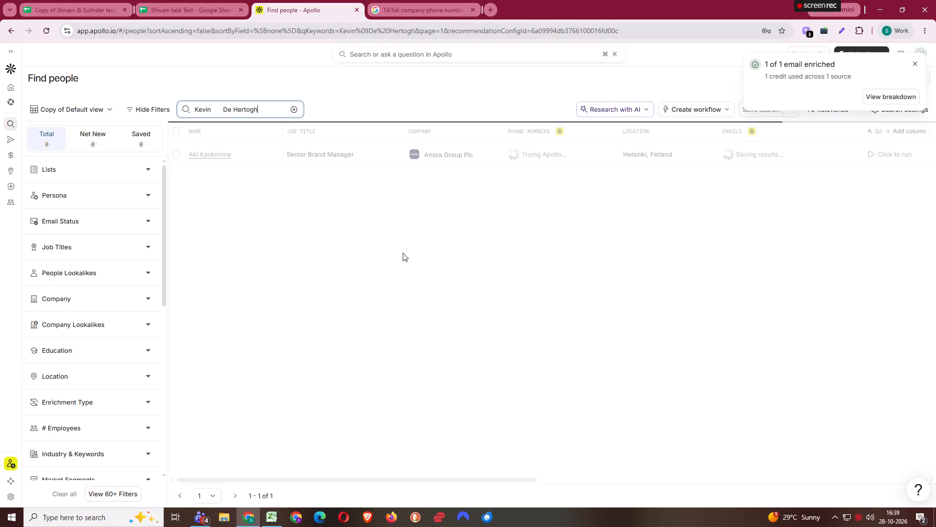
double_click(227, 112)
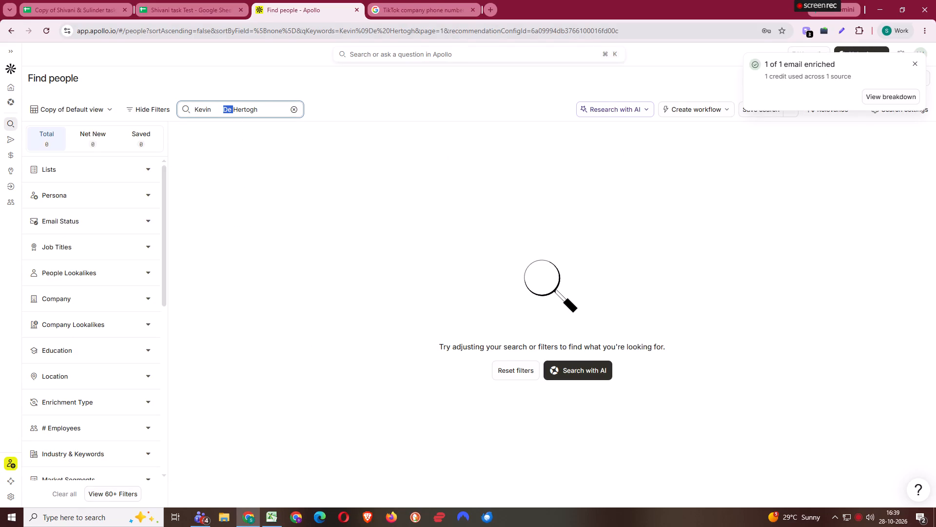
key(BackSpace)
key(Return)
scroll(226, 111, up, 2)
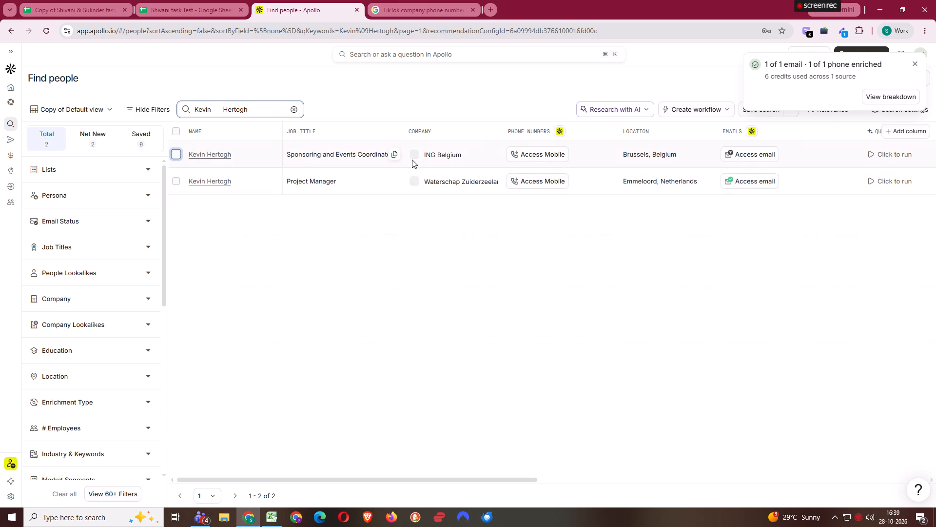
Check the row 29 details in Excel and request access to the ING Belgium match's mobile number in Apollo.
key(alt+Tab)
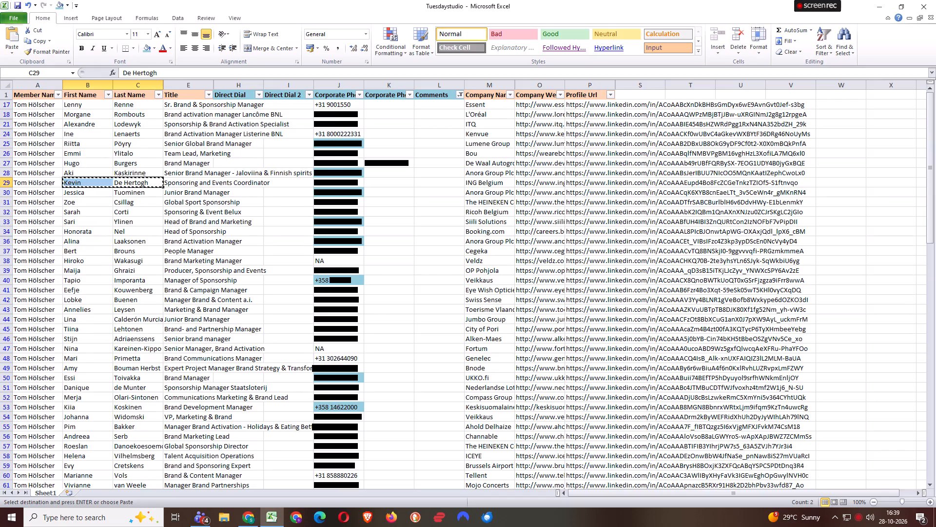
key(alt+Tab)
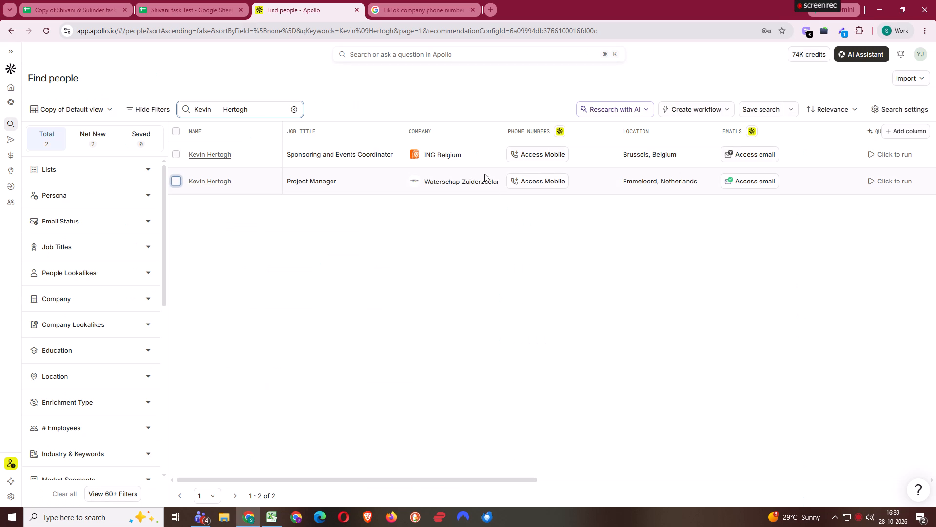
click(531, 158)
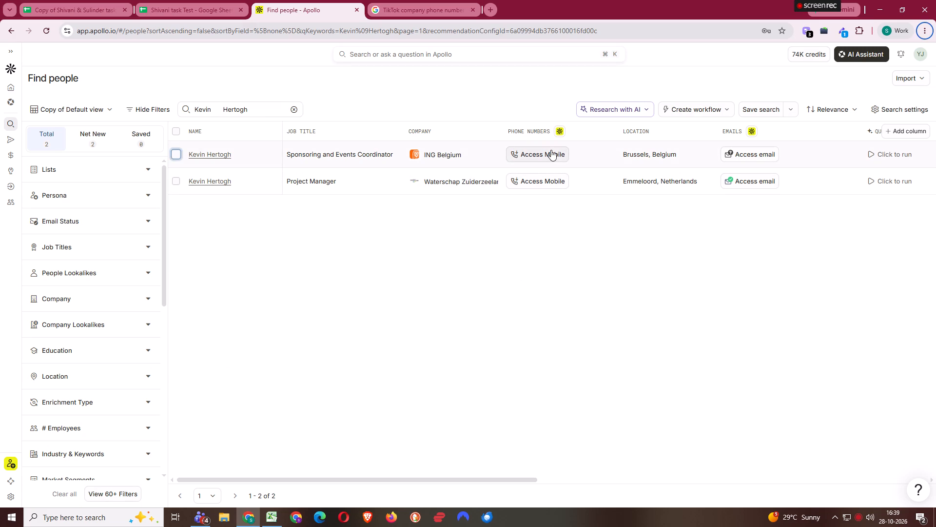
click(551, 150)
Search Apollo for the row 30 contact's name copied from Excel, and request the mobile number of the Anora Group match.
key(alt+Tab)
drag(106, 195, 125, 195)
key(ctrl+c)
key(alt+Tab)
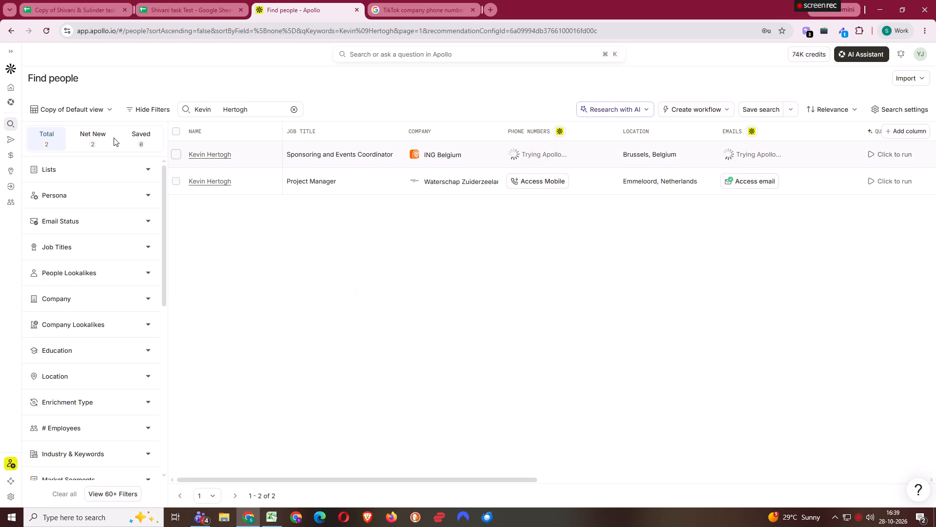
triple_click(197, 111)
key(ctrl+v)
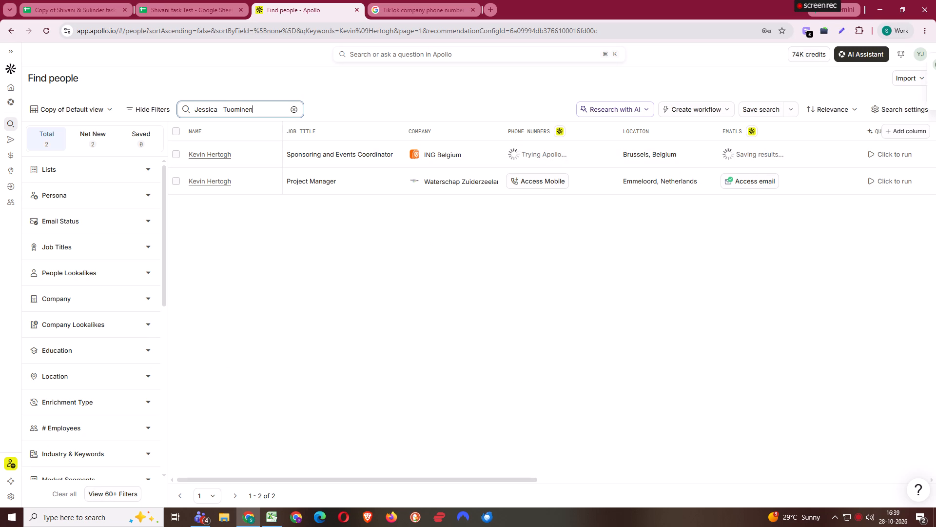
key(Return)
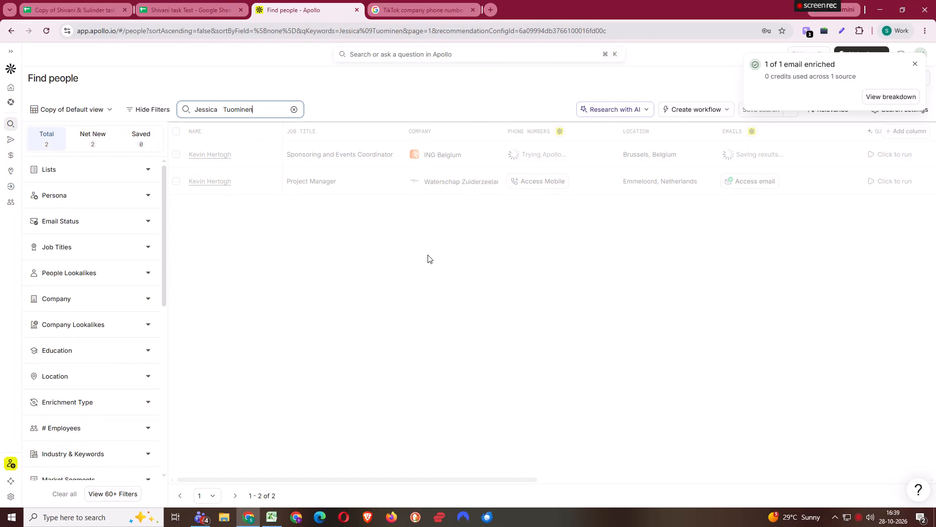
key(alt+Tab)
drag(192, 193, 430, 188)
key(alt+Tab)
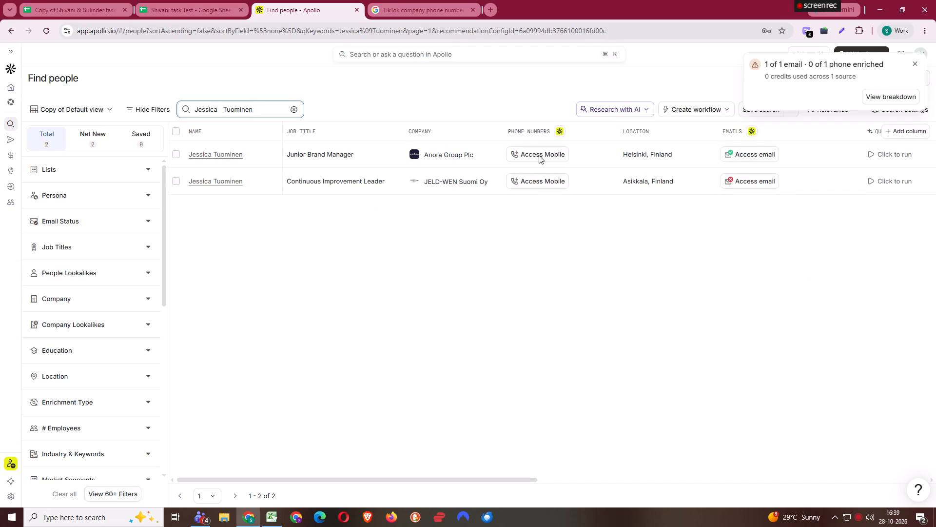
click(539, 155)
Search Apollo for the row 31 contact's name copied from Excel, and request the mobile number of the HEINEKEN Company match.
key(alt+Tab)
drag(101, 203, 123, 202)
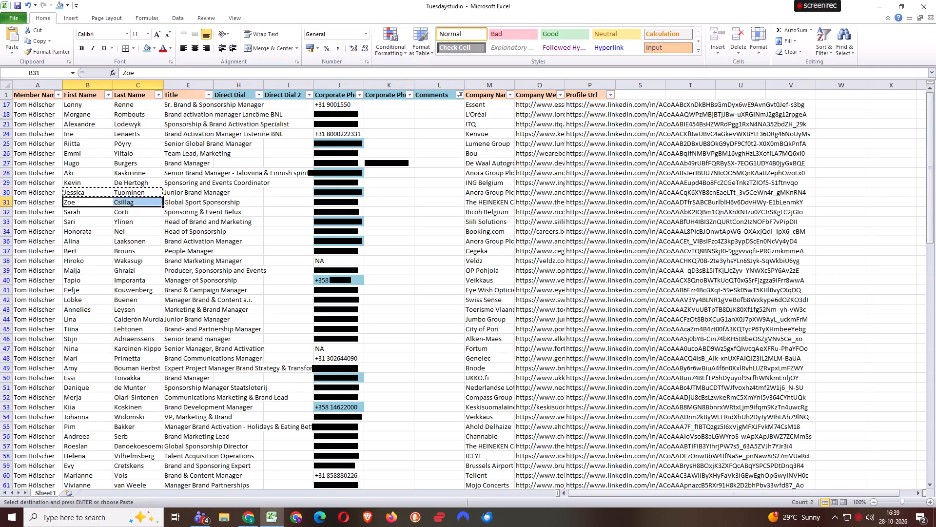
key(ctrl+c)
key(alt+Tab)
triple_click(202, 109)
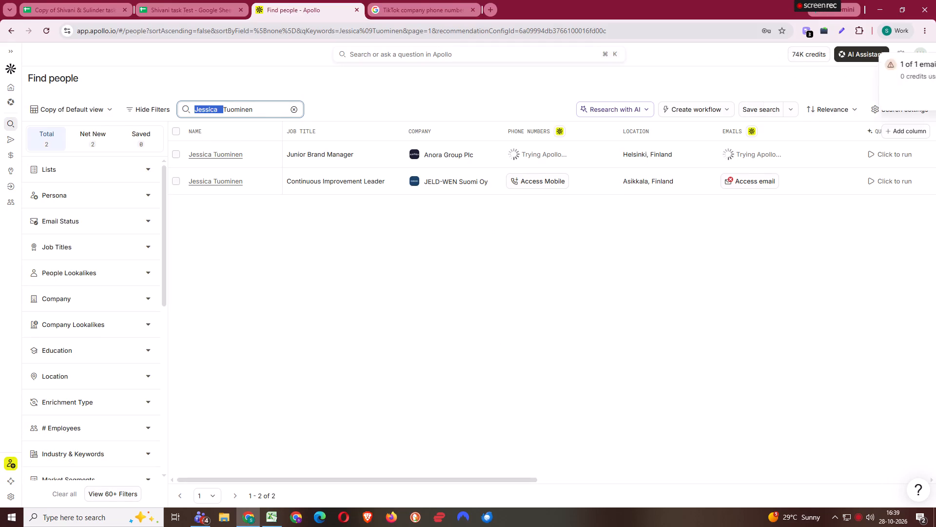
key(ctrl+v)
key(Return)
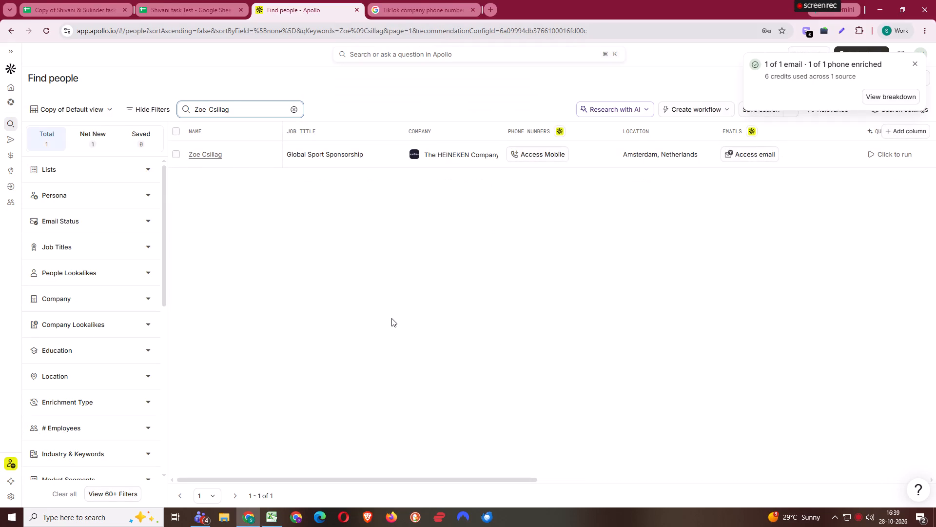
key(alt+Tab)
key(alt+Tab)
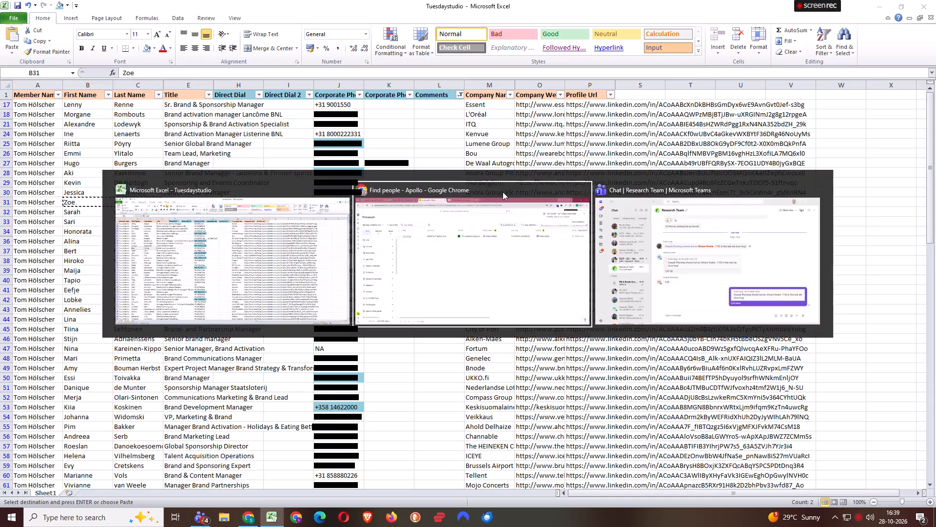
click(517, 155)
Search Apollo for the row 32 contact's name copied from Excel, and request the mobile number of the Ricoh Belgium match.
key(alt+Tab)
drag(132, 210, 84, 210)
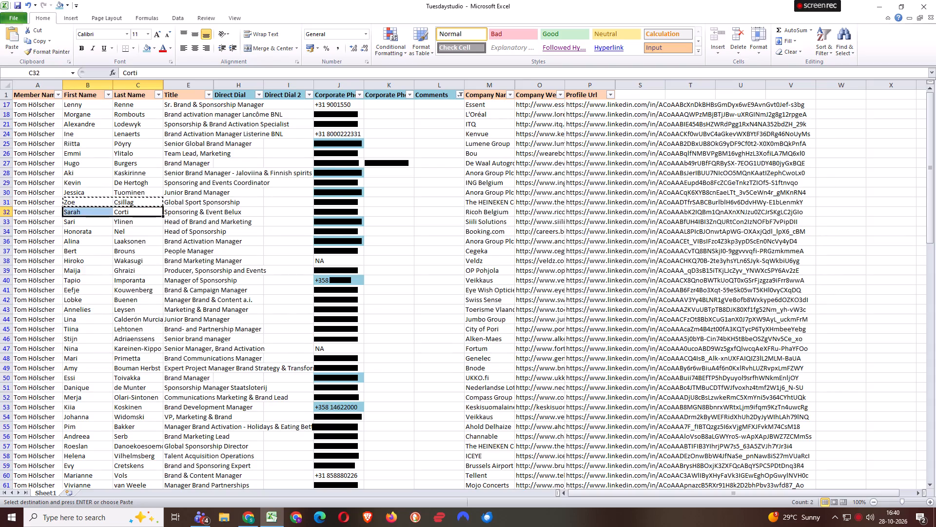
key(ctrl+c)
key(alt+Tab)
triple_click(210, 110)
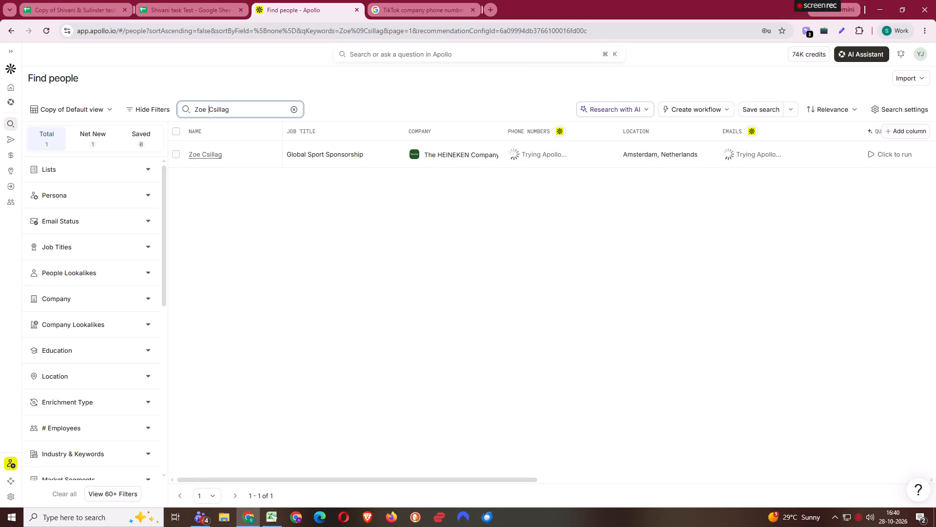
key(ctrl+v)
key(Return)
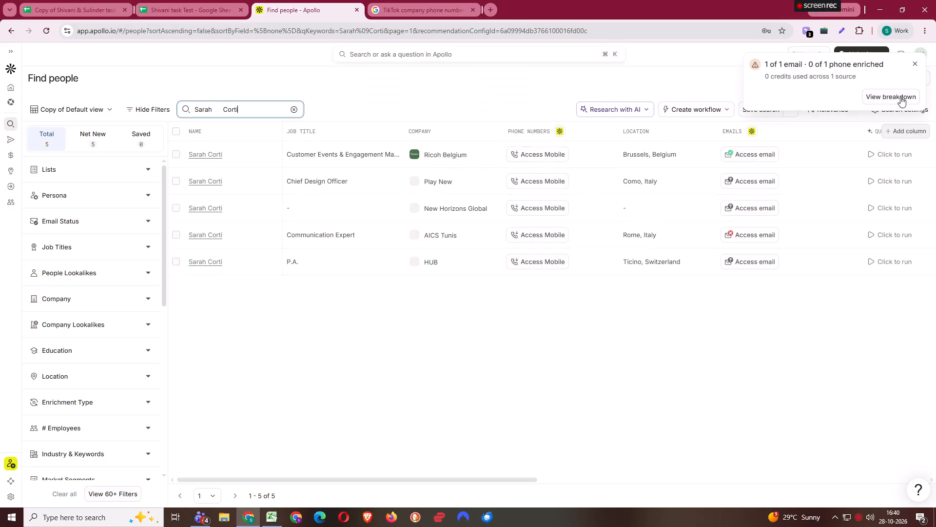
key(alt+Tab)
drag(195, 210, 471, 213)
key(alt+Tab)
click(526, 157)
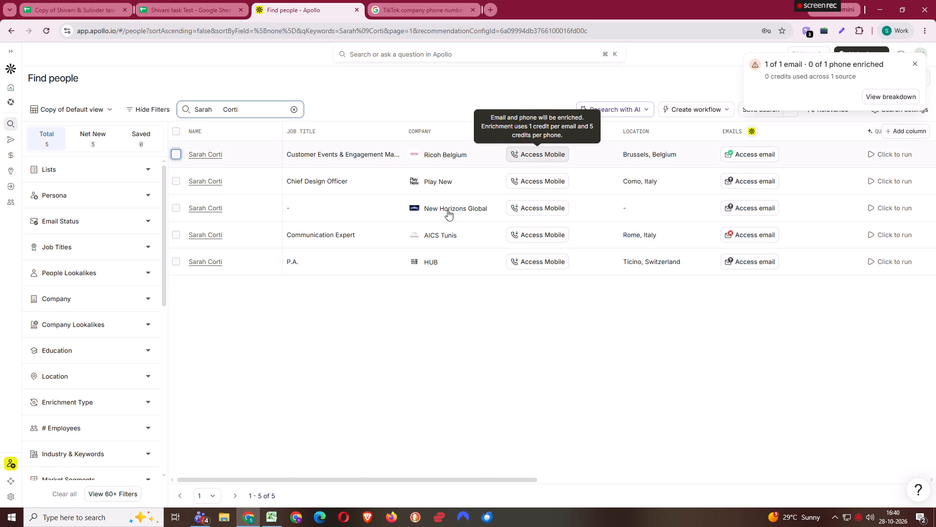
Search Apollo for the row 33 contact's name copied from Excel, and request the mobile number of the Siili Solutions match.
key(alt+Tab)
drag(137, 222, 73, 222)
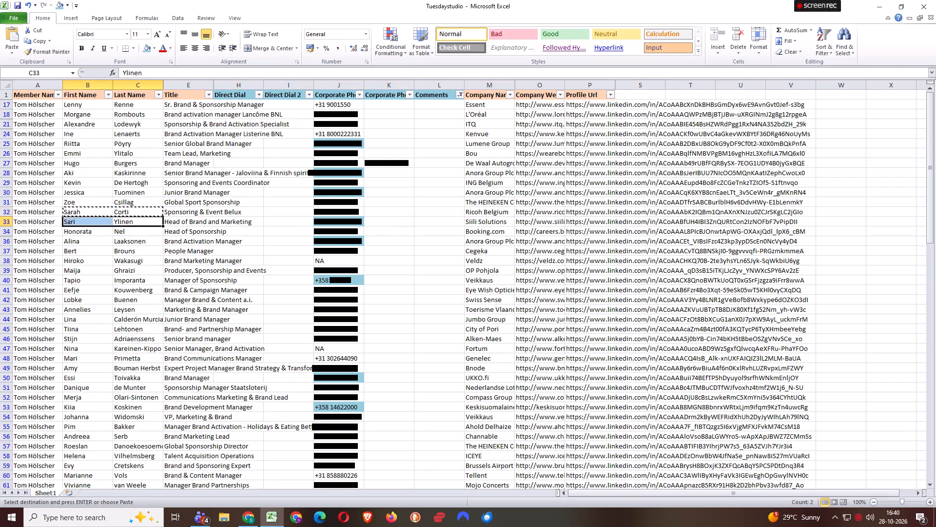
key(ctrl+c)
key(alt+Tab)
triple_click(218, 111)
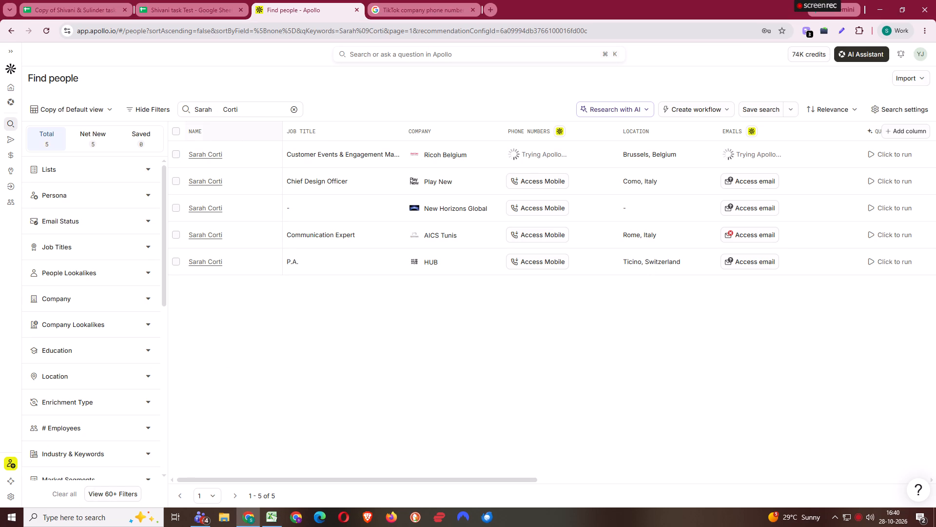
click(218, 111)
key(ctrl+v)
key(Return)
key(Return)
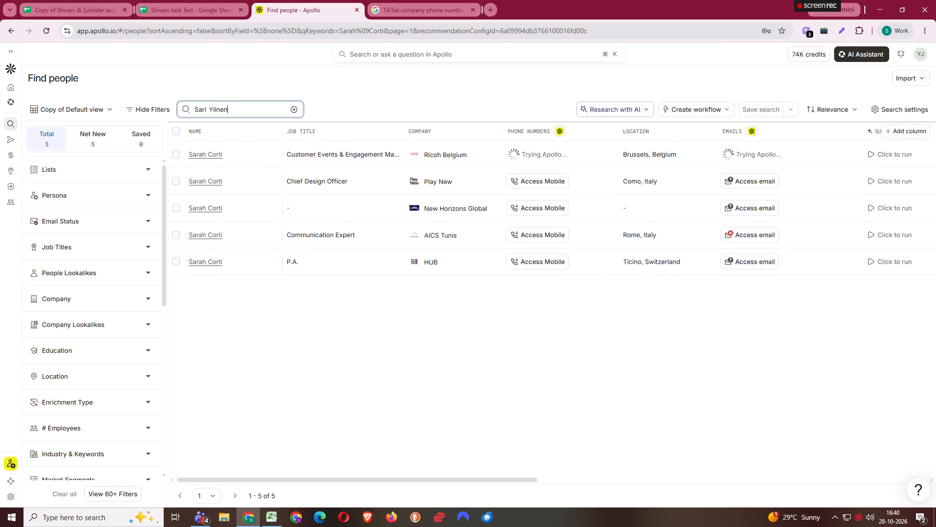
key(alt+Tab)
scroll(129, 176, down, 5)
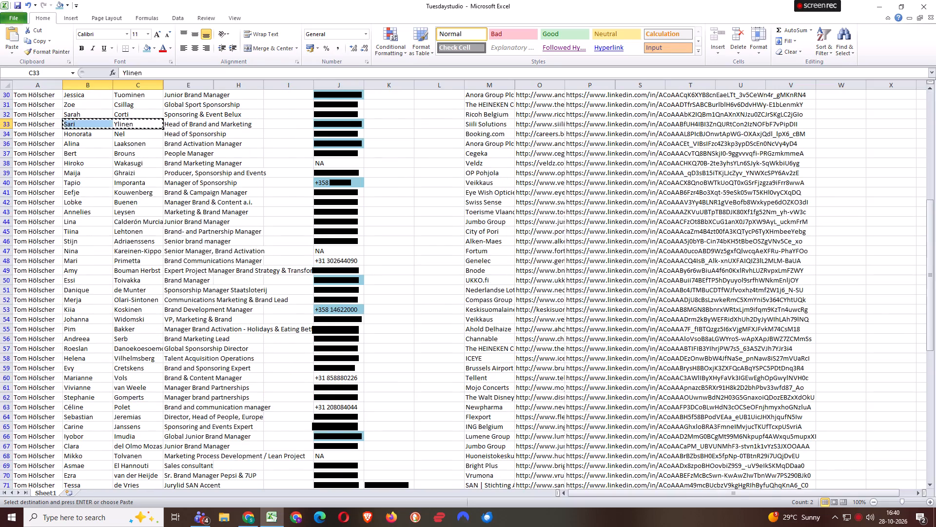
key(alt+Tab)
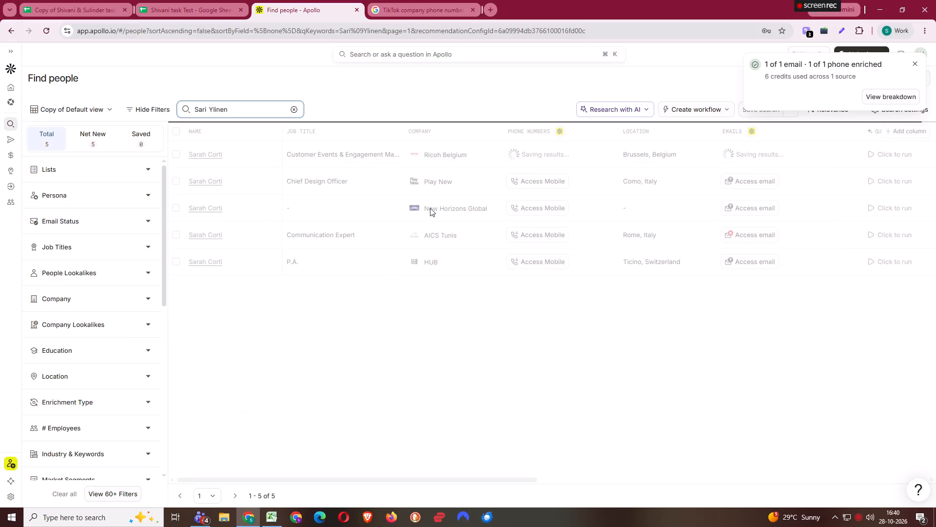
key(alt+Tab)
drag(167, 123, 431, 126)
key(alt+Tab)
click(542, 158)
Search Apollo for the row 34 contact's name copied from Excel, and request the mobile number of the Booking.com match.
key(alt+Tab)
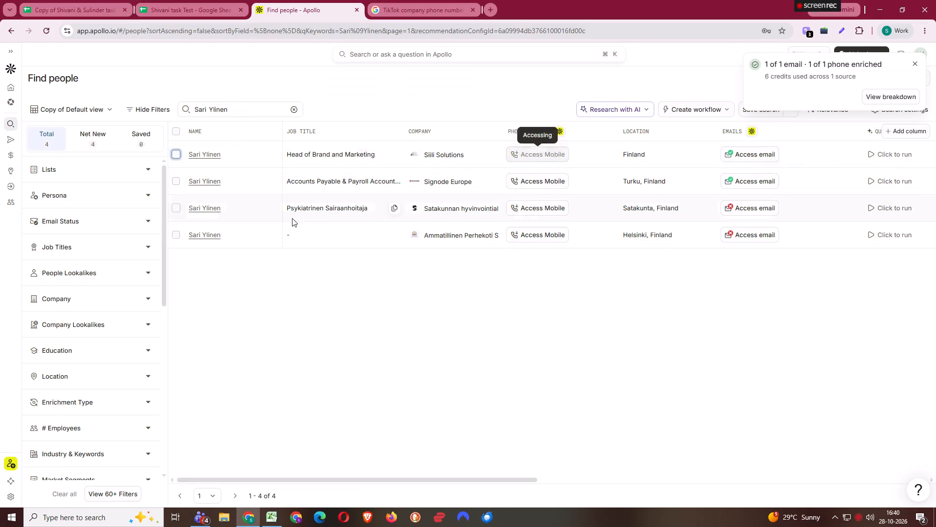
drag(142, 136, 84, 135)
key(ctrl+c)
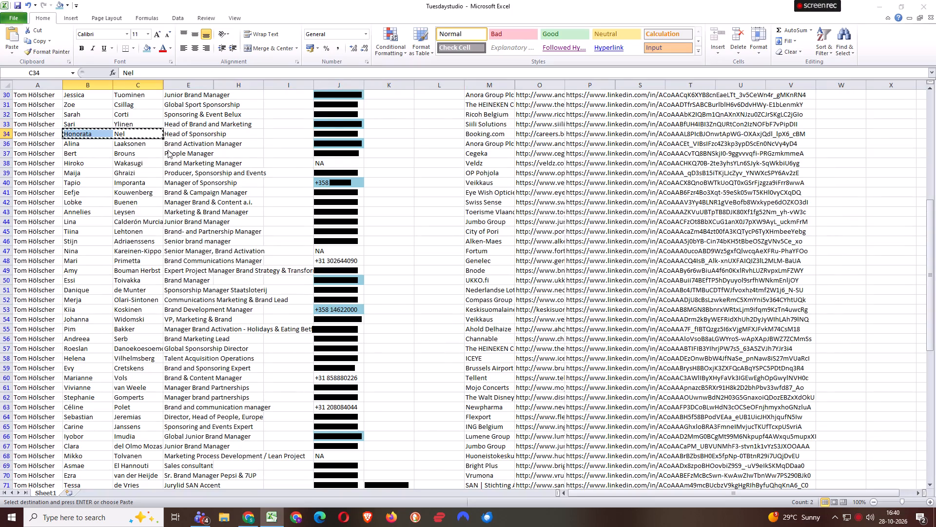
key(alt+Tab)
click(215, 105)
triple_click(214, 109)
key(ctrl+v)
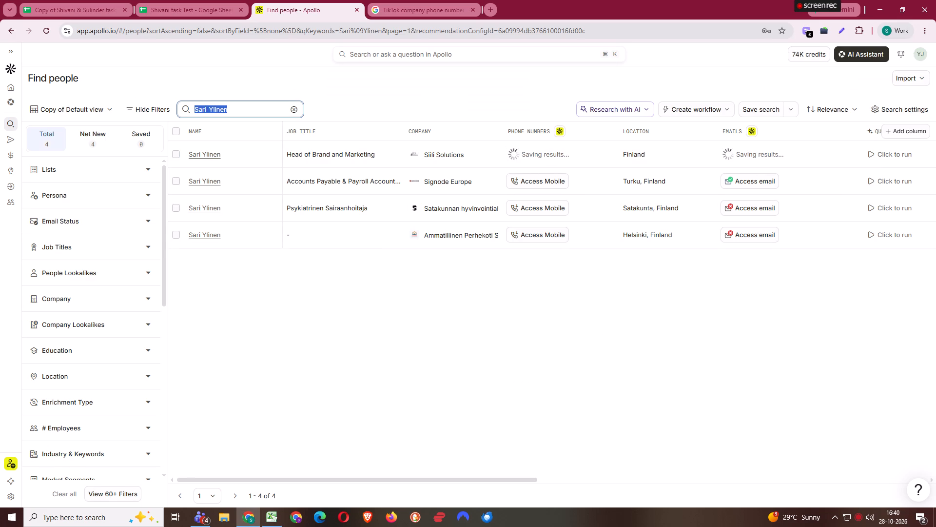
key(Return)
key(Return)
key(Return)
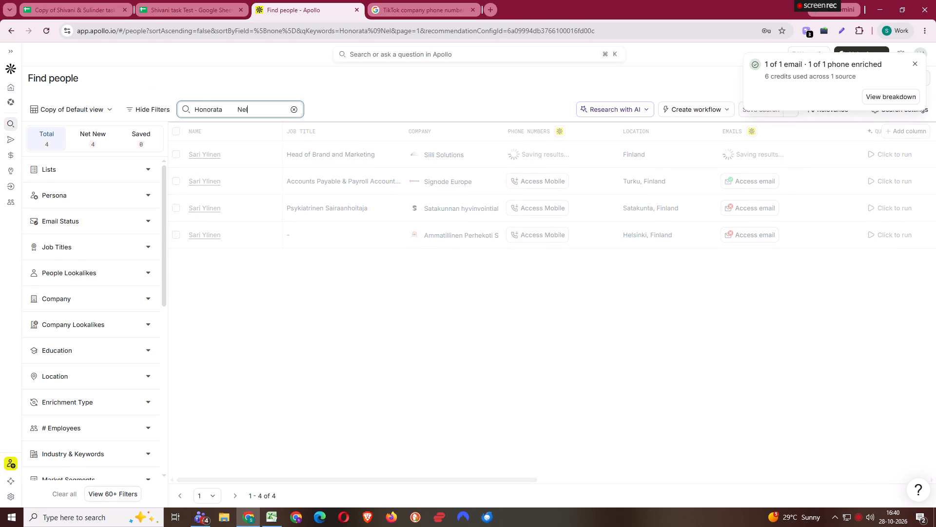
key(alt+Tab)
drag(188, 132, 441, 132)
key(alt+Tab)
click(525, 151)
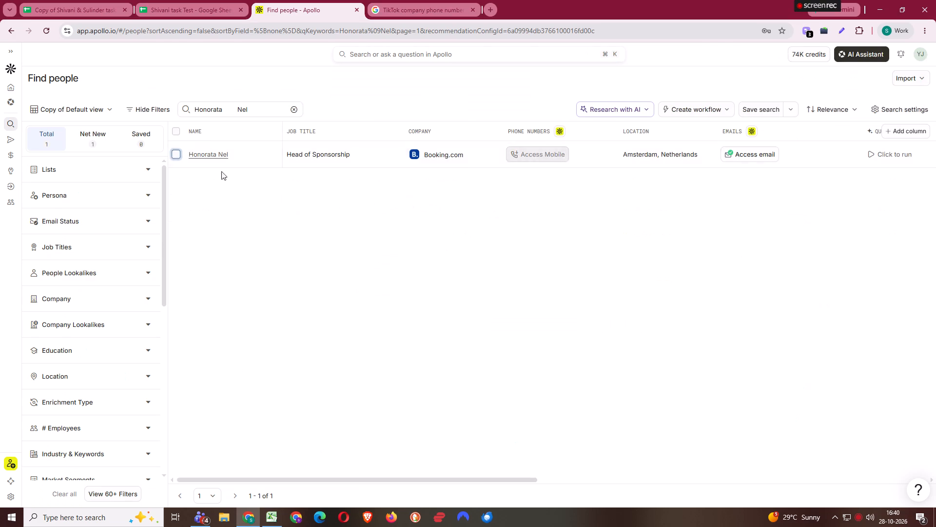
Search Apollo for the row 36 contact's name copied from Excel, and request the mobile number of the Anora Group match.
key(alt+Tab)
drag(128, 143, 99, 143)
key(ctrl+c)
key(alt+Tab)
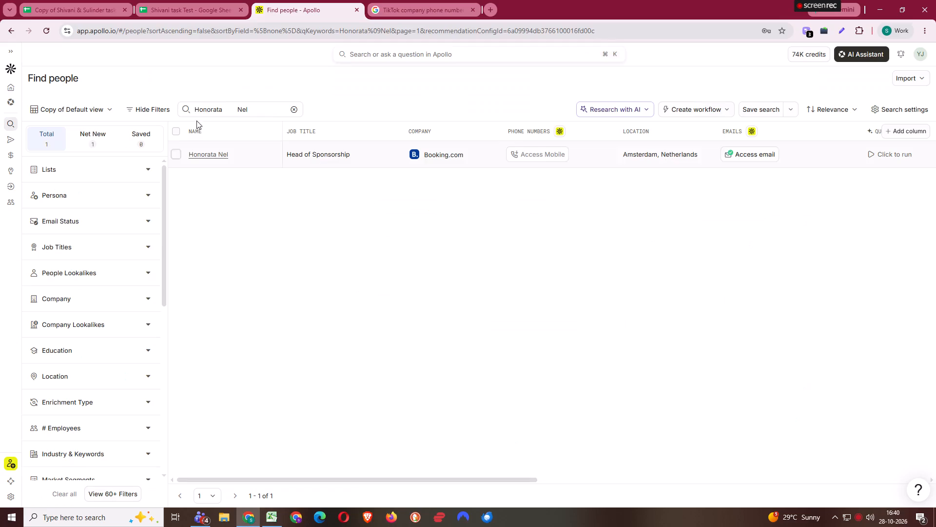
triple_click(207, 108)
key(ctrl+v)
key(Return)
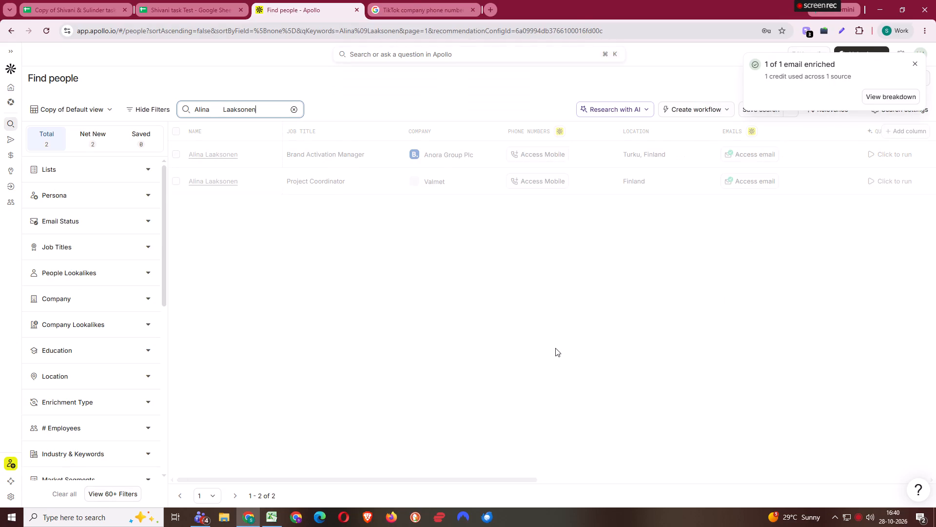
key(alt+Tab)
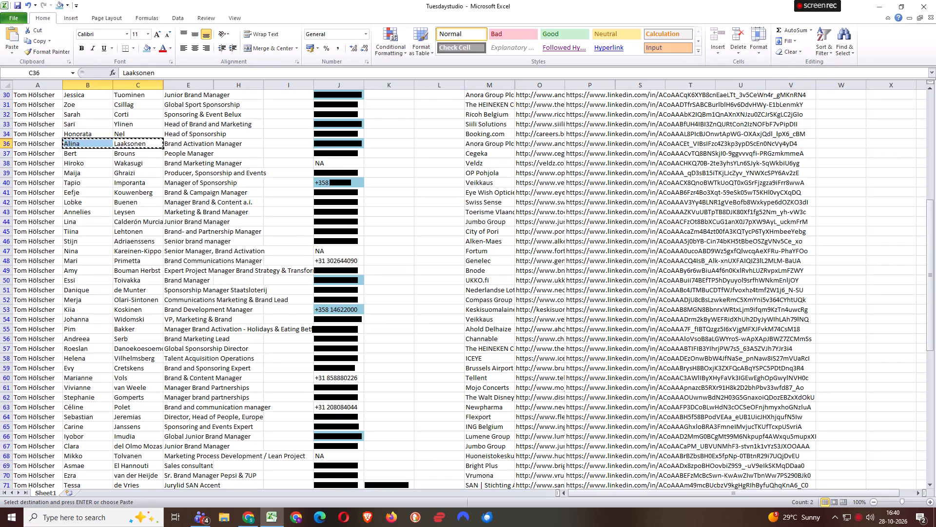
key(alt+Tab)
click(532, 155)
Search Apollo for the row 37 contact's name copied from Excel, and request the mobile number of the Cegeka match.
key(alt+Tab)
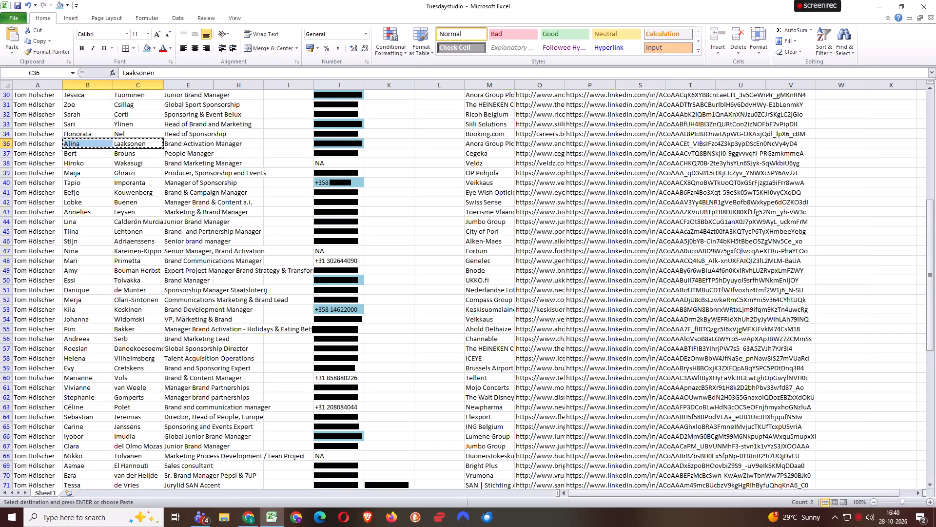
drag(127, 154, 106, 152)
key(ctrl+c)
key(alt+Tab)
triple_click(211, 109)
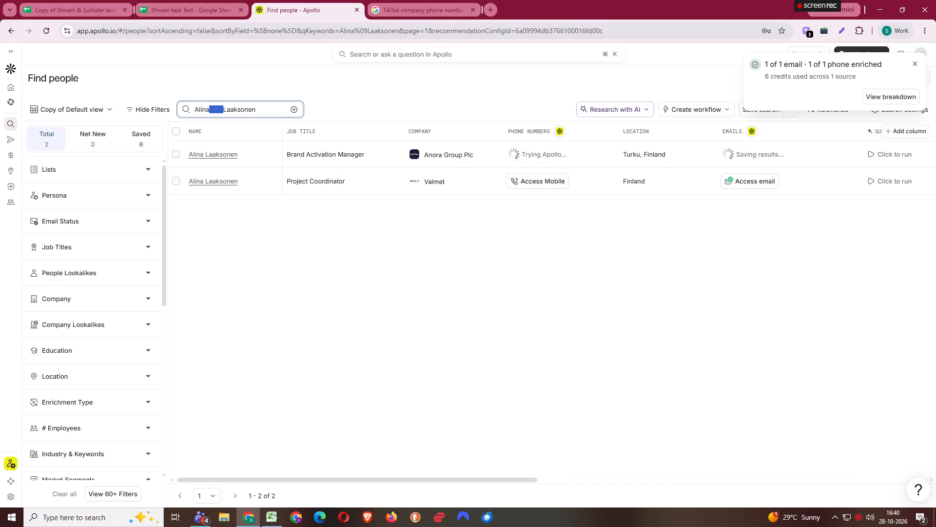
key(ctrl+v)
key(Return)
key(Return)
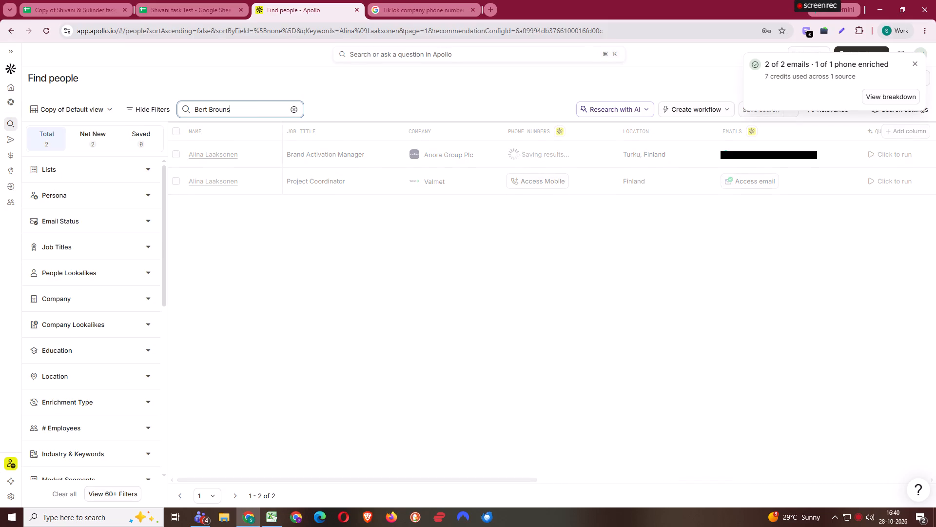
key(alt+Tab)
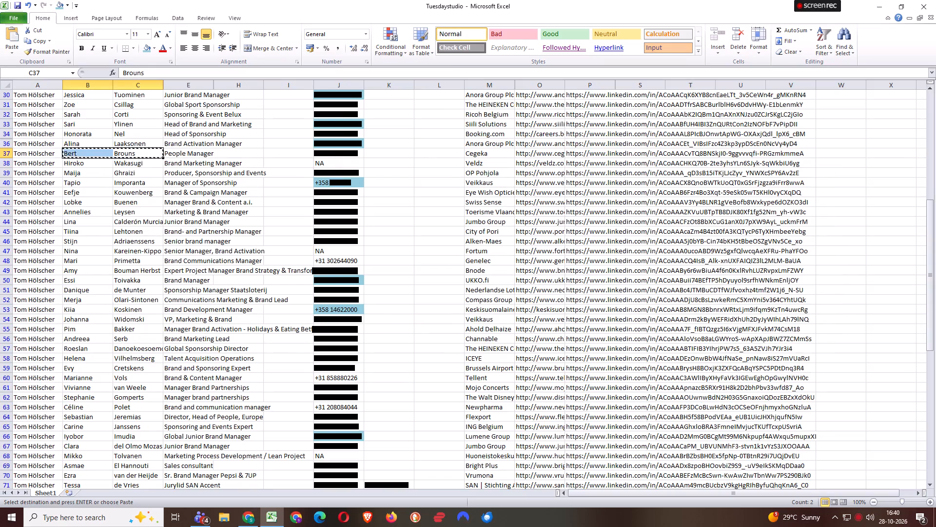
drag(205, 150, 458, 150)
key(alt+Tab)
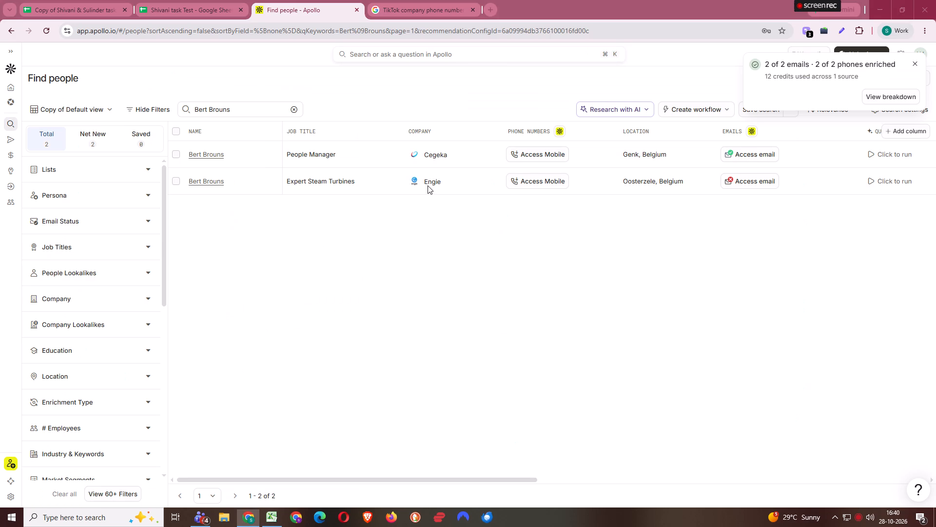
click(534, 153)
Search Apollo for the row 38 contact's name copied from Excel.
key(alt+Tab)
drag(112, 165, 124, 164)
key(ctrl+c)
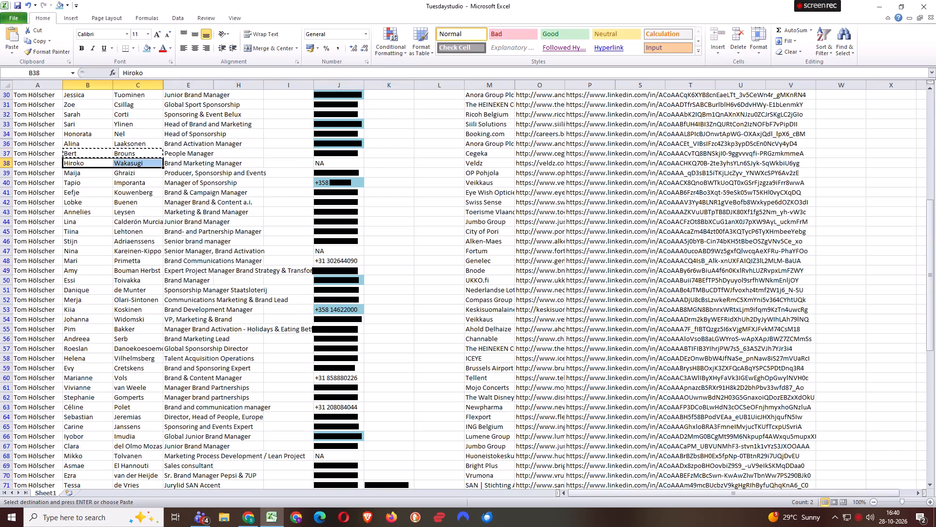
key(alt+Tab)
triple_click(225, 108)
key(ctrl+v)
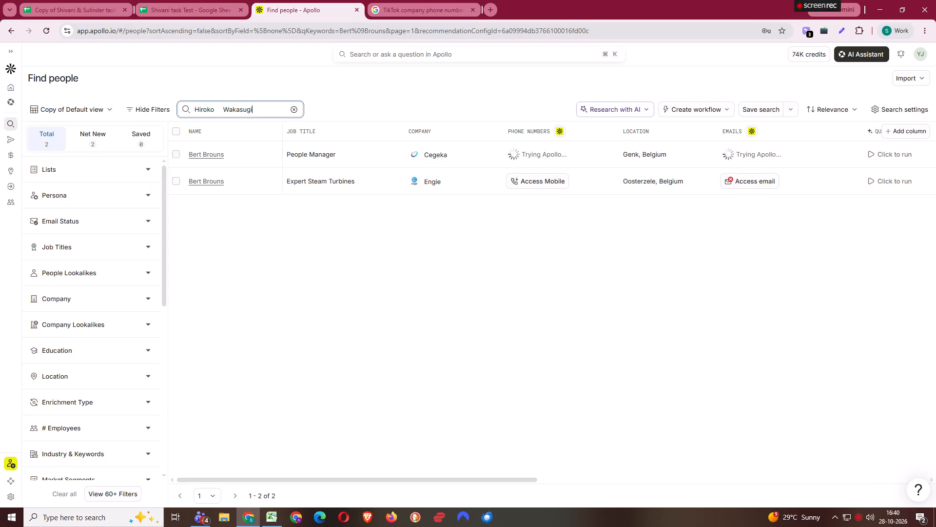
key(Return)
key(Return)
Save the Excel workbook.
key(alt+Tab)
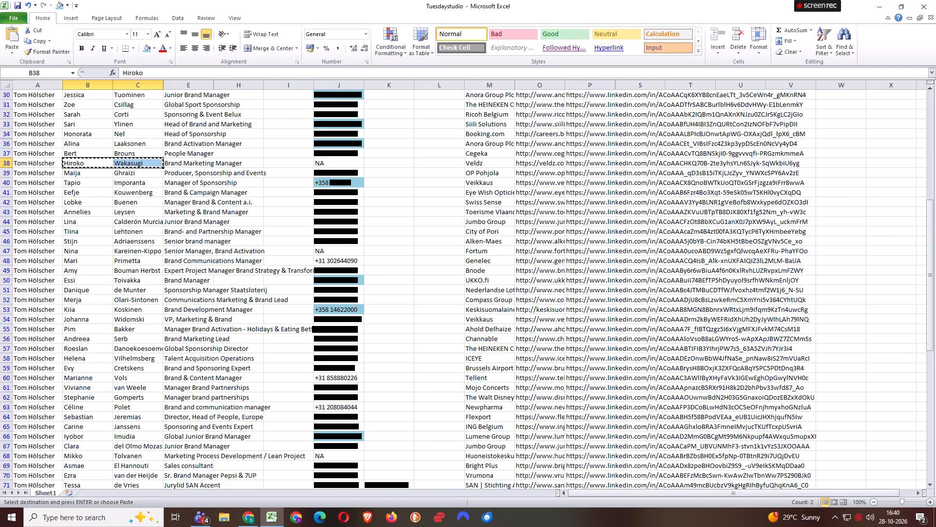
key(ctrl+s)
key(ctrl+s)
key(ctrl+s)
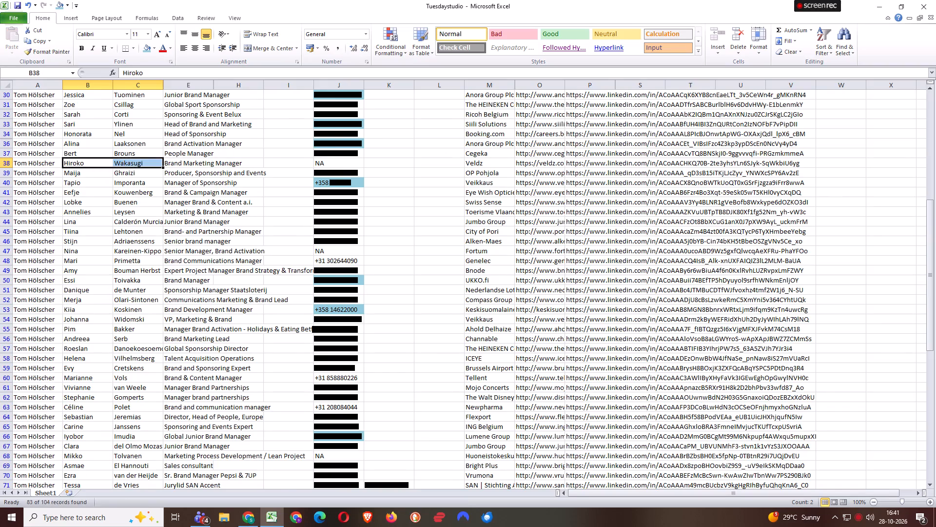
Check the Apollo search against the row 38 details and enter Done in that row's Comments cell in Excel.
scroll(184, 164, down, 2)
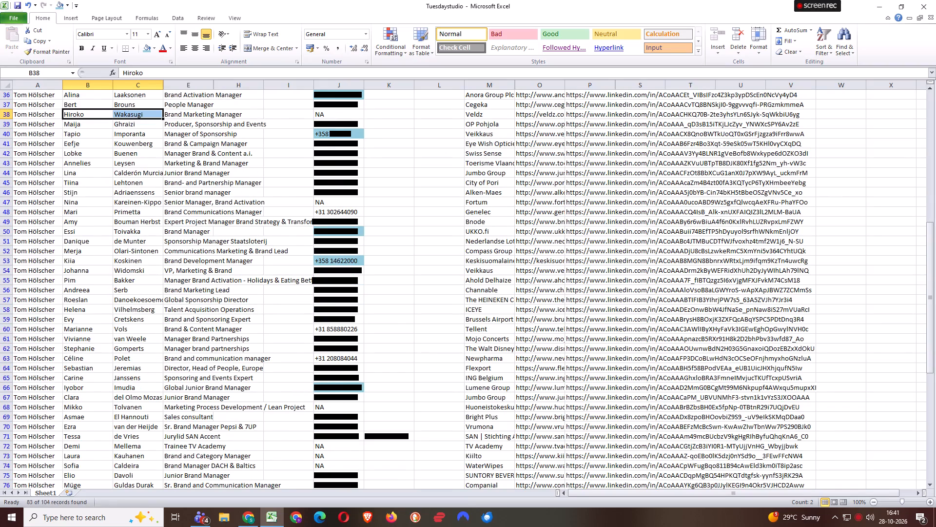
key(alt+Tab)
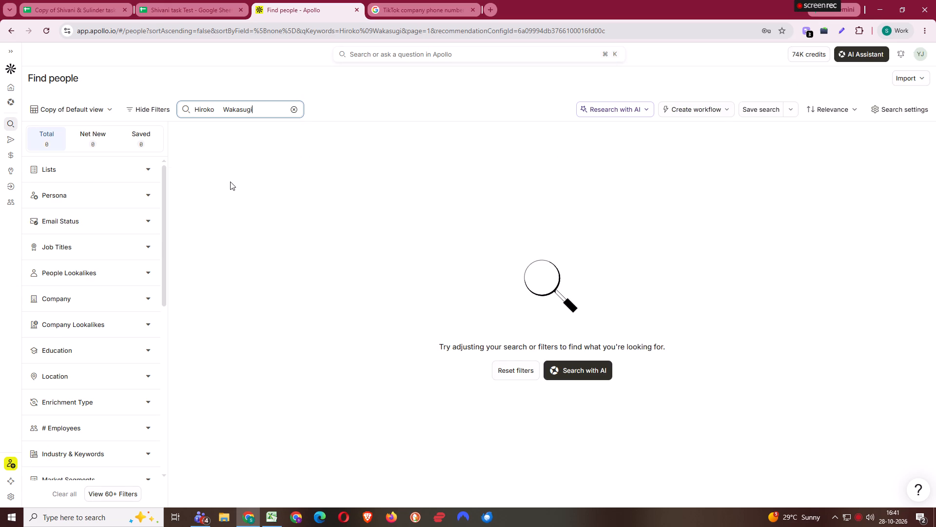
key(alt+Tab)
drag(142, 116, 428, 116)
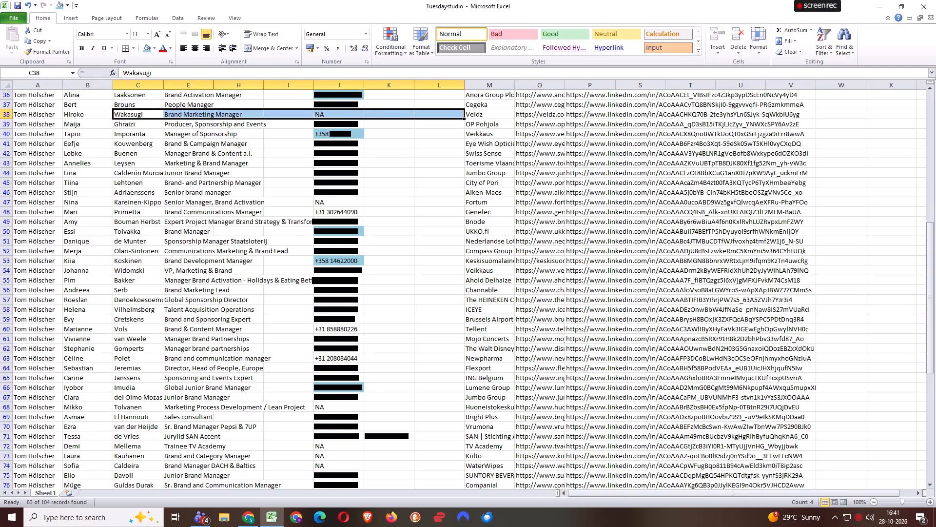
click(435, 116)
key(d)
drag(429, 124, 130, 124)
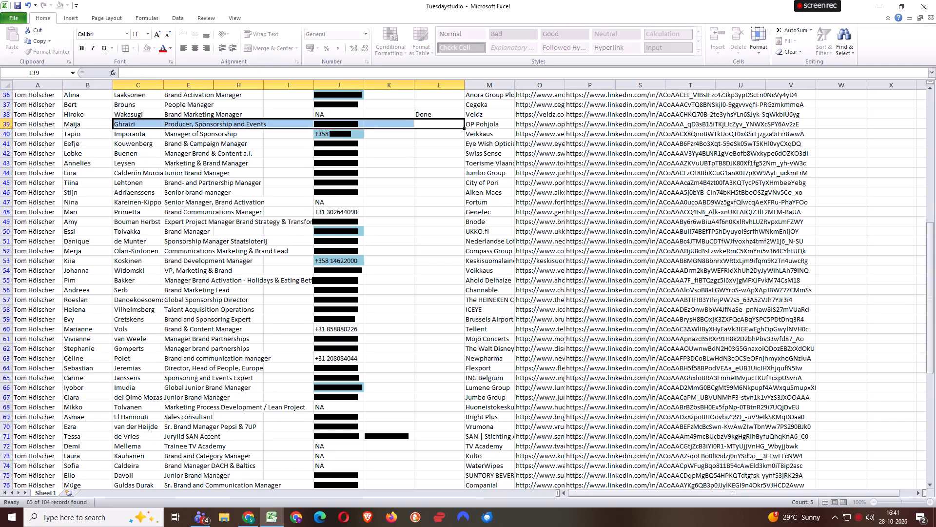
Search Apollo for the row 39 contact's name copied from Excel, and request the mobile number of the OP Pohjola match.
drag(129, 122, 104, 123)
key(ctrl+c)
key(alt+Tab)
triple_click(221, 105)
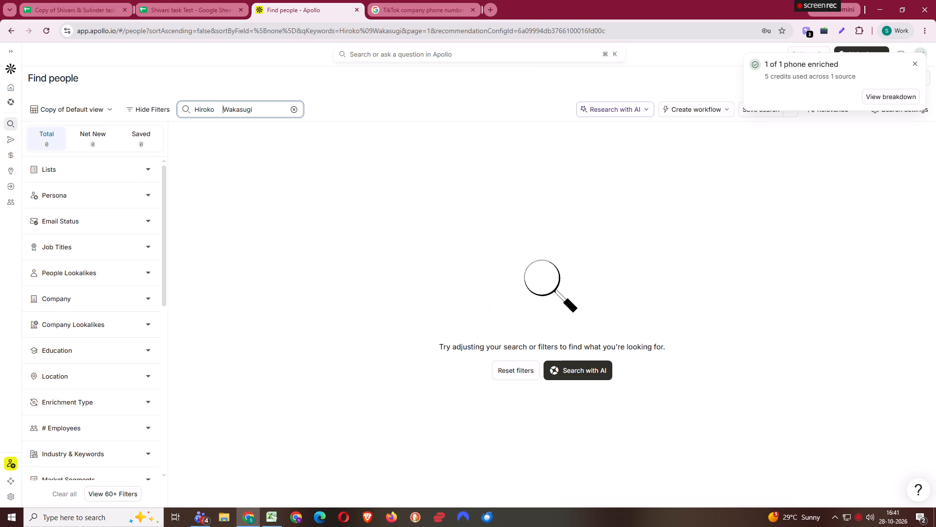
key(ctrl+v)
key(Return)
key(Return)
key(Return)
key(Return)
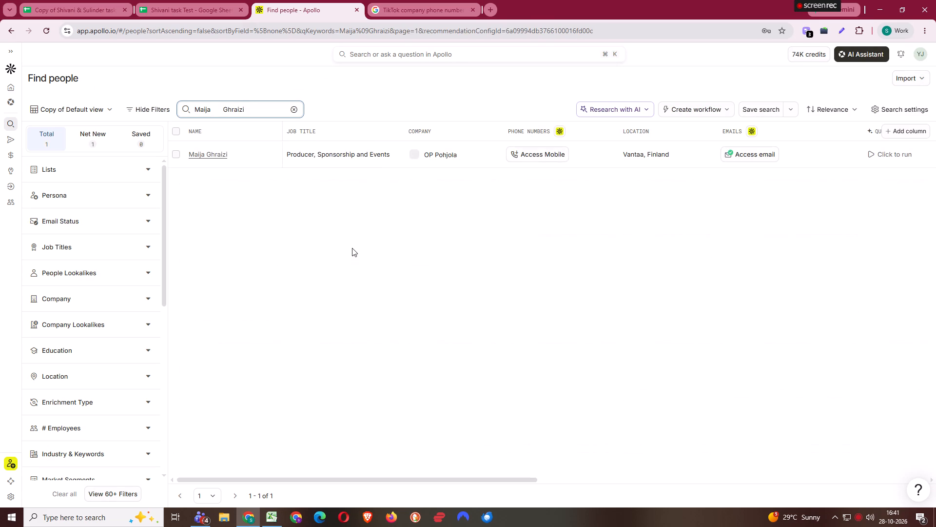
click(529, 152)
Search Apollo for the row 40 contact's name copied from Excel.
key(alt+Tab)
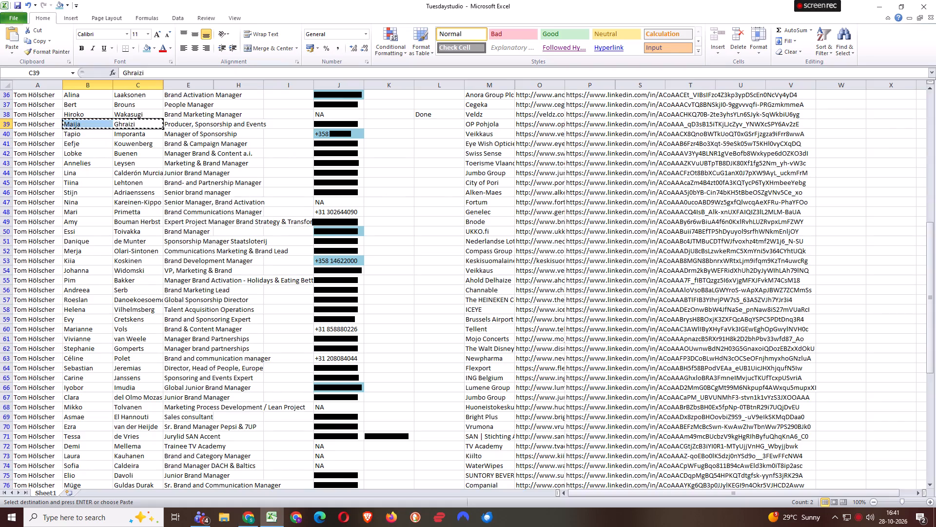
drag(130, 133, 94, 133)
key(ctrl+c)
key(alt+Tab)
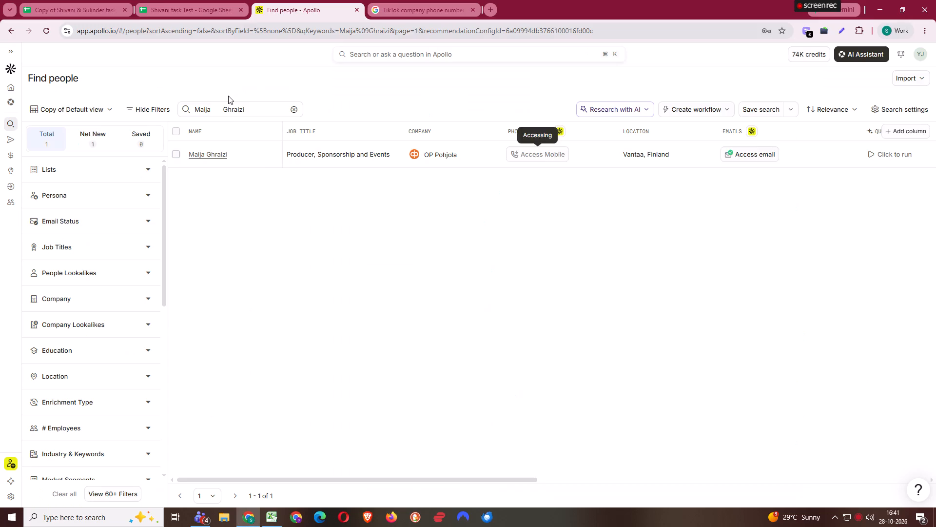
click(227, 102)
triple_click(229, 111)
click(230, 111)
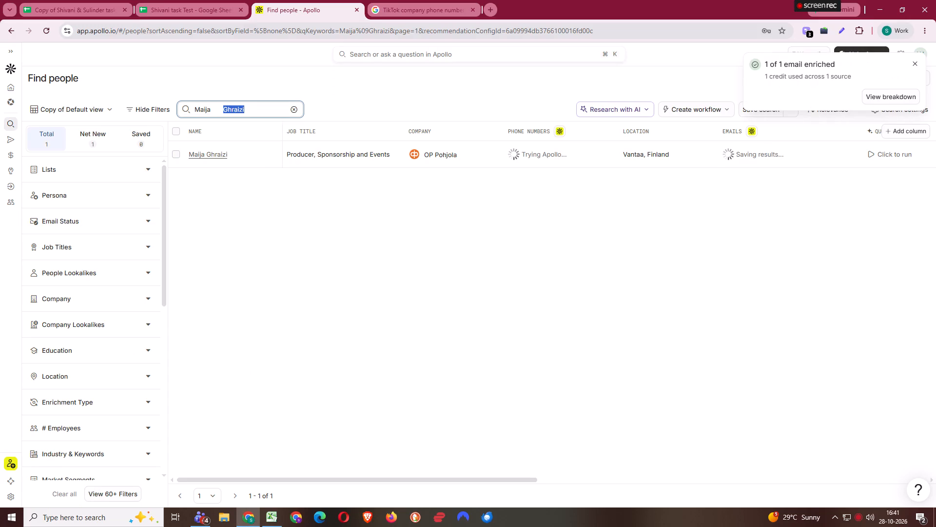
key(ctrl+a)
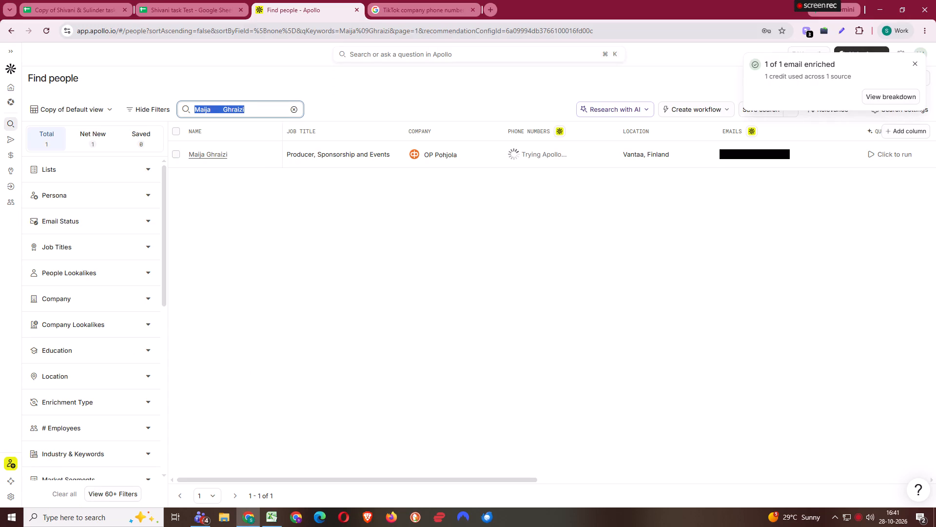
key(ctrl+v)
key(Return)
key(Return)
Reapply the Excel sheet's filter so that row 38, marked Done, is hidden from the contact list.
key(alt+Tab)
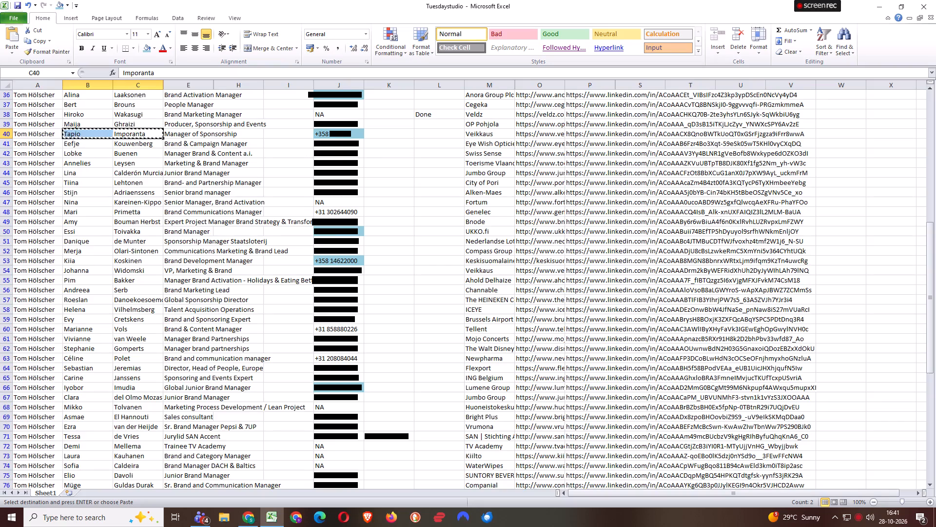
scroll(319, 189, up, 13)
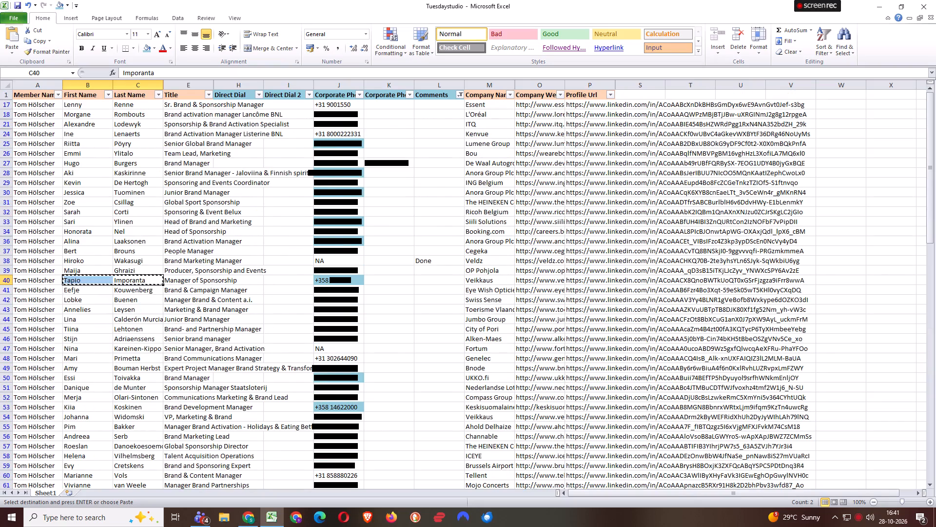
click(157, 95)
click(98, 272)
scroll(128, 169, down, 6)
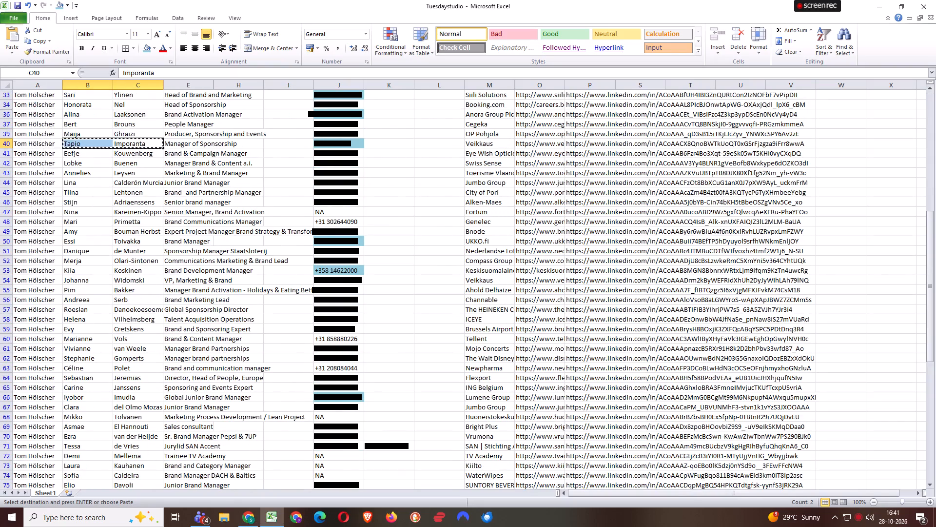
Check the Apollo search for the row 40 contact and enter Done in that row's Comments cell in Excel.
key(alt+Tab)
key(alt+Tab)
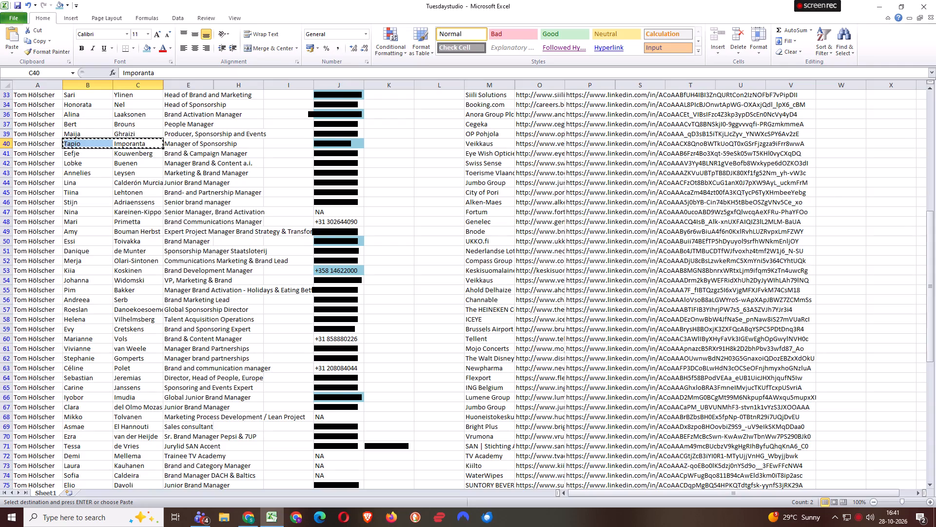
drag(140, 142, 414, 142)
click(439, 144)
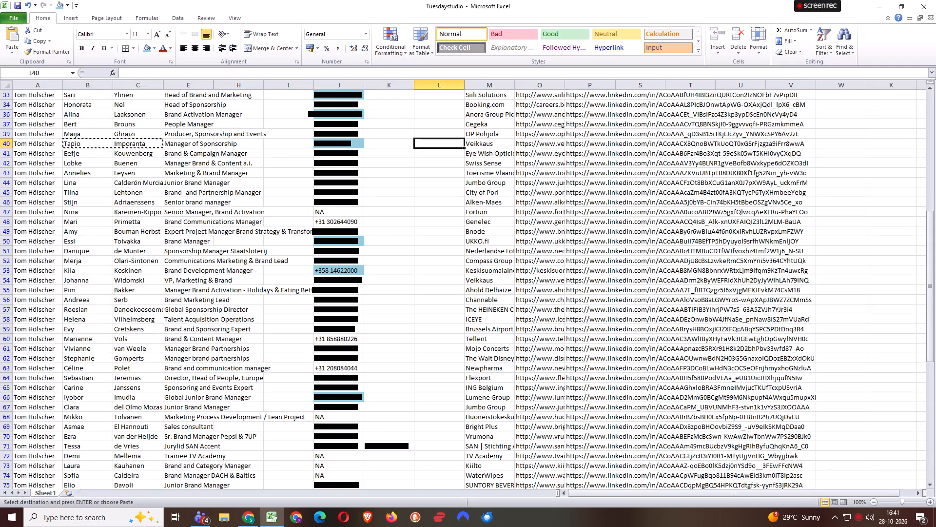
key(d)
Search Apollo for the row 41 contact's name copied from Excel, and open the phone details of the Eye Wish Opticiens match.
drag(434, 155, 123, 153)
drag(125, 152, 105, 151)
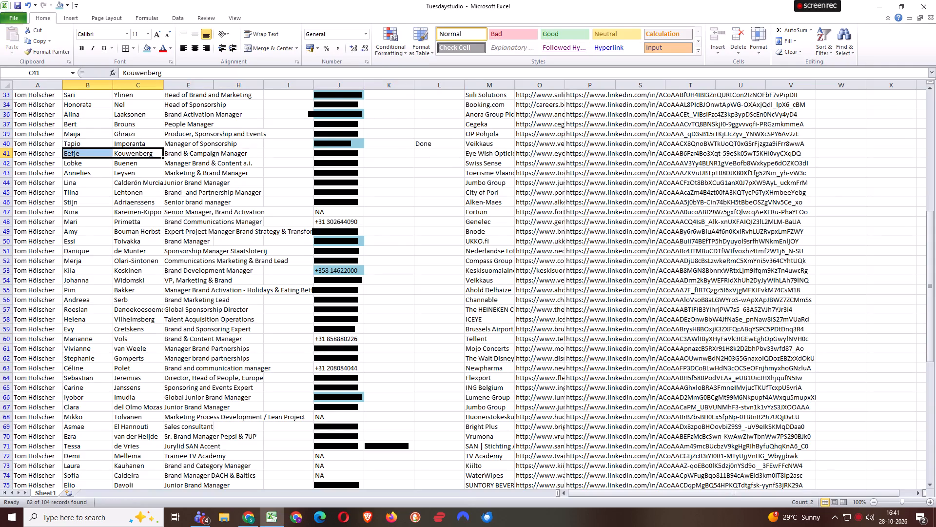
key(ctrl+c)
key(alt+Tab)
triple_click(212, 109)
key(ctrl+v)
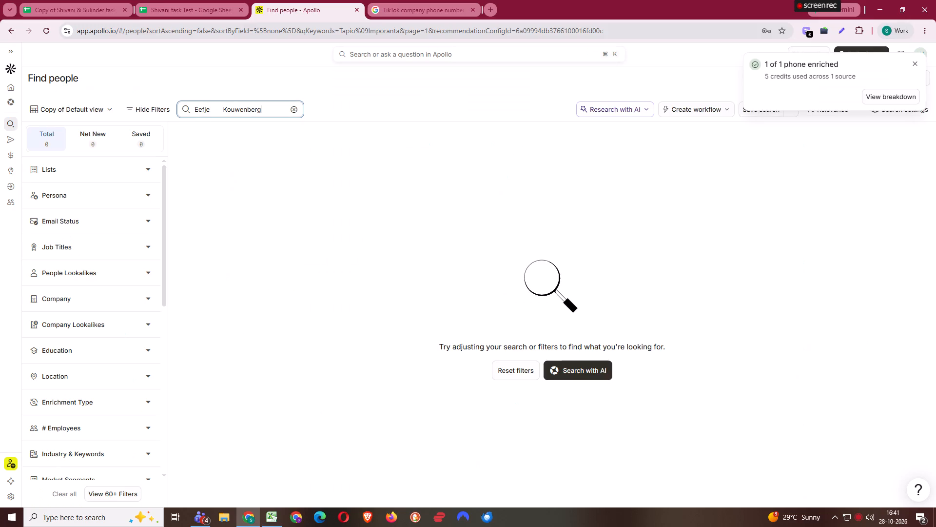
key(Return)
key(Return)
key(Return)
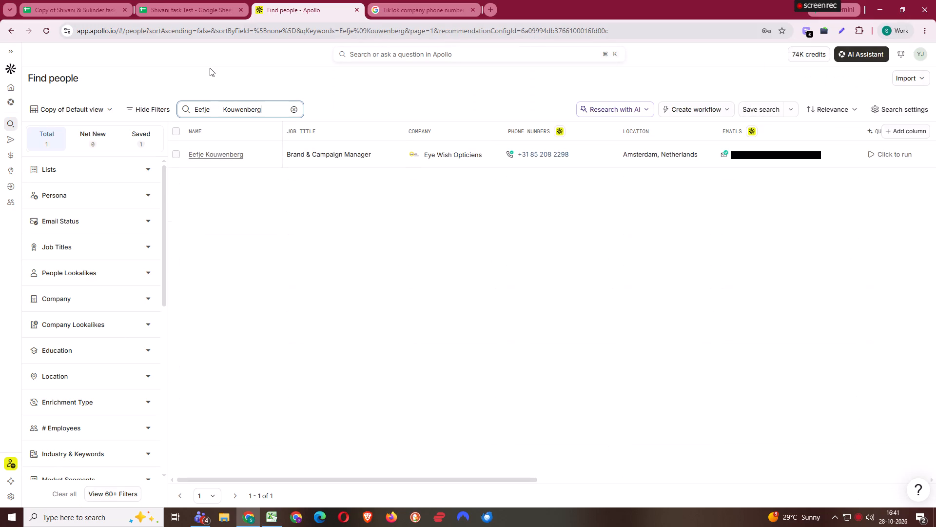
key(alt+Tab)
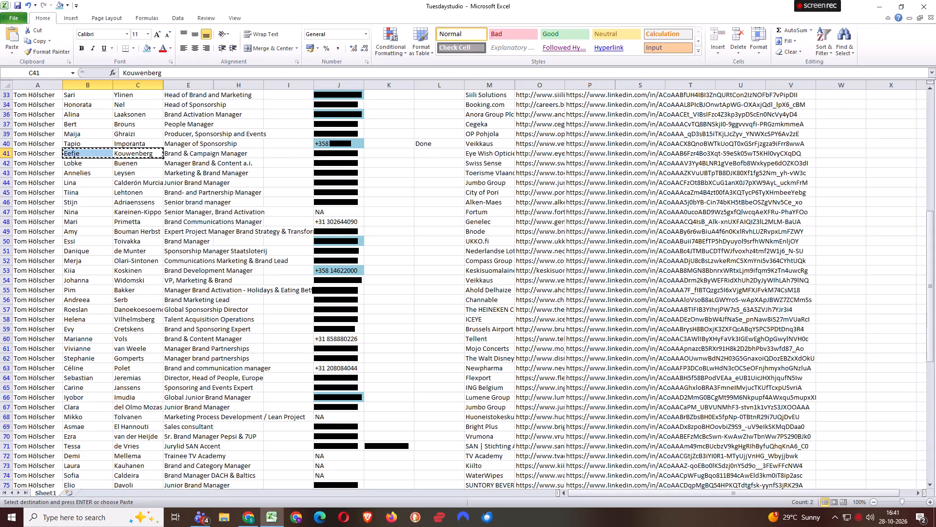
key(alt+Tab)
click(573, 154)
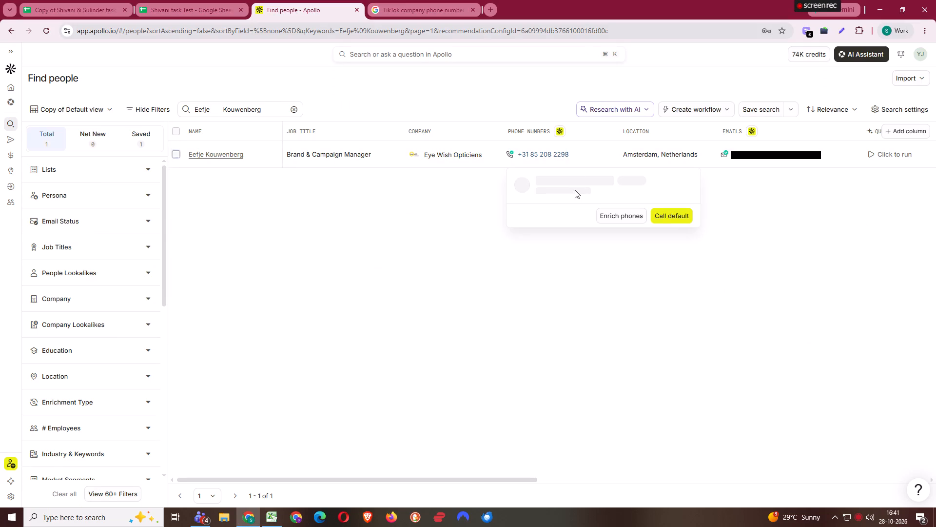
Fill Done down from row 40 into the row 41 Comments cell in Excel.
key(alt+Tab)
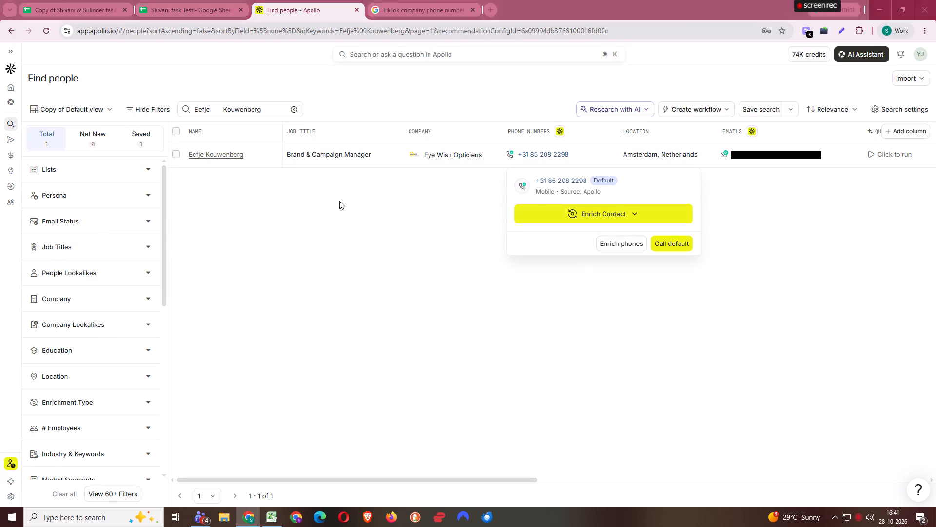
drag(195, 153, 428, 153)
drag(428, 153, 429, 150)
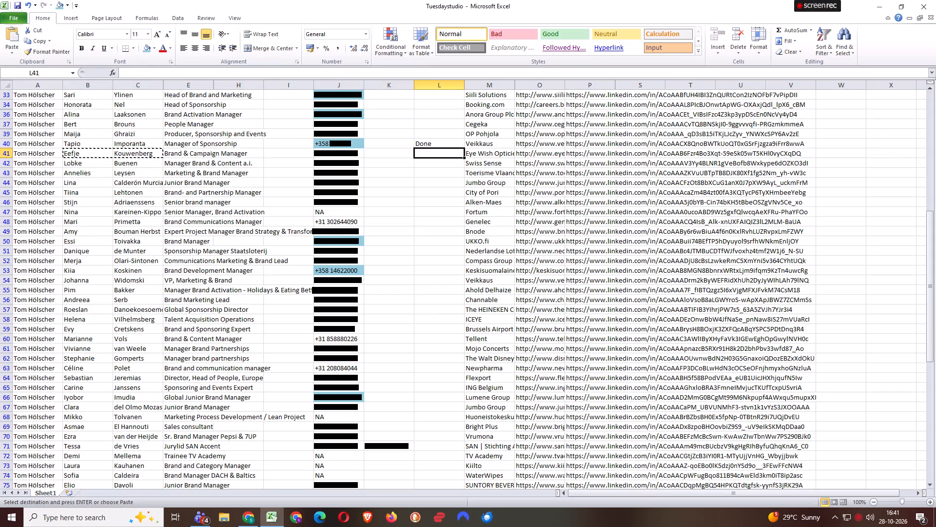
drag(429, 150, 431, 145)
key(ctrl+d)
Search Apollo for the row 42 contact's name copied from Excel.
drag(433, 165, 108, 164)
drag(100, 163, 140, 163)
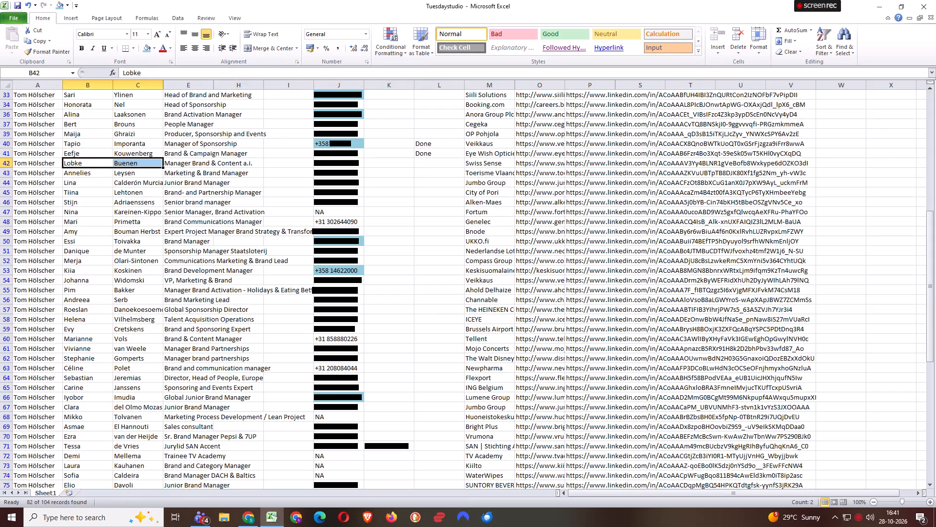
key(ctrl+c)
key(alt+Tab)
triple_click(215, 112)
key(ctrl+v)
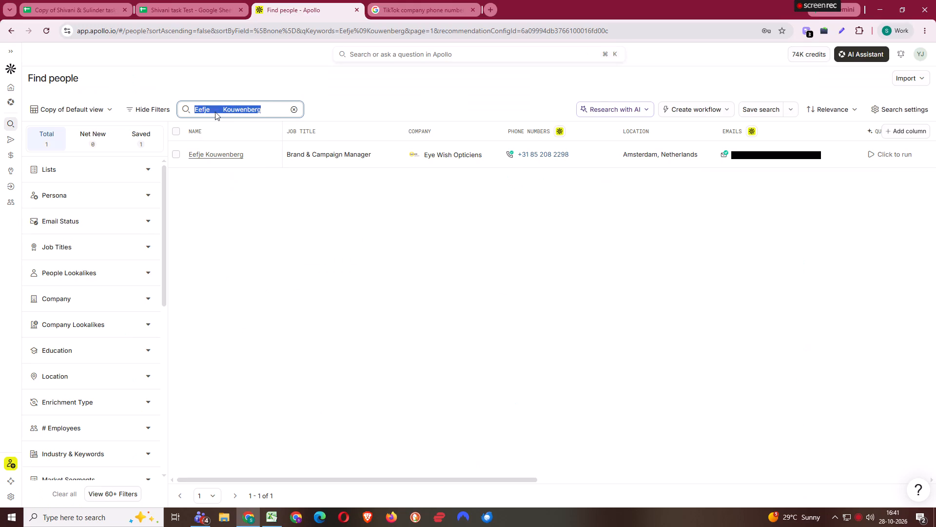
key(Return)
key(Return)
key(Return)
Reapply the Excel sheet's filter so that rows 40 and 41, marked Done, are hidden from the contact list.
key(alt+Tab)
scroll(198, 153, up, 7)
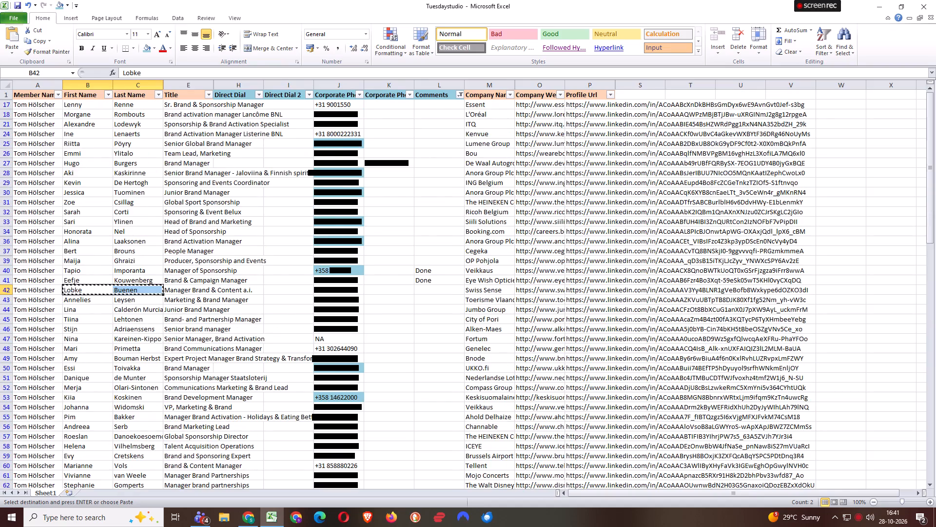
click(164, 94)
click(157, 94)
click(106, 277)
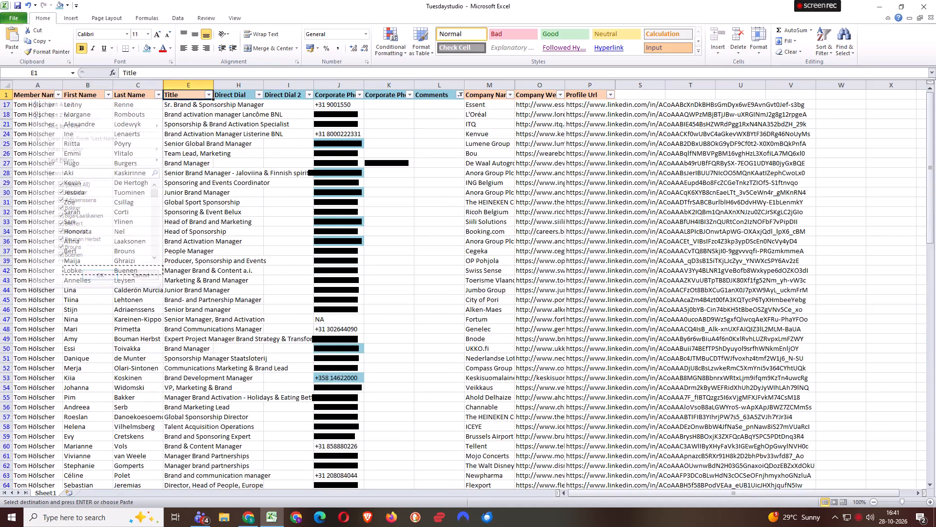
scroll(134, 188, down, 5)
Request the mobile number of the Swiss Sense match in Apollo.
key(alt+Tab)
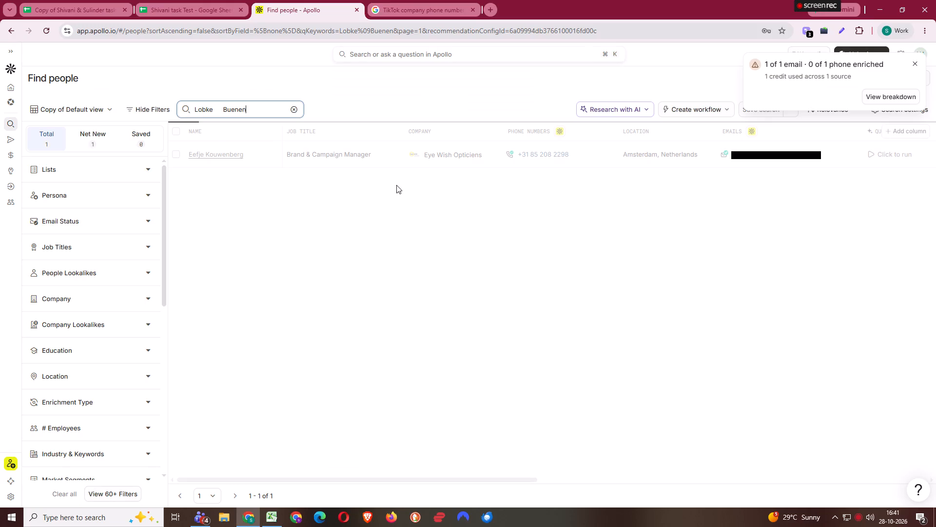
click(539, 153)
Search Apollo for the row 43 contact's name copied from Excel, and request the mobile number of the Toerisme Vlaanderen match.
key(alt+Tab)
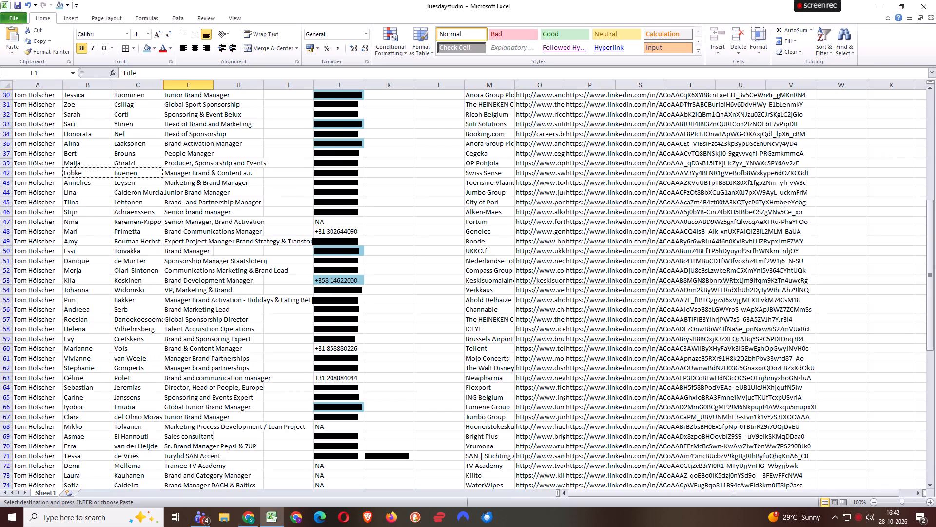
drag(97, 182, 131, 182)
key(ctrl+c)
key(alt+Tab)
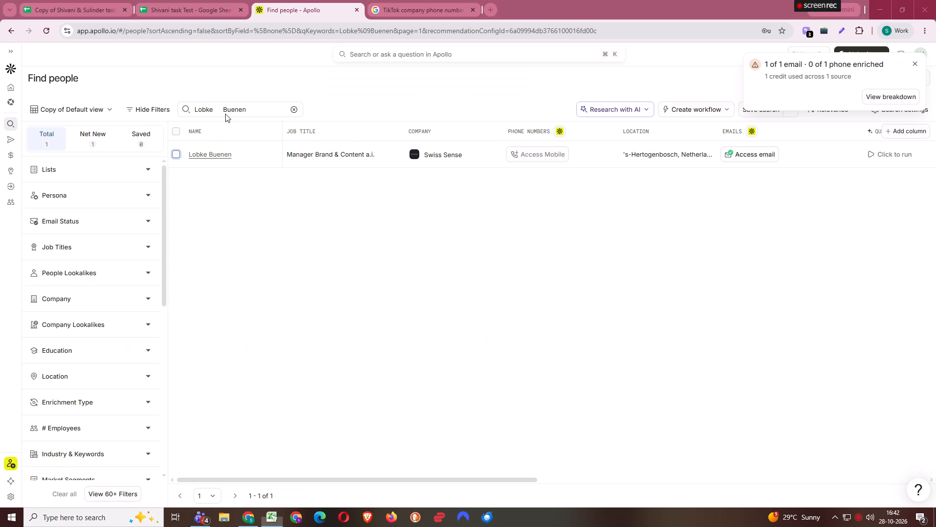
triple_click(226, 111)
key(ctrl+v)
key(Return)
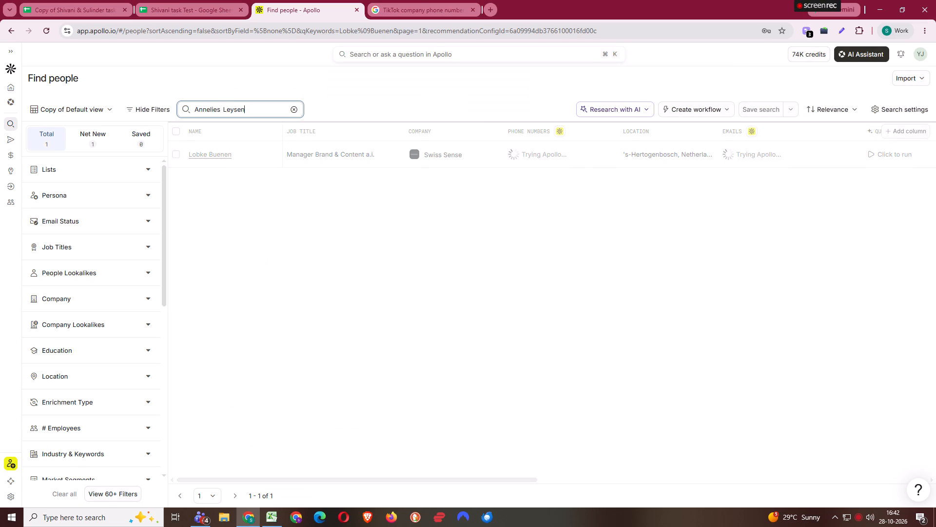
key(alt+Tab)
scroll(183, 152, down, 4)
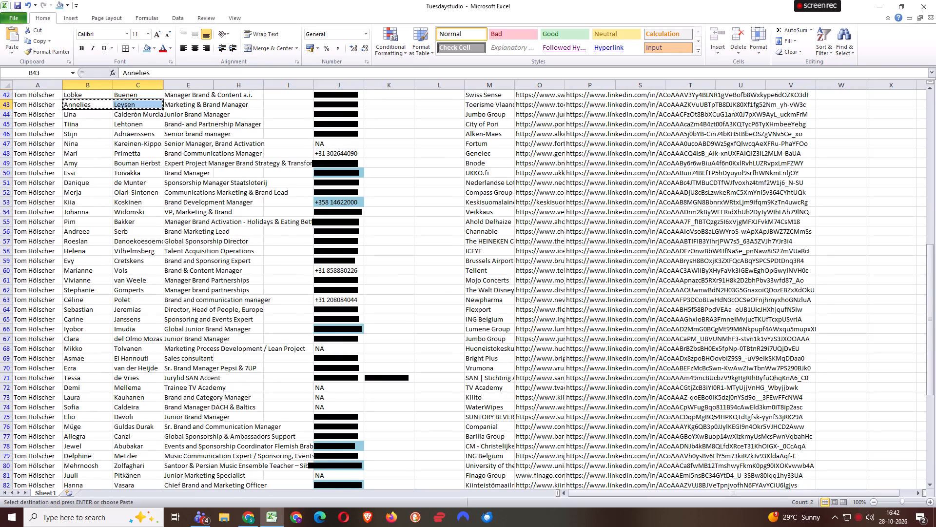
key(alt+Tab)
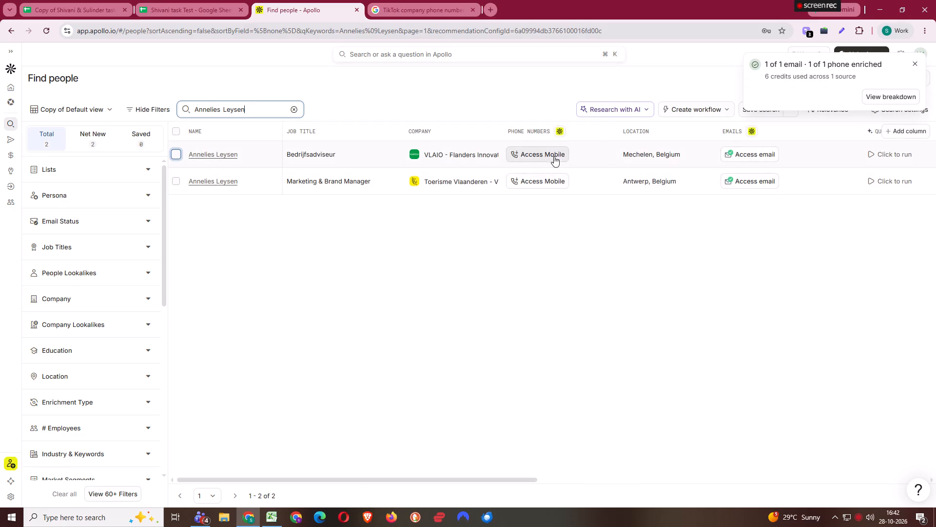
click(549, 180)
Search Apollo for the row 44 contact's name copied from Excel, replacing the accented ó with a plain o.
key(alt+Tab)
drag(143, 114, 118, 114)
drag(98, 115, 146, 115)
key(ctrl+c)
key(alt+Tab)
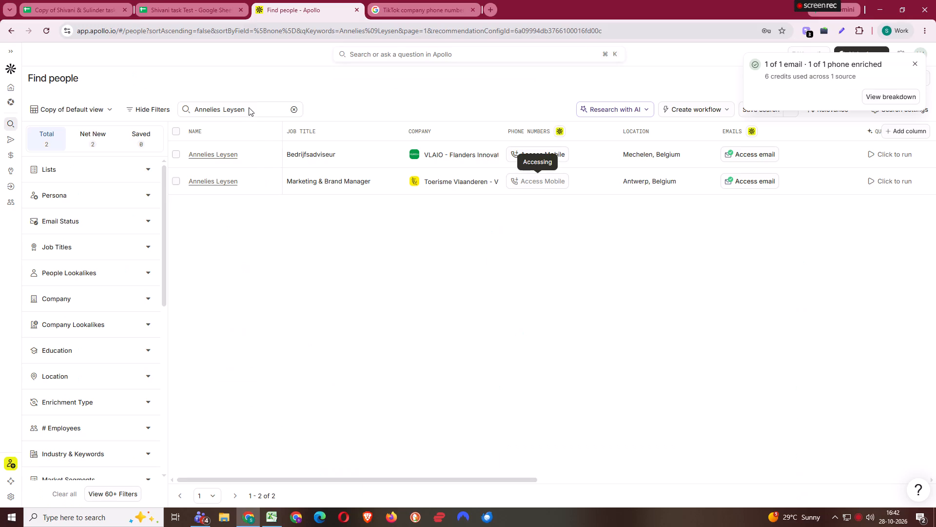
click(249, 105)
triple_click(211, 108)
ctrl+click(211, 108)
key(ctrl+v)
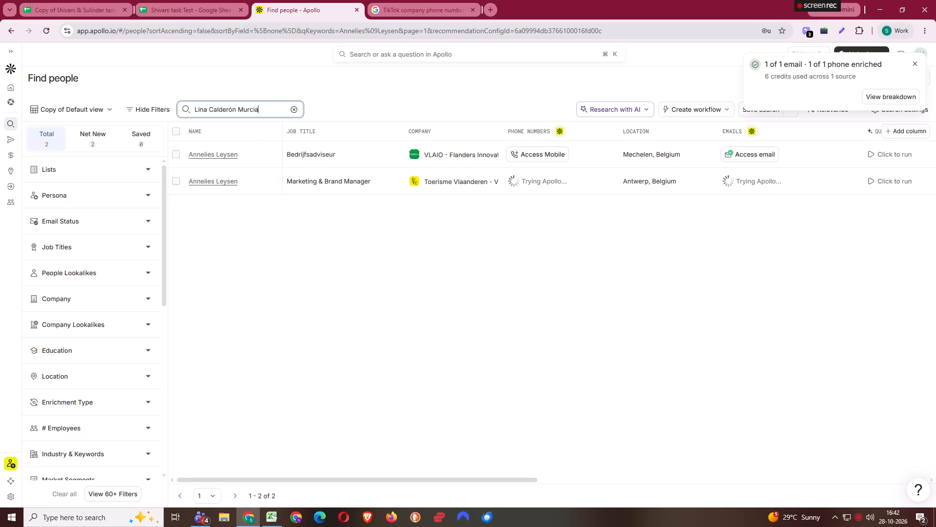
click(231, 108)
key(BackSpace)
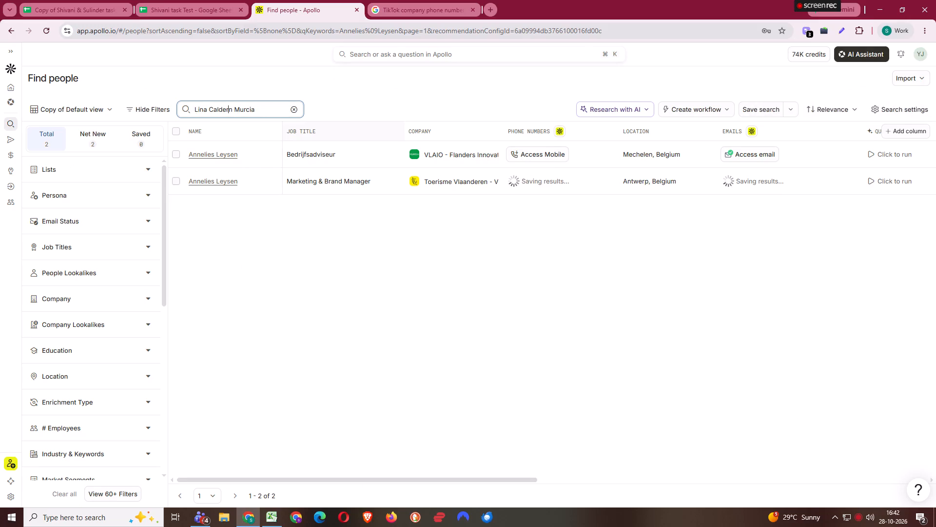
key(o)
key(Return)
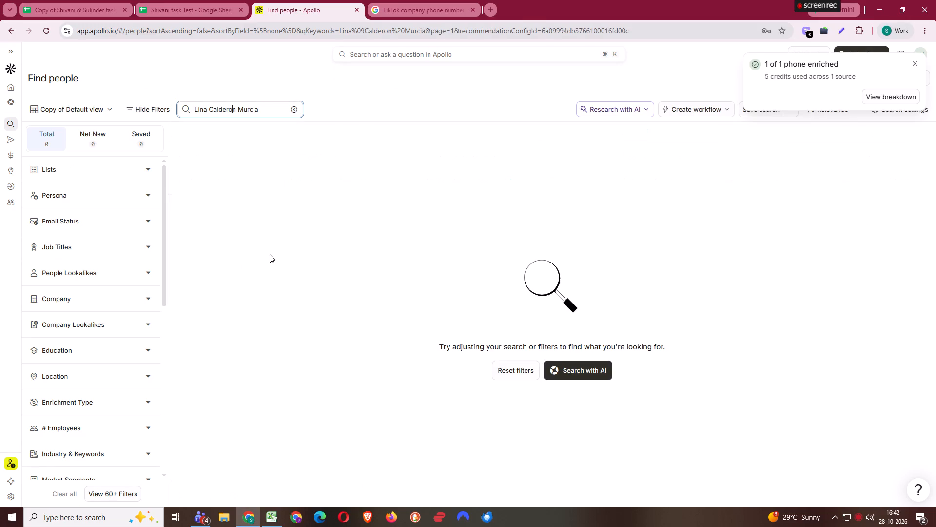
Remove the middle word of the row 44 contact's name from the Apollo search and run it again.
key(alt+Tab)
key(alt+Tab)
double_click(231, 110)
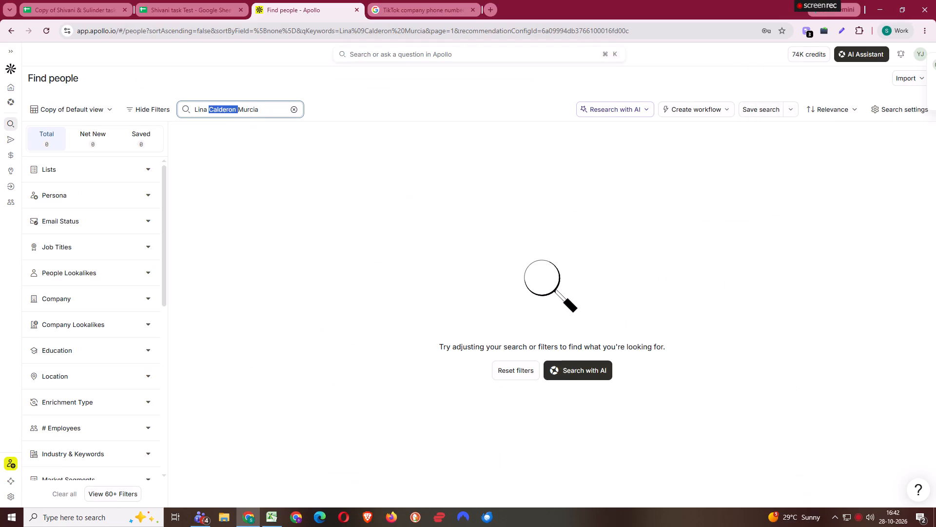
key(BackSpace)
key(Return)
scroll(231, 110, up, 1)
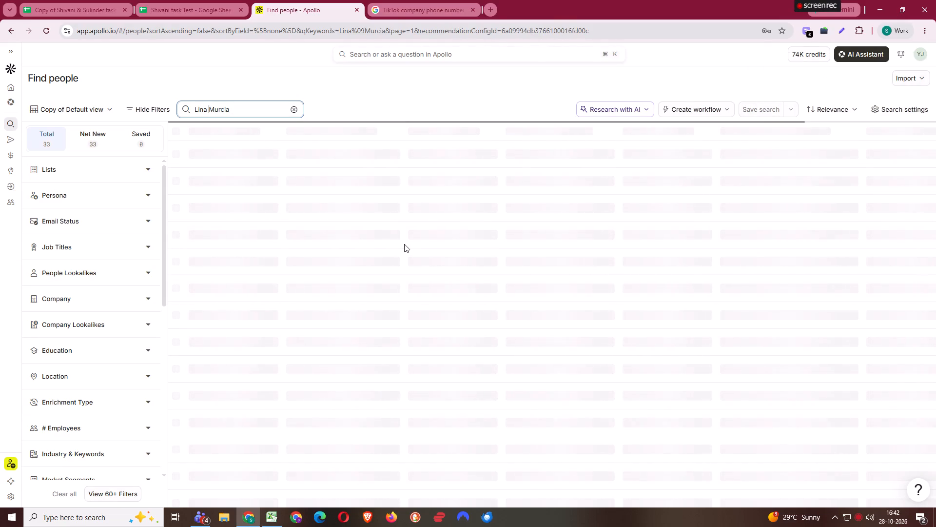
Save the Tuesdaystudio workbook in Excel.
key(alt+Tab)
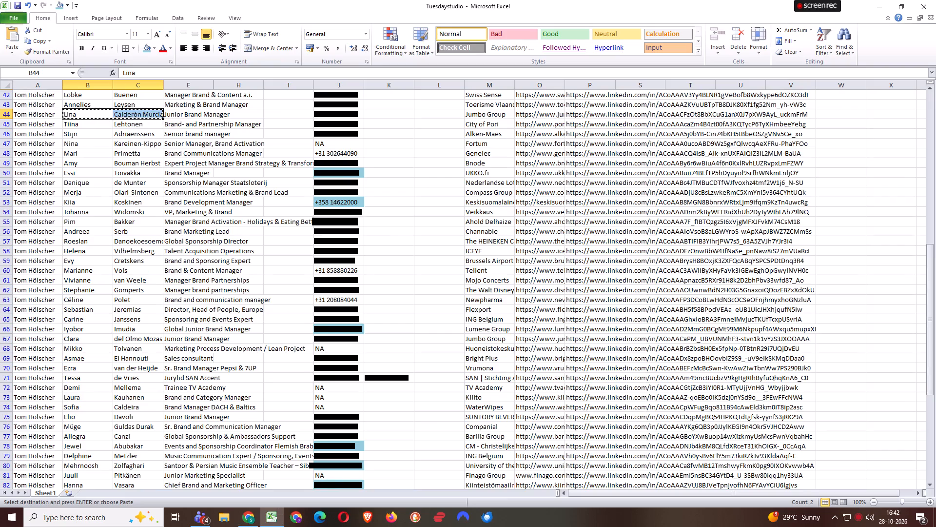
key(ctrl+s)
key(ctrl+s)
key(ctrl+s)
Request the mobile number of the Junior Brand Manager match at Jumbo Group in Apollo.
key(alt+Tab)
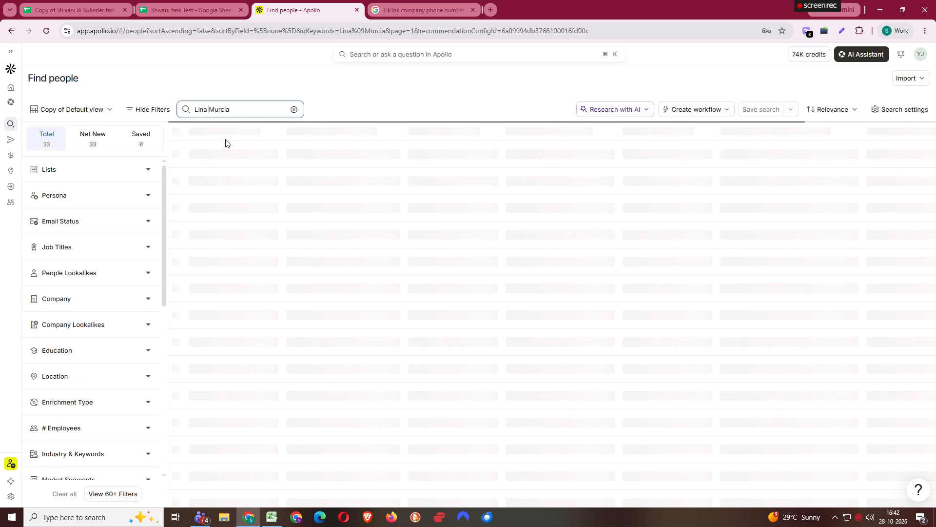
key(alt+Tab)
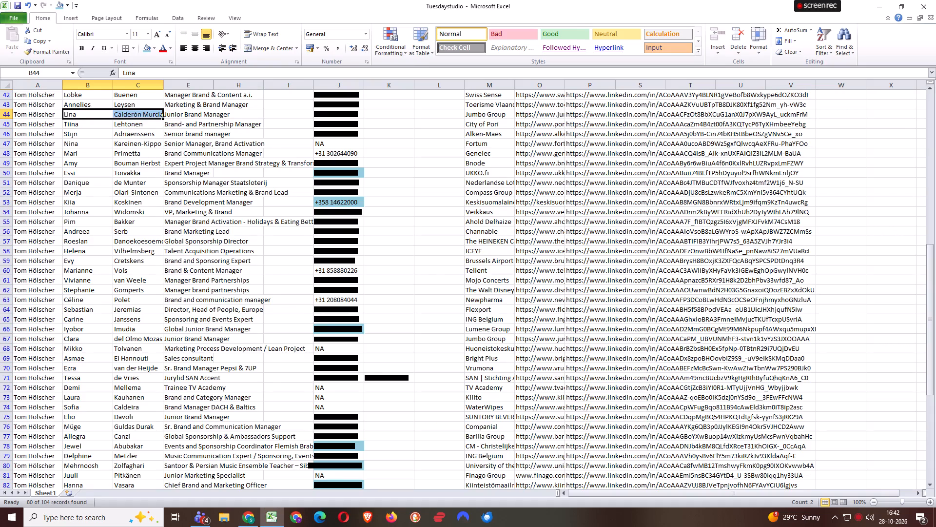
key(alt+Tab)
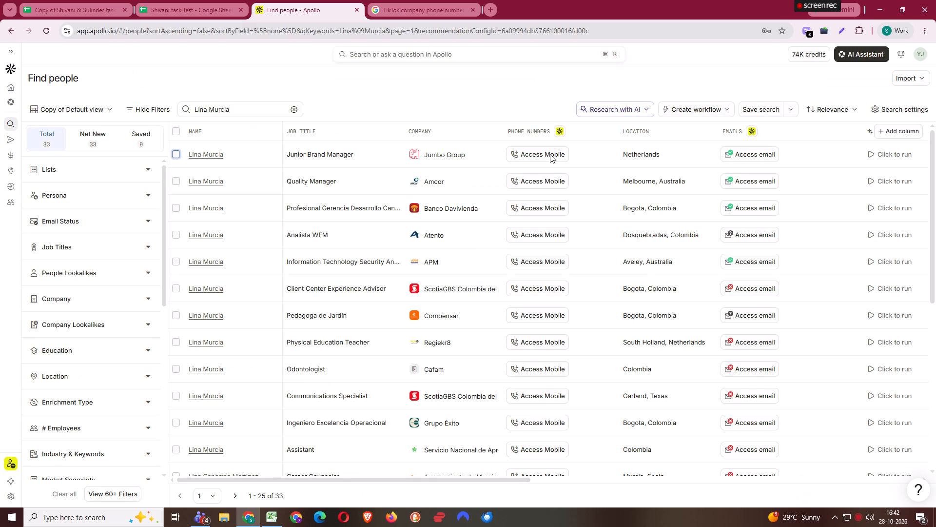
click(550, 154)
double_click(525, 153)
triple_click(525, 153)
Search Apollo for the row 45 contact's name copied from Excel.
key(alt+Tab)
drag(135, 125, 110, 123)
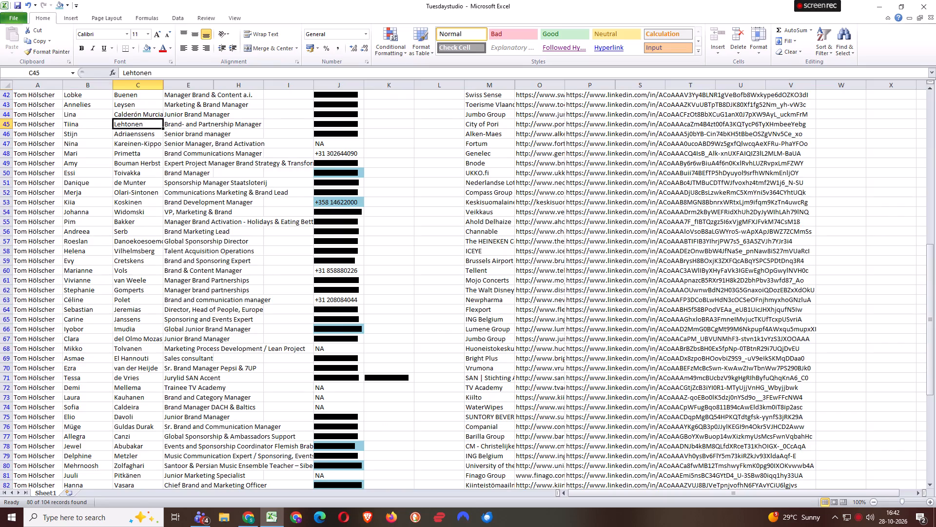
drag(110, 123, 77, 123)
key(ctrl+c)
key(alt+Tab)
triple_click(207, 110)
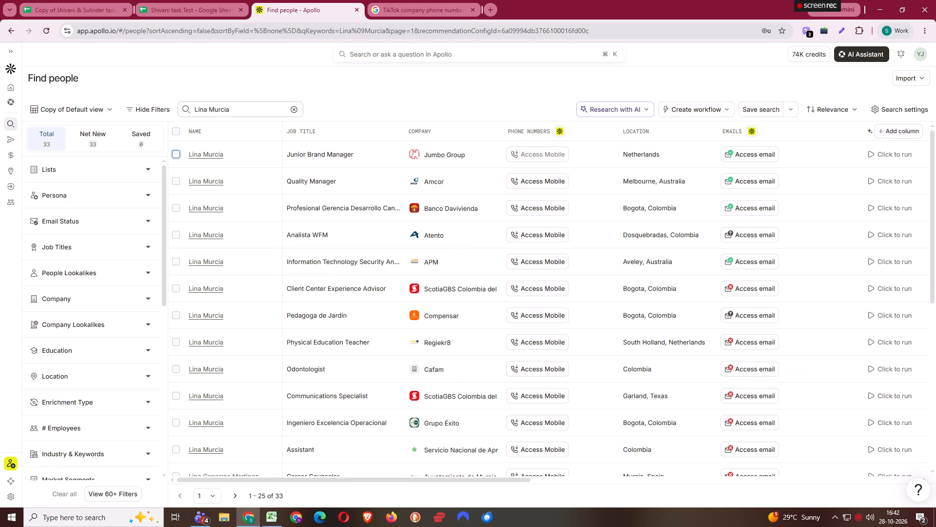
key(ctrl+v)
key(Return)
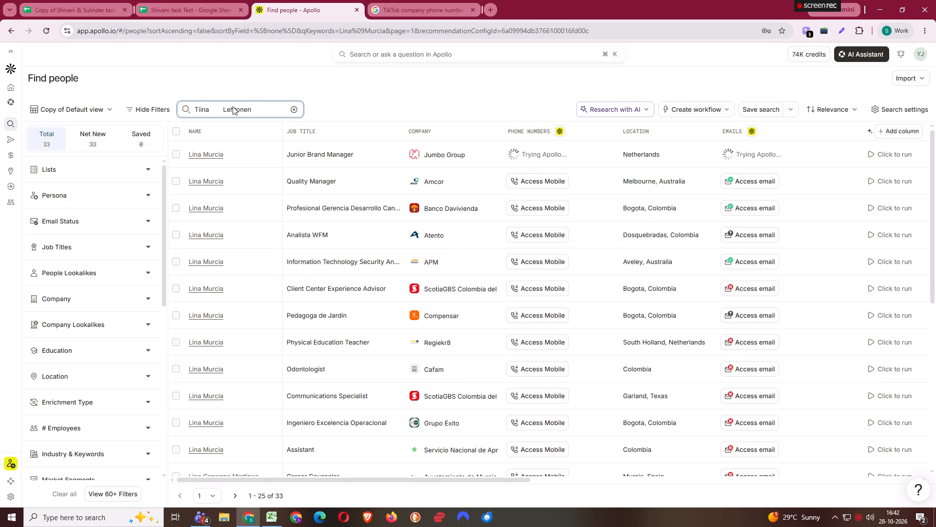
key(Return)
key(Return)
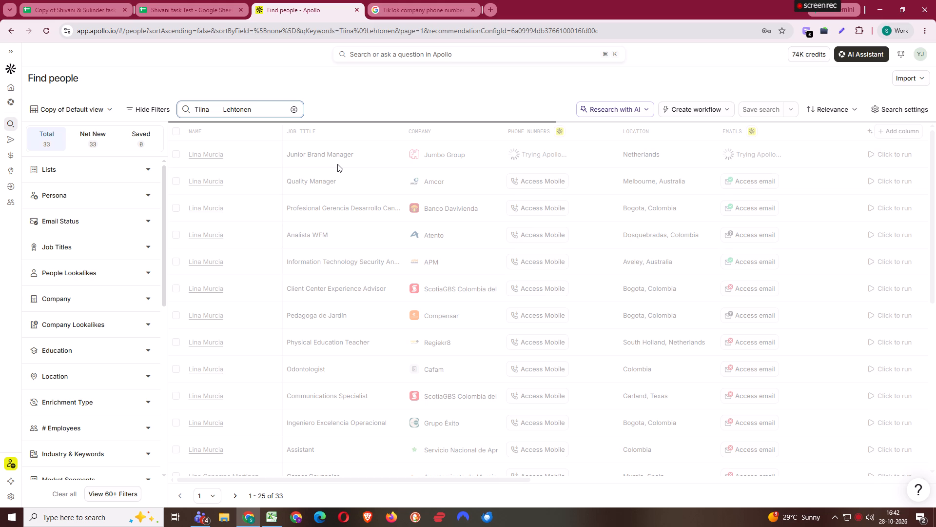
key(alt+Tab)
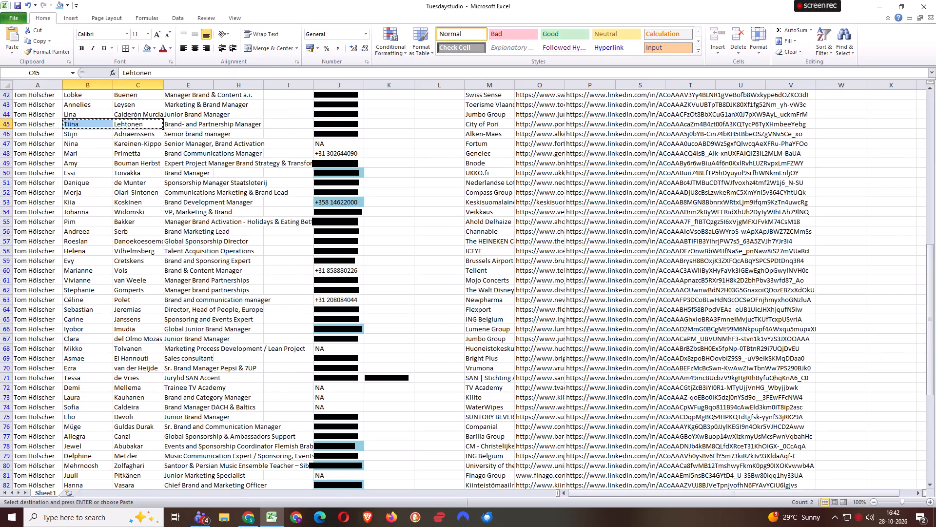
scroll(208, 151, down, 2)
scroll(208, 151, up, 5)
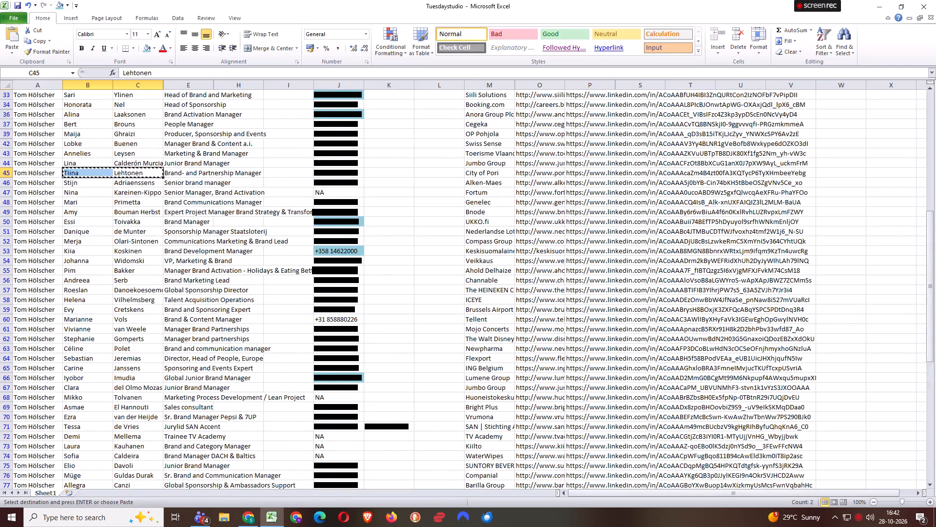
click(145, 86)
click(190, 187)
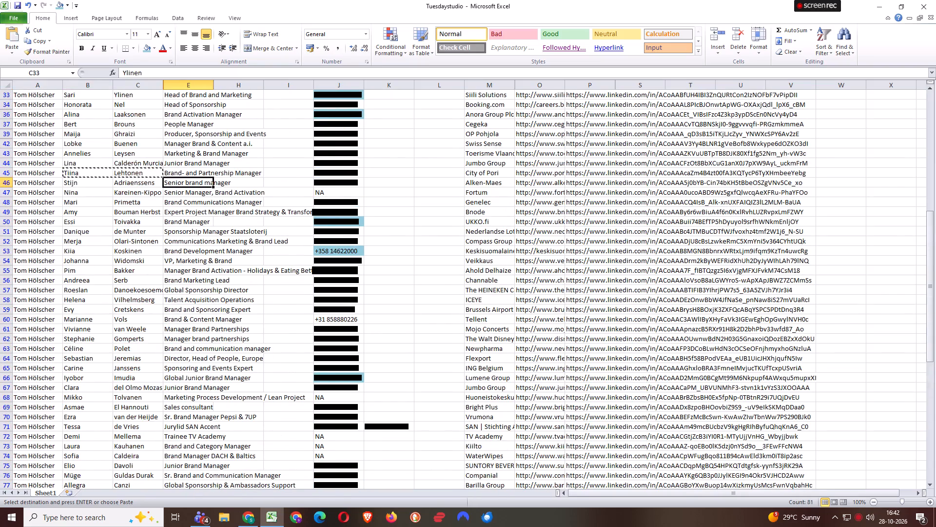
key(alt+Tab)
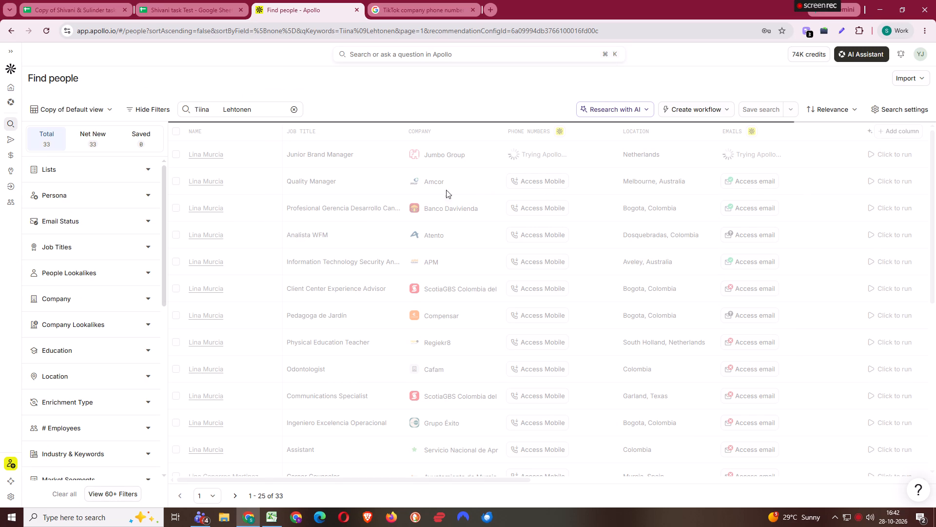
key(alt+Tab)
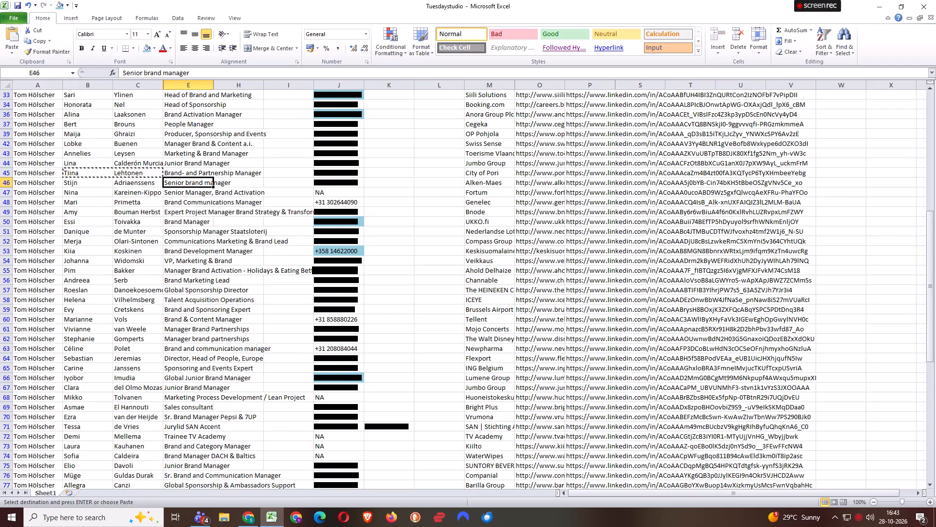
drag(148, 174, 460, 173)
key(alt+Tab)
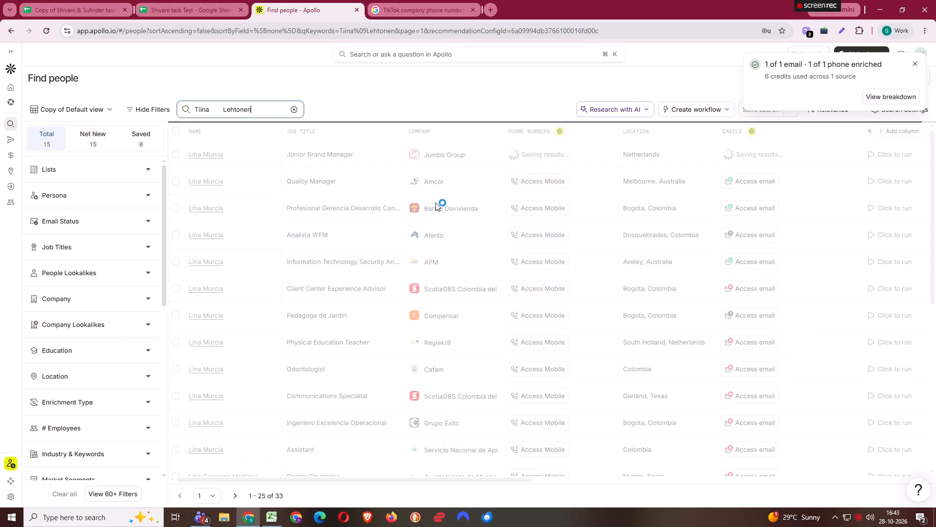
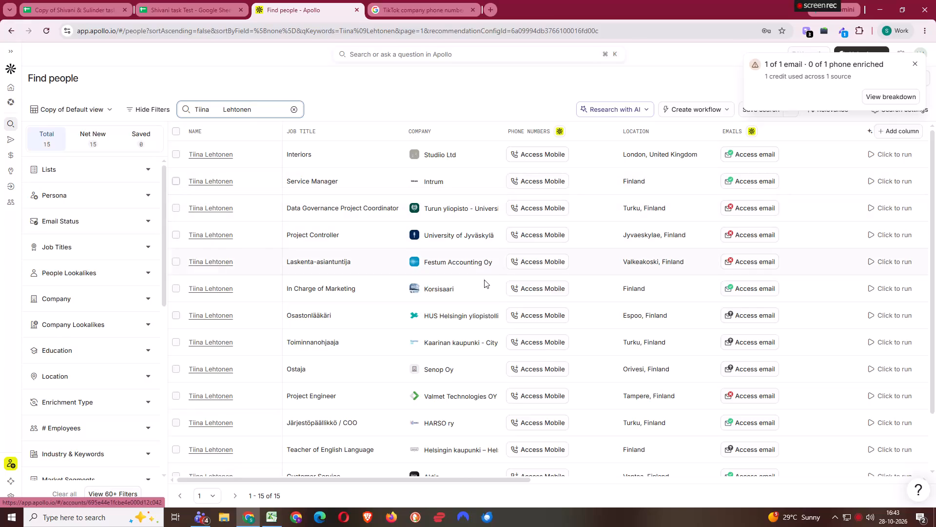
Compare the Apollo matches with the row 45 contact at City of Pori and mark that row Done in the Comments column.
key(alt+Tab)
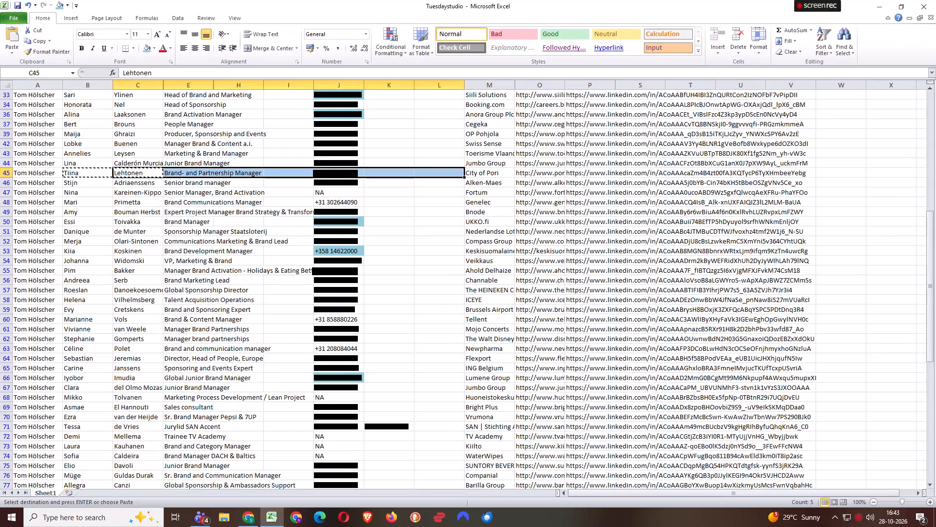
key(alt+Tab)
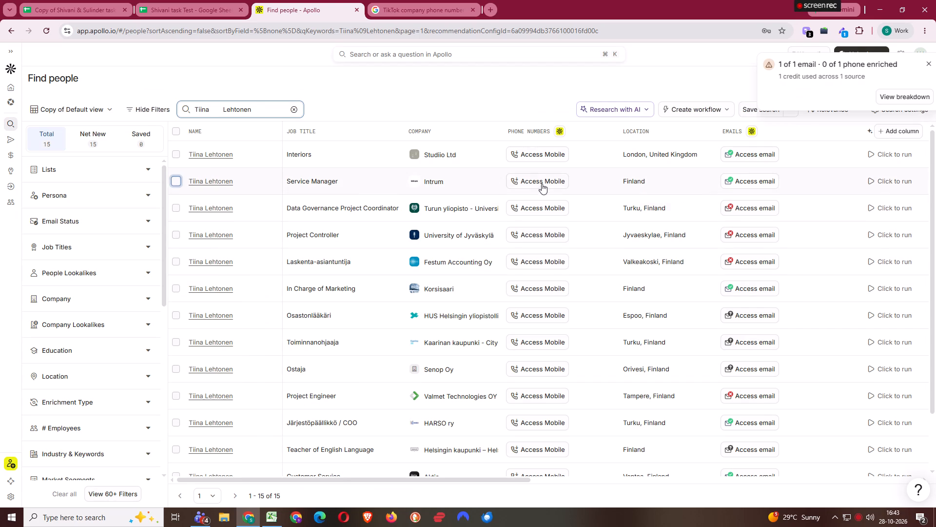
key(alt+Tab)
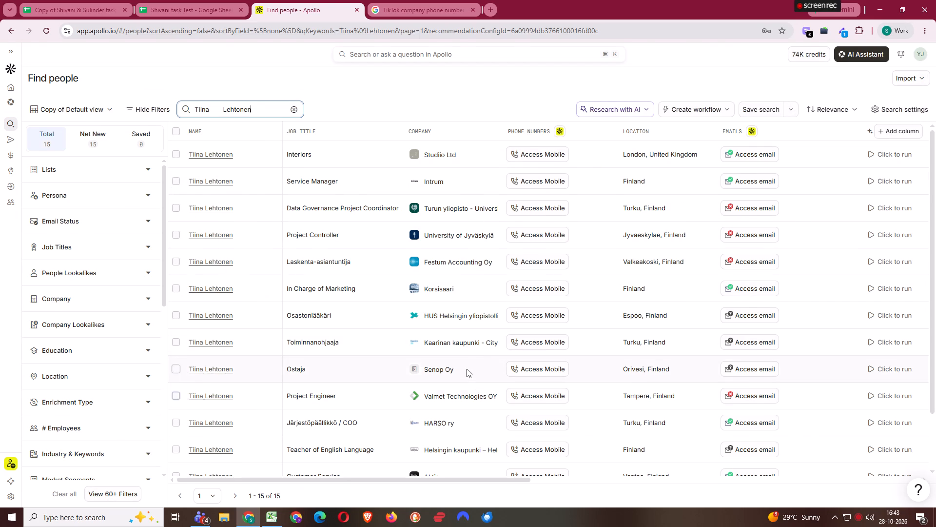
click(432, 174)
key(d)
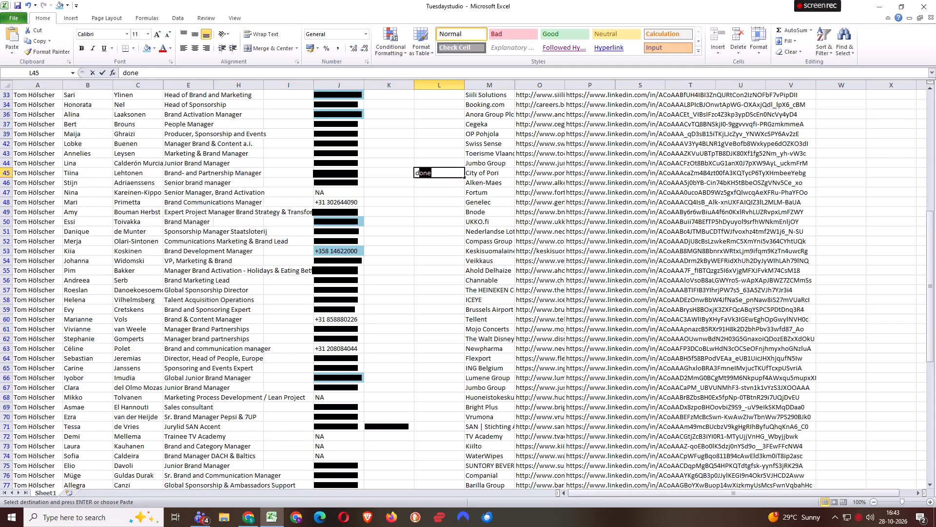
drag(440, 185, 52, 185)
Search Apollo for the row 46 contact's name copied from Excel.
drag(86, 182, 142, 182)
key(ctrl+c)
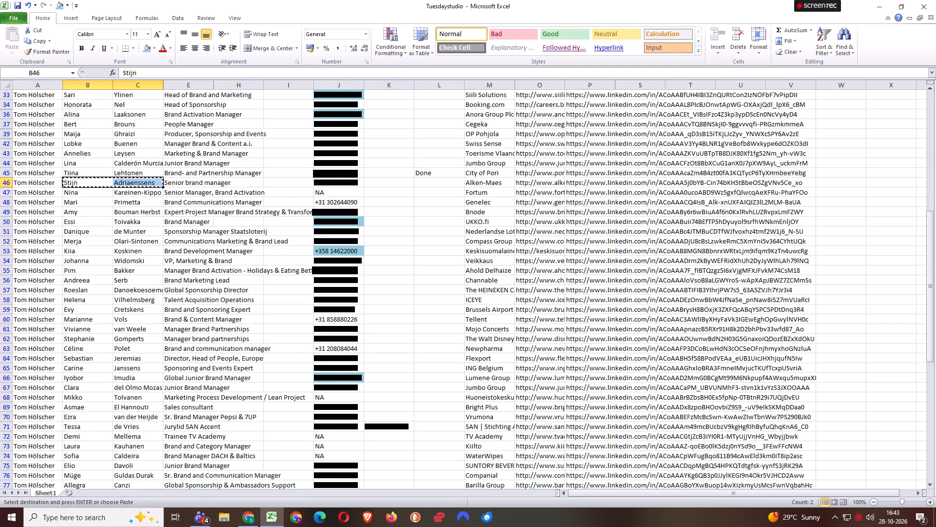
key(alt+Tab)
triple_click(214, 109)
click(214, 109)
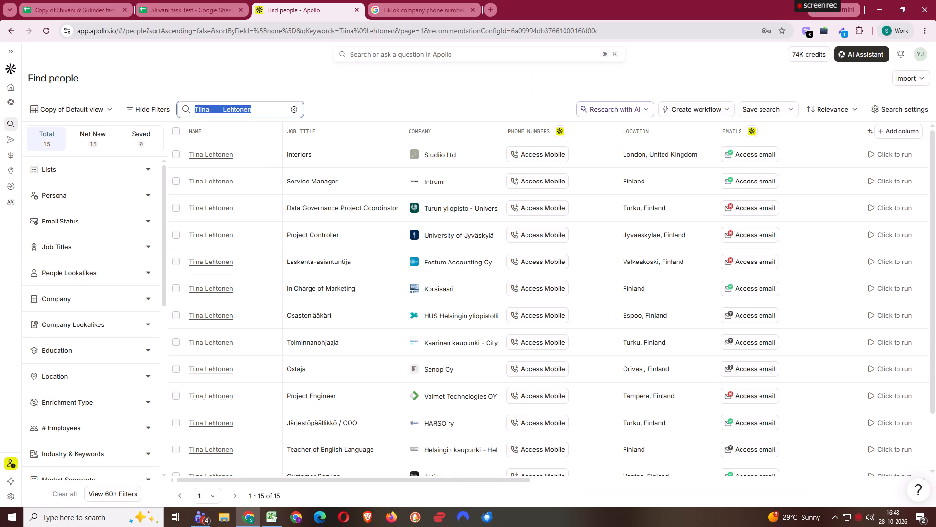
key(ctrl+v)
key(Return)
Reapply the Excel filter through the Last Name column to hide the newly marked Done row.
key(alt+Tab)
scroll(200, 157, up, 6)
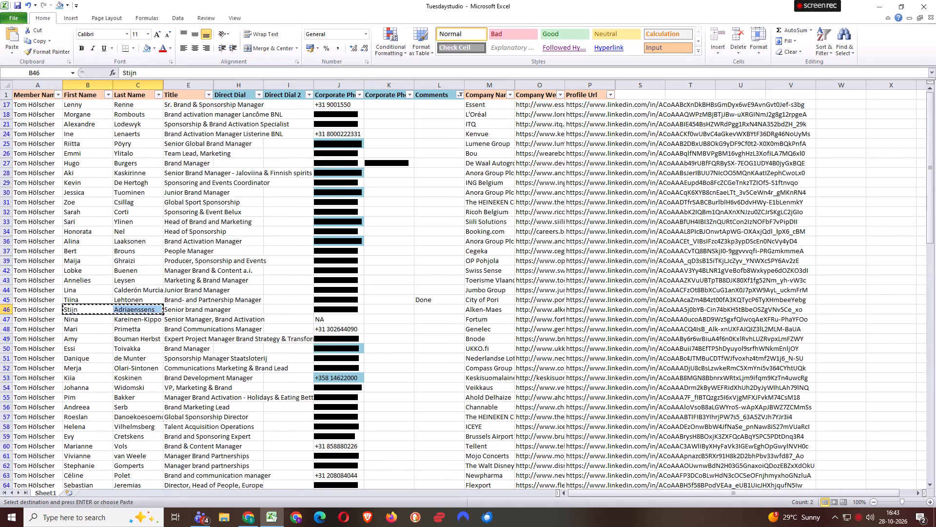
click(159, 90)
click(159, 93)
click(95, 271)
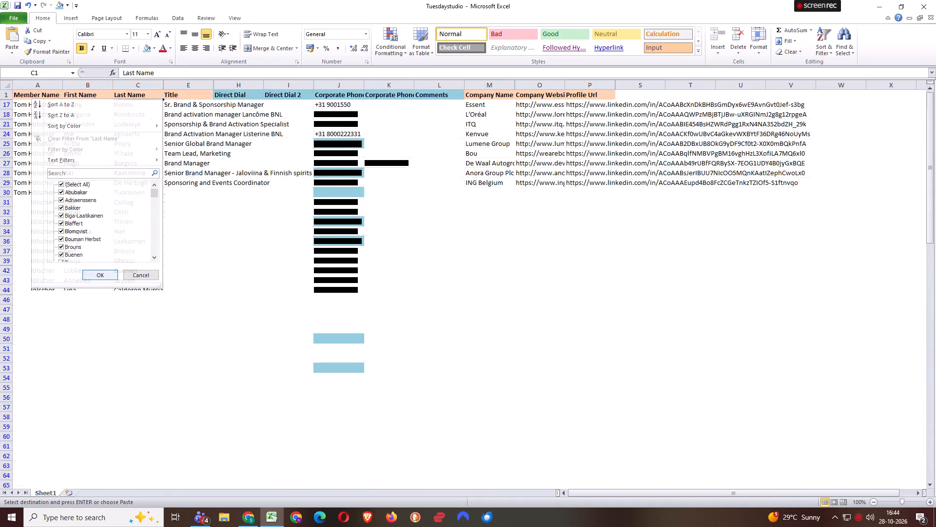
click(148, 81)
scroll(125, 233, down, 7)
click(106, 160)
Request the mobile number of the Senior Brand Manager match at Alken-Maes in Apollo.
key(alt+Tab)
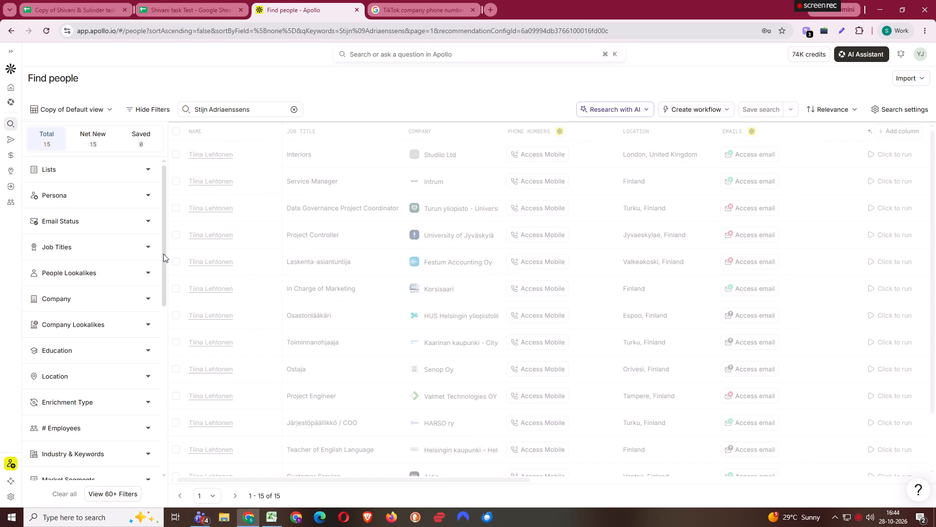
key(alt+Tab)
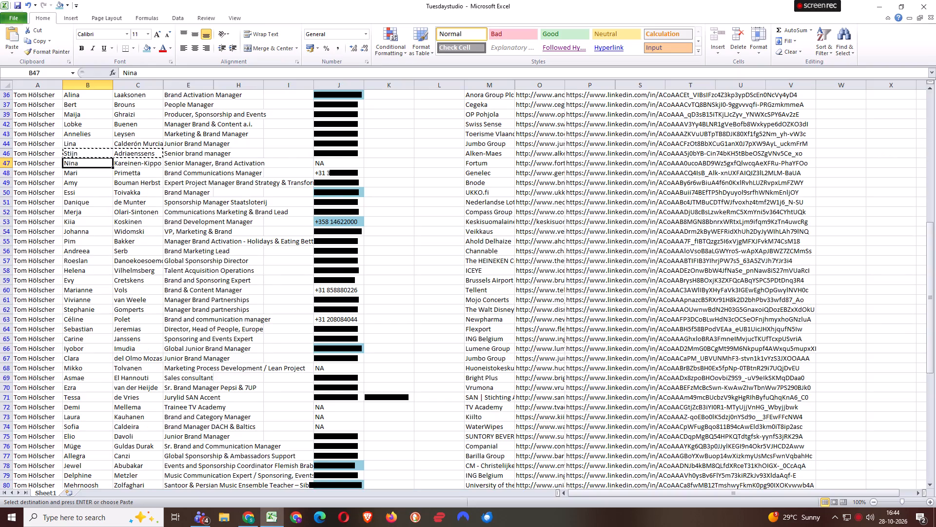
drag(159, 151, 519, 152)
key(alt+Tab)
click(533, 156)
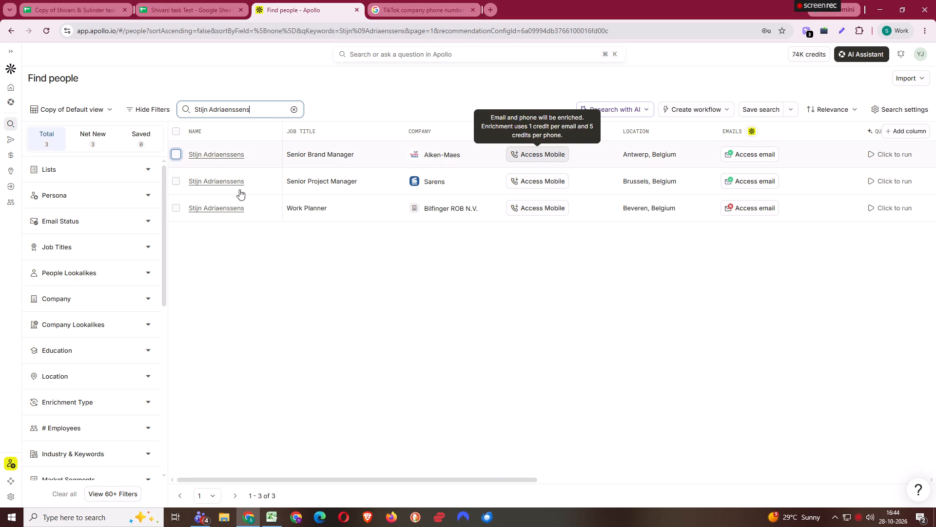
Search Apollo for the row 47 contact's name copied from Excel.
key(alt+Tab)
drag(144, 164, 88, 163)
key(ctrl+c)
key(alt+Tab)
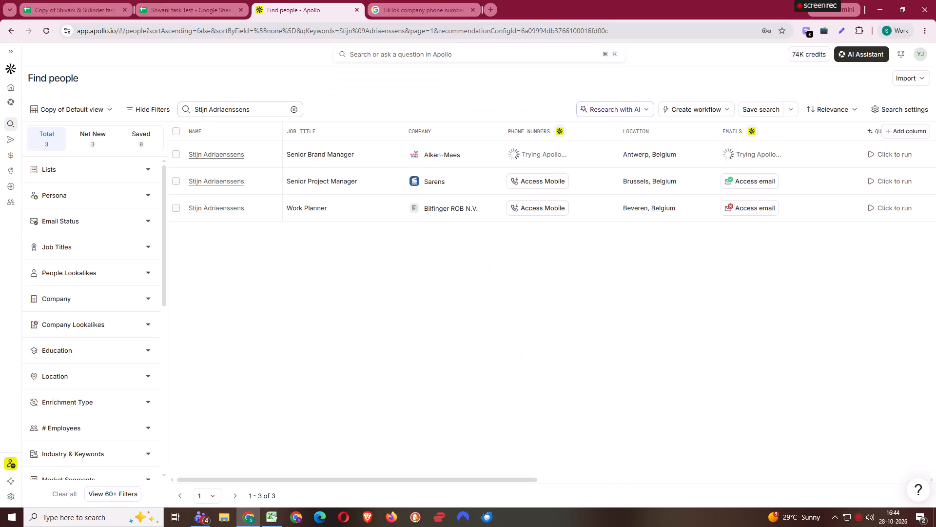
triple_click(205, 107)
key(ctrl+v)
key(Return)
key(Return)
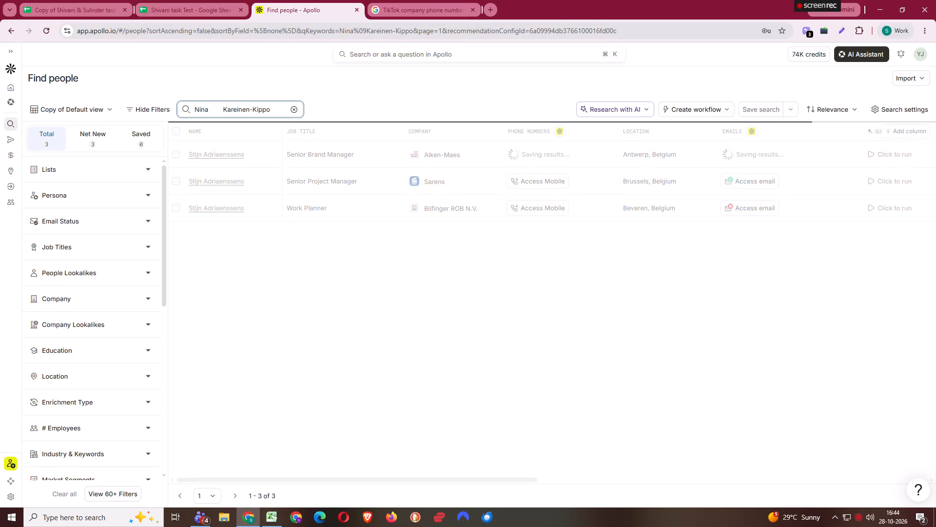
Request the mobile number of the Marketing Manager match at Fortum in Apollo.
click(556, 157)
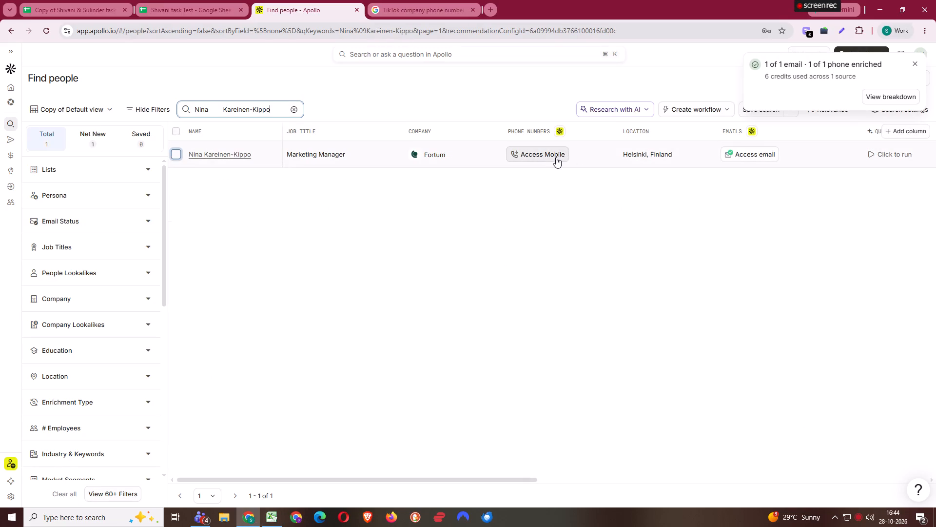
Search Apollo for the row 48 contact's name copied from Excel.
key(alt+Tab)
drag(146, 170, 96, 174)
key(ctrl+c)
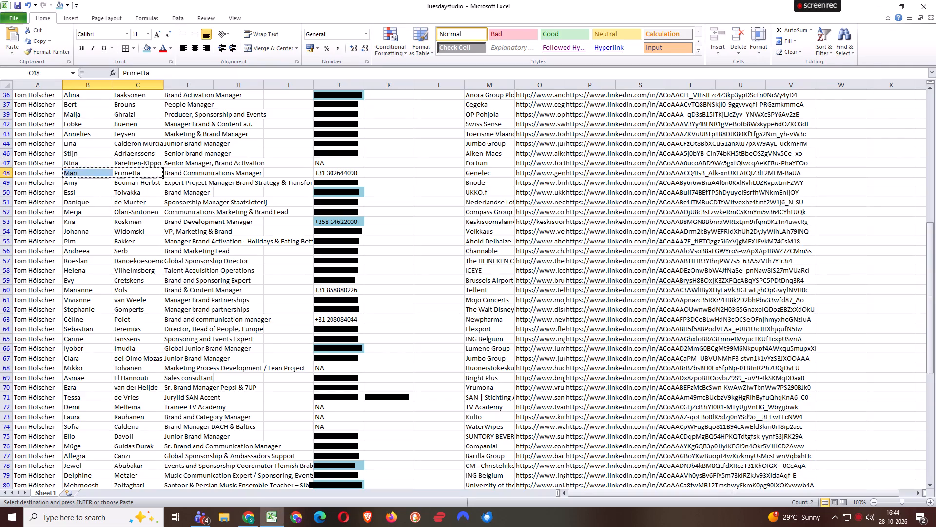
key(alt+Tab)
triple_click(228, 109)
key(ctrl+v)
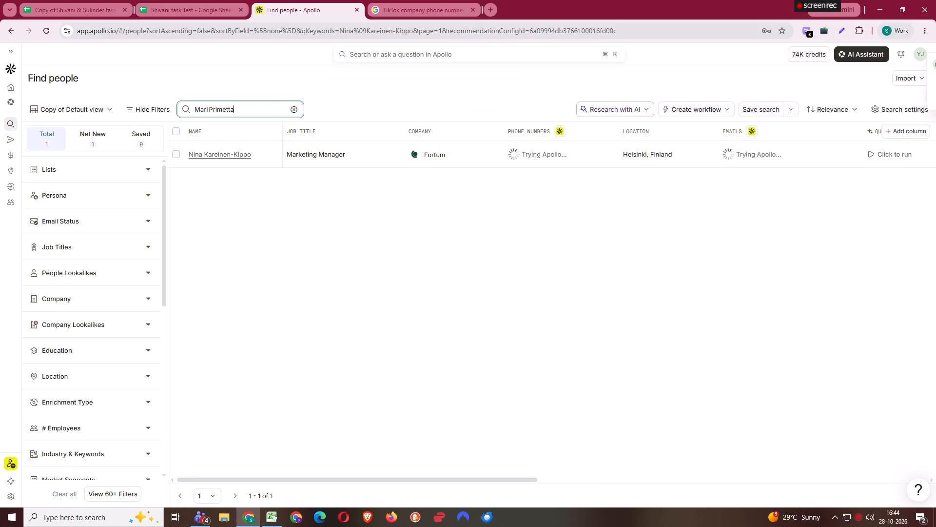
key(Return)
key(Return)
Compare the Apollo match with the row 48 contact at Genelec and mark that row Done in the Comments column.
key(alt+Tab)
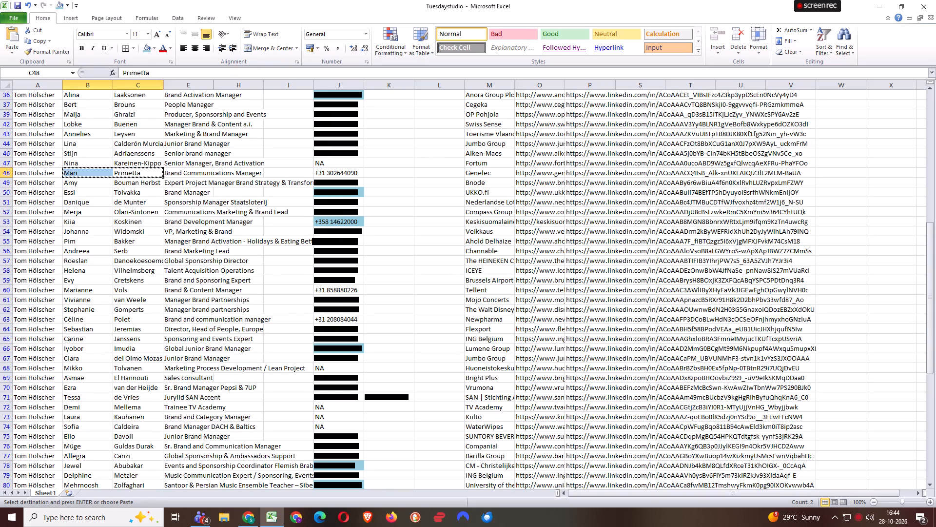
scroll(191, 170, down, 2)
drag(154, 144, 480, 144)
click(143, 180)
key(alt+Tab)
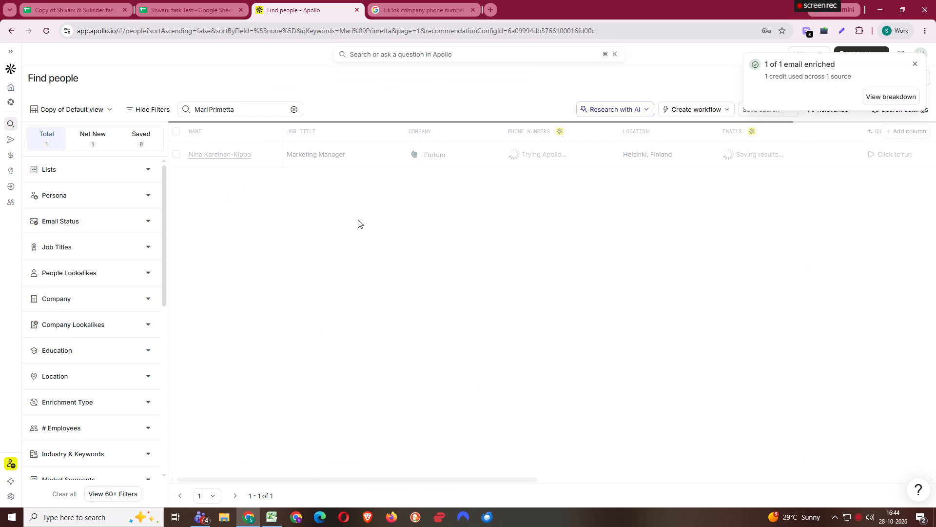
key(alt+Tab)
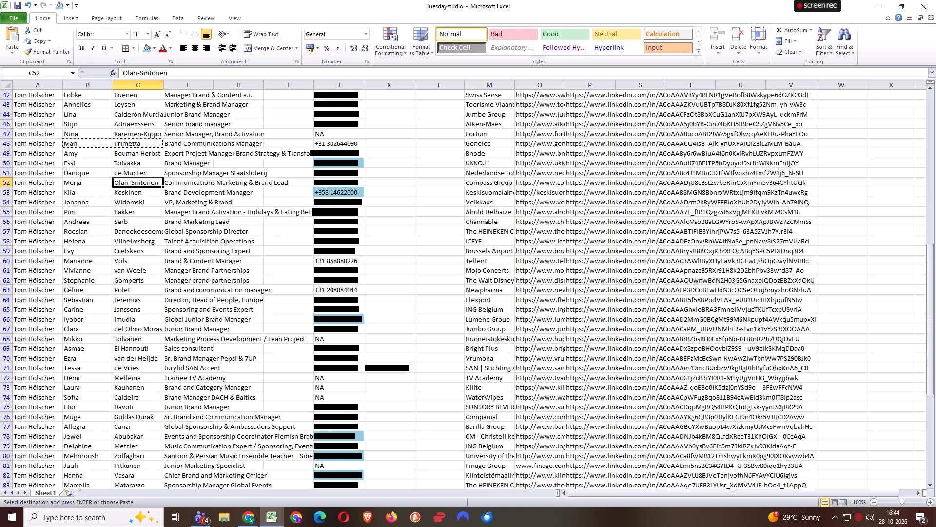
drag(146, 146, 440, 146)
click(441, 143)
key(d)
drag(442, 156, 424, 156)
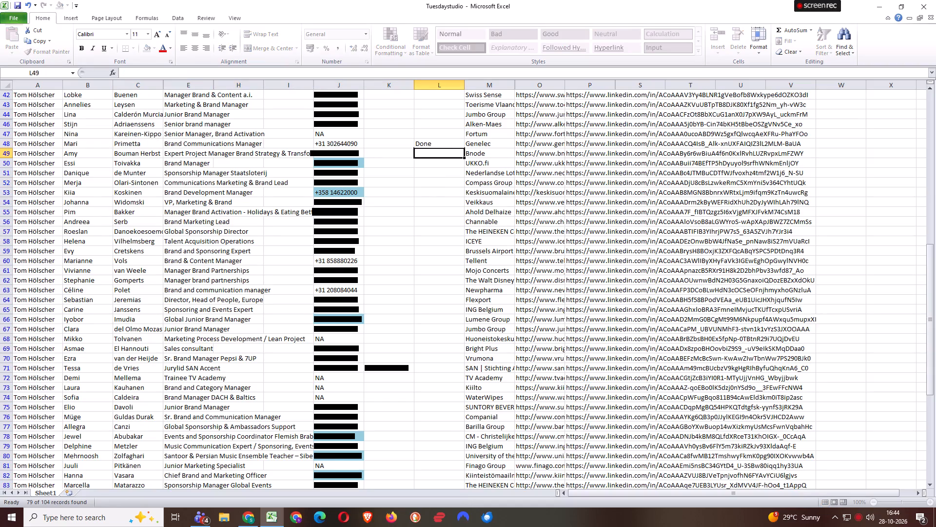
Search Apollo for the row 49 contact's name copied from Excel.
drag(424, 156, 130, 156)
drag(130, 154, 95, 154)
key(ctrl+c)
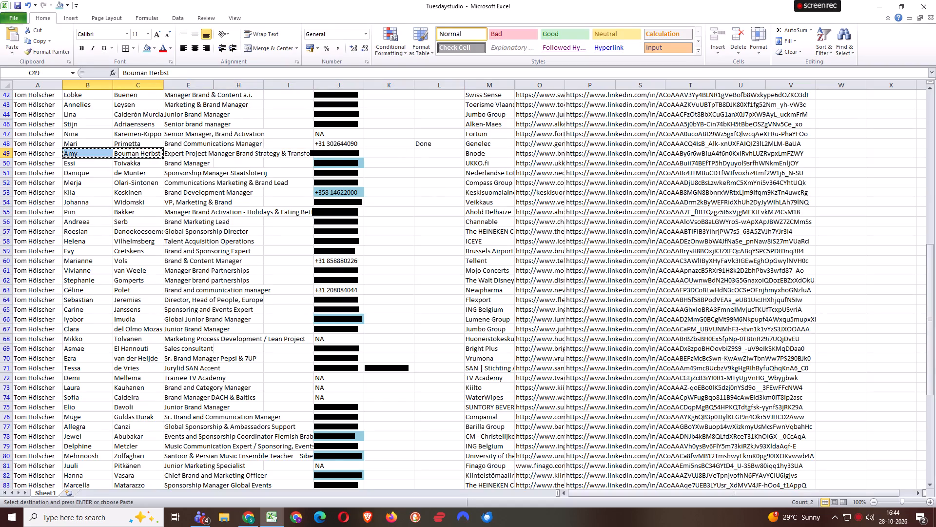
key(alt+Tab)
click(203, 113)
triple_click(204, 110)
key(ctrl+v)
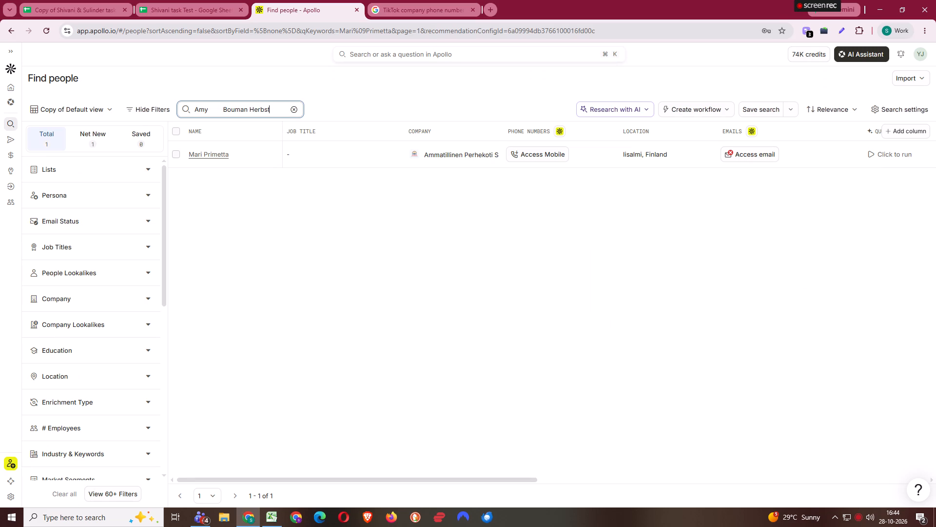
key(Return)
key(Return)
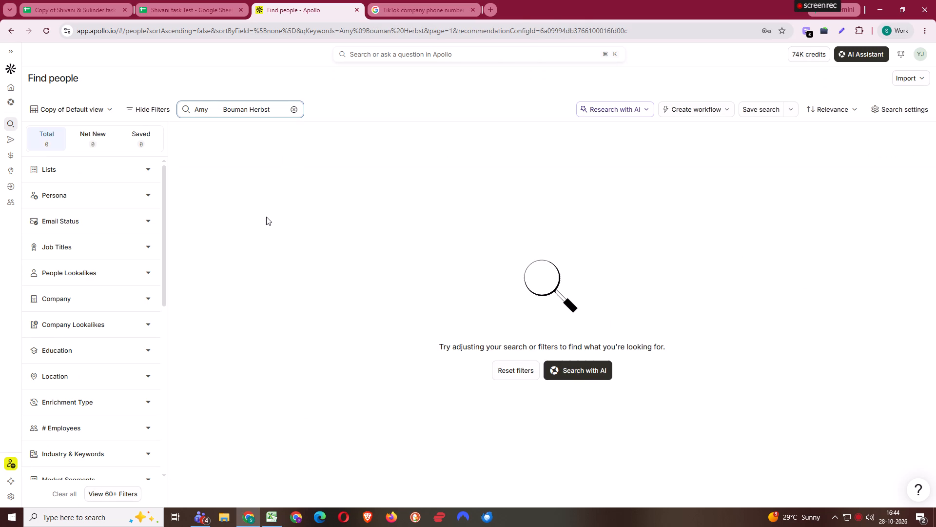
Remove the middle word of the row 49 contact's name from the Apollo search and run it again.
double_click(240, 108)
key(BackSpace)
key(Return)
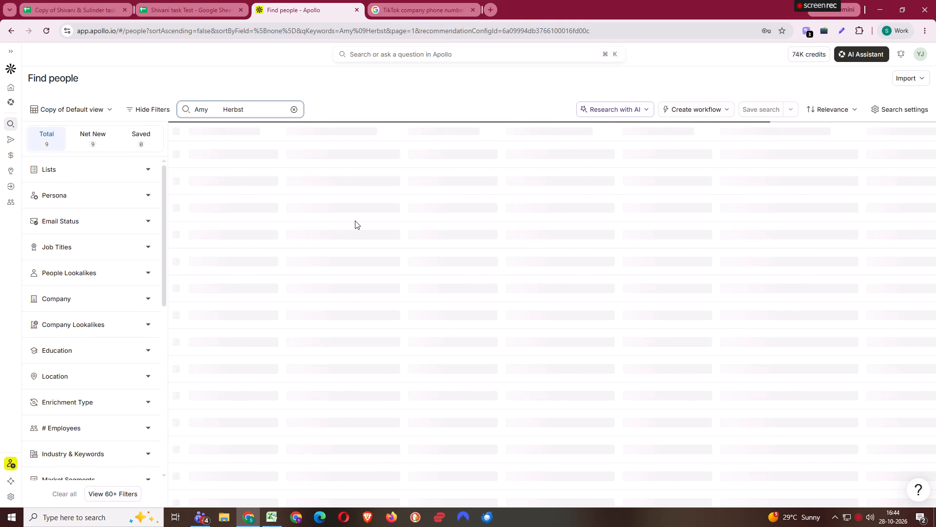
Request the mobile number of the Expert Project Manager Brand Strategy match at Bnode in Apollo.
key(alt+Tab)
drag(182, 151, 421, 154)
key(alt+Tab)
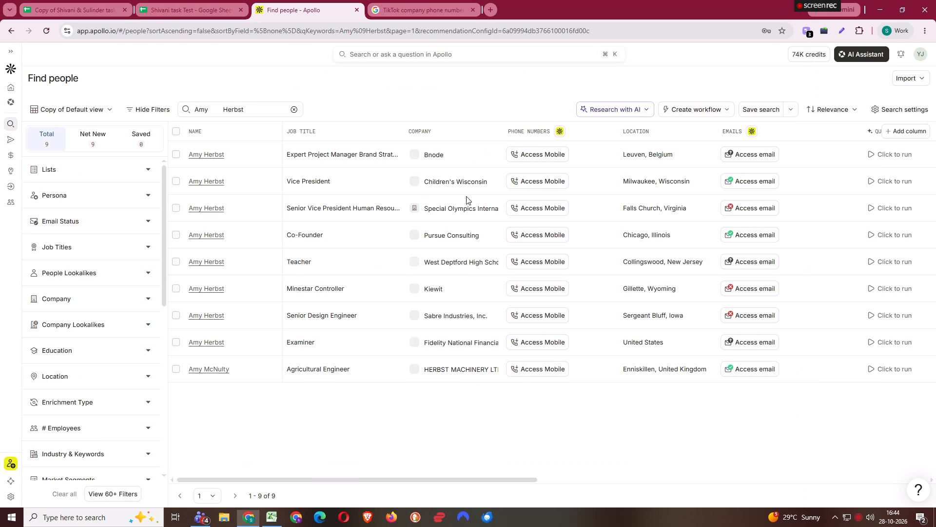
click(519, 155)
Search Apollo for the row 50 contact's name copied from Excel.
key(alt+Tab)
drag(121, 162, 107, 162)
key(ctrl+c)
key(alt+Tab)
triple_click(228, 107)
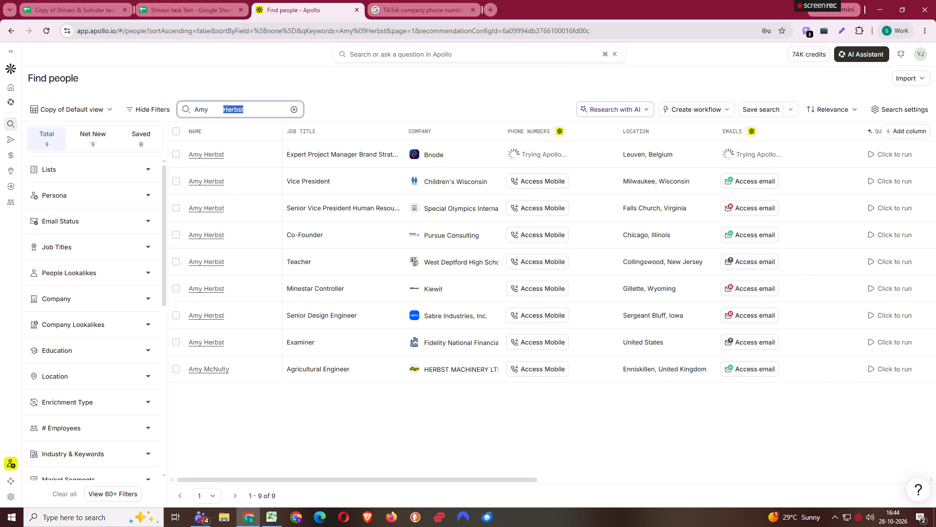
key(ctrl+v)
key(Return)
Reapply the Excel filter through the First Name column to hide the newly marked Done row.
alt+scroll(228, 107, up, 1)
key(alt+Tab)
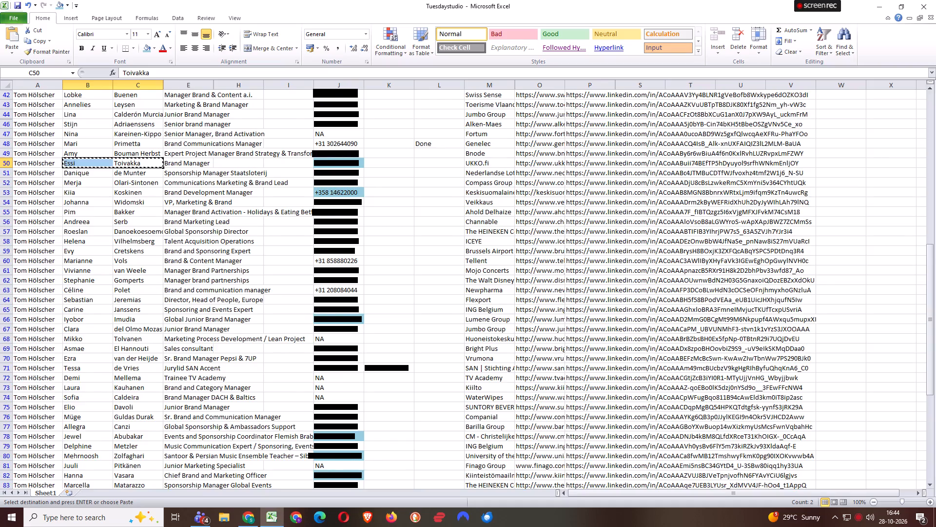
scroll(228, 183, down, 1)
scroll(186, 177, up, 5)
scroll(112, 154, up, 6)
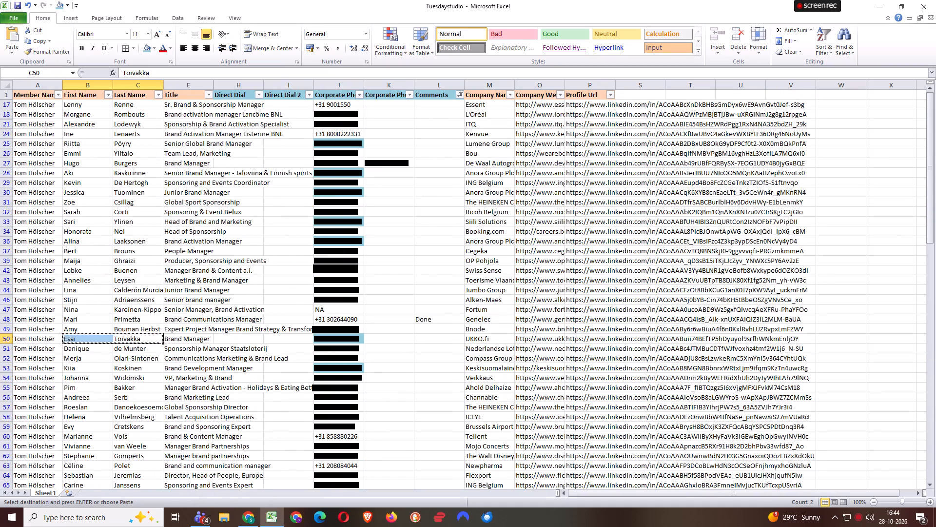
click(106, 96)
click(78, 272)
scroll(136, 197, down, 6)
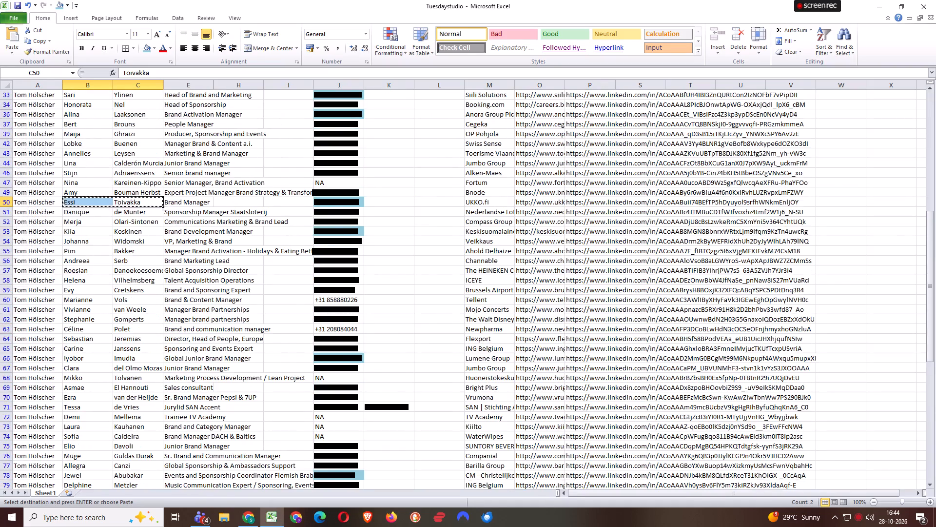
Check the Apollo search for the row 50 contact at UKKO.fi and mark that row Done in the Comments column.
key(alt+Tab)
key(alt+Tab)
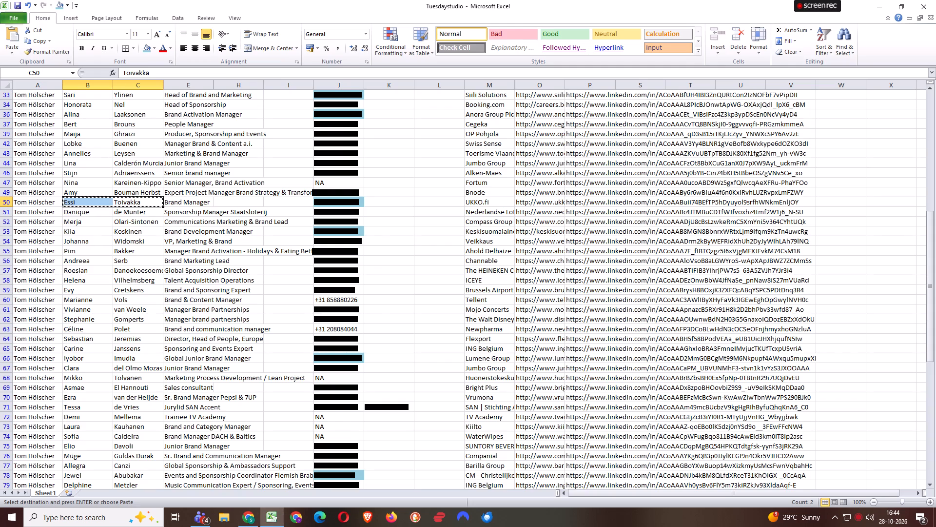
drag(185, 202, 429, 203)
click(429, 203)
key(d)
drag(434, 214, 109, 213)
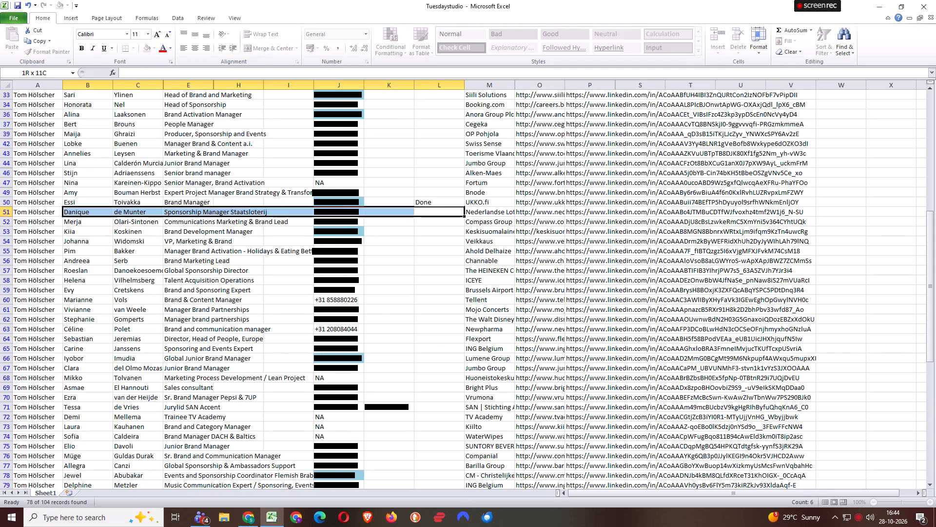
Search Apollo for the row 51 contact's name copied from Excel.
drag(109, 213, 107, 213)
drag(106, 212, 119, 212)
key(ctrl+c)
key(alt+Tab)
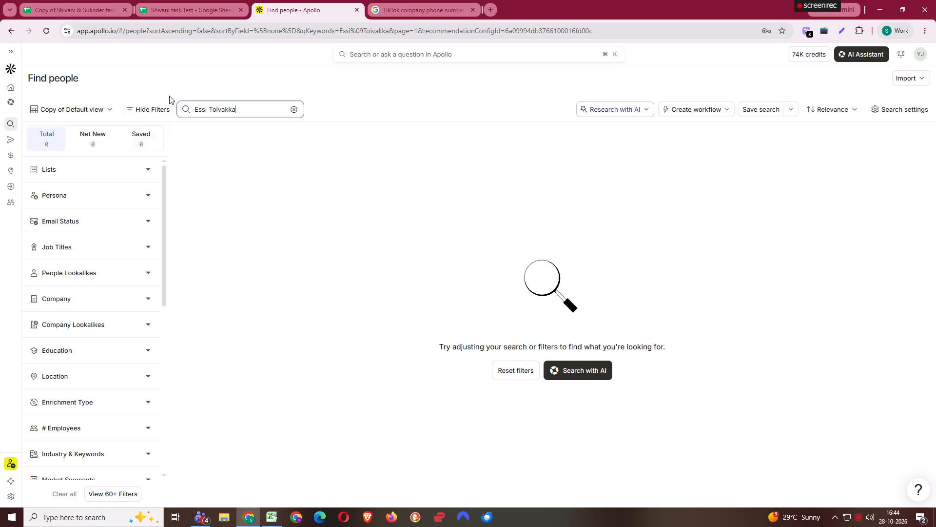
triple_click(207, 112)
key(ctrl+v)
key(Return)
key(Return)
key(Return)
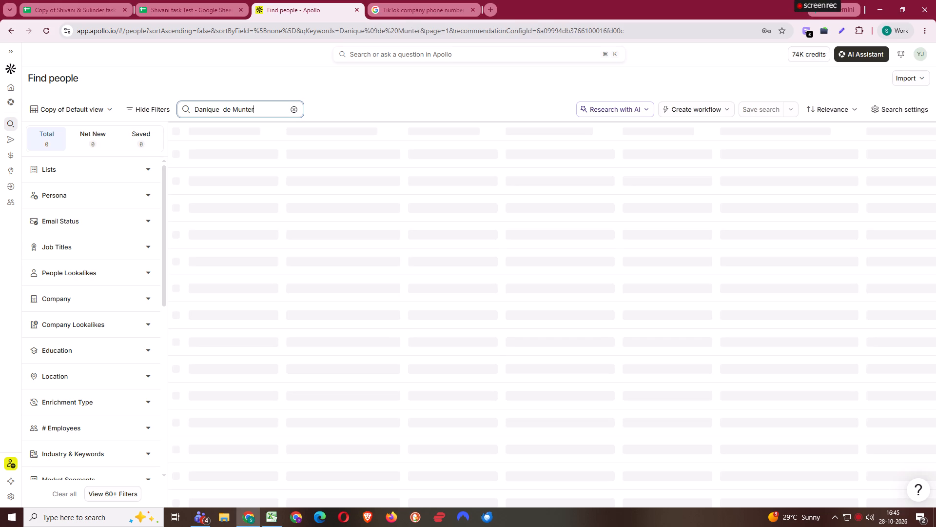
Retry the Apollo search for the row 51 contact with "de" removed from the surname.
double_click(225, 110)
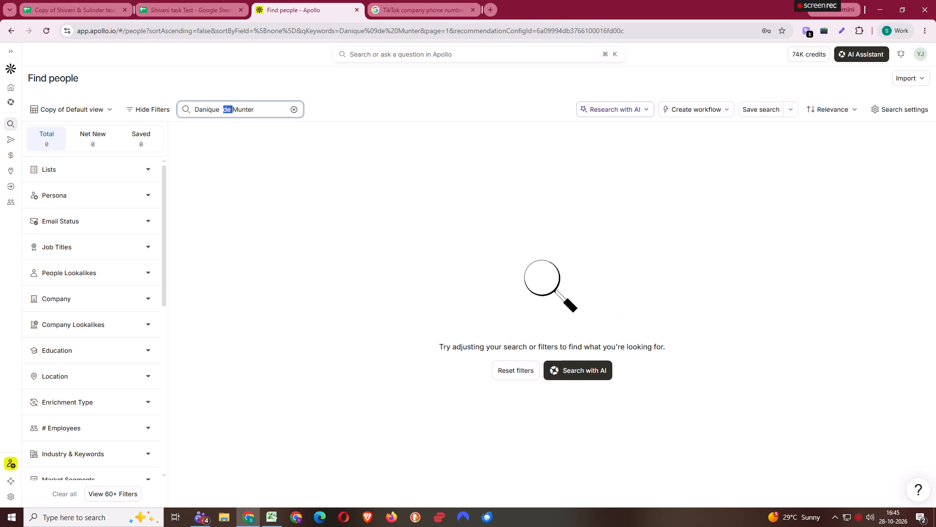
key(BackSpace)
key(Return)
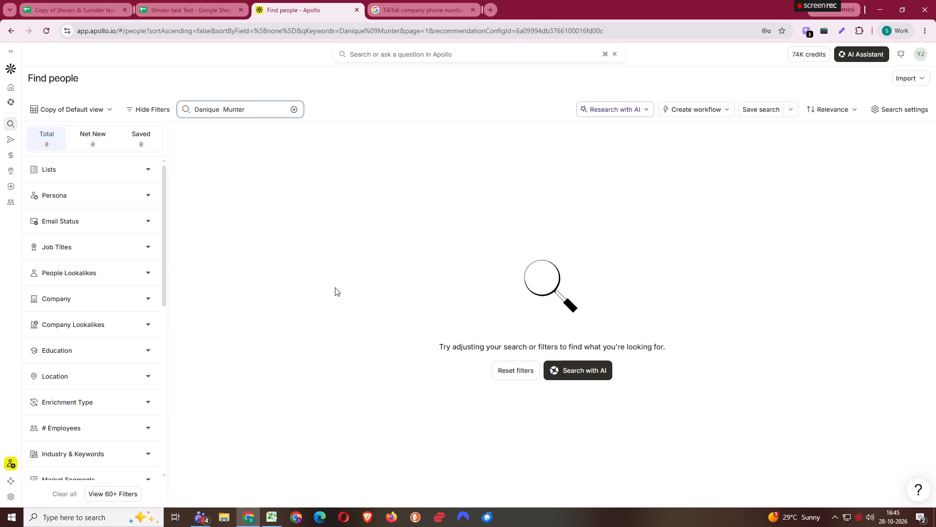
Mark the row 51 contact Done in the Comments column of the Excel sheet.
key(alt+Tab)
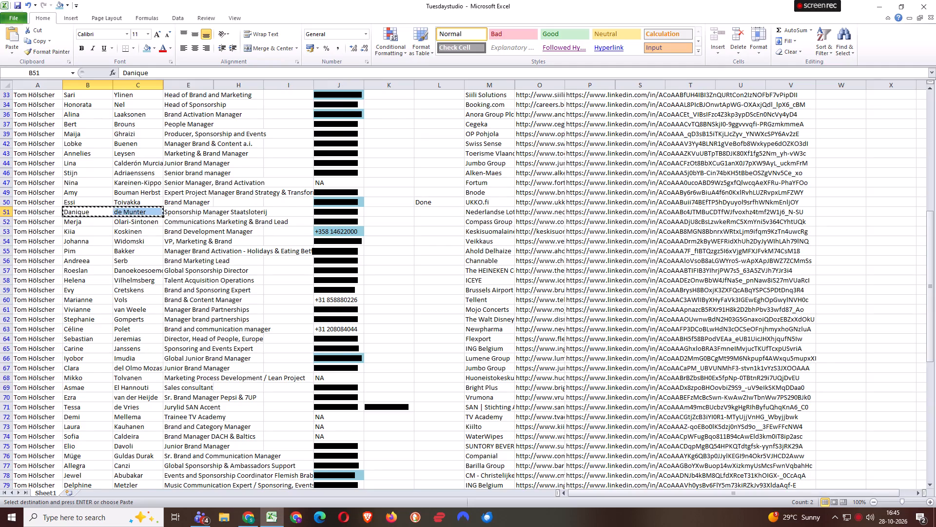
scroll(174, 202, down, 2)
drag(153, 173, 372, 173)
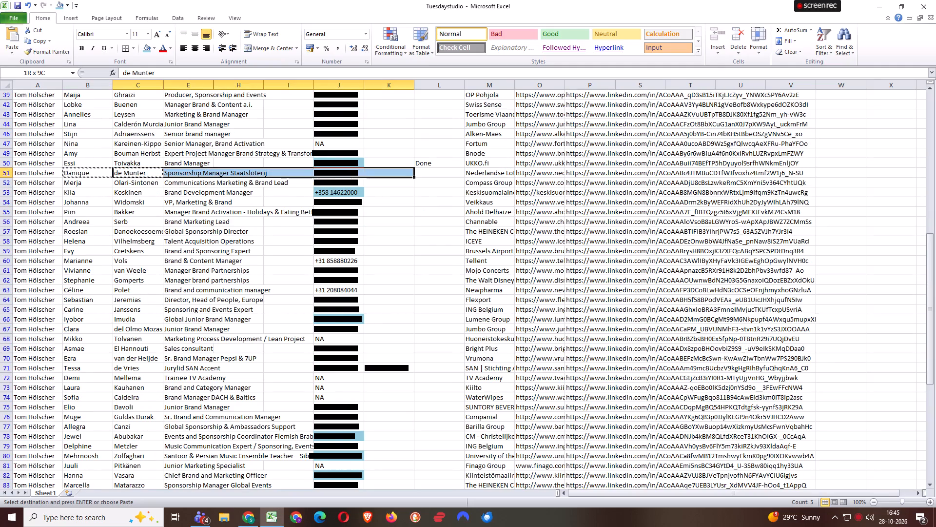
drag(372, 173, 391, 172)
drag(434, 171, 438, 162)
key(ctrl+d)
Search Apollo for the row 52 contact's name copied from Excel, shortening the double-barrelled surname to its second part.
drag(432, 182, 191, 182)
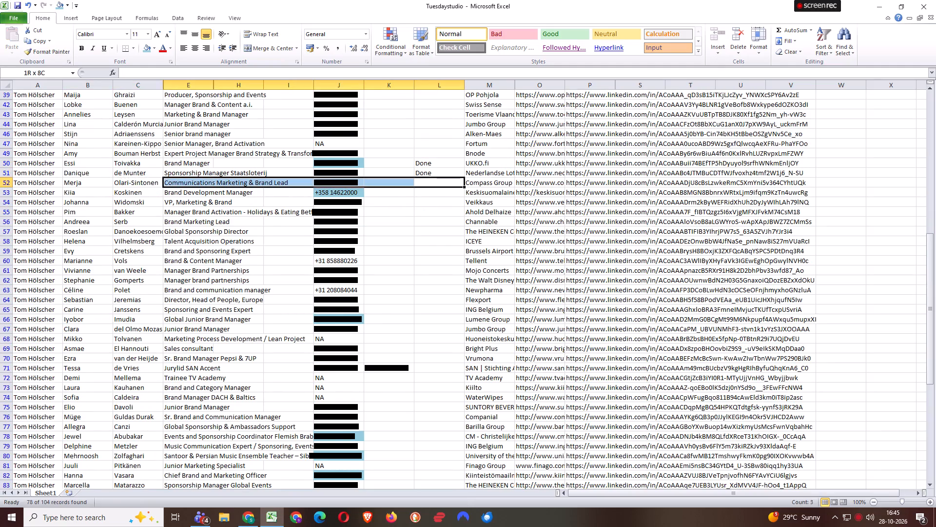
drag(191, 182, 117, 182)
drag(95, 180, 133, 180)
key(ctrl+c)
key(alt+Tab)
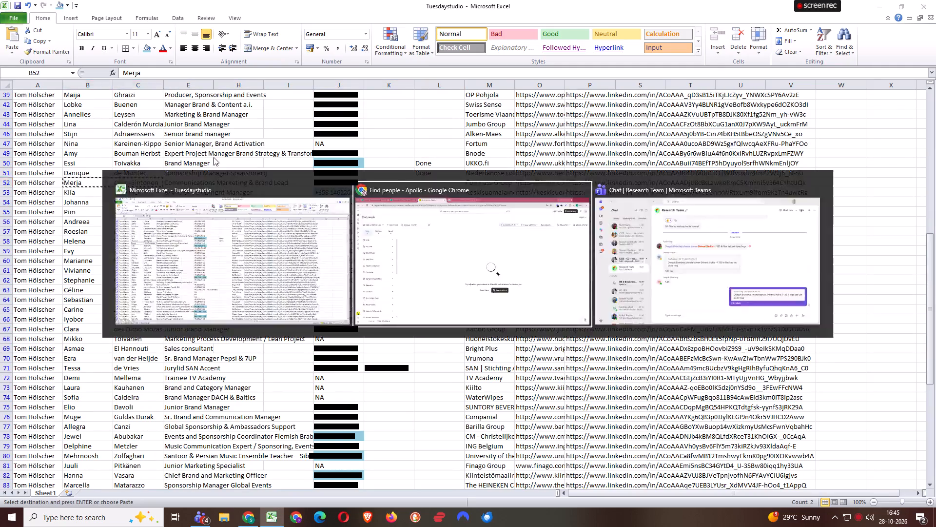
triple_click(229, 107)
key(ctrl+v)
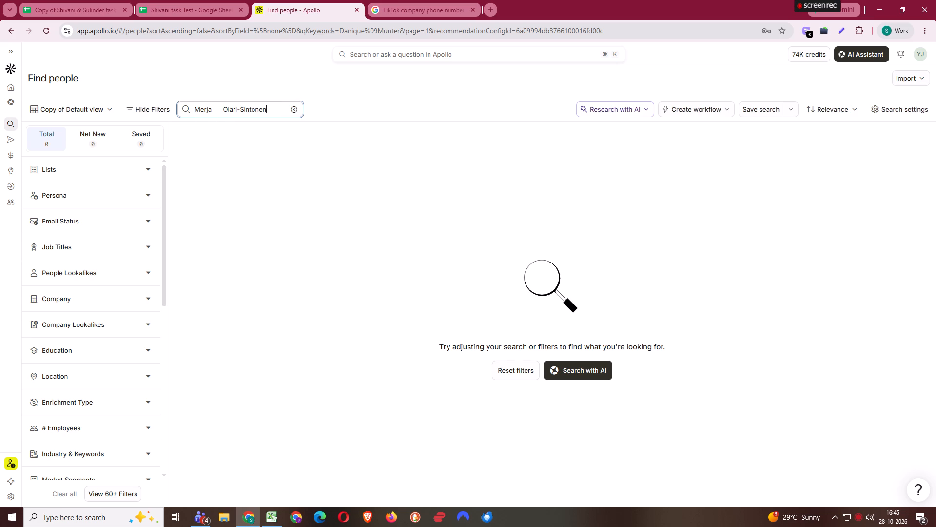
double_click(229, 107)
drag(240, 110, 219, 116)
key(BackSpace)
key(Return)
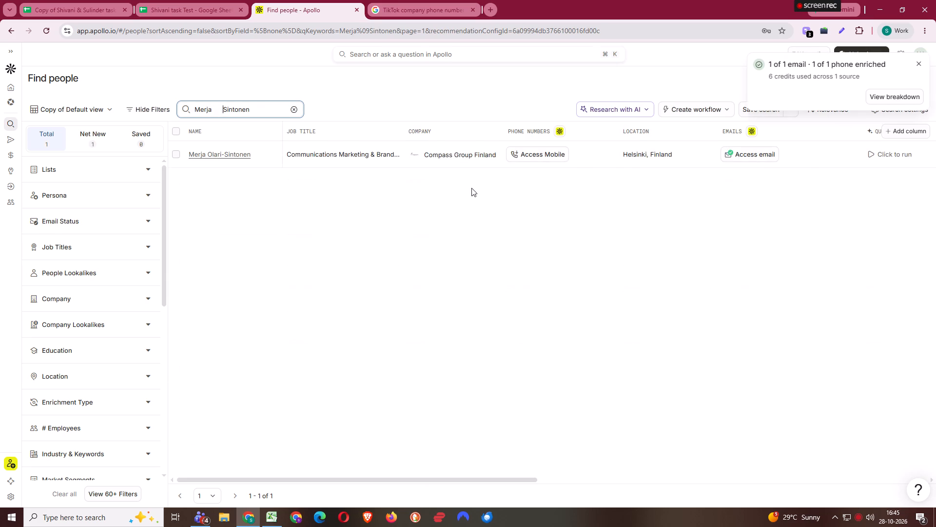
Compare the Apollo match with Excel row 52 and request the mobile number of the Compass Group Finland contact.
key(alt+Tab)
drag(179, 184, 524, 179)
key(alt+Tab)
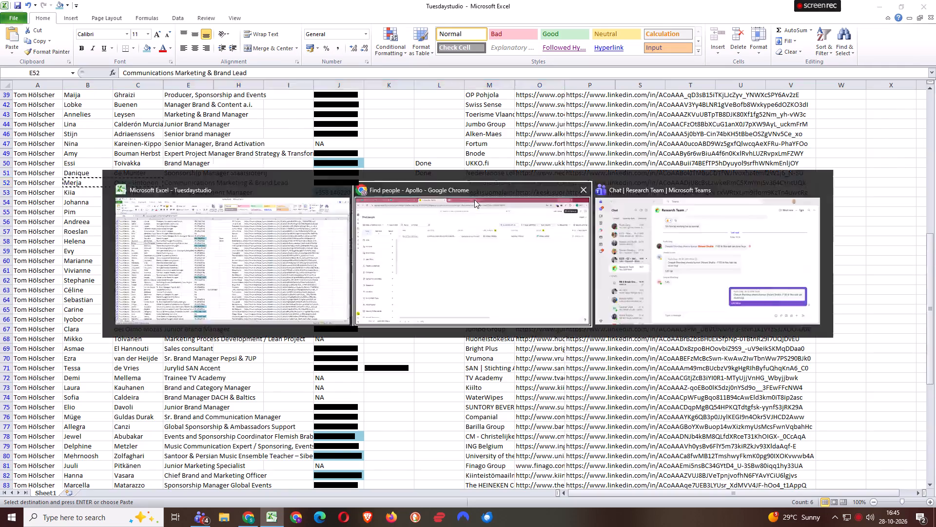
click(533, 154)
Search Apollo for the row 53 contact's name copied from Excel.
key(alt+Tab)
drag(426, 191, 108, 193)
drag(108, 193, 119, 193)
key(ctrl+c)
key(alt+Tab)
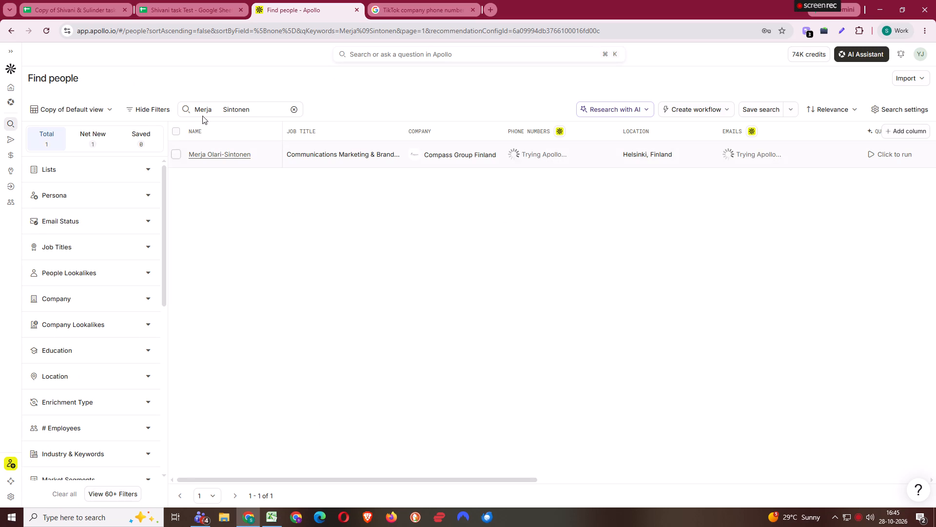
triple_click(214, 112)
key(ctrl+v)
key(Return)
key(Return)
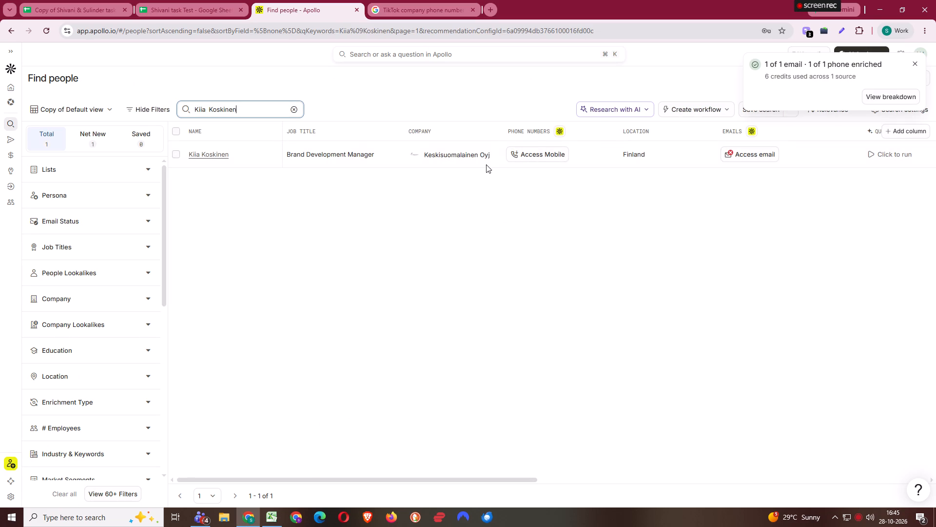
Check the match against Excel row 53 and request the mobile number of the Keskisuomalainen Oyj Brand Development Manager.
key(alt+Tab)
key(alt+Tab)
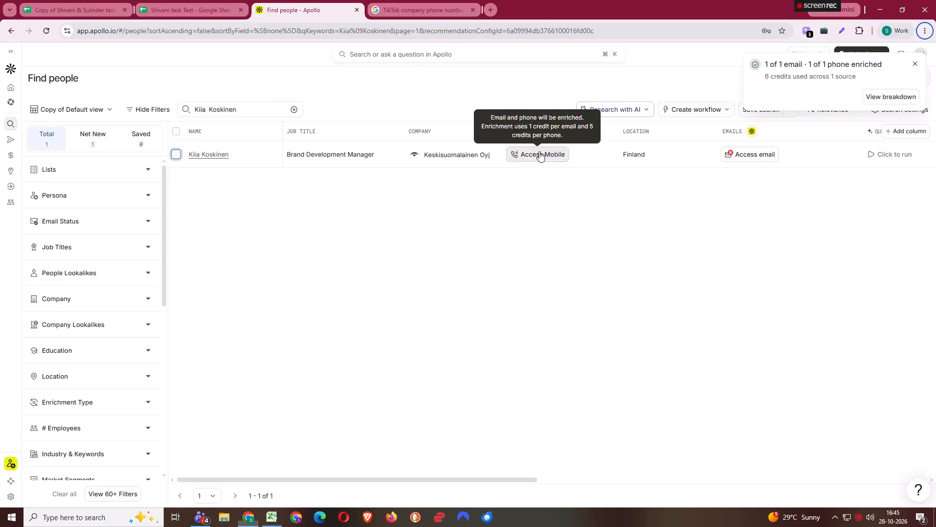
click(539, 151)
Search Apollo for the row 54 contact's name copied from Excel.
key(alt+Tab)
drag(133, 203, 108, 202)
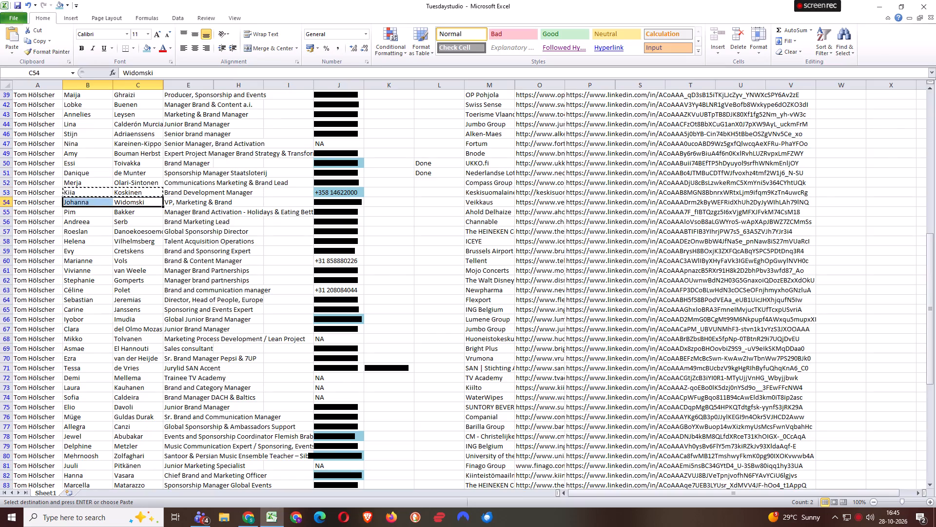
key(ctrl+c)
key(alt+Tab)
click(235, 100)
click(201, 114)
triple_click(208, 111)
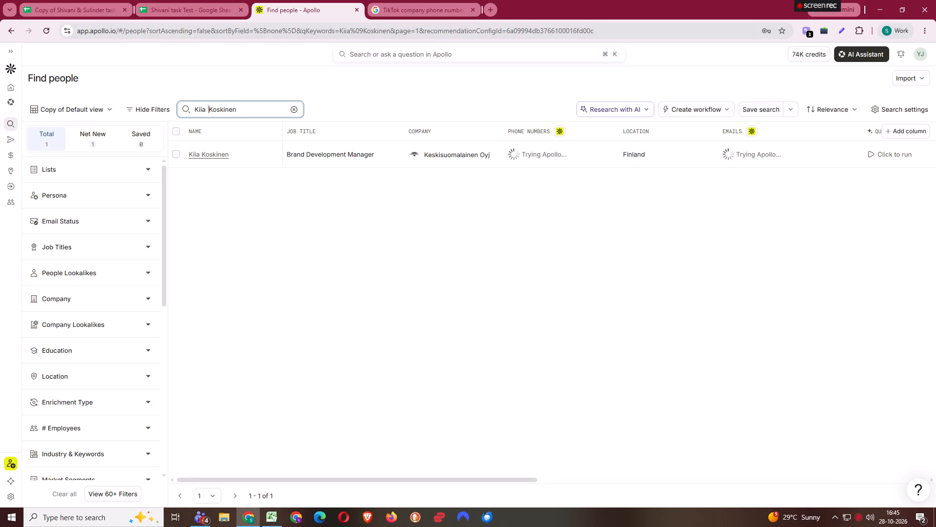
click(208, 111)
key(ctrl+v)
key(Return)
key(Return)
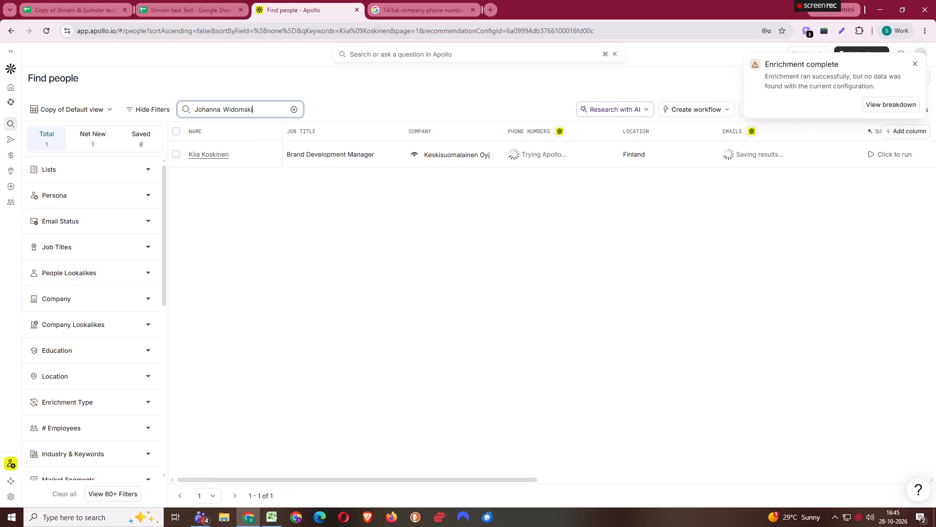
key(Return)
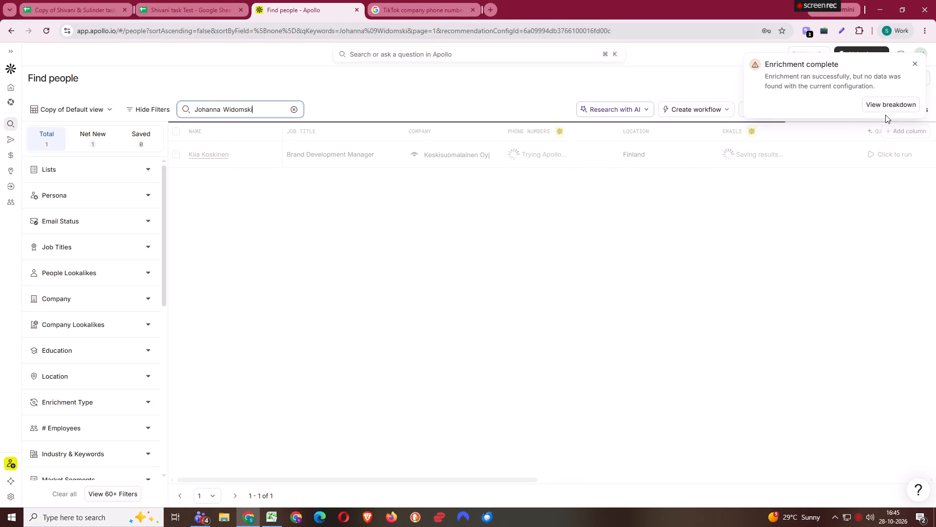
Check the match against Excel row 54 and request the mobile number of the Veikkaus VP, Marketing & Brand.
key(alt+Tab)
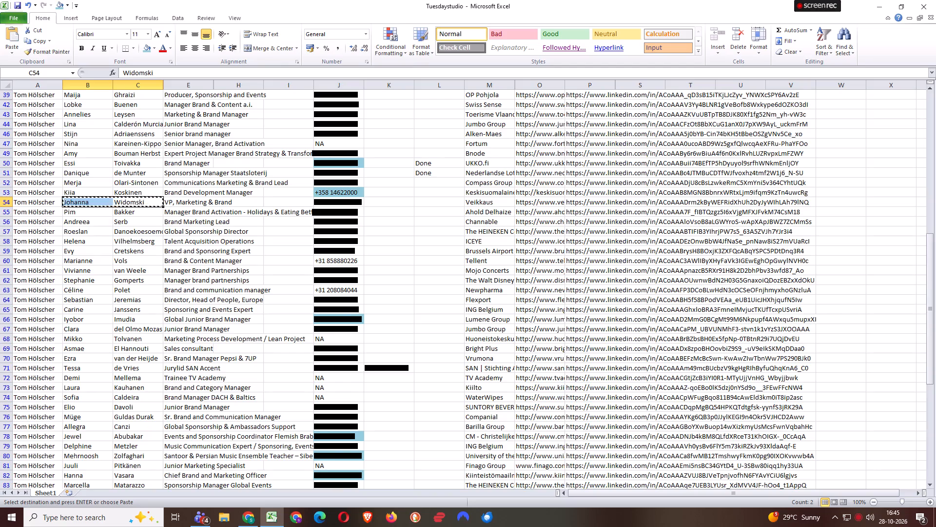
key(alt+Tab)
click(536, 161)
Search Apollo for the row 55 contact's name copied from Excel.
key(alt+Tab)
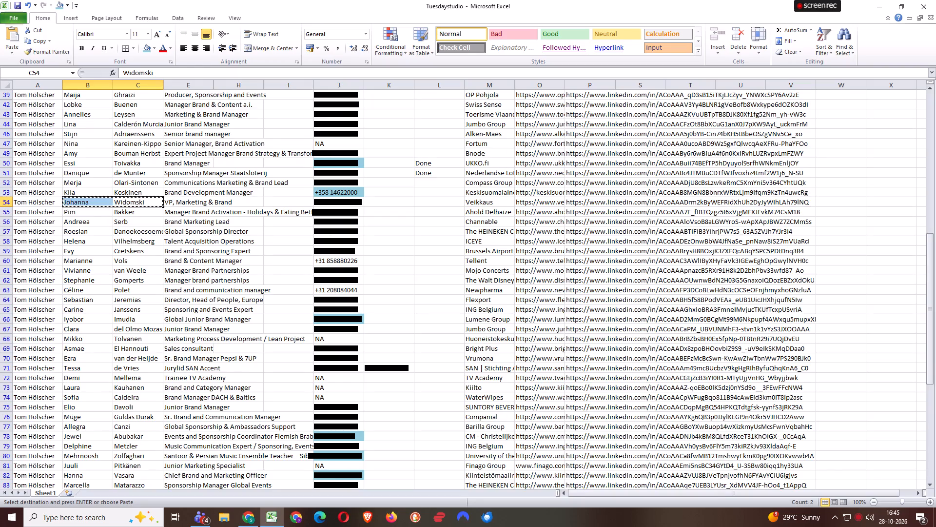
drag(145, 214, 98, 214)
key(ctrl+c)
key(alt+Tab)
triple_click(242, 110)
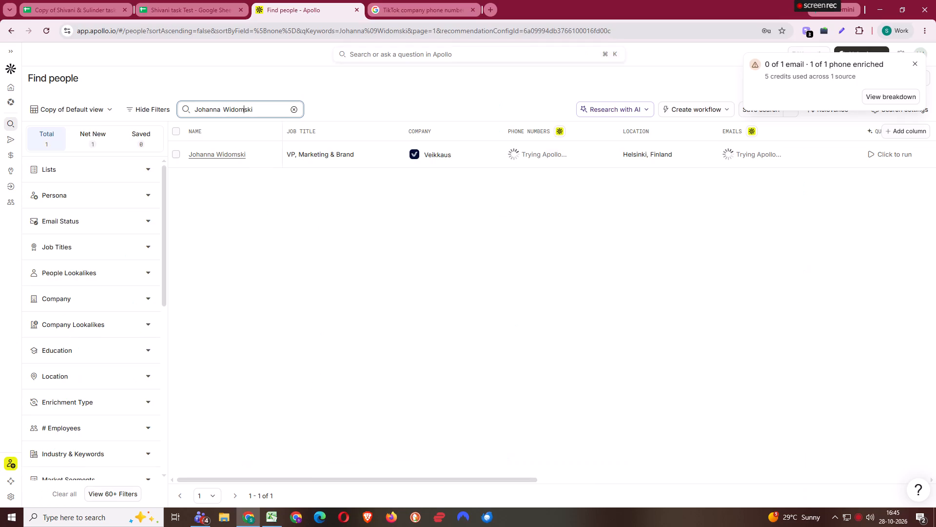
key(ctrl+v)
key(Return)
key(Return)
key(Return)
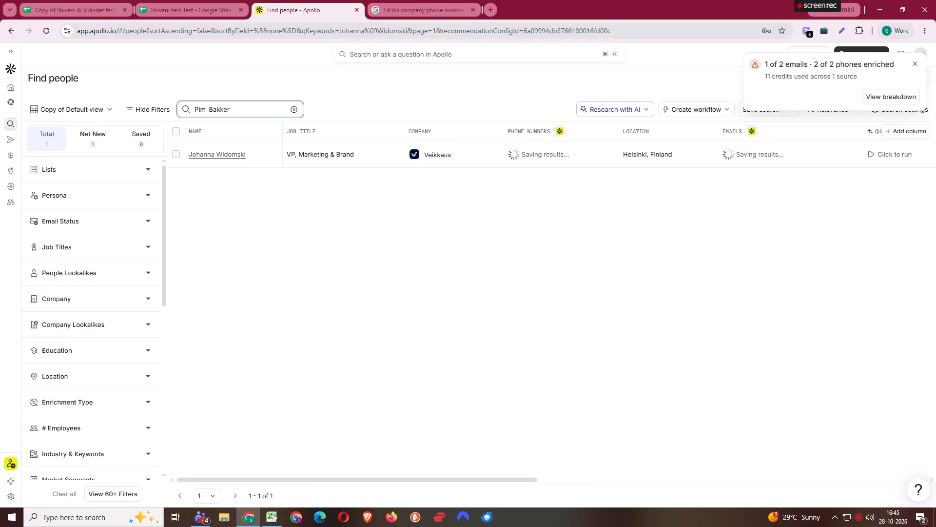
Compare the results with row 55's title and company, and request the mobile number of the Ahold Delhaize contact.
scroll(265, 80, up, 1)
key(alt+Tab)
scroll(162, 176, down, 3)
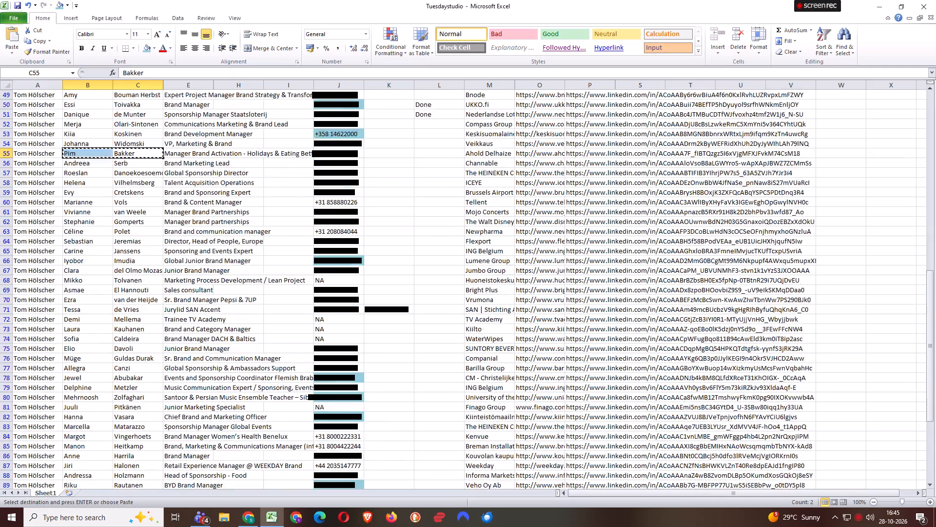
scroll(162, 176, down, 2)
scroll(158, 162, up, 2)
key(alt+Tab)
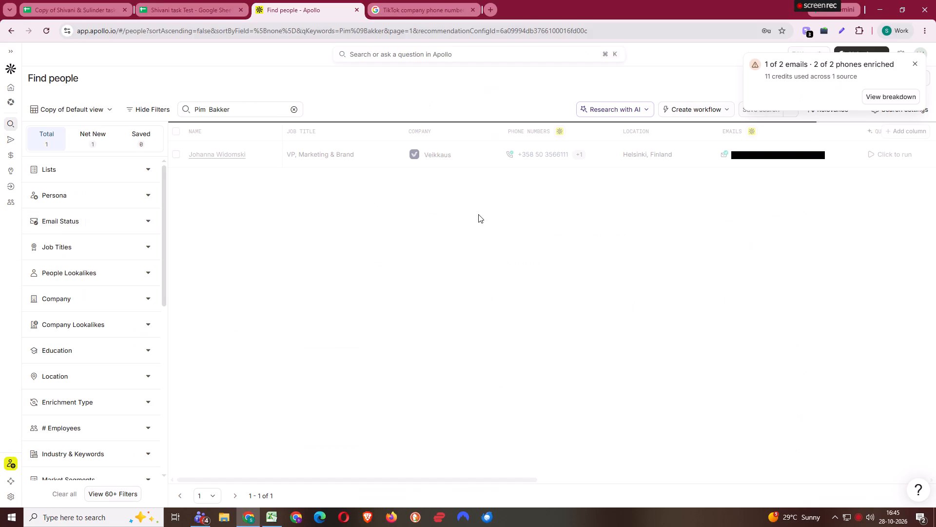
key(alt+Tab)
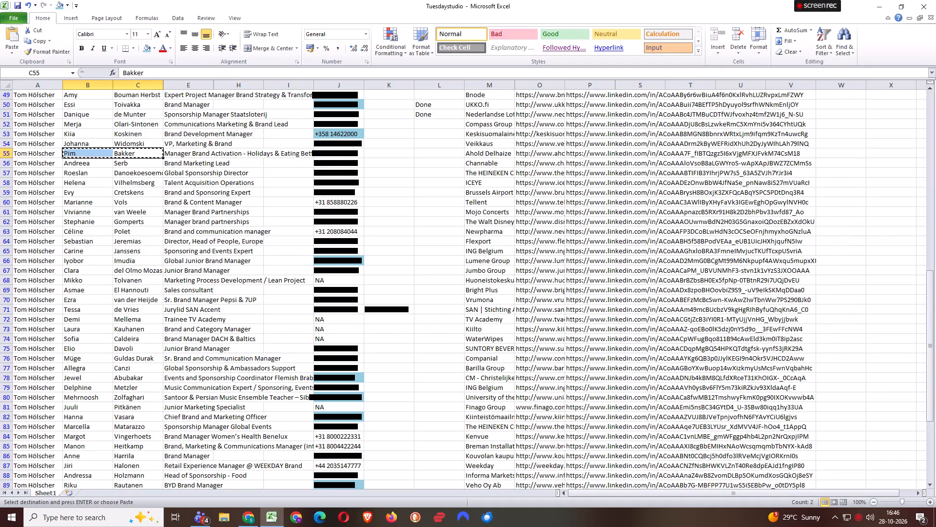
drag(189, 153, 470, 151)
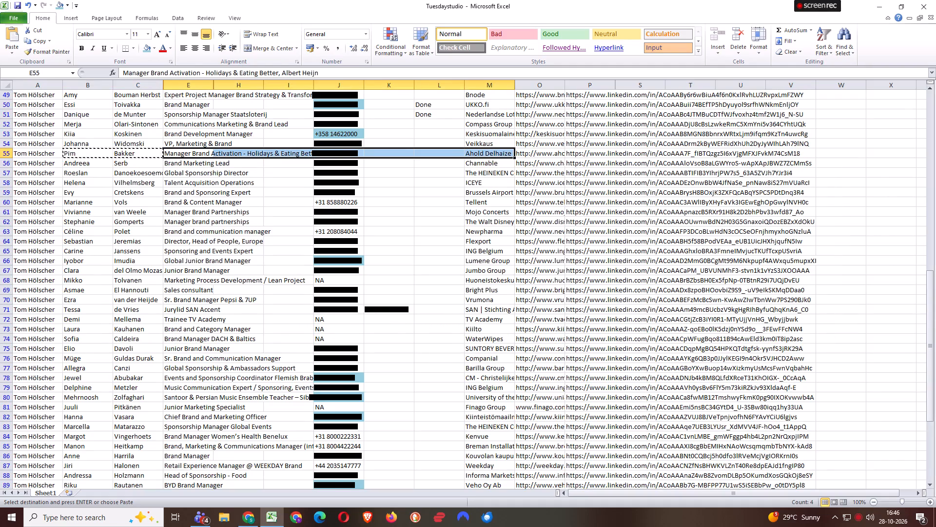
key(alt+Tab)
click(551, 234)
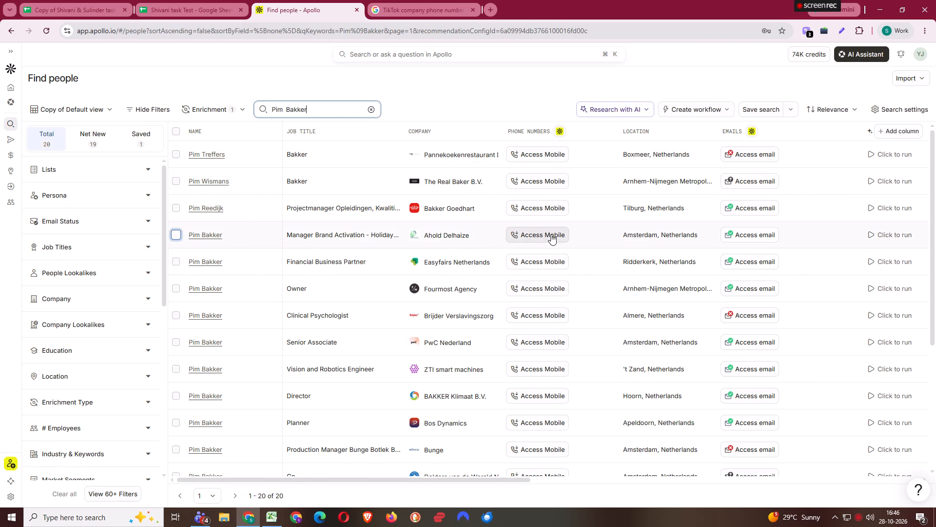
Search Apollo for the row 56 contact's name copied from Excel.
key(alt+Tab)
drag(136, 161, 105, 162)
key(ctrl+c)
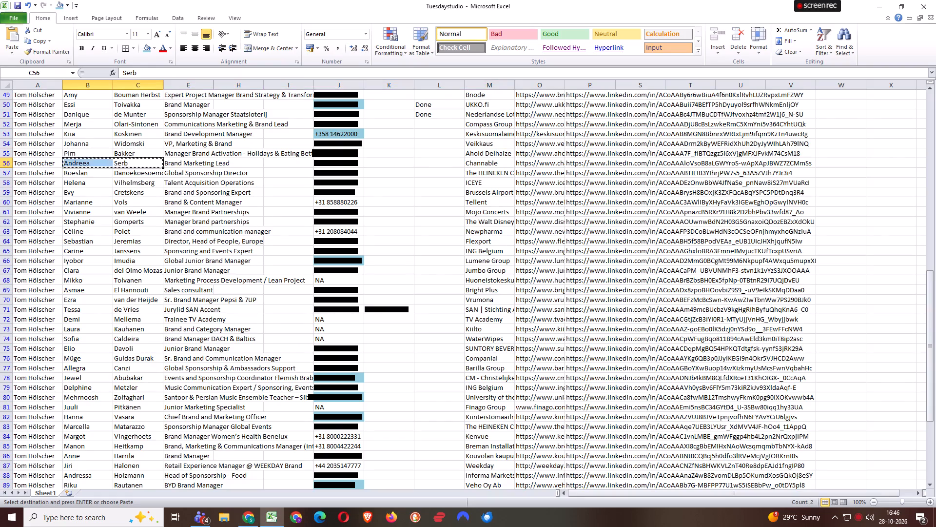
key(alt+Tab)
click(281, 103)
triple_click(282, 109)
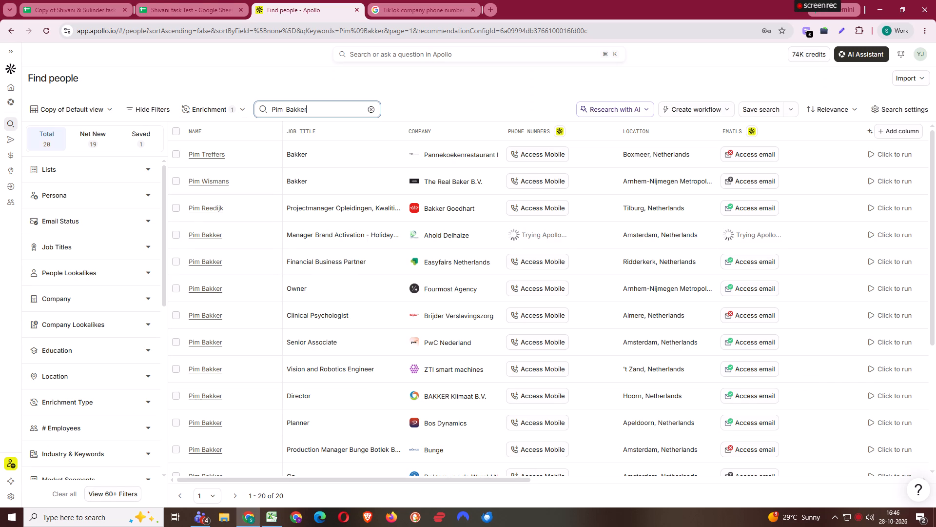
double_click(282, 109)
click(331, 110)
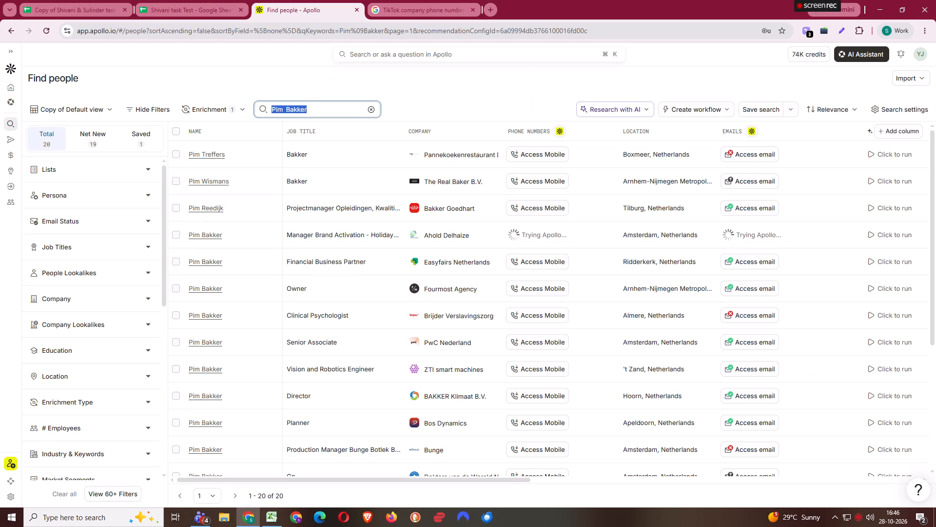
key(ctrl+v)
key(ctrl+a)
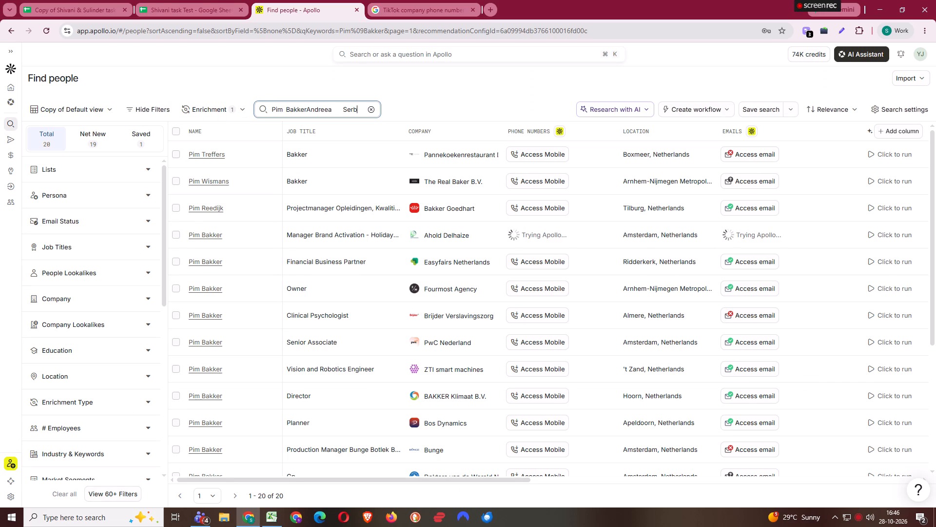
key(ctrl+v)
key(Return)
Reapply the Excel filter through the First Name column to hide the newly marked Done rows.
key(alt+Tab)
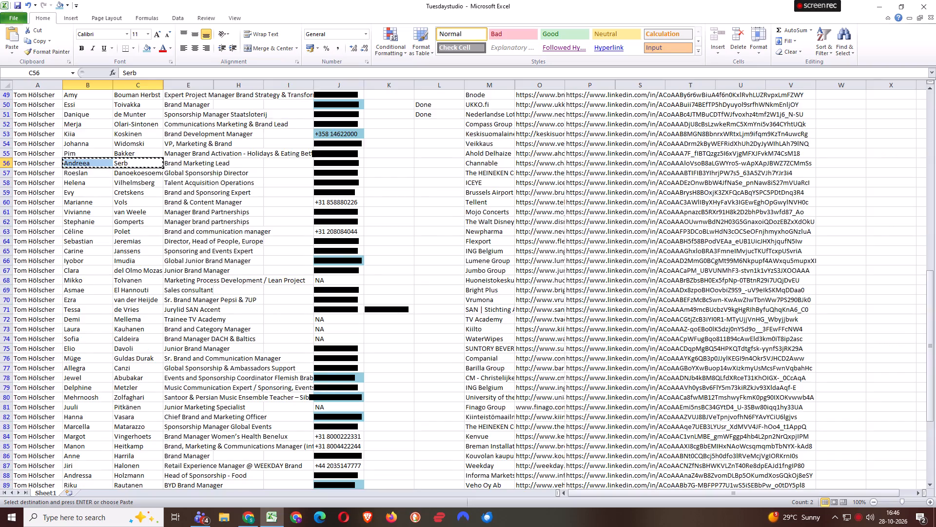
scroll(193, 236, up, 14)
click(111, 94)
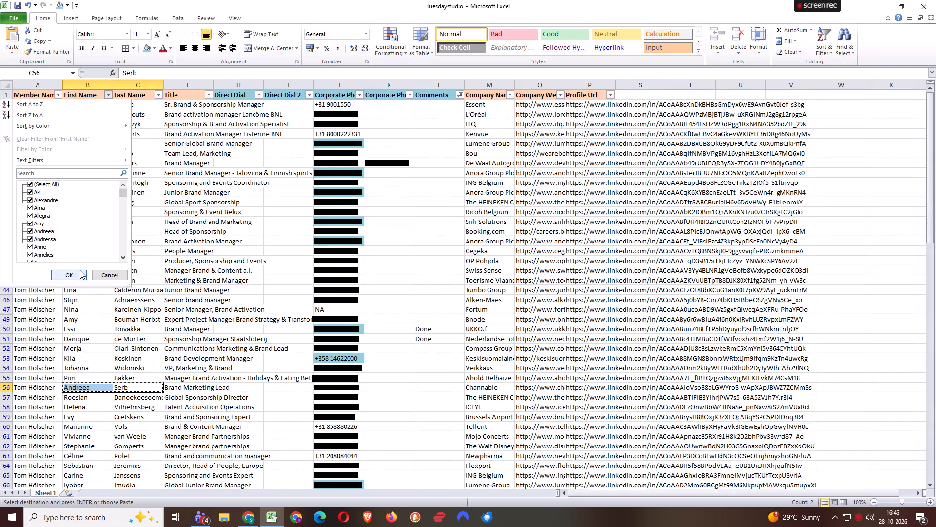
click(78, 272)
scroll(176, 232, down, 12)
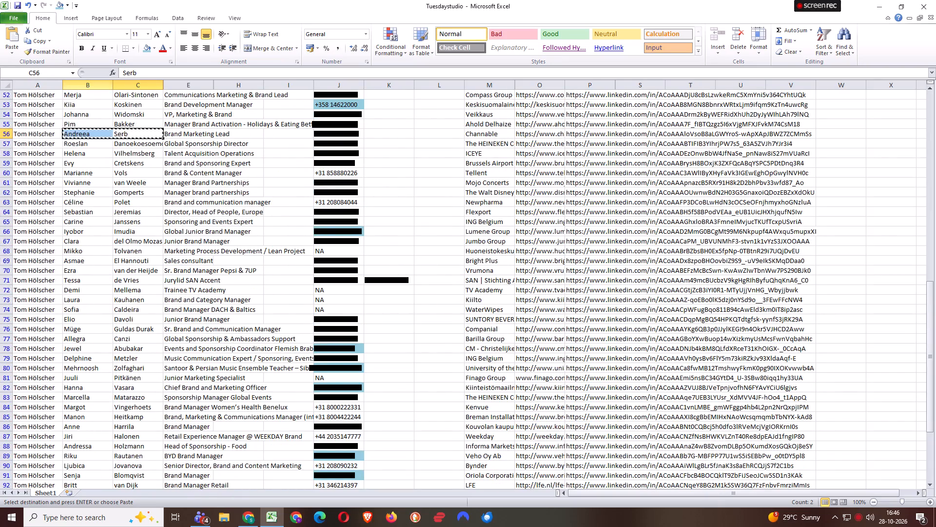
Check row 56's company in Excel and request the mobile number of the matching Channable contact in Apollo.
click(101, 86)
click(144, 136)
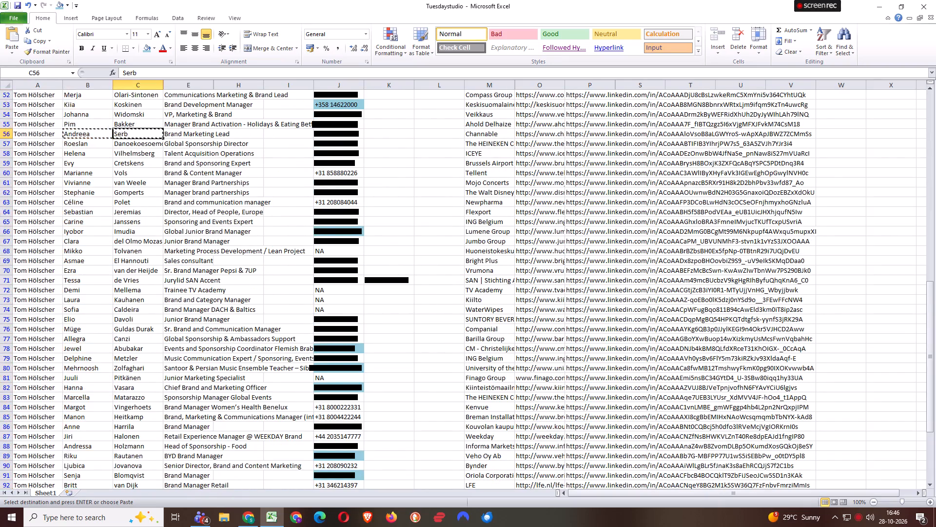
key(alt+Tab)
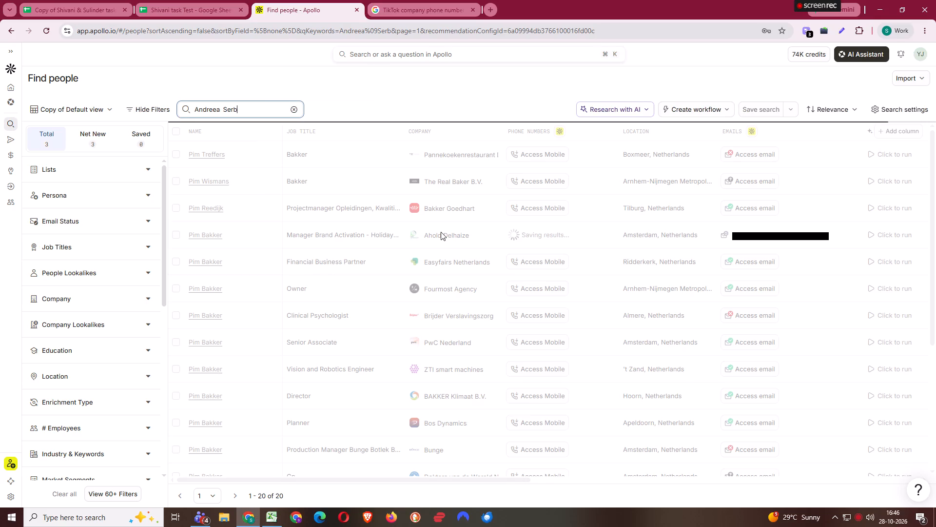
key(alt+Tab)
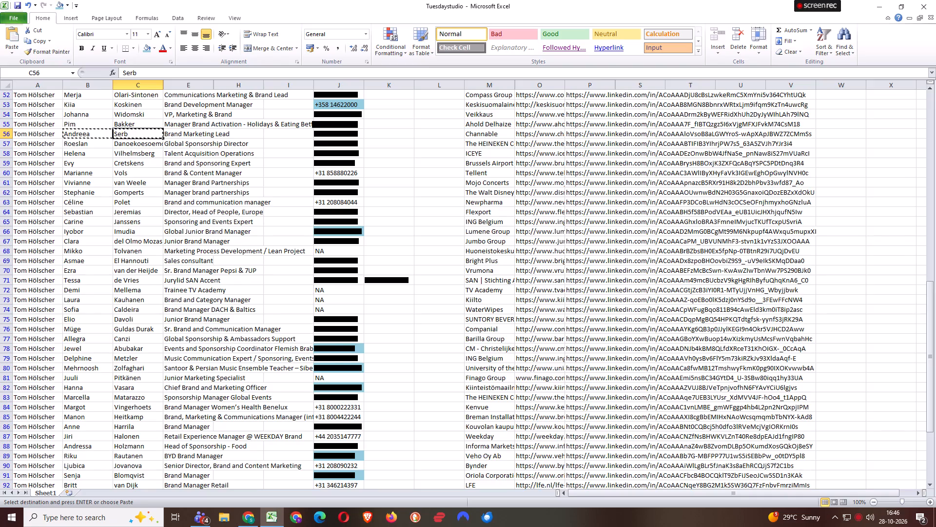
key(alt+Tab)
click(535, 159)
Search Apollo for the row 57 contact's name copied from Excel.
key(alt+Tab)
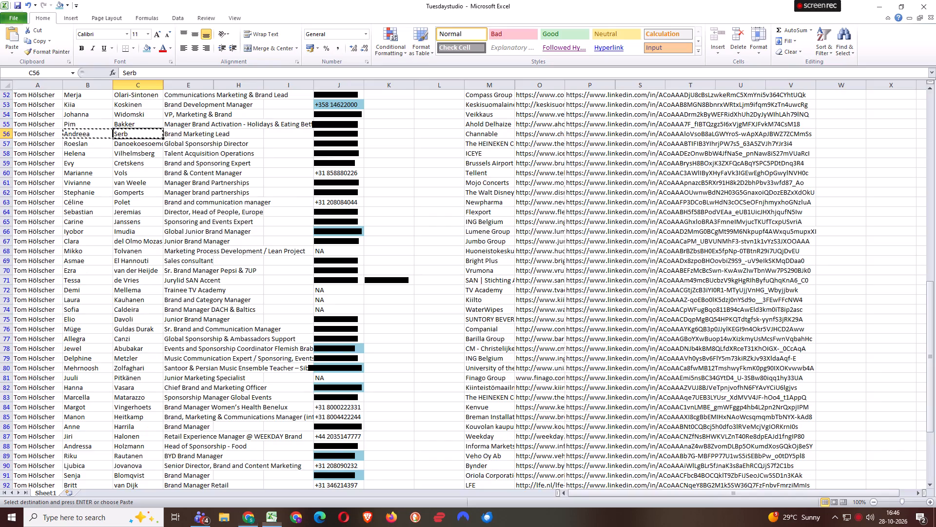
drag(124, 142, 96, 142)
key(ctrl+c)
key(alt+Tab)
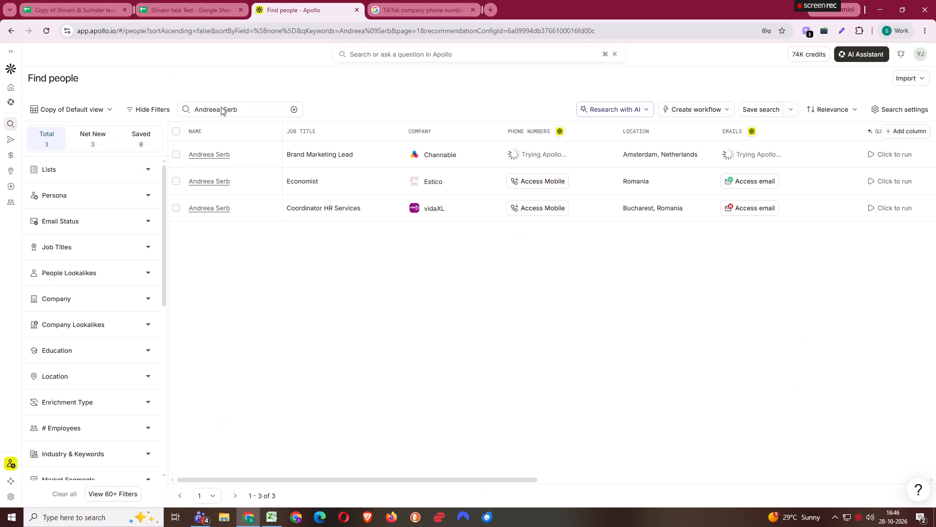
double_click(220, 109)
click(220, 109)
key(ctrl+v)
key(Return)
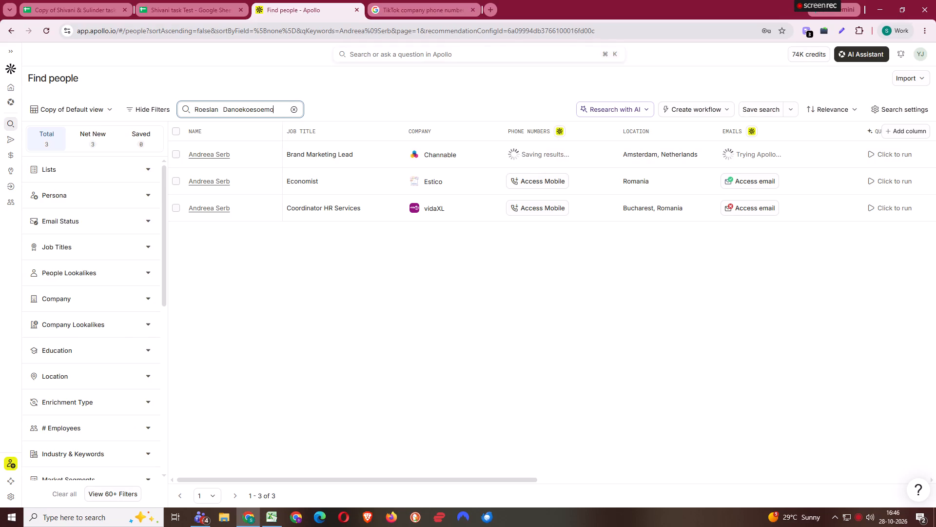
key(Return)
key(Return)
Save the Tuesdaystudio workbook in Excel.
key(alt+Tab)
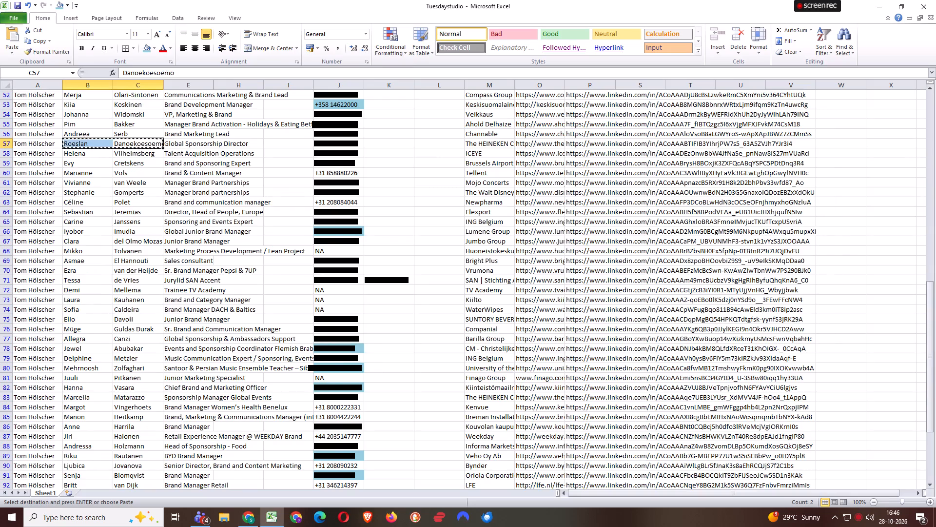
key(ctrl+s)
key(ctrl+s)
key(ctrl+s)
Request the mobile number of the row 57 contact at The HEINEKEN Company in Apollo.
key(alt+Tab)
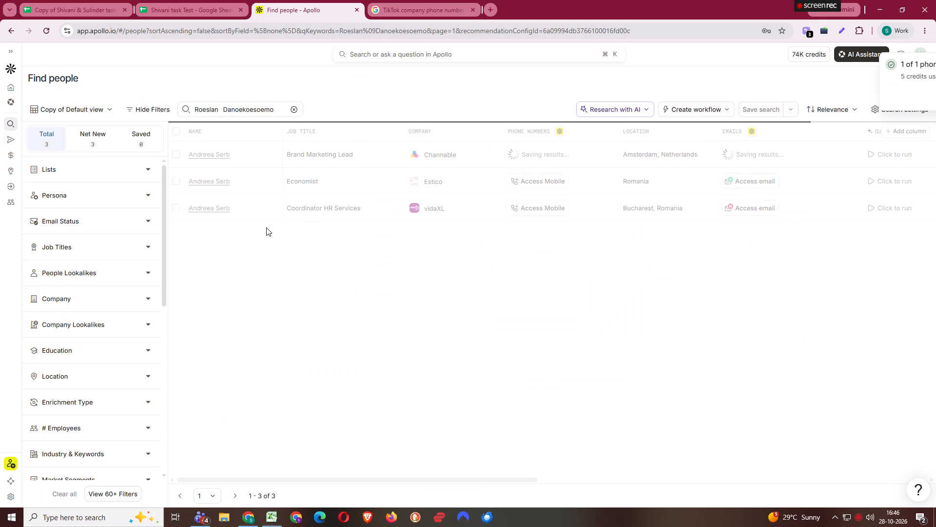
click(526, 150)
Search Apollo for the row 58 contact's name copied from Excel and request the mobile number of the ICEYE contact.
key(alt+Tab)
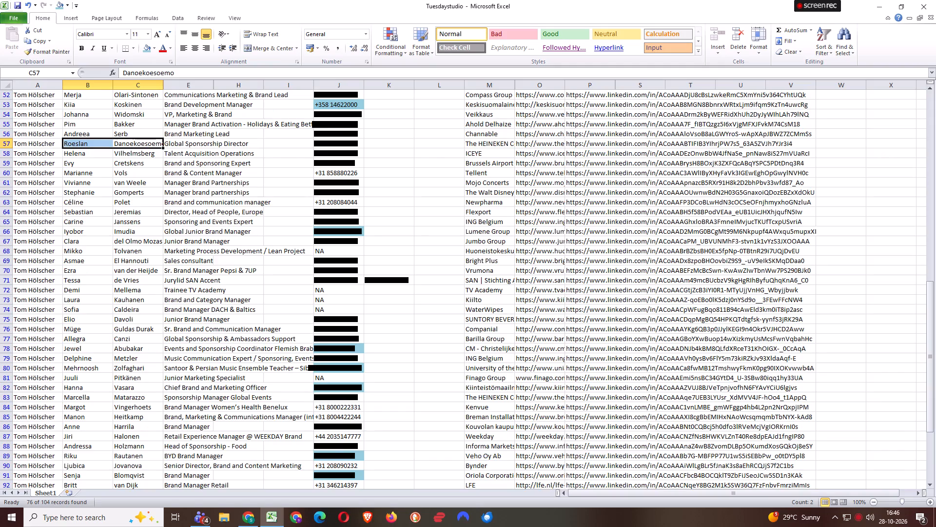
drag(127, 154, 92, 153)
key(ctrl+c)
key(alt+Tab)
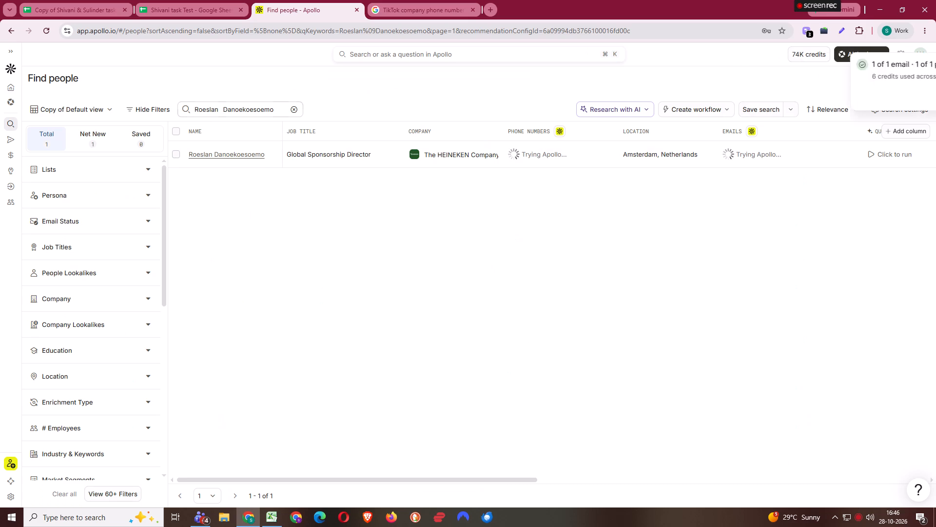
triple_click(231, 109)
key(ctrl+v)
key(Return)
key(alt+Tab)
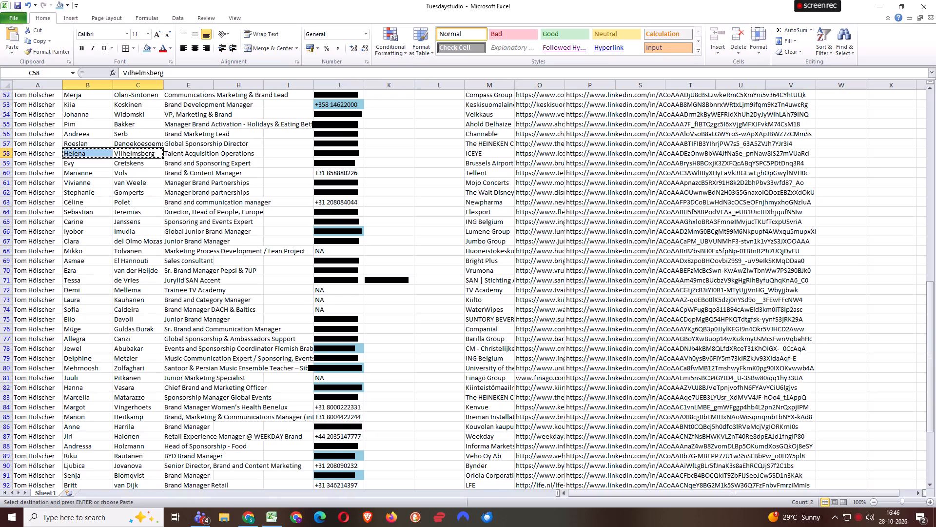
key(alt+Tab)
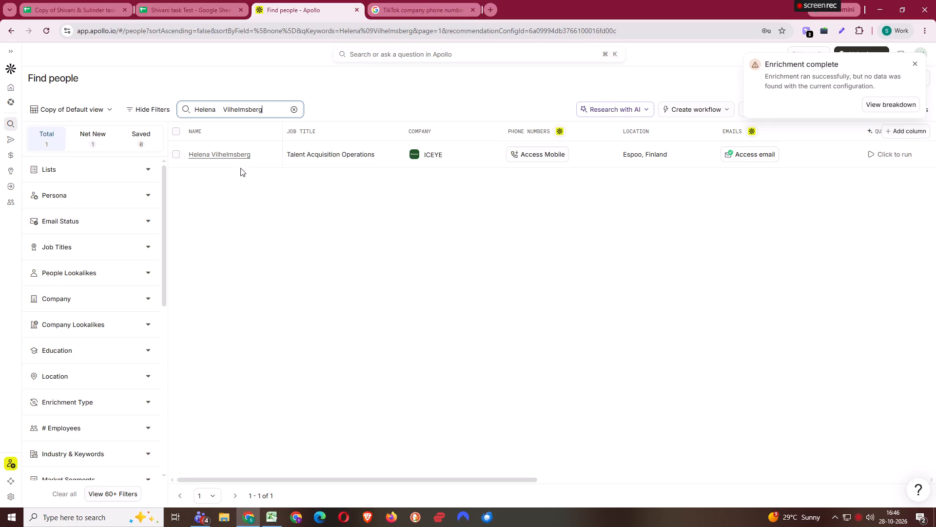
double_click(529, 146)
Search Apollo for the row 59 contact's name copied from Excel and request the mobile number of the Brussels Airport contact.
key(alt+Tab)
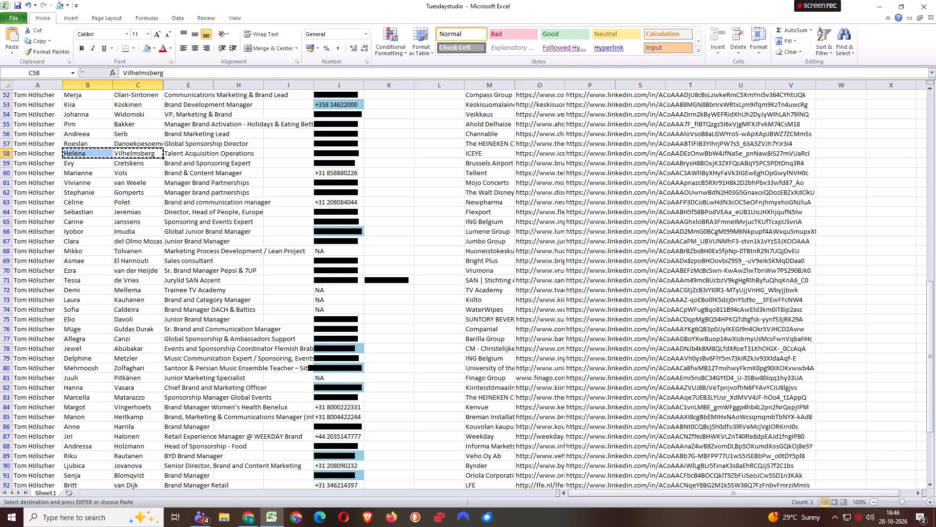
drag(78, 163, 125, 163)
key(ctrl+c)
key(alt+Tab)
triple_click(218, 108)
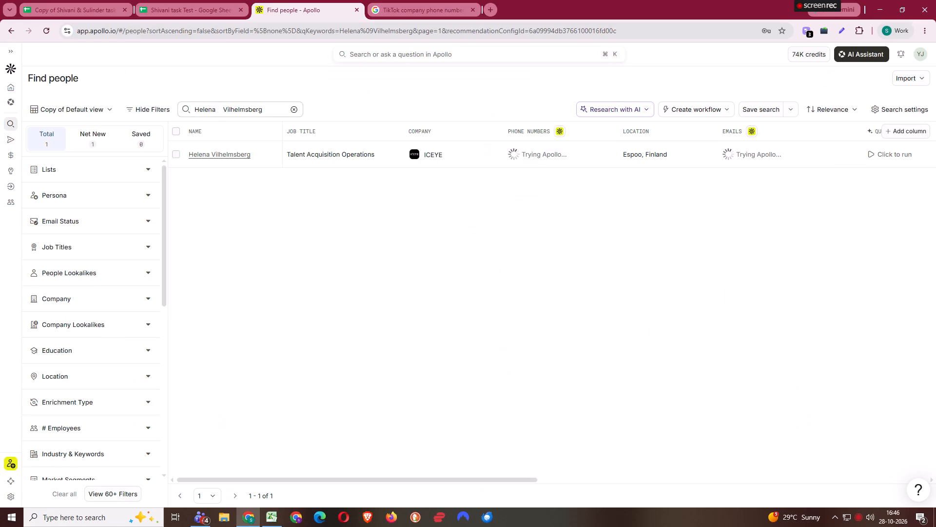
click(218, 108)
key(ctrl+v)
key(Return)
key(Return)
key(Return)
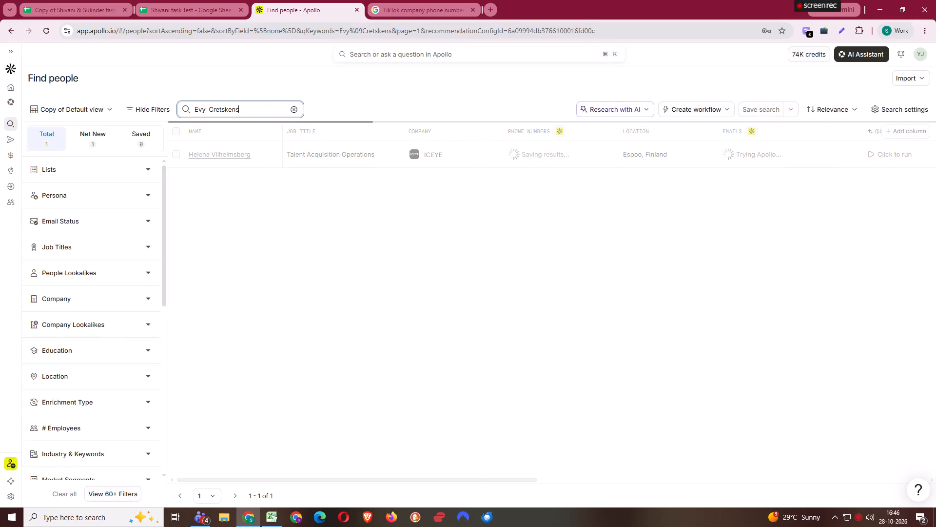
key(alt+Tab)
key(alt+Tab)
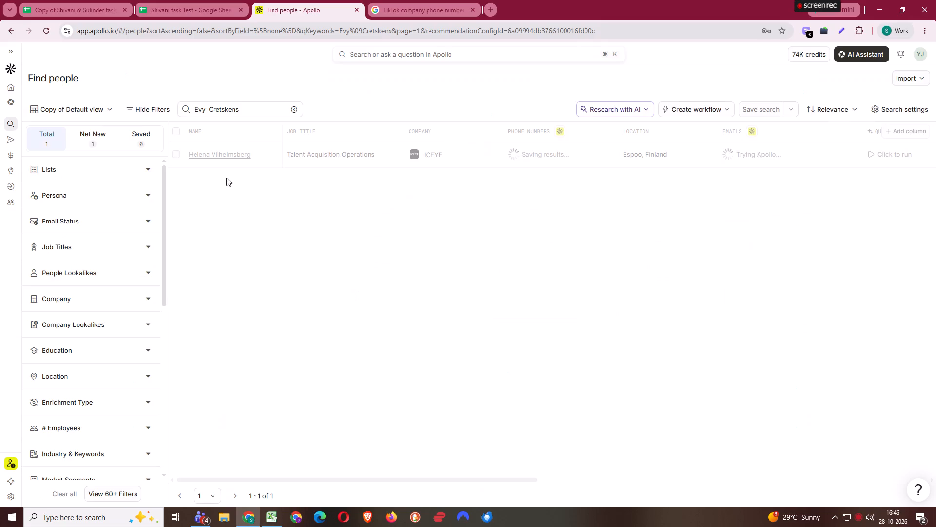
click(531, 153)
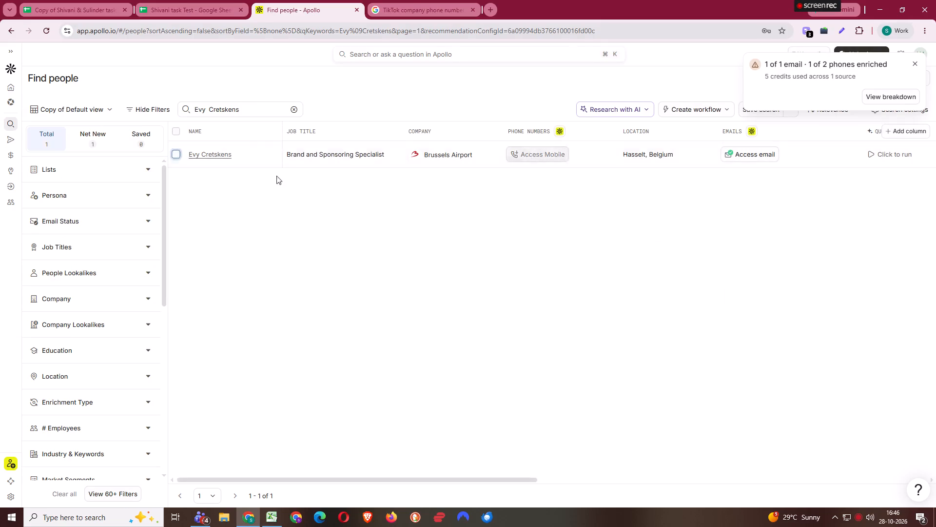
Search Apollo for the row 60 contact's name copied from Excel and request the mobile number of the Tellent contact.
key(alt+Tab)
click(125, 169)
drag(104, 174, 129, 174)
key(ctrl+c)
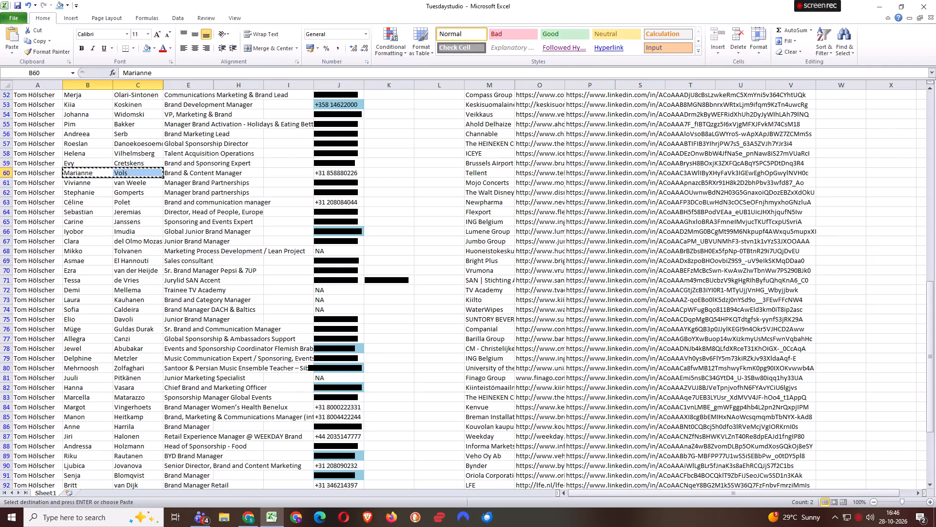
key(alt+Tab)
triple_click(229, 110)
key(ctrl+v)
key(Return)
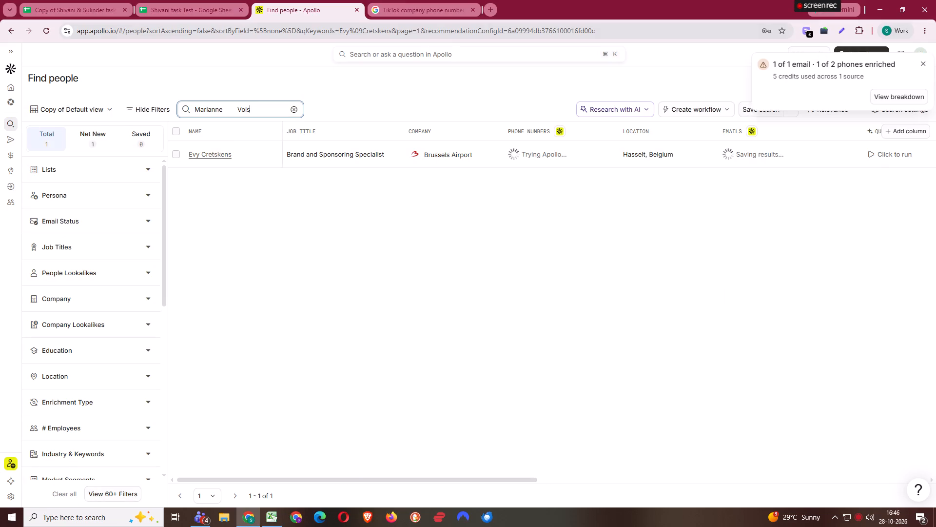
key(Return)
key(Return)
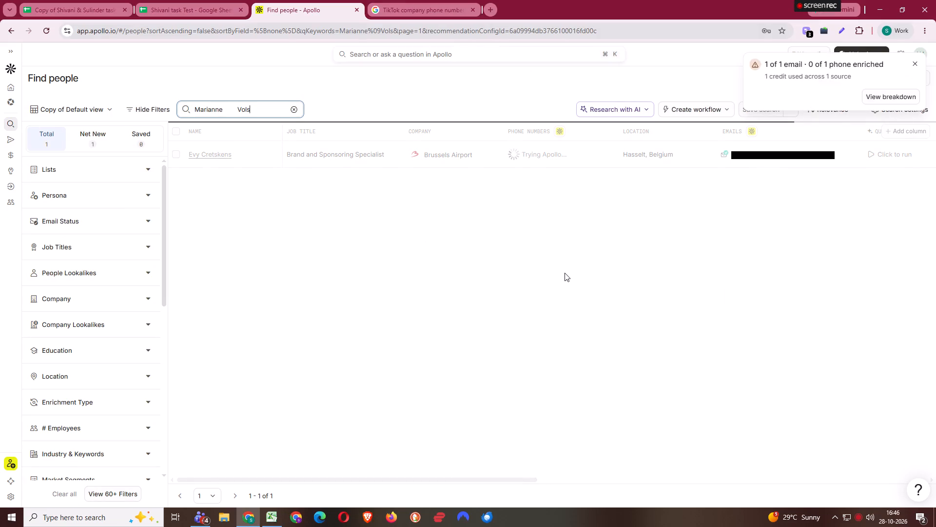
click(552, 157)
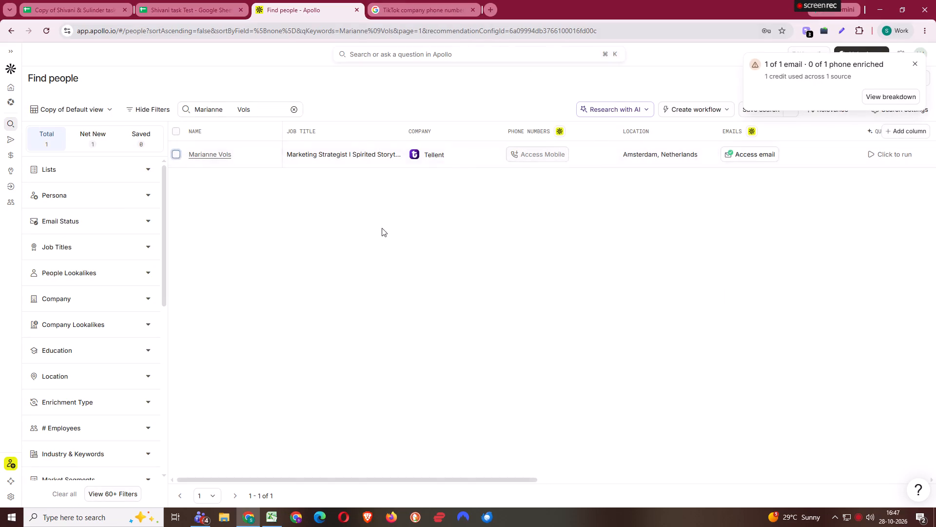
Search Apollo for the row 61 contact's name copied from Excel and request the mobile number of the Mojo Concerts contact.
key(alt+Tab)
drag(128, 182, 97, 181)
key(ctrl+c)
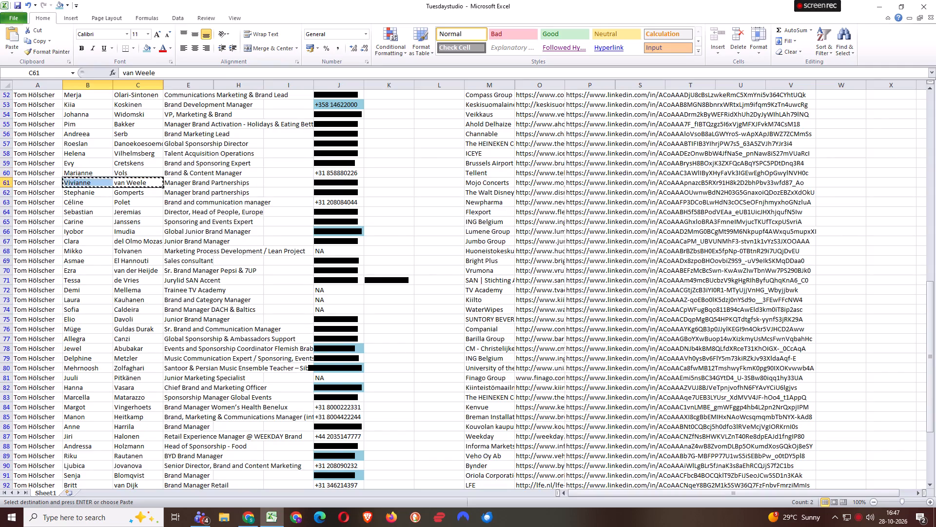
key(alt+Tab)
triple_click(208, 111)
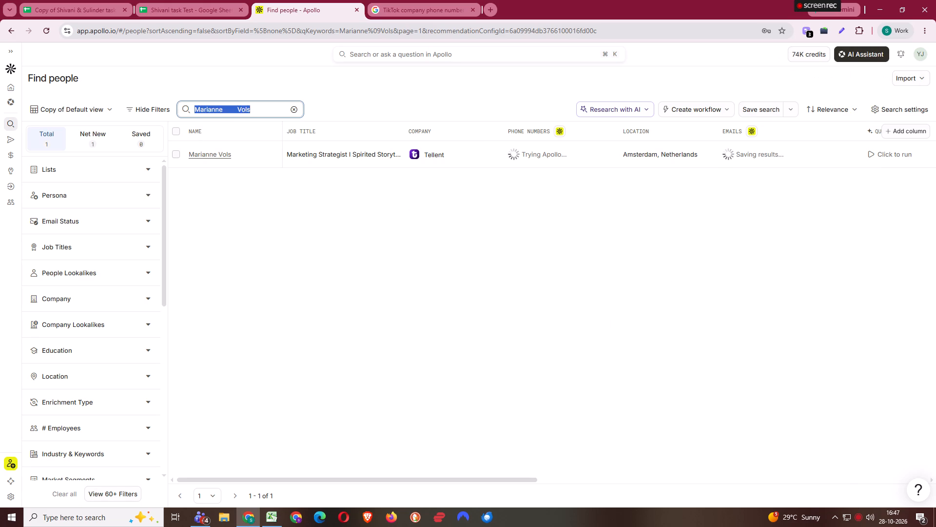
key(ctrl+v)
key(Return)
key(Return)
key(Return)
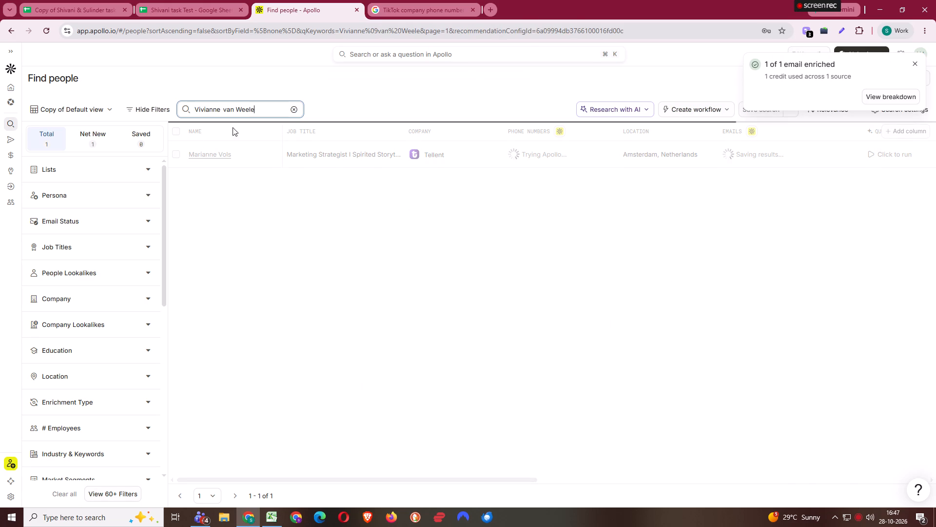
click(543, 156)
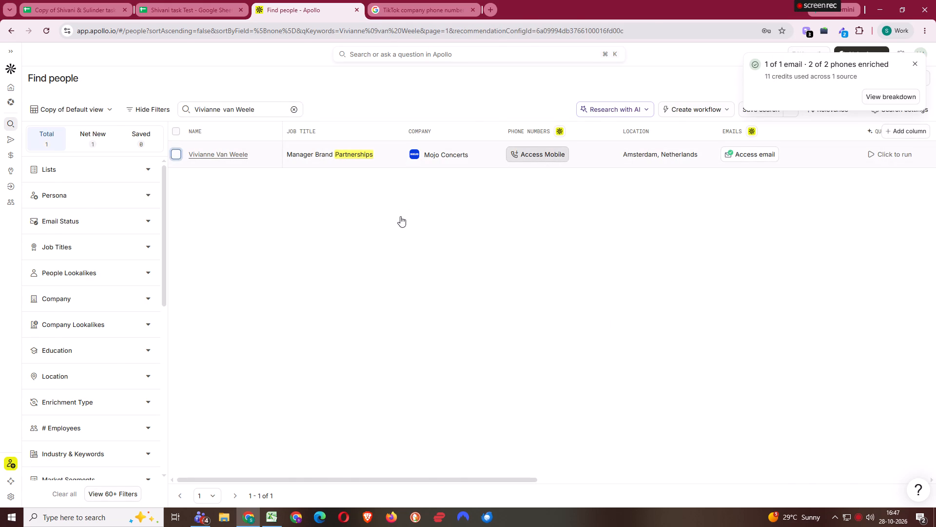
Search Apollo for the row 62 contact's name copied from Excel and request the mobile number of the Walt Disney contact.
key(alt+Tab)
drag(114, 193, 101, 193)
key(ctrl+c)
key(alt+Tab)
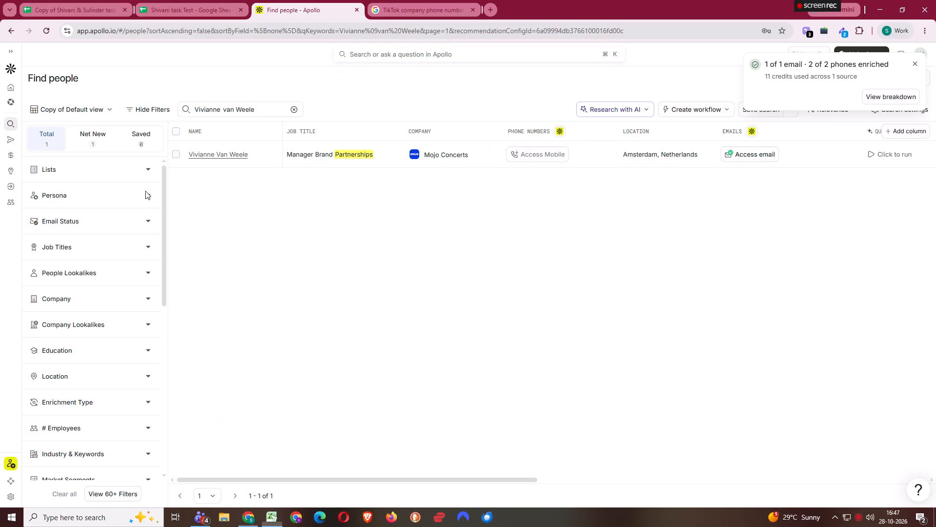
triple_click(214, 110)
key(ctrl+v)
key(Return)
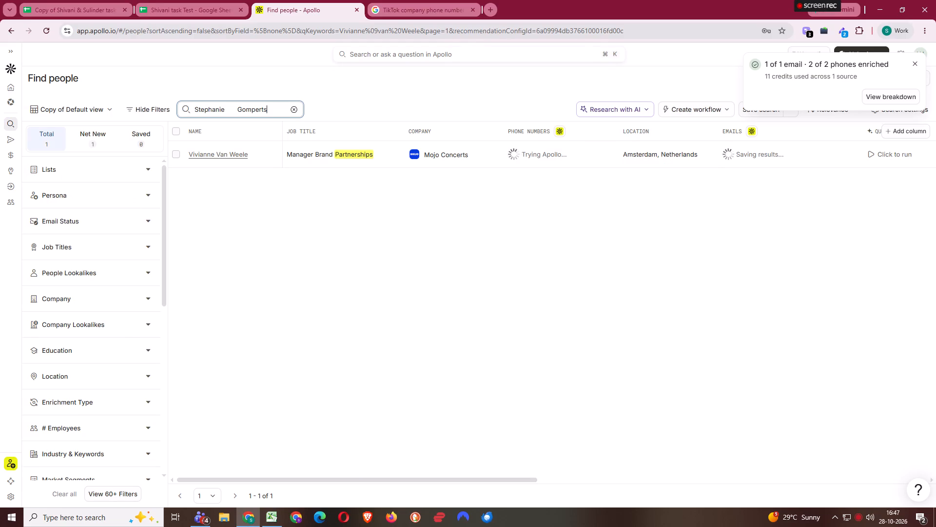
key(alt+Tab)
scroll(225, 177, down, 2)
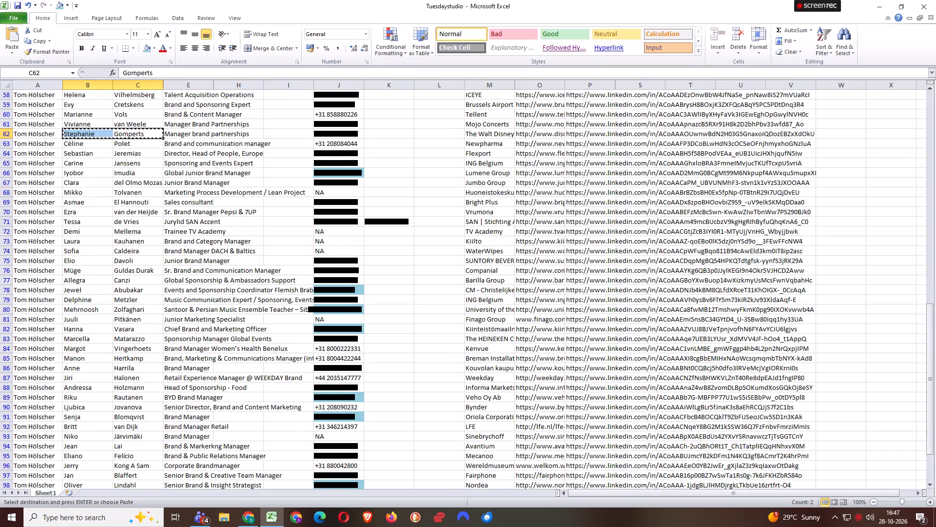
key(alt+Tab)
click(531, 156)
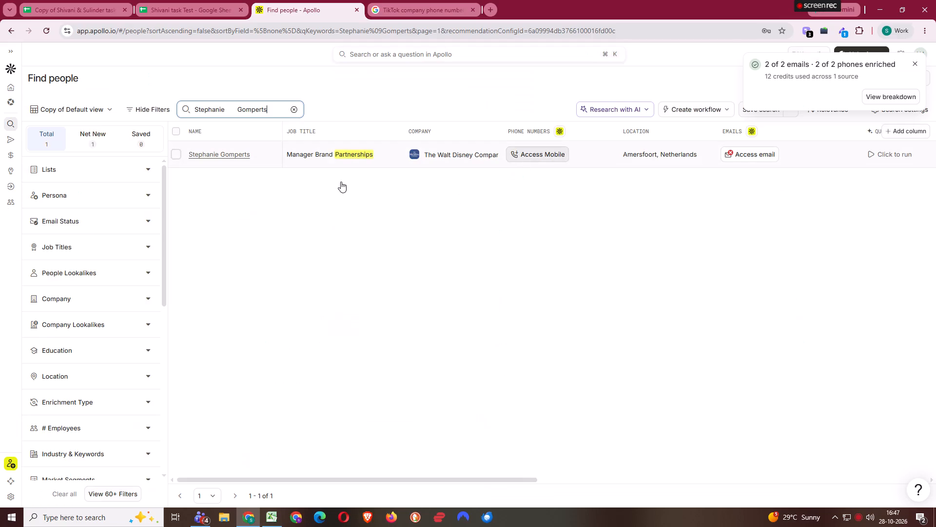
Search Apollo for the row 63 contact's name copied from Excel, replacing the accented é in the first name with a plain e.
key(alt+Tab)
drag(92, 144, 143, 143)
key(ctrl+c)
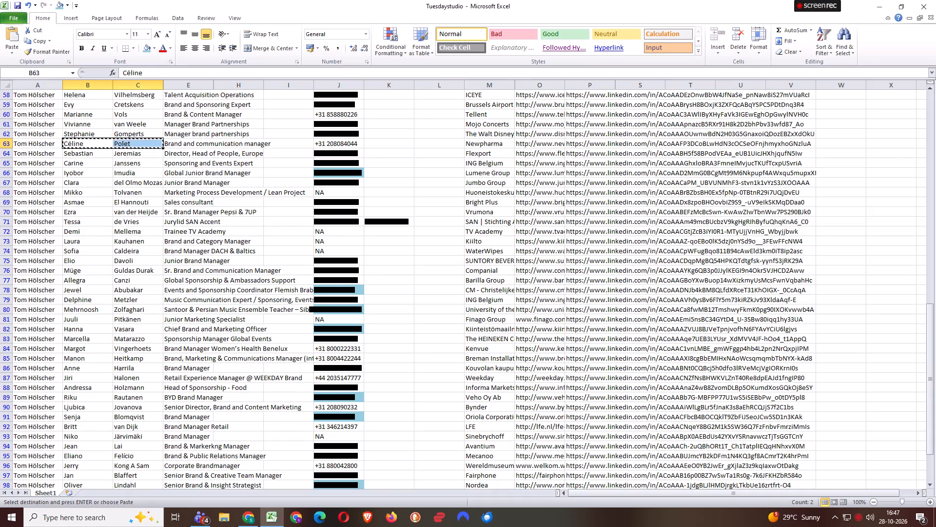
key(alt+Tab)
triple_click(200, 111)
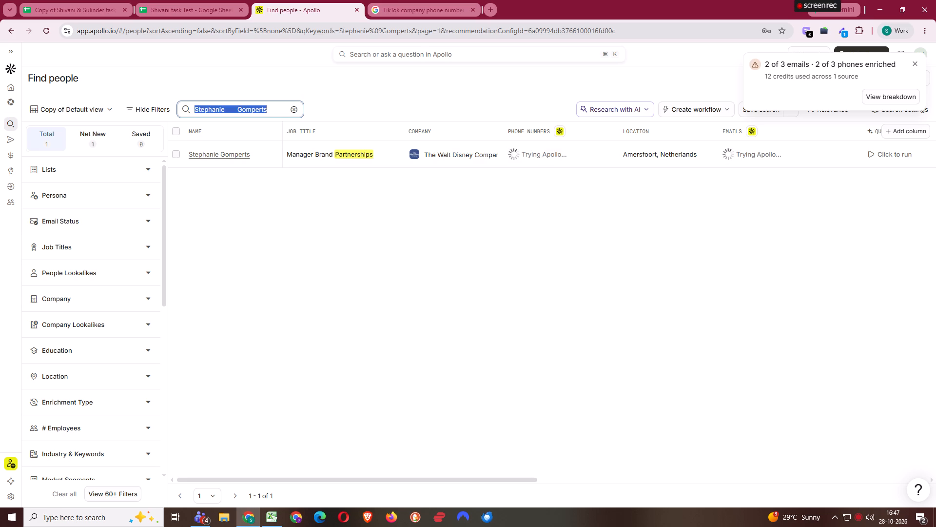
key(ctrl+v)
key(Return)
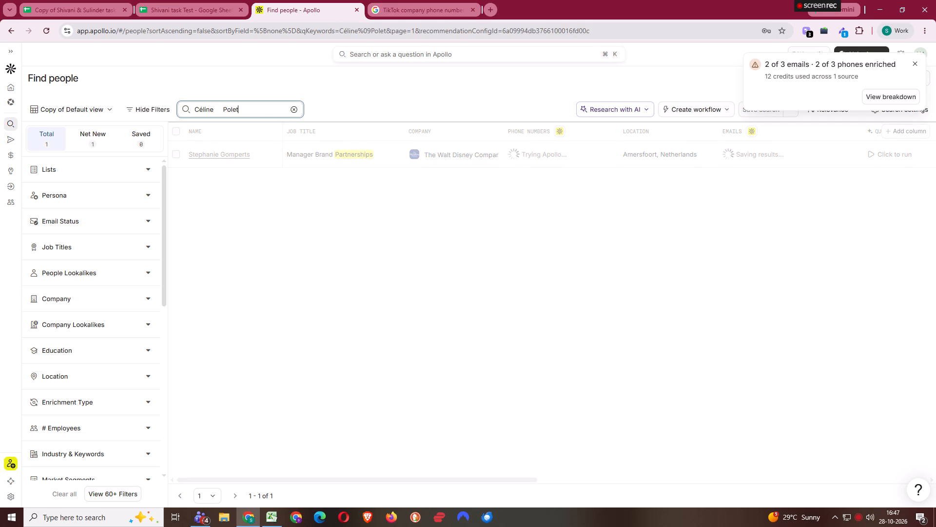
click(202, 109)
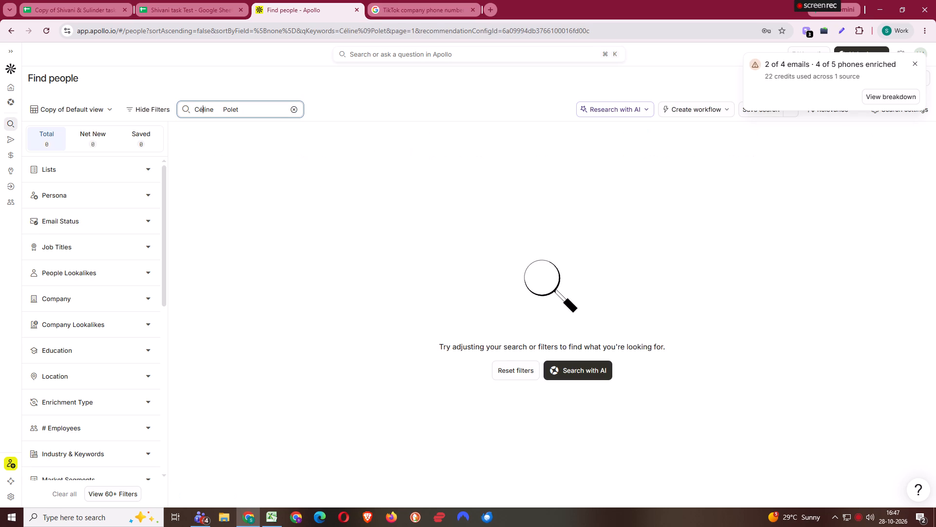
key(BackSpace)
key(e)
key(Return)
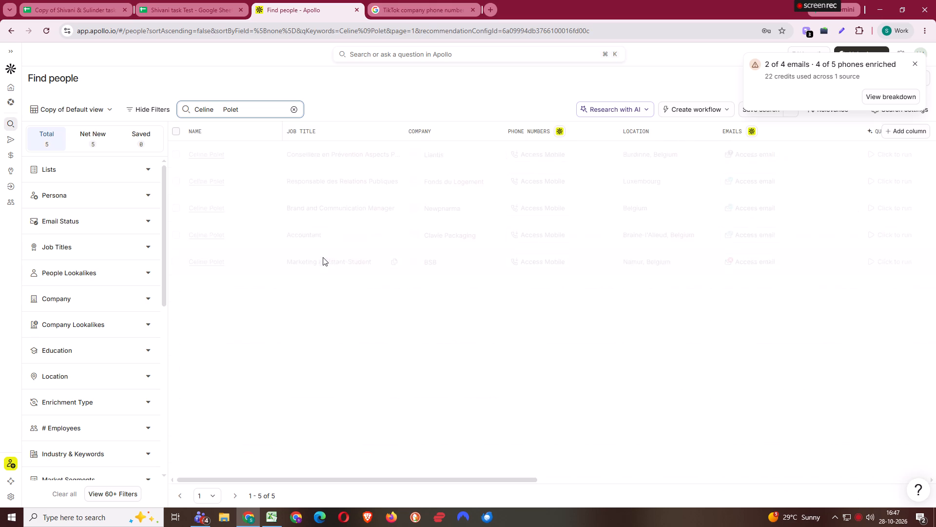
Check the row 63 contact's company in Excel and request the mobile number of the Newpharma contact in Apollo.
key(alt+Tab)
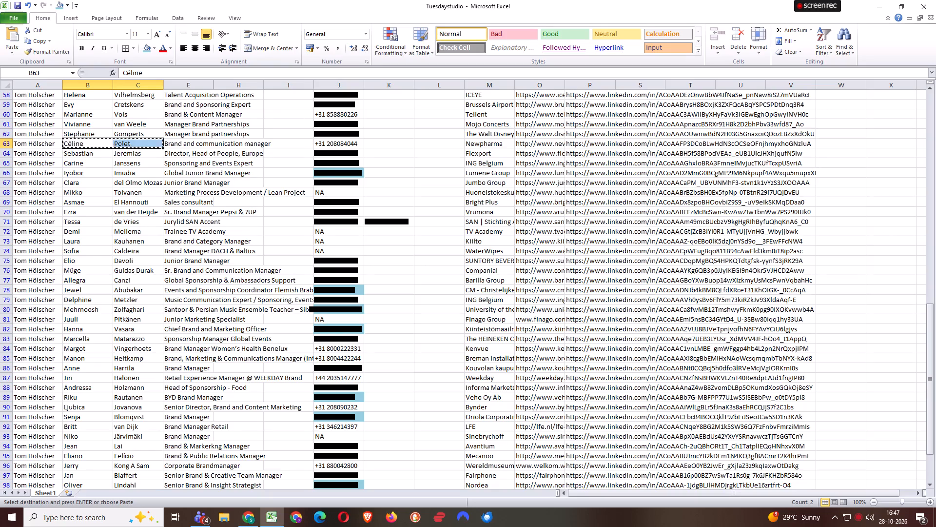
key(alt+Tab)
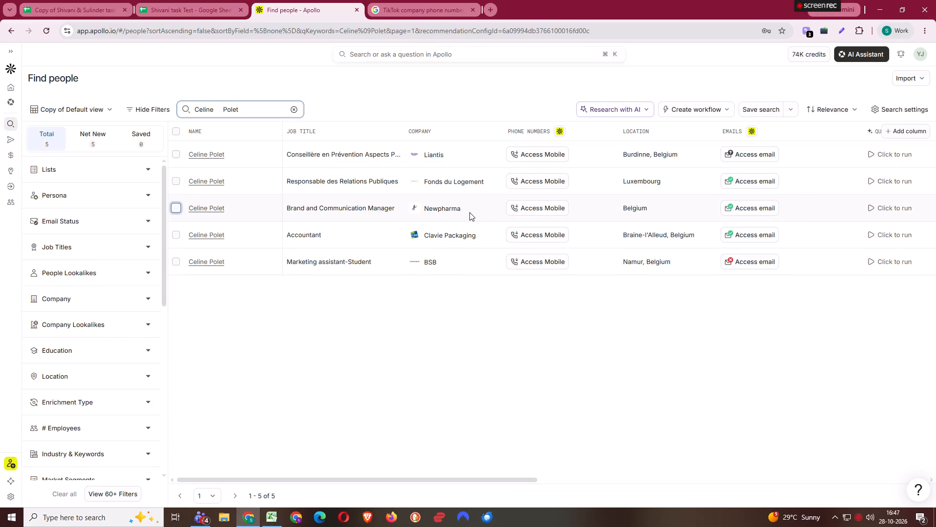
click(537, 208)
Search Apollo for the row 64 contact's name copied from Excel and request the mobile number of the Flexport contact.
key(alt+Tab)
scroll(145, 142, down, 2)
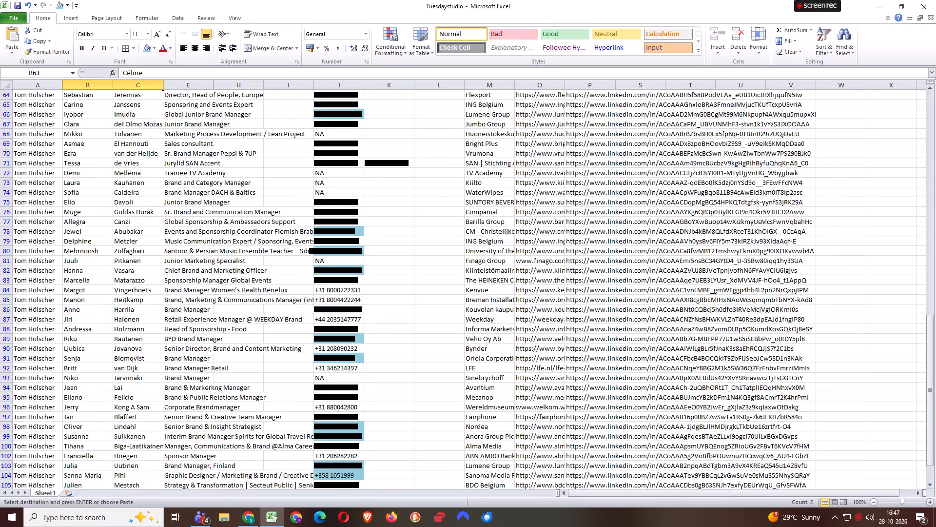
scroll(136, 132, up, 1)
drag(99, 125, 128, 125)
key(ctrl+c)
key(alt+Tab)
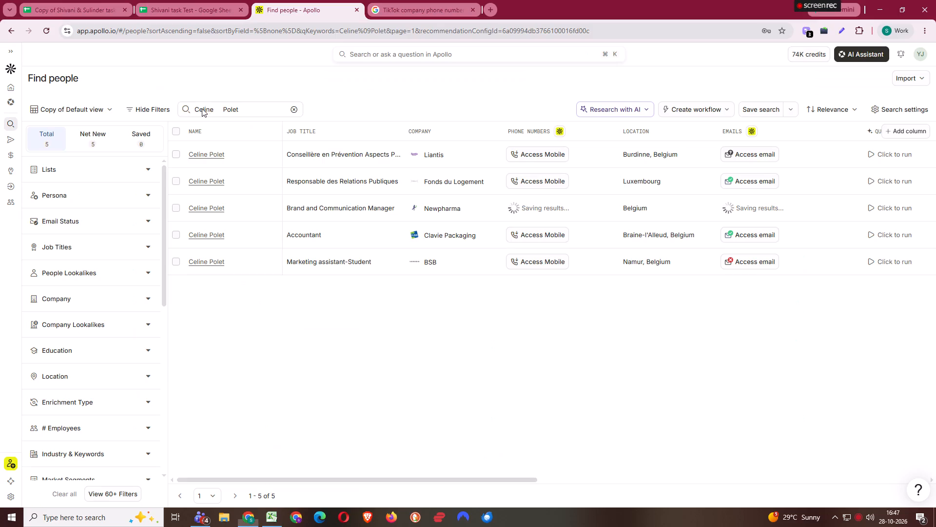
click(212, 104)
triple_click(211, 107)
key(ctrl+v)
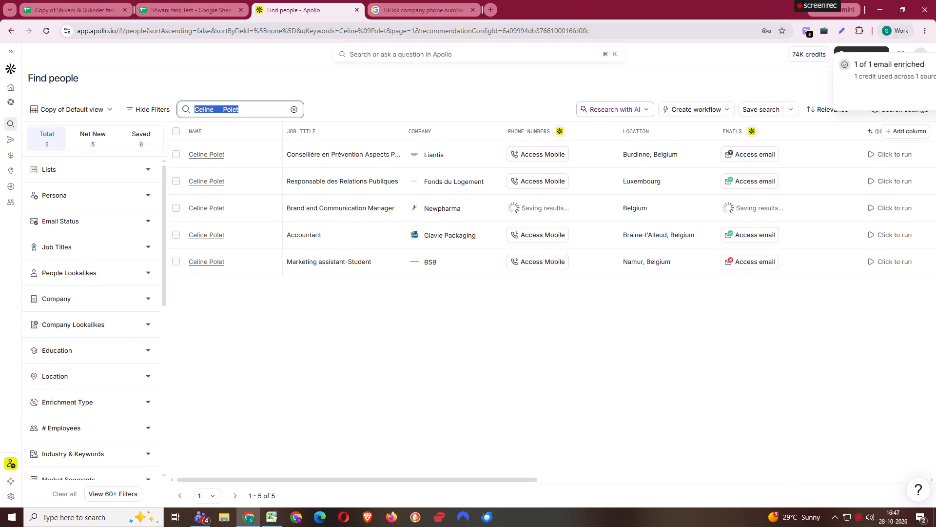
key(Return)
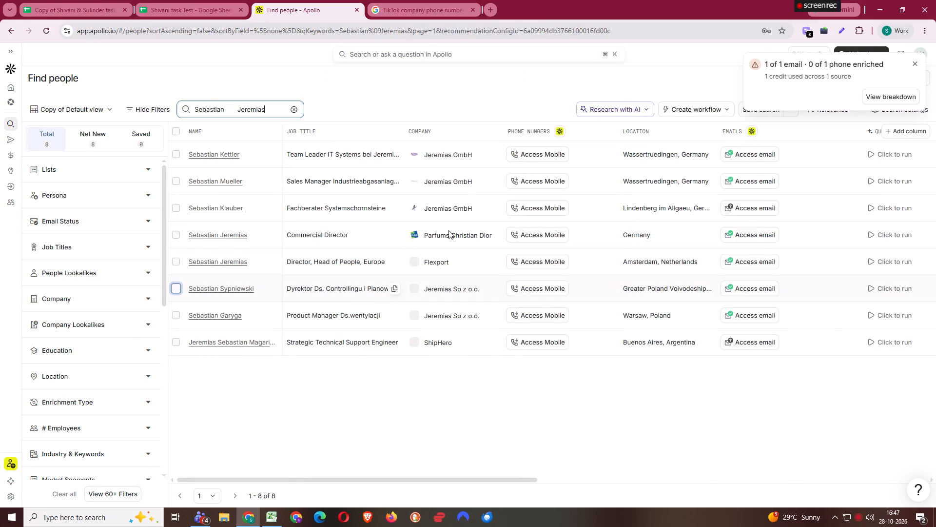
key(alt+Tab)
key(alt+Tab)
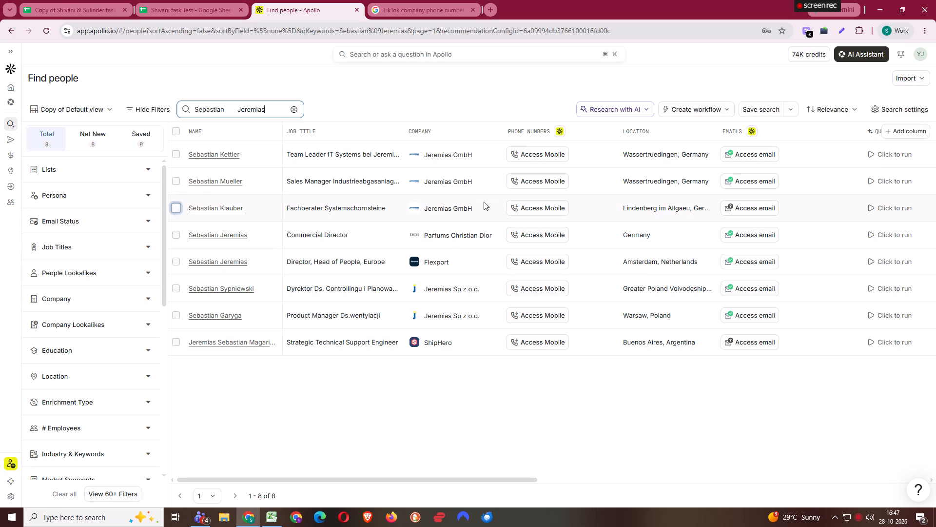
click(541, 263)
Search Apollo for the row 65 contact's name copied from Excel and request the mobile number of the ING Belgium contact.
key(alt+Tab)
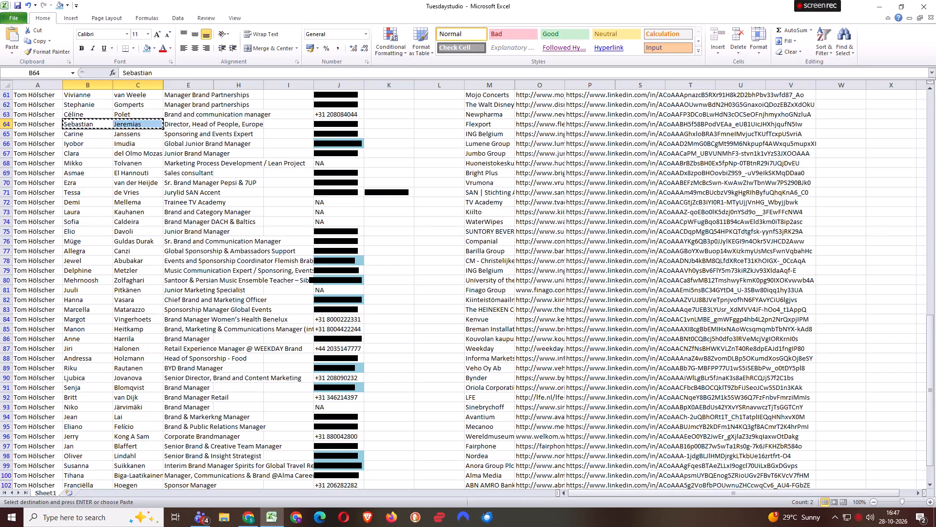
drag(135, 133, 89, 134)
key(ctrl+c)
key(alt+Tab)
triple_click(207, 105)
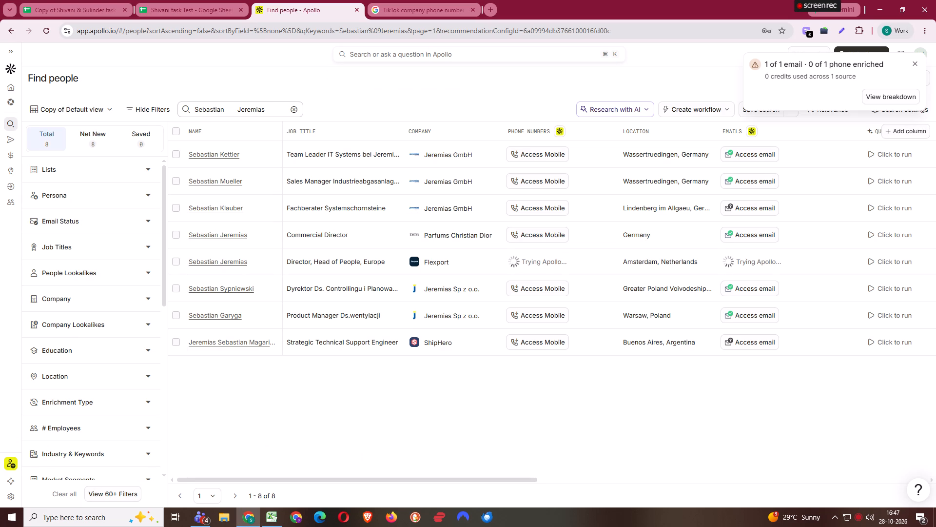
key(ctrl+v)
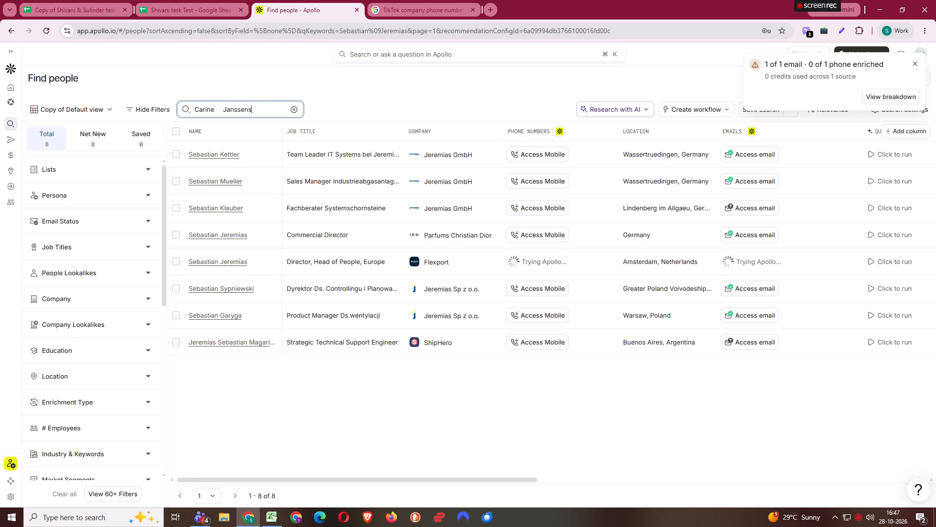
key(Return)
key(Return)
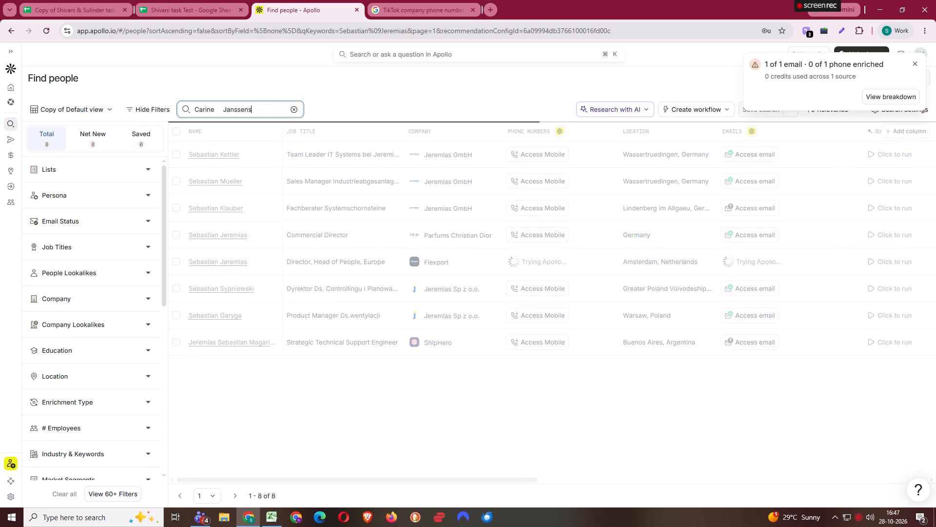
key(alt+Tab)
scroll(206, 220, down, 7)
scroll(204, 220, up, 8)
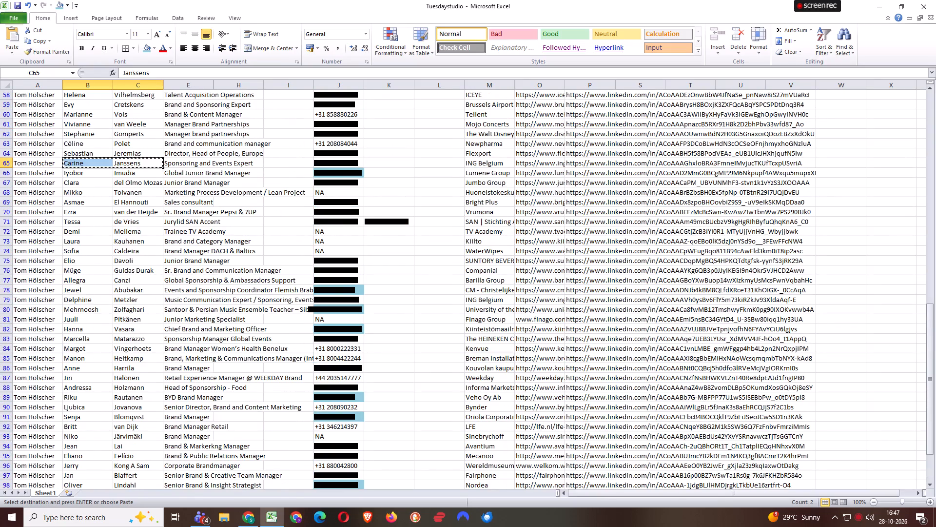
key(alt+Tab)
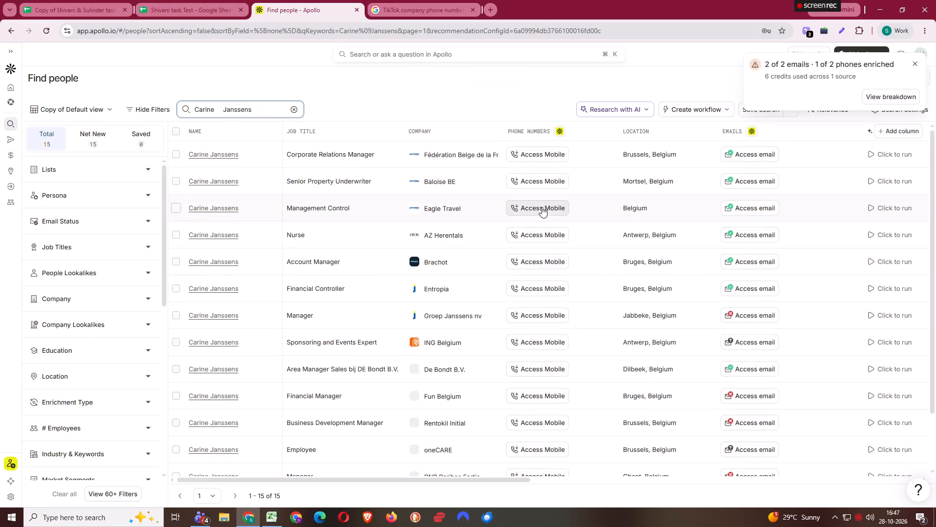
key(alt+Tab)
drag(187, 166, 475, 163)
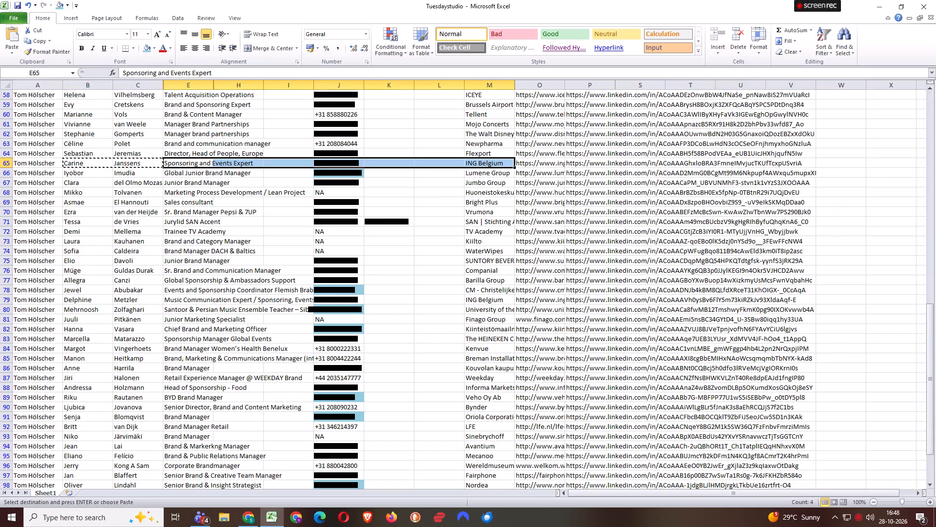
key(alt+Tab)
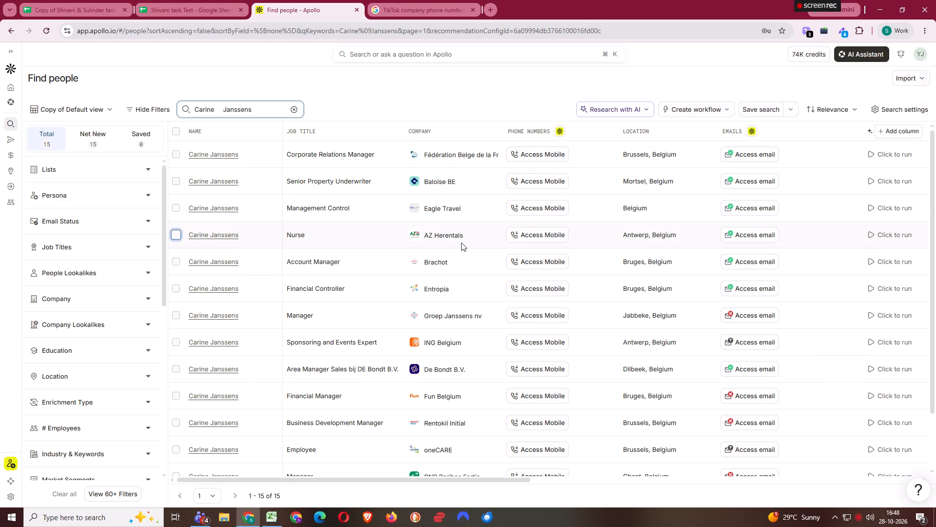
click(539, 341)
Search Apollo for the row 66 contact's name copied from Excel and request the mobile number of the Lumene Group contact.
key(alt+Tab)
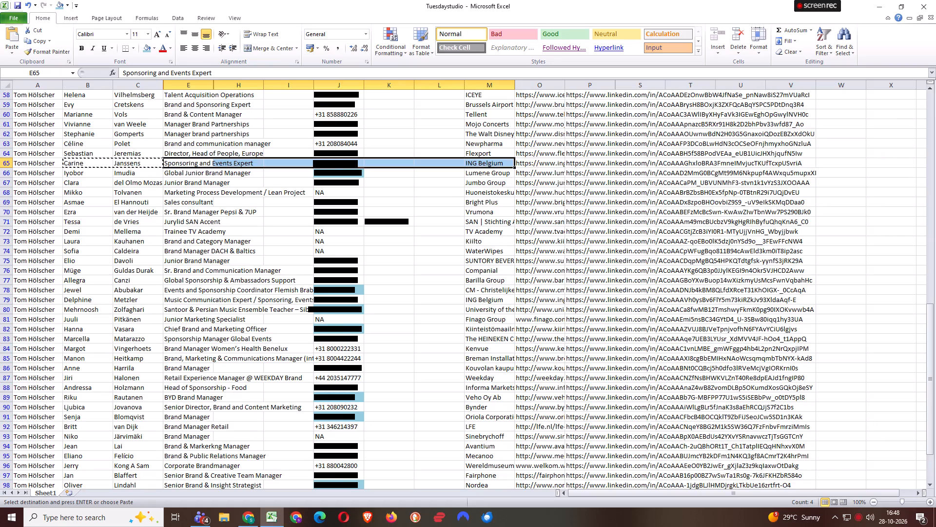
drag(137, 174, 90, 175)
key(ctrl+c)
key(alt+Tab)
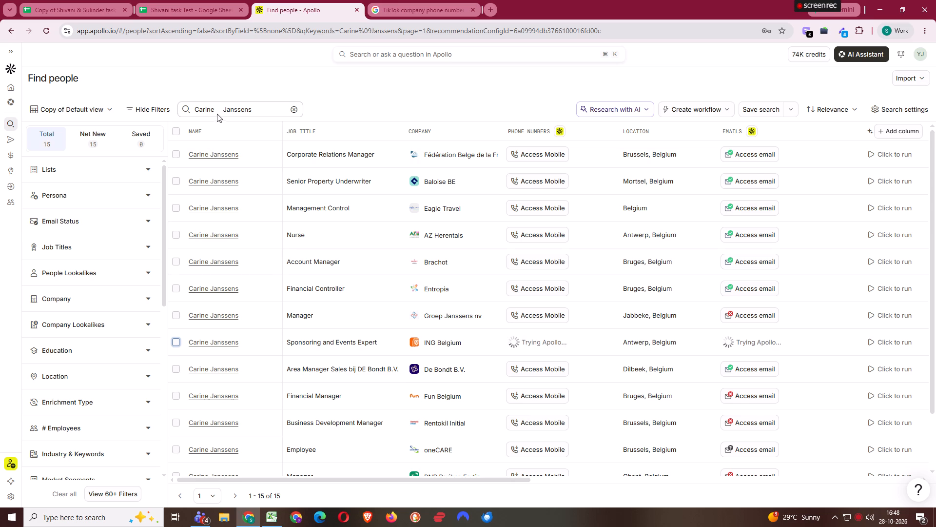
click(221, 110)
triple_click(223, 109)
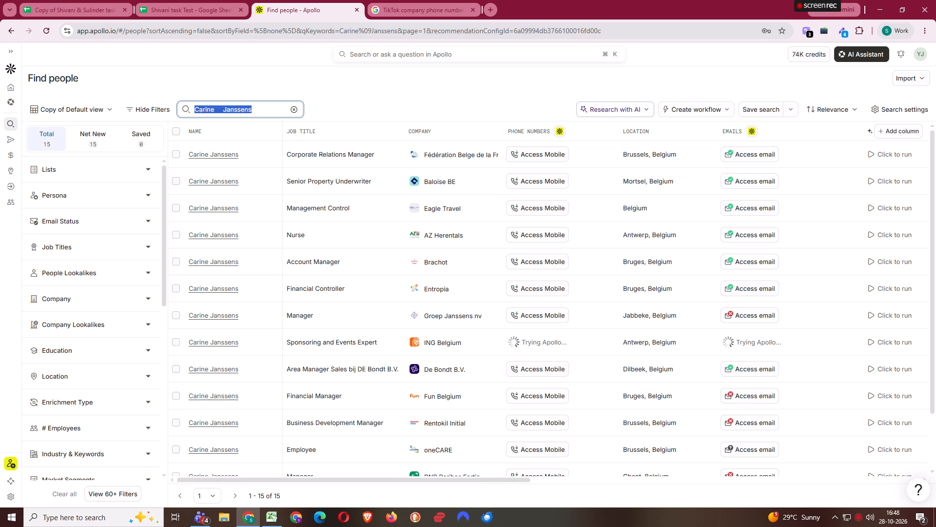
key(ctrl+v)
key(ctrl+b)
key(Return)
scroll(223, 109, up, 2)
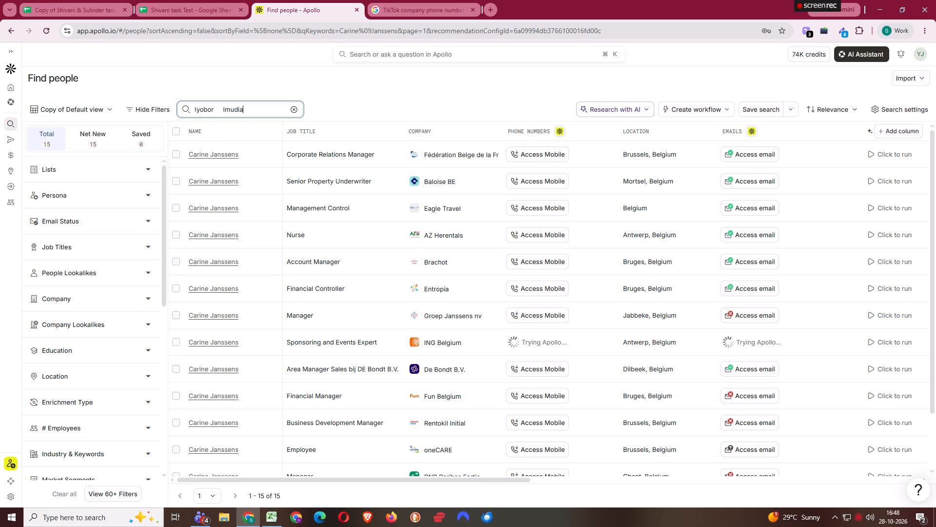
key(alt+Tab)
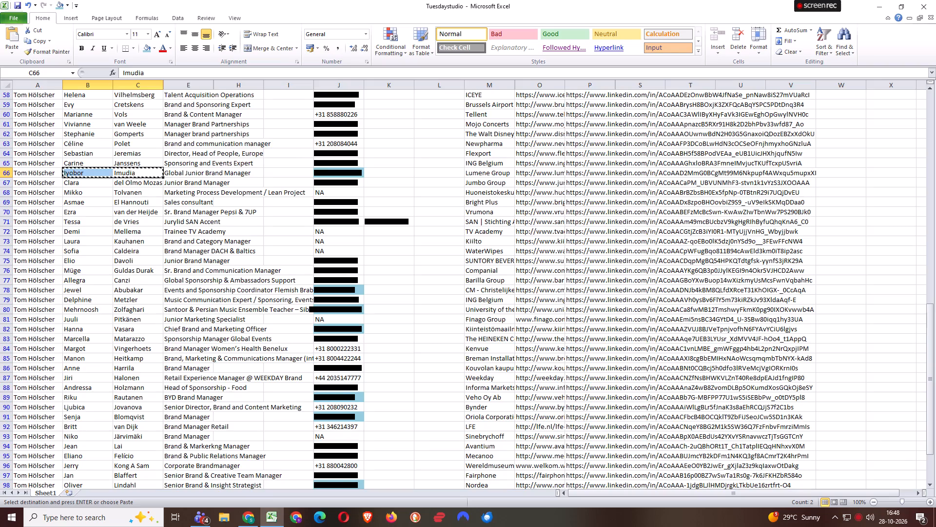
scroll(198, 172, down, 2)
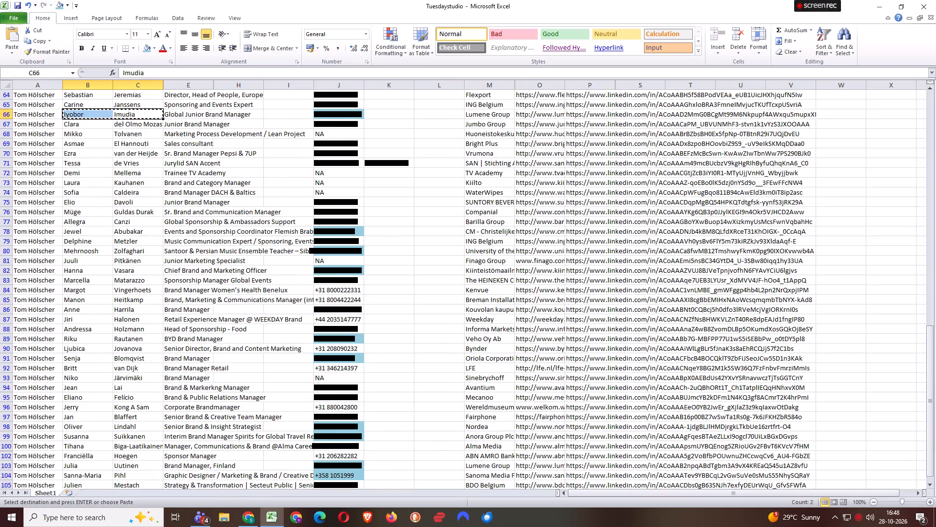
key(alt+Tab)
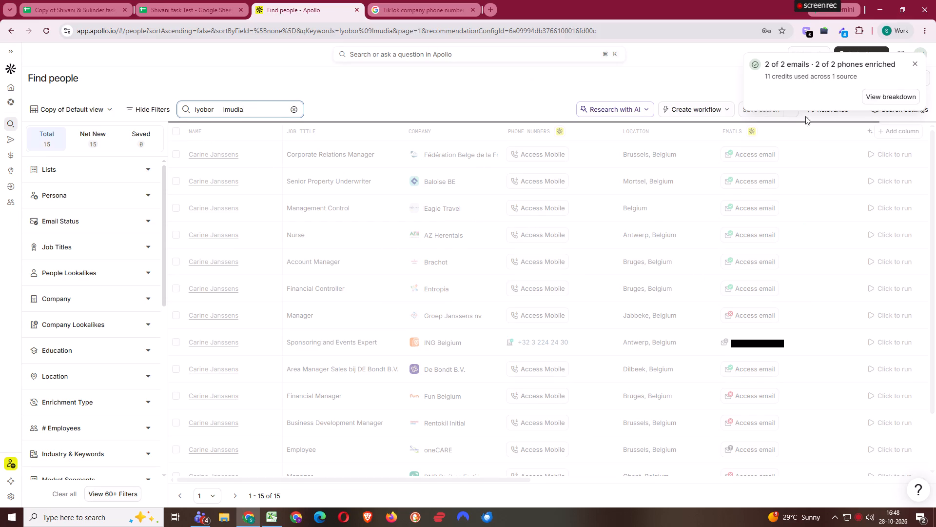
click(914, 65)
click(542, 157)
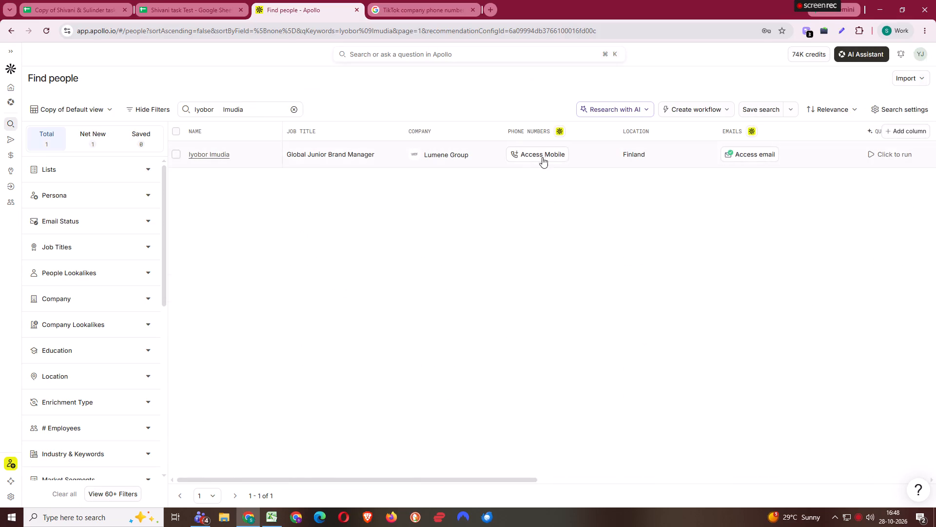
Search Apollo for the row 67 contact's name from Excel, shorten the surname to its last word, and request the Jumbo Group contact's mobile number.
key(alt+Tab)
drag(132, 124, 90, 123)
key(ctrl+c)
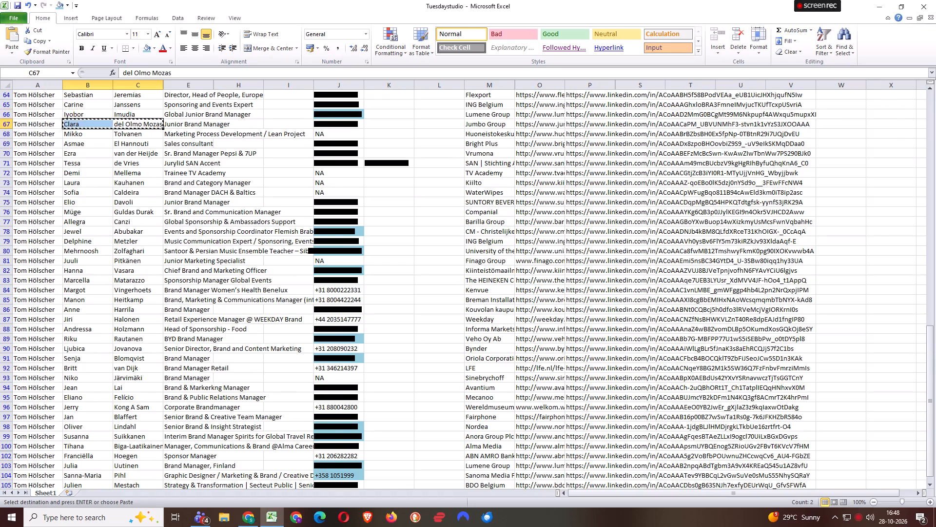
key(alt+Tab)
click(228, 106)
triple_click(228, 106)
key(ctrl+v)
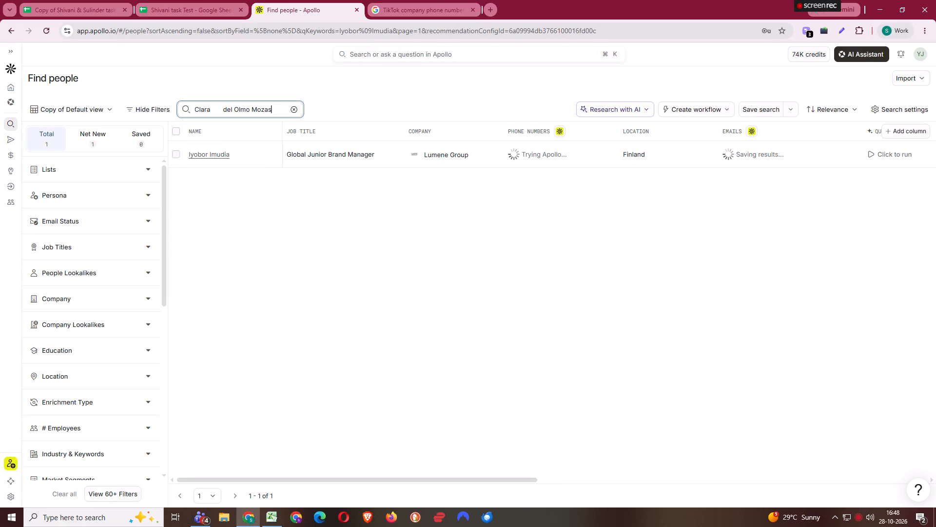
key(Return)
key(Return)
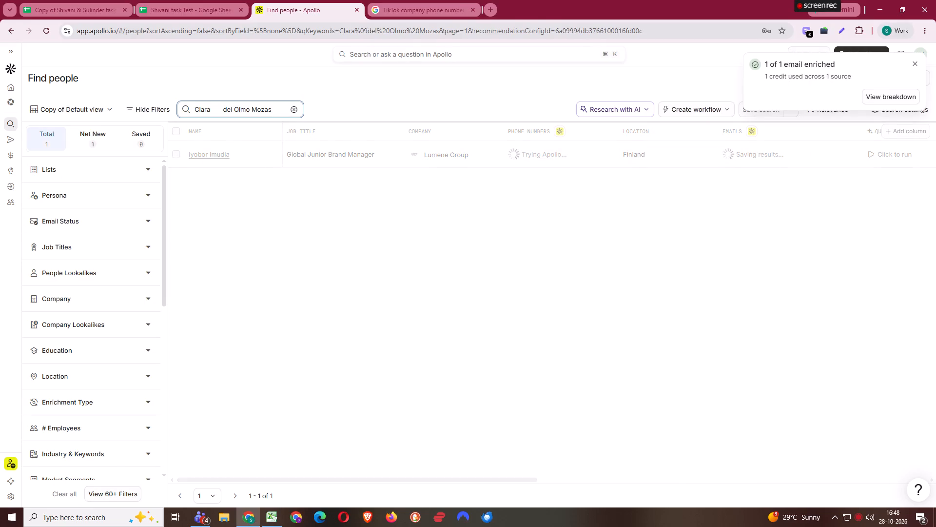
drag(249, 108, 223, 111)
key(BackSpace)
key(Return)
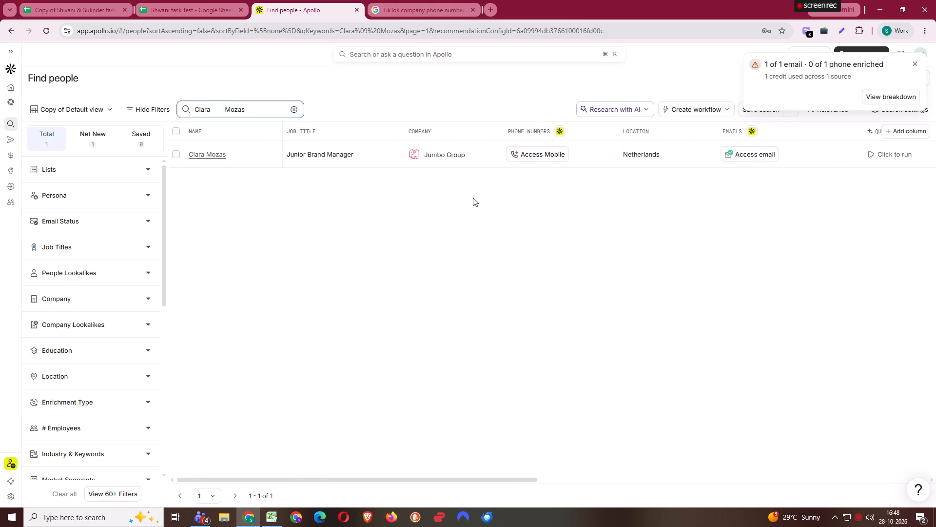
key(alt+Tab)
key(alt+Tab)
click(537, 156)
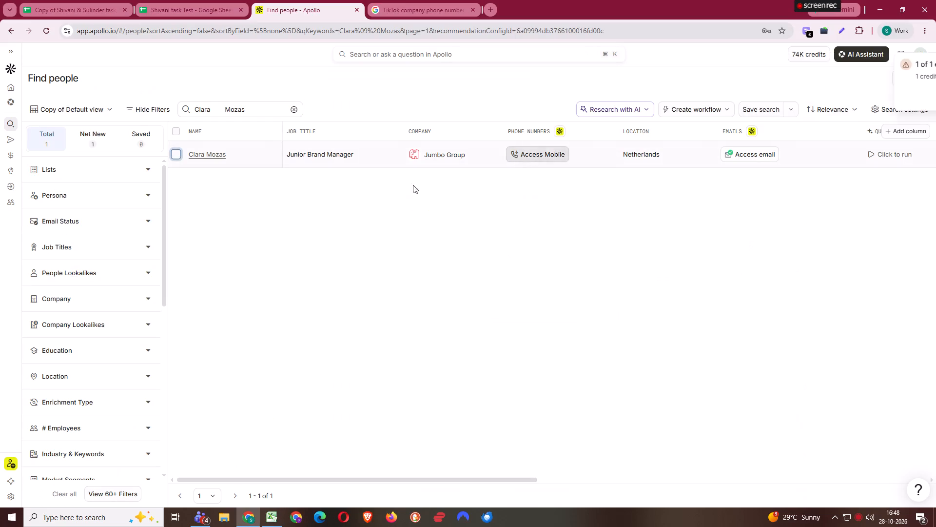
Search Apollo for the row 68 contact's name copied from Excel and request the mobile number of the Huoneistokeskus contact.
key(alt+Tab)
drag(136, 135, 90, 135)
key(ctrl+c)
key(alt+Tab)
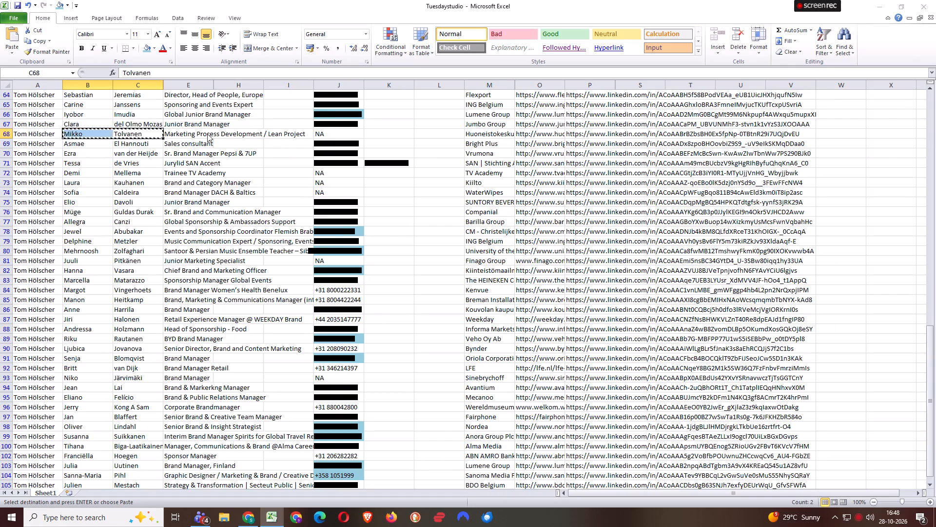
triple_click(236, 106)
key(ctrl+v)
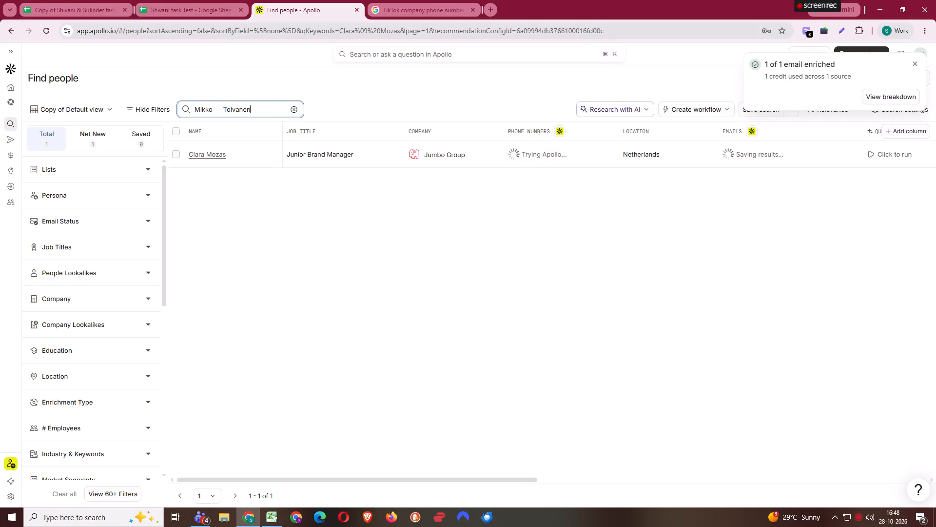
key(Return)
key(Return)
key(Return)
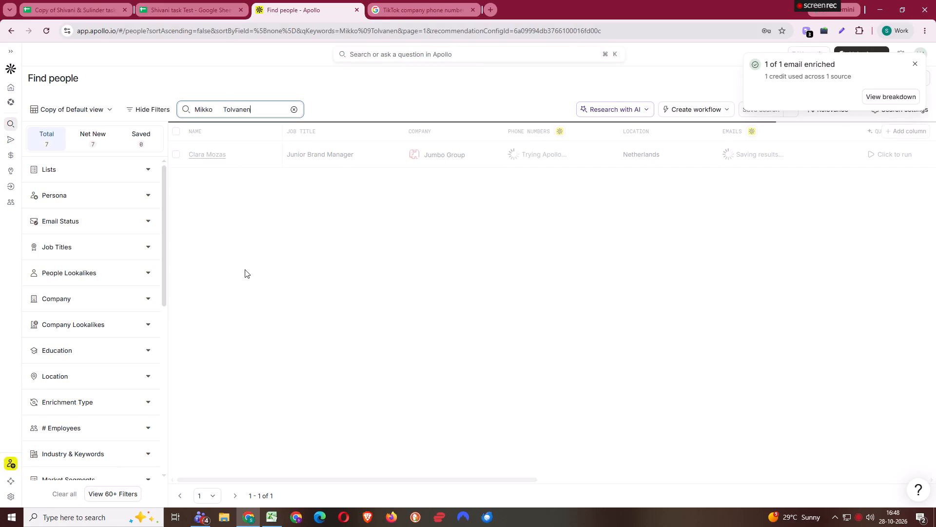
key(alt+Tab)
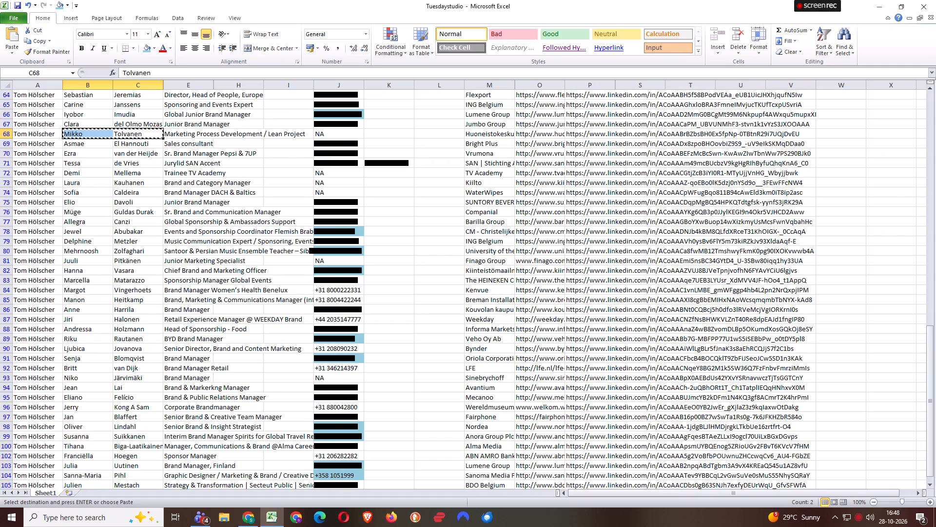
drag(148, 134, 467, 134)
key(alt+Tab)
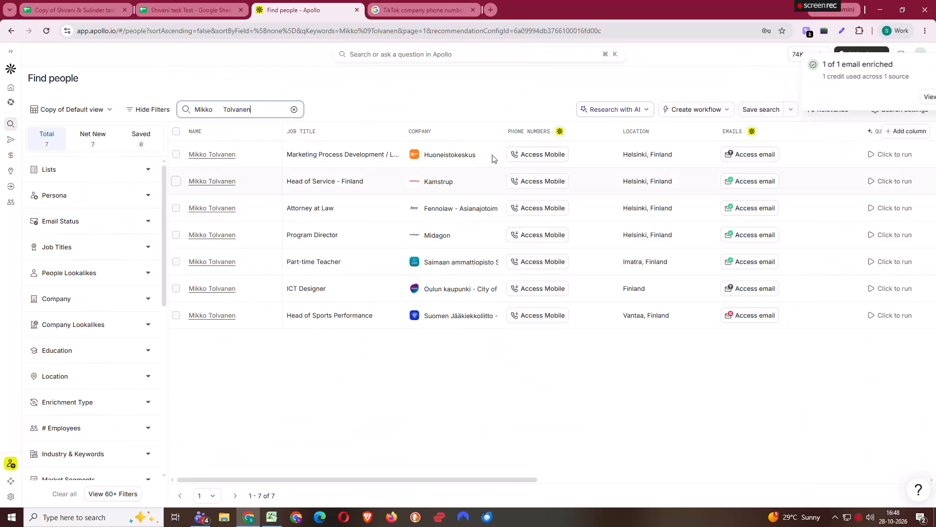
click(529, 152)
Search Apollo for the row 69 contact's name copied from Excel.
key(alt+Tab)
drag(141, 143, 109, 143)
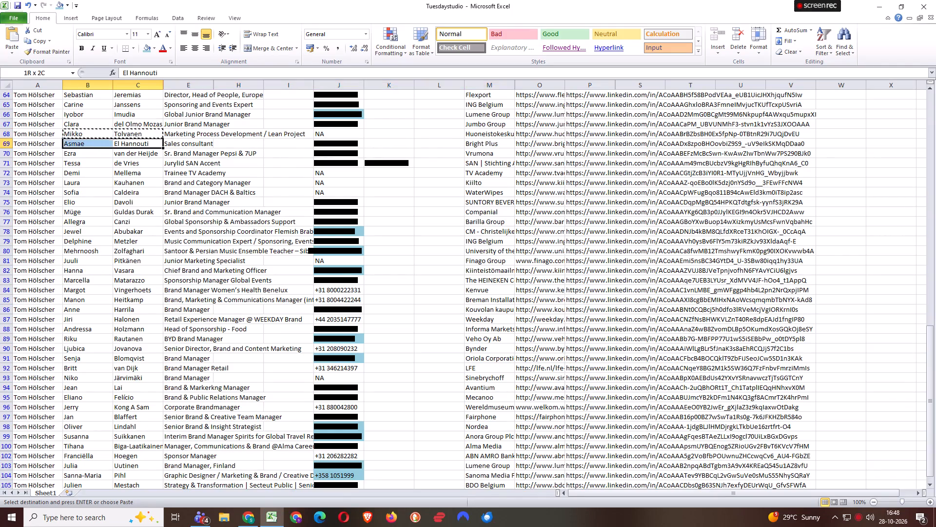
drag(109, 143, 105, 143)
key(ctrl+c)
key(alt+Tab)
triple_click(244, 109)
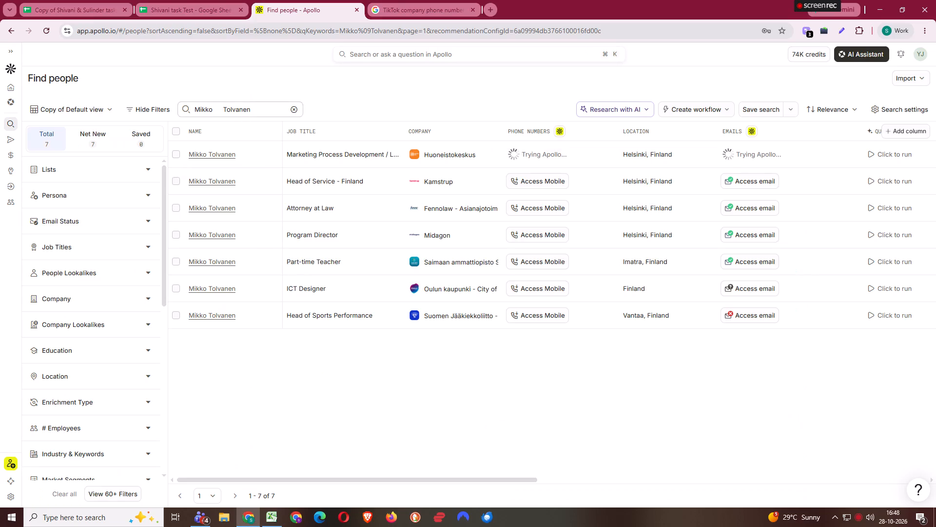
click(244, 109)
key(ctrl+v)
key(Return)
key(Return)
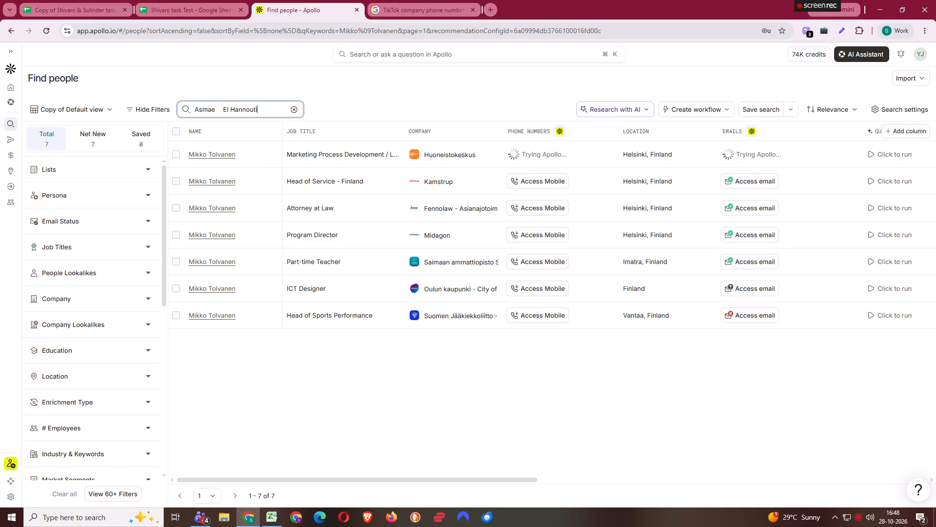
key(Return)
scroll(244, 109, up, 2)
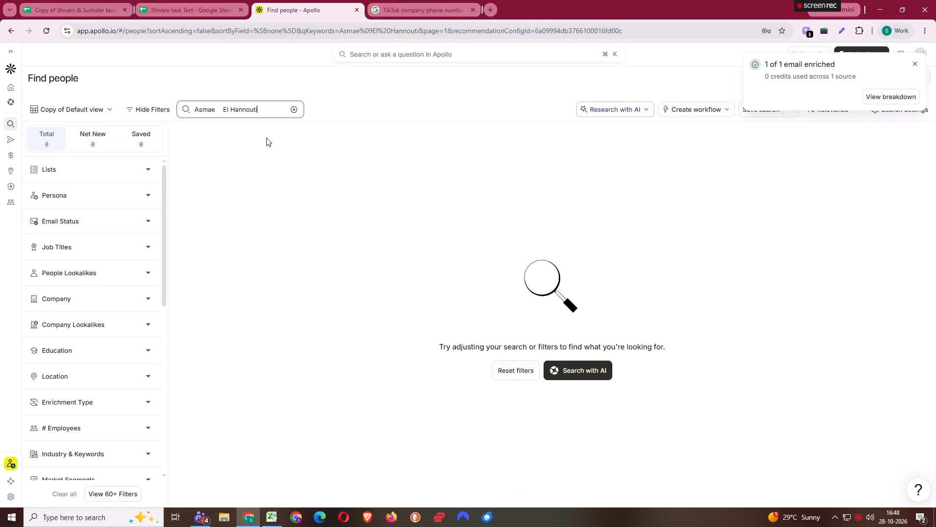
Shorten the searched surname to its last word, search again, and request the mobile number of the Bright Plus contact.
key(alt+Tab)
key(alt+Tab)
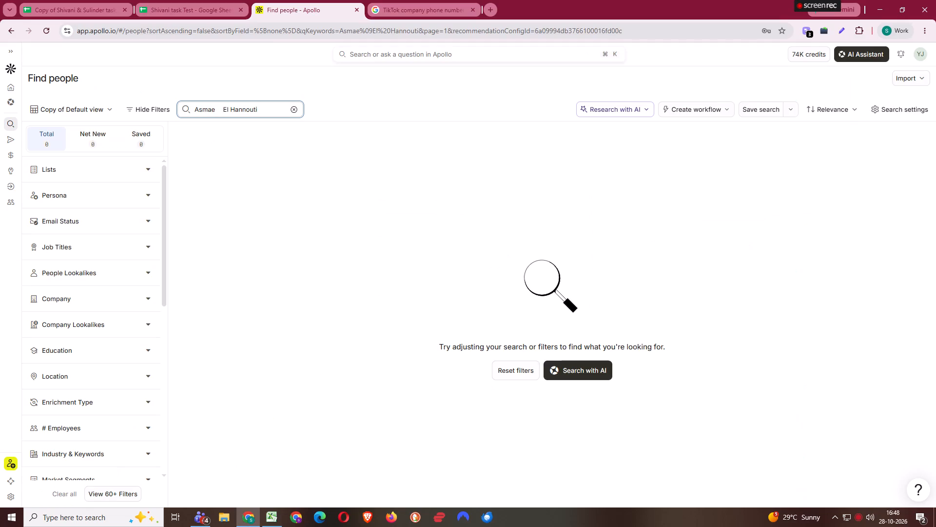
double_click(222, 107)
key(BackSpace)
key(Return)
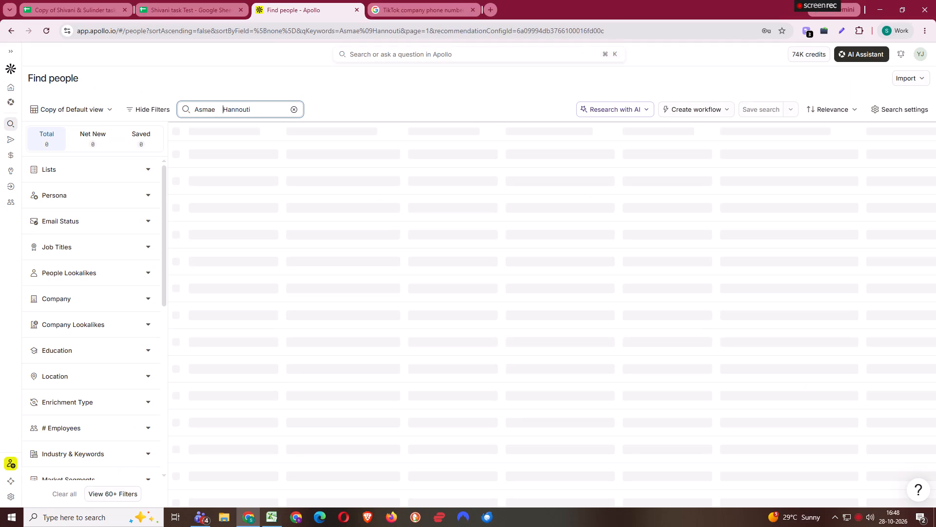
key(alt+Tab)
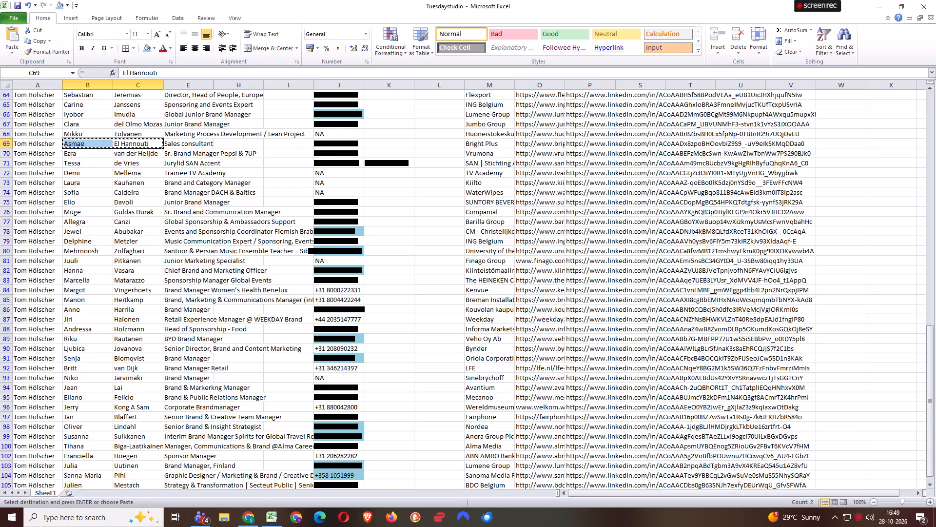
key(alt+Tab)
click(520, 150)
Search Apollo for the row 70 contact's name copied from Excel and request the mobile number of the Vrumona contact.
key(alt+Tab)
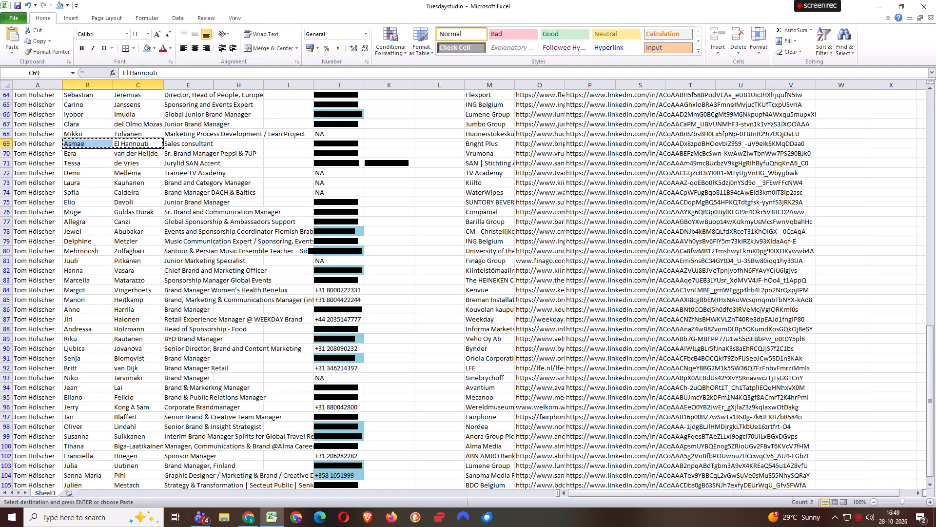
drag(136, 154, 98, 153)
key(ctrl+c)
key(alt+Tab)
triple_click(225, 106)
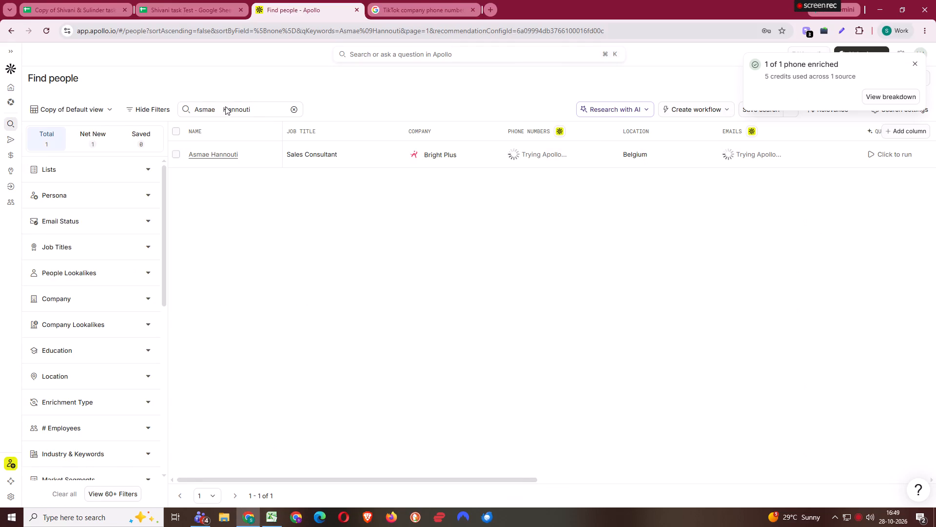
ctrl+click(225, 106)
key(ctrl+v)
key(Return)
key(Return)
key(Return)
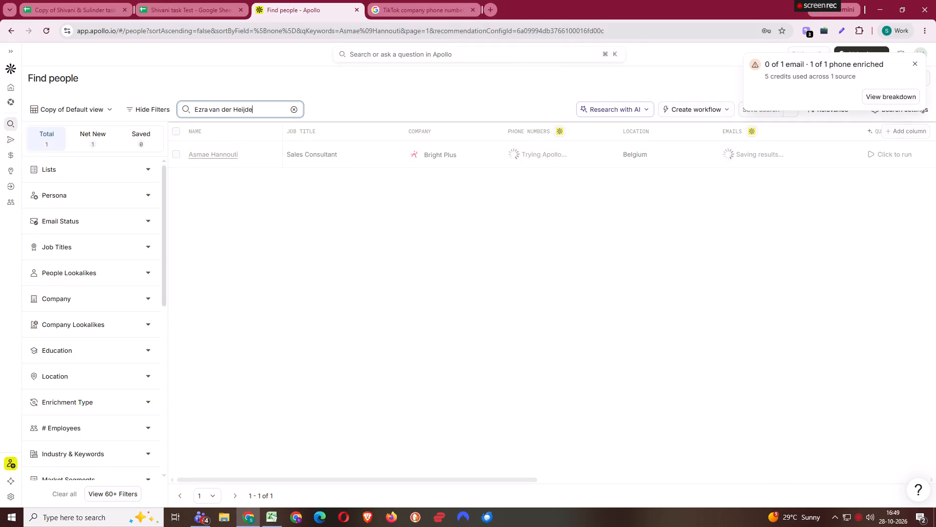
key(alt+Tab)
drag(193, 153, 429, 152)
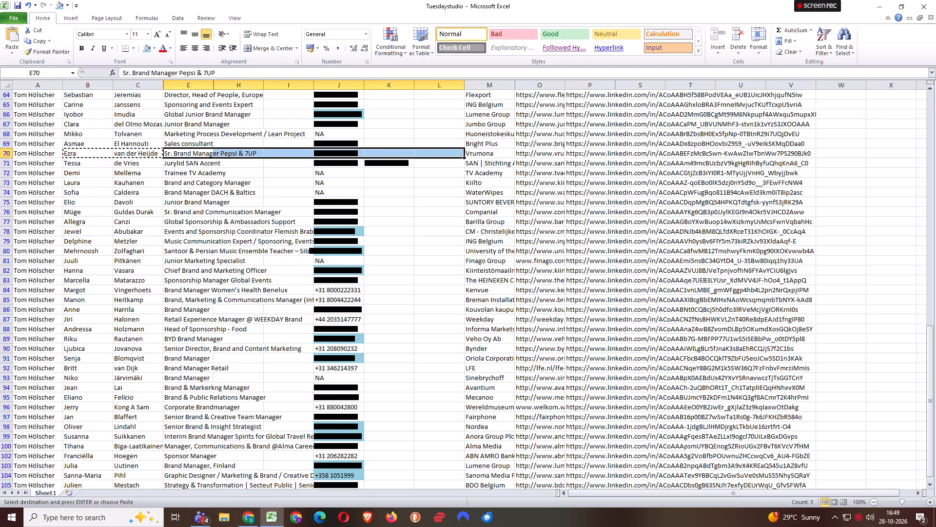
key(alt+Tab)
click(532, 148)
Search Apollo for the row 71 contact's name copied from Excel, then search again with the surname shortened to its last word.
key(alt+Tab)
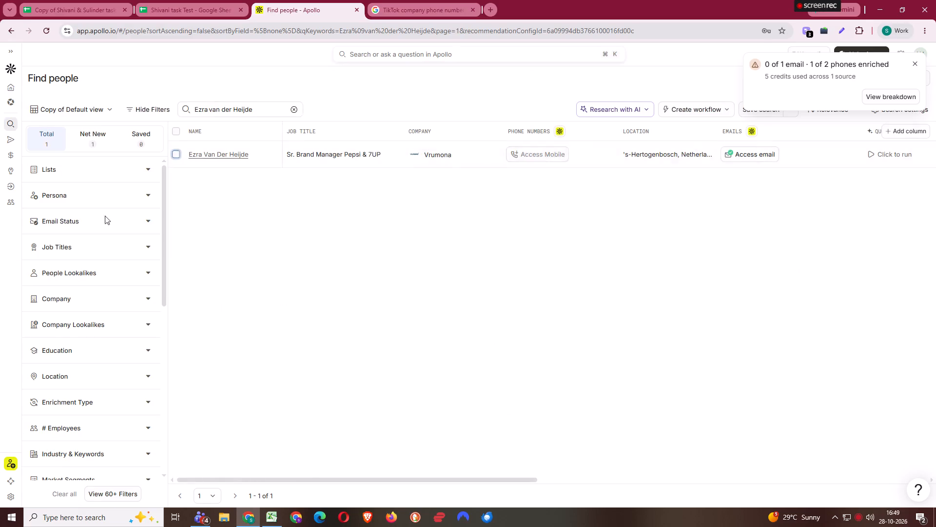
drag(85, 164, 145, 165)
key(ctrl+c)
key(alt+Tab)
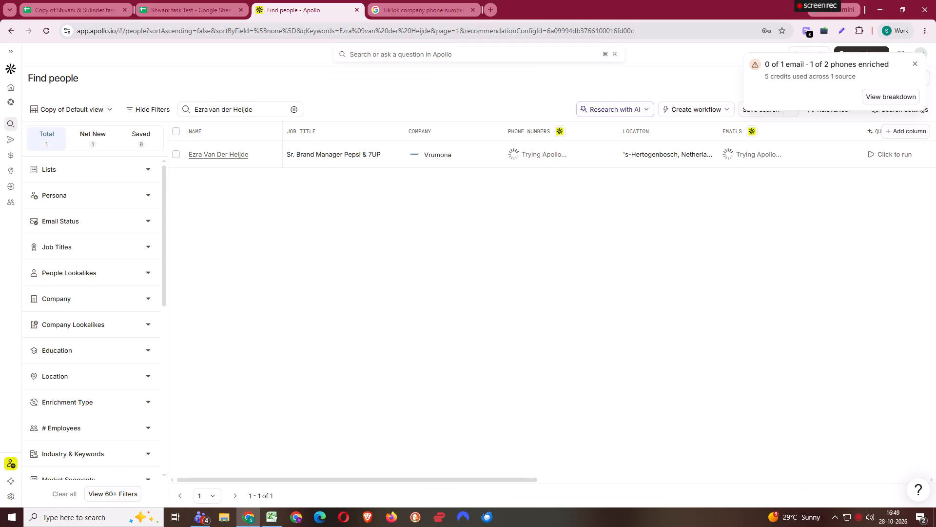
triple_click(211, 108)
key(ctrl+v)
key(Return)
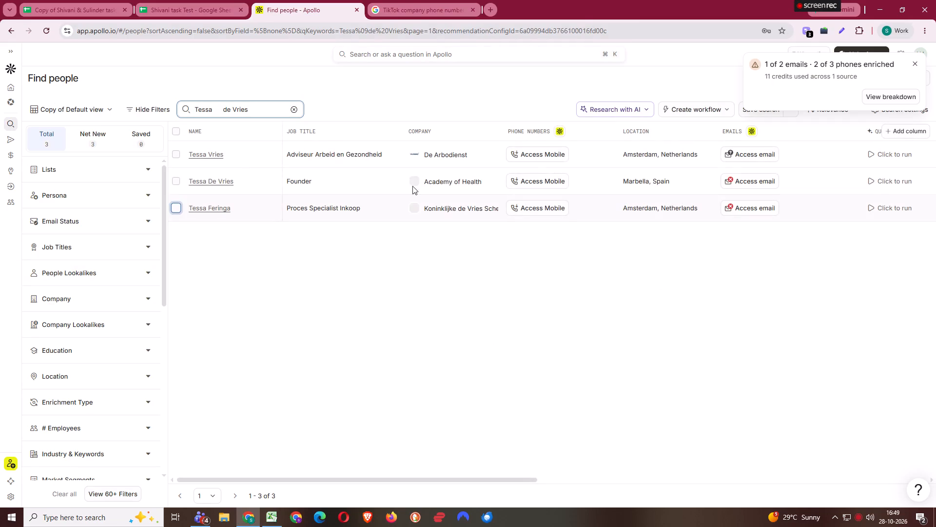
double_click(227, 106)
key(BackSpace)
key(Return)
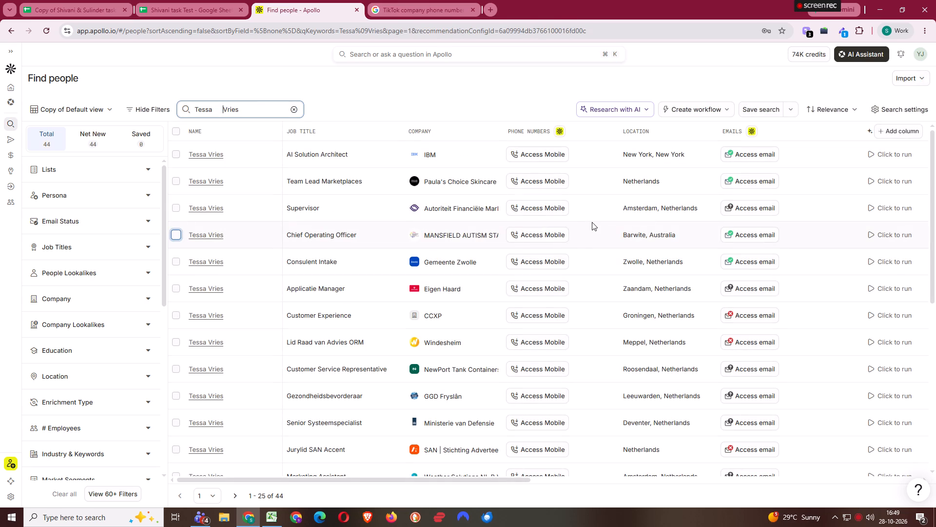
Check the row 71 contact's details in Excel and enter Done in that row's Comments cell.
key(alt+Tab)
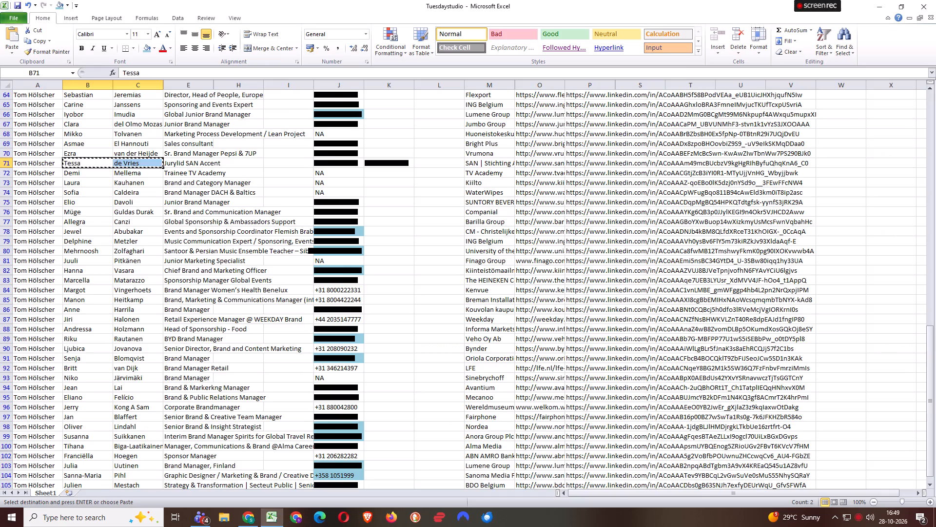
drag(187, 164, 437, 161)
click(437, 161)
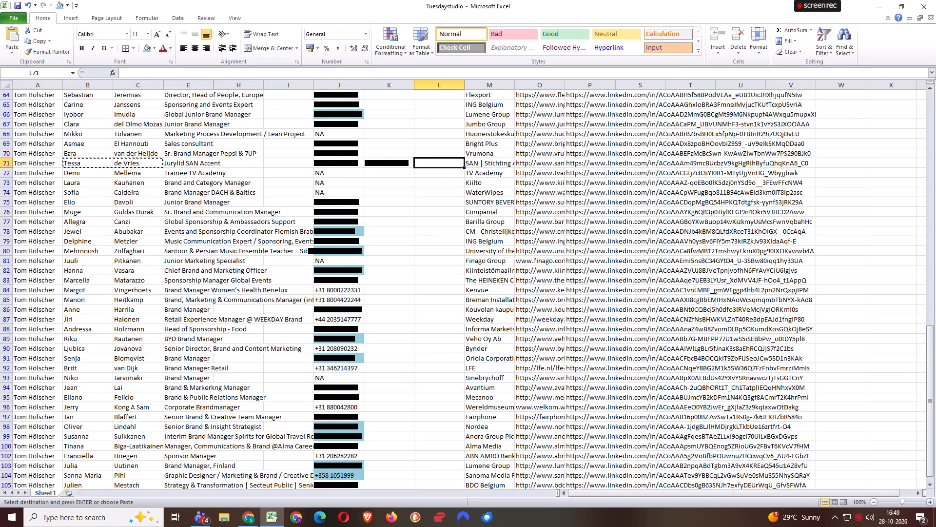
key(d)
Search Apollo for the row 72 contact's name copied from Excel.
drag(445, 174, 105, 168)
drag(94, 171, 97, 171)
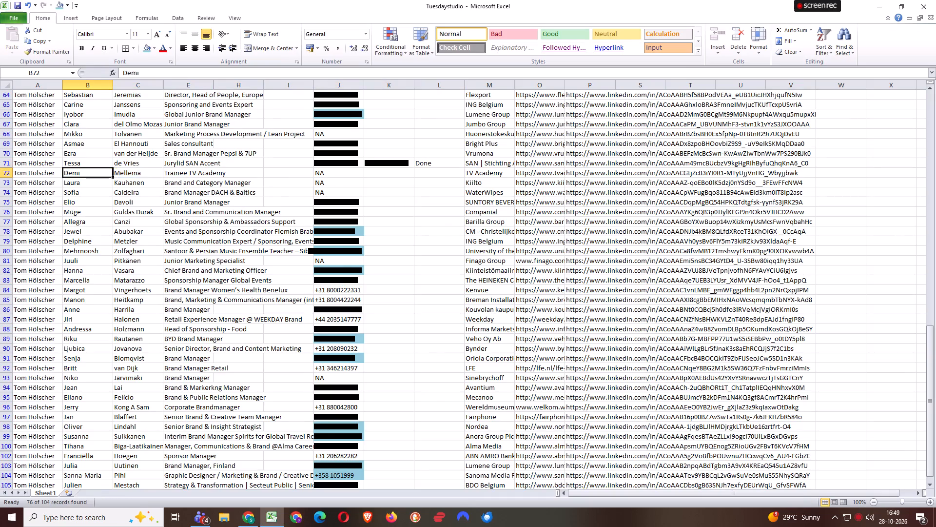
drag(97, 171, 124, 171)
key(ctrl+c)
key(alt+Tab)
triple_click(219, 106)
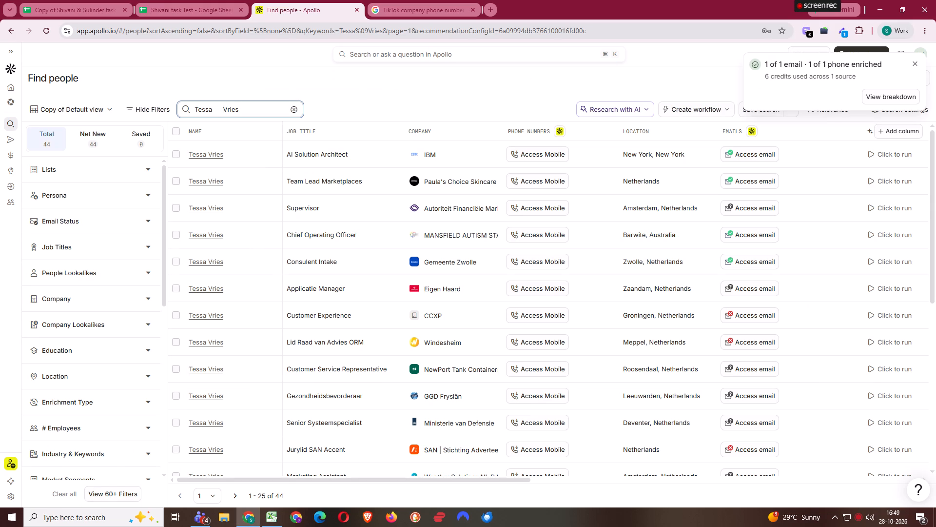
key(ctrl+v)
key(Return)
key(Return)
key(Return)
Reapply the Excel sheet's filter through the First Name column, keeping all names selected, to hide the row marked Done.
key(alt+Tab)
scroll(236, 172, up, 13)
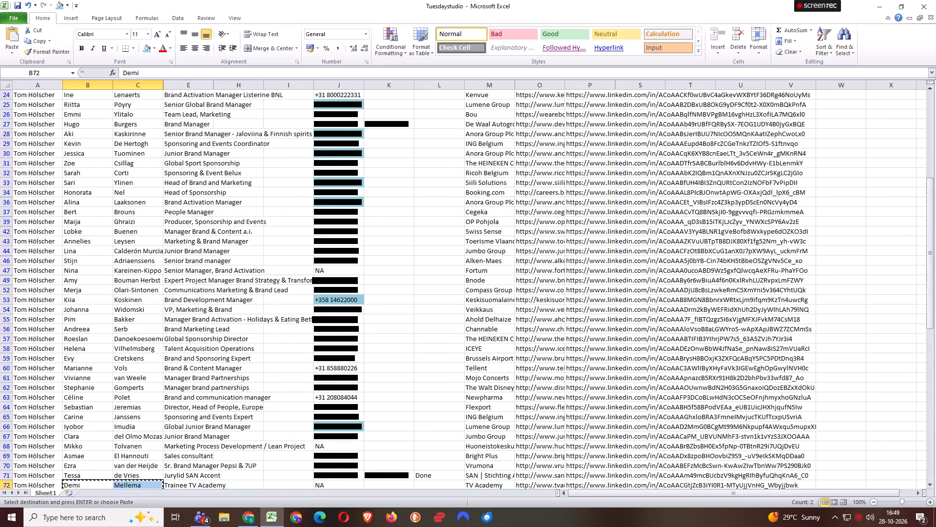
scroll(125, 139, up, 6)
click(105, 95)
click(69, 270)
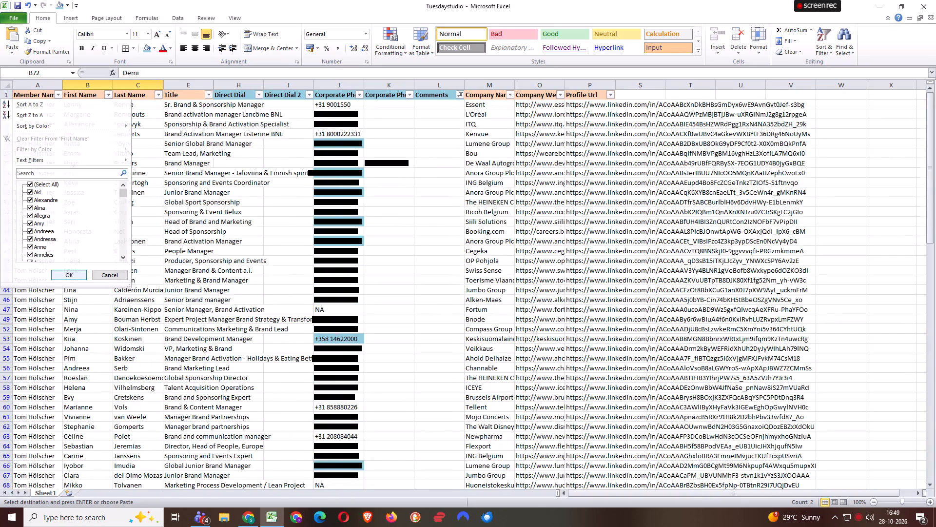
scroll(130, 217, down, 19)
scroll(148, 177, up, 3)
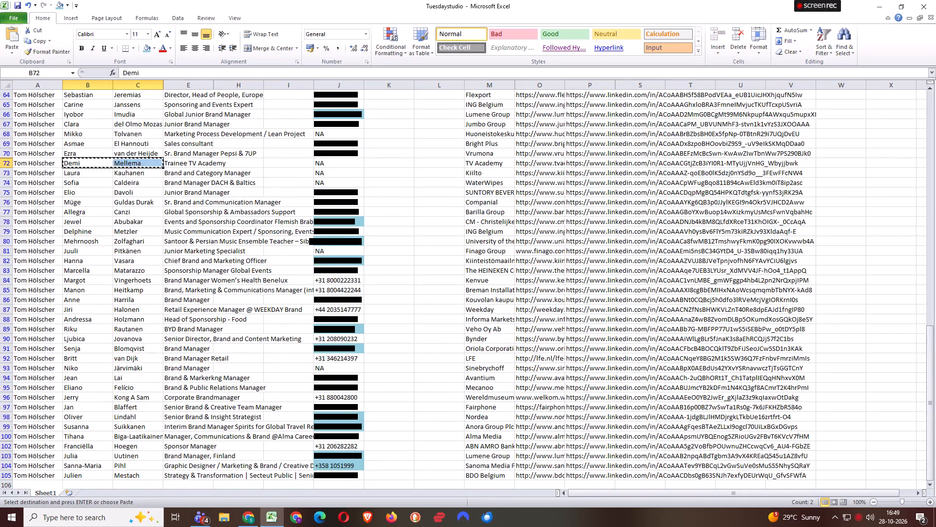
scroll(162, 180, down, 1)
Compare the row 72 contact's details with the Apollo results and enter Done in that row's Comments cell.
key(alt+Tab)
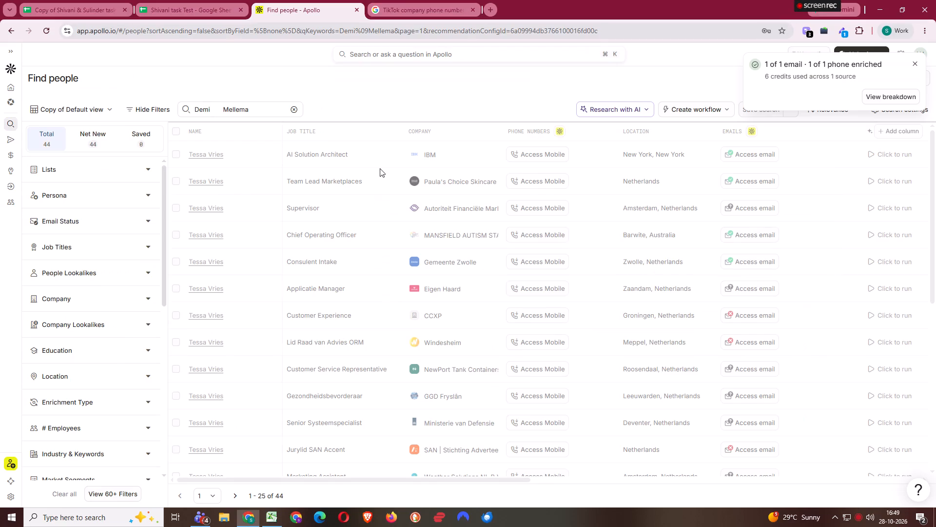
key(alt+Tab)
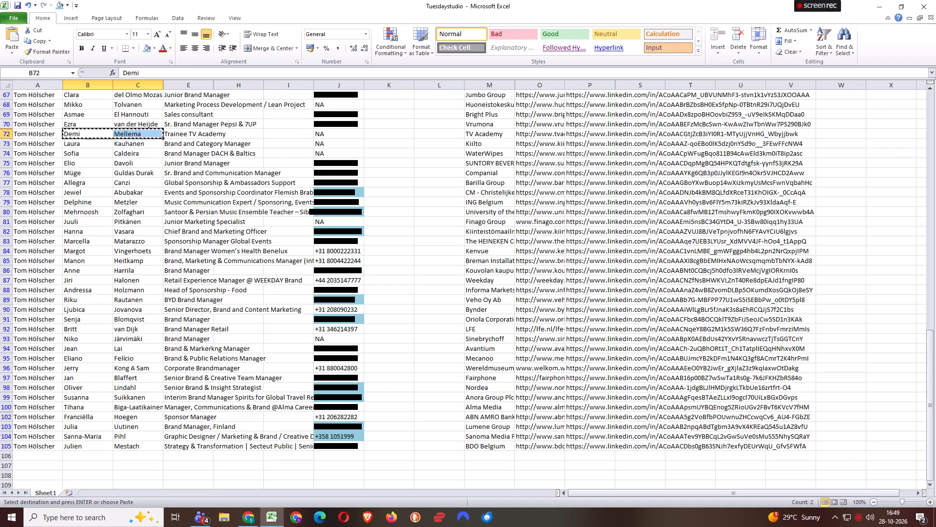
drag(172, 135, 333, 133)
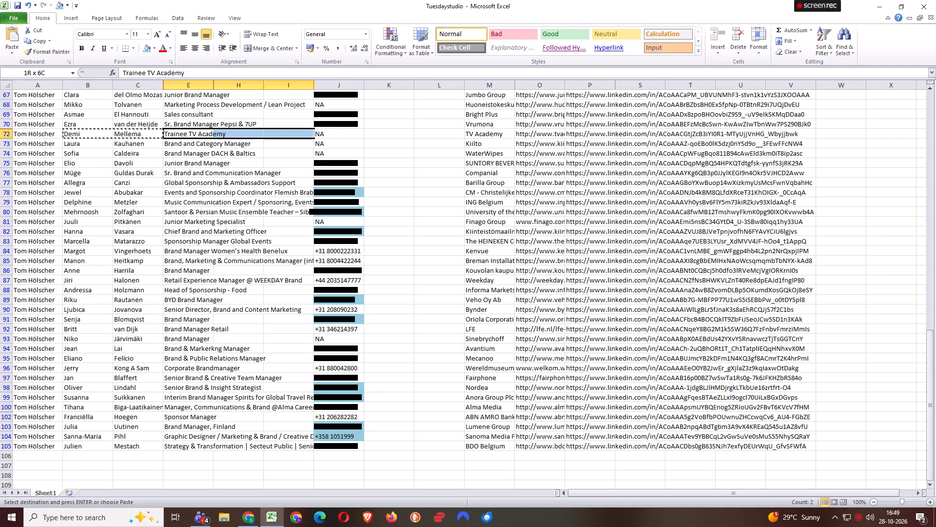
drag(333, 133, 448, 133)
click(448, 133)
key(d)
Search Apollo for the row 73 contact's name copied from Excel and request the mobile number of the Kiilto contact.
drag(434, 146, 131, 143)
drag(97, 143, 136, 144)
key(ctrl+c)
key(alt+Tab)
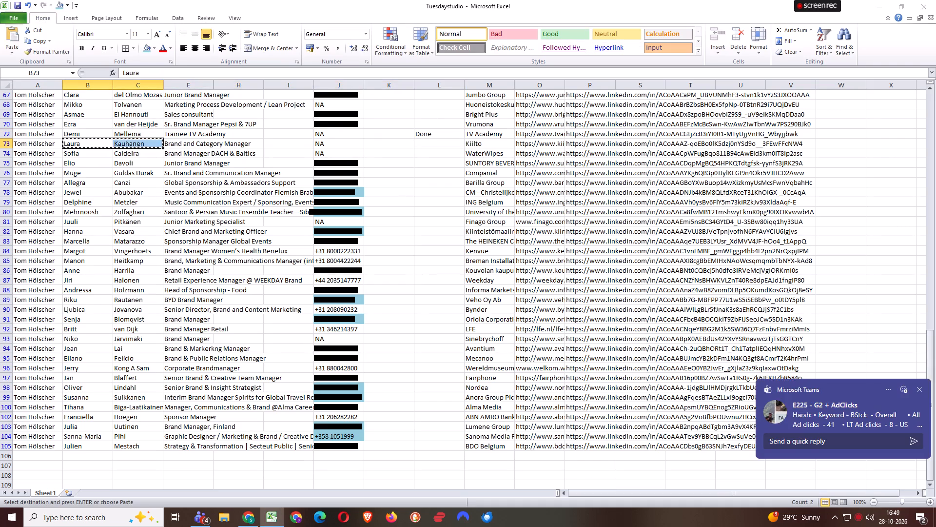
click(211, 105)
triple_click(206, 109)
key(ctrl+v)
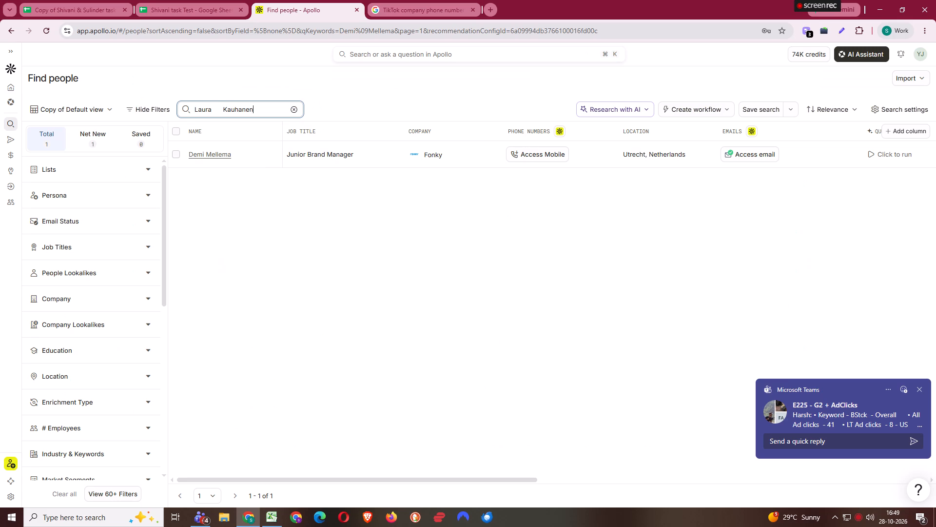
key(Return)
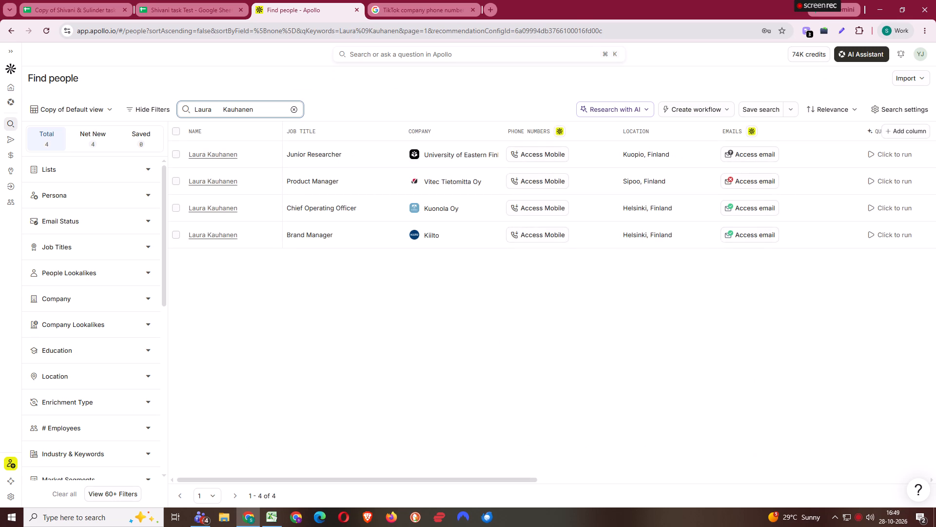
scroll(206, 109, up, 1)
key(alt+Tab)
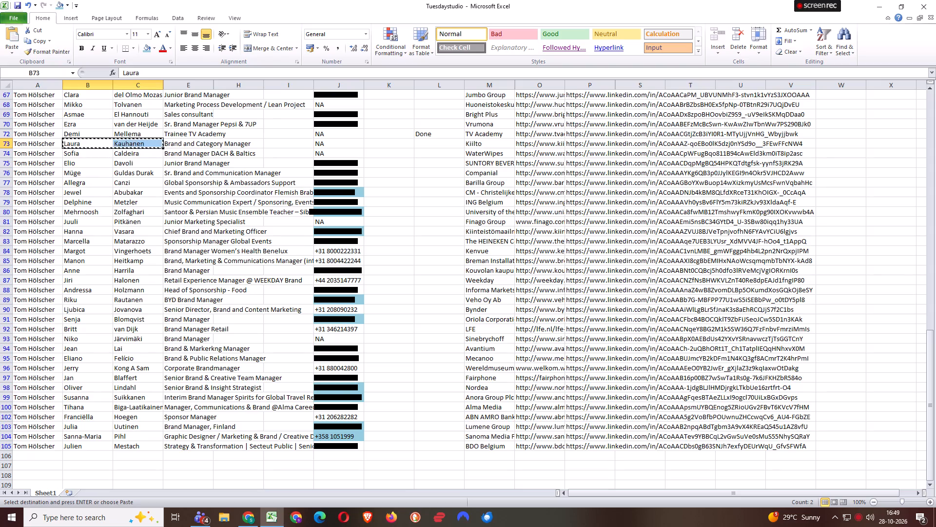
drag(175, 143, 498, 143)
key(alt+Tab)
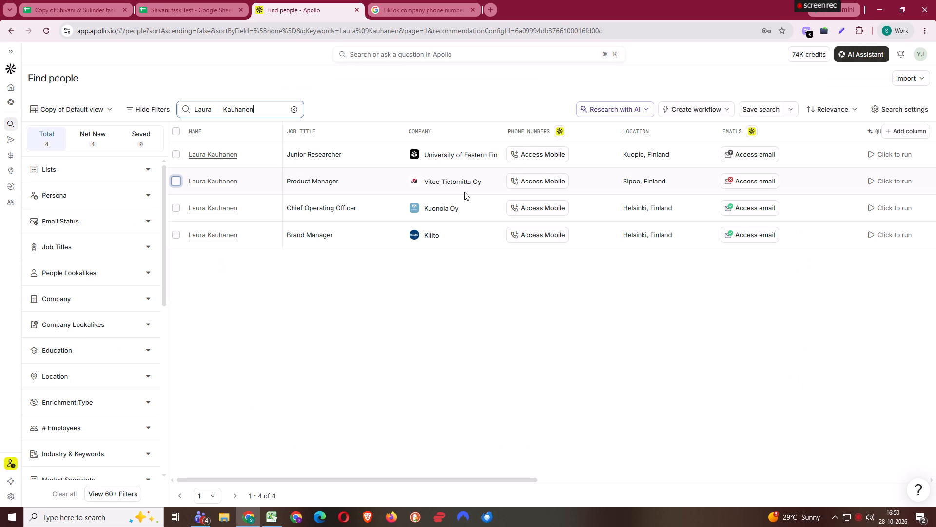
click(531, 233)
Search Apollo for the row 74 contact's name copied from Excel and request the mobile number of the WaterWipes contact.
key(alt+Tab)
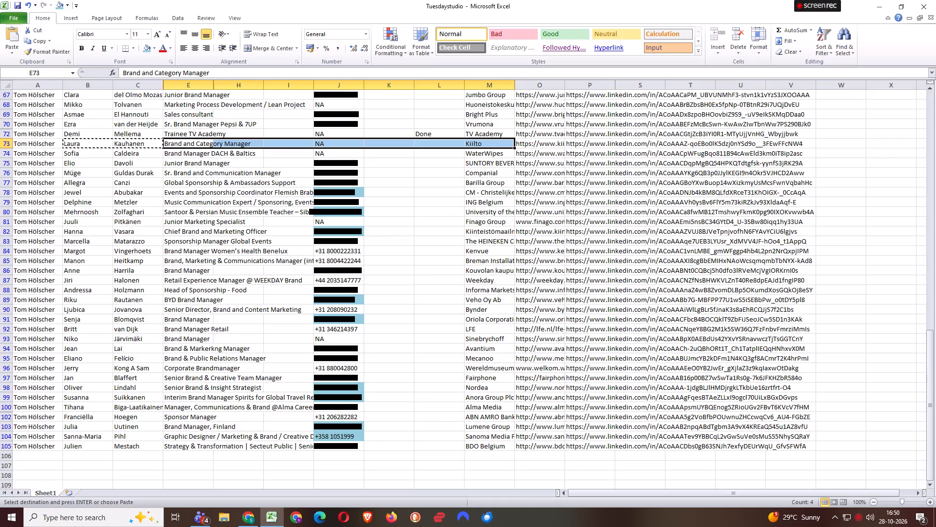
drag(136, 151, 104, 151)
key(ctrl+c)
key(alt+Tab)
triple_click(227, 111)
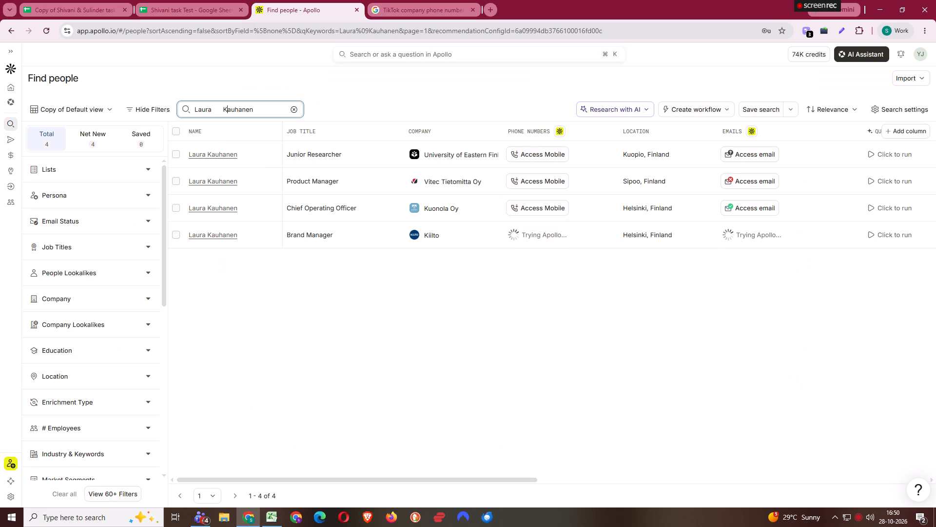
key(ctrl+v)
key(Return)
key(Return)
key(Return)
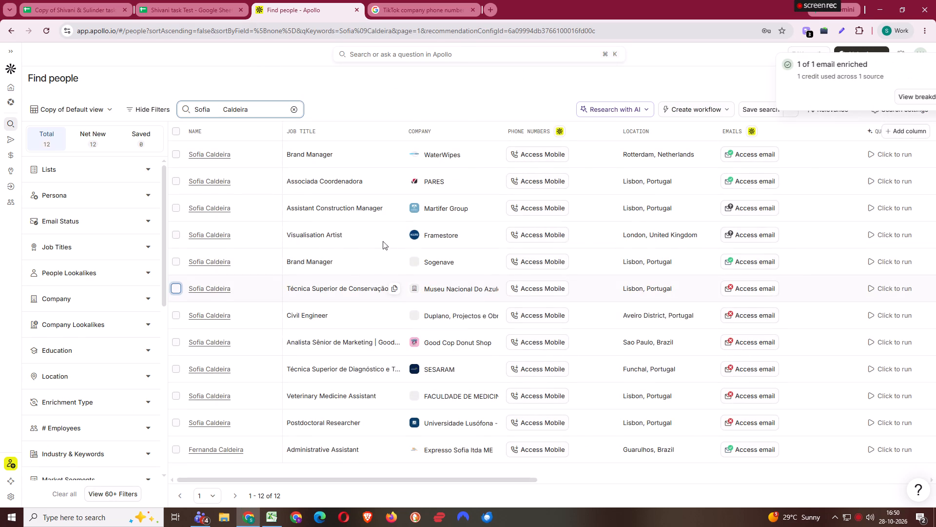
key(alt+Tab)
drag(142, 152, 339, 152)
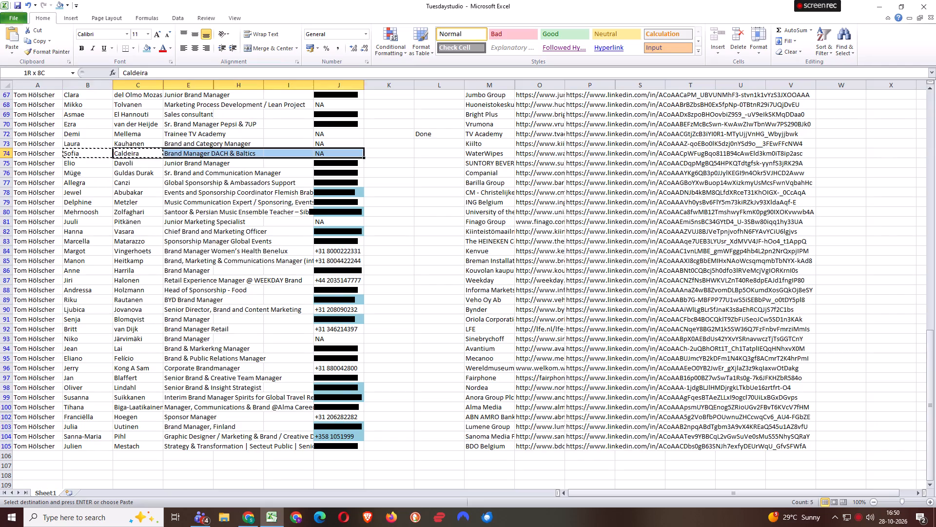
drag(339, 152, 439, 157)
key(alt+Tab)
click(537, 153)
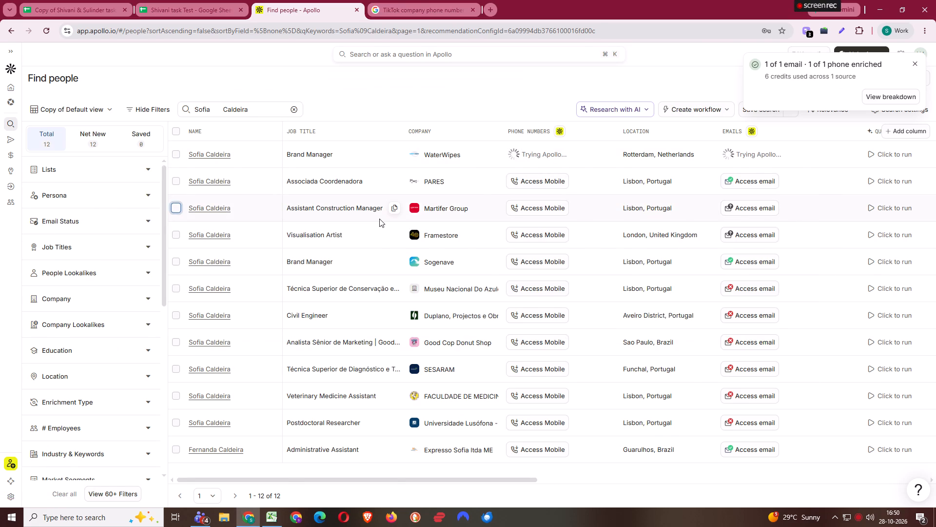
Search Apollo for the row 75 contact's name copied from Excel.
key(alt+Tab)
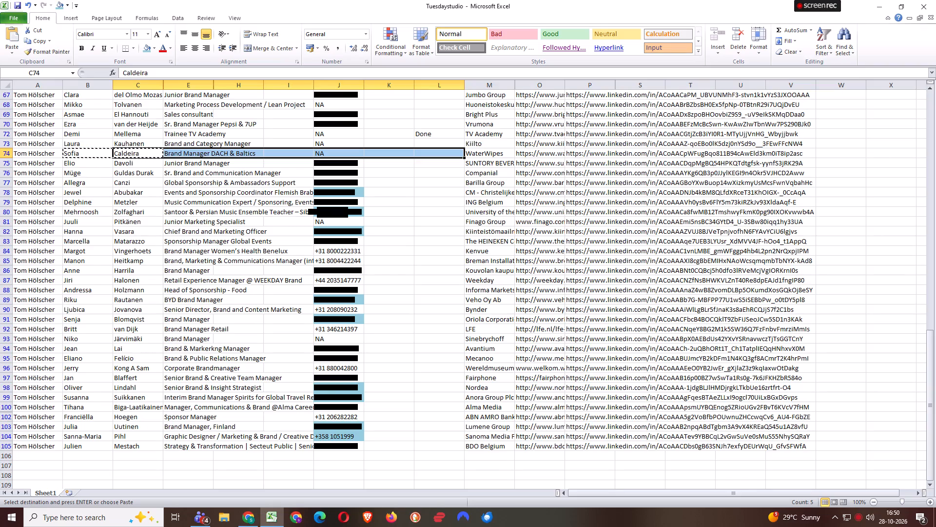
drag(107, 162, 117, 161)
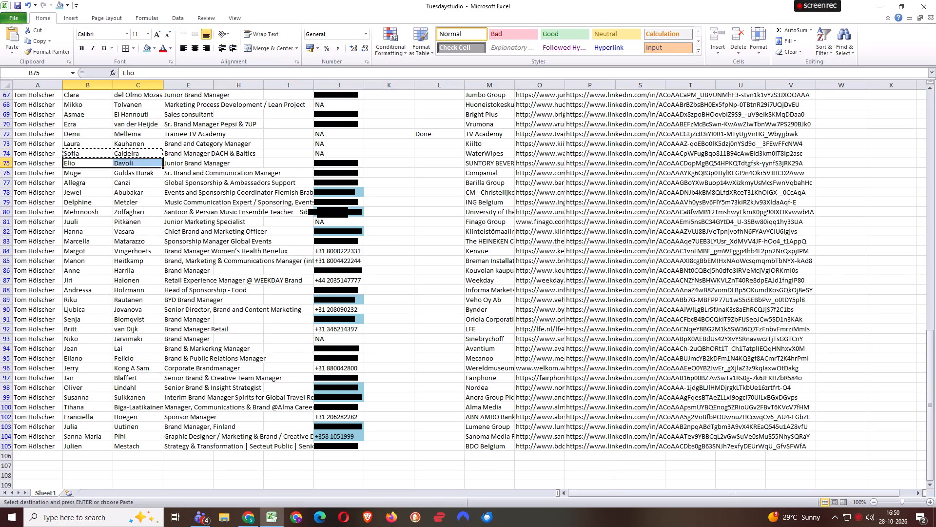
drag(117, 161, 125, 161)
key(ctrl+c)
key(alt+Tab)
click(222, 109)
double_click(223, 109)
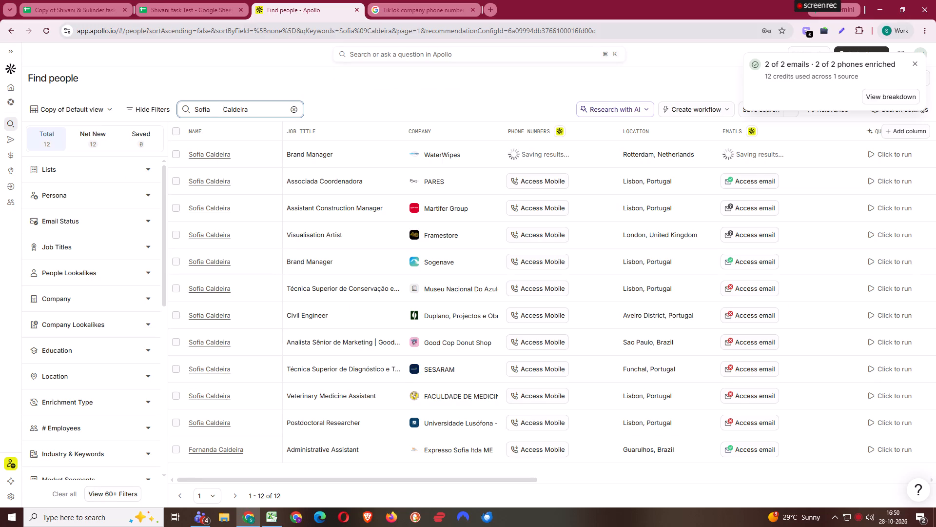
double_click(223, 109)
key(ctrl+v)
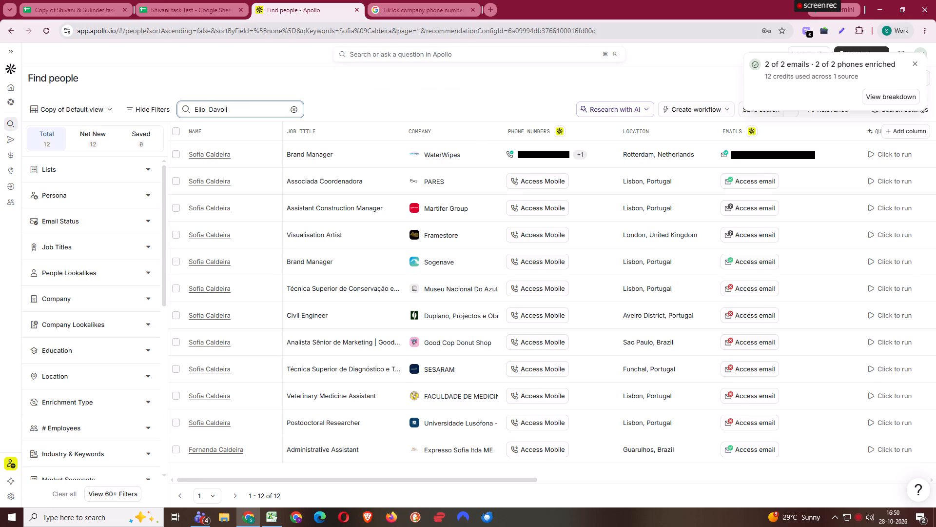
key(Return)
key(Return)
key(Return)
Switch to Excel and save the workbook.
key(alt+Tab)
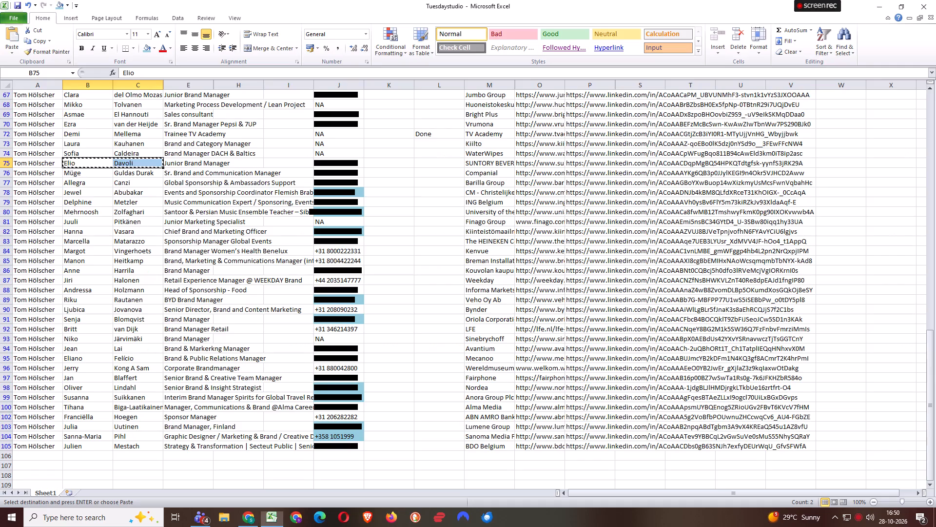
key(ctrl+s)
key(ctrl+s)
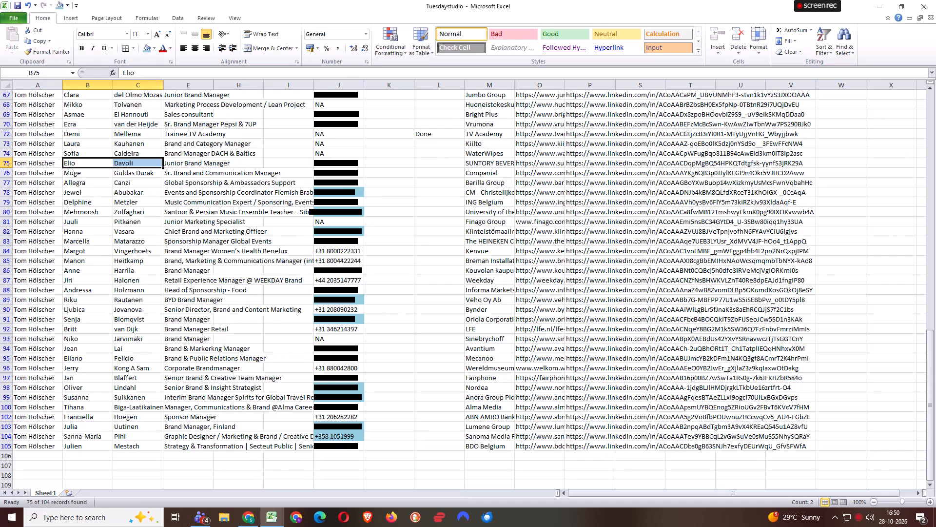
Check the row 75 contact's details against Apollo and request the mobile number of the Suntory Beverage contact.
drag(186, 163, 436, 162)
key(alt+Tab)
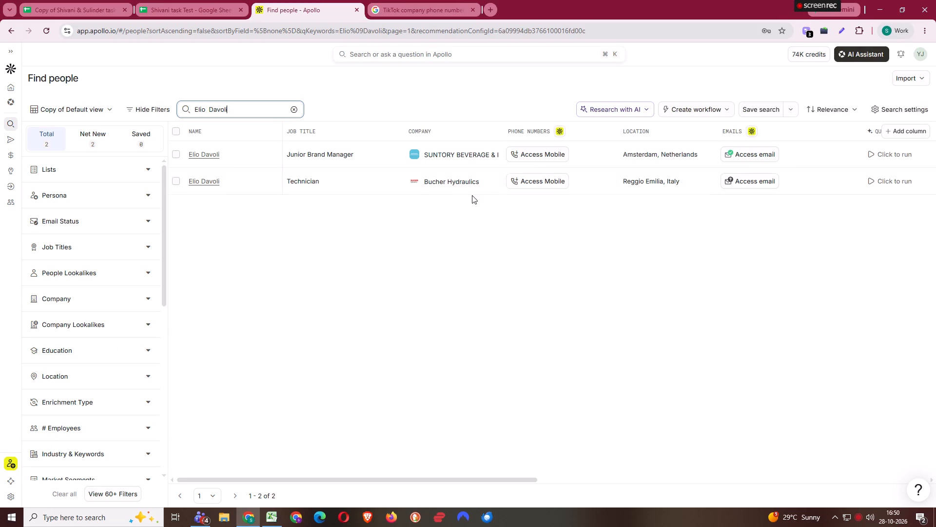
click(548, 151)
Search Apollo for the row 76 contact's name copied from Excel.
key(alt+Tab)
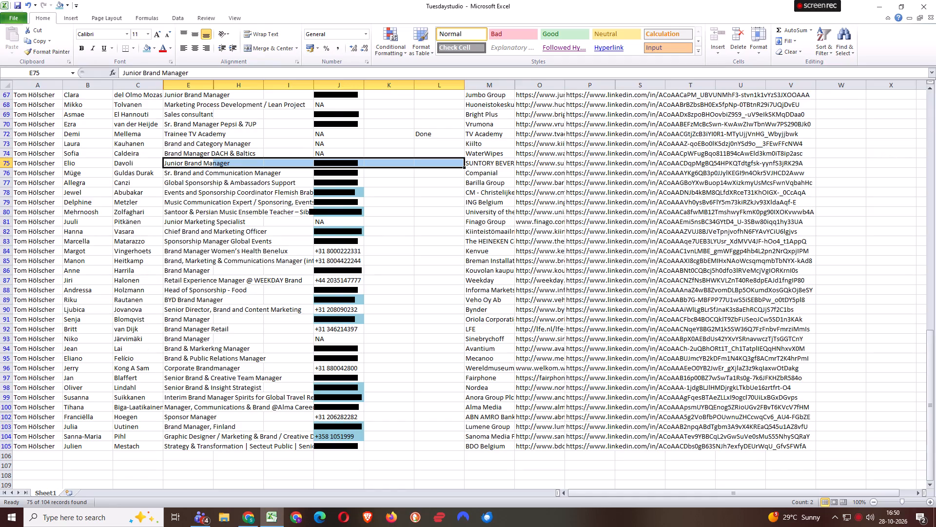
drag(86, 170, 132, 170)
key(ctrl+c)
key(alt+Tab)
triple_click(224, 109)
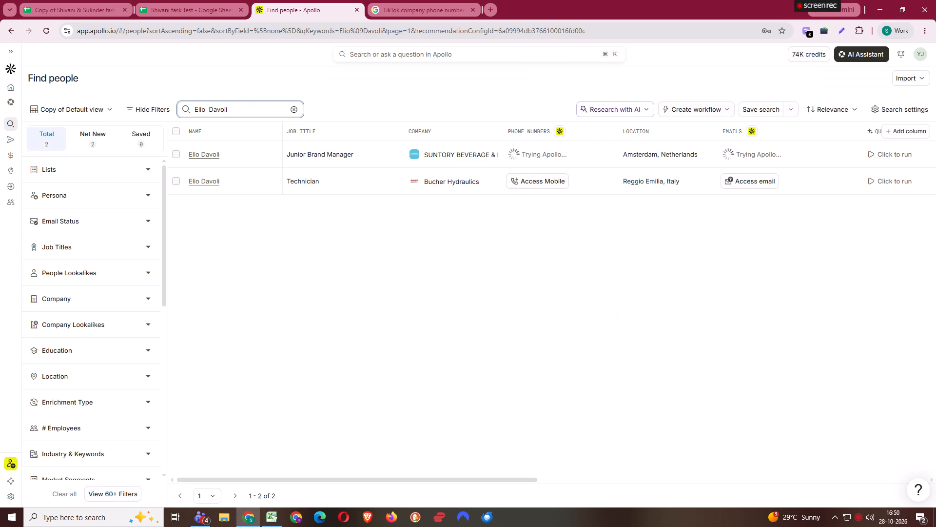
key(ctrl+v)
key(Return)
key(Return)
Reapply the Excel sheet's filter through the First Name column to hide the row marked Done.
key(alt+Tab)
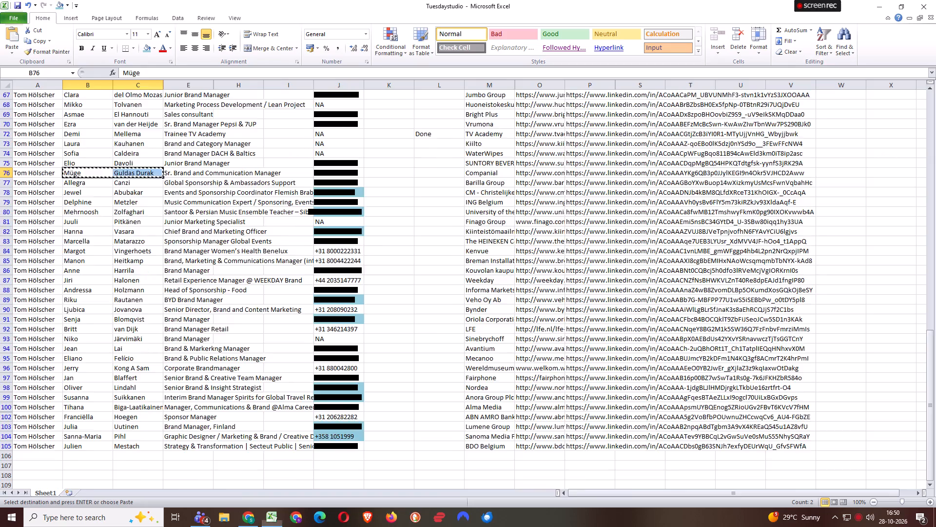
scroll(224, 109, up, 1)
scroll(150, 183, up, 20)
scroll(150, 183, up, 1)
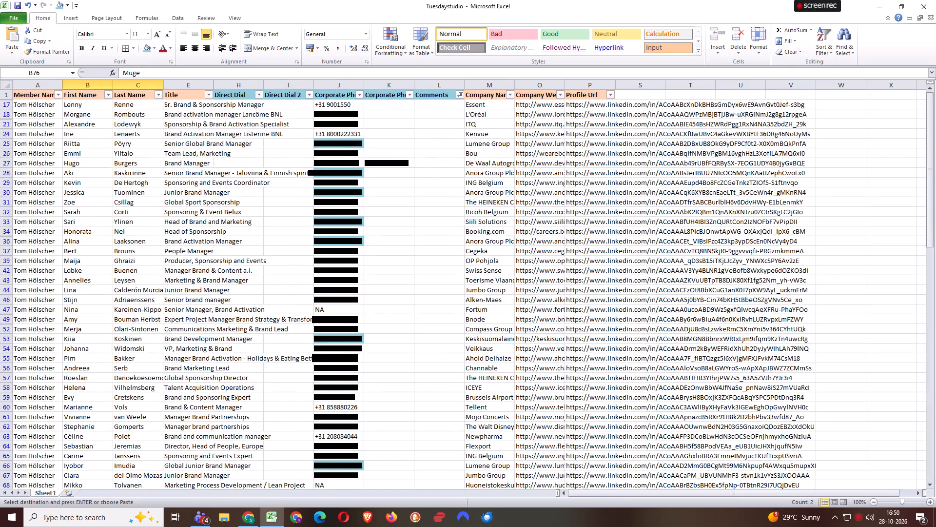
click(111, 96)
click(71, 272)
scroll(124, 263, down, 16)
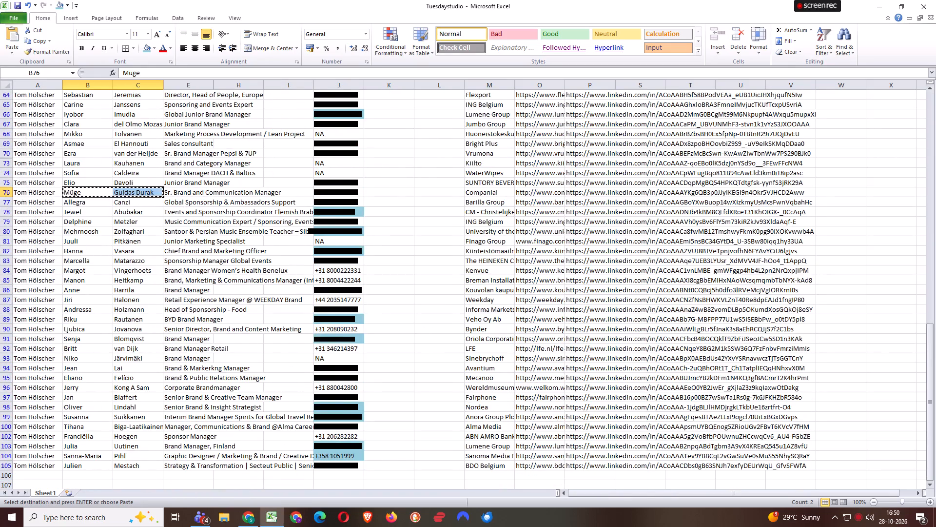
Search Apollo again for the row 76 contact, omitting the first of the two surnames and replacing ü with u in the first name.
key(alt+Tab)
double_click(231, 109)
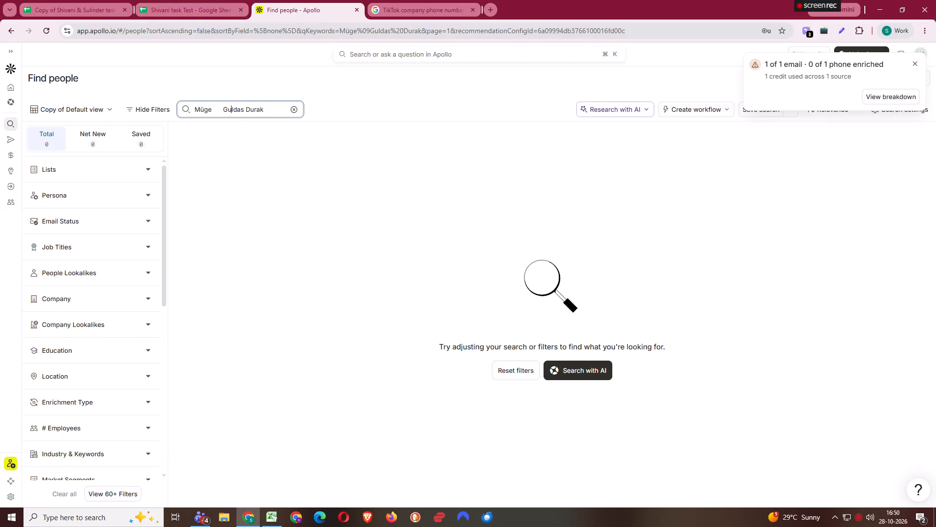
key(BackSpace)
key(Return)
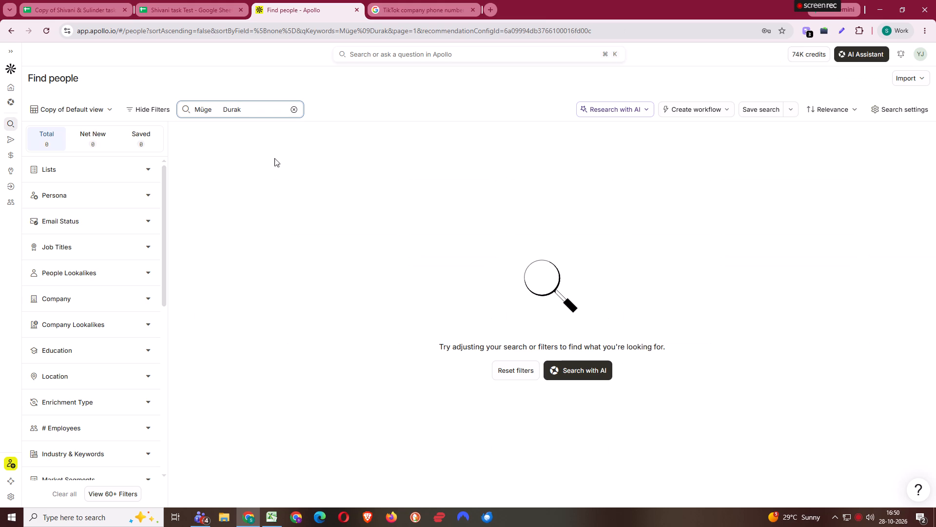
key(alt+Tab)
click(185, 191)
key(alt+Tab)
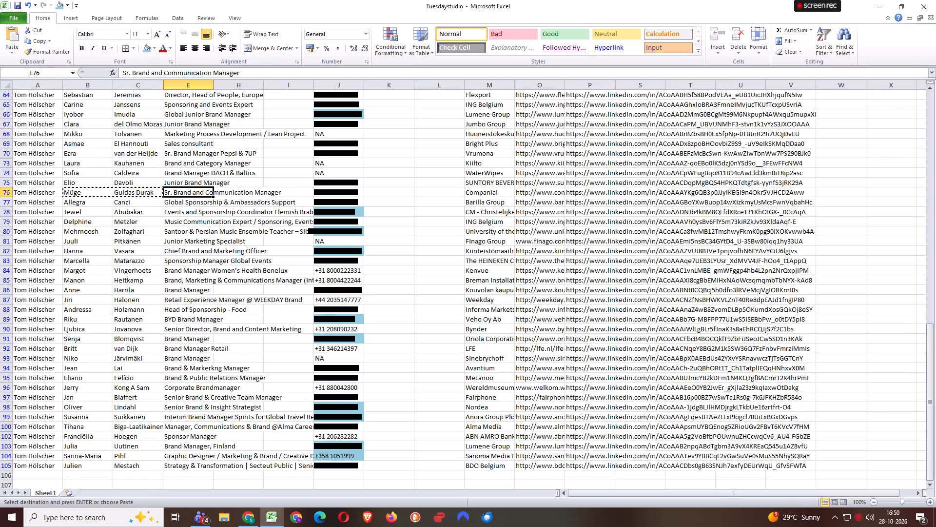
click(205, 112)
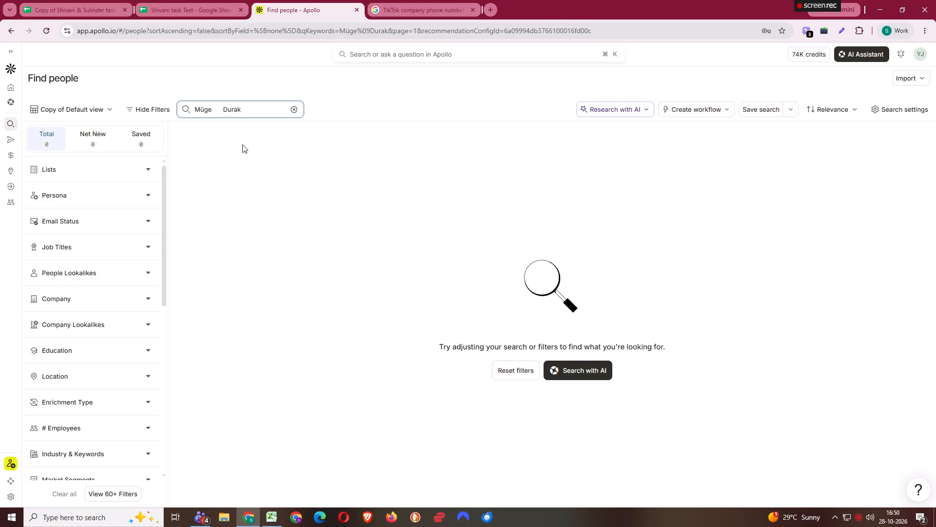
key(BackSpace)
key(u)
key(Return)
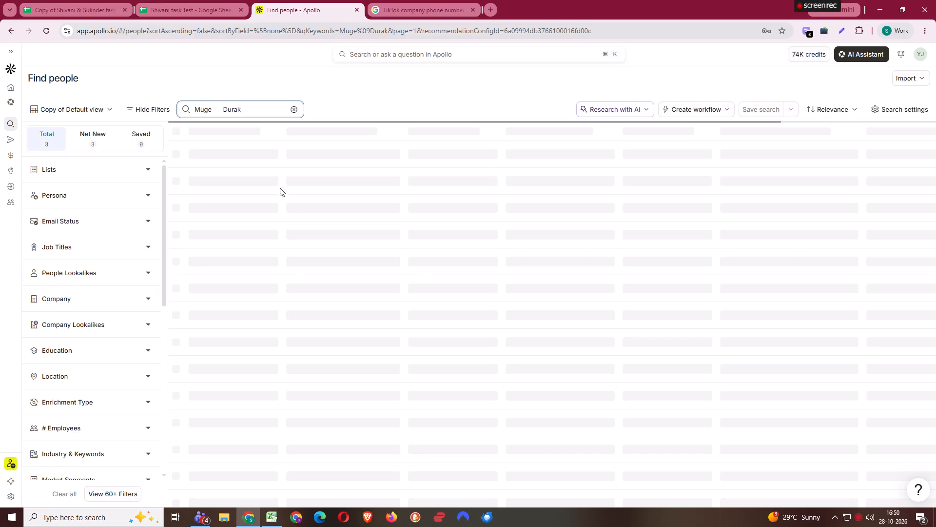
Check the row 76 contact's details against Apollo and request the mobile number of the Companial contact.
key(alt+Tab)
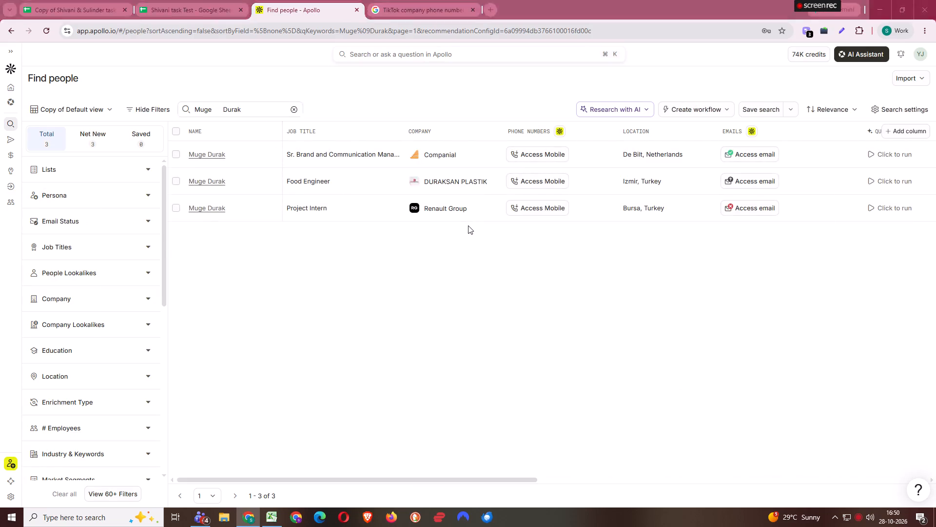
key(alt+Tab)
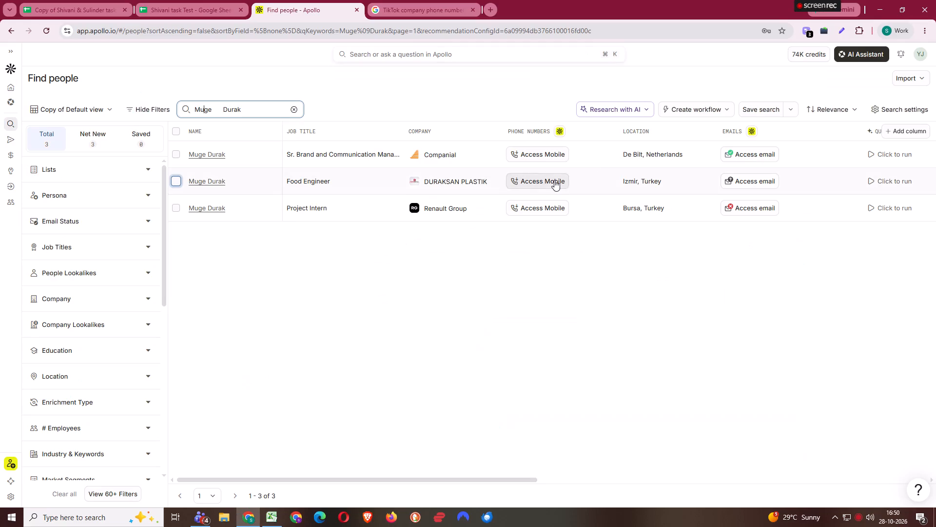
click(546, 160)
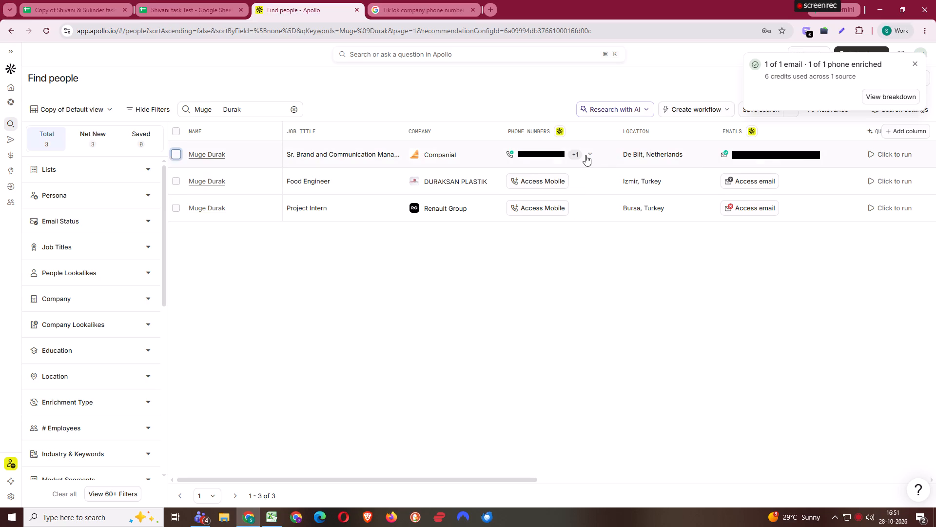
Copy the Companial contact's mobile number from Apollo into row 76's Direct Dial cell as text, deleting one character from the entry.
click(585, 155)
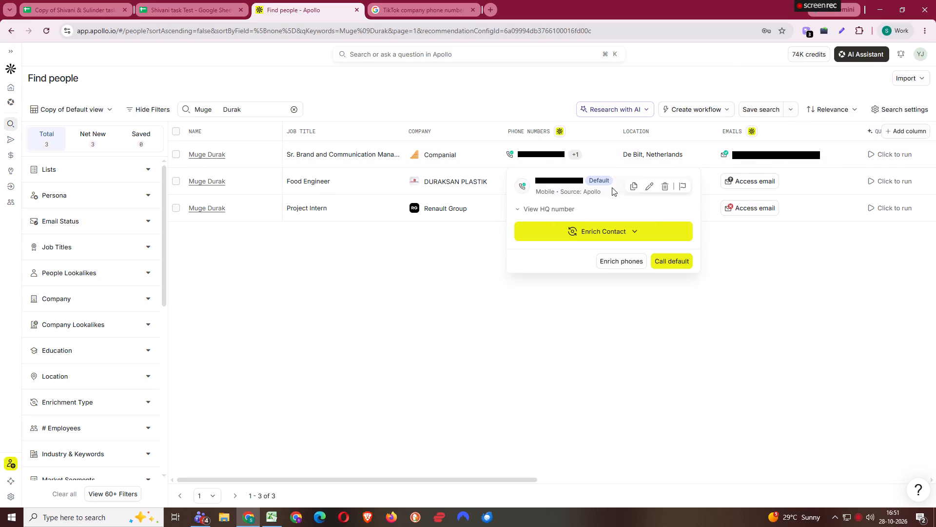
click(634, 186)
key(alt+Tab)
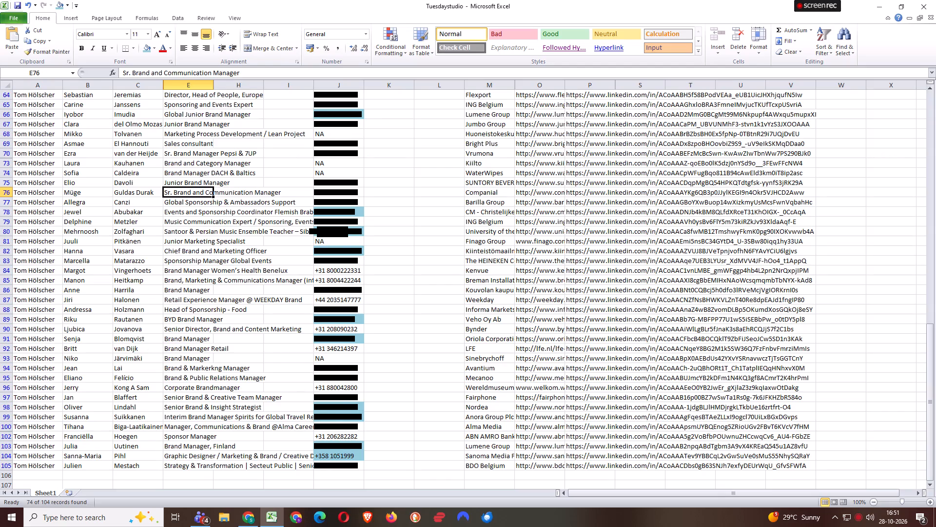
drag(182, 193, 385, 190)
click(246, 190)
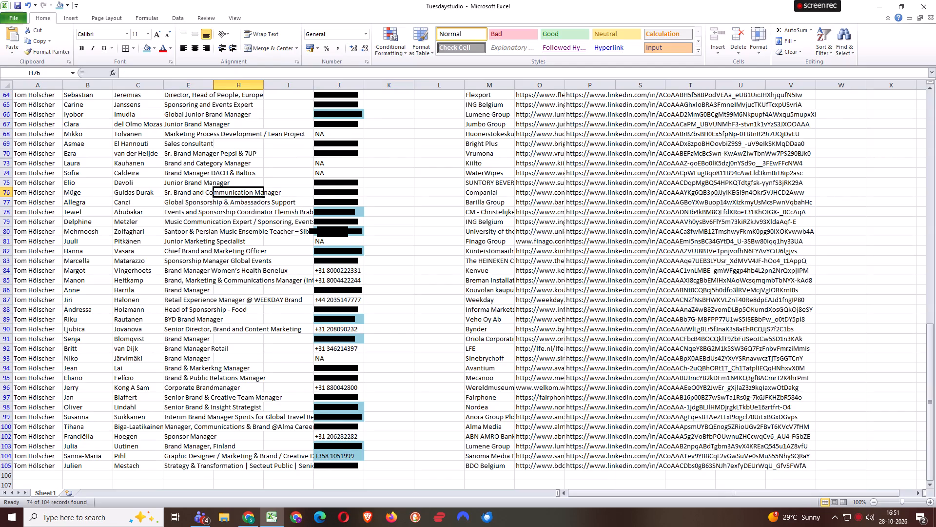
key(apostrophe)
key(ctrl+v)
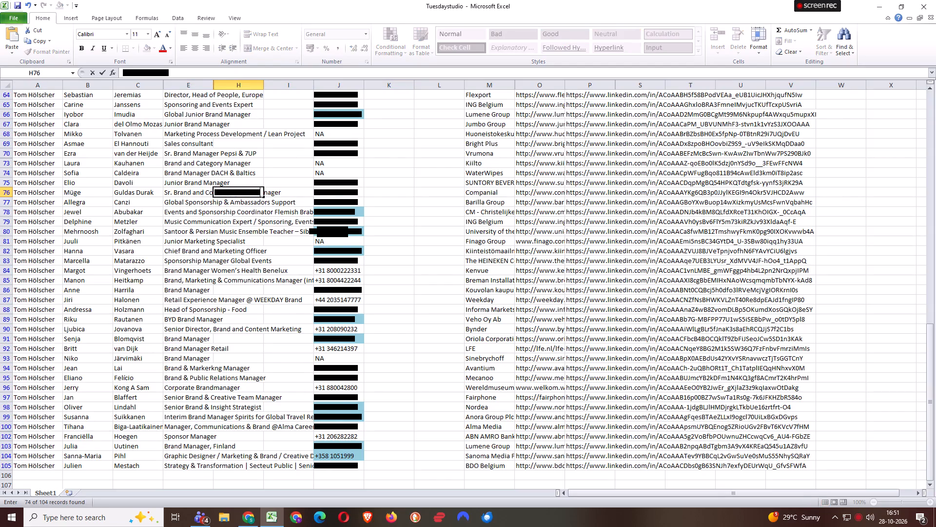
click(234, 192)
key(BackSpace)
click(280, 220)
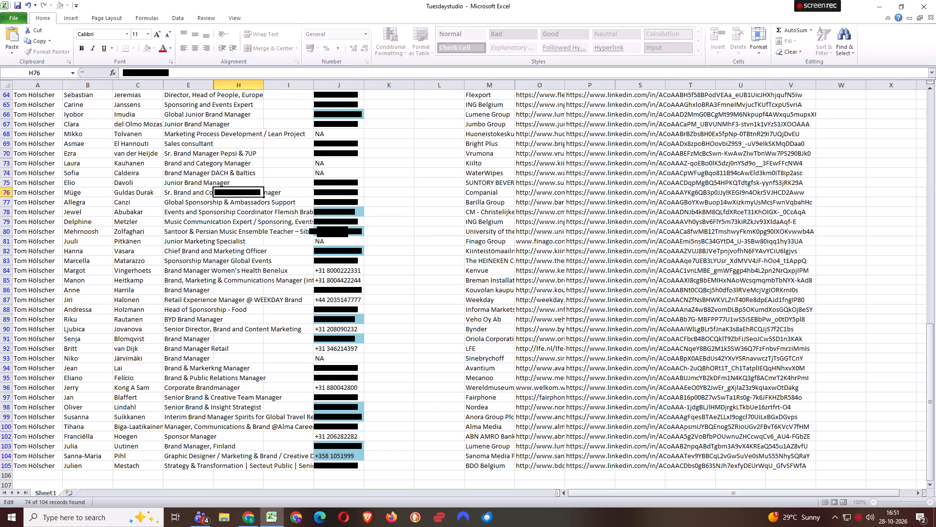
Enter Done in row 76's Comments cell.
drag(232, 196, 433, 194)
click(433, 194)
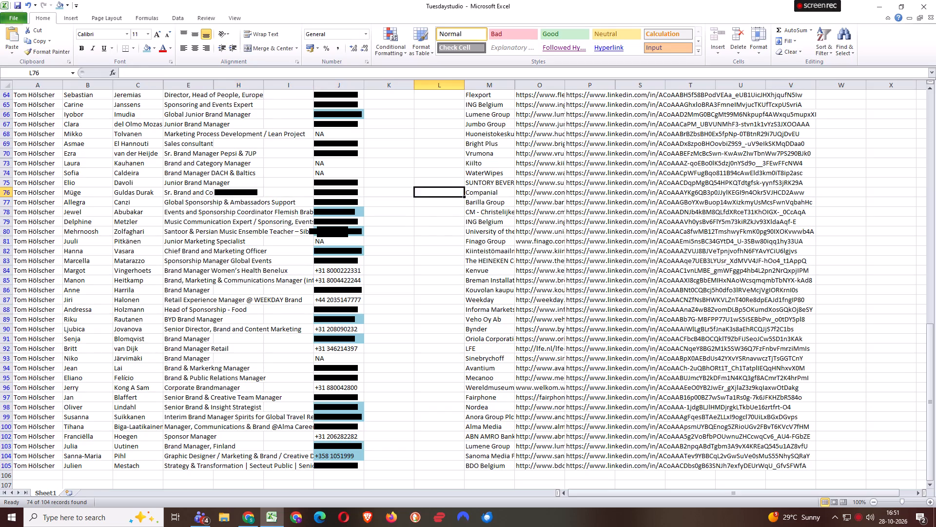
key(d)
click(437, 230)
Search Apollo for the row 77 contact's name copied from Excel.
drag(433, 201, 155, 205)
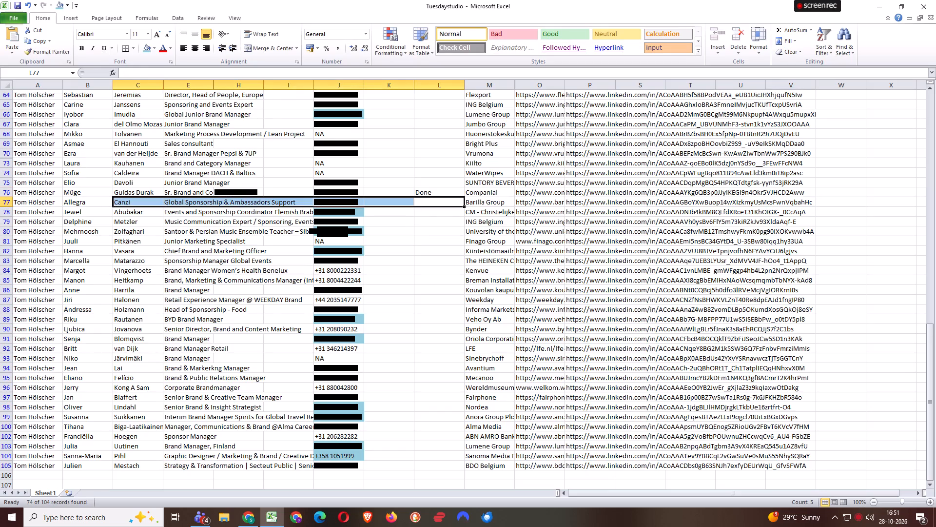
click(127, 206)
drag(126, 203, 89, 202)
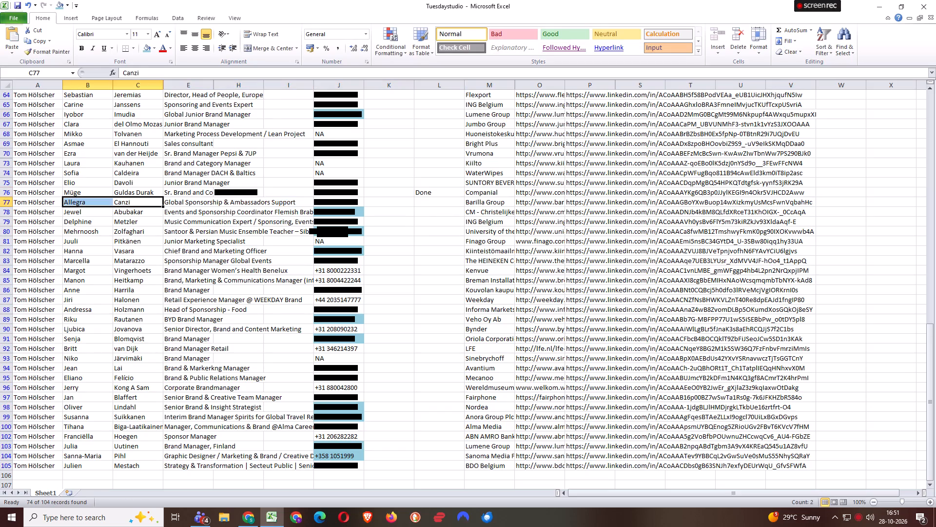
key(ctrl+c)
key(alt+Tab)
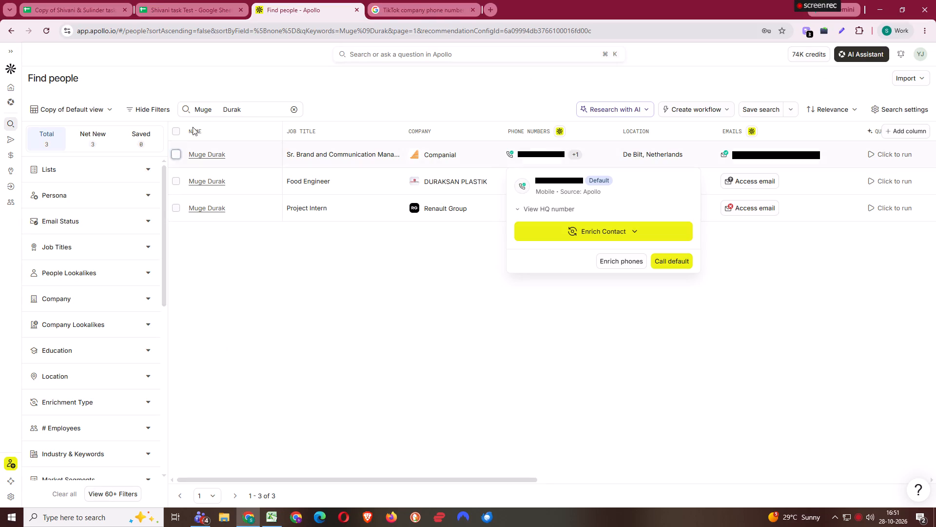
triple_click(221, 108)
key(ctrl+v)
key(Return)
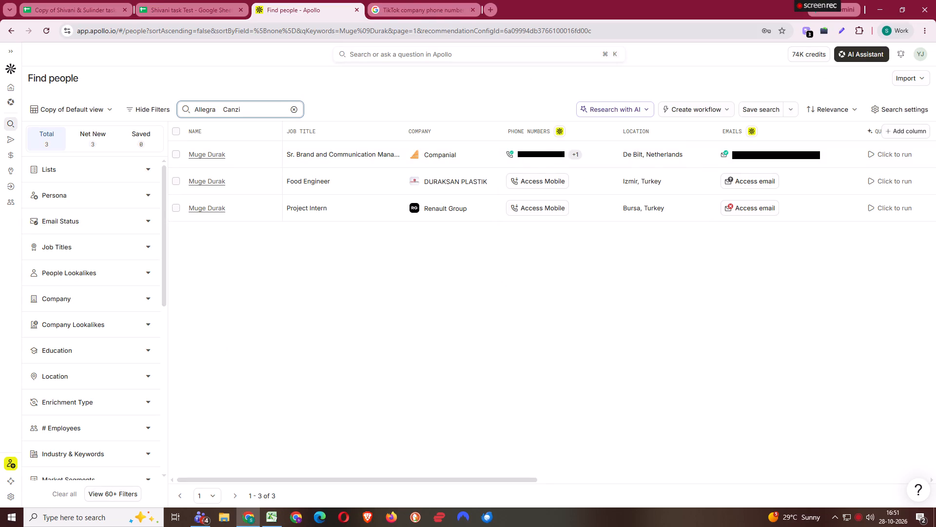
Run the row 77 contact's Apollo search and save the Excel workbook.
key(Return)
key(alt+Tab)
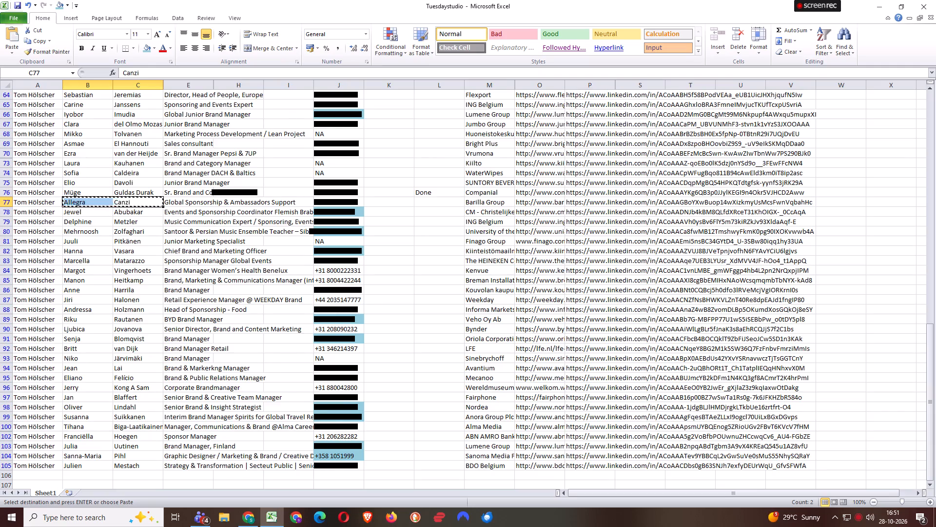
key(ctrl+s)
key(ctrl+s)
key(ctrl+s)
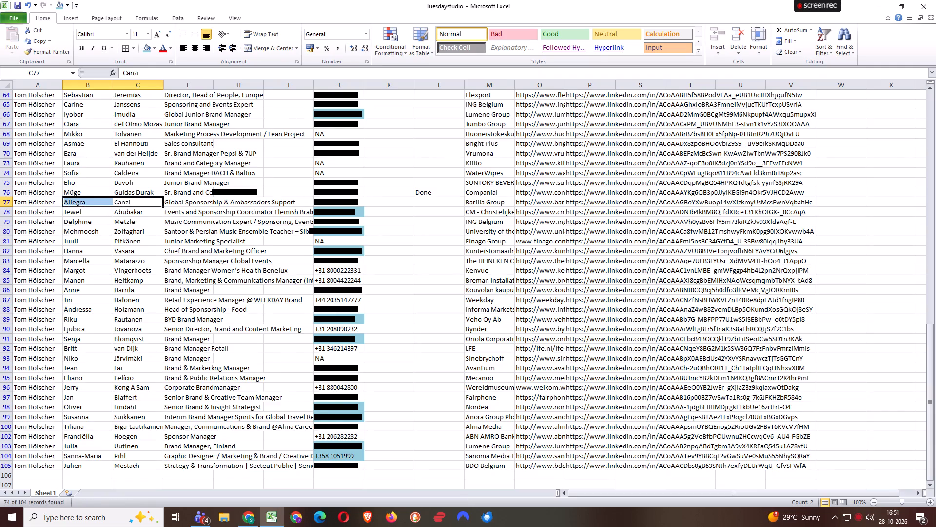
Check the row 77 contact's phone entry in Apollo for a mobile number.
key(alt+Tab)
click(529, 154)
key(alt+Tab)
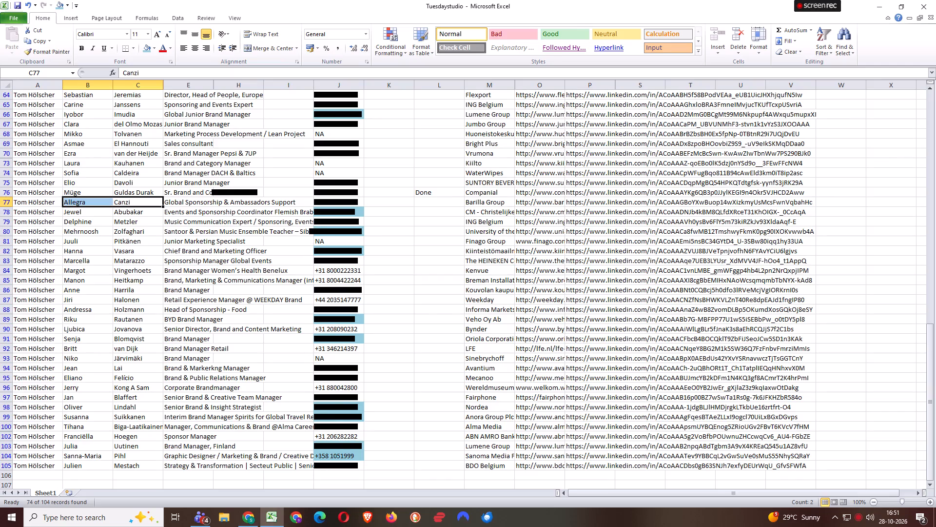
Reapply the Excel filter through the Direct Dial column to hide the row 76 entry marked Done.
drag(194, 200, 278, 201)
scroll(248, 156, up, 14)
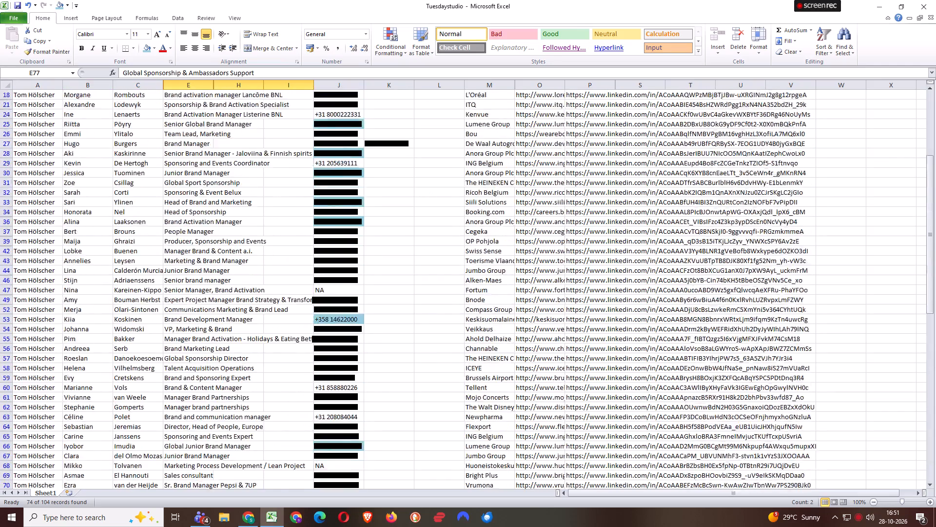
scroll(248, 156, up, 7)
click(255, 96)
click(193, 276)
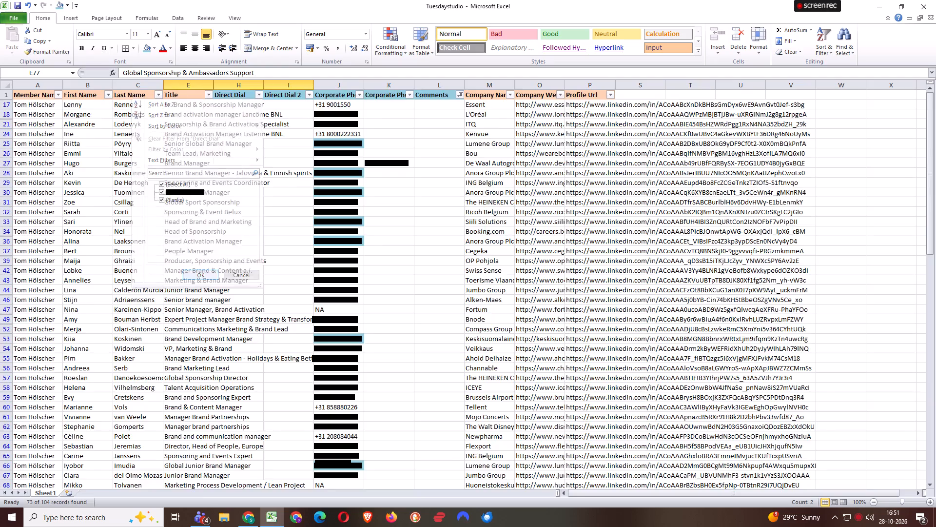
Recheck the row 77 contact against Apollo and enter Done in row 77's Comments cell.
scroll(186, 237, down, 14)
drag(105, 248, 131, 251)
key(alt+Tab)
key(alt+Tab)
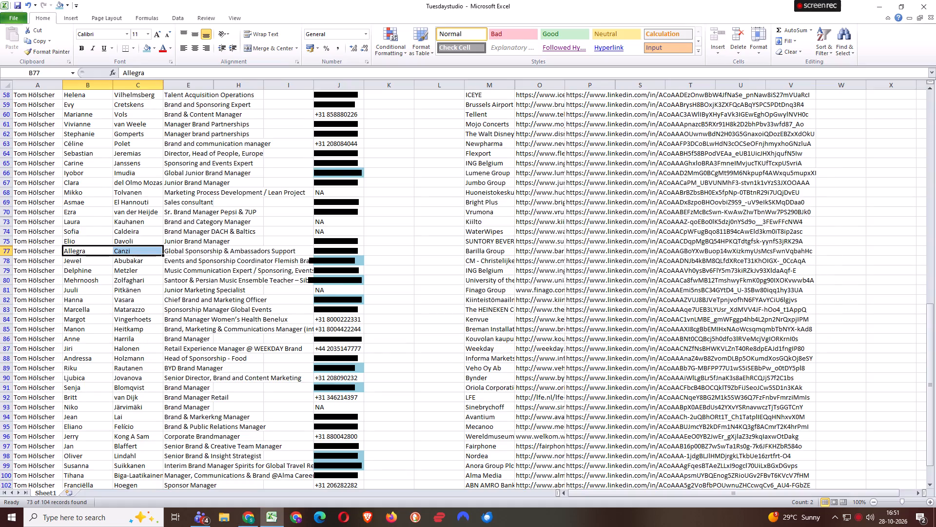
drag(191, 253, 446, 252)
click(462, 249)
key(d)
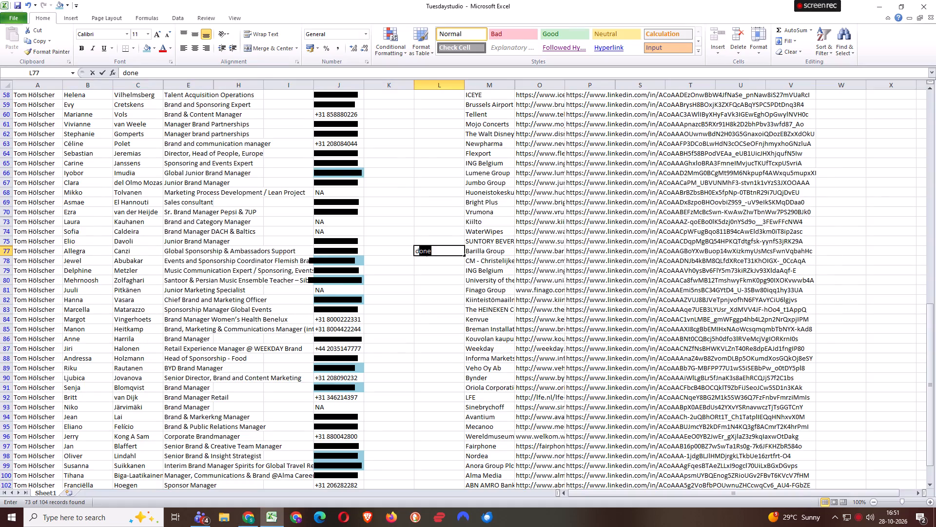
Look up the row 78 contact's copied name in Apollo and request the mobile number of the listed Restaurant Manager.
drag(444, 263, 118, 260)
drag(96, 259, 99, 259)
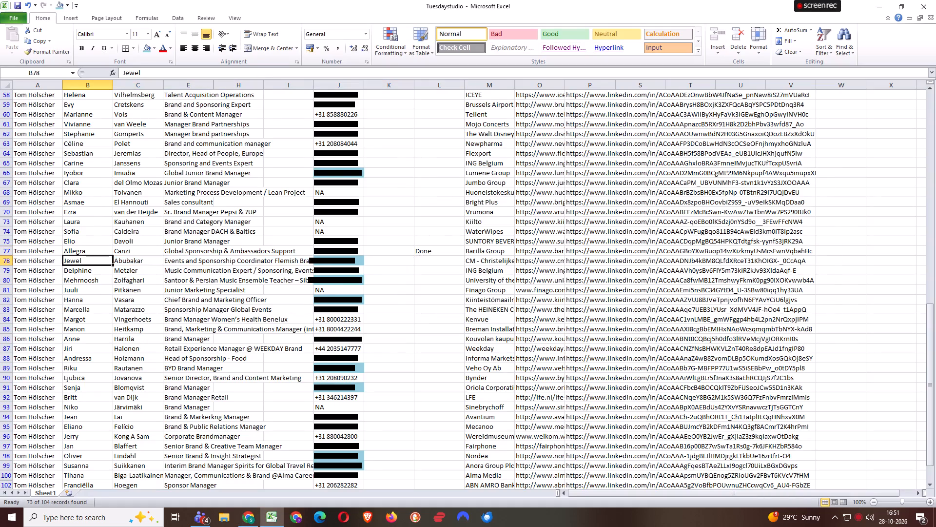
drag(99, 259, 123, 259)
key(ctrl+c)
key(alt+Tab)
triple_click(214, 109)
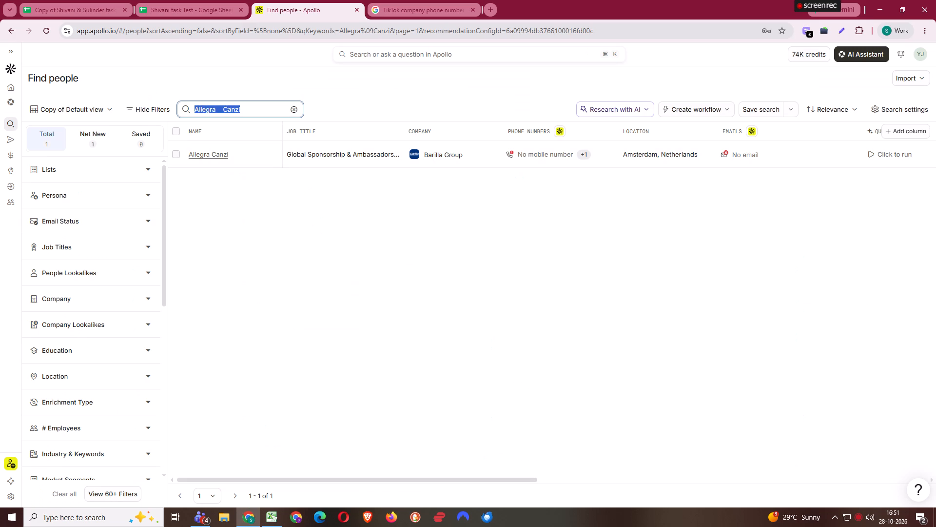
key(ctrl+v)
key(Return)
key(Return)
key(Return)
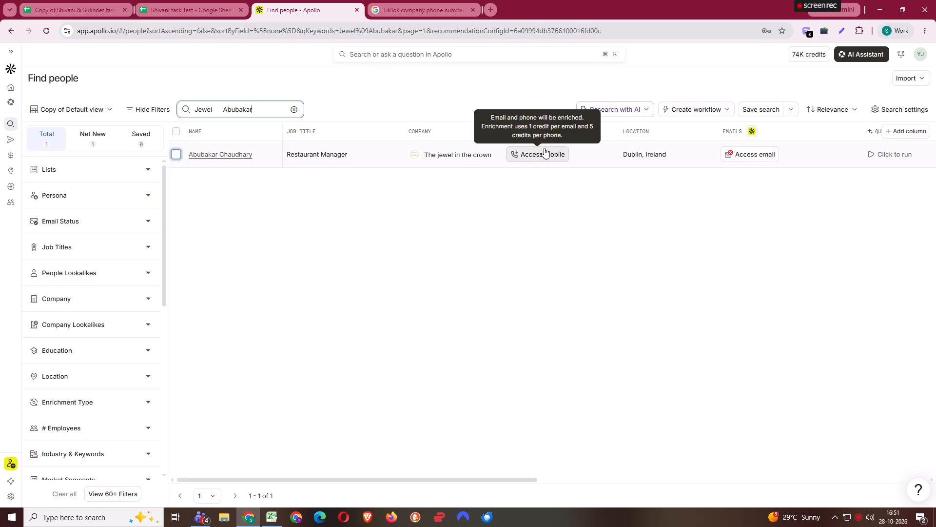
click(544, 148)
Fill Done from row 77 down into row 78's Comments cell in Excel.
key(alt+Tab)
scroll(245, 234, down, 4)
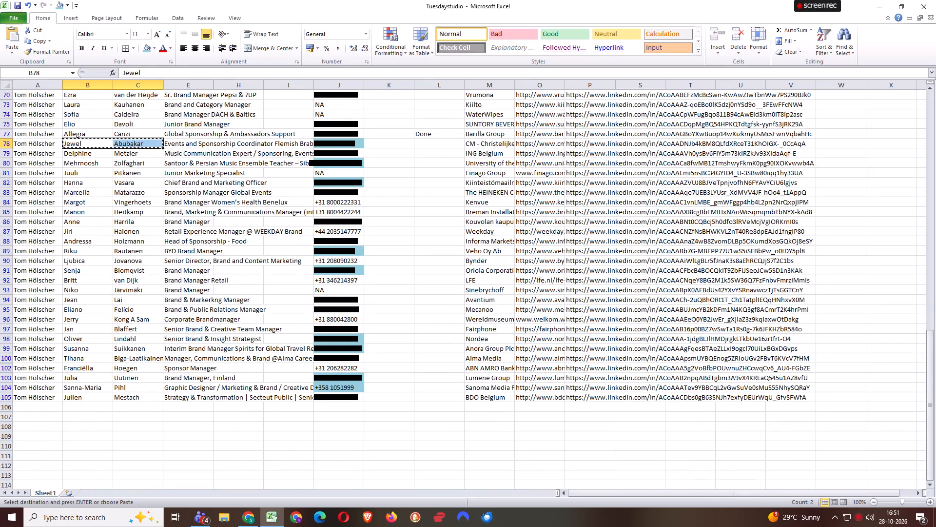
drag(178, 142, 434, 142)
click(434, 142)
key(ctrl+d)
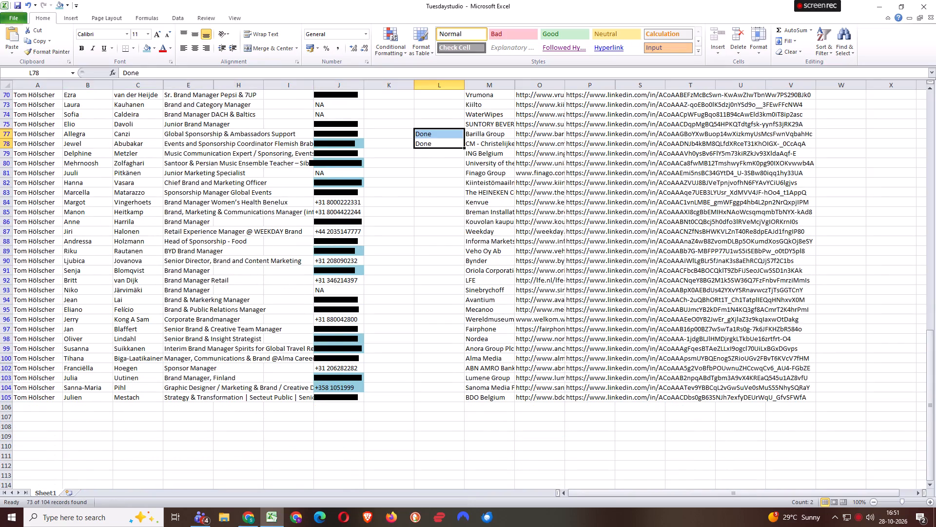
Look up the row 79 contact's copied name in Apollo and request the mobile number of the ING Belgium contact.
drag(442, 152, 109, 152)
drag(109, 152, 130, 152)
key(ctrl+c)
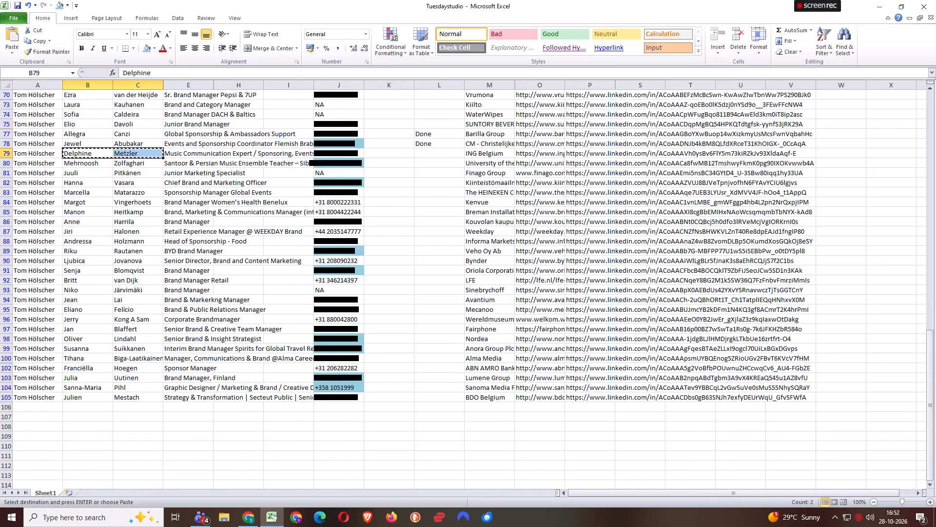
key(alt+Tab)
click(222, 114)
triple_click(227, 109)
key(ctrl+v)
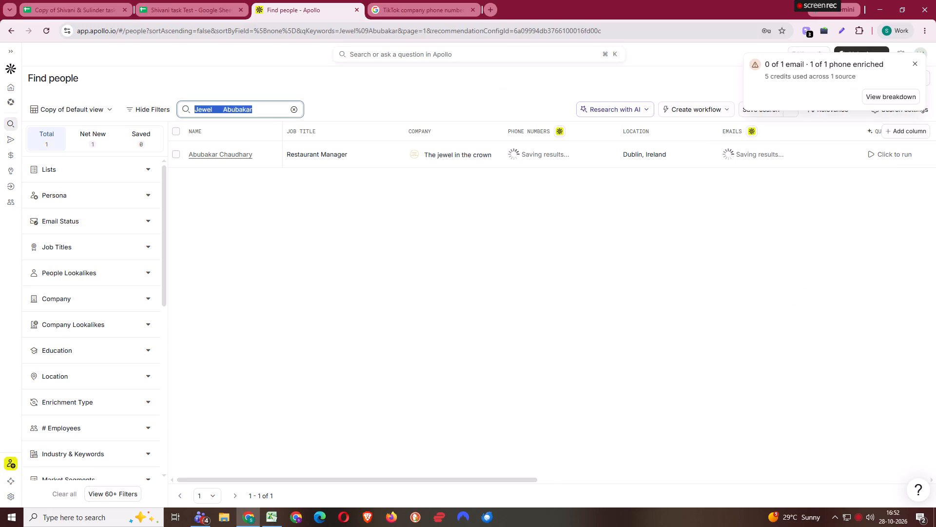
key(Return)
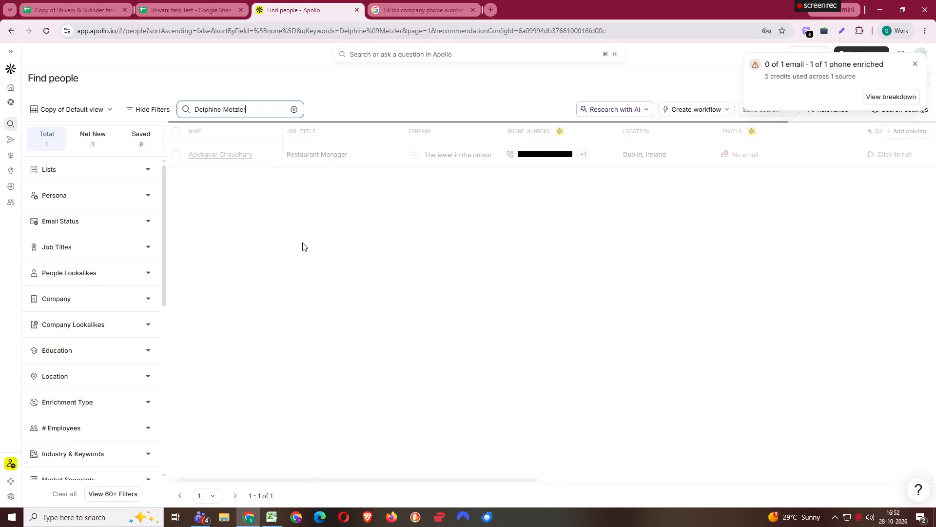
key(alt+Tab)
key(alt+Tab)
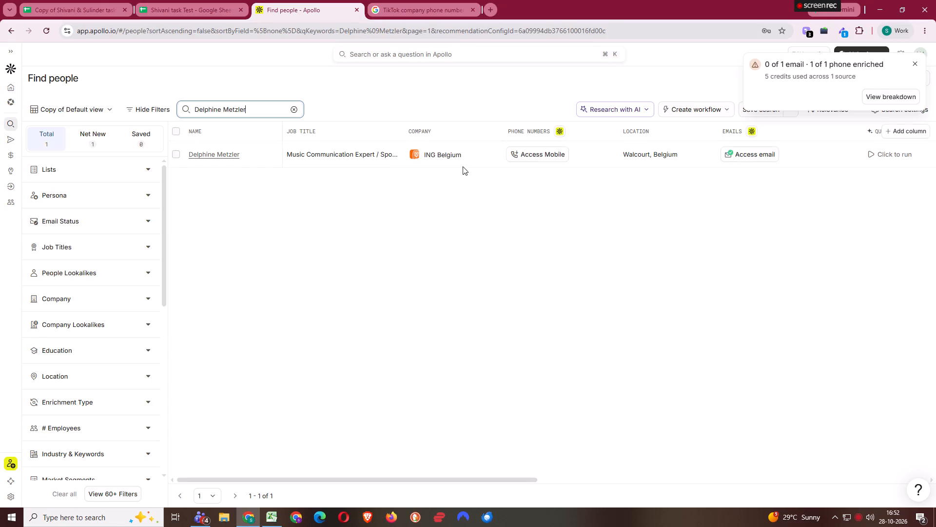
click(544, 151)
Search Apollo for the row 80 contact's first and last names copied from Excel.
key(alt+Tab)
drag(125, 163, 93, 163)
key(ctrl+c)
key(alt+Tab)
triple_click(225, 108)
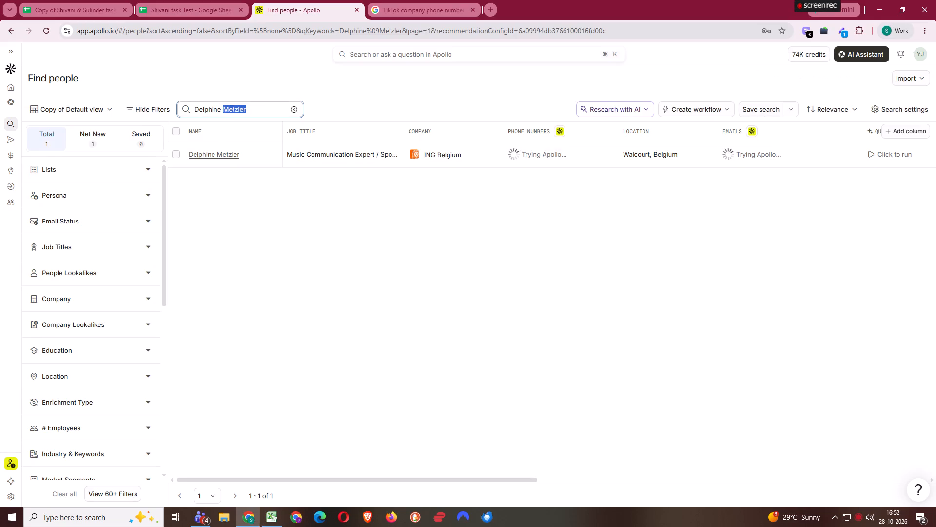
key(ctrl+v)
key(Return)
Reapply the Excel filter through the Title column to hide the Done rows 77 and 78.
key(alt+Tab)
scroll(200, 193, up, 4)
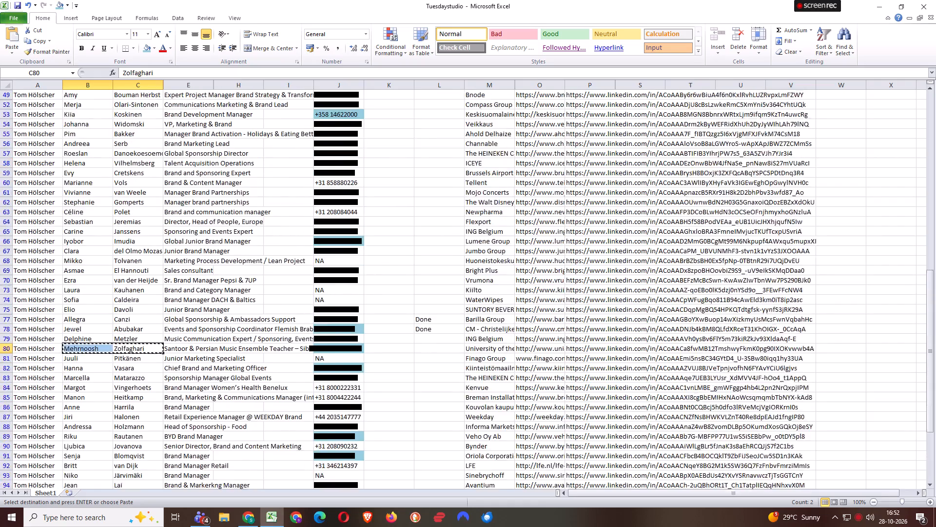
scroll(200, 193, up, 20)
scroll(200, 193, up, 3)
click(208, 95)
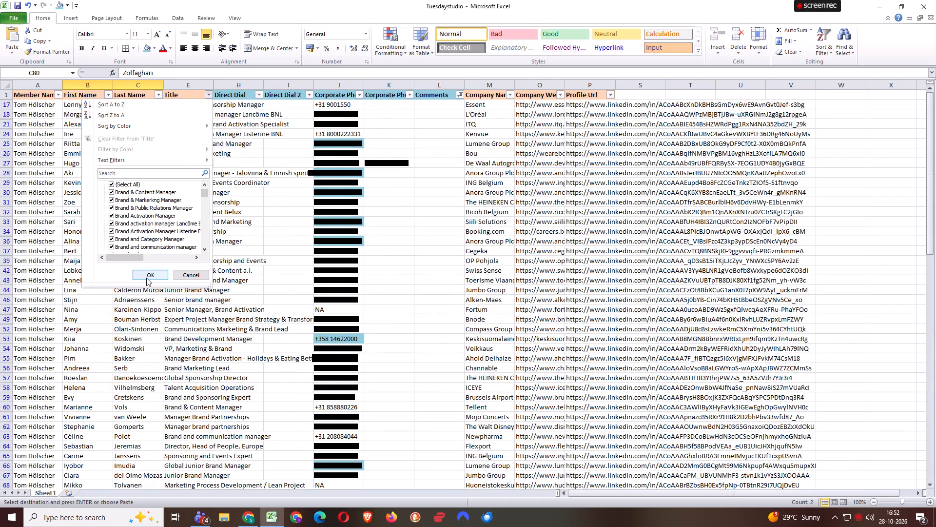
click(145, 273)
scroll(220, 262, down, 13)
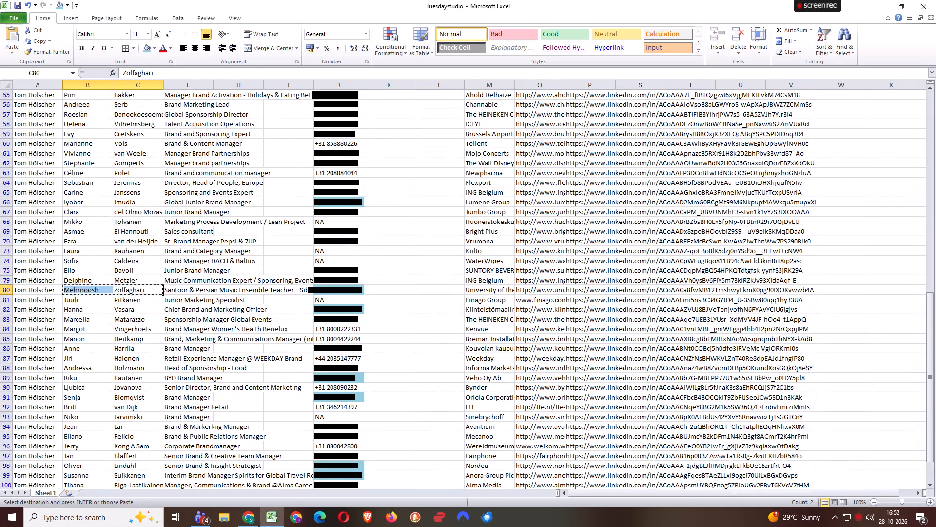
Request the mobile number of the row 80 University of the Arts contact in Apollo.
key(alt+Tab)
key(alt+Tab)
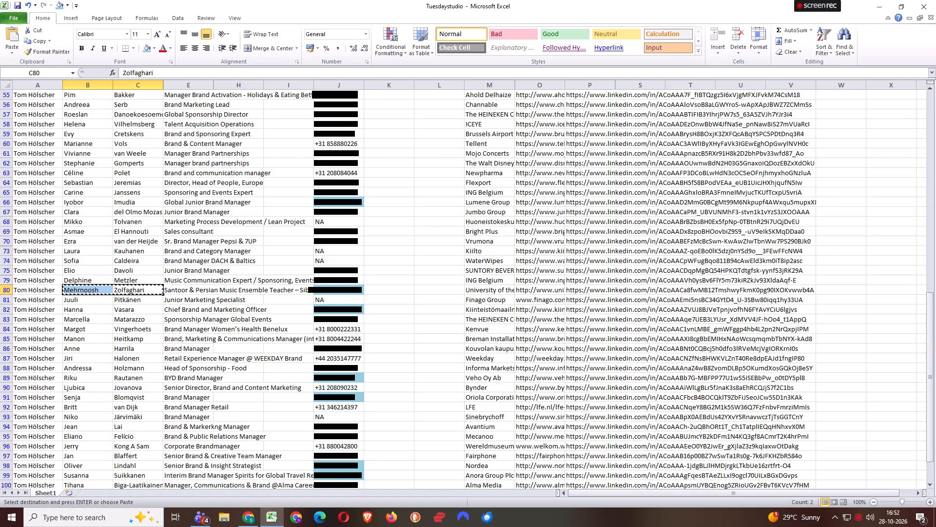
key(alt+Tab)
click(540, 151)
Search Apollo for the row 81 contact's first and last names copied from Excel.
key(alt+Tab)
scroll(116, 239, down, 5)
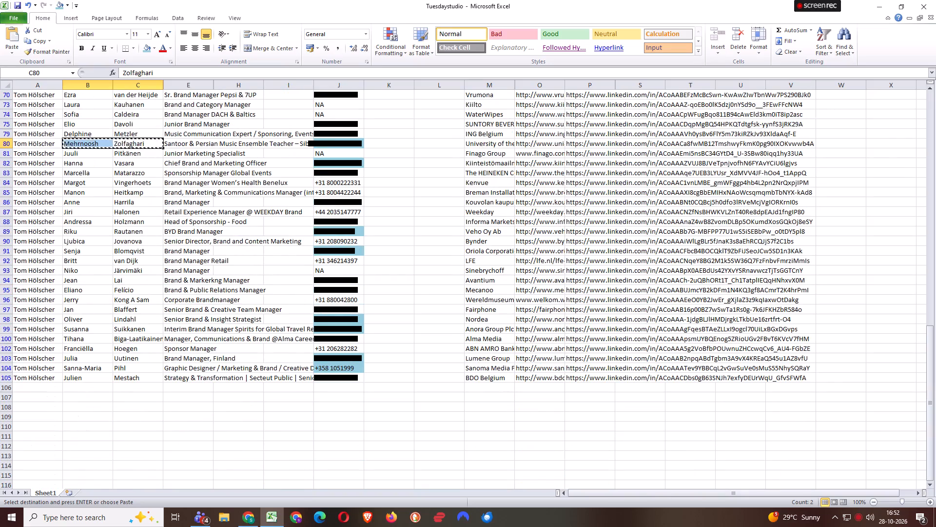
drag(104, 152, 144, 148)
key(ctrl+c)
key(alt+Tab)
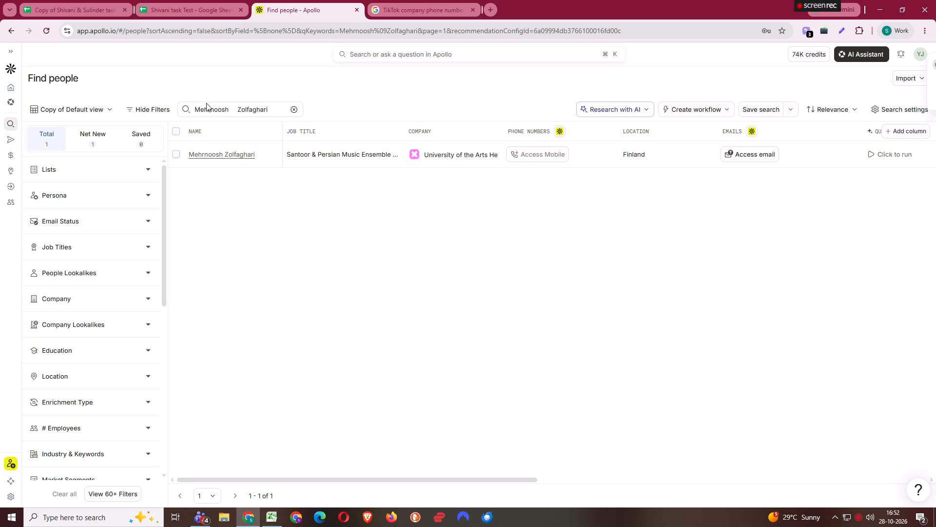
triple_click(214, 111)
key(ctrl+v)
key(Return)
key(Return)
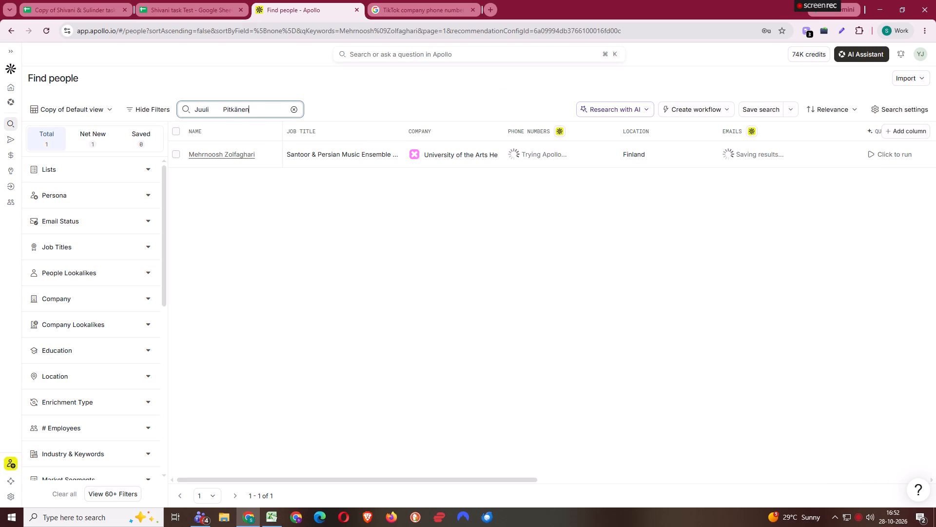
Repeat the row 81 contact's Apollo search with the ä in the surname replaced by a plain a.
scroll(214, 111, up, 4)
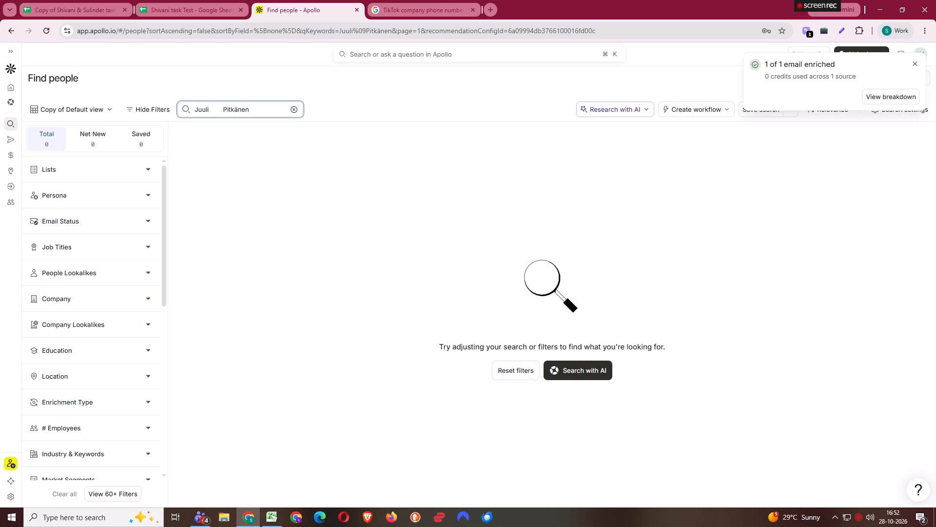
click(240, 109)
key(Left)
key(BackSpace)
key(s)
key(BackSpace)
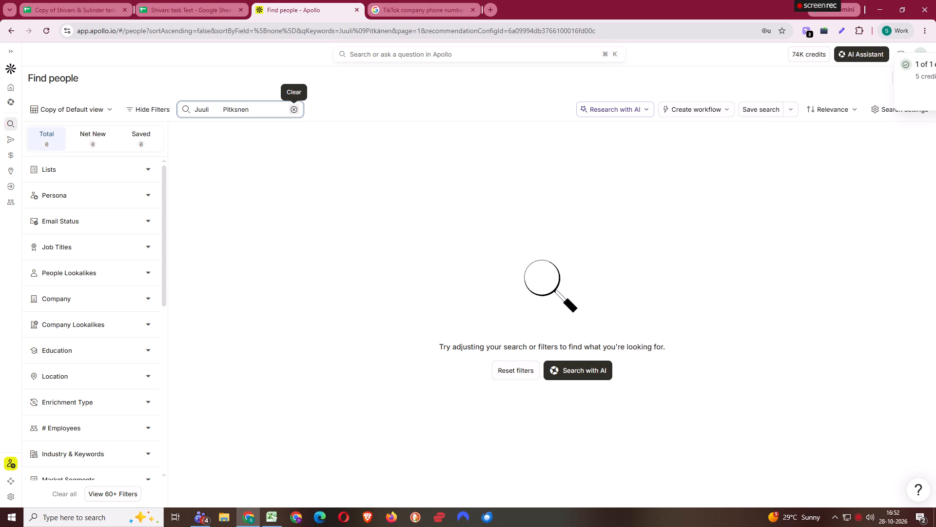
key(a)
key(Return)
key(Return)
key(Return)
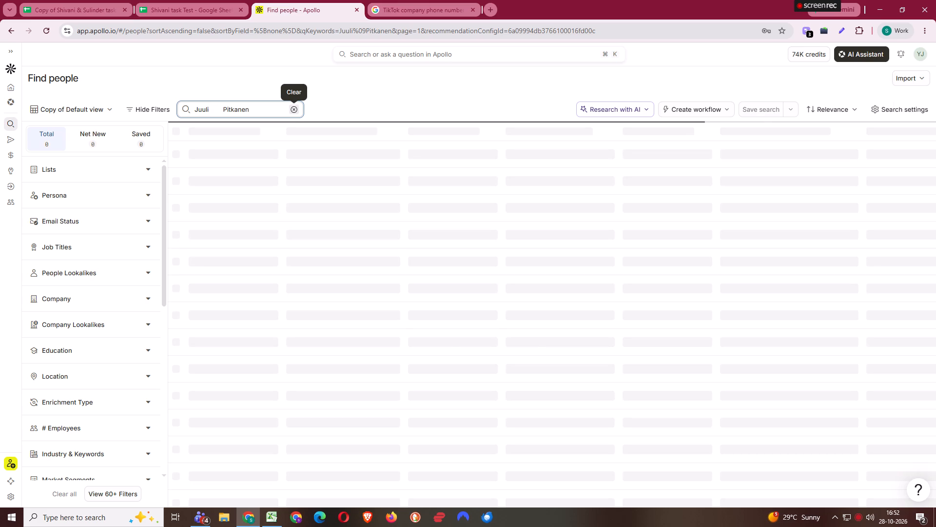
Enter Done in row 81's Comments cell in Excel.
key(alt+Tab)
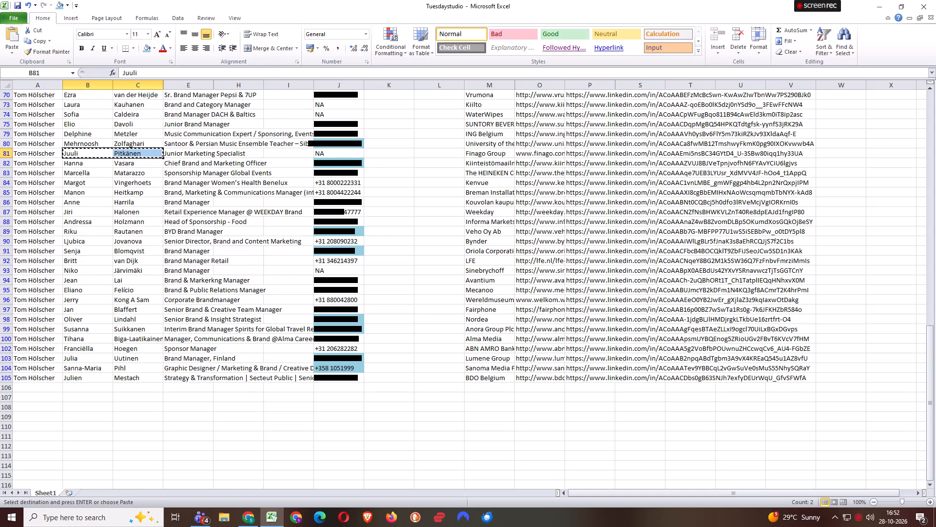
drag(149, 154, 412, 148)
click(433, 148)
key(d)
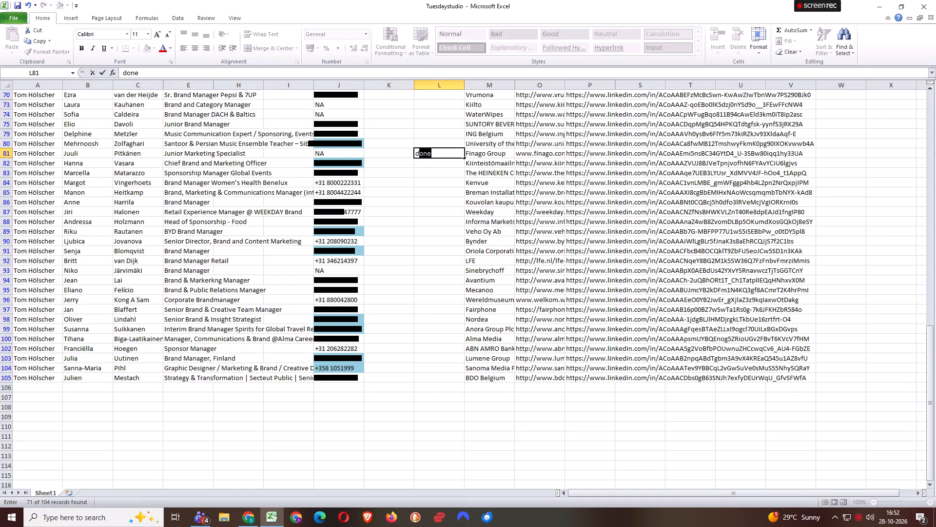
Search Apollo for the row 82 contact's first and last names copied from Excel.
drag(435, 165, 97, 169)
drag(101, 162, 125, 161)
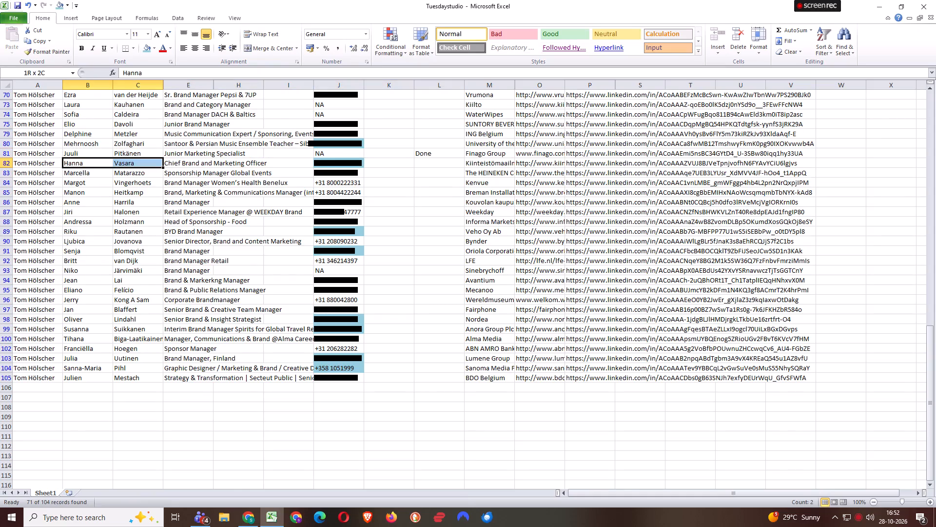
drag(125, 161, 135, 161)
key(ctrl+c)
key(alt+Tab)
click(221, 114)
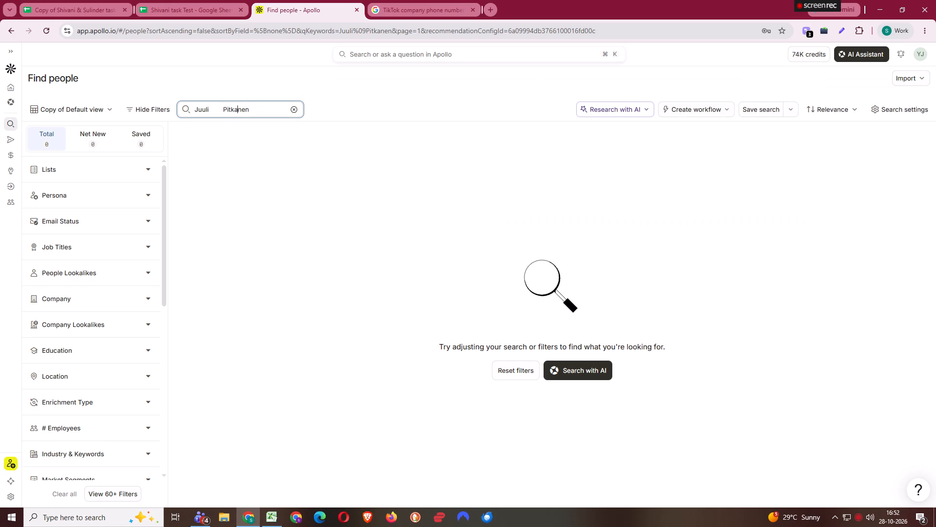
triple_click(224, 110)
key(ctrl+v)
key(Return)
key(Return)
key(Return)
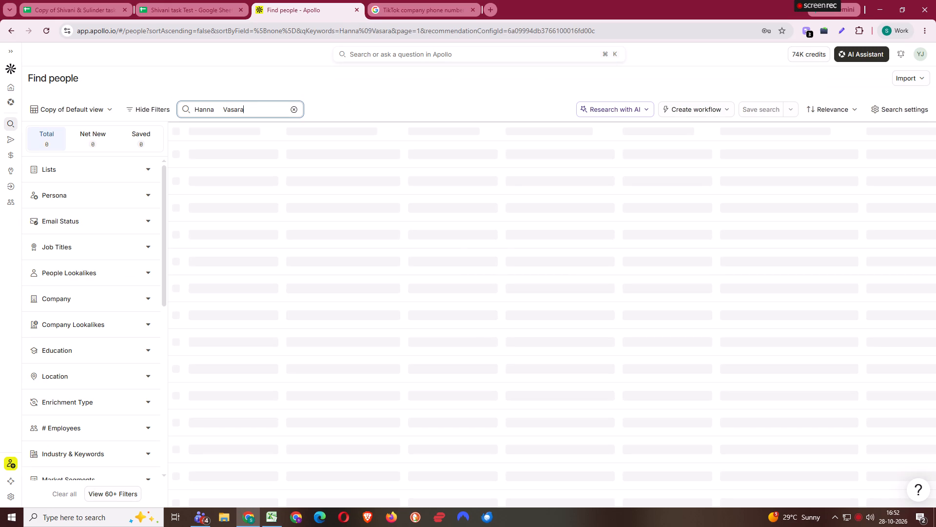
Fill Done from row 81 down into row 82's Comments cell in Excel.
key(alt+Tab)
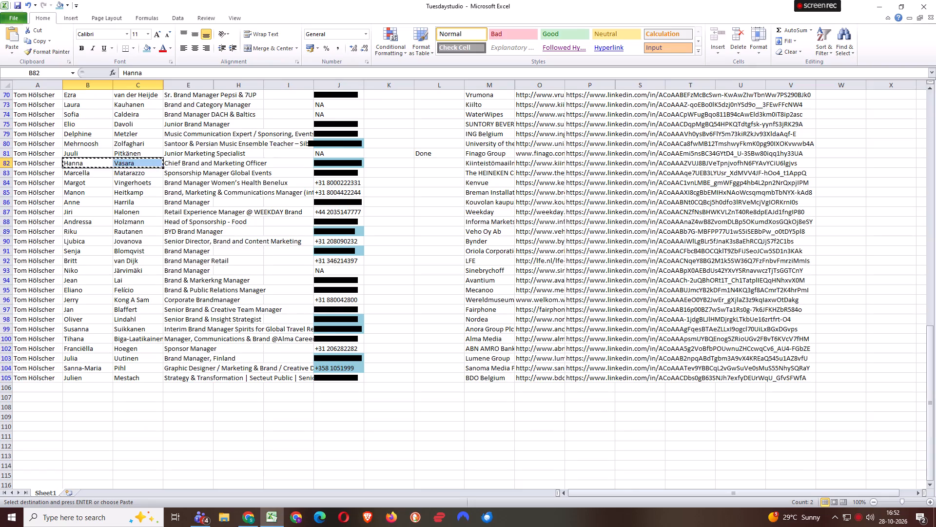
drag(438, 161, 439, 152)
key(ctrl+d)
Search Apollo for the row 83 contact's name copied from Excel and request the HEINEKEN sponsorship manager's mobile number.
drag(444, 171, 98, 175)
drag(97, 173, 122, 173)
key(ctrl+c)
key(alt+Tab)
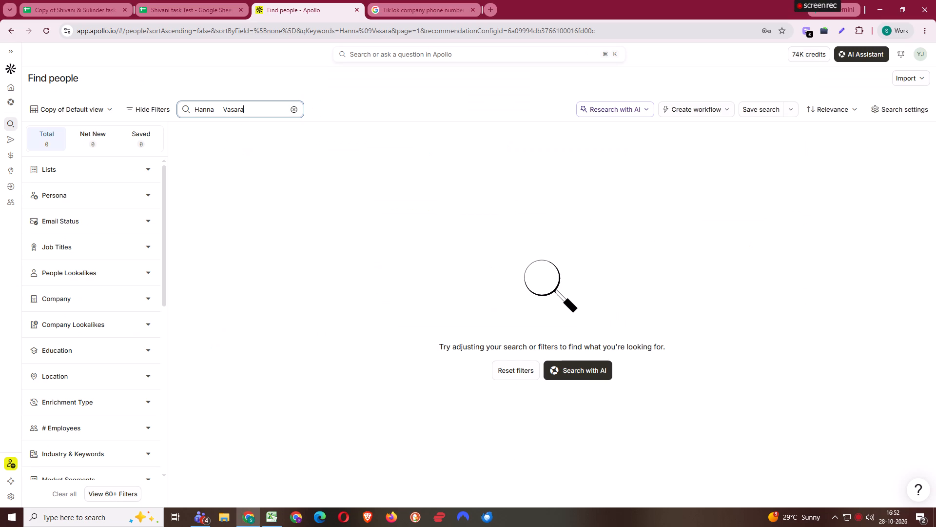
triple_click(226, 107)
key(ctrl+v)
key(Return)
key(Return)
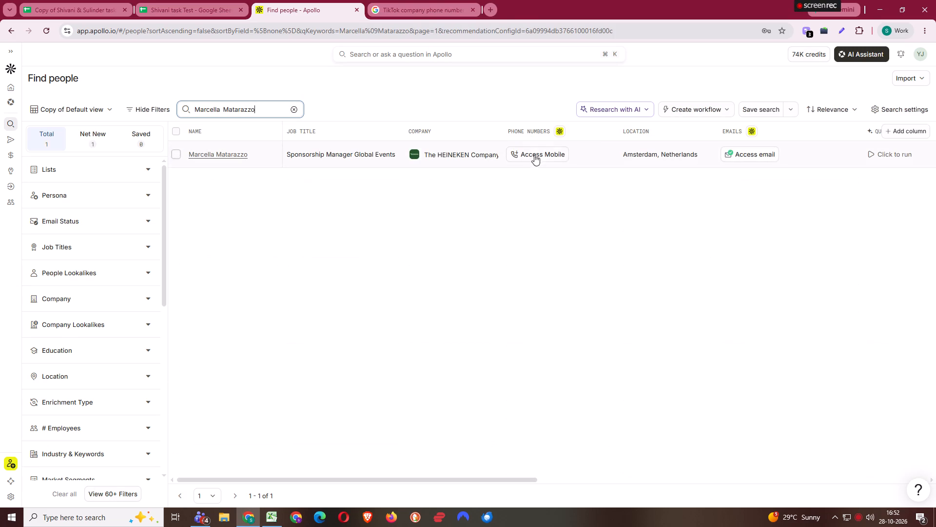
click(533, 149)
Search Apollo for the row 84 contact's name copied from Excel and request the Kenvue brand manager's mobile number.
key(alt+Tab)
drag(129, 183, 124, 183)
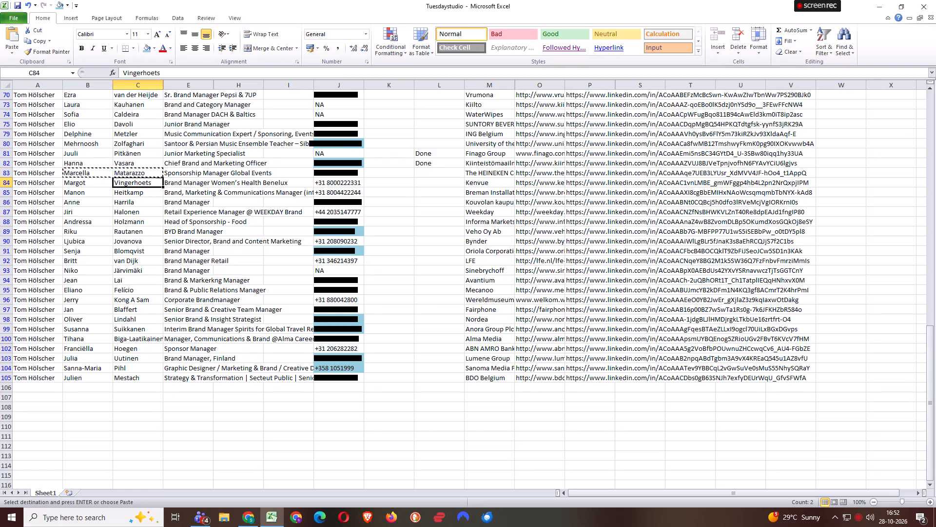
drag(124, 183, 103, 182)
key(ctrl+c)
key(alt+Tab)
triple_click(232, 110)
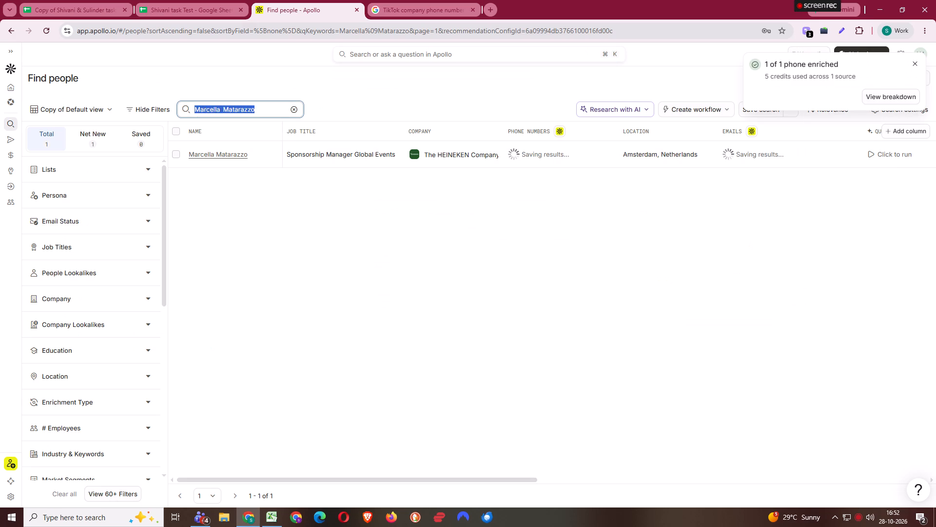
key(ctrl+v)
key(Return)
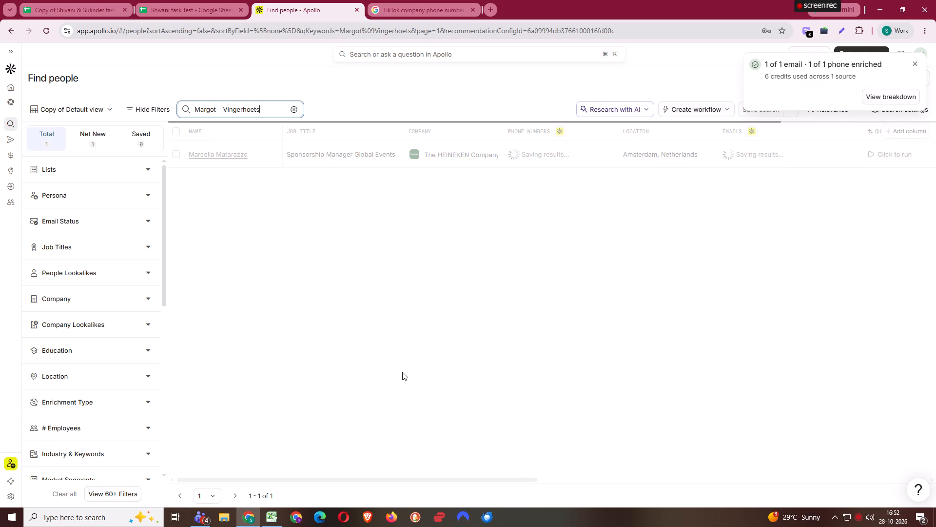
click(519, 155)
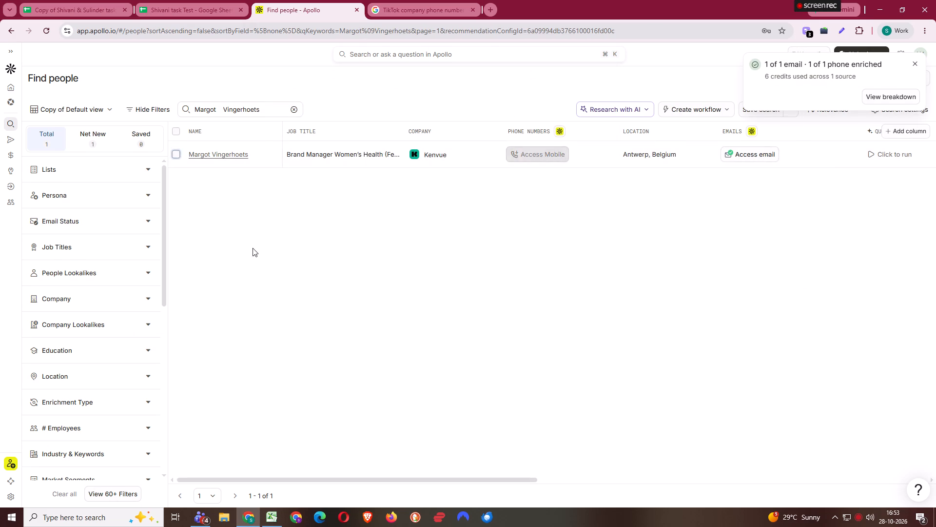
Search Apollo for the row 85 contact's first and last names copied from Excel and request the mobile number.
key(alt+Tab)
drag(92, 195, 127, 195)
key(ctrl+c)
key(alt+Tab)
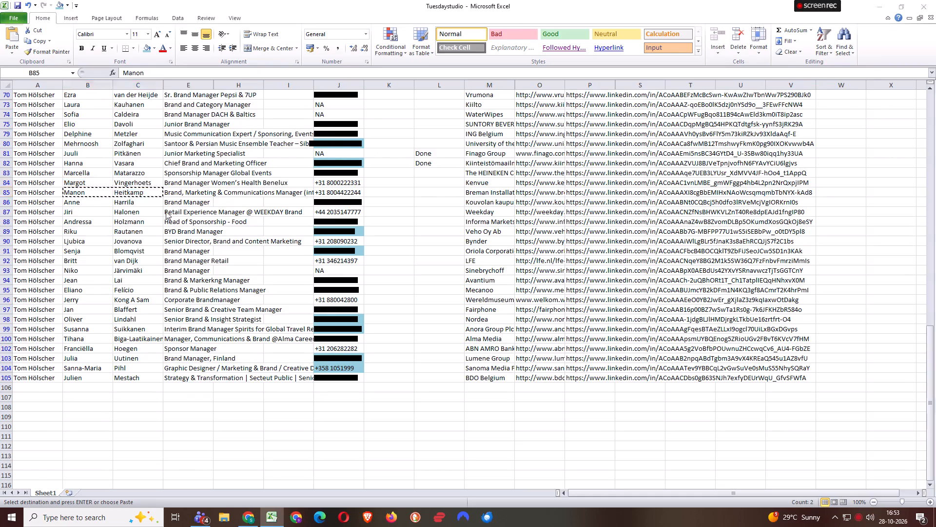
click(231, 105)
triple_click(230, 112)
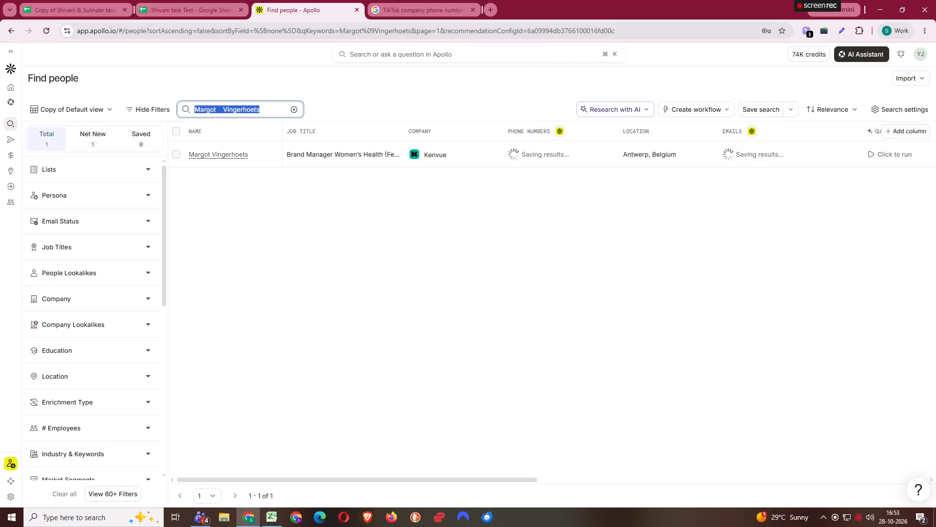
key(ctrl+v)
key(Return)
scroll(230, 112, up, 1)
key(alt+Tab)
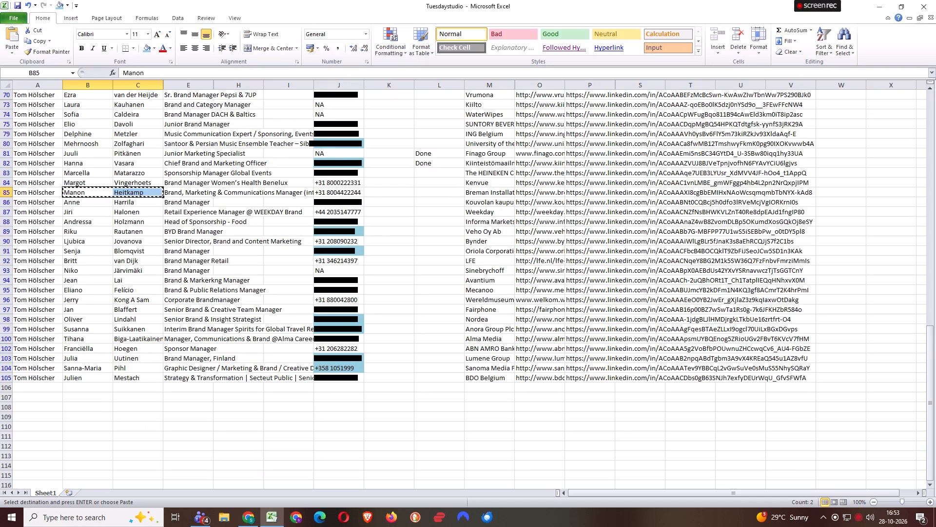
scroll(195, 164, down, 3)
key(alt+Tab)
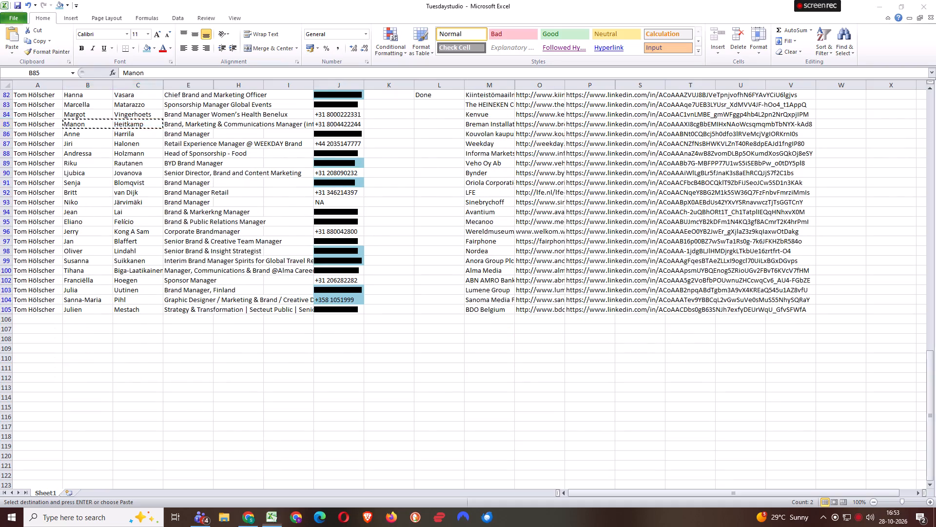
click(527, 151)
Search Apollo for the row 86 contact's name copied from Excel and request the Kouvolan kaupunki brand manager's mobile number.
key(alt+Tab)
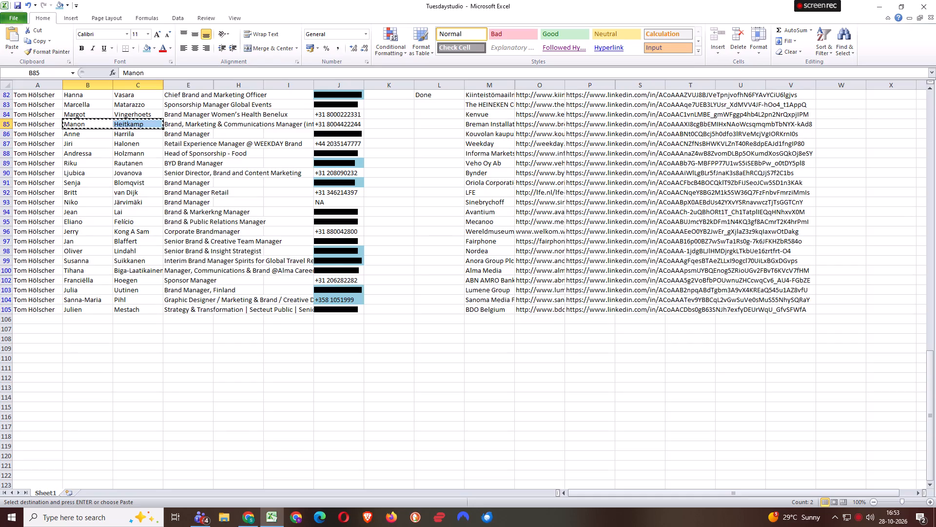
drag(113, 134, 121, 133)
key(ctrl+c)
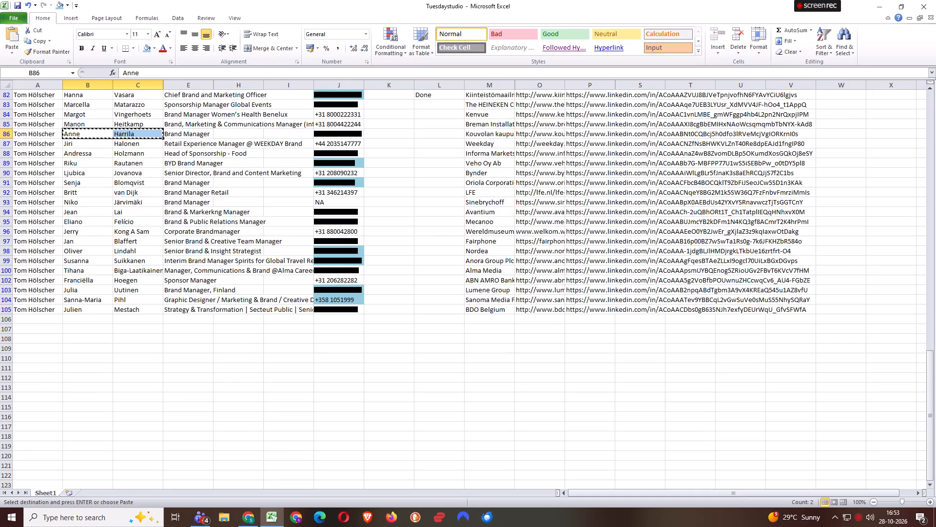
key(alt+Tab)
triple_click(215, 106)
key(ctrl+v)
key(Return)
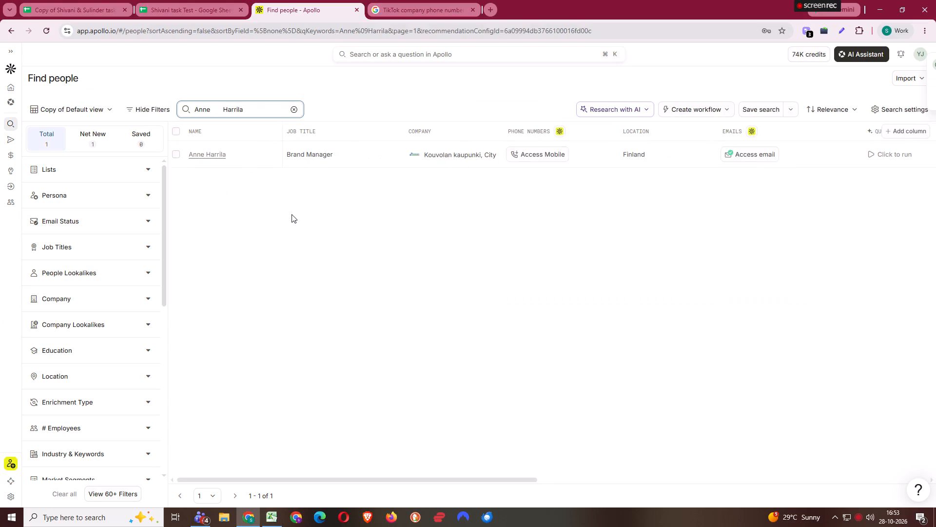
click(512, 150)
Search Apollo for the row 87 contact's first and last names copied from Excel.
key(alt+Tab)
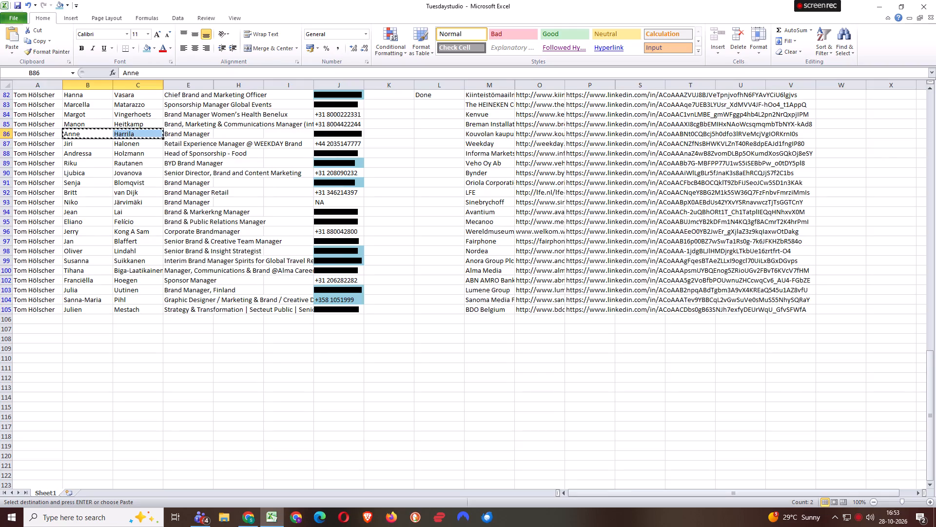
drag(117, 142, 74, 142)
key(ctrl+c)
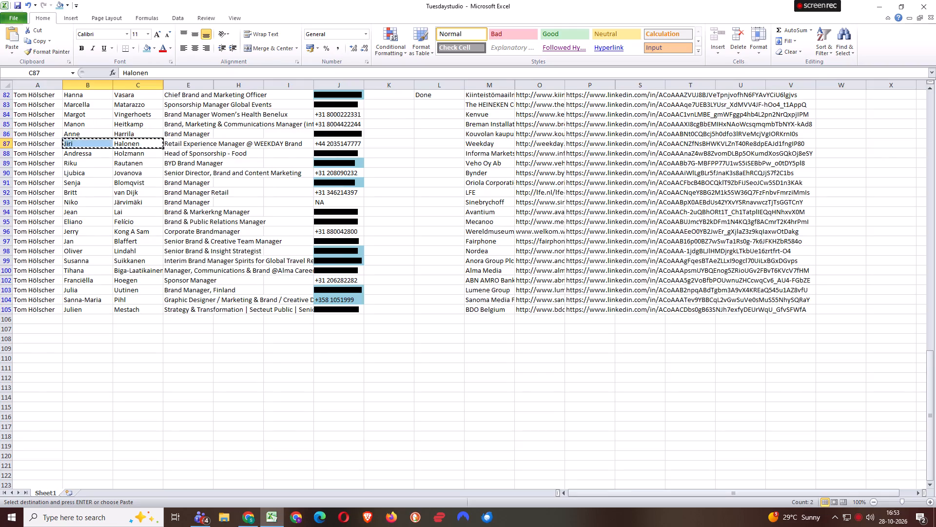
key(alt+Tab)
triple_click(221, 109)
key(ctrl+v)
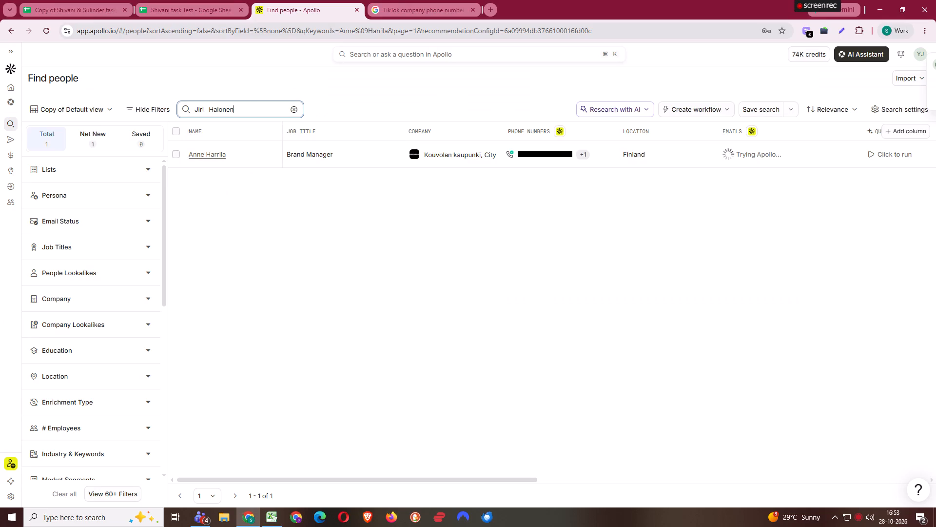
key(Return)
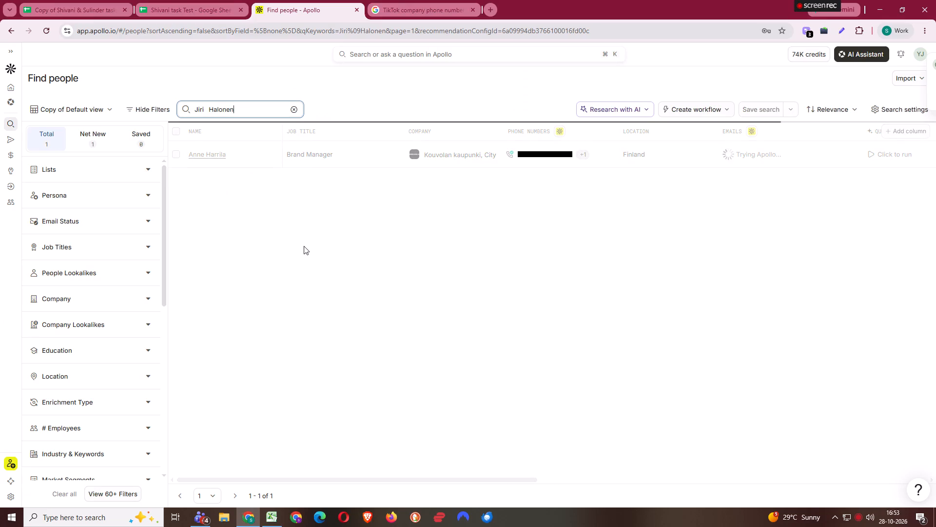
Enter Done in row 87's Comments cell in Excel.
key(alt+Tab)
drag(146, 144, 176, 143)
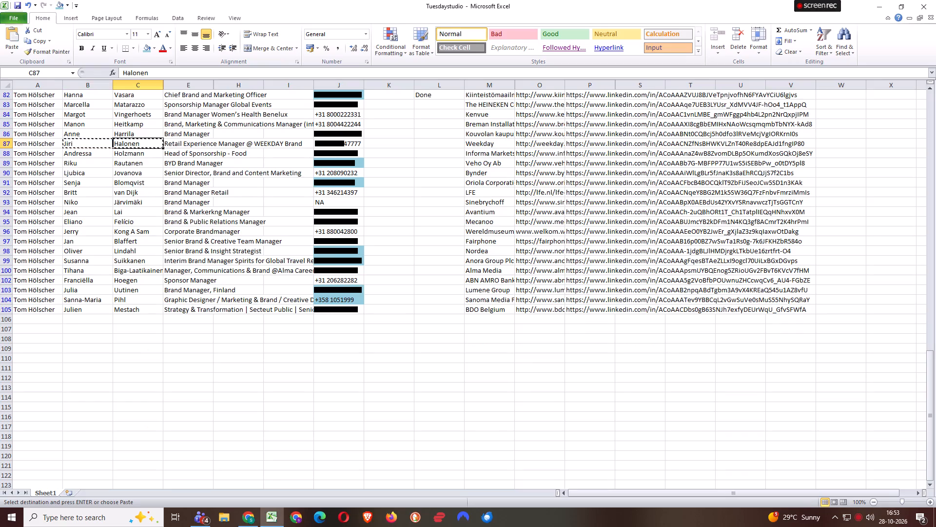
drag(176, 143, 436, 142)
click(436, 142)
key(d)
Search Apollo for the row 88 contact's name copied from Excel and request the Informa Markets sponsorship head's mobile number.
drag(434, 154, 88, 154)
drag(88, 154, 134, 154)
key(ctrl+c)
key(alt+Tab)
triple_click(240, 108)
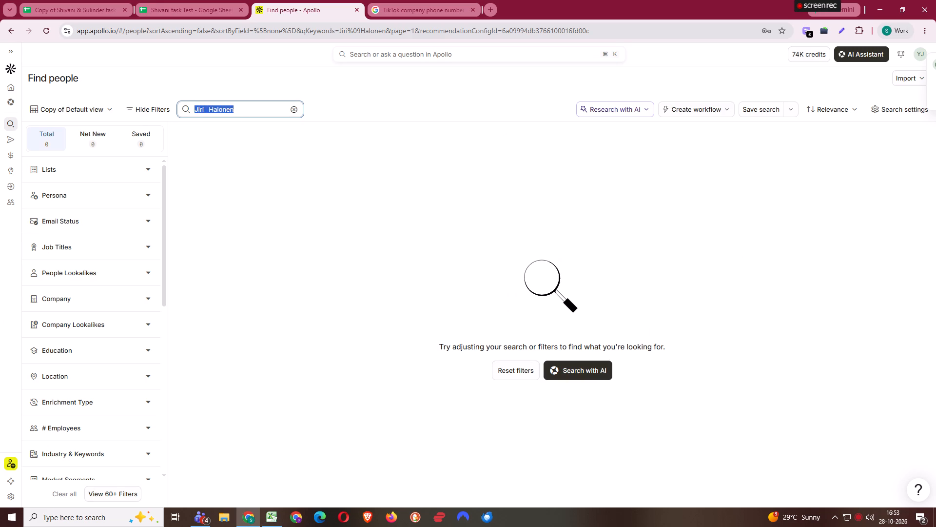
key(ctrl+v)
key(Return)
key(Return)
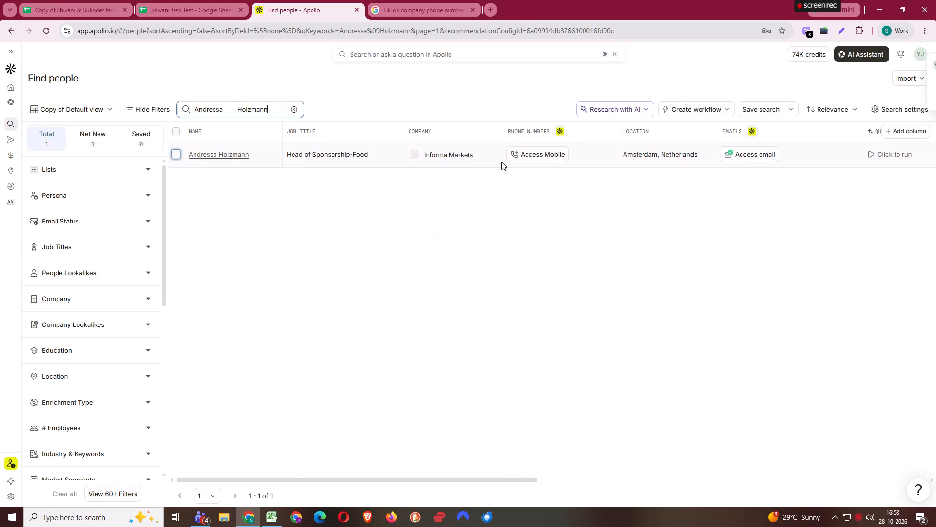
key(alt+Tab)
key(alt+Tab)
click(555, 150)
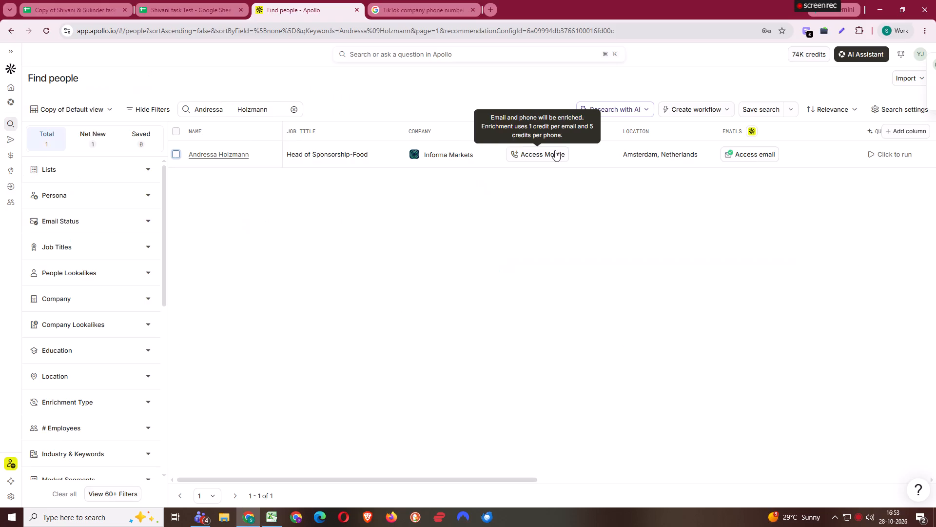
Search Apollo for the row 89 contact's first and last names copied from Excel.
key(alt+Tab)
drag(117, 164, 100, 162)
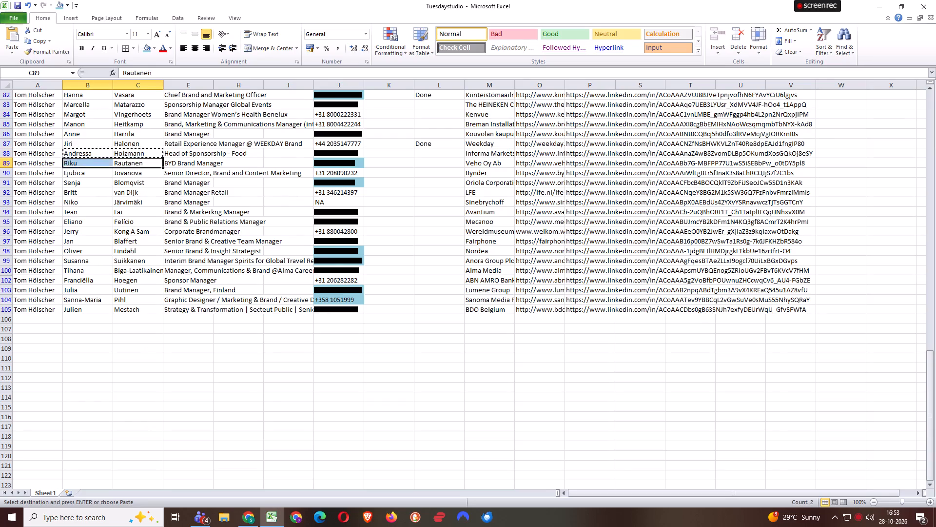
key(ctrl+c)
key(alt+Tab)
double_click(241, 104)
click(239, 113)
triple_click(245, 110)
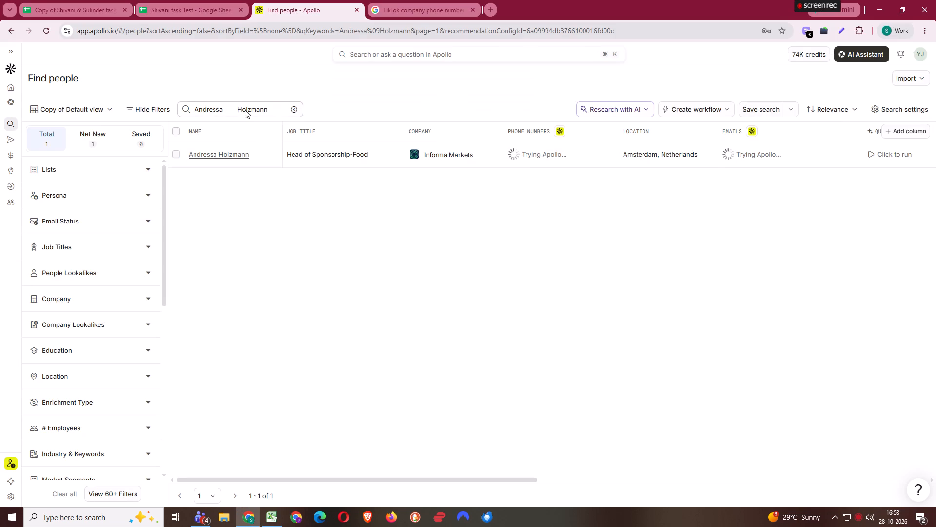
key(ctrl+v)
key(Return)
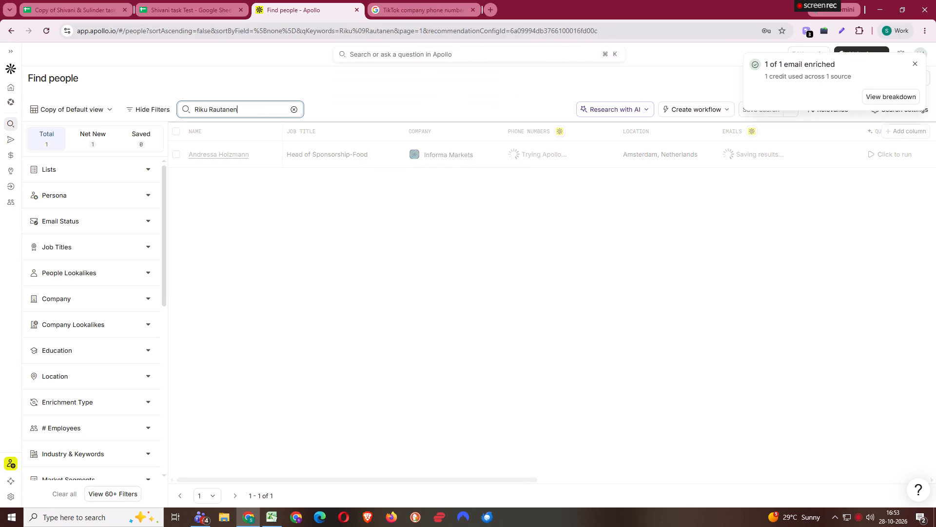
Update the Comments column filter in Excel to hide the rows marked Done.
key(alt+Tab)
scroll(429, 217, up, 20)
scroll(429, 217, up, 6)
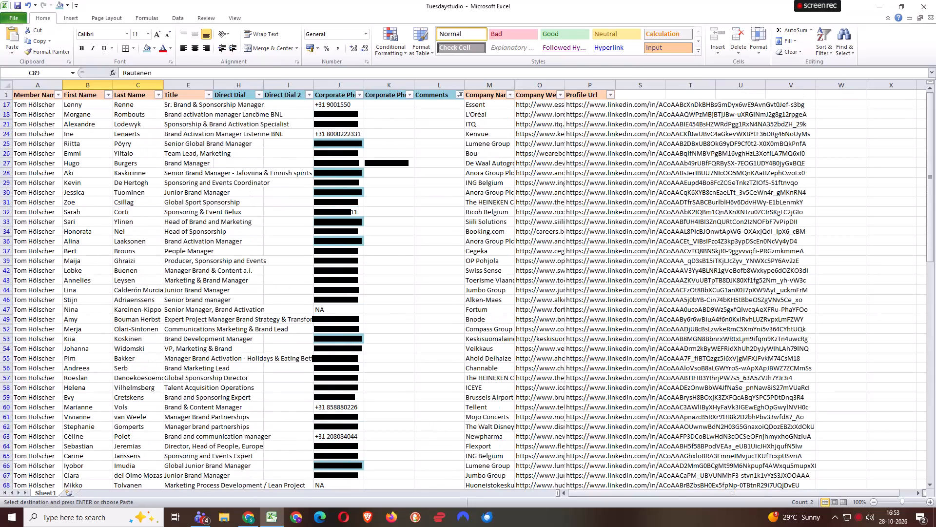
click(456, 93)
click(401, 274)
scroll(397, 269, down, 15)
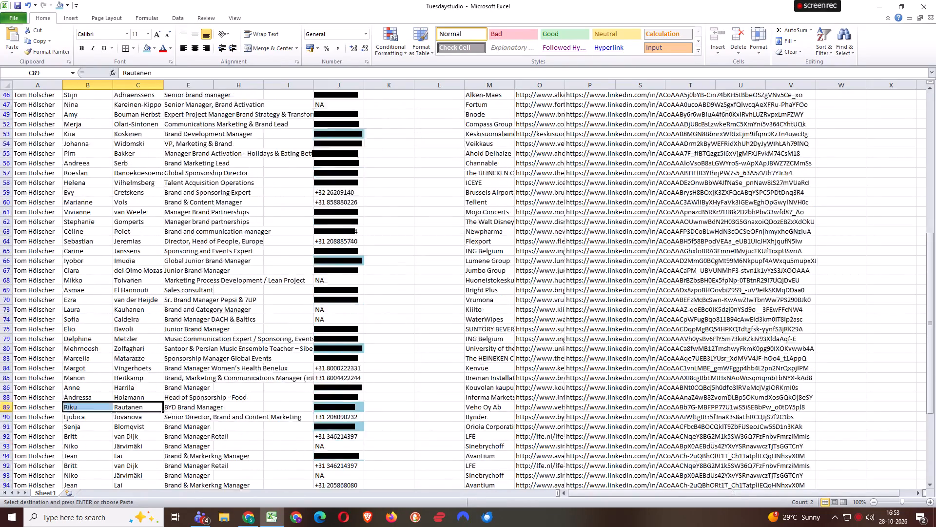
scroll(394, 267, down, 3)
Enter Done in row 89's Comments cell in Excel.
key(alt+Tab)
key(alt+Tab)
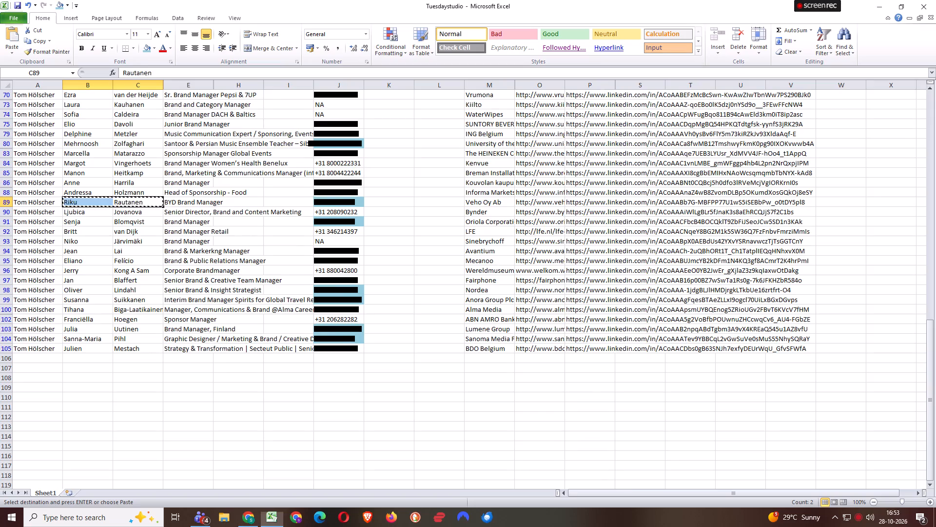
drag(177, 200, 449, 200)
click(449, 200)
key(d)
Search Apollo for the row 90 contact's first and last names copied from Excel.
drag(433, 214, 110, 209)
drag(96, 210, 131, 212)
key(ctrl+c)
key(alt+Tab)
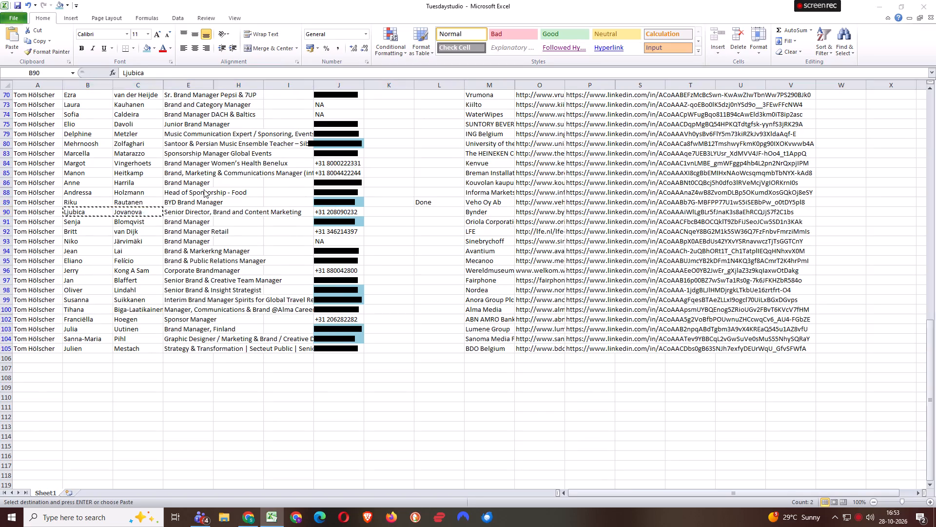
triple_click(233, 107)
key(ctrl+v)
key(Return)
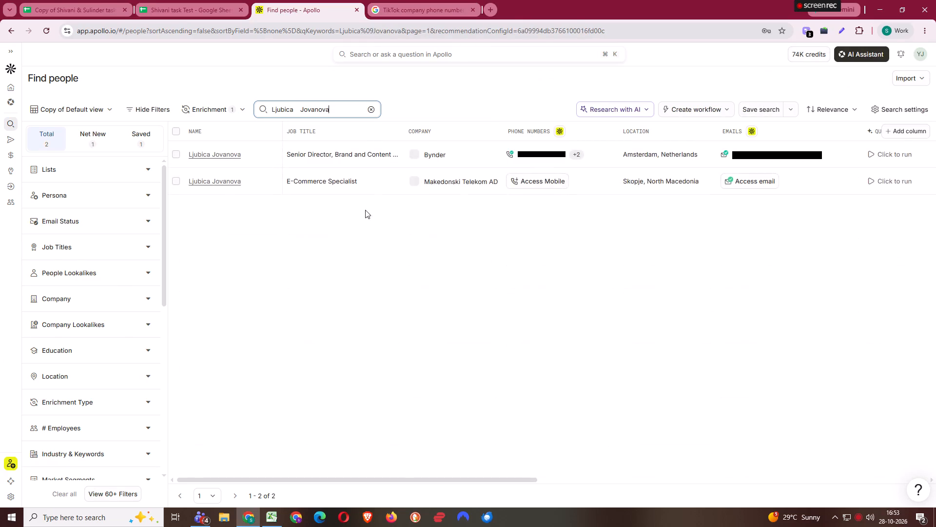
Copy the row 90 contact's default mobile number from Apollo into the Direct Dial cell of row 90 in Excel.
key(alt+Tab)
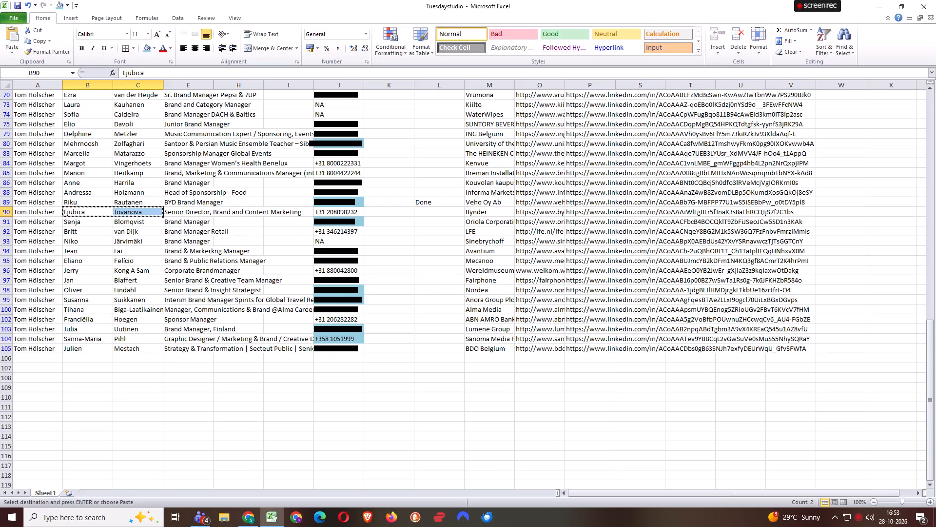
key(alt+Tab)
click(584, 162)
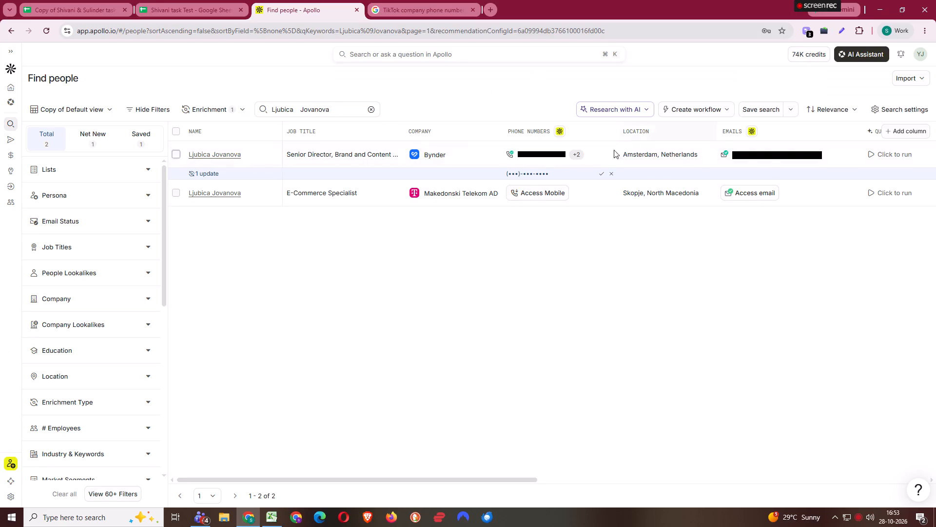
click(592, 153)
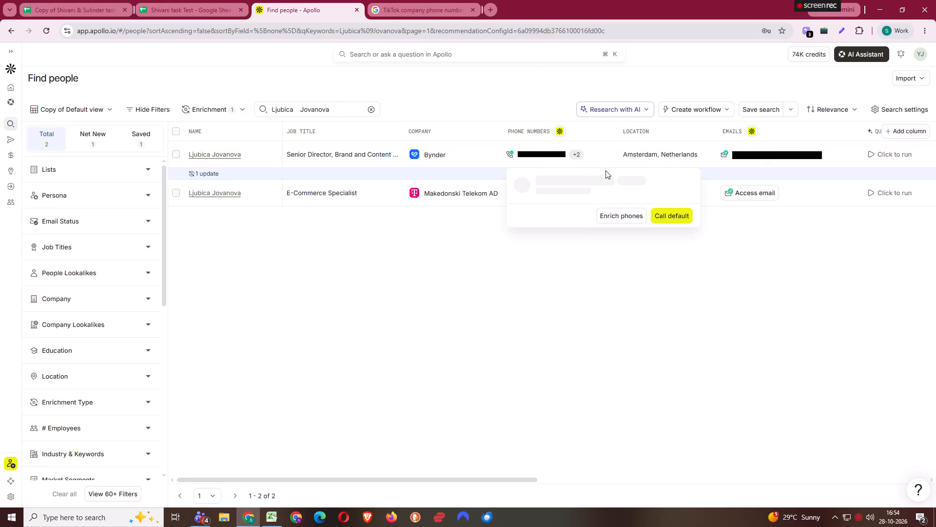
click(633, 190)
key(alt+Tab)
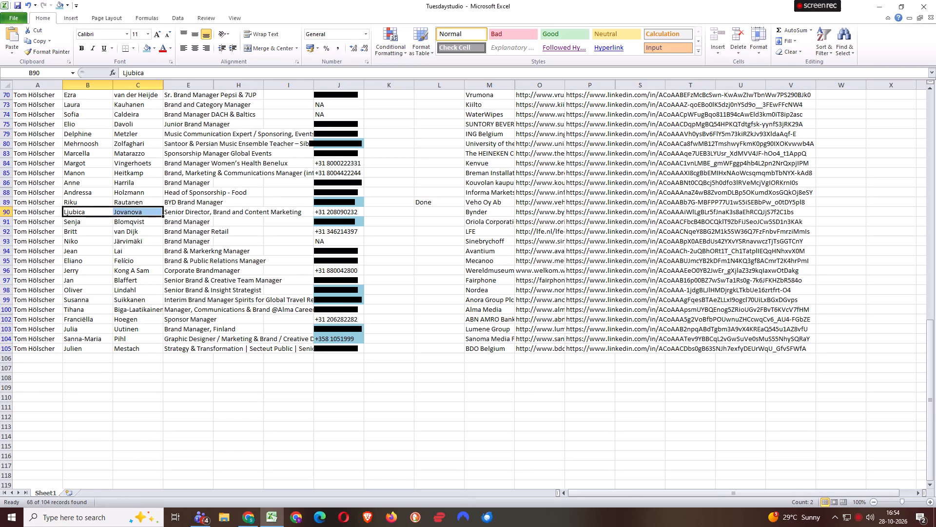
click(230, 213)
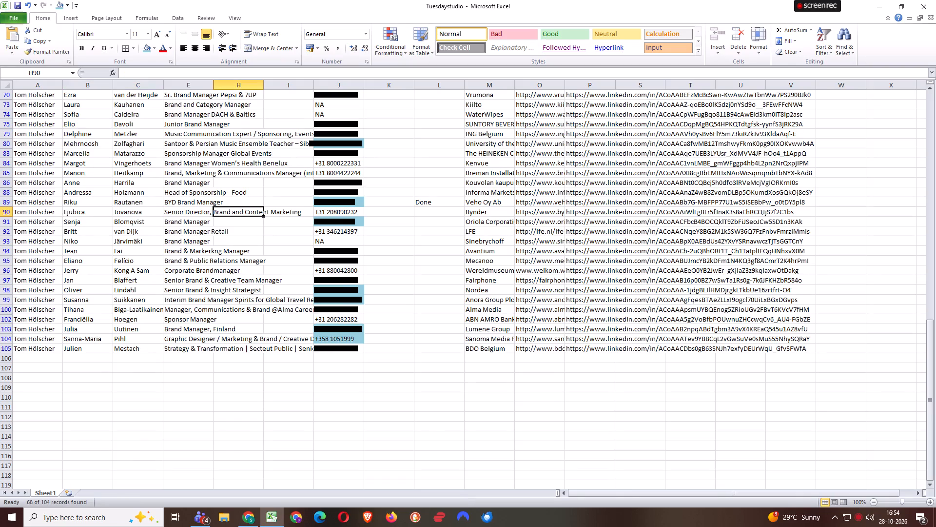
key(apostrophe)
key(ctrl+v)
click(234, 208)
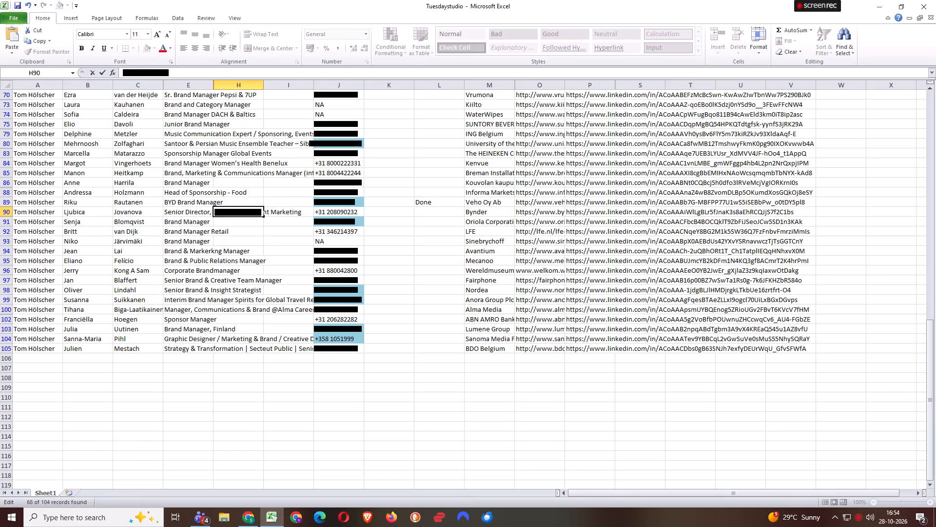
key(BackSpace)
click(271, 261)
Fill Done down from row 89 into row 90's Comments cell.
drag(433, 217, 443, 199)
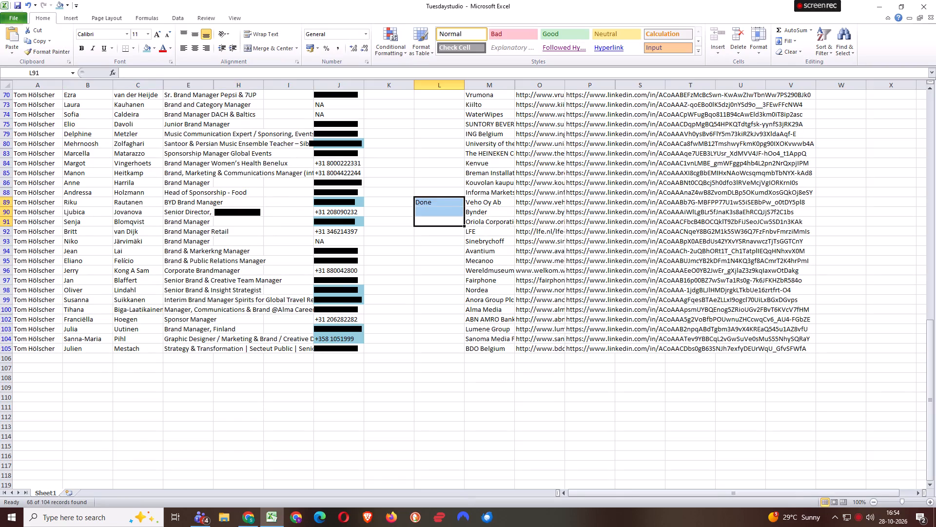
ctrl+drag(442, 201, 442, 206)
drag(443, 214, 445, 204)
key(ctrl+d)
Search Apollo for the row 91 contact's first and last names copied from Excel.
drag(444, 220, 433, 220)
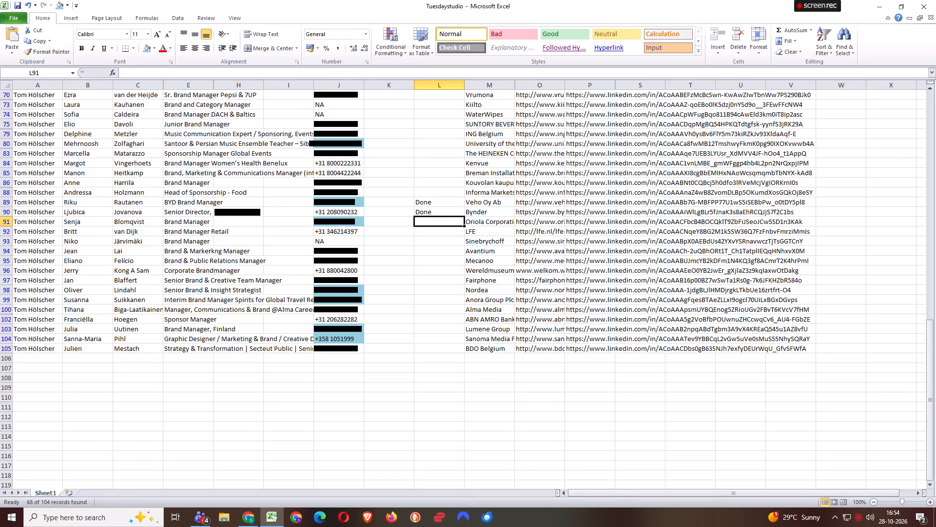
drag(433, 220, 137, 220)
drag(117, 220, 96, 221)
key(ctrl+c)
key(alt+Tab)
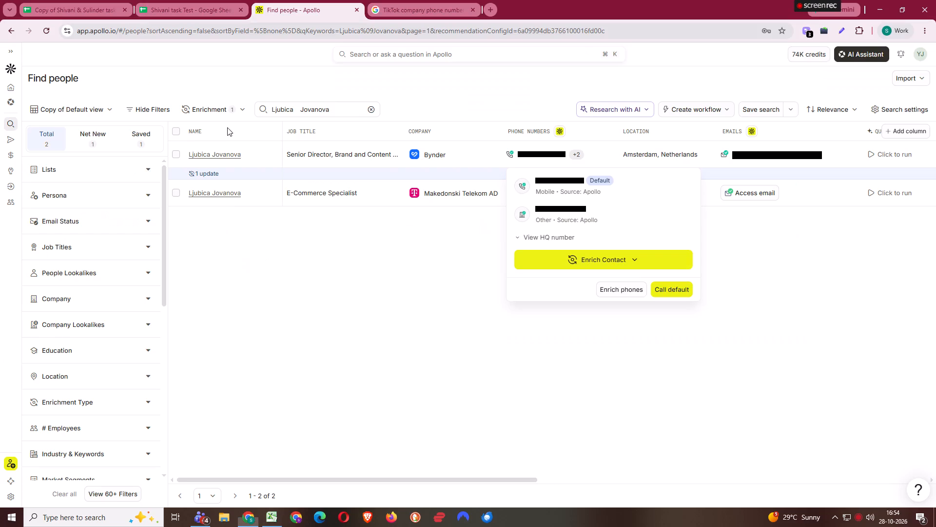
triple_click(287, 110)
key(ctrl+v)
key(Return)
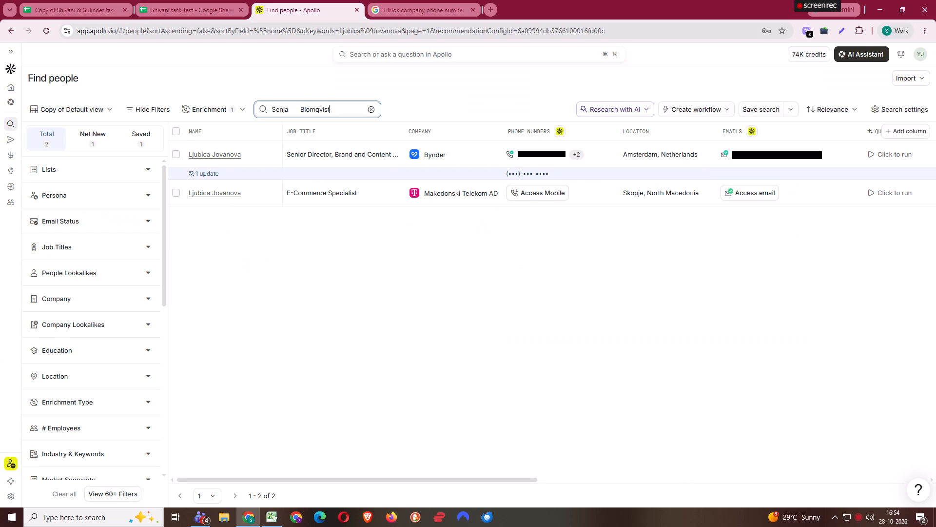
Reapply the column filter in Excel to hide the rows marked Done.
key(alt+Tab)
scroll(287, 110, up, 20)
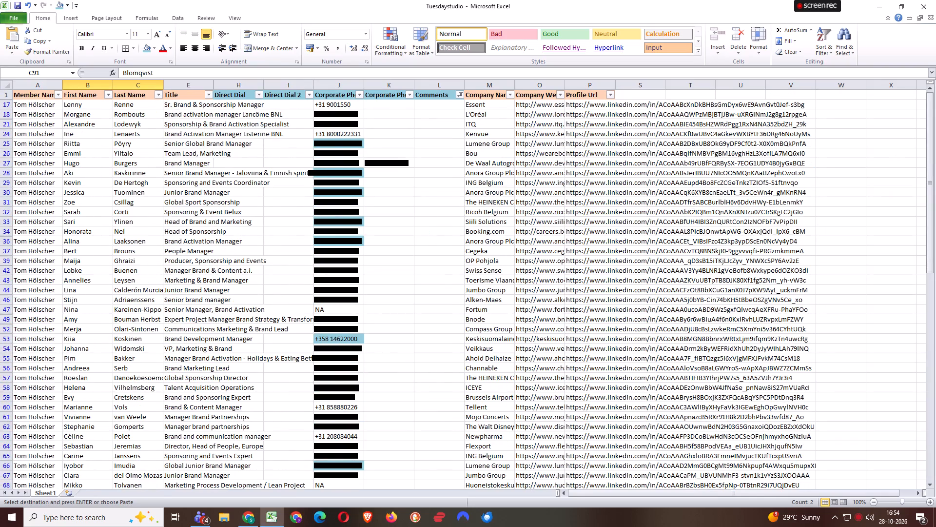
click(162, 94)
click(97, 274)
scroll(217, 240, down, 11)
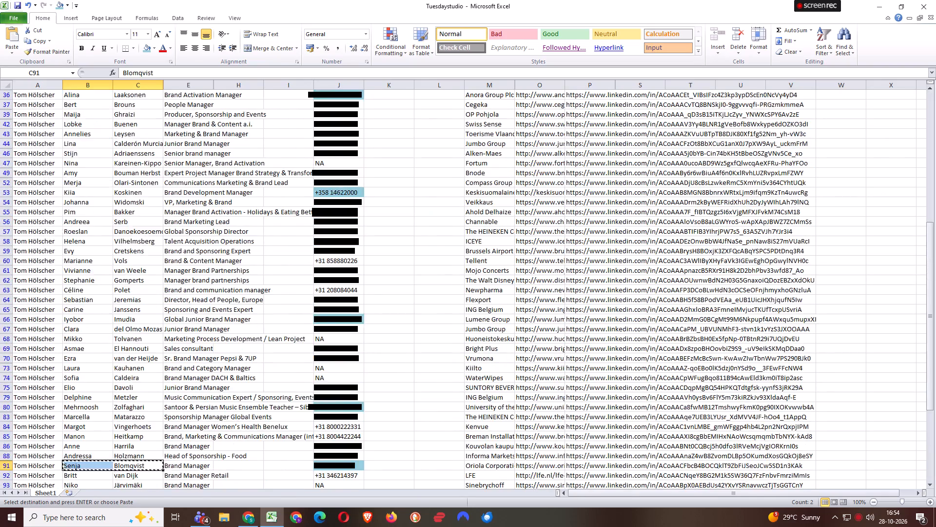
scroll(222, 241, down, 5)
Request the mobile number of the row 91 contact at Oriola Corporation in Apollo.
key(alt+Tab)
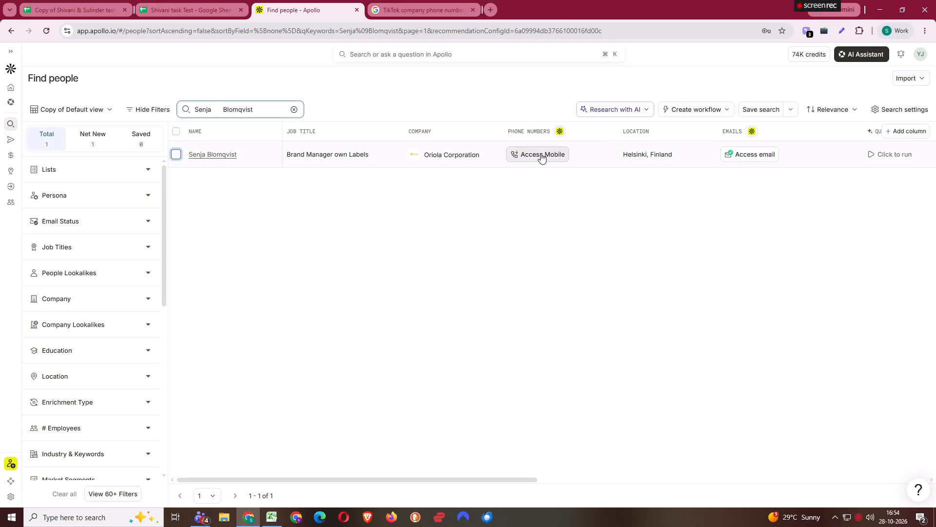
click(541, 153)
Search Apollo for the row 92 contact's first and last names copied from Excel.
key(alt+Tab)
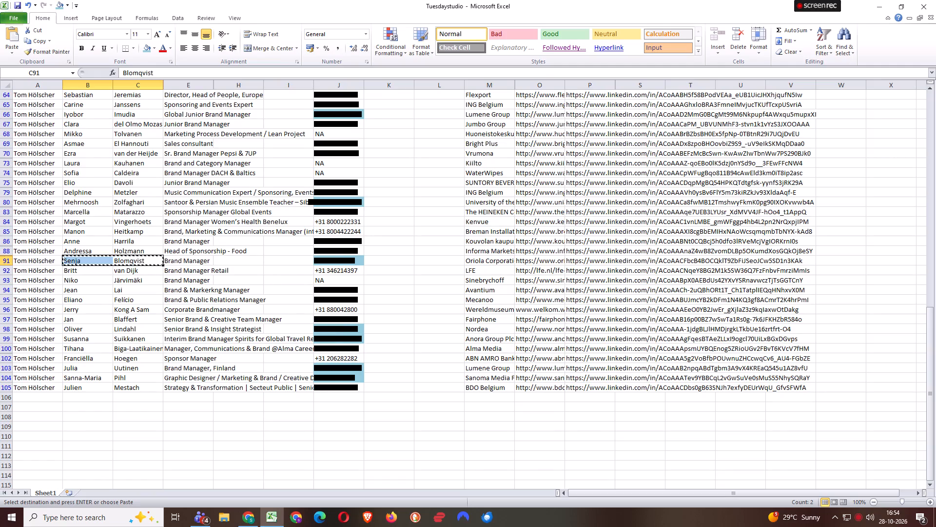
drag(143, 273, 93, 273)
key(ctrl+c)
key(alt+Tab)
click(234, 101)
triple_click(234, 106)
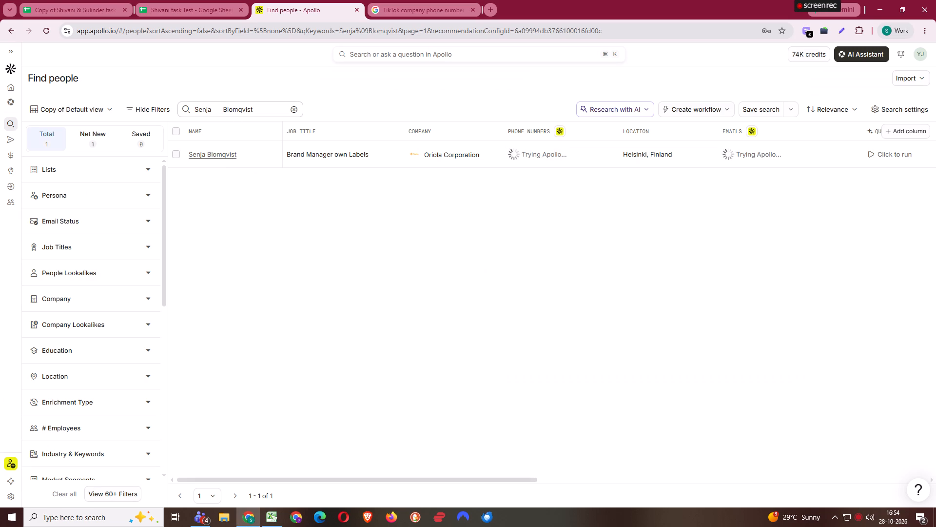
key(ctrl+v)
key(Return)
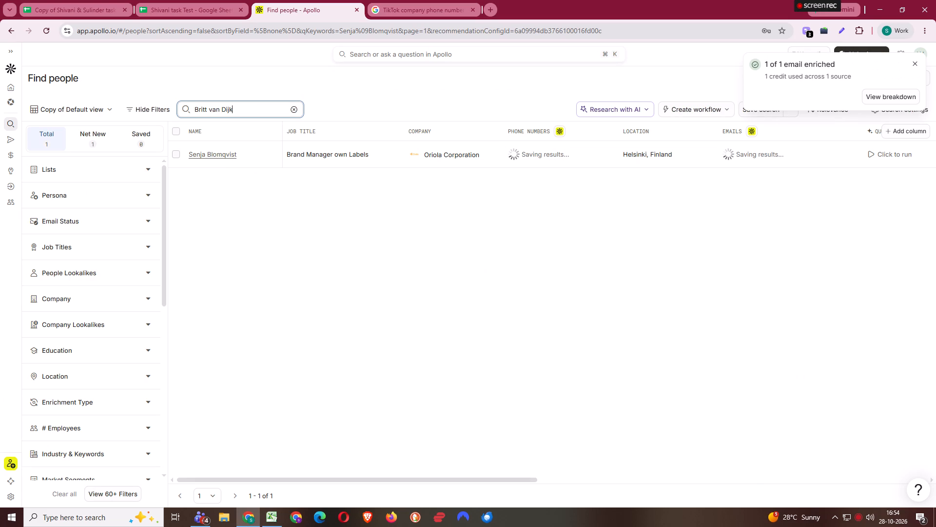
Check row 92's title and company in Excel, and request the mobile number of the matching Brand Manager Retail at LFE in Apollo.
scroll(234, 106, up, 2)
key(alt+Tab)
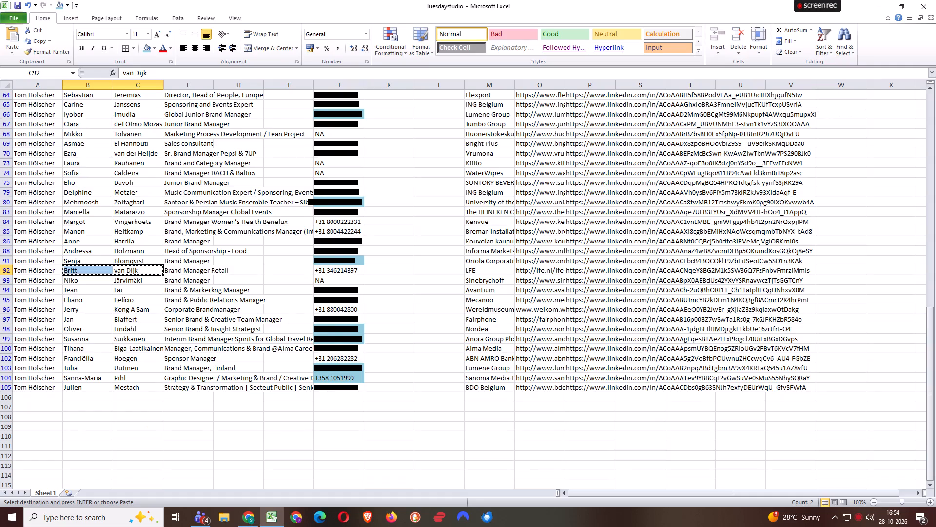
drag(189, 269, 505, 268)
key(alt+Tab)
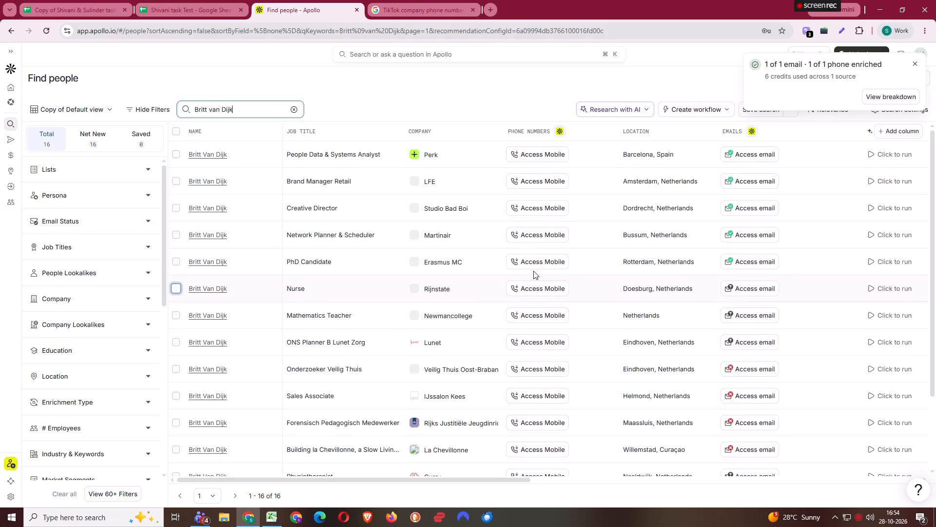
click(546, 183)
Search Apollo for the row 93 contact's names copied from Excel, replacing each ä in the last name with a.
key(alt+Tab)
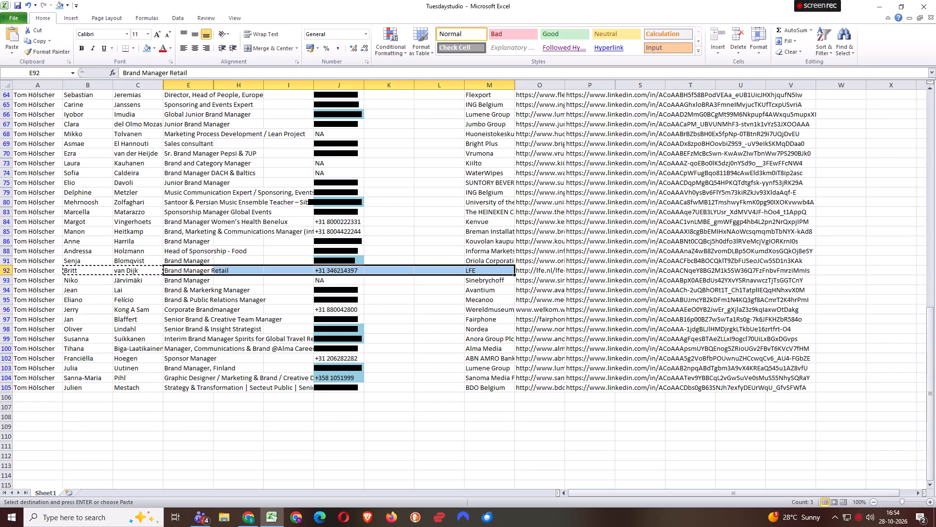
drag(136, 280, 79, 278)
key(ctrl+c)
key(alt+Tab)
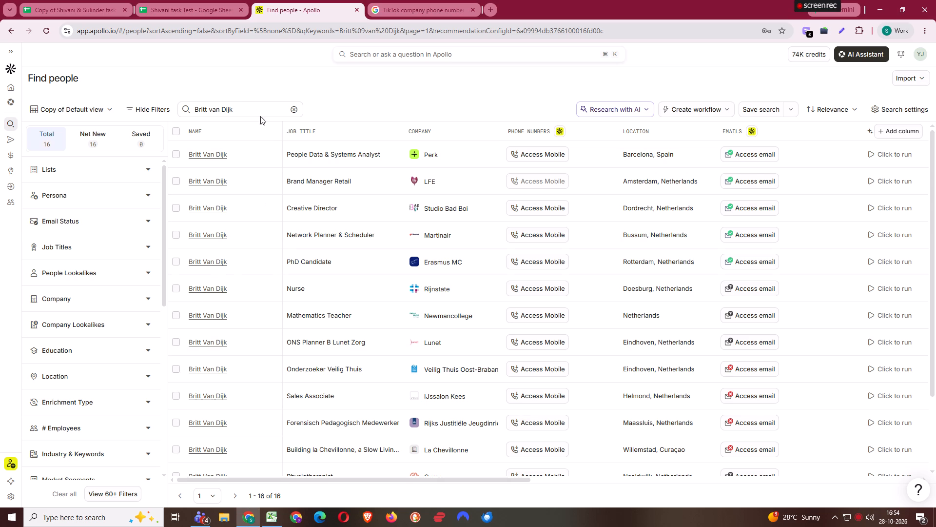
triple_click(252, 108)
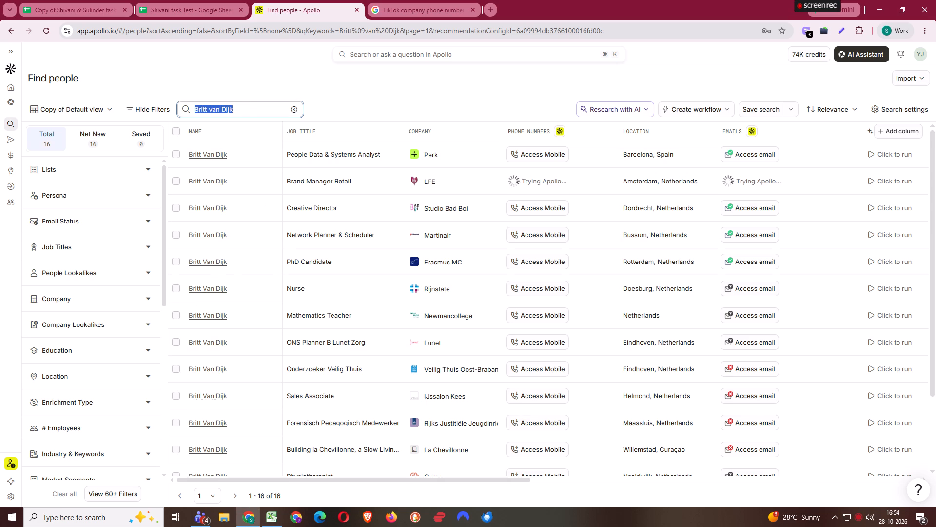
key(ctrl+v)
click(231, 109)
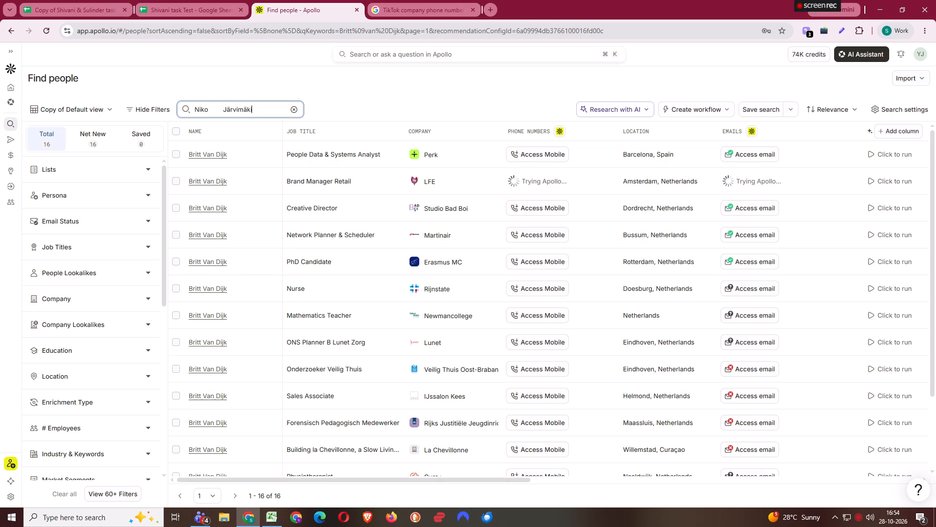
key(BackSpace)
key(a)
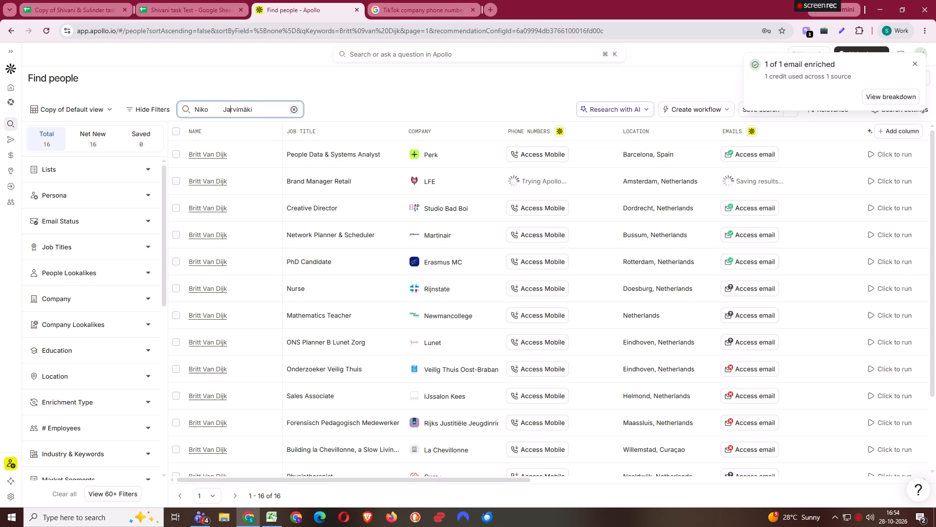
click(247, 108)
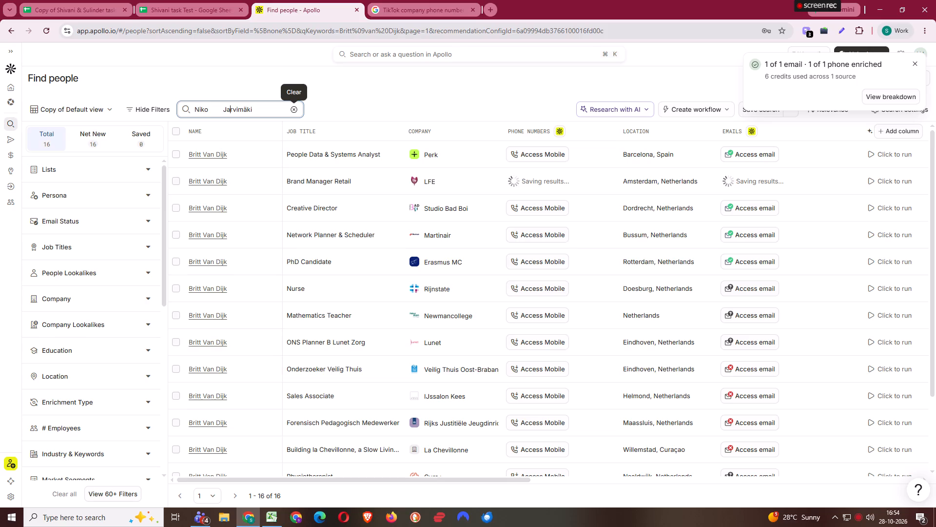
key(BackSpace)
key(a)
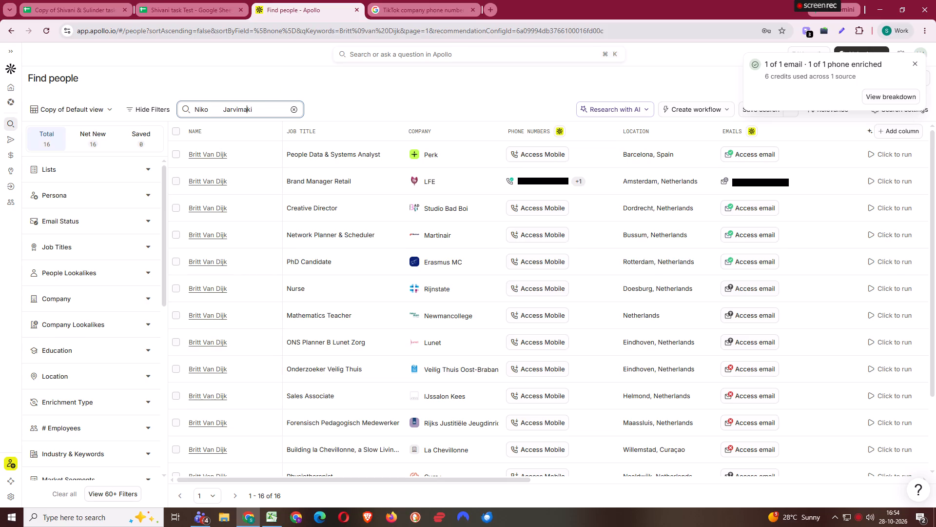
key(Return)
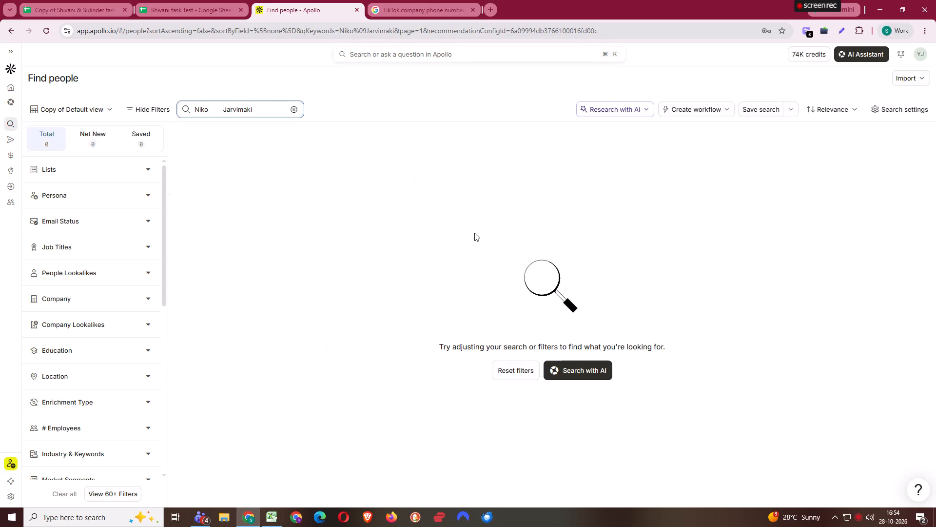
Enter Done in row 93's Comments cell in Excel.
key(alt+Tab)
drag(142, 281, 430, 280)
click(430, 280)
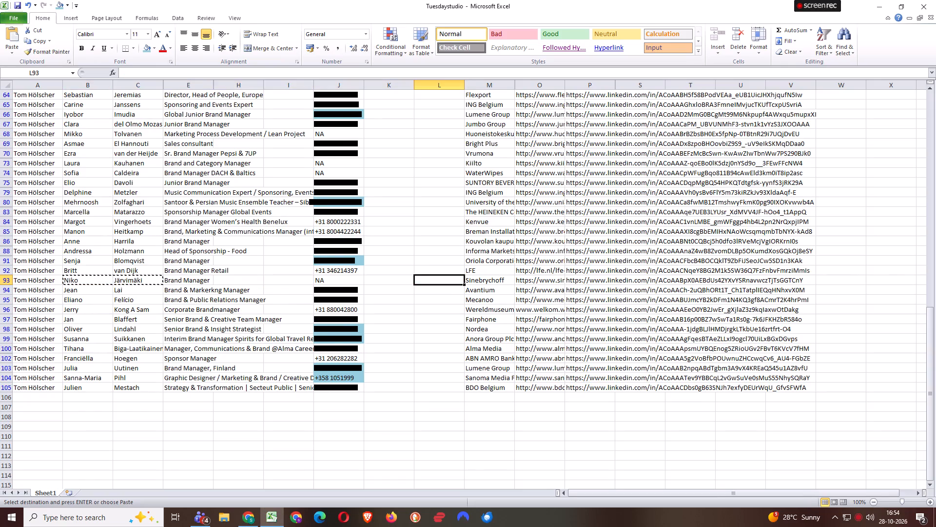
key(d)
Search Apollo for the row 94 contact's first and last names copied from Excel.
drag(425, 289, 24, 287)
drag(82, 290, 136, 290)
key(ctrl+c)
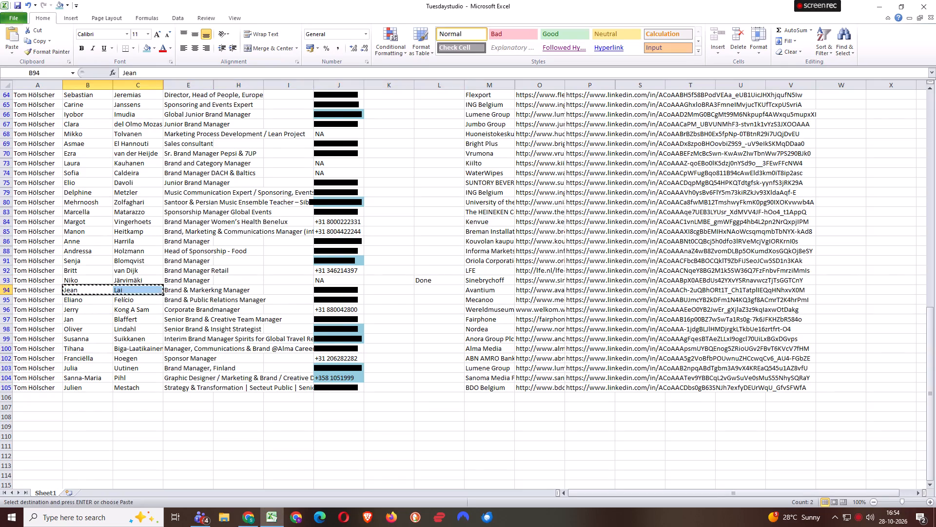
key(alt+Tab)
triple_click(225, 107)
key(ctrl+v)
key(Return)
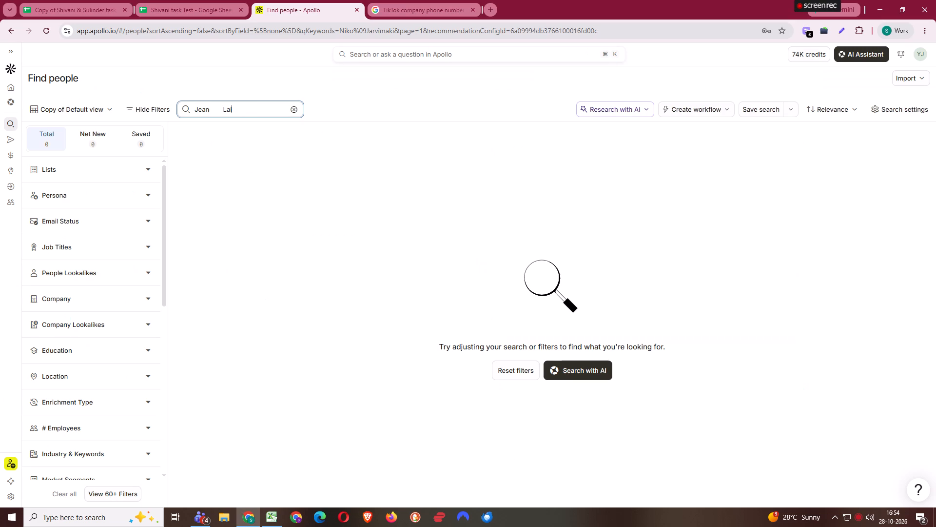
Scan the results for the row 94 contact and narrow the Apollo search by adding the company name Avantium from Excel.
scroll(225, 107, up, 2)
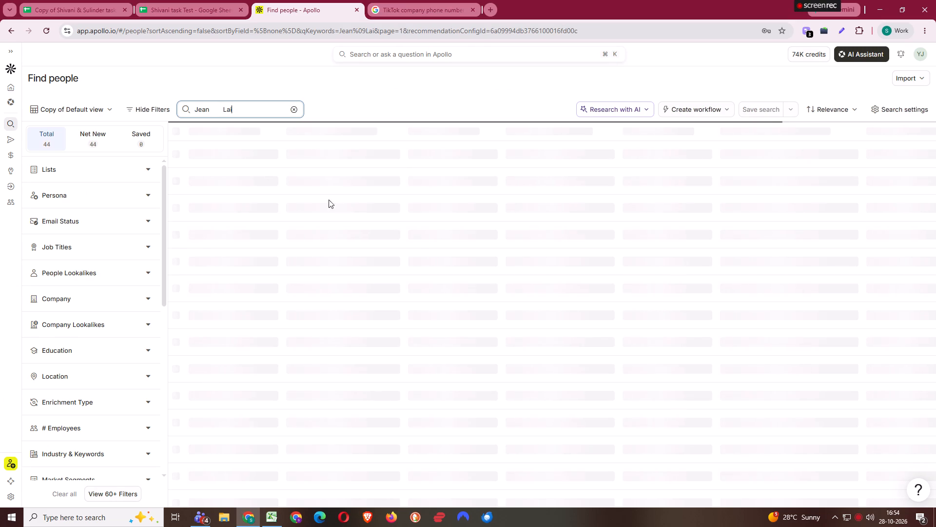
key(alt+Tab)
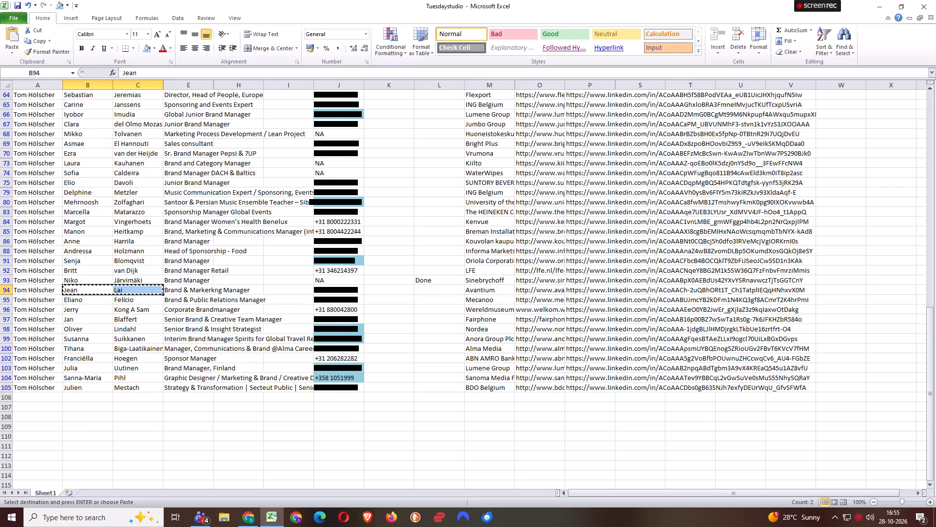
key(alt+Tab)
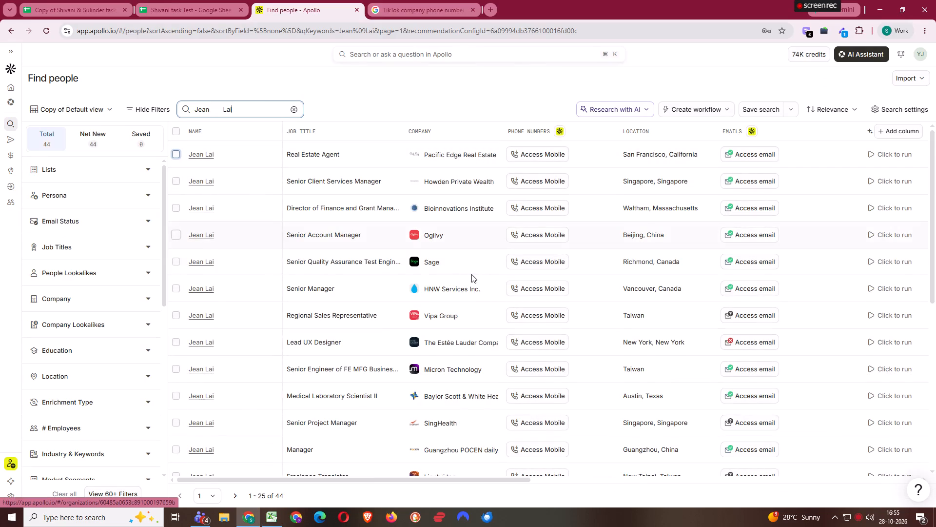
scroll(472, 273, down, 4)
key(alt+Tab)
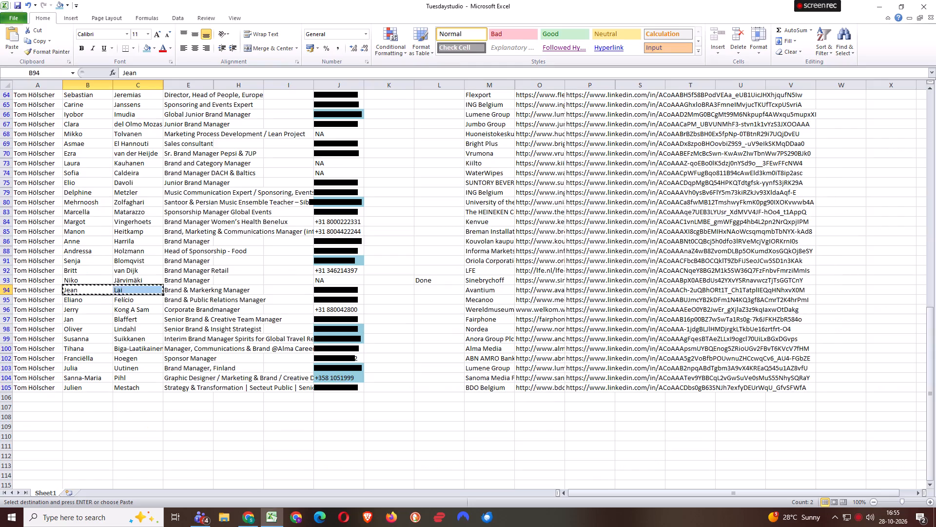
click(485, 290)
key(ctrl+c)
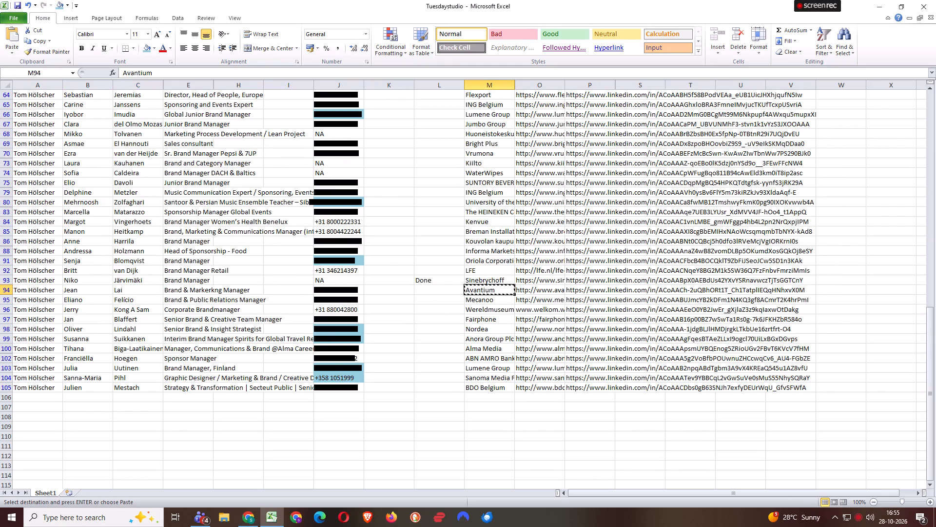
key(alt+Tab)
key(space)
key(ctrl+v)
key(Return)
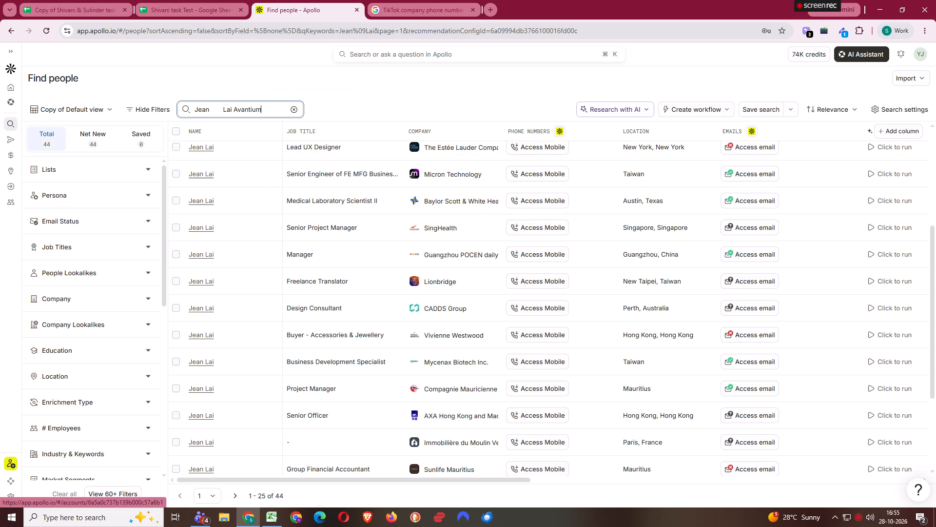
Reapply the Comments filter in Excel so that only rows with blank comments are listed.
key(alt+Tab)
scroll(401, 162, up, 4)
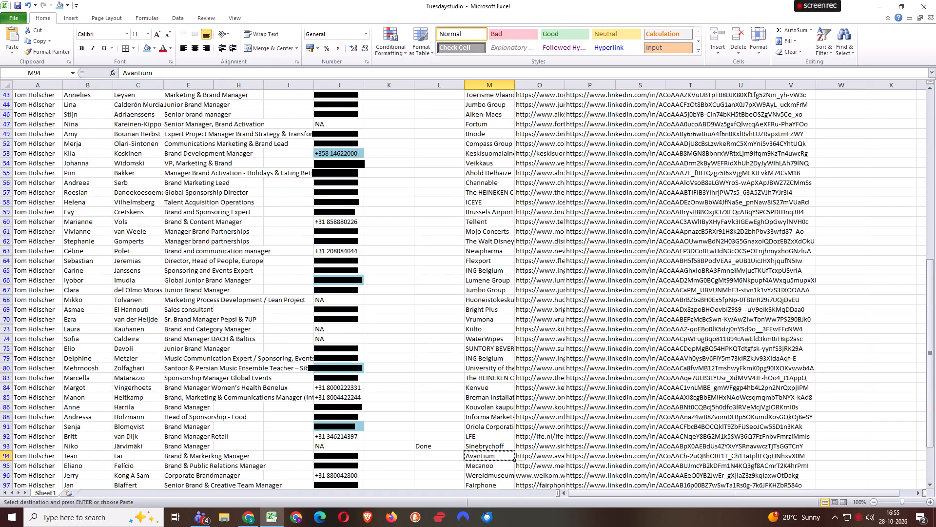
scroll(401, 162, up, 15)
click(458, 94)
click(392, 276)
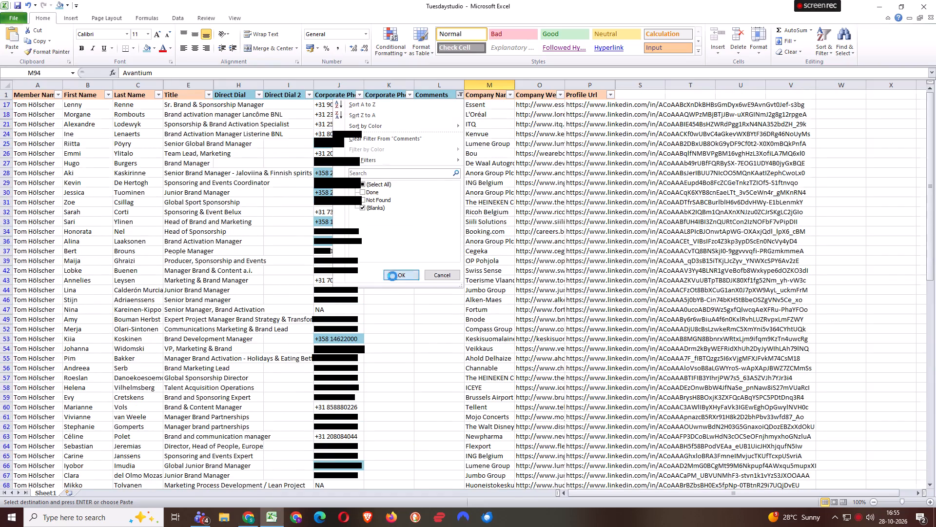
scroll(383, 287, down, 20)
scroll(383, 287, down, 4)
scroll(381, 291, up, 4)
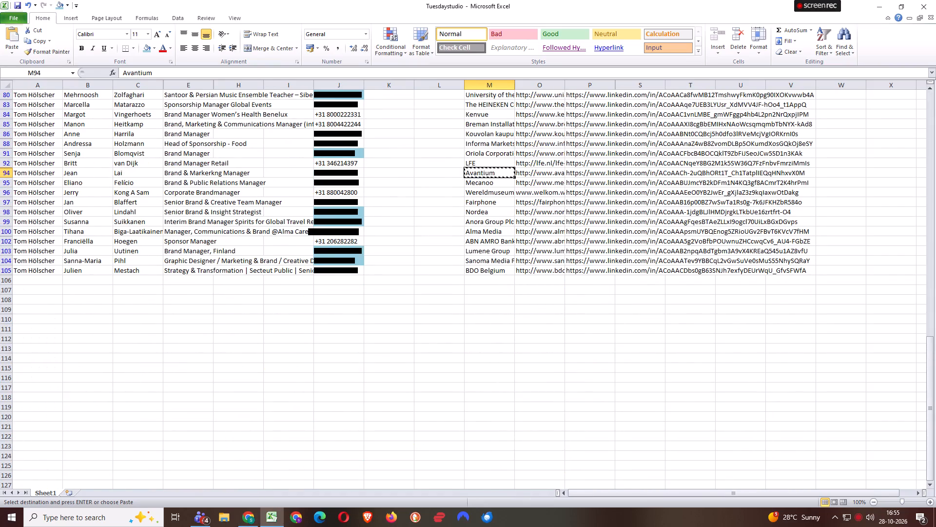
Check the Apollo results for the row 94 contact and enter Done in row 94's Comments cell in Excel.
click(484, 82)
click(427, 196)
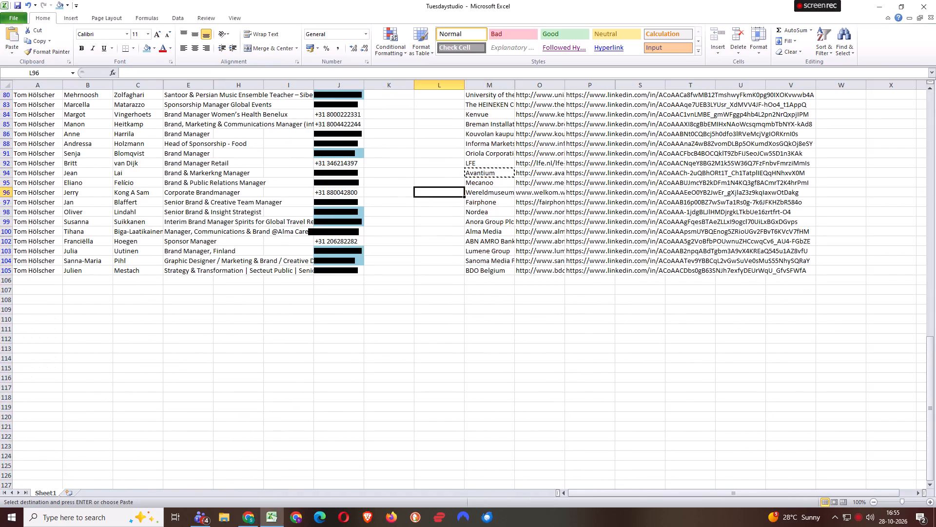
key(alt+Tab)
key(alt+Tab)
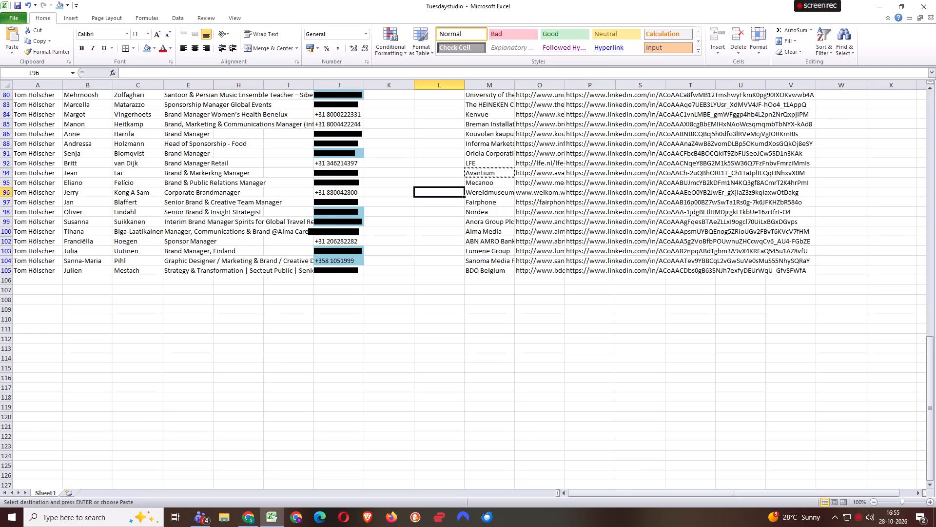
click(453, 174)
key(alt+Tab)
key(alt+Tab)
key(d)
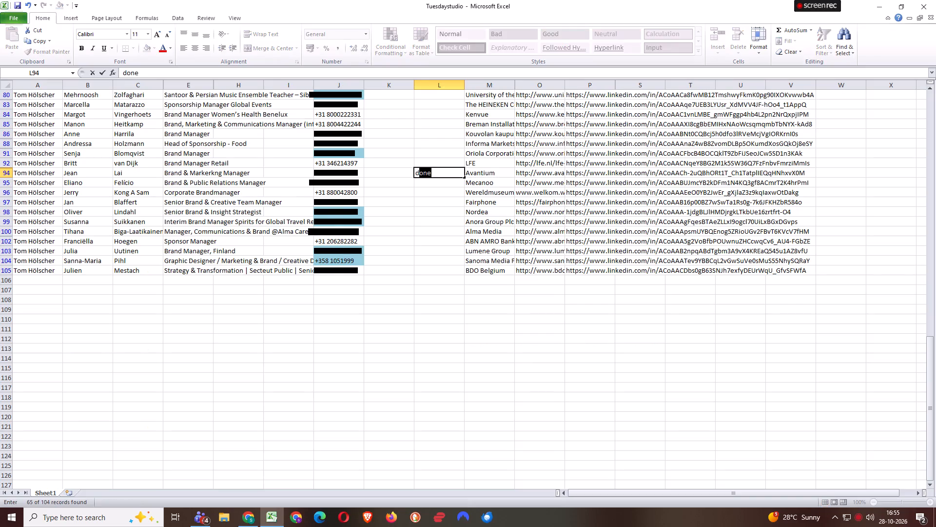
click(427, 209)
Search Apollo for the row 95 contact's first and last names copied from Excel.
drag(433, 182, 105, 182)
drag(105, 181, 138, 181)
key(ctrl+c)
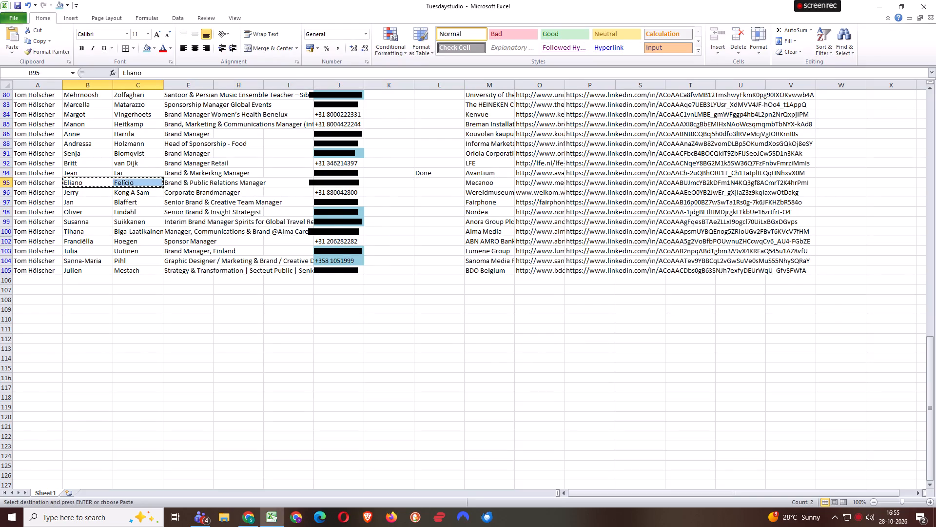
key(alt+Tab)
triple_click(223, 110)
key(ctrl+v)
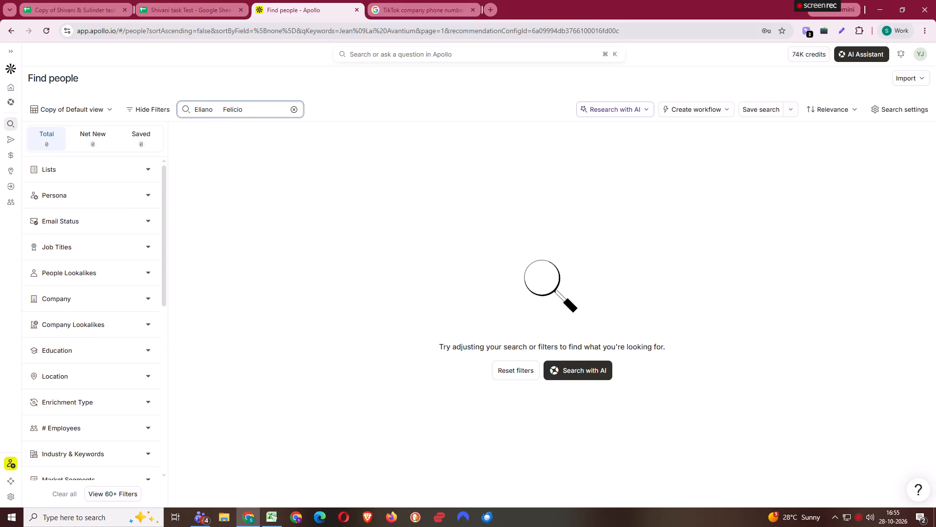
click(236, 111)
key(BackSpace)
key(c)
key(Return)
Reapply the blanks-only Comments filter in Excel to hide row 94.
key(alt+Tab)
scroll(368, 203, up, 10)
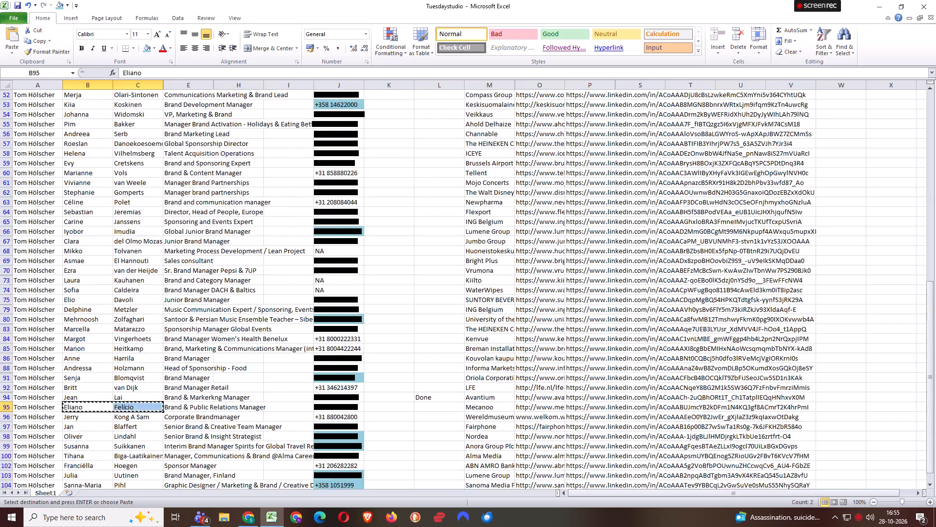
scroll(389, 199, up, 13)
click(460, 91)
click(398, 274)
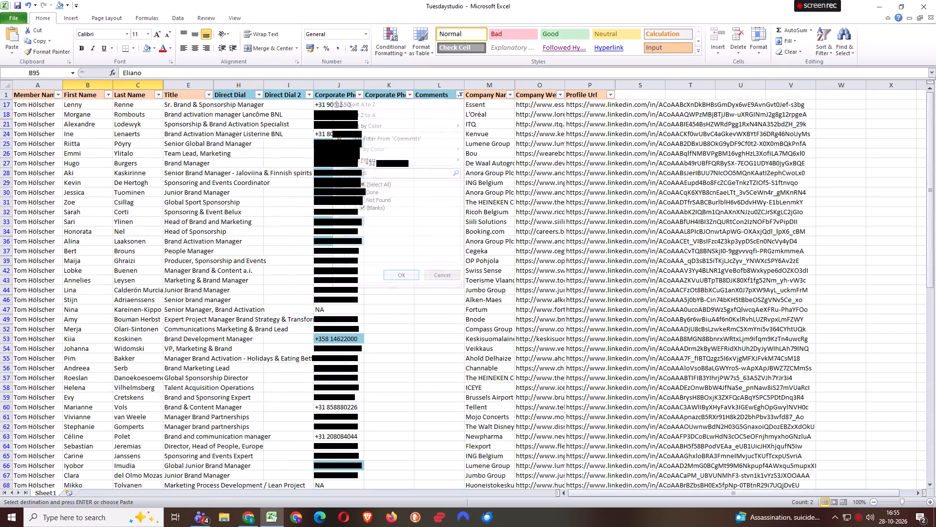
scroll(398, 274, down, 16)
Check the Apollo results for the row 95 contact and enter Done in row 95's Comments cell in Excel.
key(alt+Tab)
key(alt+Tab)
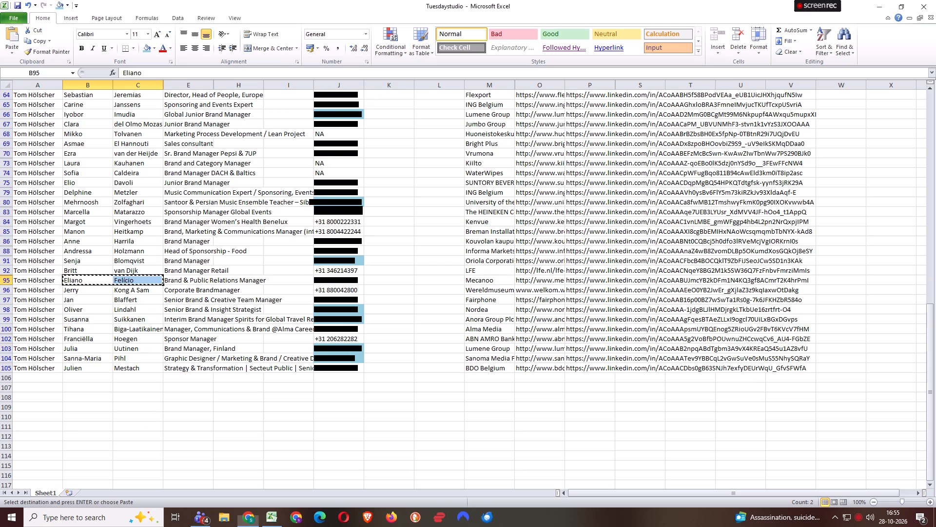
drag(144, 280, 434, 280)
click(434, 280)
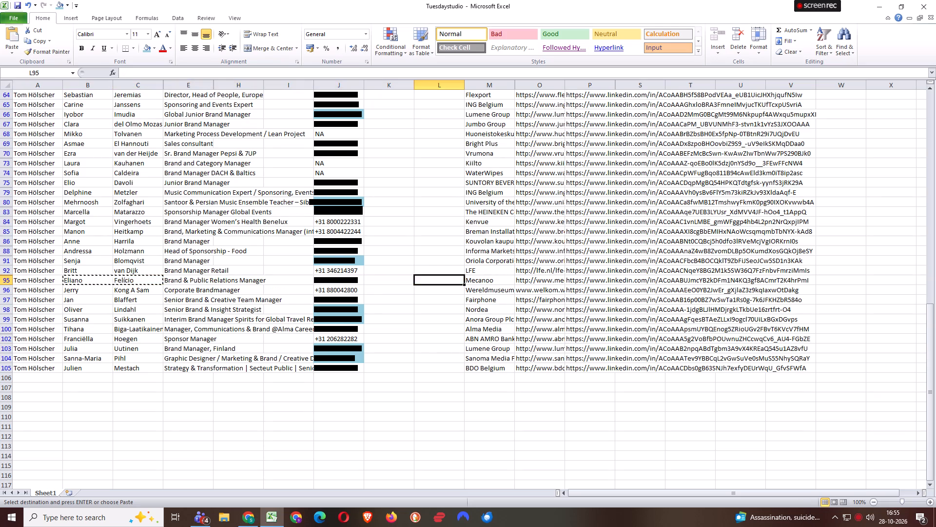
key(d)
Search Apollo for the row 96 contact's first and last names copied from Excel.
drag(441, 292, 98, 289)
drag(98, 289, 143, 289)
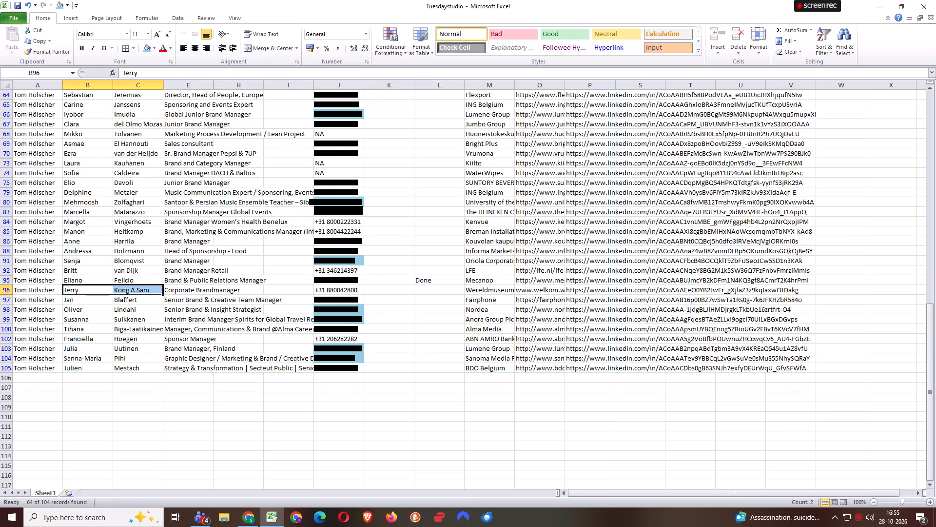
key(ctrl+c)
key(alt+Tab)
double_click(218, 109)
key(ctrl+v)
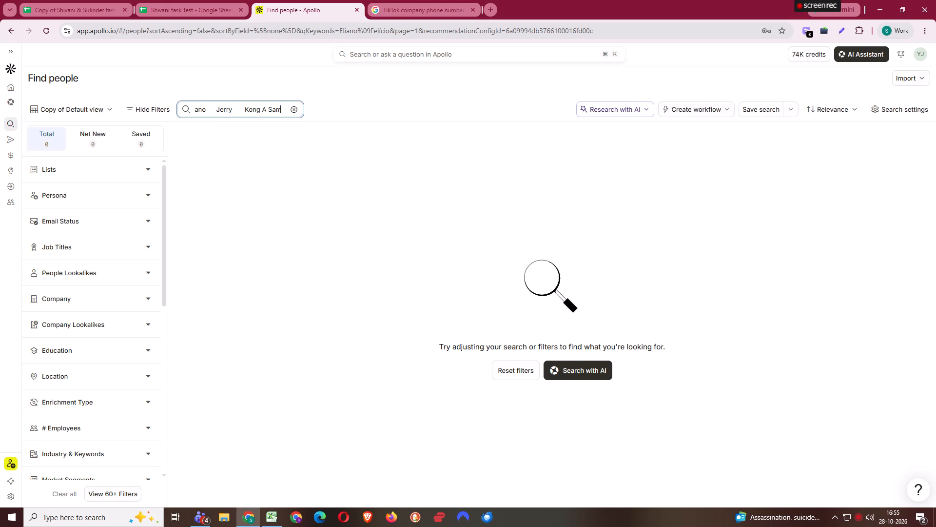
key(ctrl+a)
key(ctrl+v)
key(Return)
Repeat the Apollo search for the row 96 contact with the last name shortened to its final word.
key(alt+Tab)
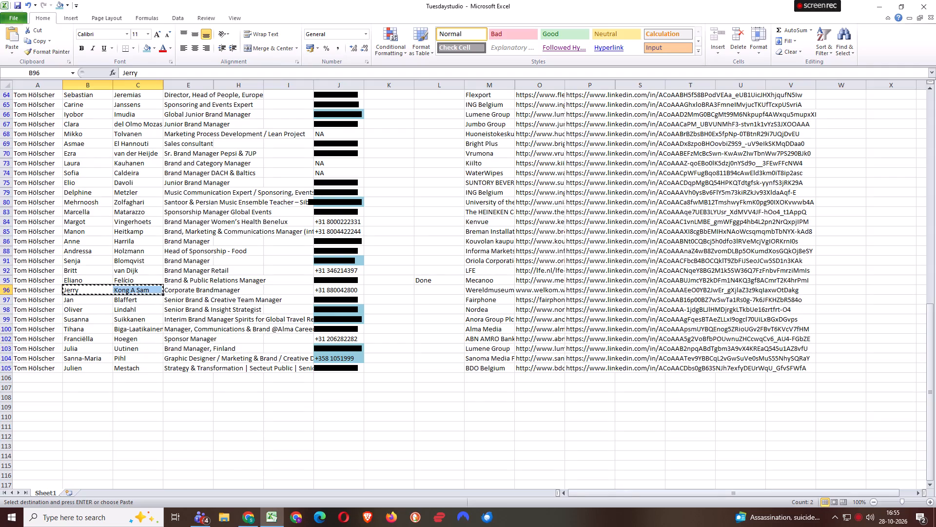
key(alt+Tab)
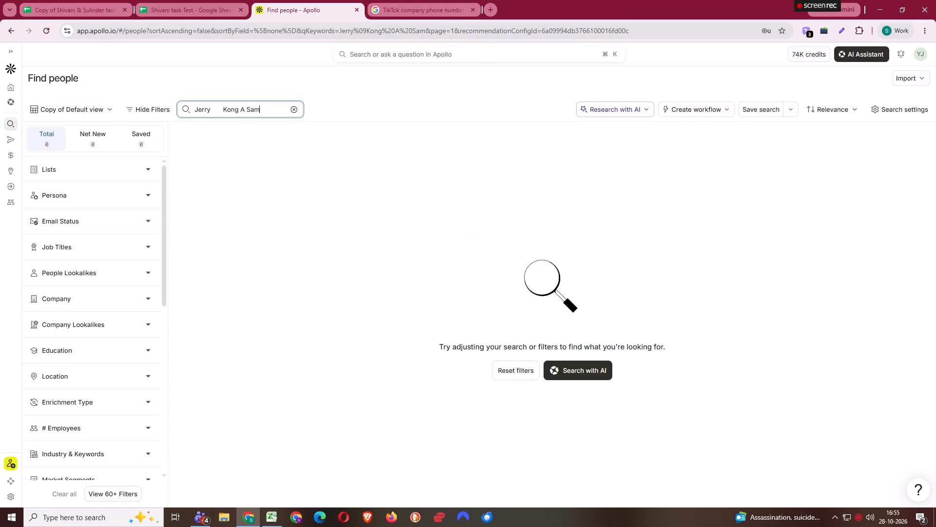
drag(246, 111, 221, 113)
key(BackSpace)
key(Return)
scroll(221, 113, up, 2)
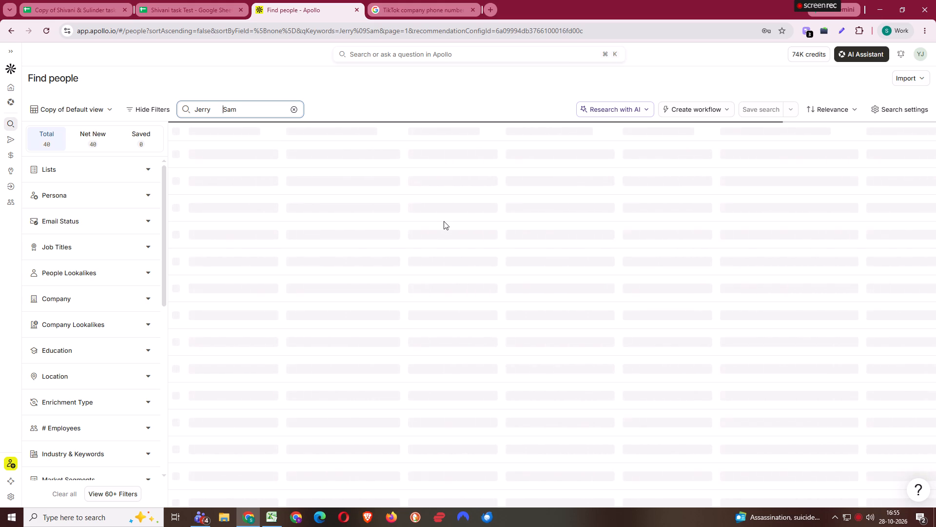
Fill Done from row 95 down into row 96's Comments cell in Excel.
key(alt+Tab)
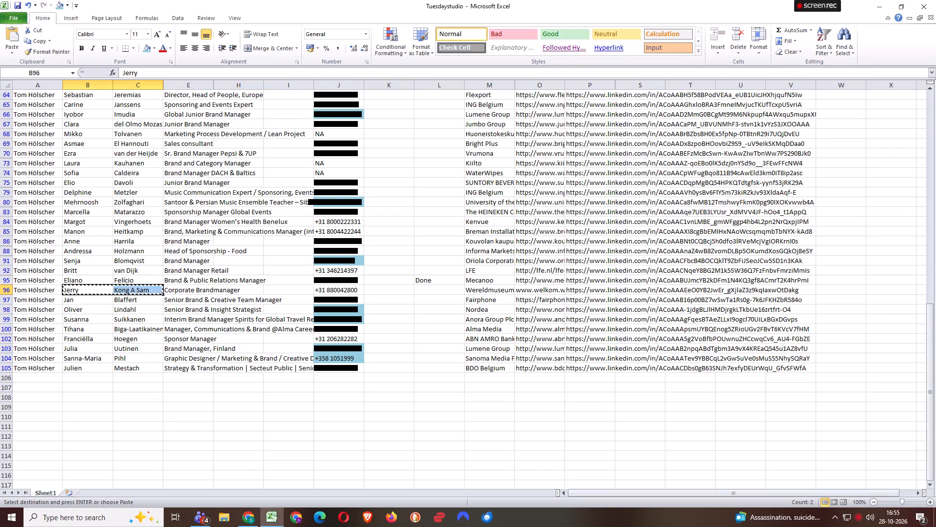
drag(446, 290, 446, 277)
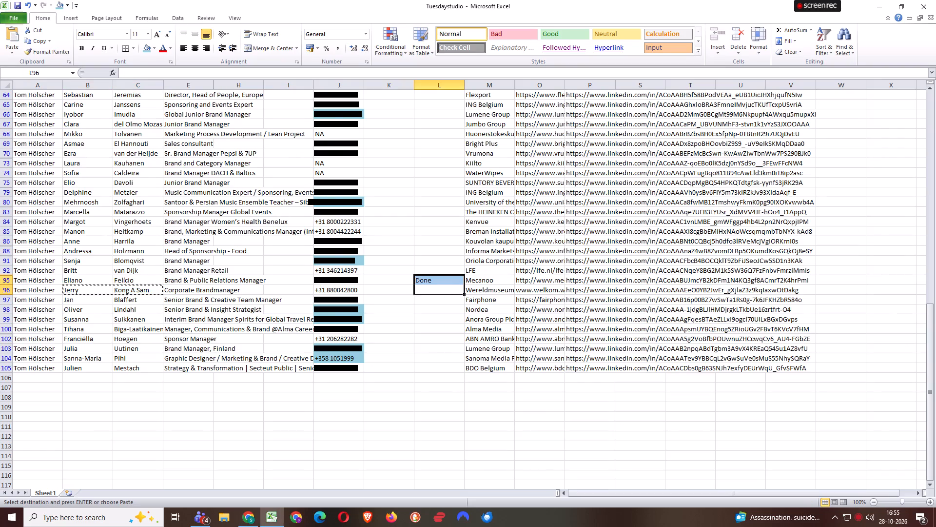
key(ctrl+d)
drag(448, 296, 428, 290)
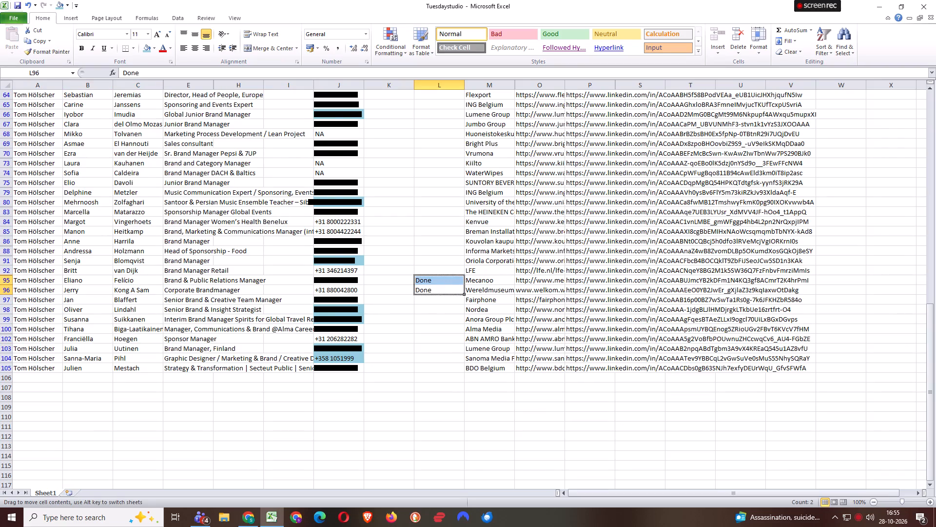
Search Apollo for the row 97 contact's first and last names copied from Excel.
drag(432, 297, 138, 301)
drag(136, 301, 95, 301)
key(ctrl+c)
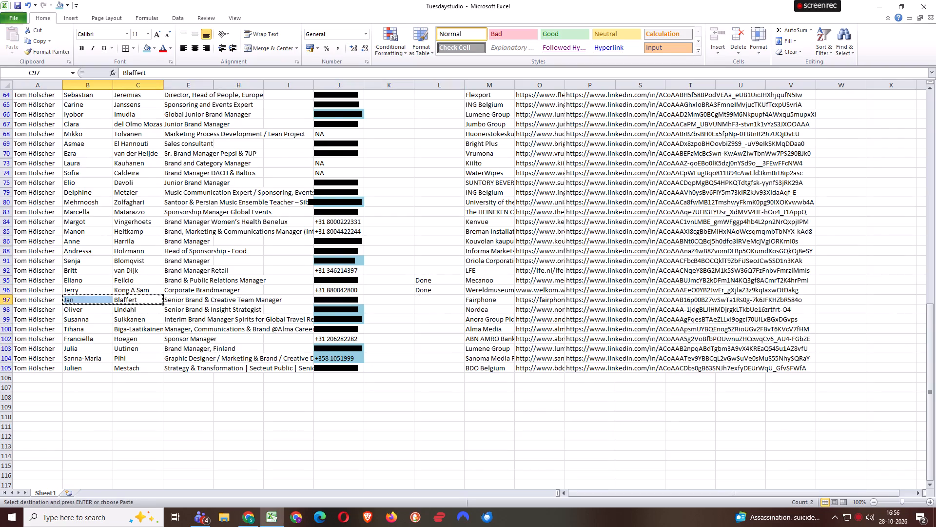
key(alt+Tab)
triple_click(249, 110)
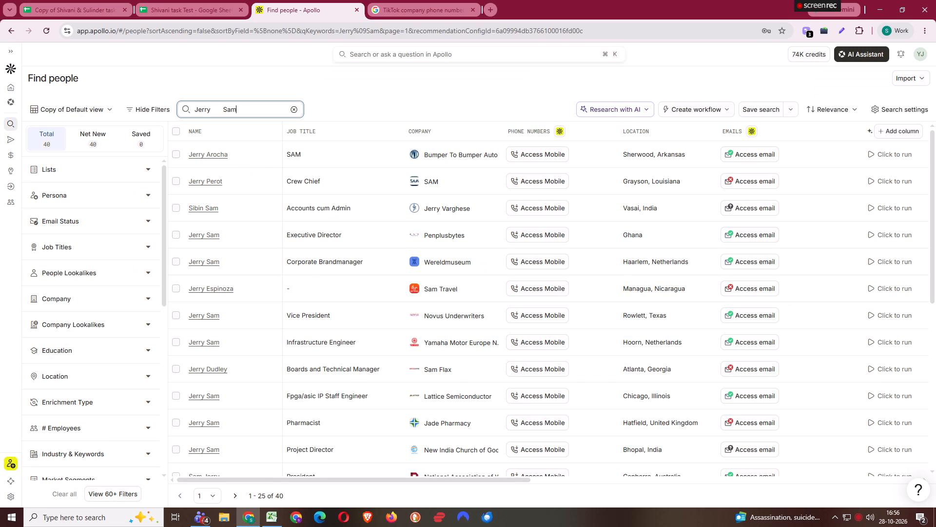
key(ctrl+a)
key(ctrl+v)
key(Return)
Reapply the blanks-only Comments filter in Excel to hide rows 95 and 96.
key(alt+Tab)
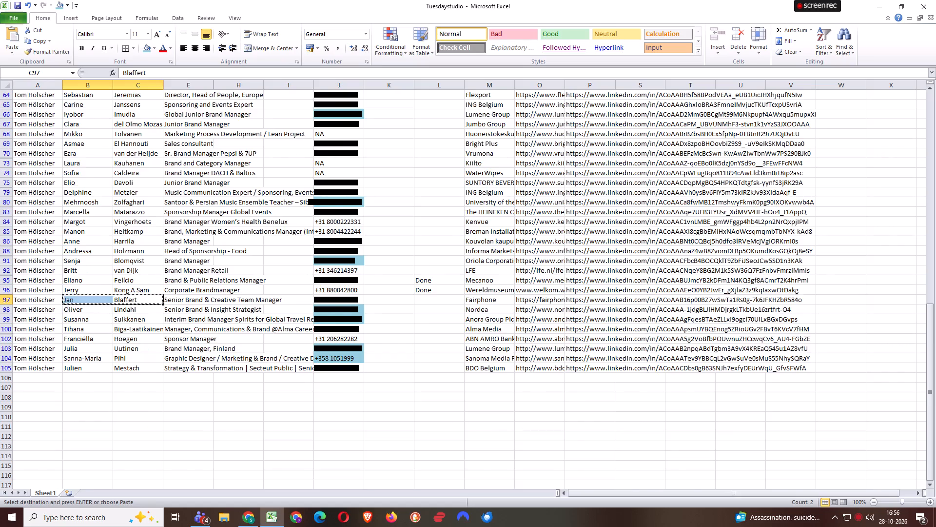
scroll(526, 279, up, 20)
click(458, 96)
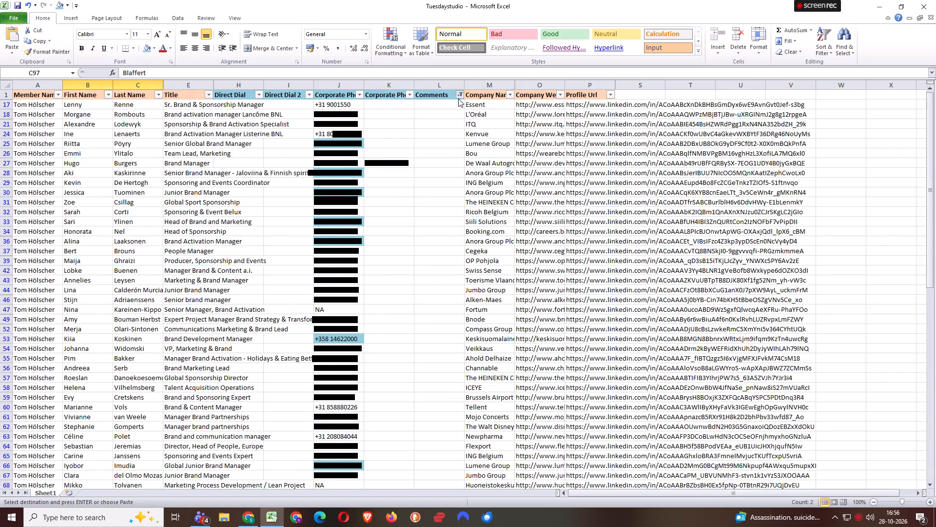
click(396, 273)
scroll(396, 274, down, 18)
Request the mobile number of the row 97 contact at Fairphone in Apollo.
key(alt+Tab)
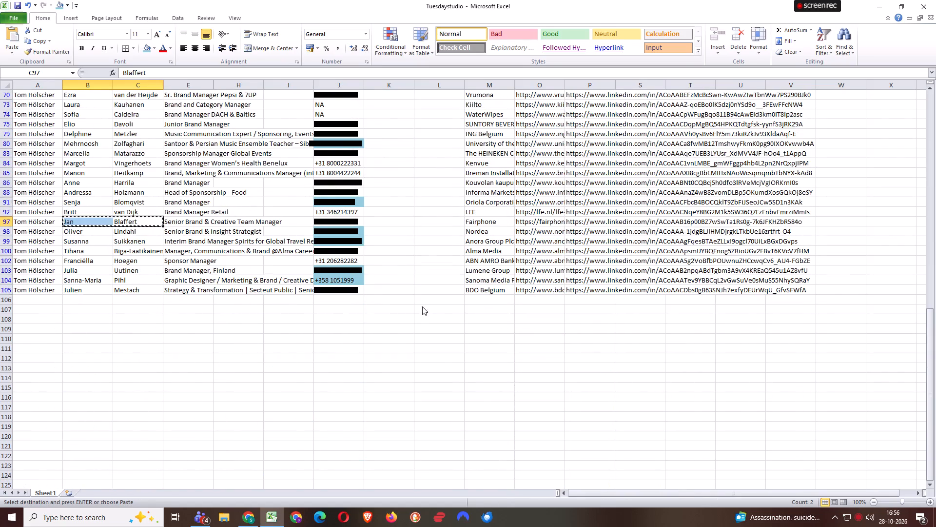
click(544, 155)
Search Apollo for the row 98 contact's first and last names copied from Excel.
key(alt+Tab)
drag(139, 233, 69, 232)
key(ctrl+c)
key(alt+Tab)
triple_click(233, 106)
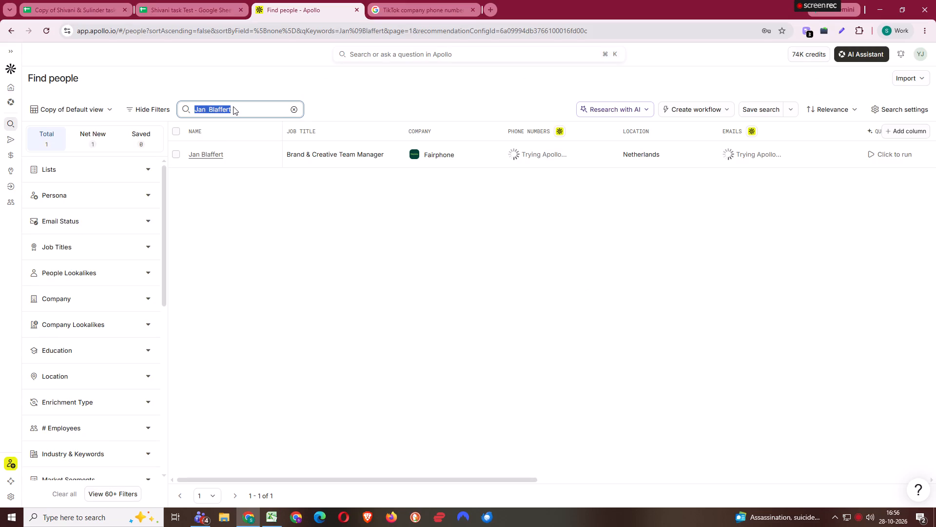
key(ctrl+v)
key(Return)
key(Return)
scroll(233, 106, up, 2)
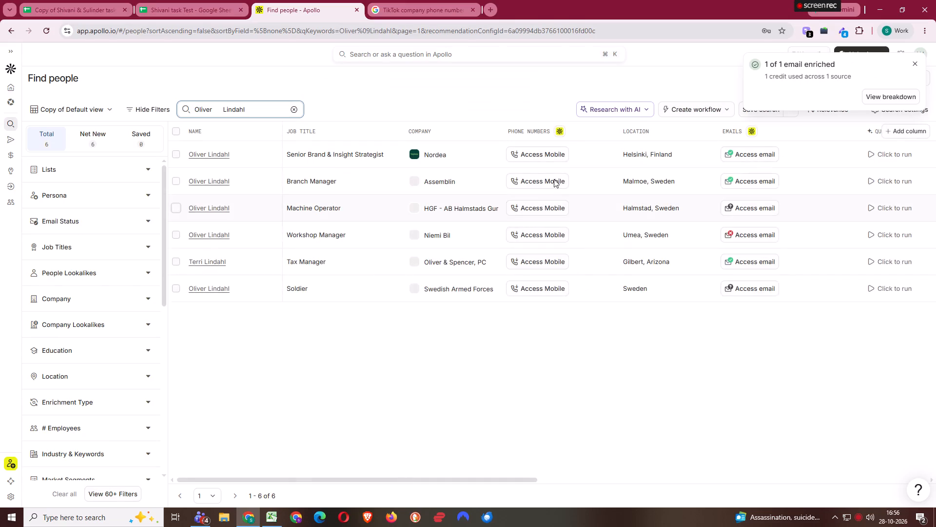
Request the mobile number of the row 98 contact, the Senior Brand & Insight Strategist at Nordea, in Apollo.
key(alt+Tab)
key(alt+Tab)
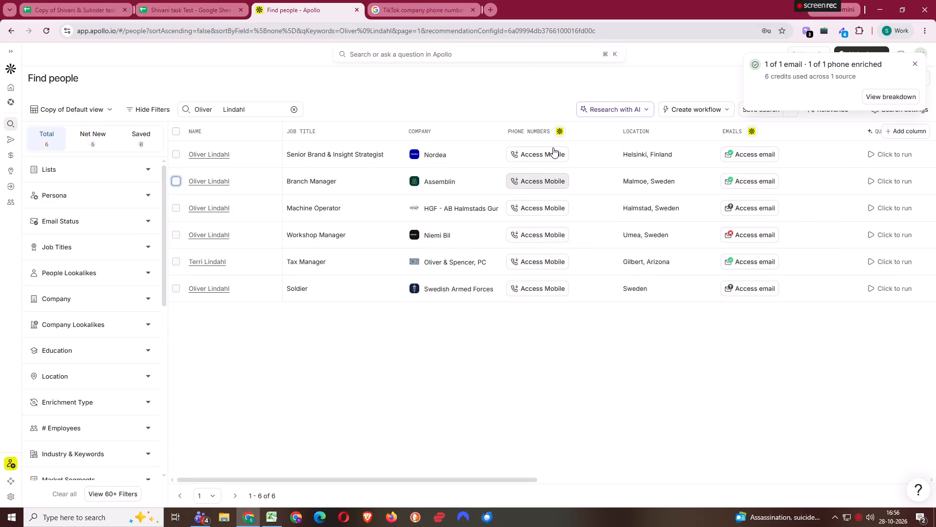
click(553, 147)
click(547, 156)
Search Apollo for the row 99 contact's first and last names copied from Excel.
key(alt+Tab)
drag(129, 241, 106, 241)
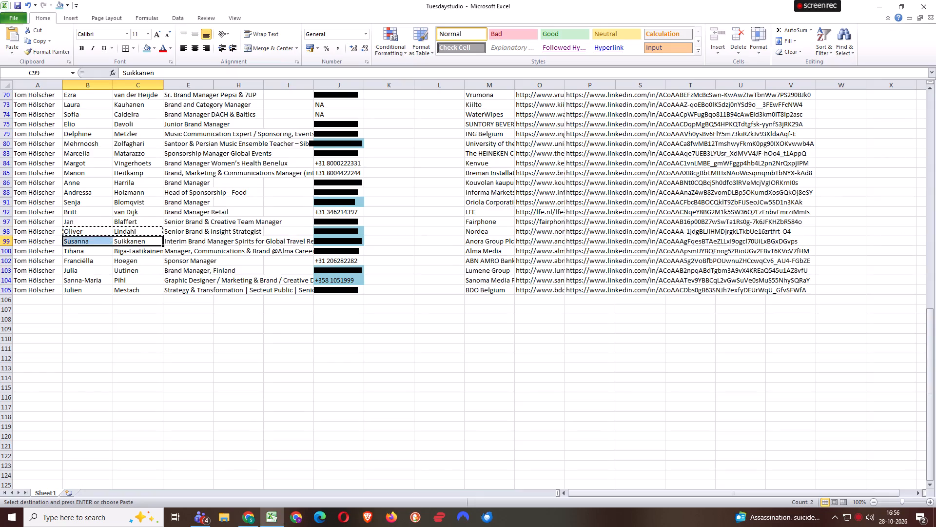
key(ctrl+c)
key(alt+Tab)
triple_click(239, 108)
click(239, 108)
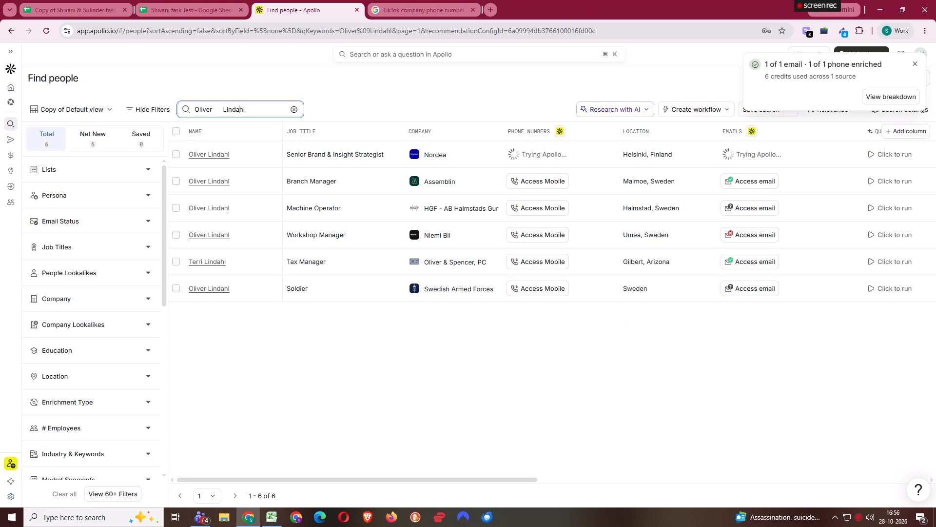
key(ctrl+v)
key(Return)
key(alt+Tab)
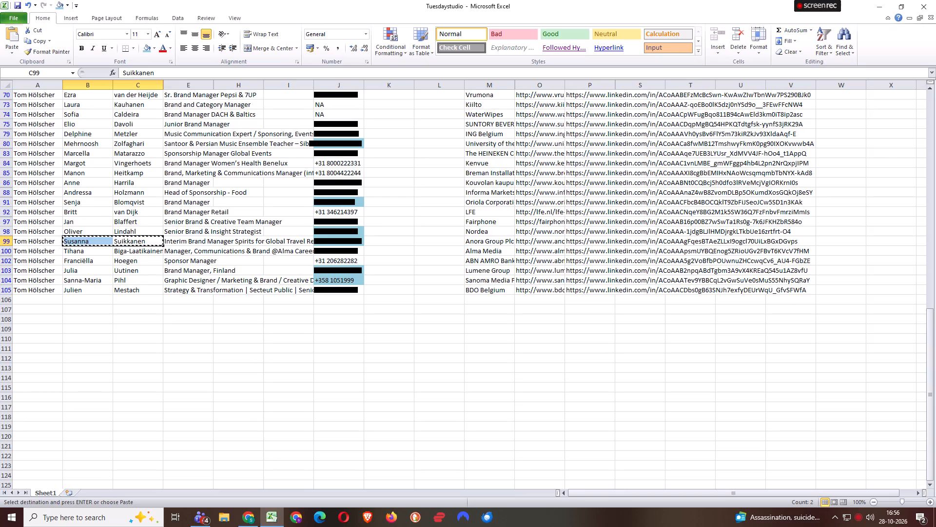
key(alt+Tab)
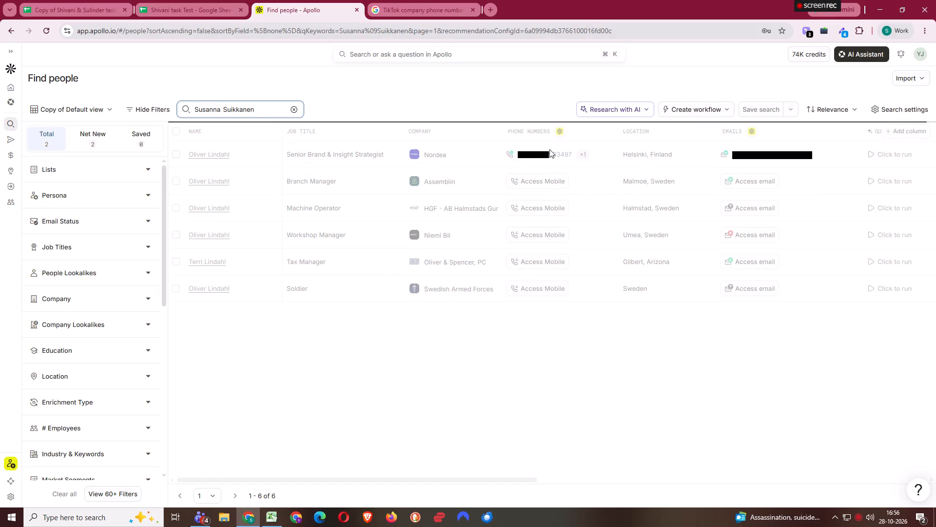
Request the mobile number of the row 99 contact, the Interim Brand Manager at Anora Group Plc, in Apollo.
click(554, 160)
Search Apollo for the row 100 contact's first and last names copied from Excel.
key(alt+Tab)
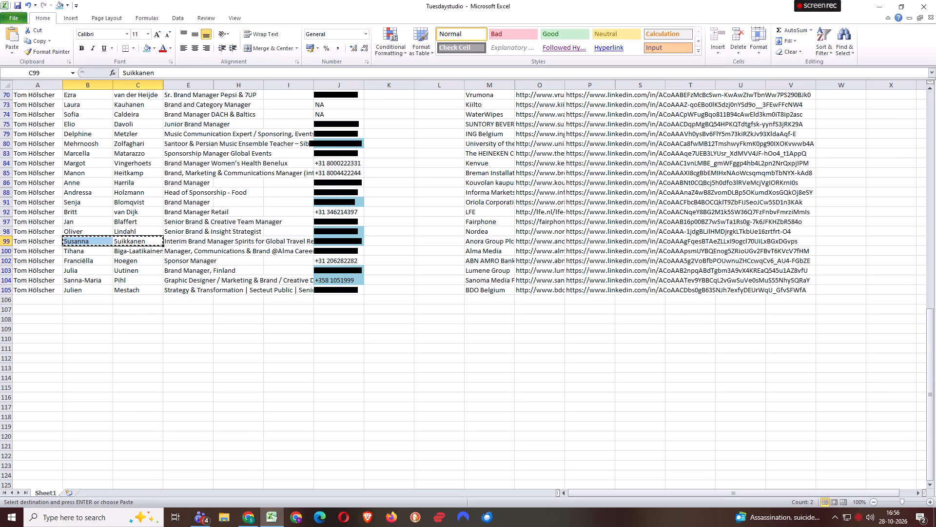
drag(131, 252, 95, 250)
key(ctrl+c)
key(alt+Tab)
triple_click(240, 110)
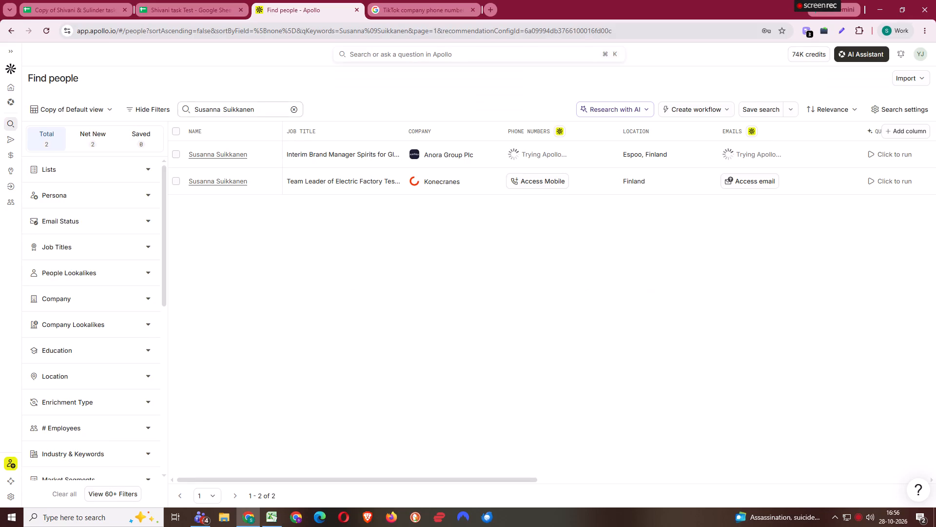
key(ctrl+v)
key(Return)
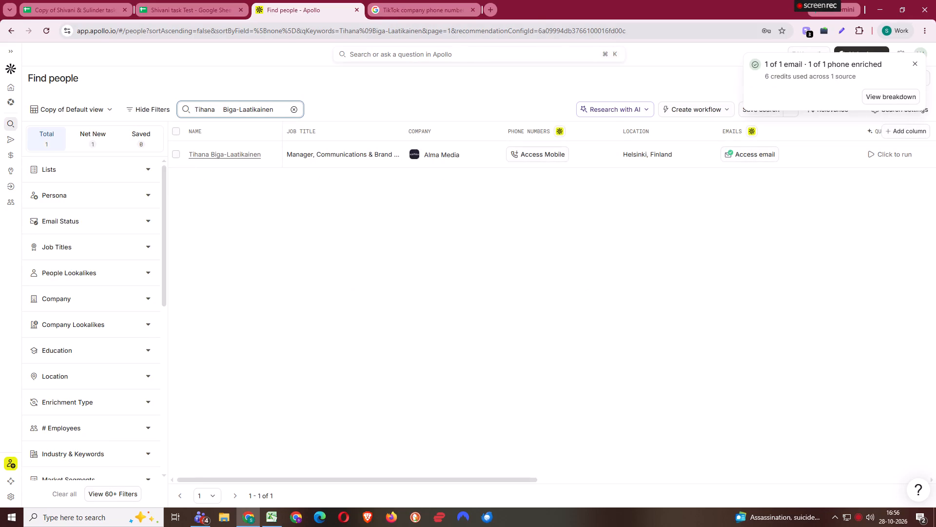
Check the row 100 contact against Excel and request the Alma Media manager's mobile number in Apollo.
key(alt+Tab)
key(alt+Tab)
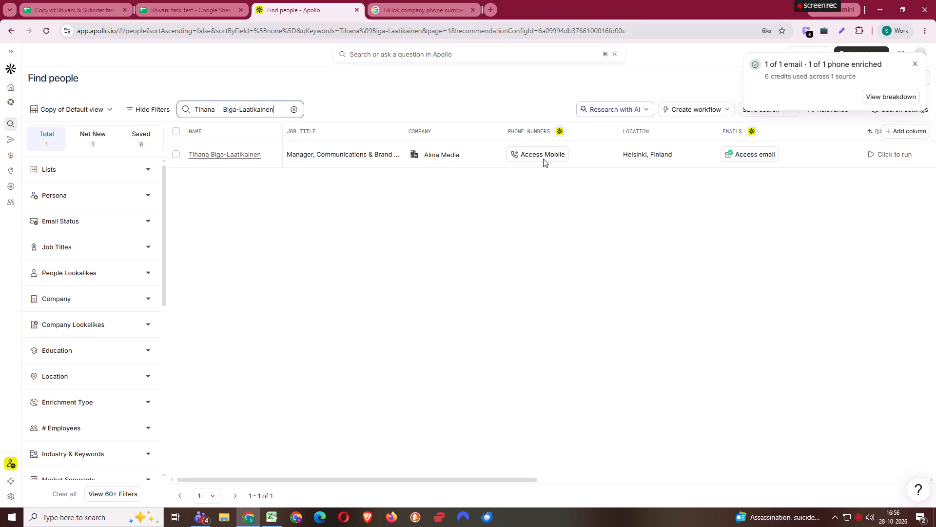
click(545, 149)
Search Apollo for the row 102 contact's first and last names copied from Excel, replacing ë with a plain e.
key(alt+Tab)
drag(123, 261, 92, 261)
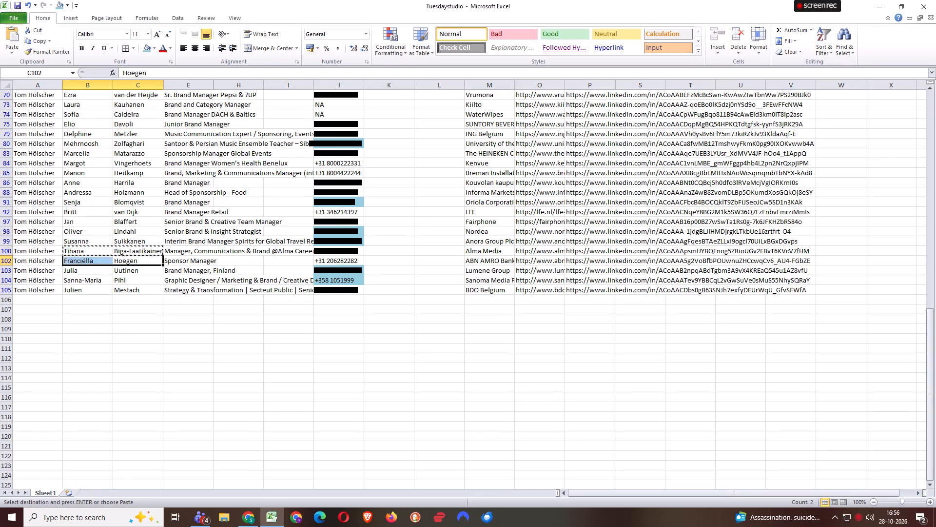
key(ctrl+c)
key(alt+Tab)
triple_click(244, 110)
click(244, 110)
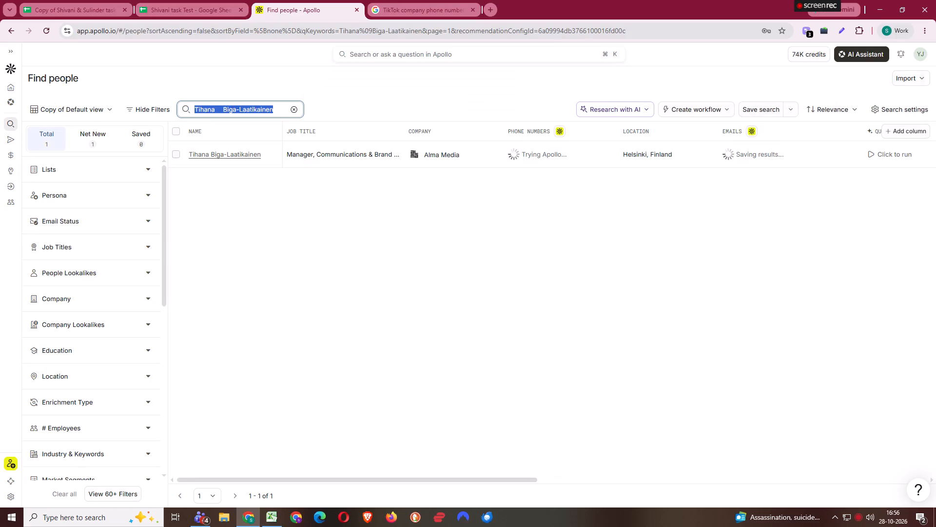
key(ctrl+v)
key(Return)
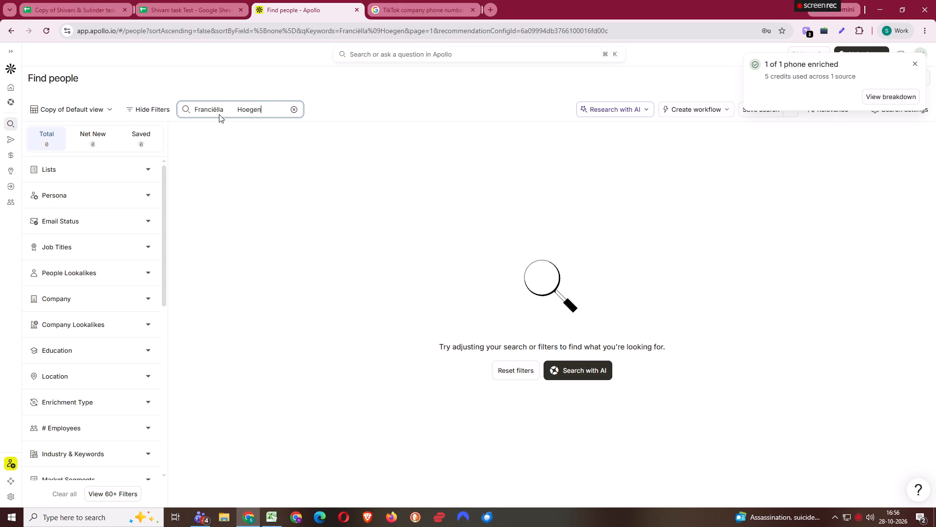
click(214, 109)
key(e)
key(Return)
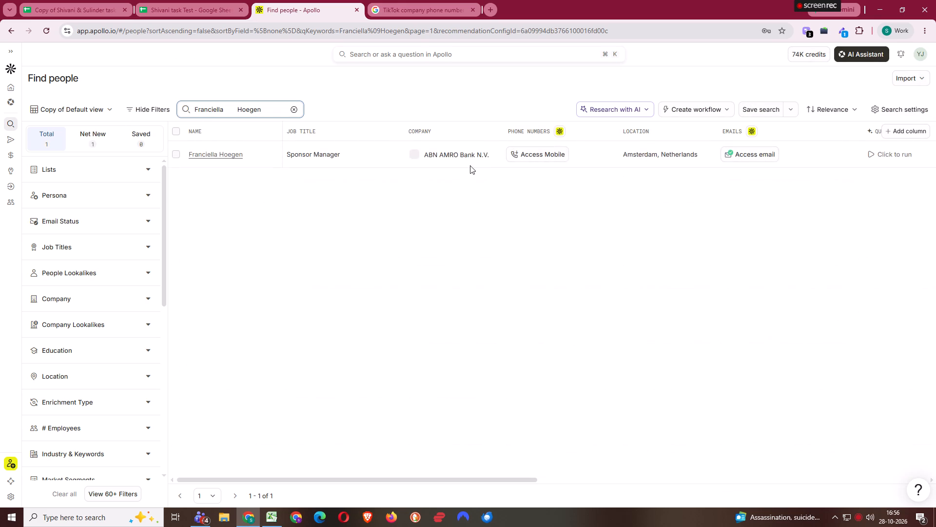
Check the row 102 contact against Excel and request the ABN AMRO Bank Sponsor Manager's mobile number in Apollo.
key(alt+Tab)
key(alt+Tab)
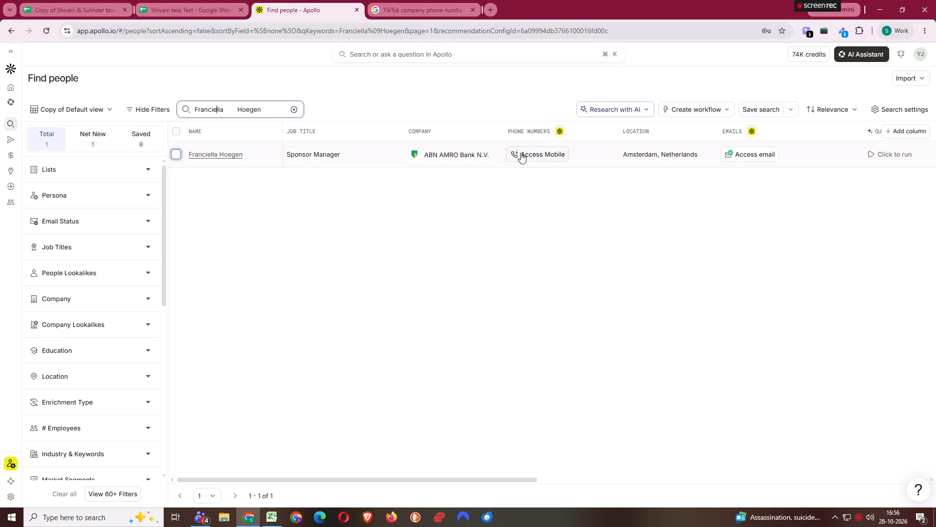
click(521, 153)
Search Apollo for the row 103 contact's first and last names copied from Excel.
key(alt+Tab)
drag(114, 270, 110, 270)
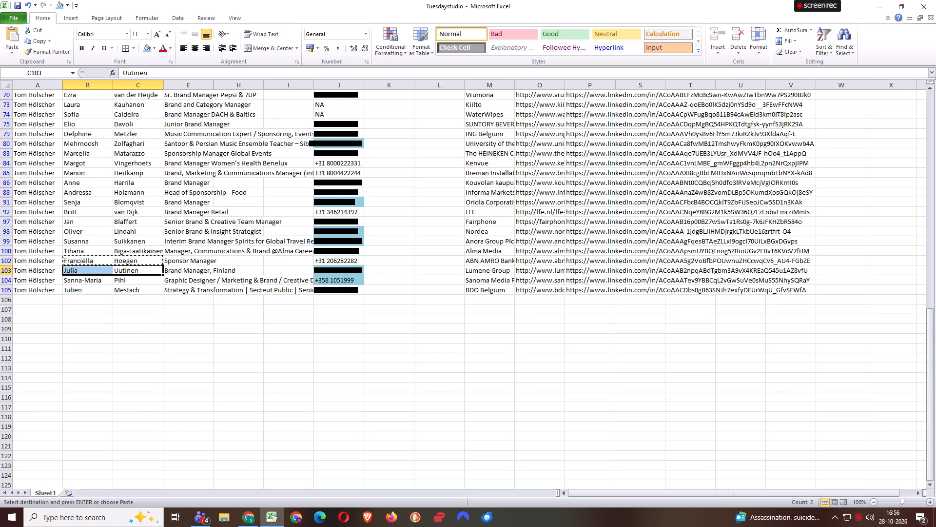
key(ctrl+c)
key(alt+Tab)
triple_click(237, 110)
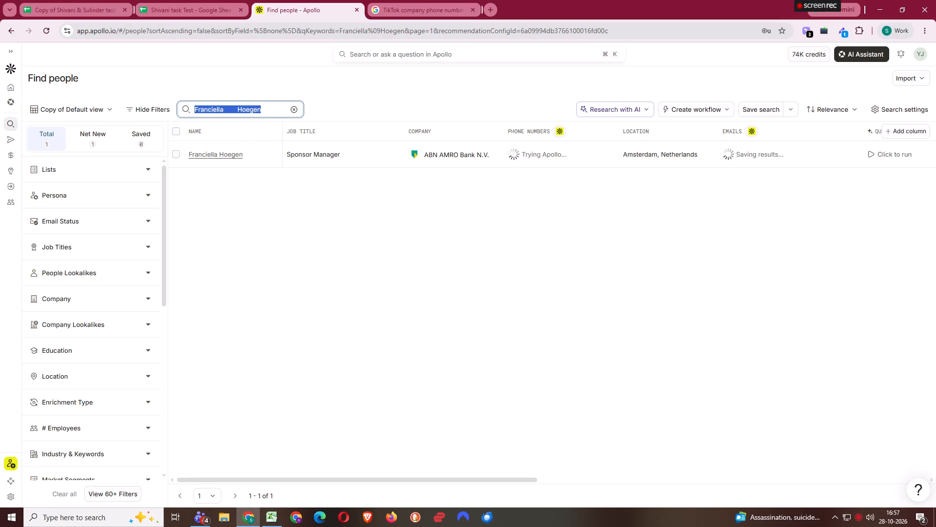
key(ctrl+v)
key(Return)
key(Return)
key(Return)
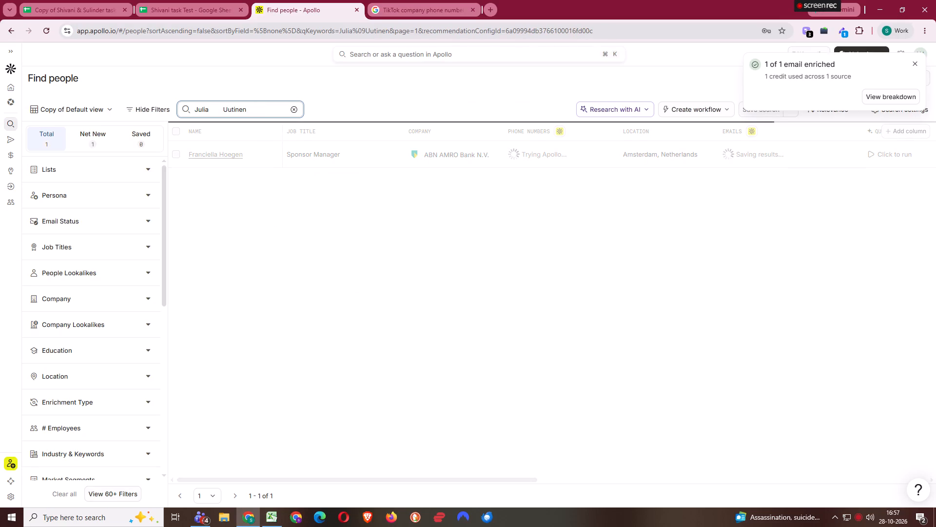
Check the row 103 contact against Excel and request the Lumene Group Brand Manager's mobile number in Apollo.
key(alt+Tab)
key(alt+Tab)
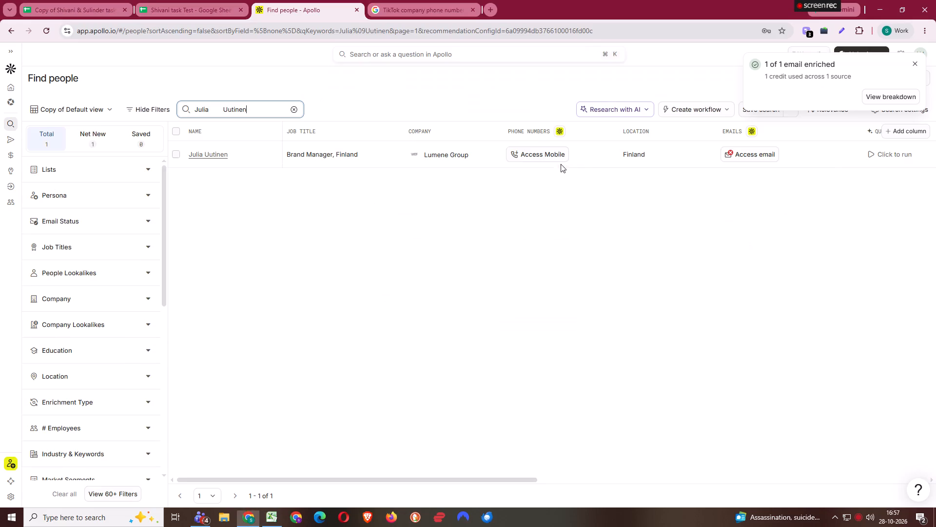
click(549, 154)
Search Apollo for the row 104 contact's names copied from Excel, dropping the hyphenated second part of the first name.
key(alt+Tab)
drag(144, 282, 82, 282)
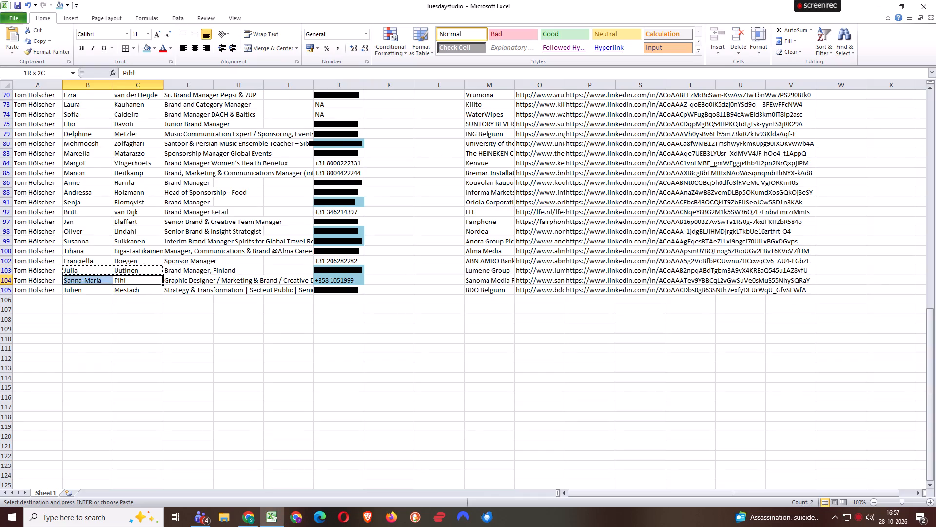
key(ctrl+c)
key(alt+Tab)
triple_click(217, 110)
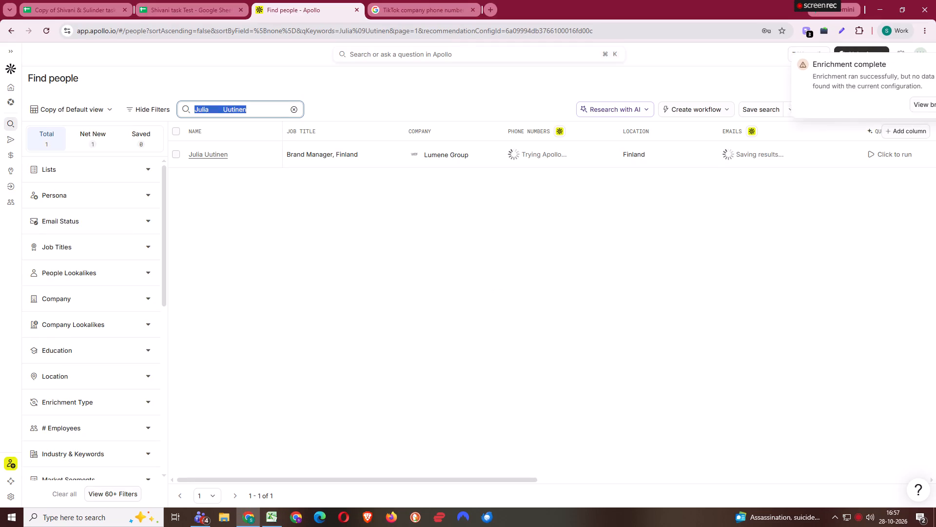
key(ctrl+v)
key(Return)
key(Return)
key(Return)
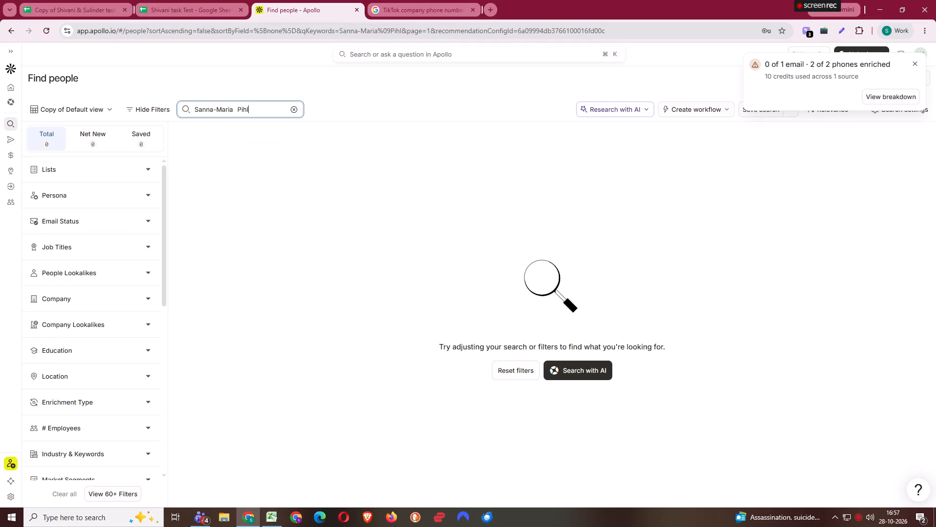
drag(213, 107, 234, 108)
key(BackSpace)
key(Return)
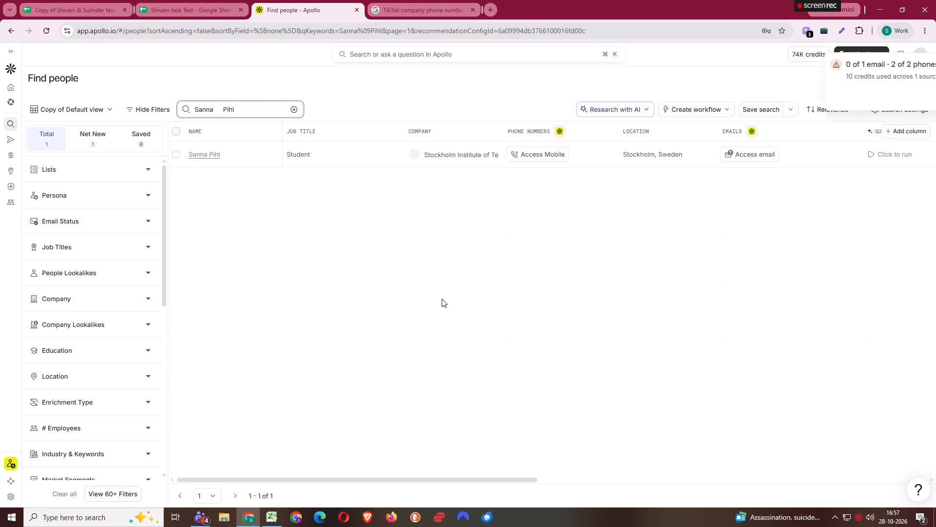
Request the mobile number of the Stockholm student returned by the shortened row 104 name search.
click(548, 152)
Compare the Apollo result with row 104 in Excel and mark that row Done in the Comments column.
key(alt+Tab)
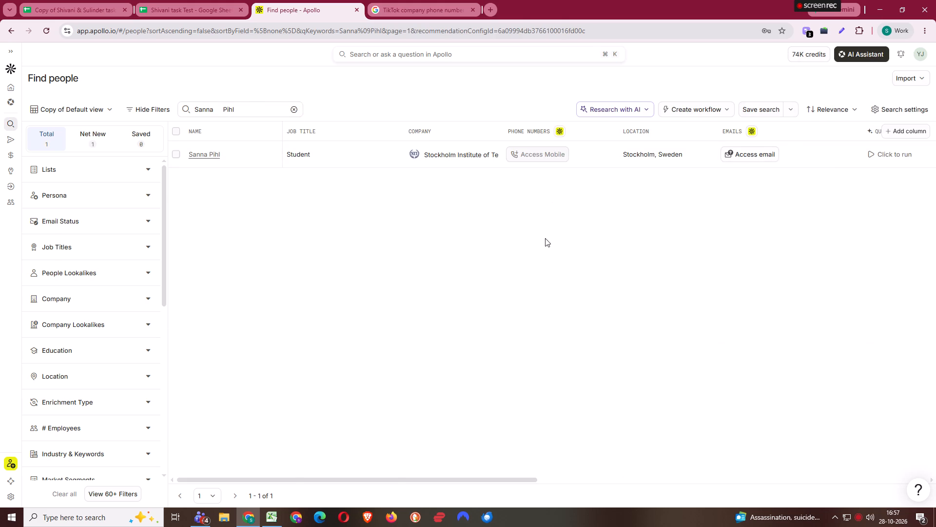
key(alt+Tab)
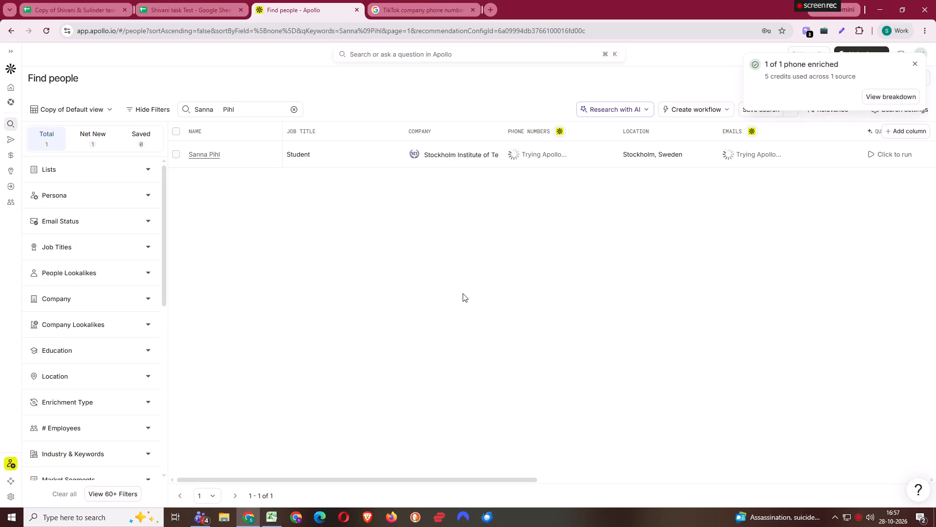
key(alt+Tab)
click(449, 282)
key(d)
Search Apollo for the row 105 contact's first and last names copied from Excel.
drag(451, 292, 127, 288)
drag(127, 288, 74, 286)
key(ctrl+c)
key(alt+Tab)
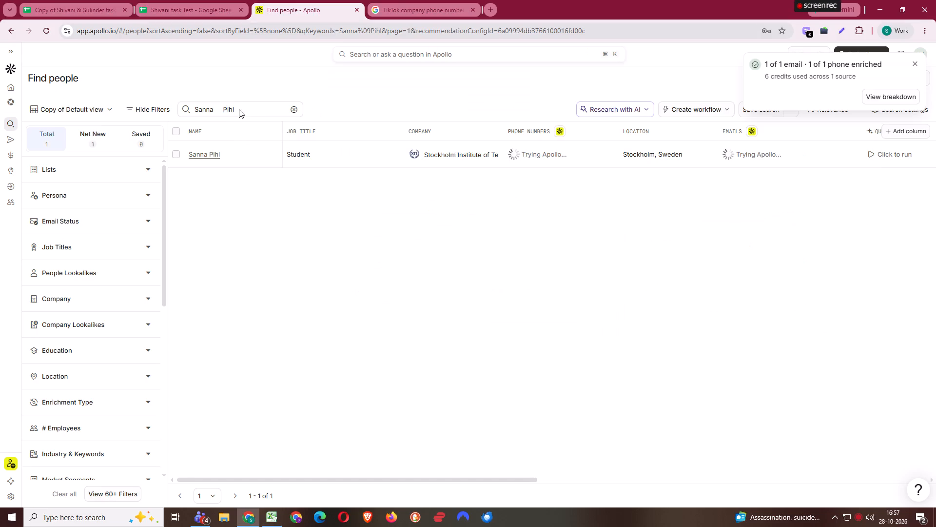
triple_click(239, 109)
key(ctrl+v)
key(Return)
key(Return)
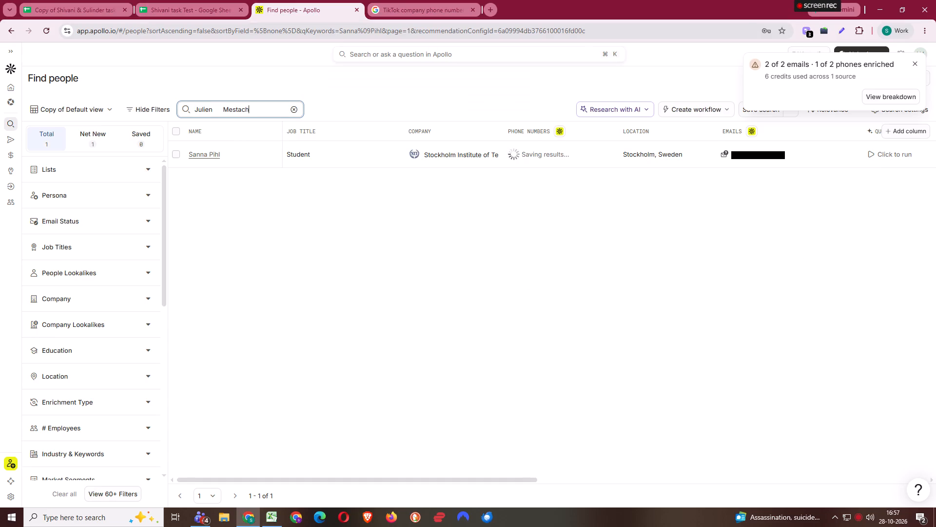
Update the Comments column filter in Excel to hide the row 104 contact marked Done.
key(alt+Tab)
scroll(406, 215, up, 20)
scroll(406, 215, up, 6)
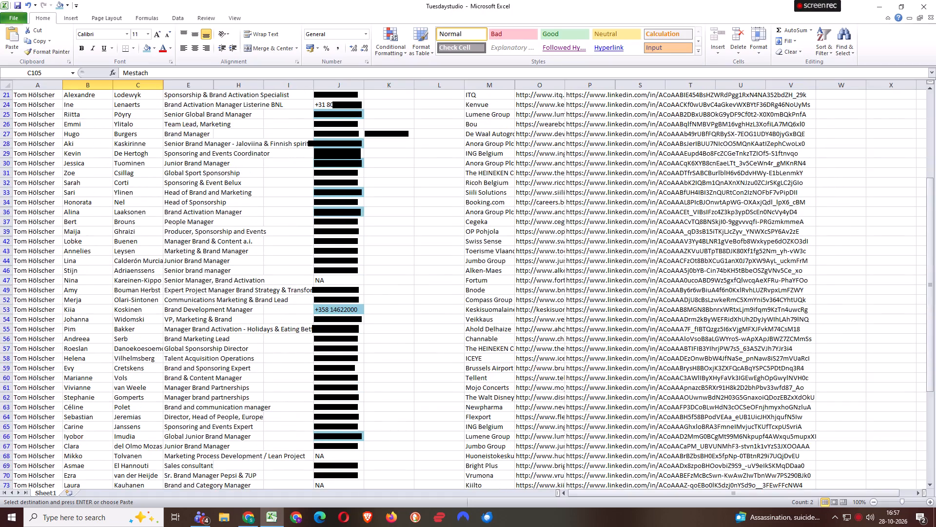
click(459, 93)
click(405, 273)
scroll(410, 274, down, 18)
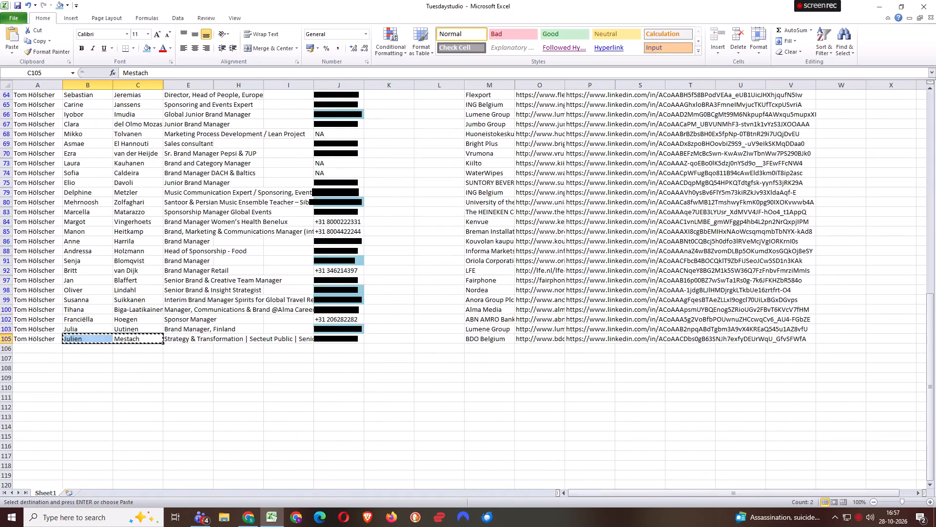
click(497, 88)
click(418, 259)
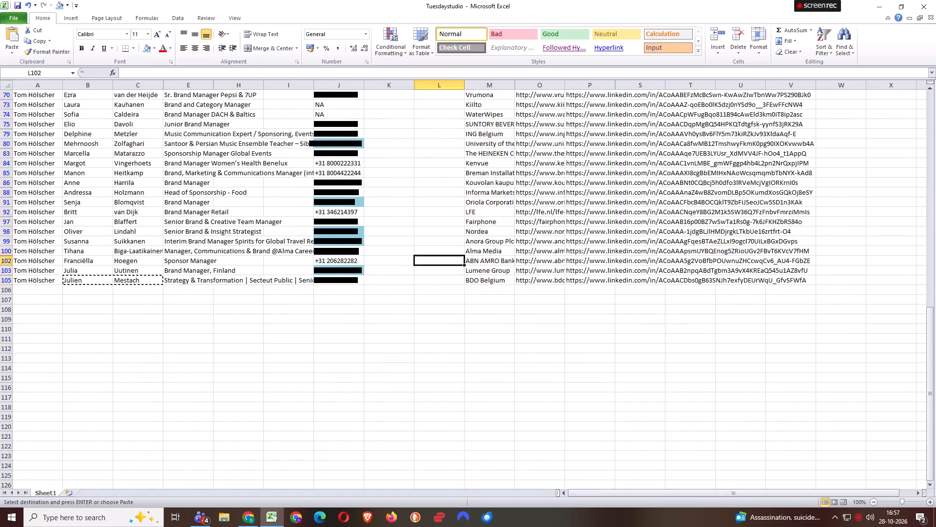
Check the row 105 search result in Apollo and mark row 105 Done in the Excel Comments column.
key(alt+Tab)
key(alt+Tab)
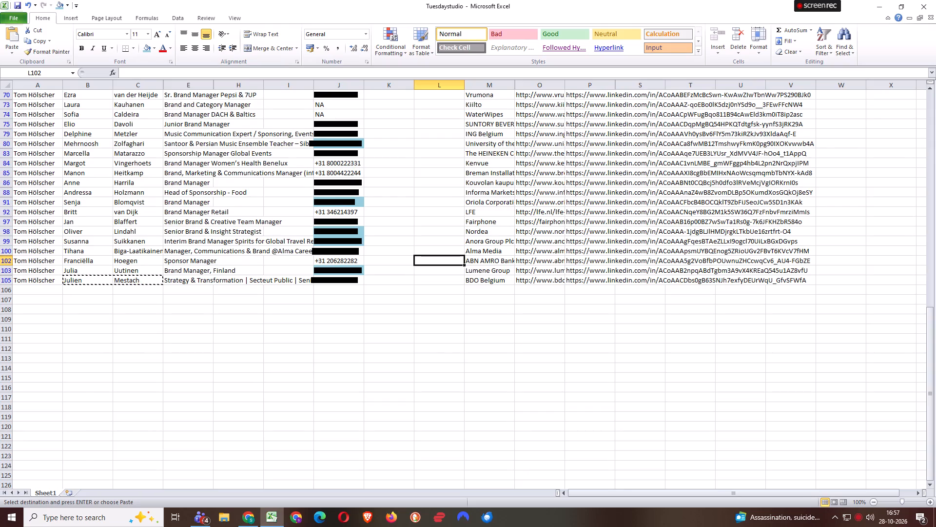
click(454, 278)
key(d)
click(447, 332)
Update the Comments column filter in Excel to hide the row 105 contact marked Done.
scroll(355, 206, up, 20)
scroll(355, 206, up, 7)
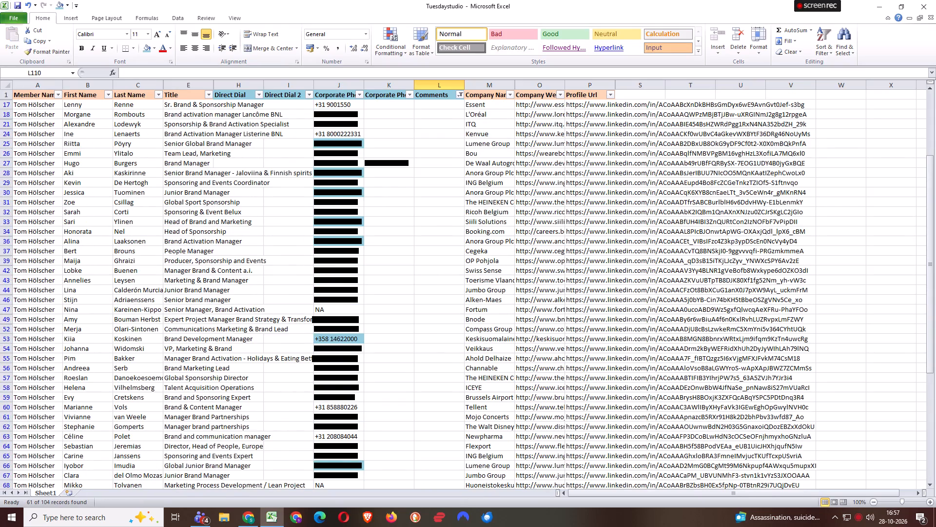
click(459, 96)
click(413, 271)
click(406, 300)
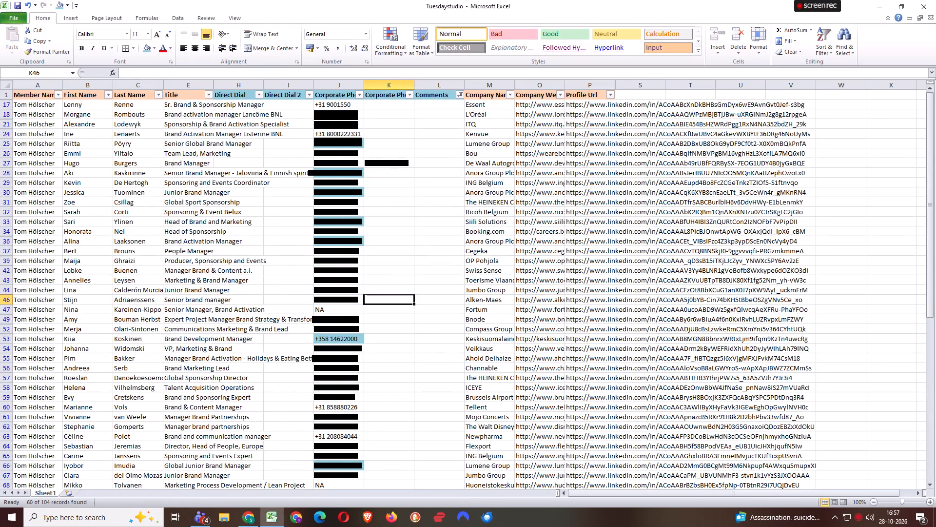
click(483, 83)
click(417, 207)
Search Apollo for the row 17 contact's first and last names copied from the first remaining filtered row in Excel.
scroll(362, 171, up, 6)
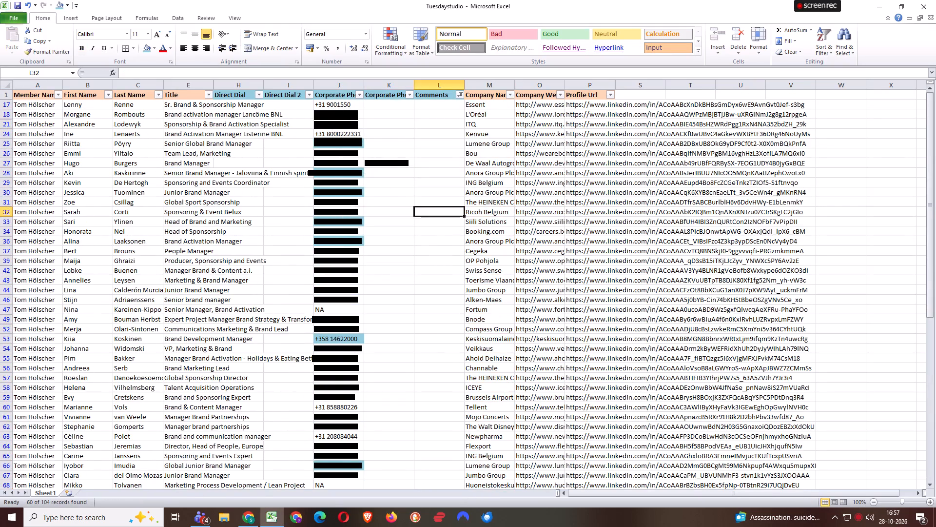
scroll(429, 163, down, 8)
scroll(433, 183, up, 16)
drag(130, 103, 94, 103)
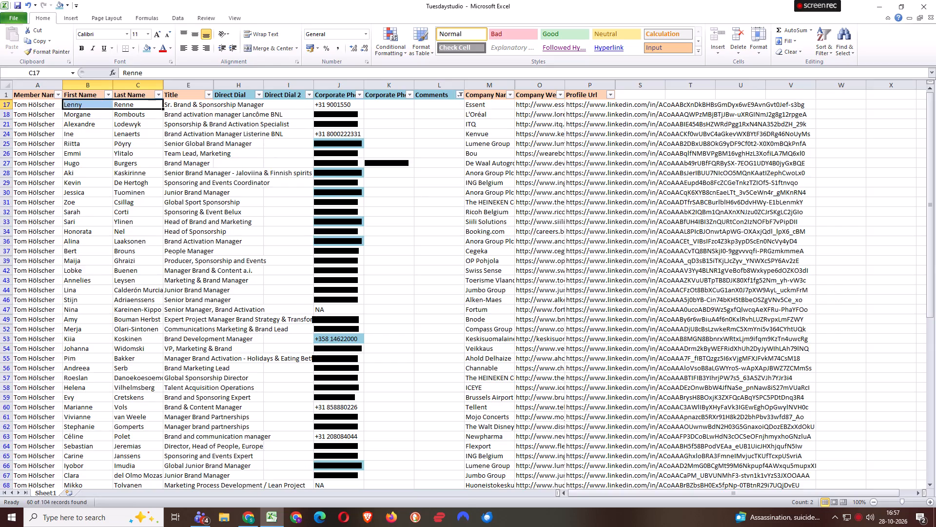
key(ctrl+c)
key(alt+Tab)
triple_click(259, 108)
key(ctrl+v)
key(Return)
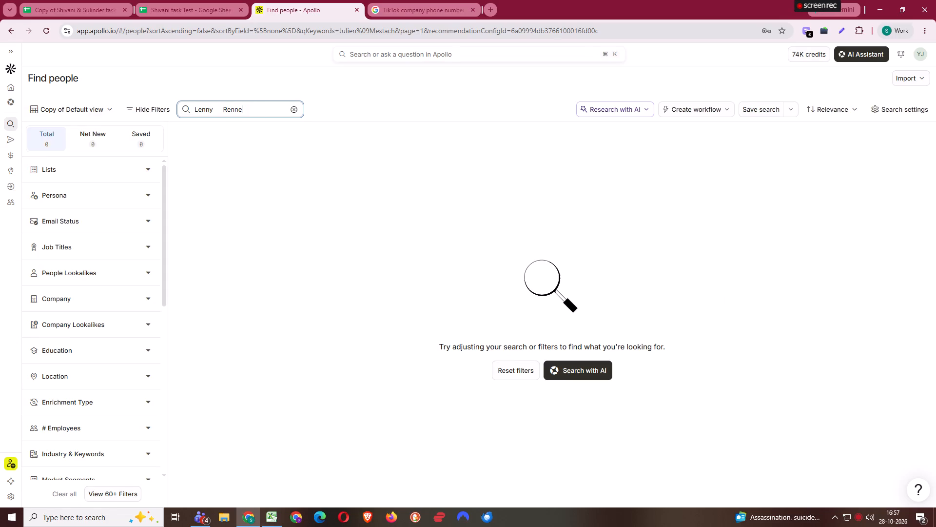
key(Return)
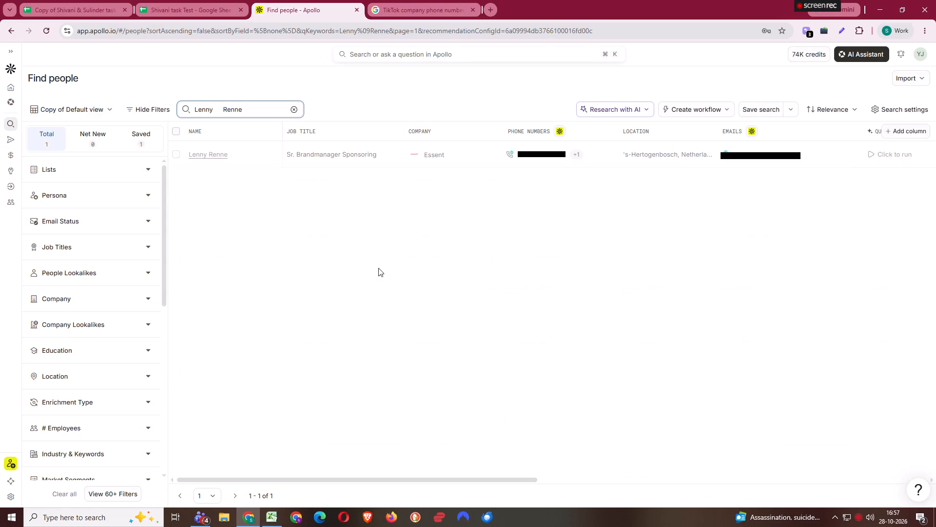
Copy the row 17 contact's mobile number from Apollo into row 17's Direct Dial cell in Excel as text.
click(585, 157)
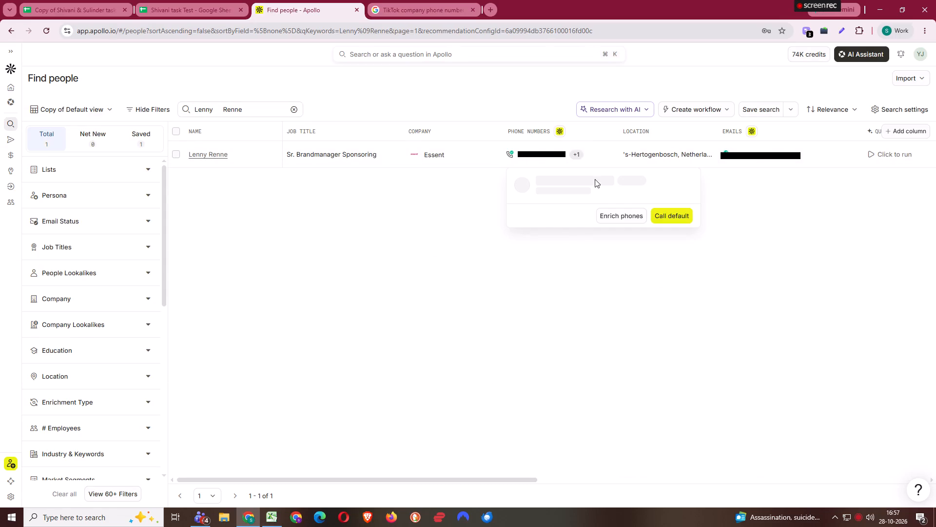
click(630, 186)
key(alt+Tab)
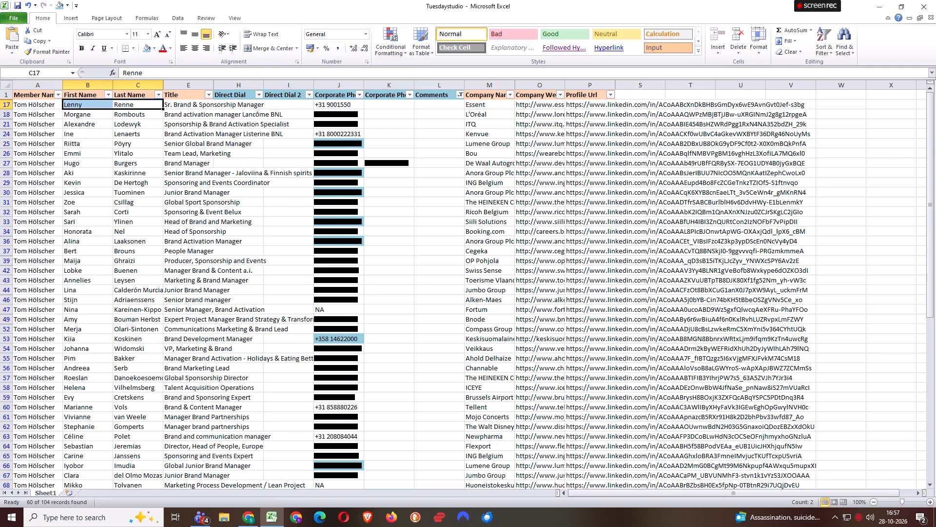
click(247, 104)
key(apostrophe)
key(ctrl+v)
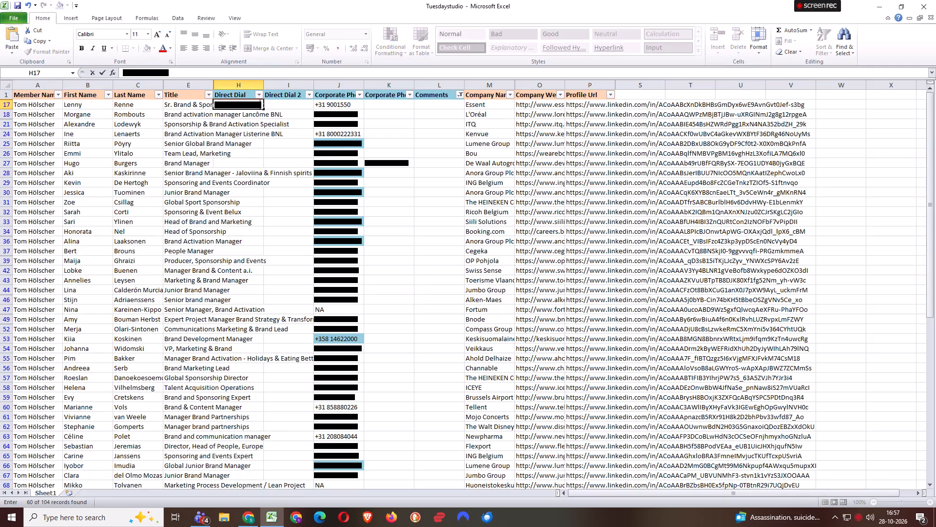
click(234, 103)
key(BackSpace)
click(446, 103)
Reveal the row 17 contact's HQ number in Apollo and replace row 17's first Corporate Phone value in Excel with it.
key(alt+Tab)
click(568, 214)
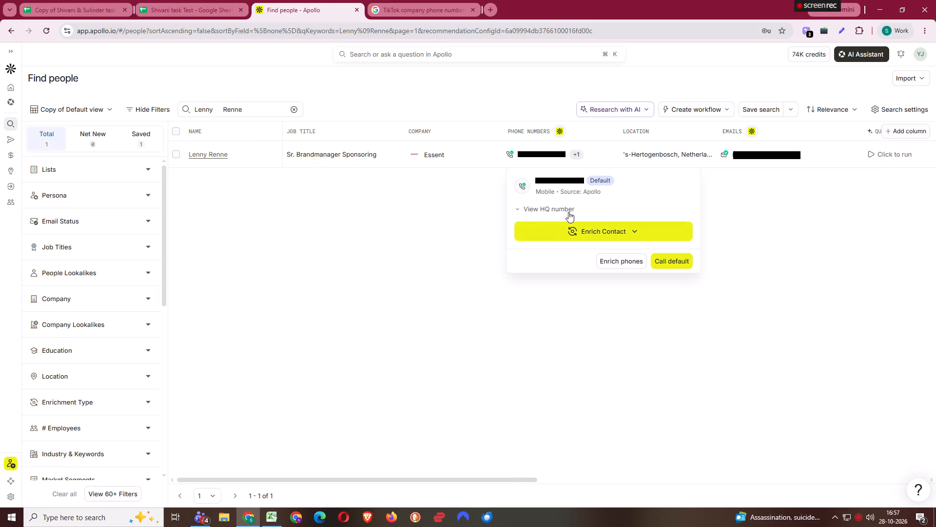
click(568, 212)
click(653, 216)
key(alt+Tab)
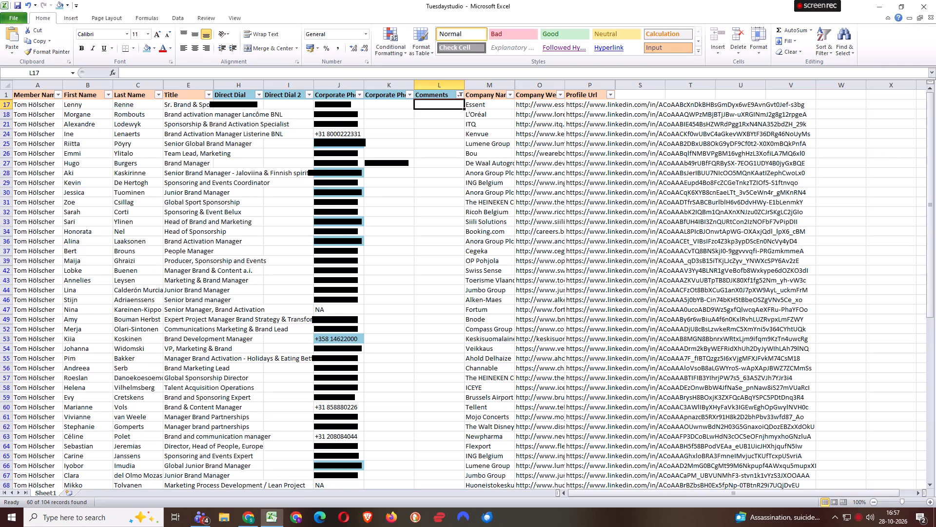
click(348, 106)
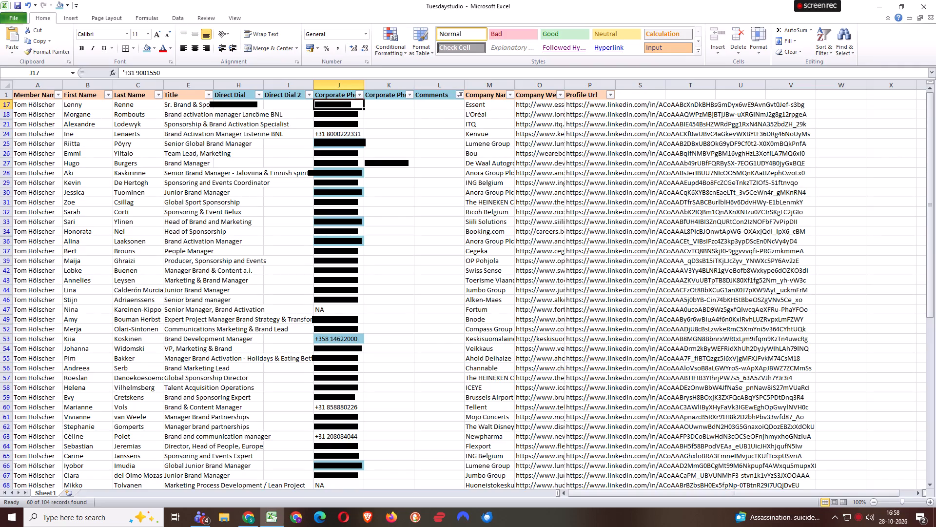
drag(125, 71, 222, 73)
key(ctrl+v)
click(148, 72)
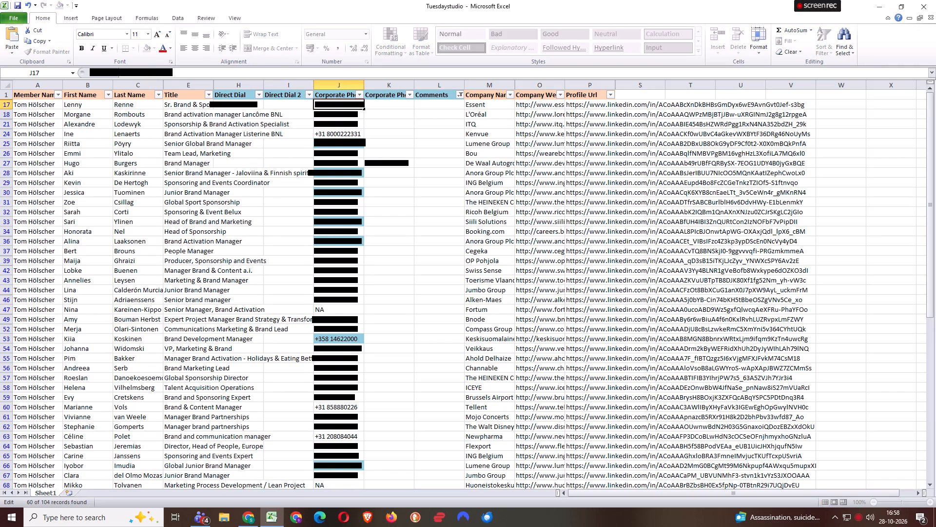
key(BackSpace)
click(410, 144)
Mark rows 18 and 17 Done in the Comments column.
click(457, 109)
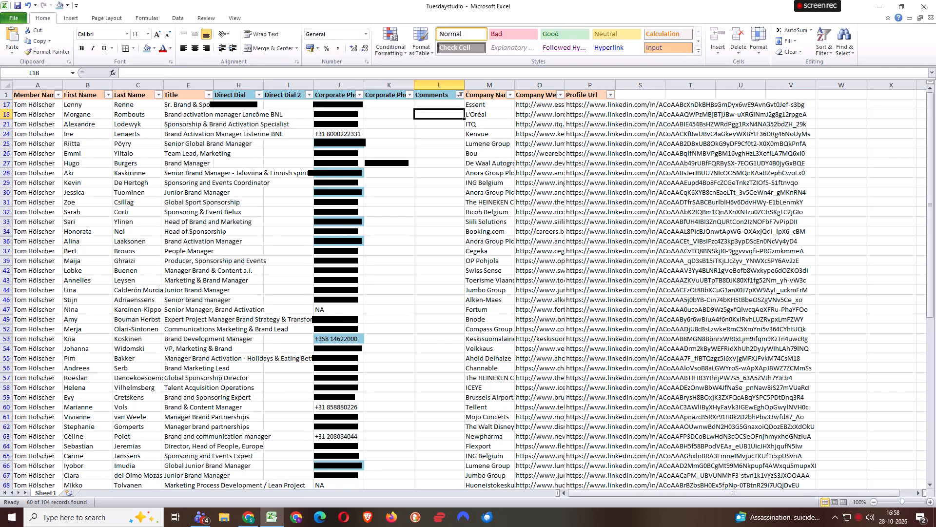
key(d)
click(452, 103)
key(d)
click(448, 142)
Search Apollo for the row 18 contact's first and last names copied from Excel, and check the mobile and HQ numbers.
drag(137, 109, 101, 112)
key(ctrl+c)
key(alt+Tab)
click(252, 103)
triple_click(243, 108)
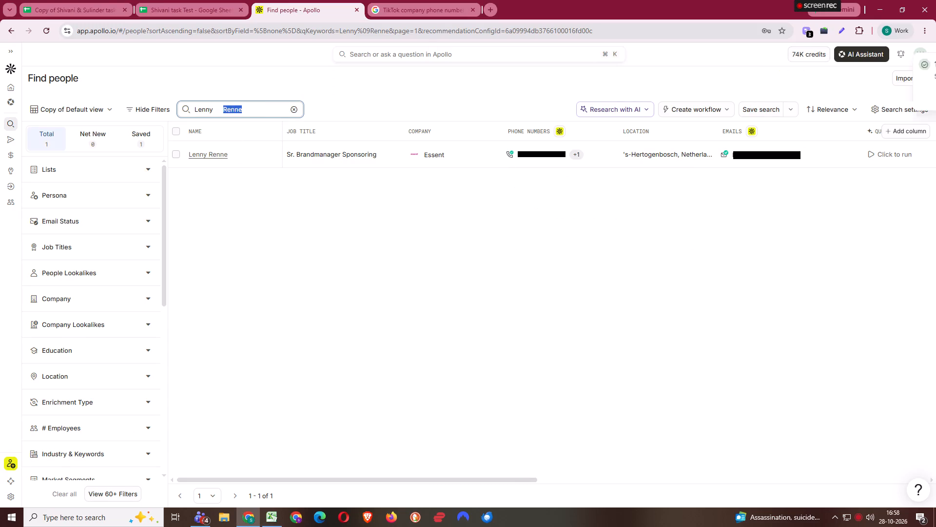
key(ctrl+v)
key(Return)
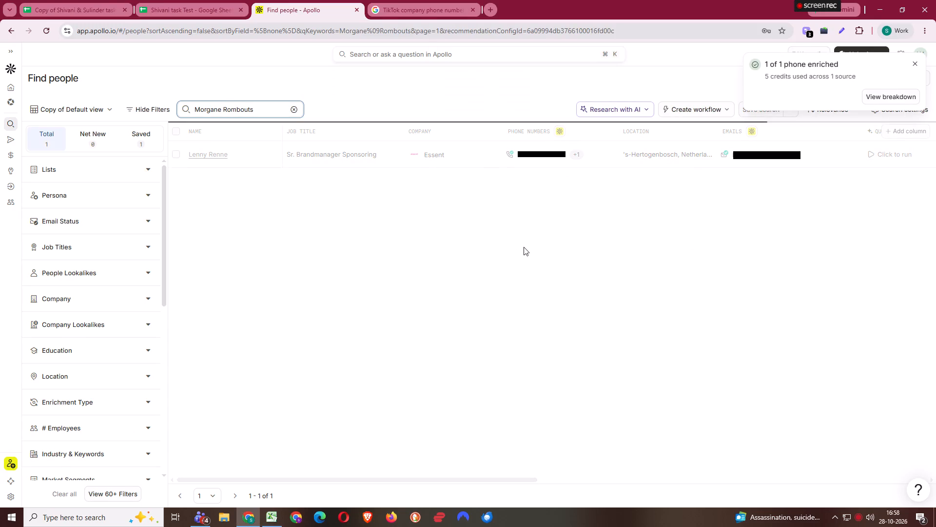
click(582, 156)
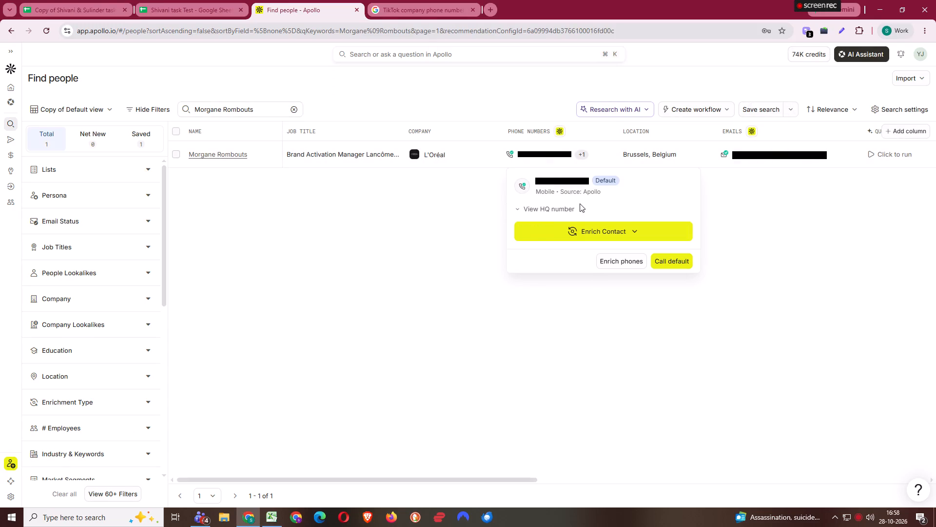
click(569, 206)
Update the Comments column filter in Excel to hide rows 17 and 18 marked Done.
key(alt+Tab)
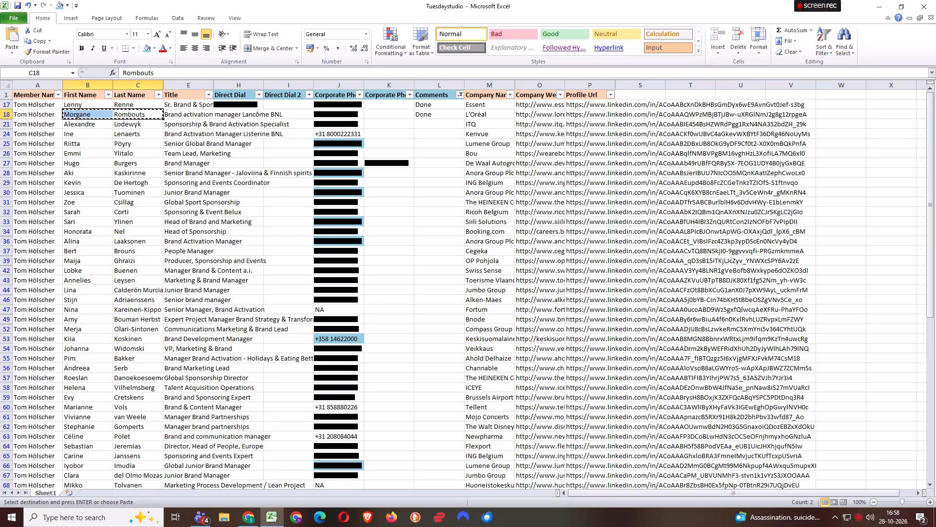
click(463, 97)
click(408, 272)
click(406, 305)
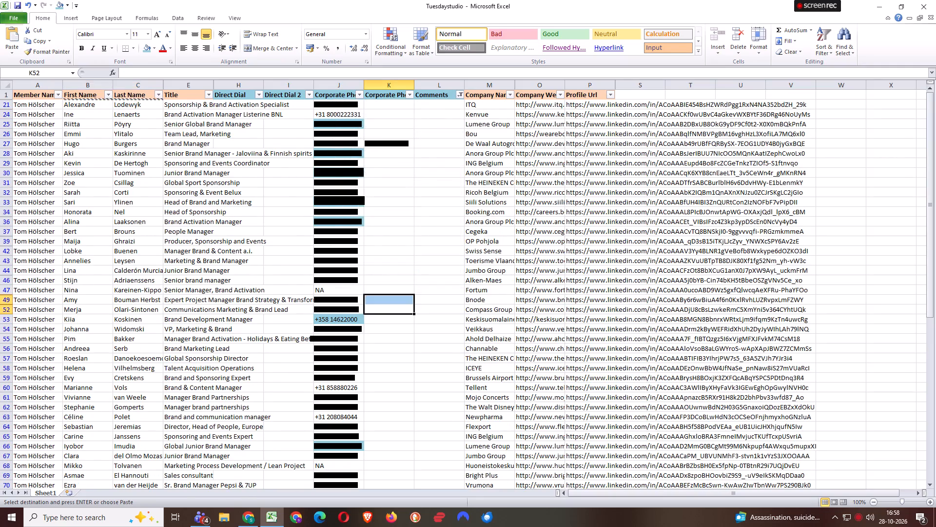
Search Apollo for the row 21 contact's first and last names copied from the first remaining filtered row in Excel.
drag(130, 104, 82, 105)
key(ctrl+c)
key(alt+Tab)
click(229, 114)
triple_click(236, 106)
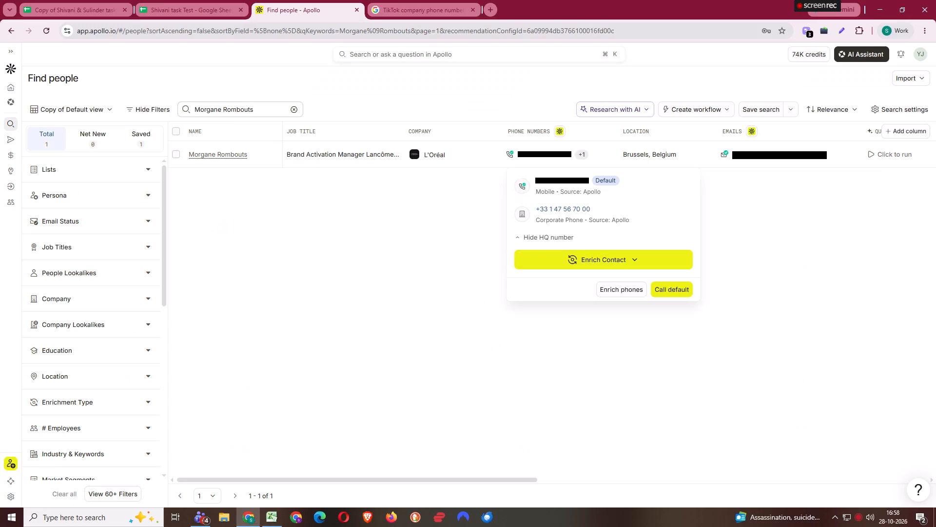
key(ctrl+v)
key(Return)
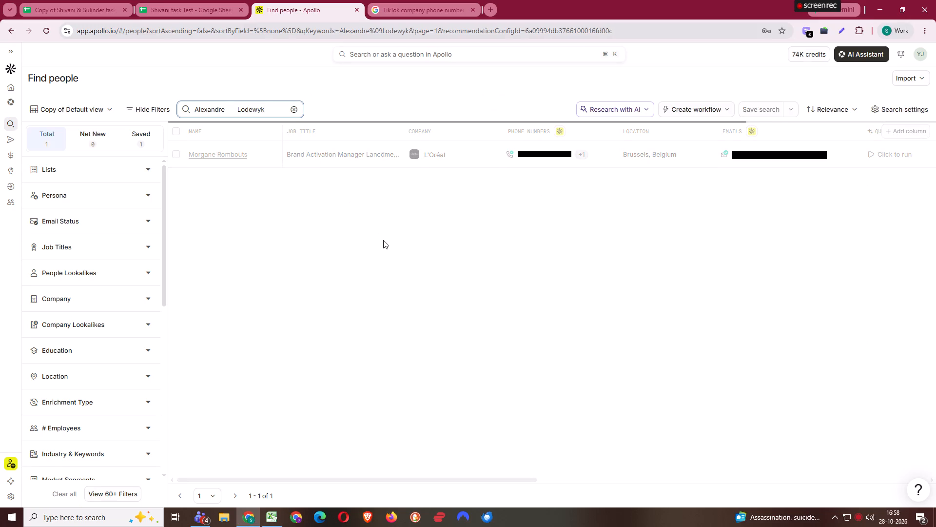
Check the row 21 contact's mobile and HQ numbers in Apollo and mark row 21 Done in the Excel Comments column.
key(alt+Tab)
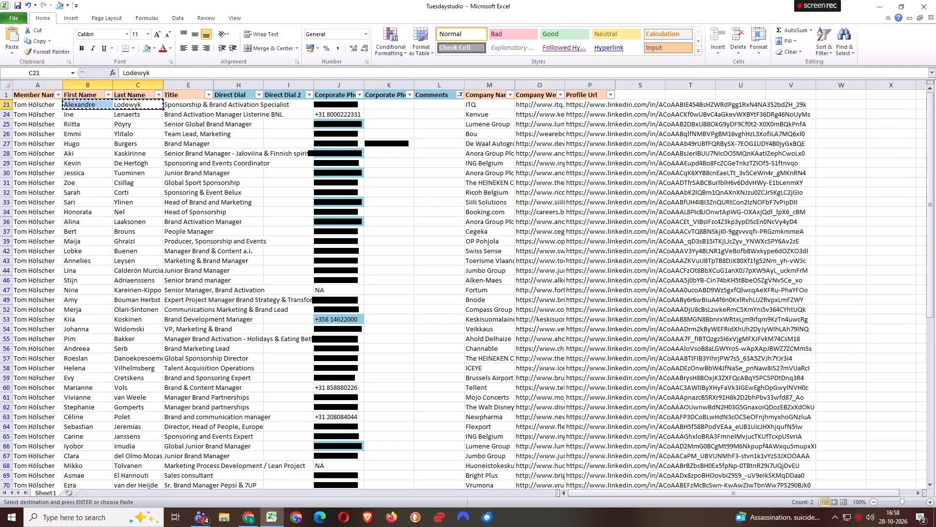
key(alt+Tab)
click(580, 152)
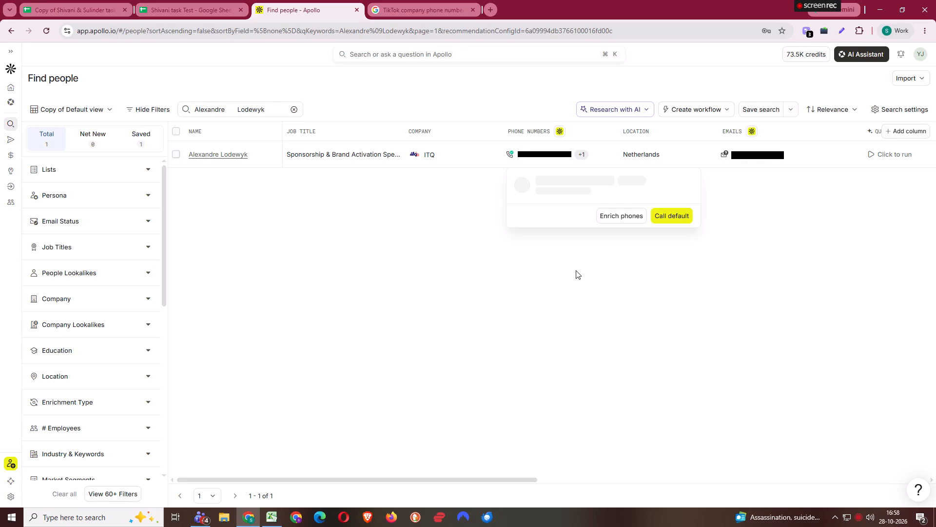
click(546, 211)
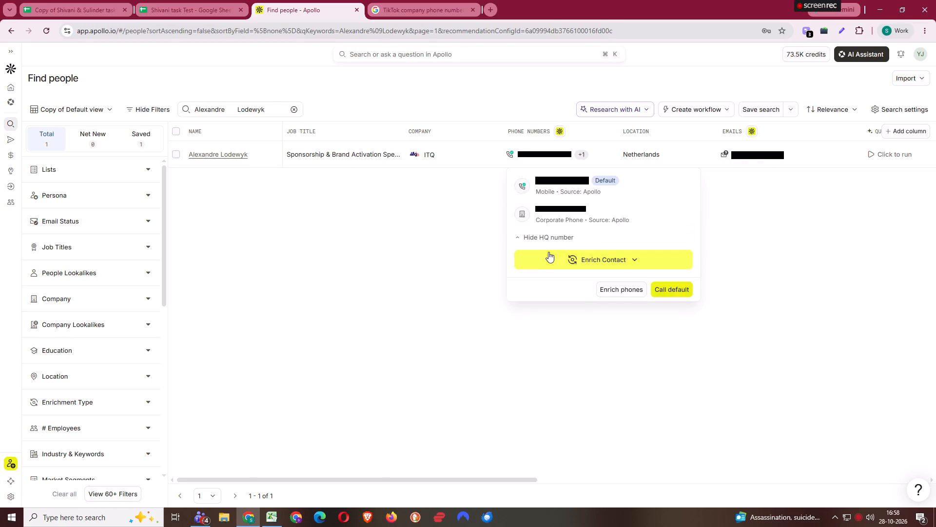
key(alt+Tab)
click(444, 105)
key(d)
click(430, 163)
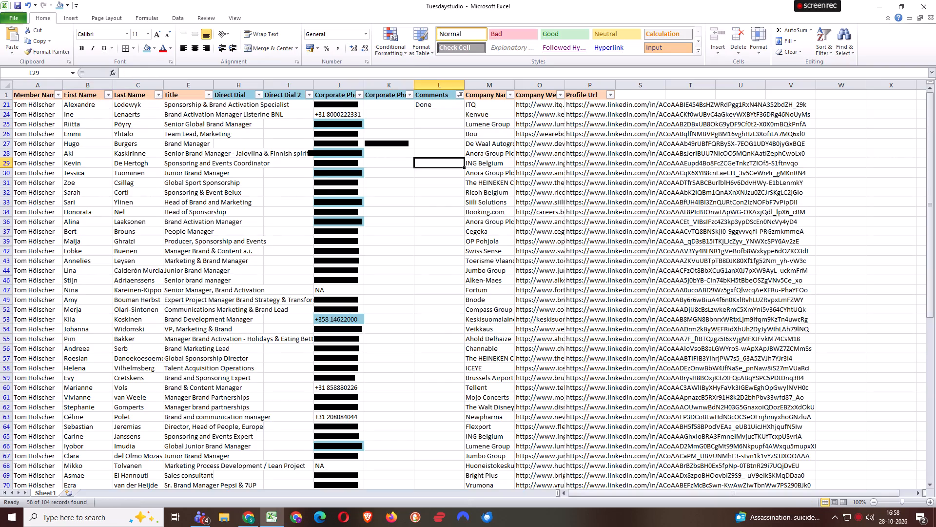
Search Apollo for the row 24 contact's first and last names copied from Excel.
drag(140, 116, 78, 113)
key(ctrl+c)
key(alt+Tab)
triple_click(256, 107)
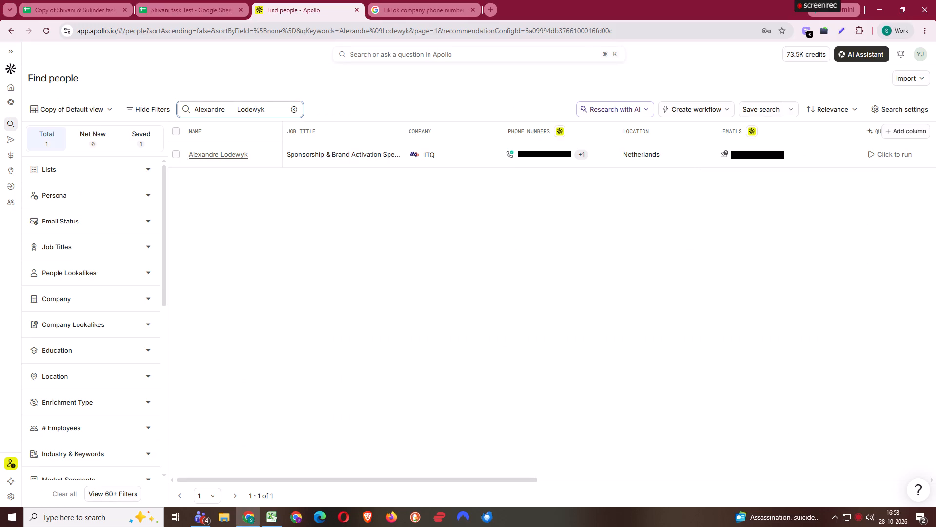
key(ctrl+v)
key(Return)
alt+scroll(256, 107, up, 4)
Update the Comments column filter in Excel to hide the row 21 contact marked Done.
key(alt+Tab)
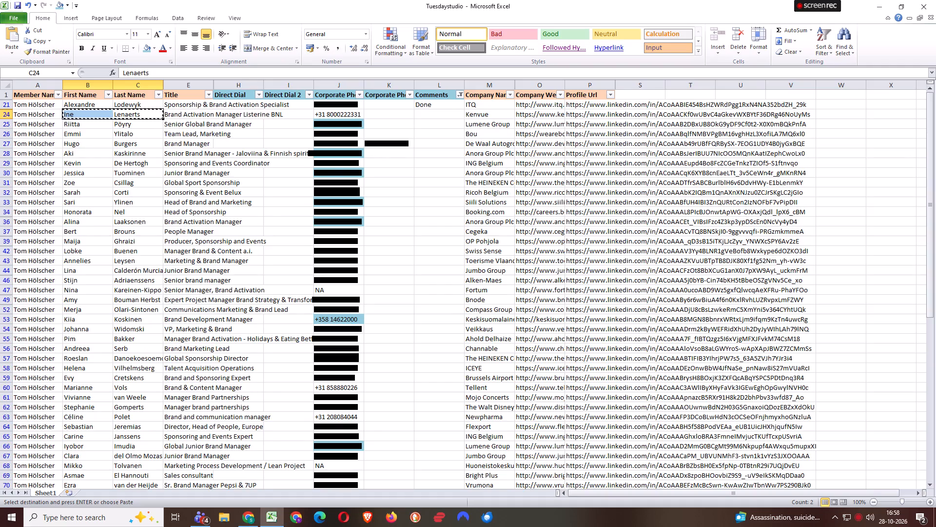
click(455, 95)
click(459, 93)
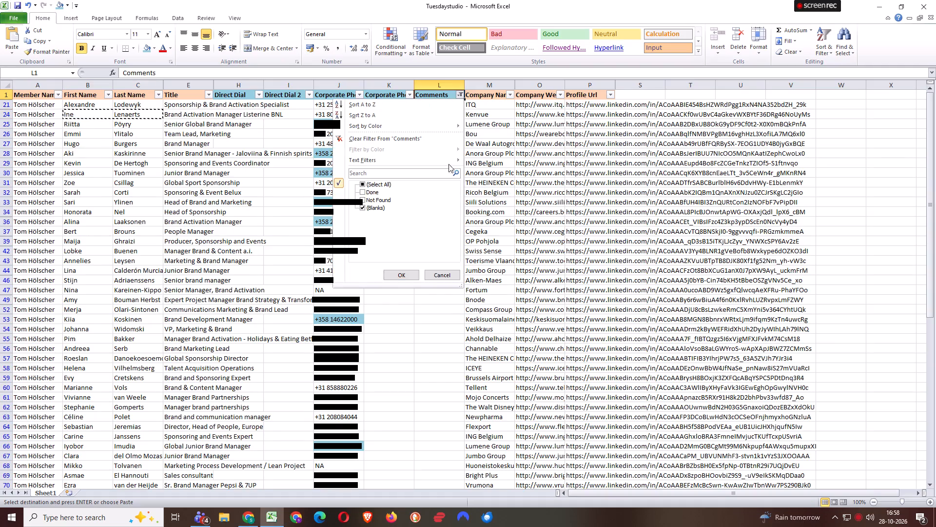
click(409, 270)
Check the Kenvue contact's mobile and HQ numbers in Apollo and mark row 24 Done in the Excel Comments column.
key(alt+Tab)
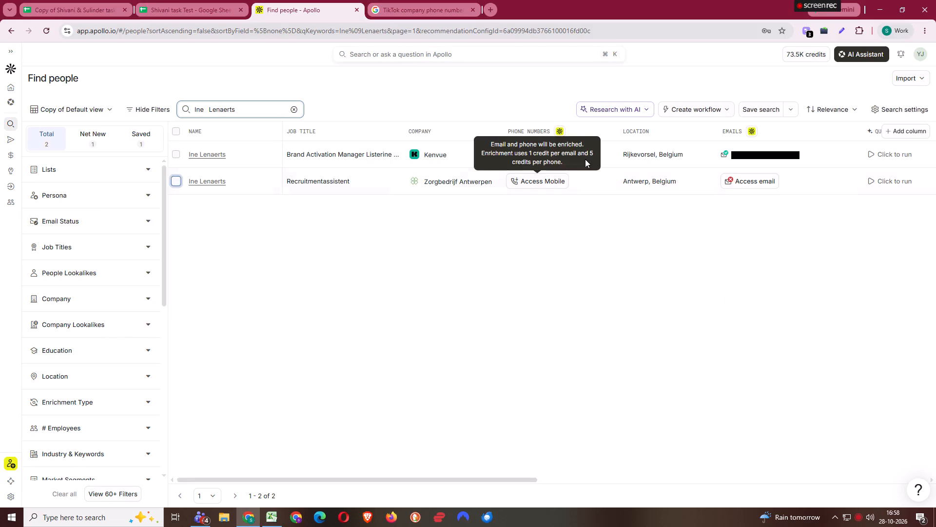
click(585, 159)
click(594, 156)
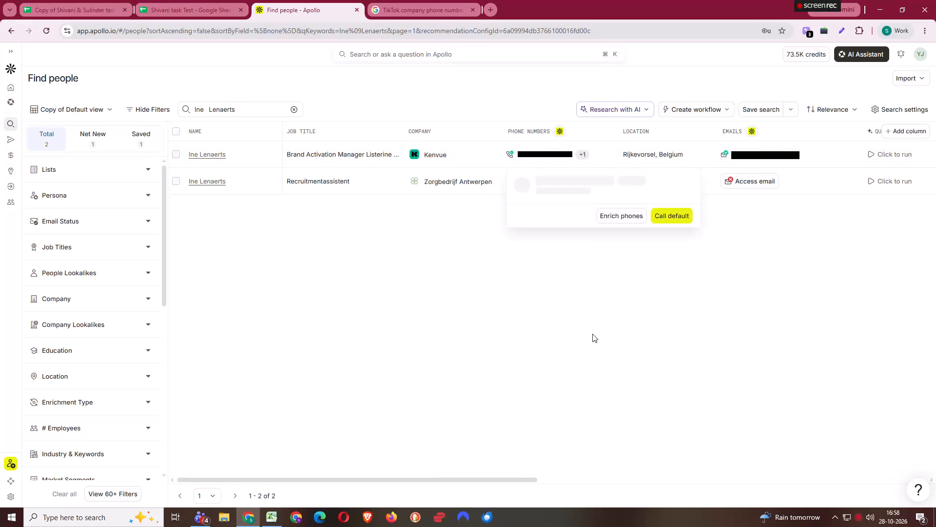
click(568, 209)
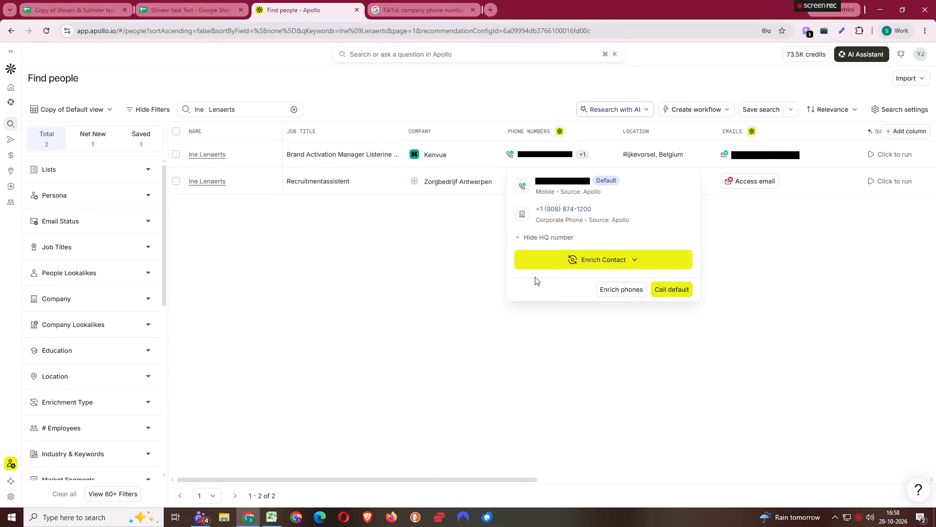
key(alt+Tab)
click(445, 105)
key(d)
Search Apollo for the row 25 contact's names copied from Excel, replacing the ö in the last name with a plain o.
drag(134, 116, 117, 115)
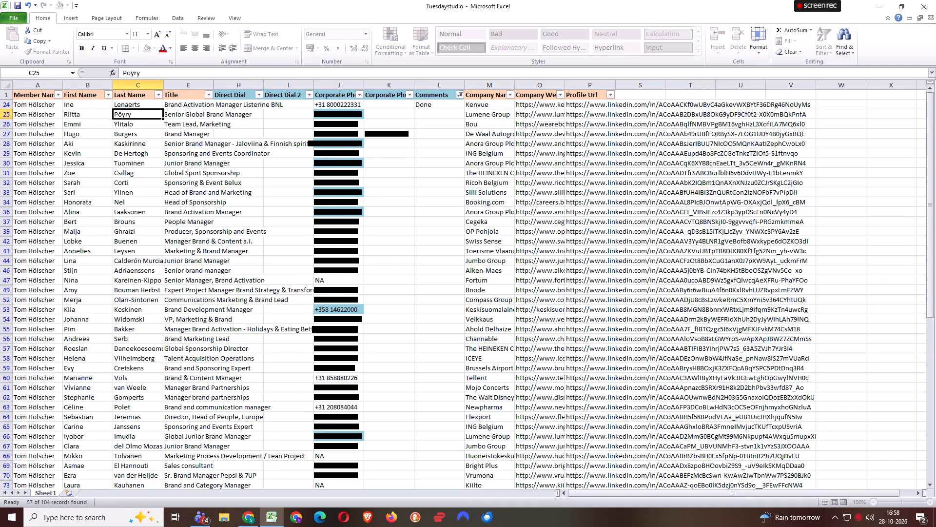
drag(117, 115, 89, 115)
key(ctrl+c)
key(alt+Tab)
click(247, 114)
triple_click(243, 107)
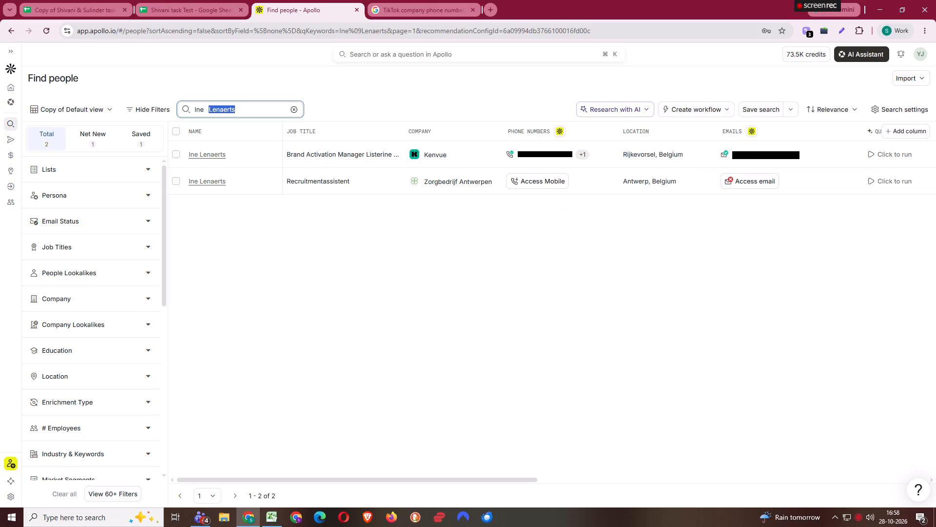
key(ctrl+v)
click(230, 106)
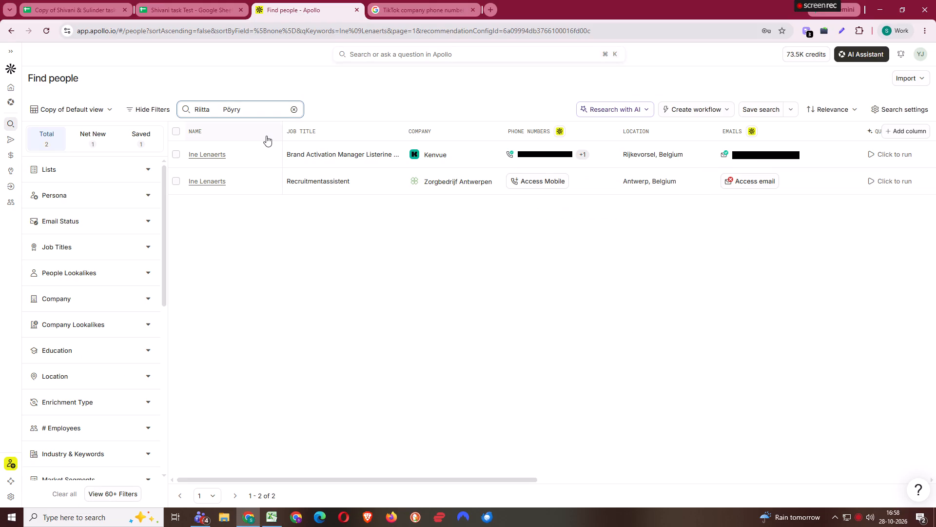
key(BackSpace)
key(o)
key(Return)
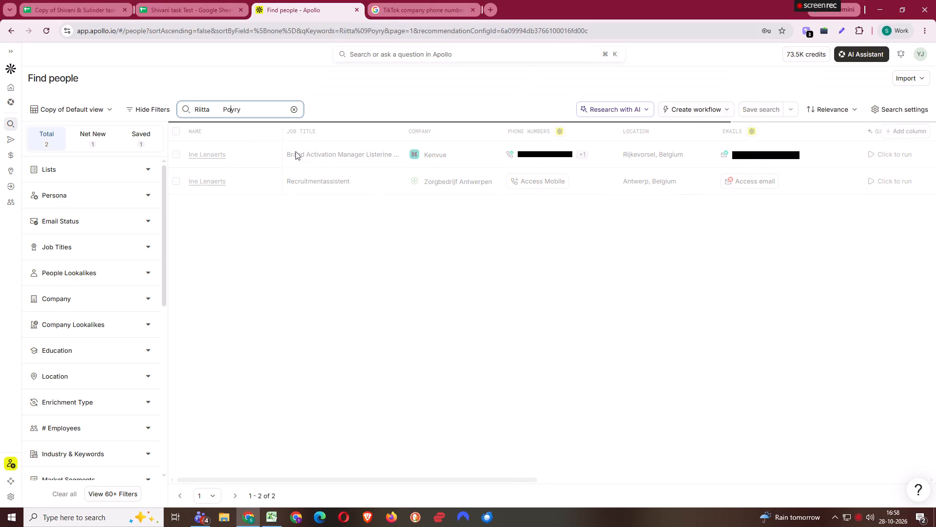
Check the row 25 contact's phone numbers in Apollo and fill Done from row 24 down to row 25 in the Excel Comments column.
key(alt+Tab)
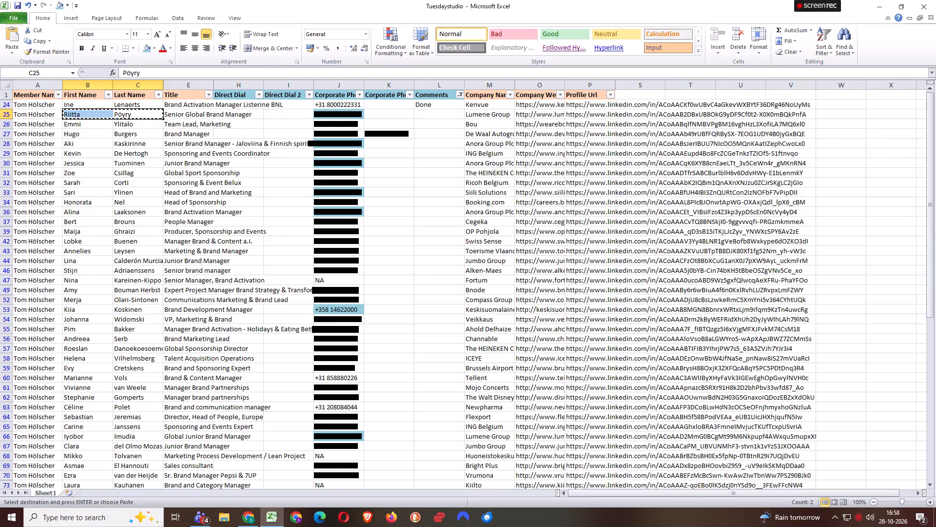
key(alt+Tab)
click(580, 155)
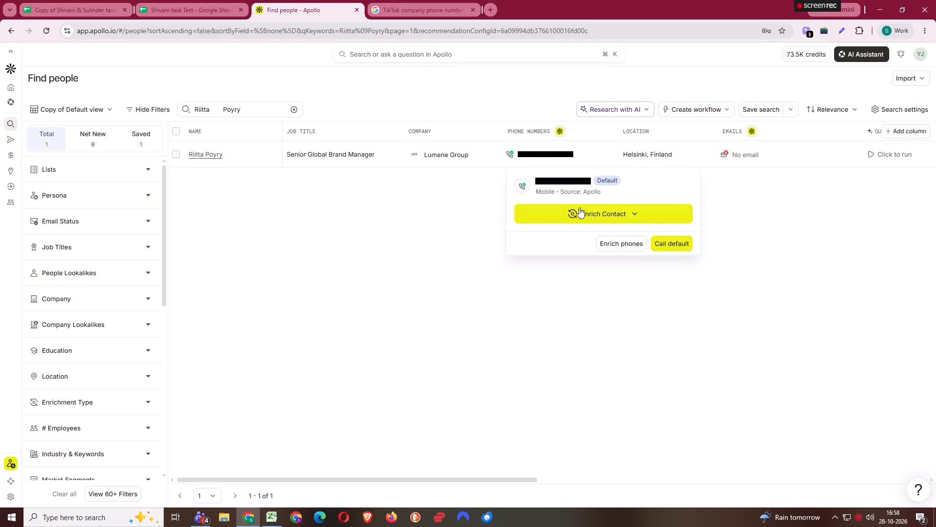
key(alt+Tab)
drag(450, 112, 450, 104)
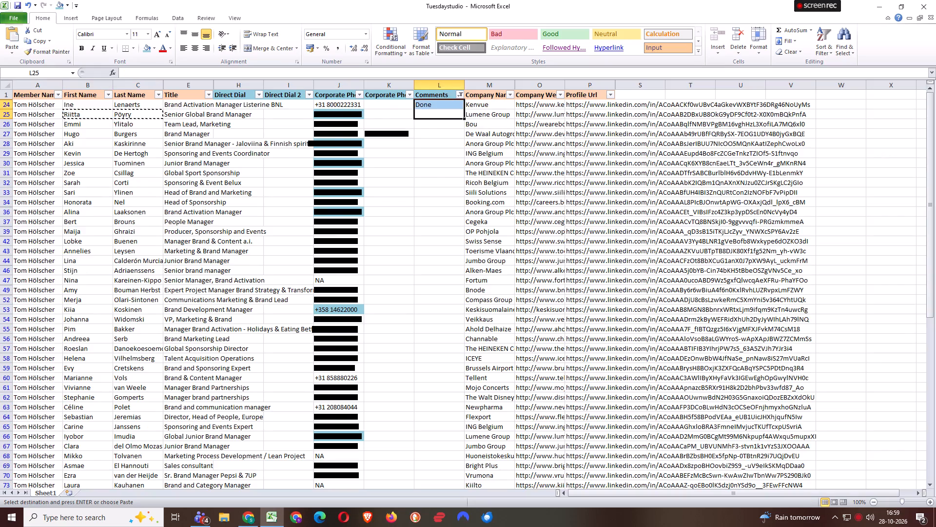
key(ctrl+d)
Update the Comments column filter to hide rows 24 and 25 marked Done.
click(462, 96)
click(414, 276)
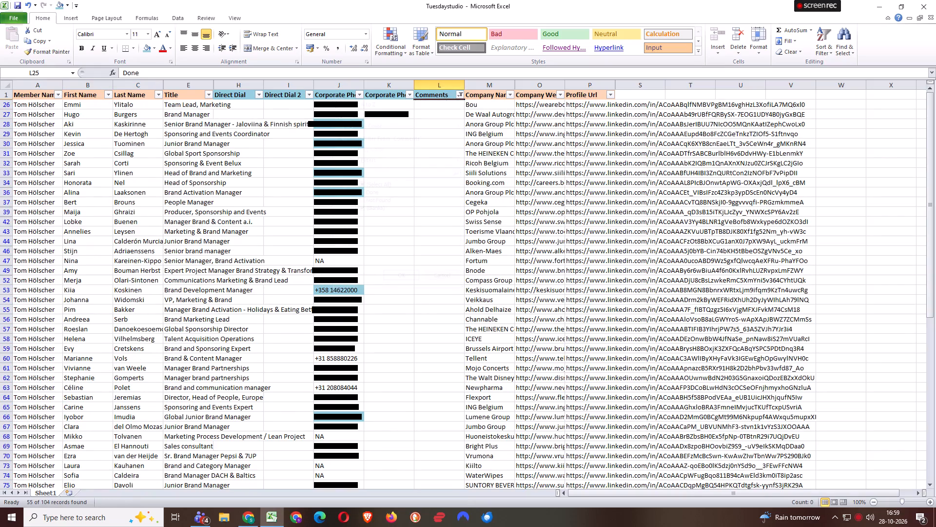
Search Apollo for the row 26 contact using the first and last names copied from Excel.
drag(138, 105, 95, 105)
key(ctrl+c)
key(alt+Tab)
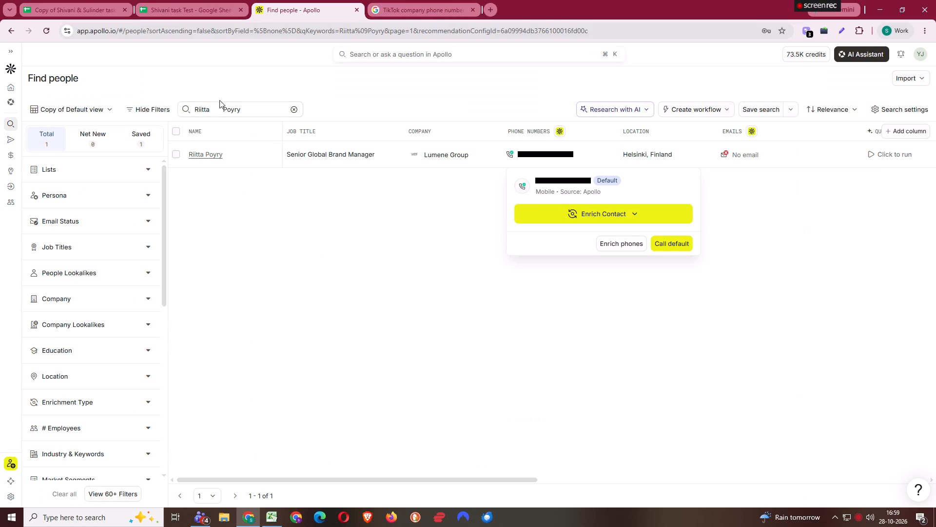
triple_click(218, 108)
key(ctrl+v)
key(Return)
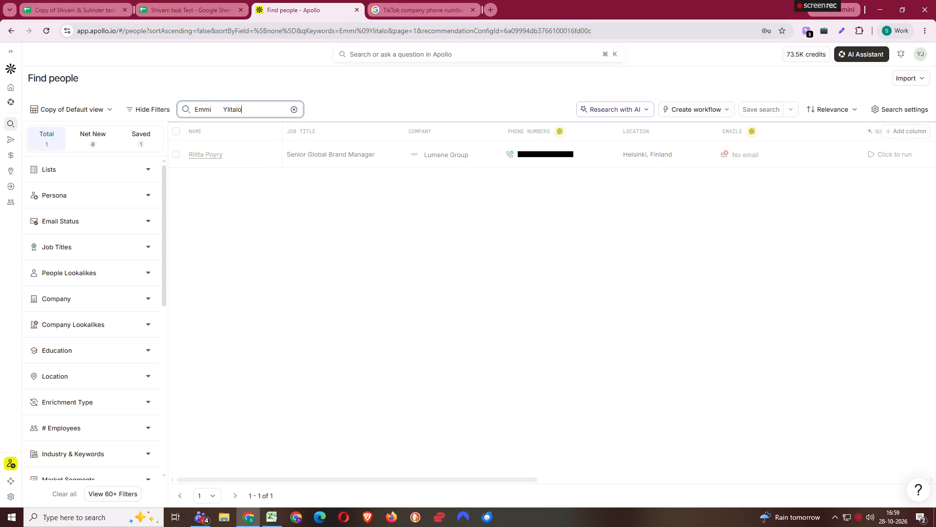
scroll(218, 108, up, 2)
key(alt+Tab)
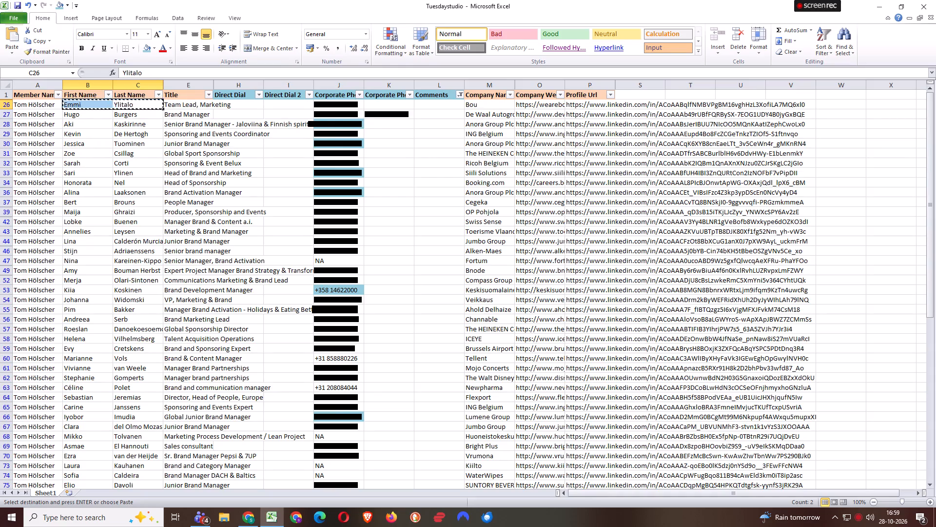
scroll(458, 295, up, 3)
key(alt+Tab)
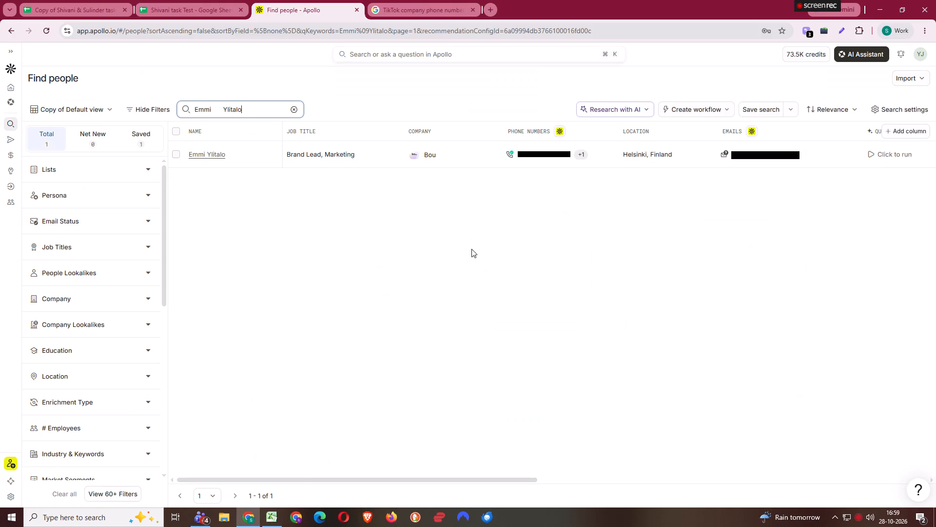
Check the Bou contact's mobile and HQ numbers in Apollo and mark row 26 Done in the Excel Comments column.
click(581, 154)
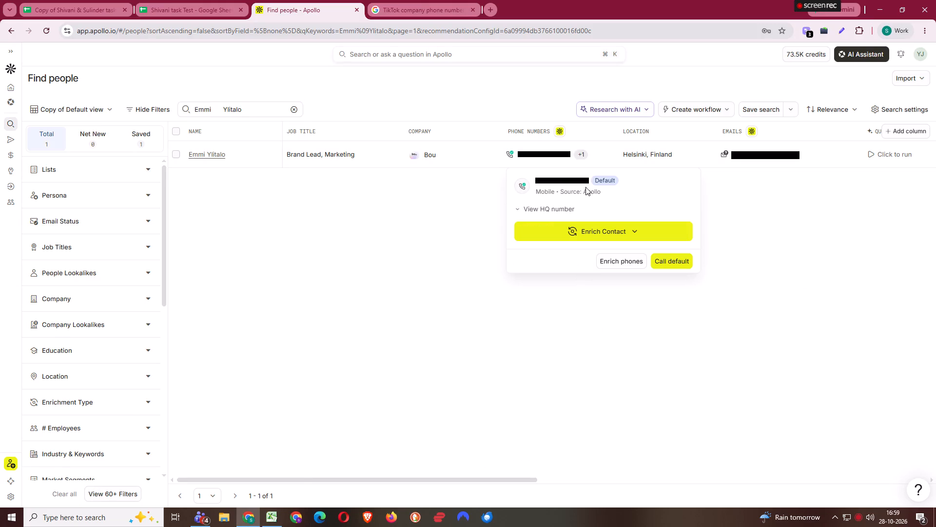
click(550, 210)
key(alt+Tab)
click(452, 103)
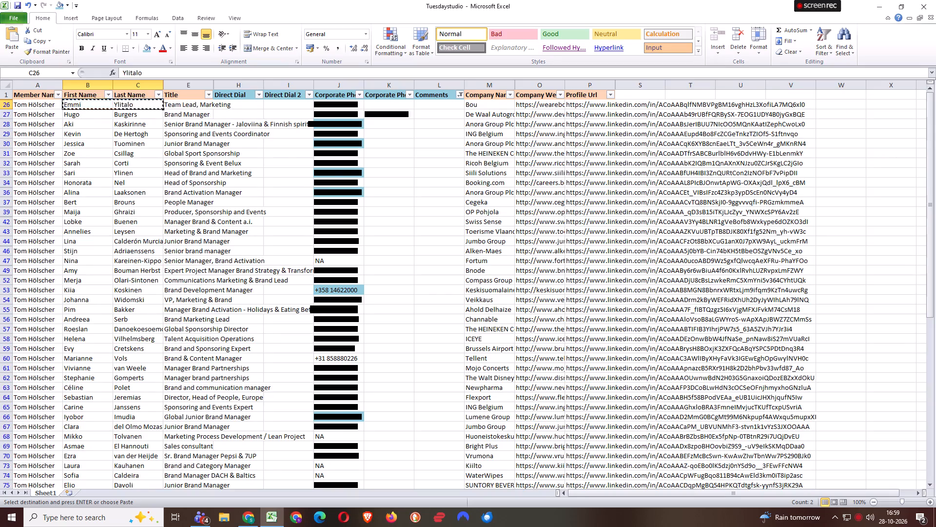
key(d)
click(448, 159)
Reapply the Comments column filter to hide row 26 marked Done.
click(458, 96)
click(405, 276)
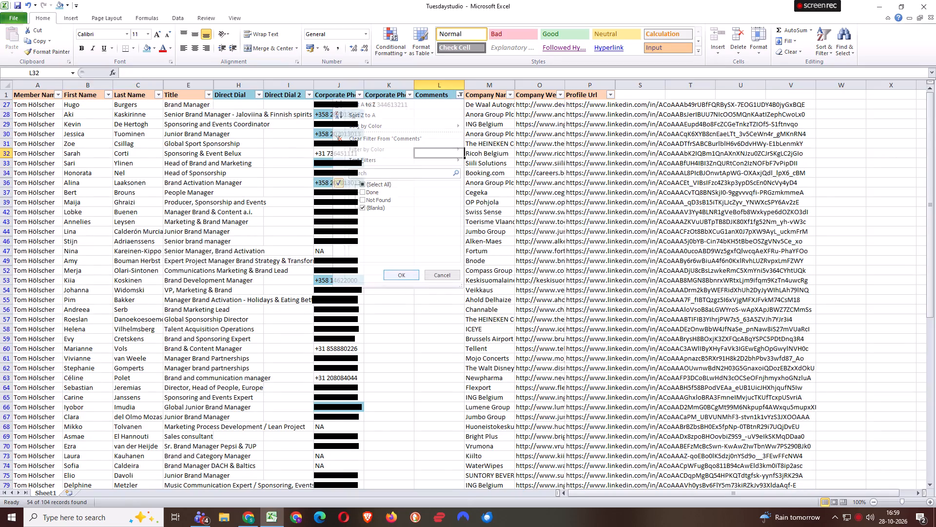
Search Apollo for the contact in row 103, the last row, using the names copied from Excel.
click(119, 109)
drag(119, 109, 111, 108)
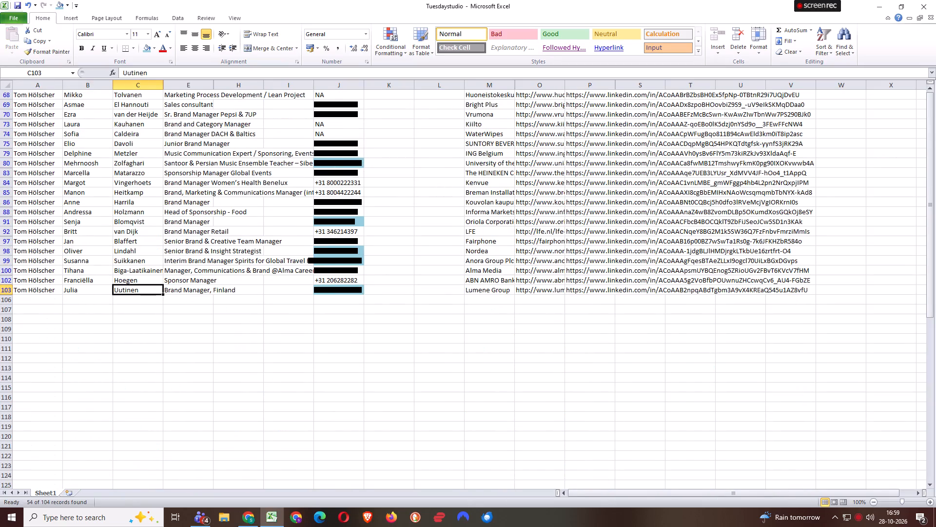
drag(93, 289, 137, 291)
key(ctrl+c)
key(alt+Tab)
triple_click(236, 111)
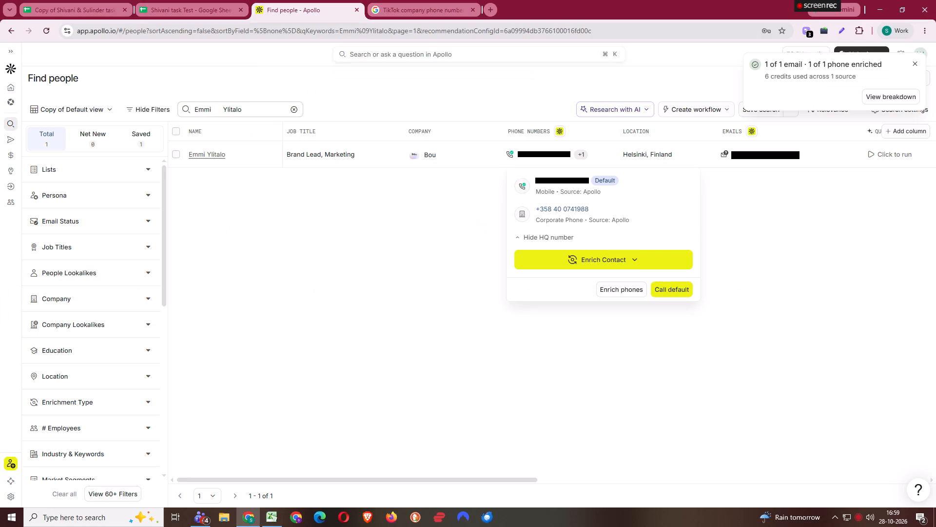
key(ctrl+v)
key(Return)
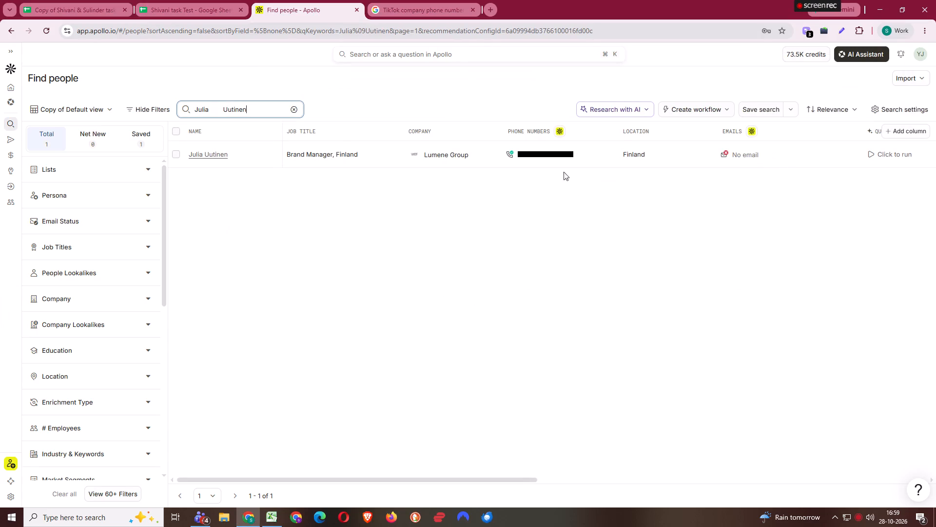
Check the Lumene Group contact's phone numbers in Apollo and mark row 103 Done in the Excel Comments column.
key(alt+Tab)
key(alt+Tab)
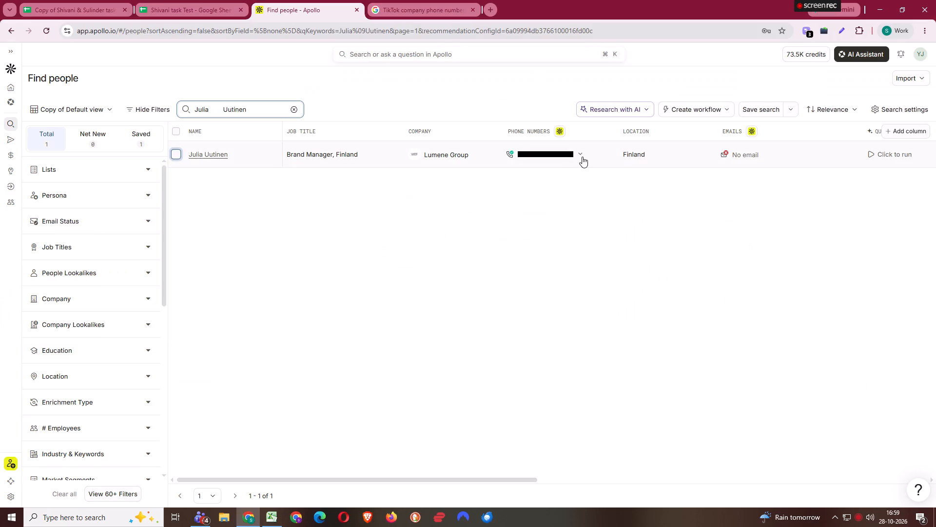
click(582, 157)
key(alt+Tab)
click(486, 251)
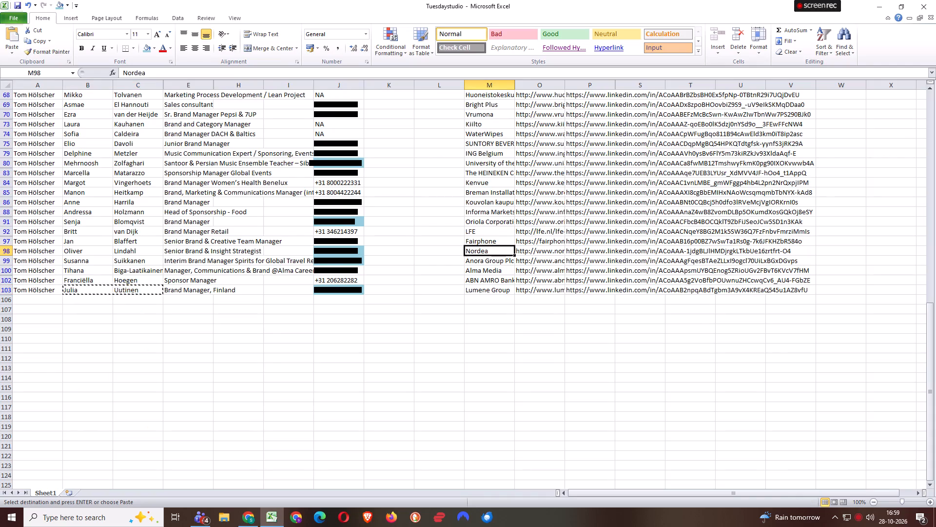
click(459, 290)
key(d)
click(447, 348)
Save the workbook.
scroll(441, 203, up, 20)
scroll(441, 203, up, 11)
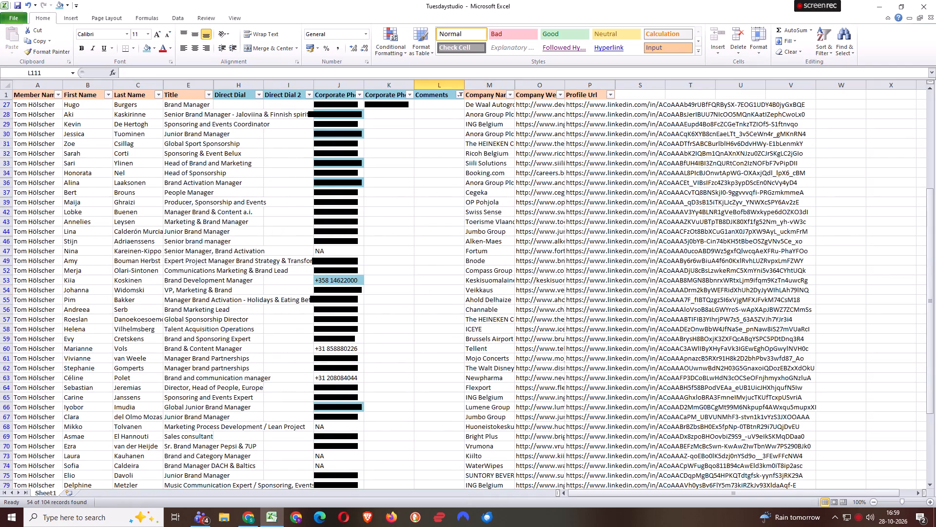
scroll(441, 202, up, 8)
key(ctrl+s)
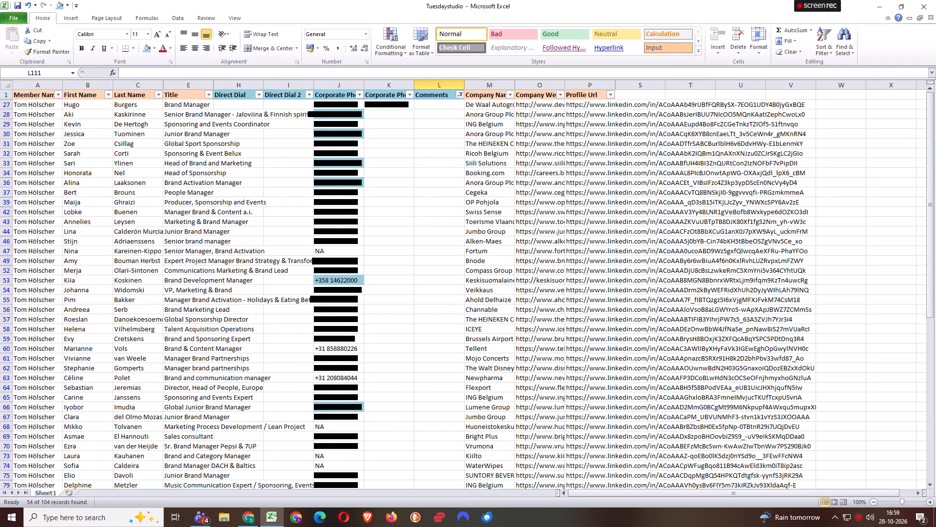
key(ctrl+s)
Mark row 27 Done in the Excel Comments column.
click(449, 103)
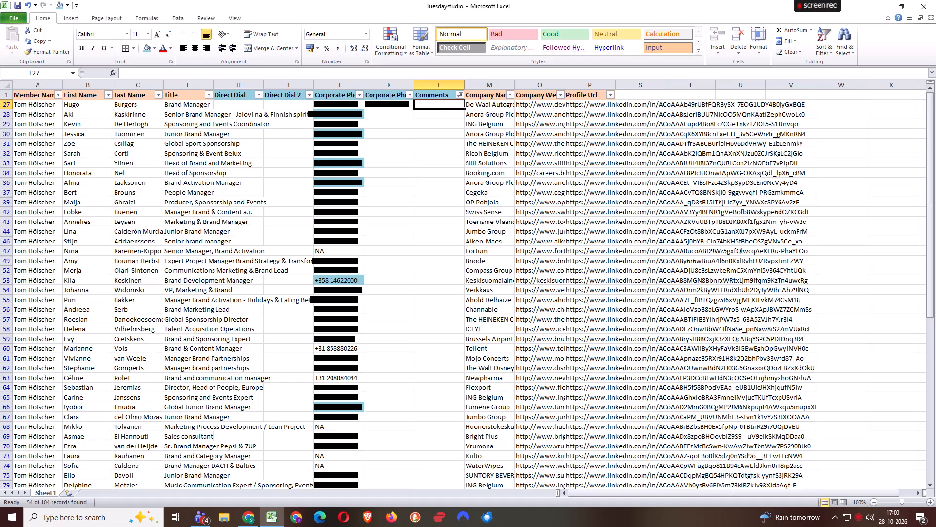
key(alt+Tab)
key(alt+Tab)
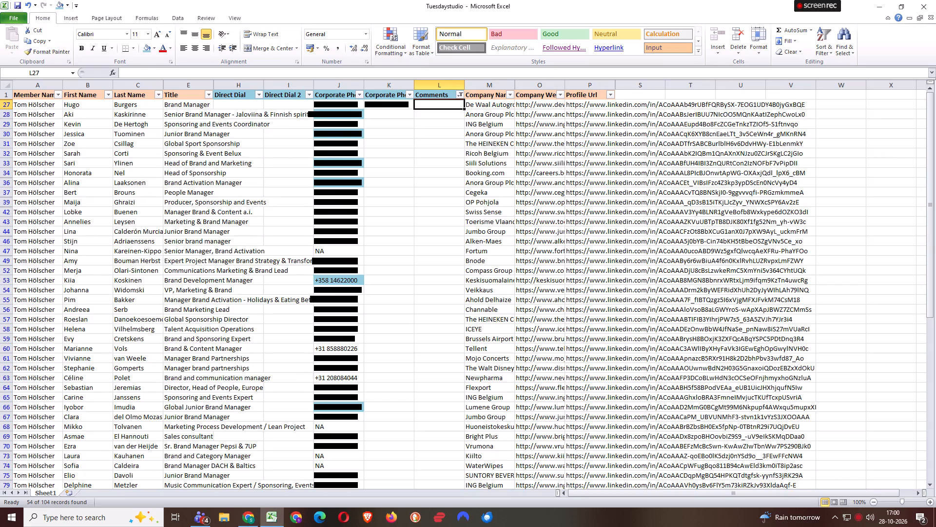
key(d)
click(423, 145)
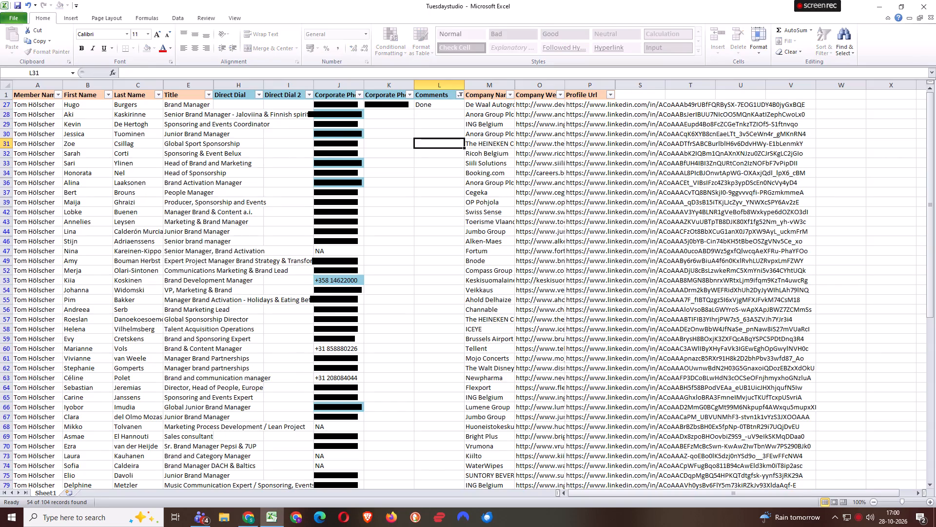
Search Apollo for the row 27 contact using the first and last names copied from Excel.
key(alt+Tab)
key(alt+Tab)
drag(131, 102, 100, 102)
key(ctrl+c)
key(alt+Tab)
triple_click(246, 109)
key(ctrl+v)
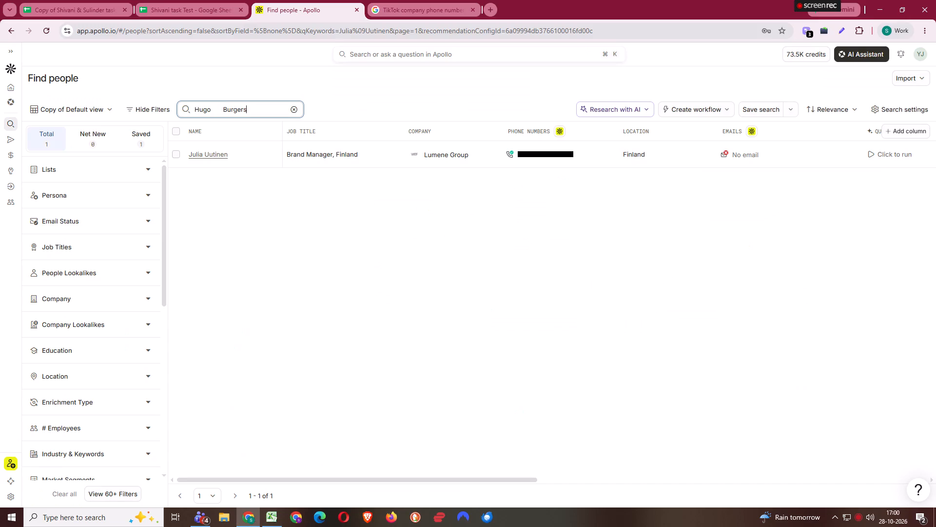
key(Return)
key(Return)
key(Return)
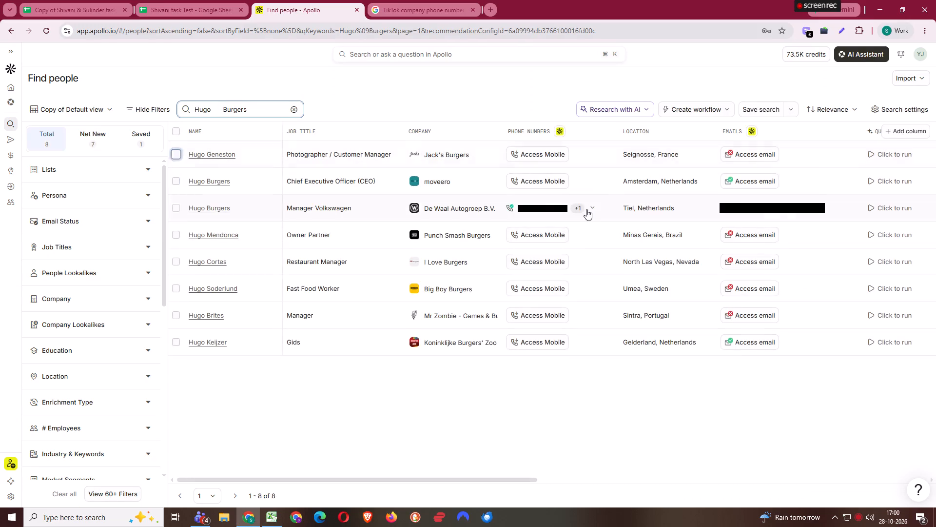
Copy the De Waal Autogroep contact's mobile number from Apollo into row 27's Direct Dial cell in Excel as text.
click(577, 210)
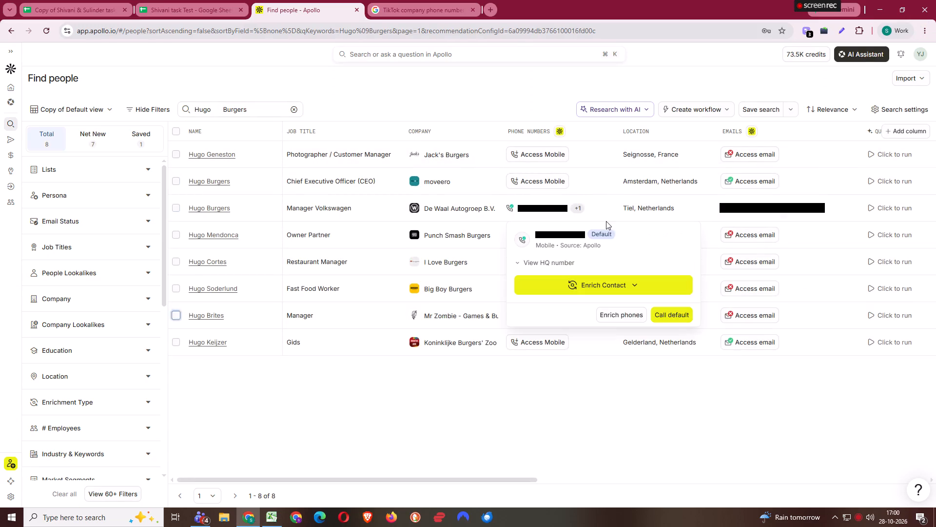
click(641, 239)
key(alt+Tab)
click(244, 105)
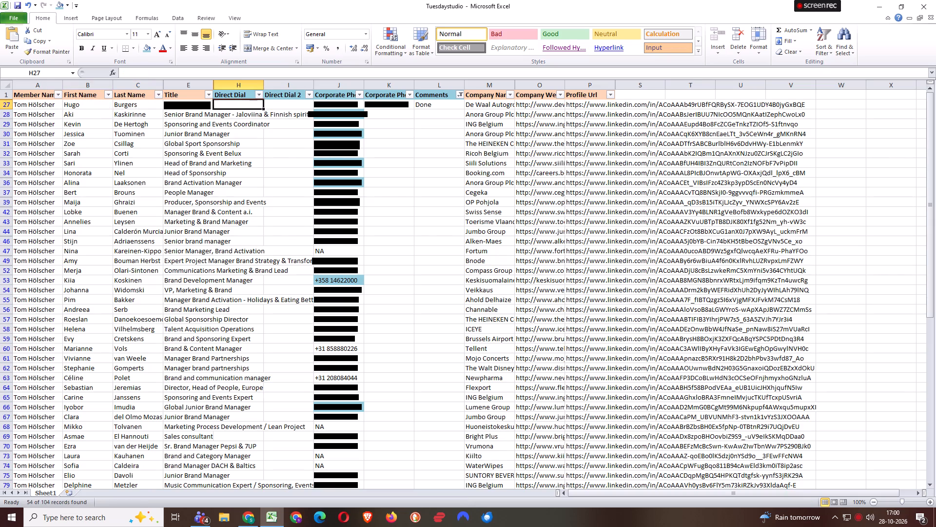
key(apostrophe)
key(ctrl+v)
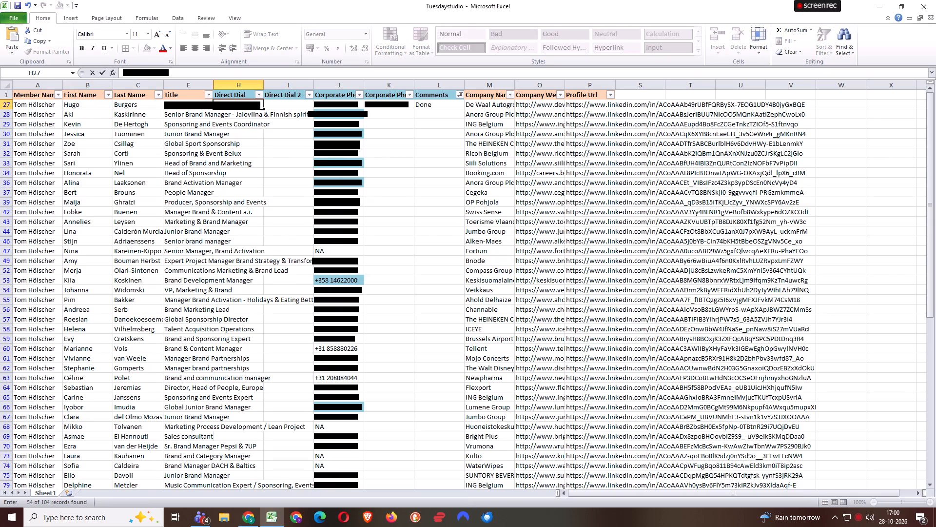
click(235, 101)
key(Left)
key(BackSpace)
Reapply the Comments column filter to hide row 27 marked Done.
click(460, 94)
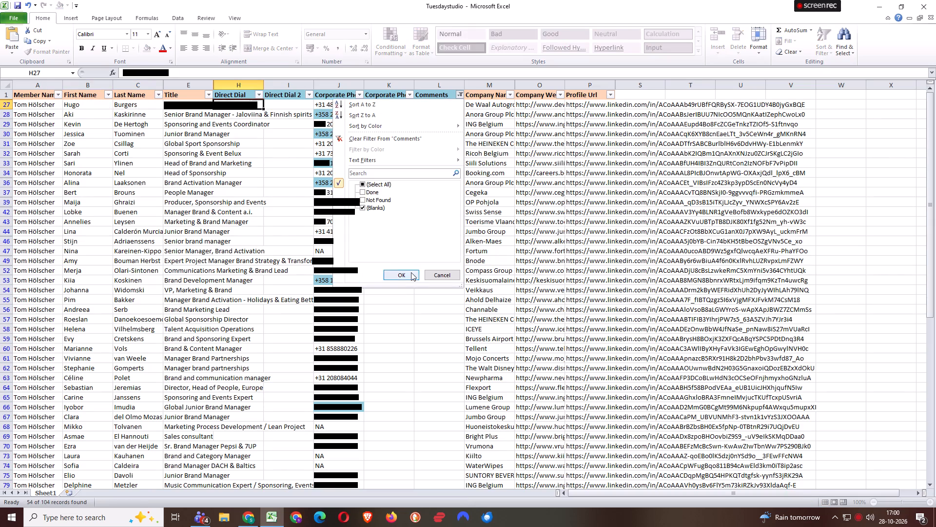
click(411, 272)
Search Apollo for the row 28 contact using the first and last names copied from Excel.
drag(126, 102, 70, 106)
key(ctrl+c)
key(alt+Tab)
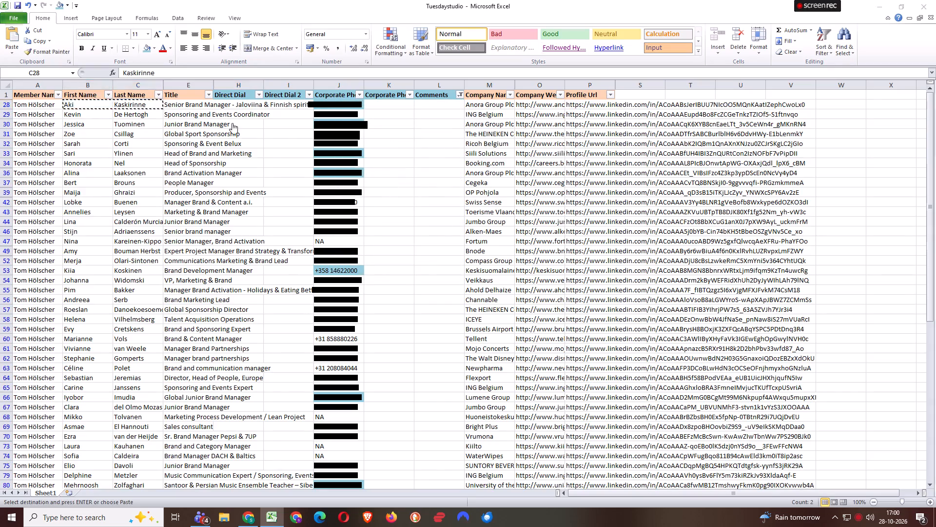
triple_click(253, 110)
key(ctrl+v)
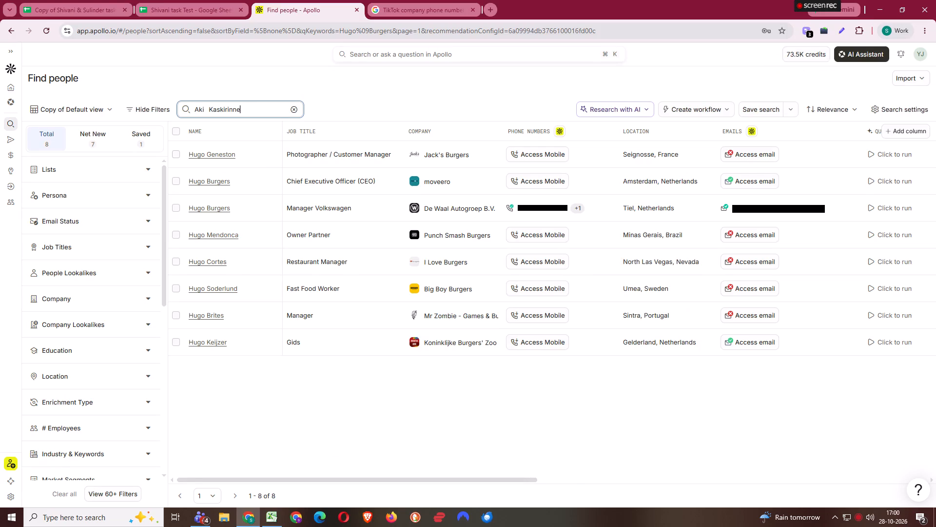
key(Return)
key(Return)
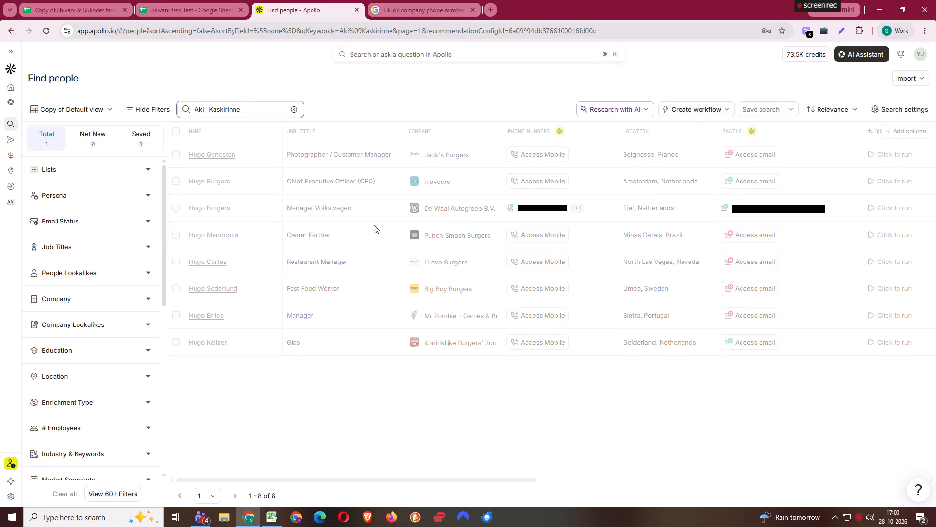
Check the Anora Group contact's phone numbers in Apollo and mark row 28 Done in the Excel Comments column.
click(580, 154)
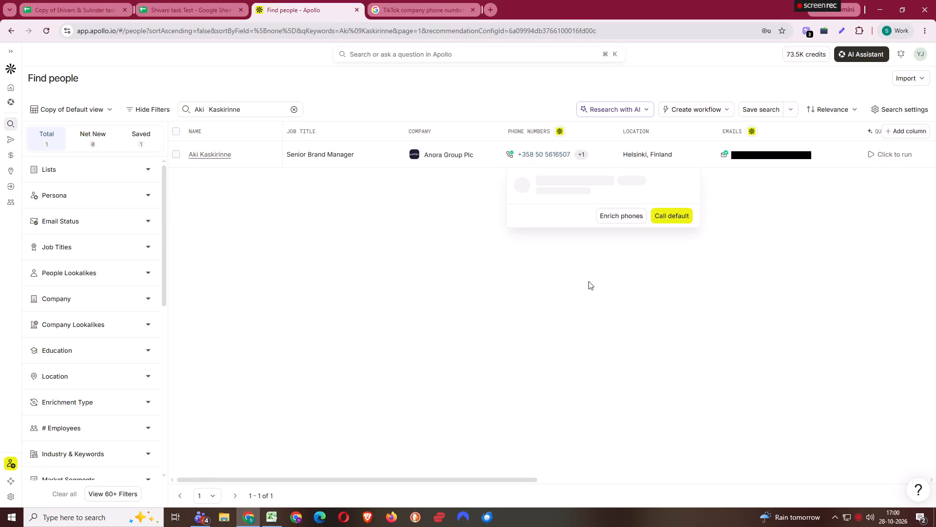
key(alt+Tab)
click(448, 103)
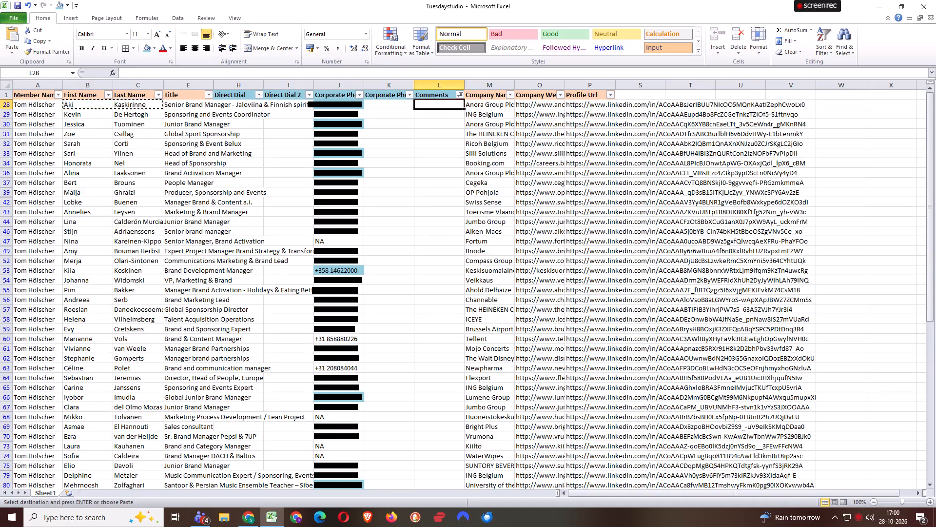
key(d)
click(431, 162)
Search Apollo for the row 29 contact's names copied from Excel, then retry without "De" in the last name.
drag(122, 113, 103, 110)
key(ctrl+c)
key(alt+Tab)
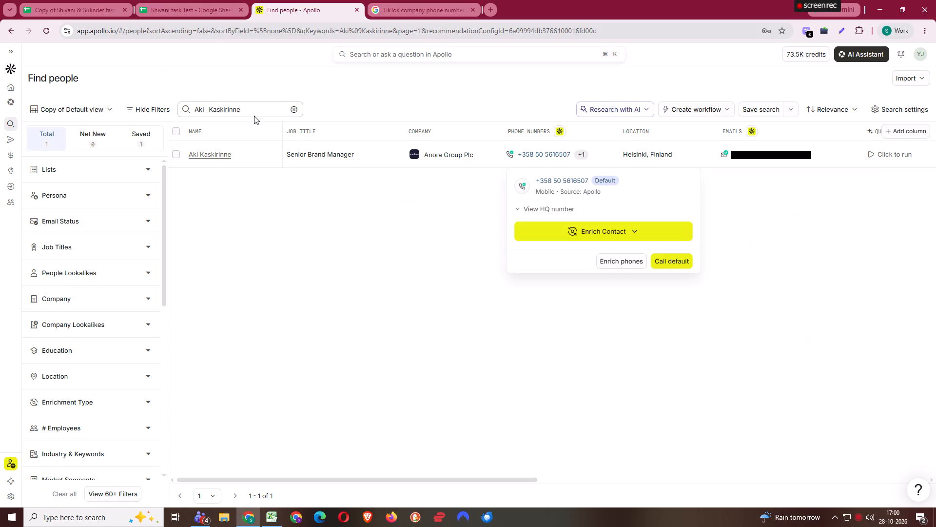
triple_click(249, 108)
key(ctrl+v)
key(Return)
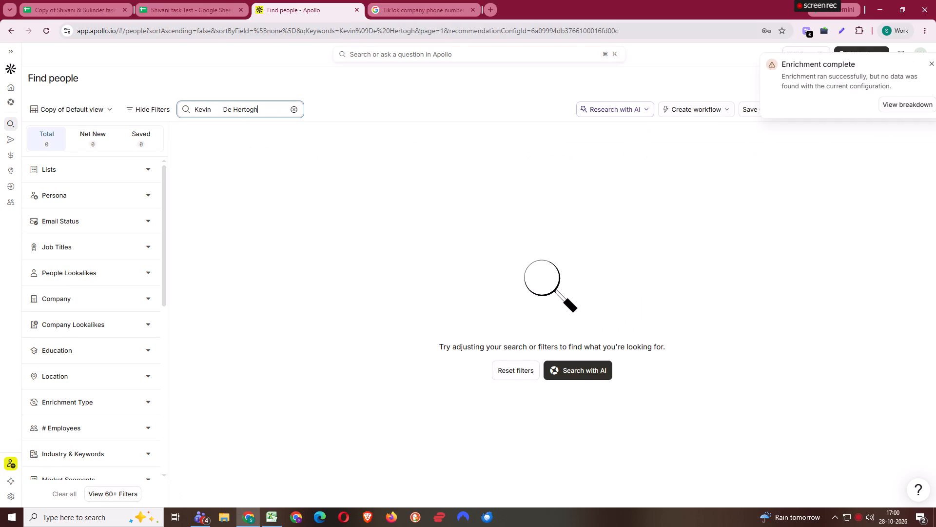
double_click(225, 105)
double_click(227, 110)
key(BackSpace)
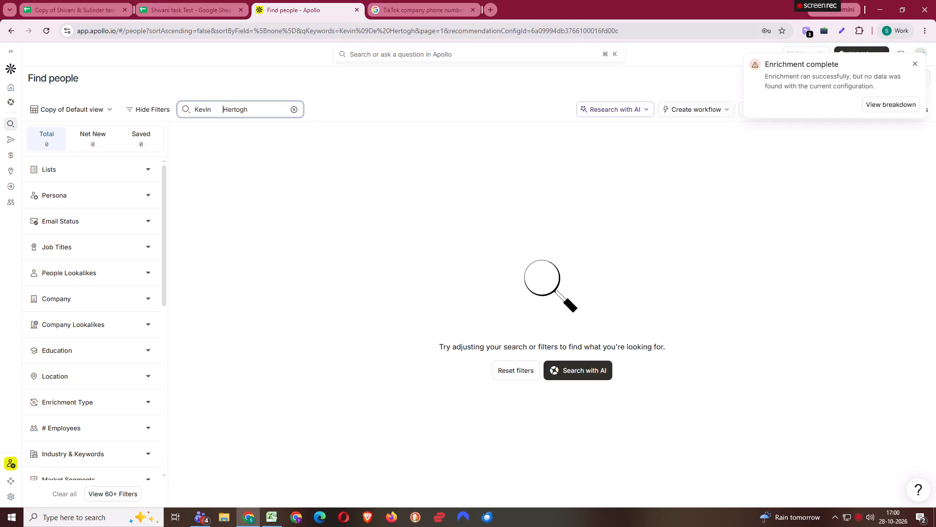
key(Return)
scroll(227, 110, up, 3)
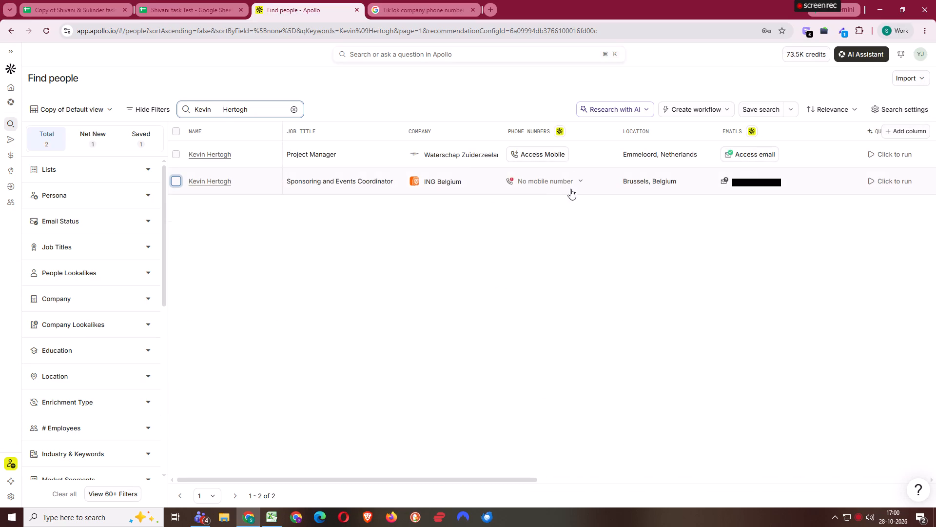
Fill Done from row 28 down to row 29 in the Excel Comments column.
key(alt+Tab)
drag(448, 106, 448, 111)
key(ctrl+d)
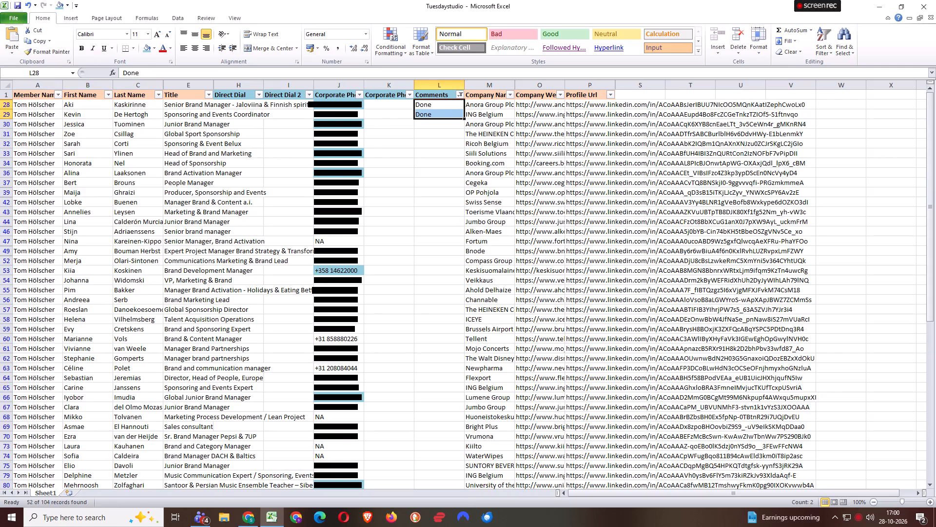
Reapply the blanks-only filter on the Comments column to hide the rows marked Done.
click(457, 93)
click(409, 269)
click(409, 276)
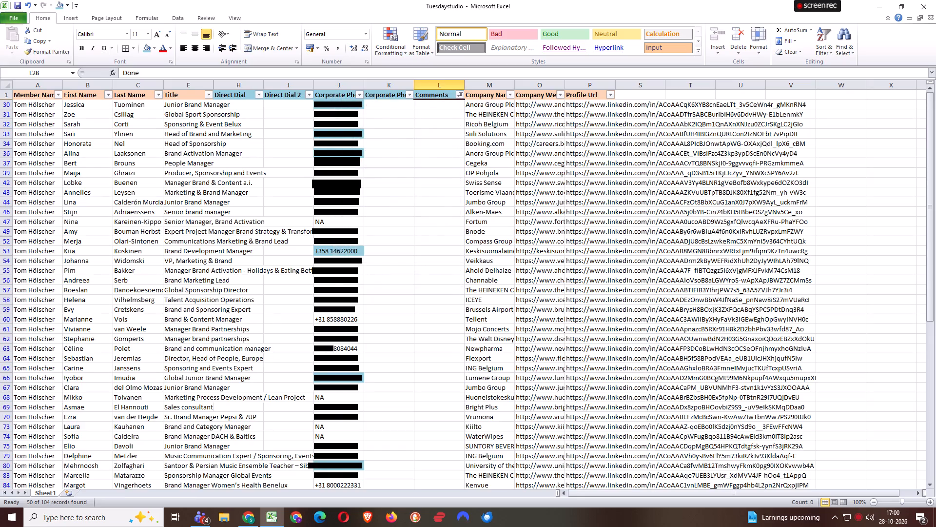
Search Apollo for the row 30 contact using the names copied from Excel, and open the Anora Group match's phone details.
drag(109, 105, 131, 105)
key(ctrl+c)
key(alt+Tab)
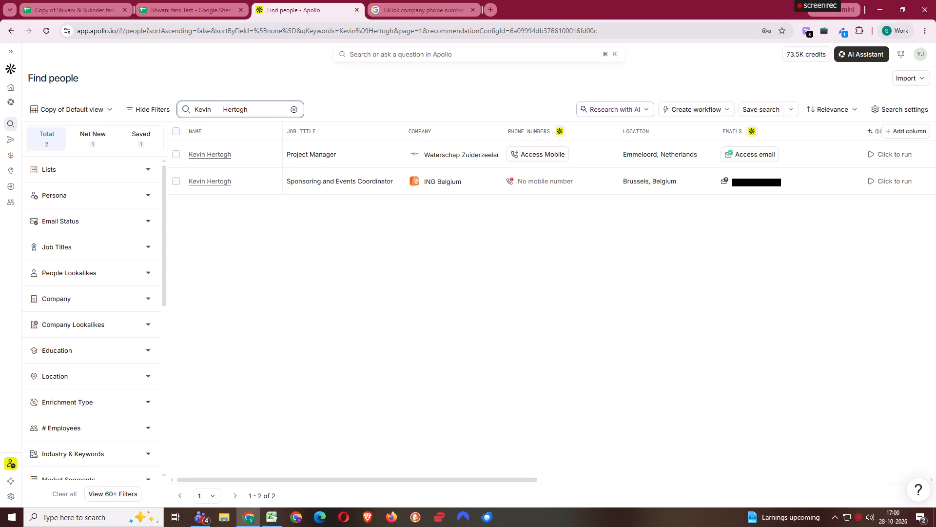
triple_click(211, 113)
key(ctrl+v)
key(Return)
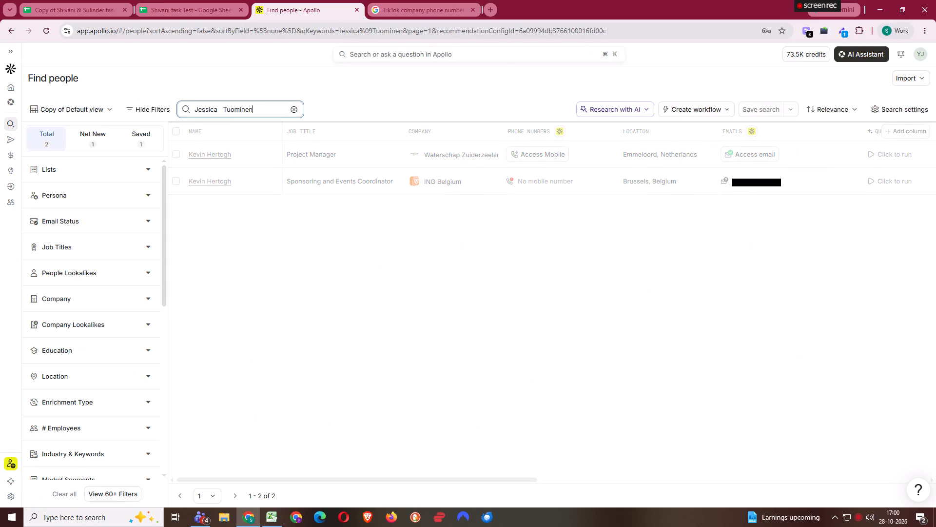
key(alt+Tab)
key(alt+Tab)
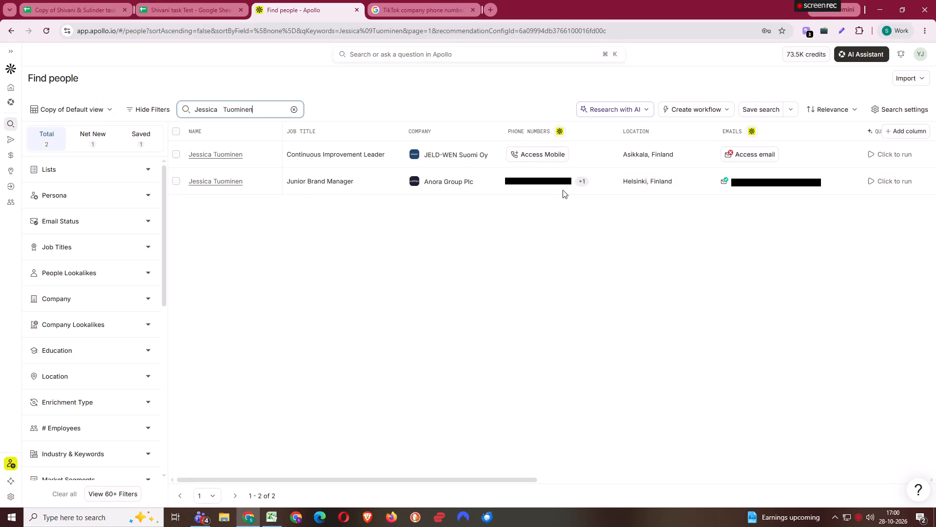
click(580, 183)
Mark row 30 Done in the Excel Comments column and reapply the blanks-only filter to hide it.
key(alt+Tab)
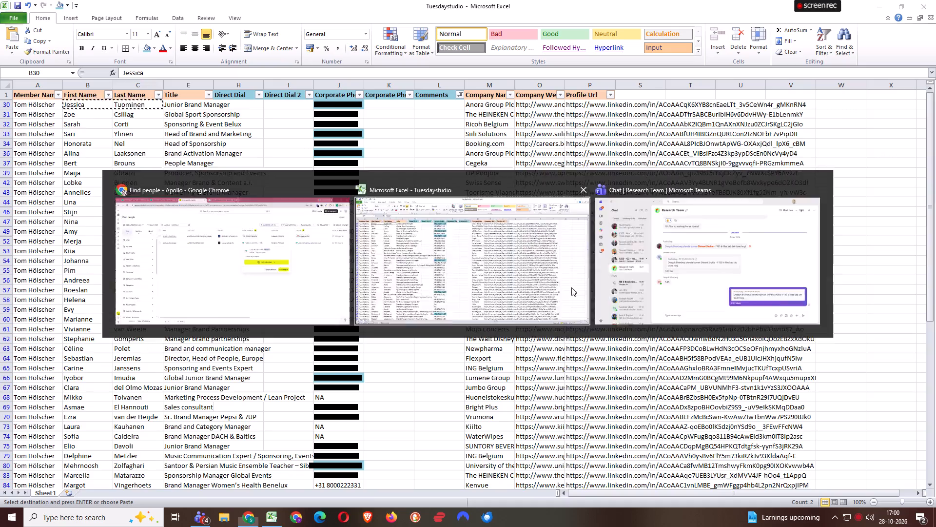
click(438, 106)
key(d)
click(444, 165)
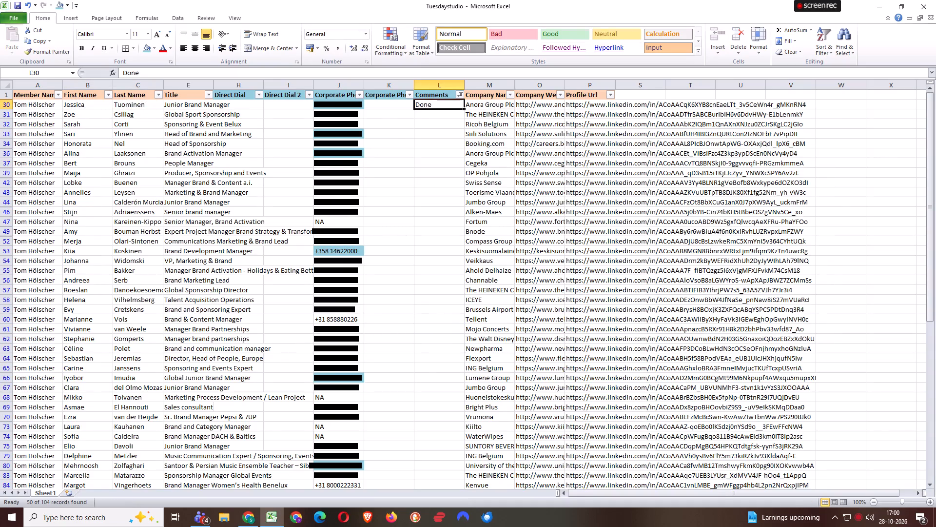
click(460, 101)
click(461, 93)
click(399, 273)
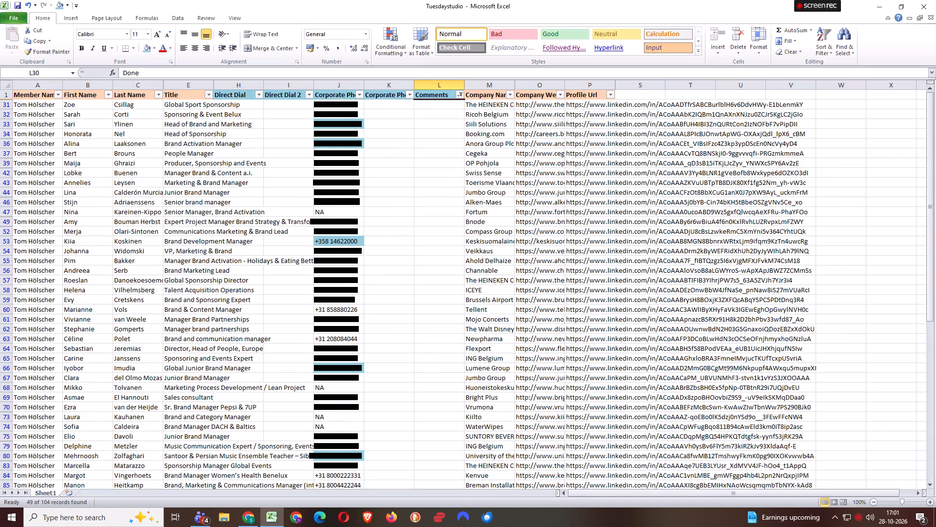
Search Apollo for the row 31 contact using the names copied from Excel, and open the HEINEKEN match's phone details.
drag(120, 108, 81, 104)
key(ctrl+c)
key(alt+Tab)
triple_click(270, 106)
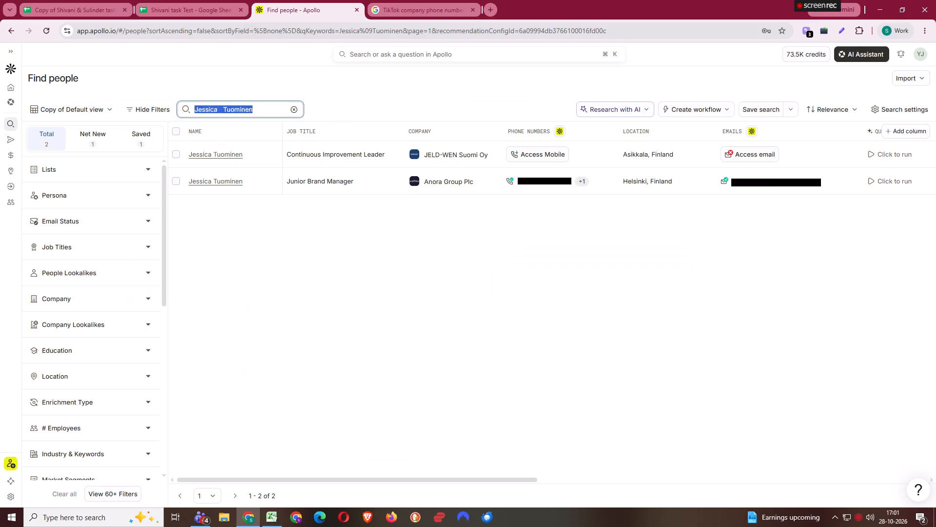
key(ctrl+v)
key(Return)
key(Return)
scroll(270, 106, up, 2)
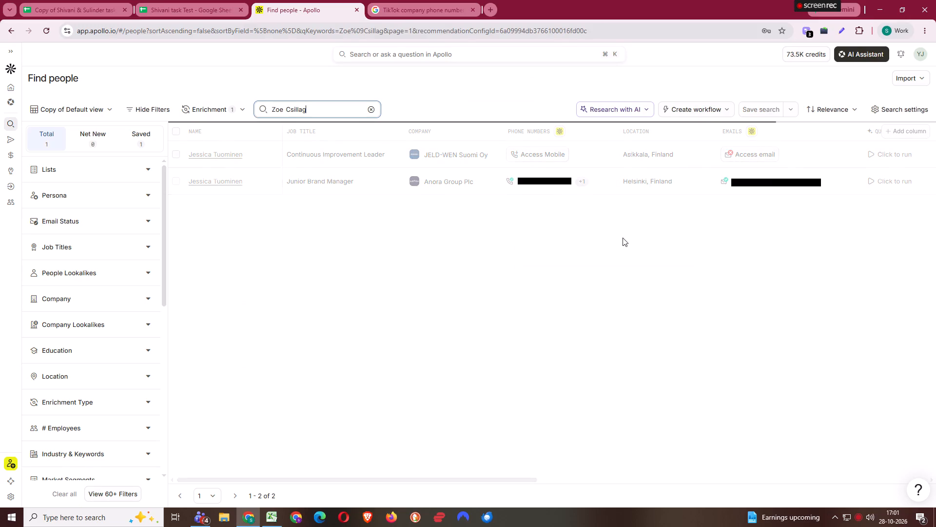
click(582, 158)
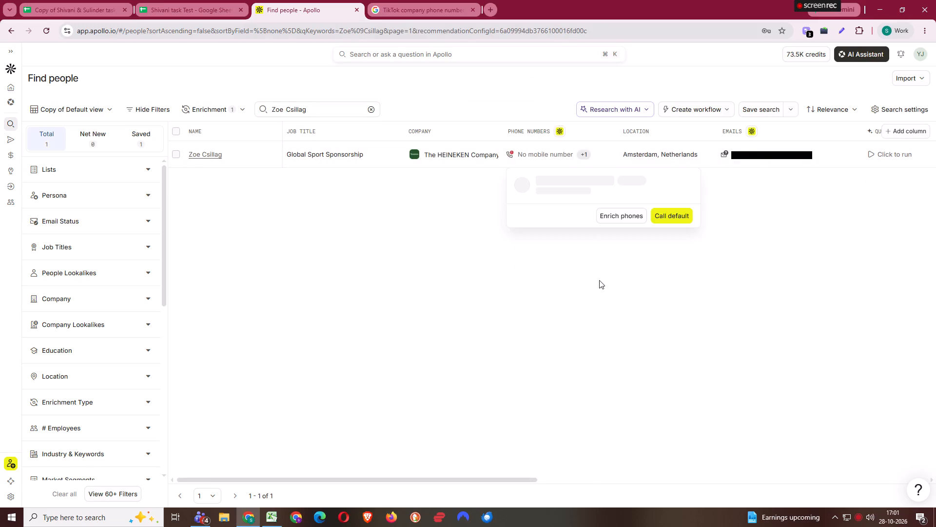
Mark row 31 Done in the Excel Comments column and reapply the blanks-only filter to hide it.
key(alt+Tab)
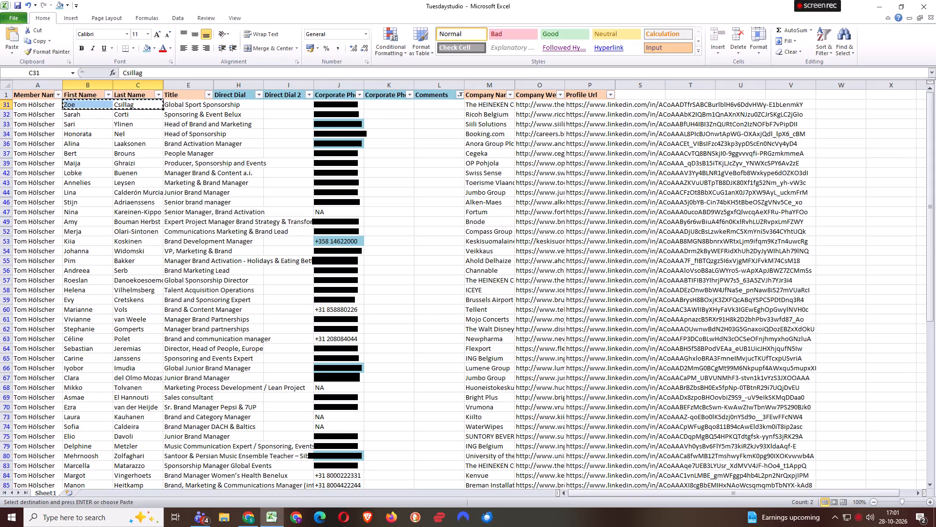
click(457, 108)
key(d)
click(446, 151)
click(460, 95)
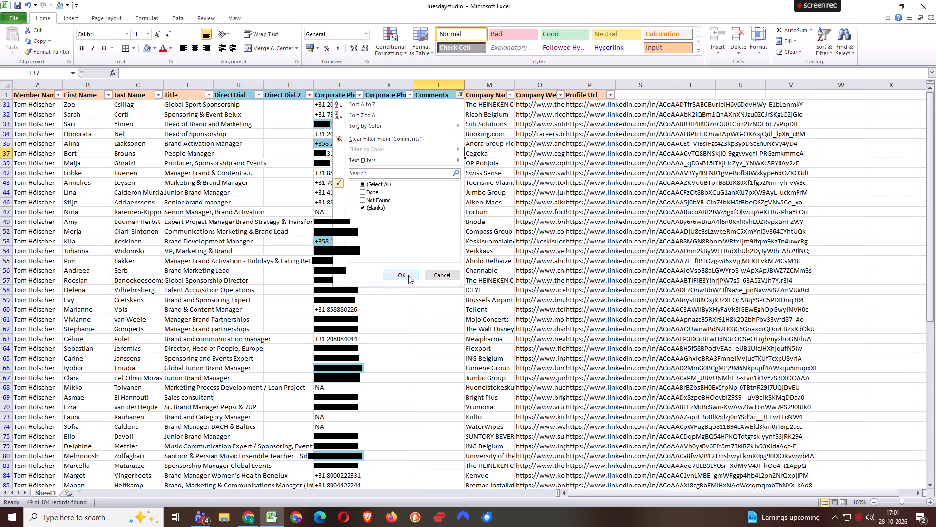
click(399, 270)
Search Apollo for the row 32 contact using the names copied from Excel, and check the Ricoh Belgium match's phone number.
drag(129, 109, 97, 107)
key(ctrl+c)
drag(97, 107, 115, 107)
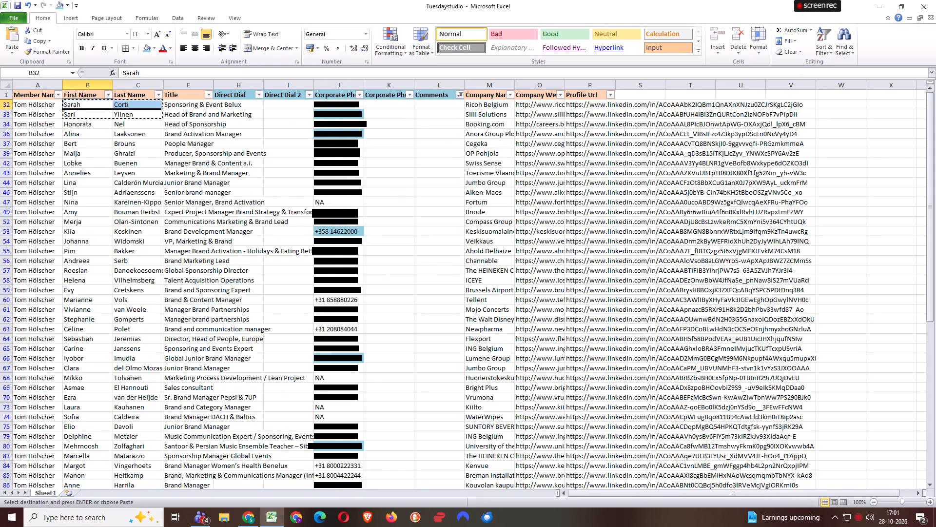
drag(115, 107, 117, 107)
key(ctrl+c)
key(alt+Tab)
triple_click(293, 111)
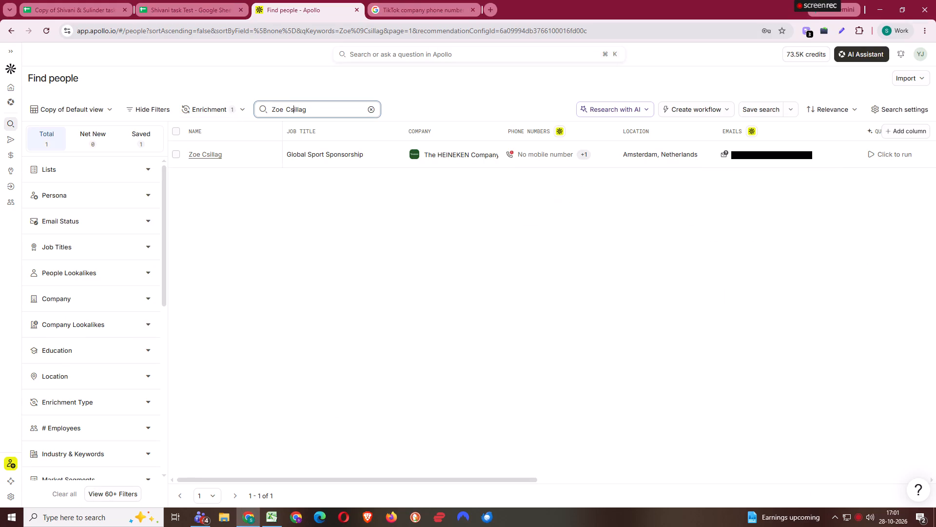
key(ctrl+v)
key(Return)
key(Return)
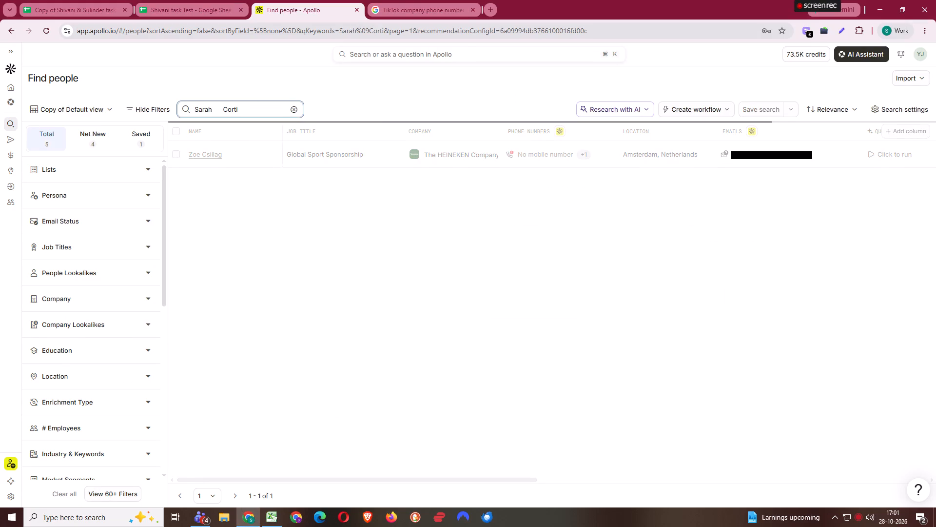
key(alt+Tab)
key(alt+Tab)
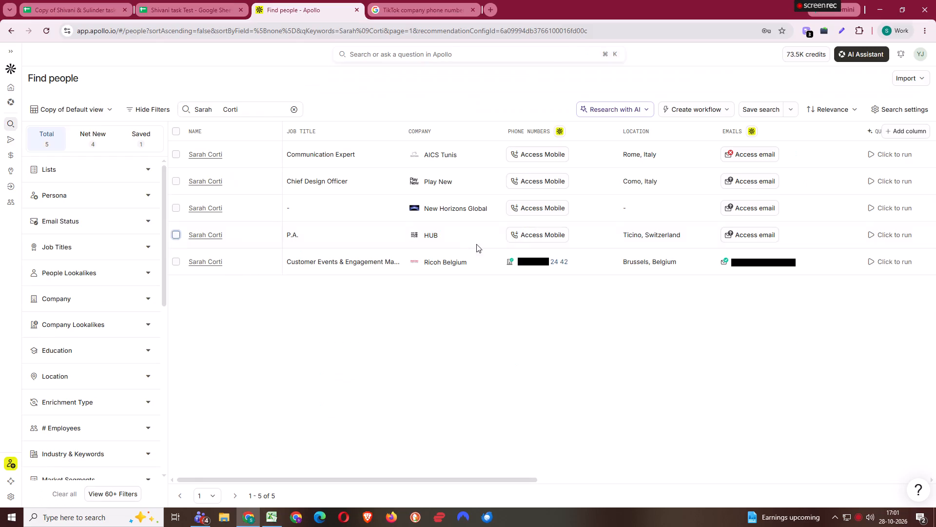
click(569, 263)
Mark row 32 Done in the Excel Comments column.
key(alt+Tab)
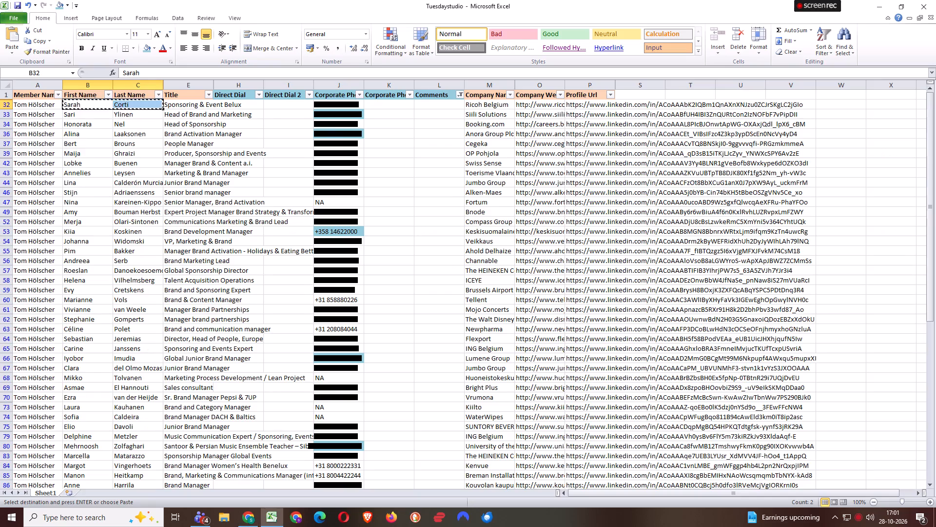
click(448, 97)
click(446, 106)
key(d)
Search Apollo for the row 33 contact using the names copied from Excel, and check the Siili Solutions match's phone numbers.
drag(119, 115, 97, 115)
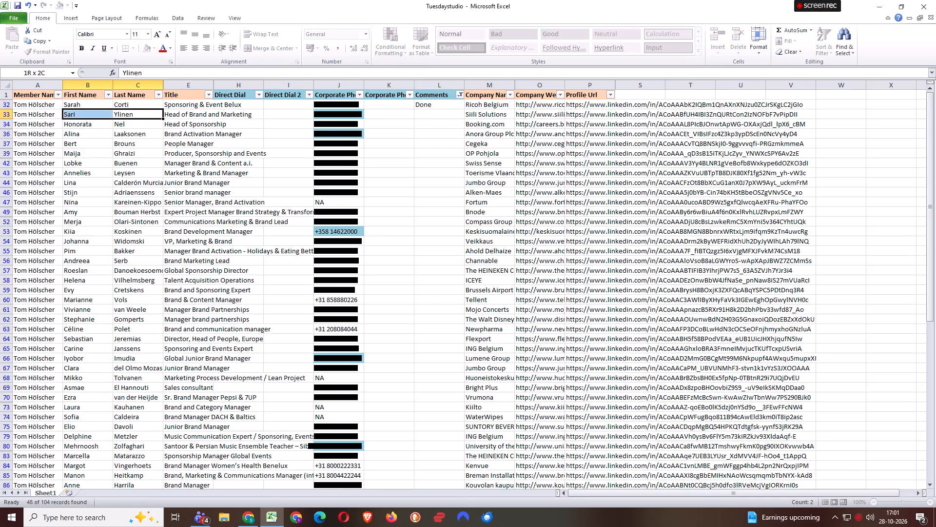
drag(97, 115, 97, 115)
key(ctrl+c)
key(alt+Tab)
triple_click(273, 108)
key(ctrl+v)
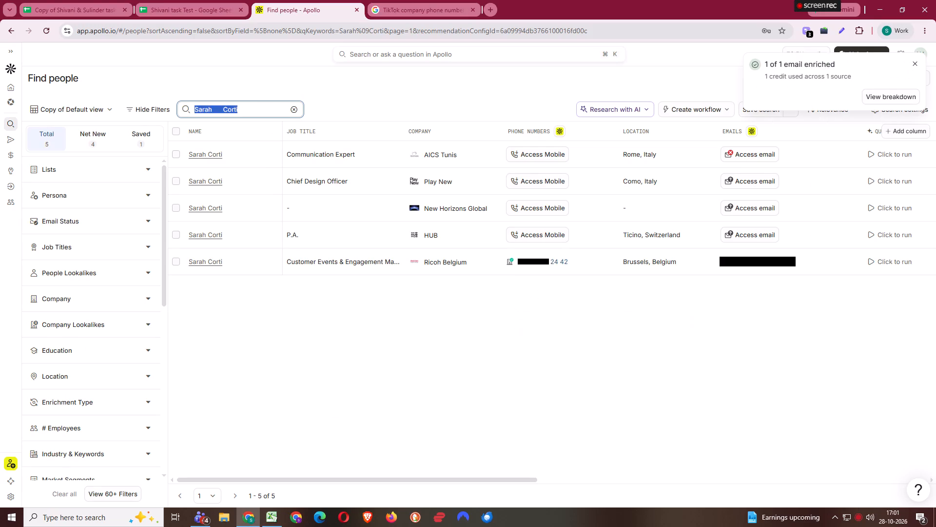
key(Return)
key(Return)
key(Return)
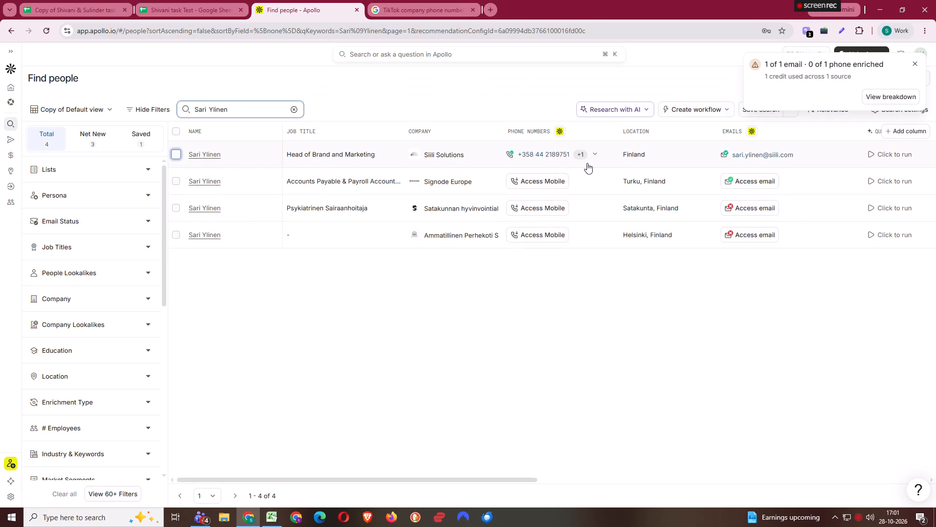
key(alt+Tab)
key(alt+Tab)
click(587, 162)
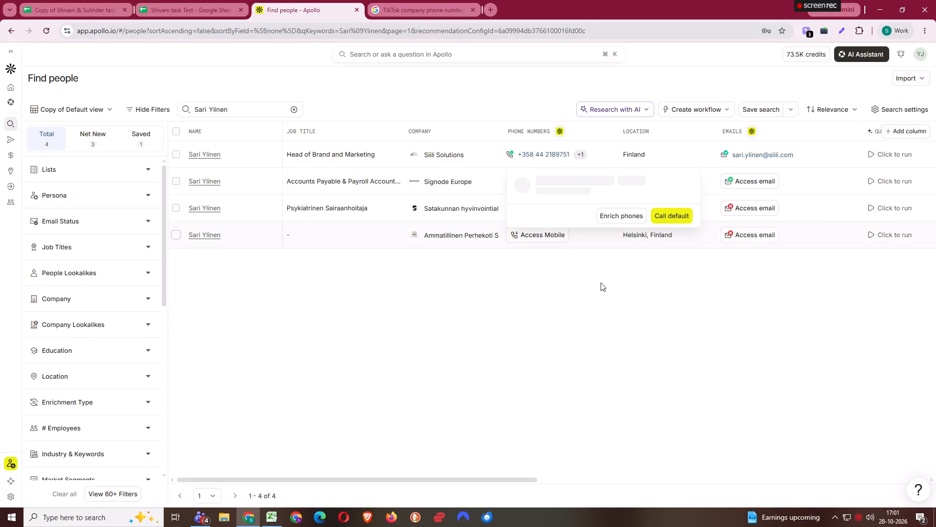
click(561, 214)
click(562, 207)
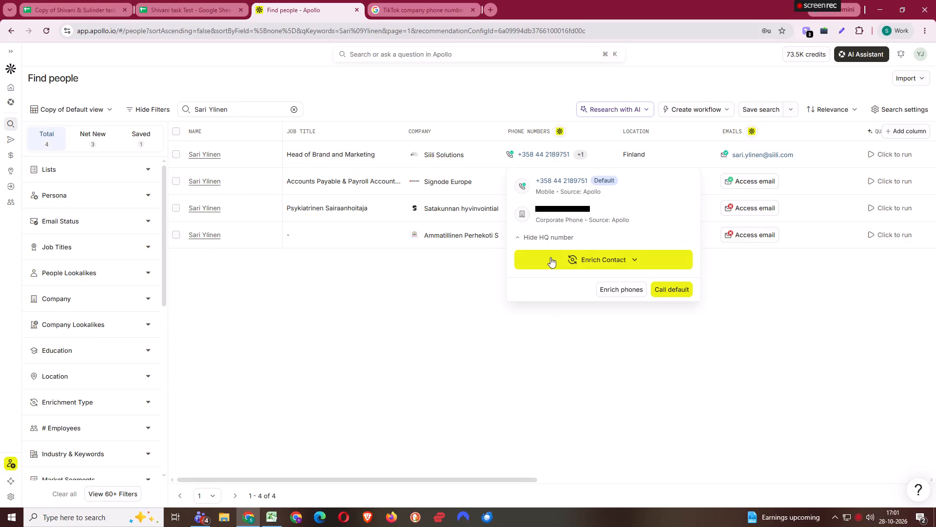
Fill Done from row 32 down to row 33 in the Excel Comments column and filter both rows out.
key(alt+Tab)
drag(445, 103, 451, 117)
key(ctrl+d)
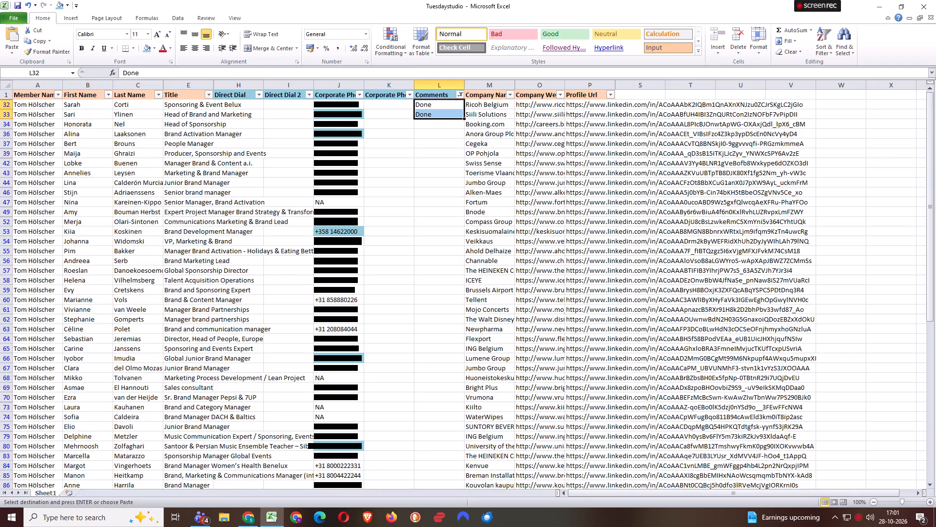
click(460, 94)
click(409, 273)
Search Apollo for the row 34 contact using the first and last names copied from Excel.
drag(104, 104, 128, 104)
key(ctrl+c)
key(alt+Tab)
triple_click(230, 105)
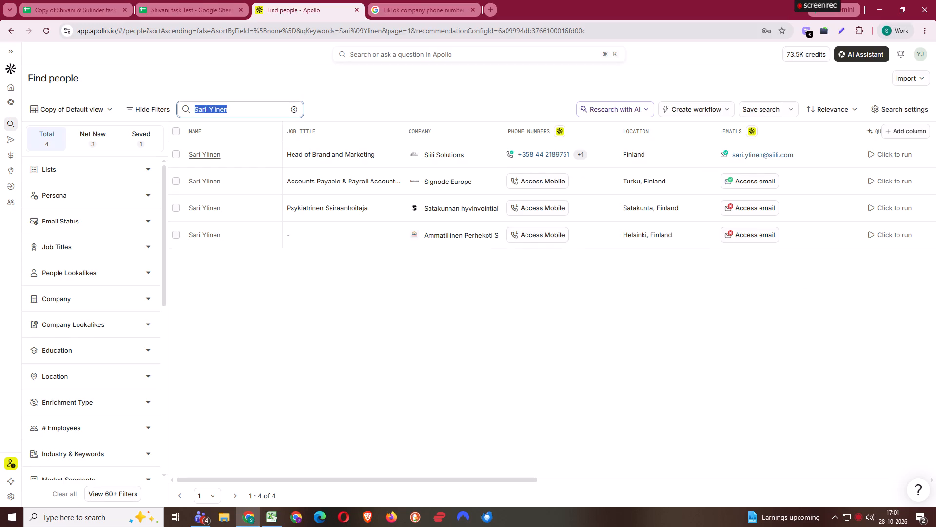
key(ctrl+v)
key(Return)
key(Return)
key(Return)
key(alt+Tab)
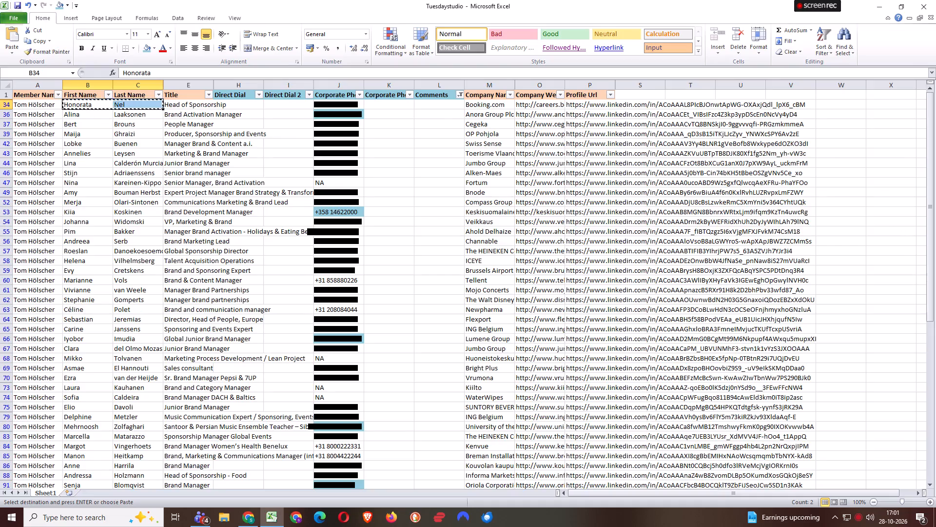
key(alt+Tab)
Copy the Booking.com contact's mobile number from Apollo into the row 34 Direct Dial cell as text, deleting one character.
click(577, 155)
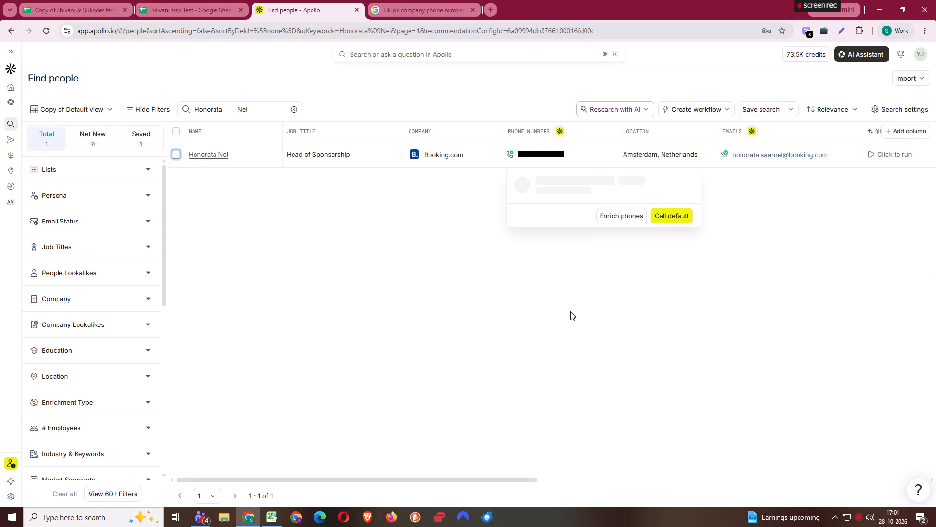
click(637, 185)
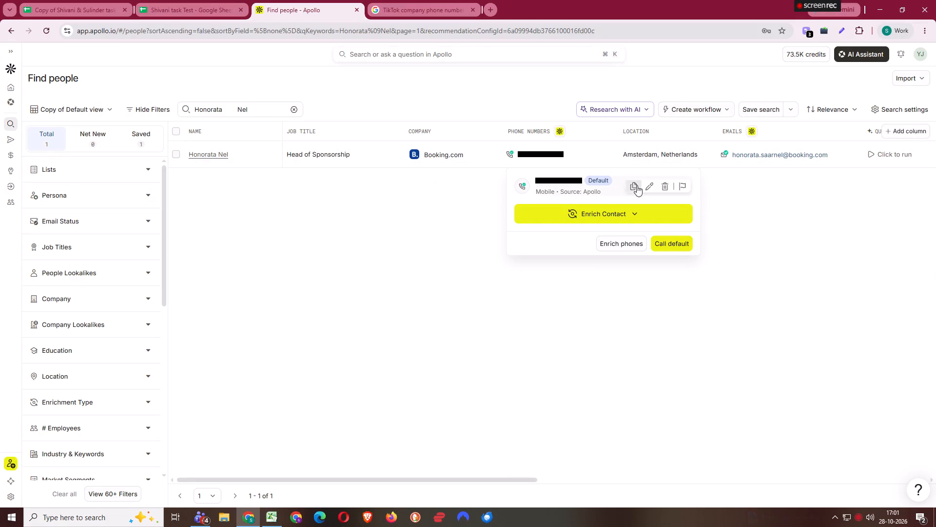
key(alt+Tab)
click(236, 103)
key(apostrophe)
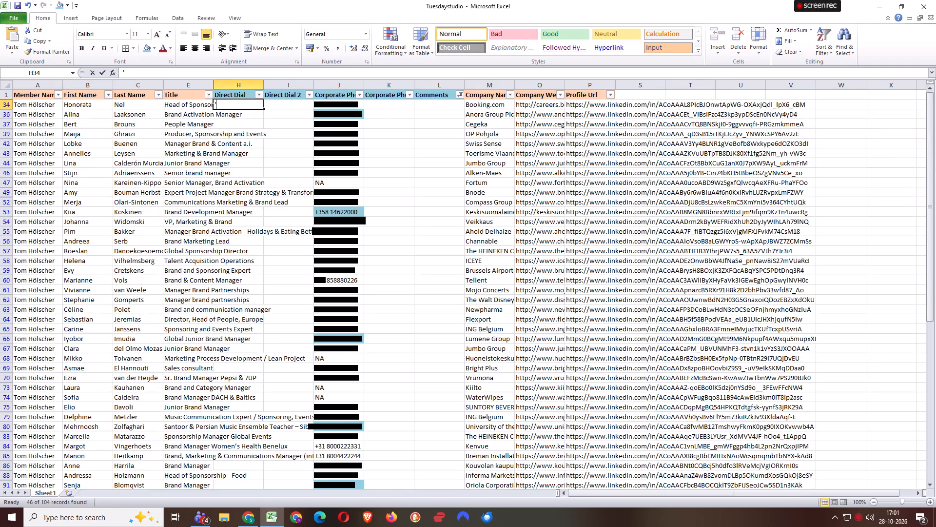
key(ctrl+v)
click(234, 103)
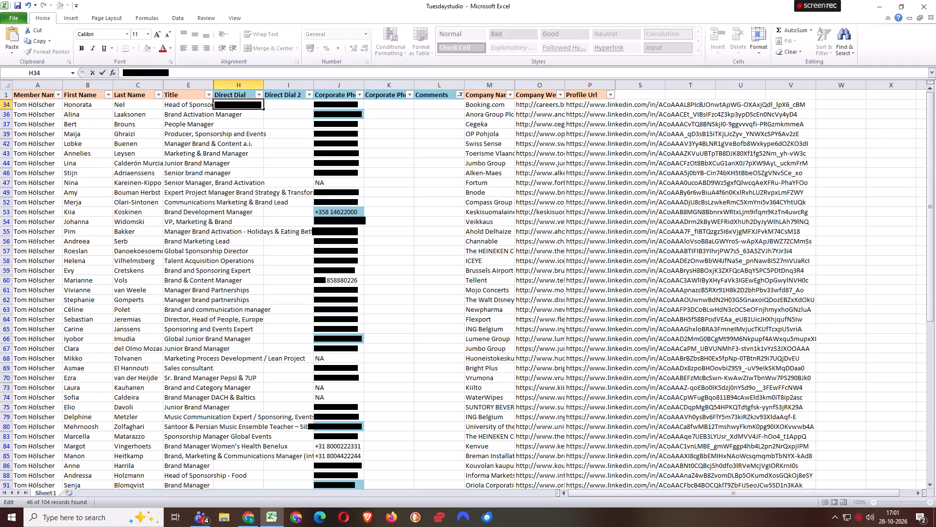
key(BackSpace)
scroll(288, 143, up, 4)
Mark row 34 Done in the Comments column and reapply the blanks-only filter to hide it.
click(455, 103)
key(d)
click(445, 160)
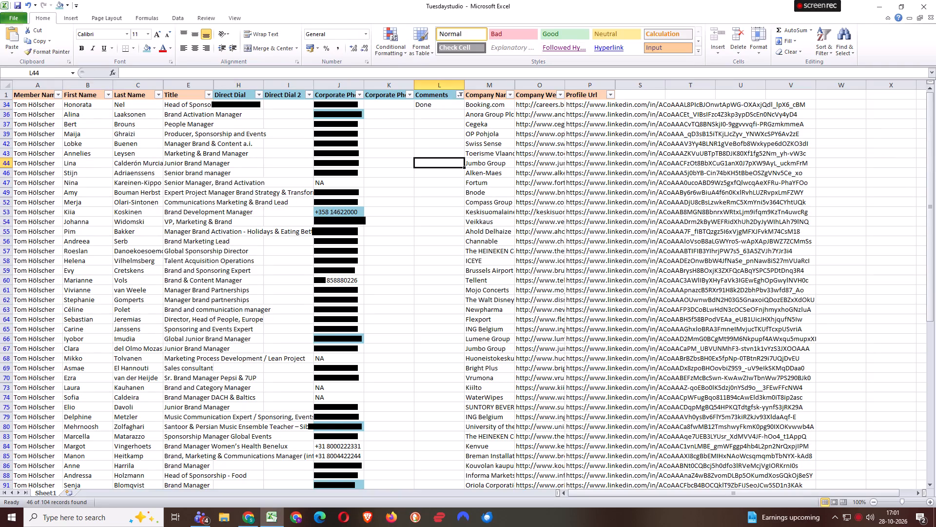
click(464, 92)
click(416, 272)
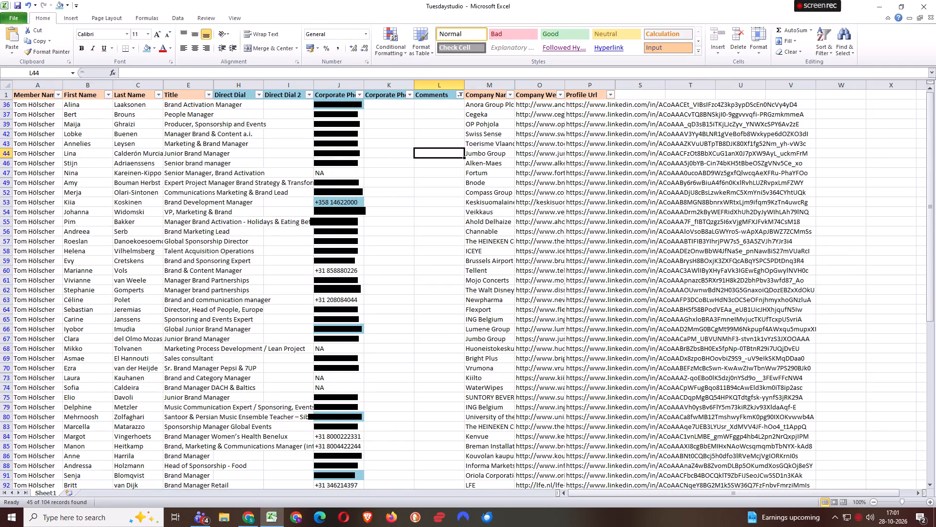
Search Apollo for the row 36 contact using the first and last names copied from Excel.
drag(105, 106, 122, 103)
key(ctrl+c)
key(alt+Tab)
click(269, 112)
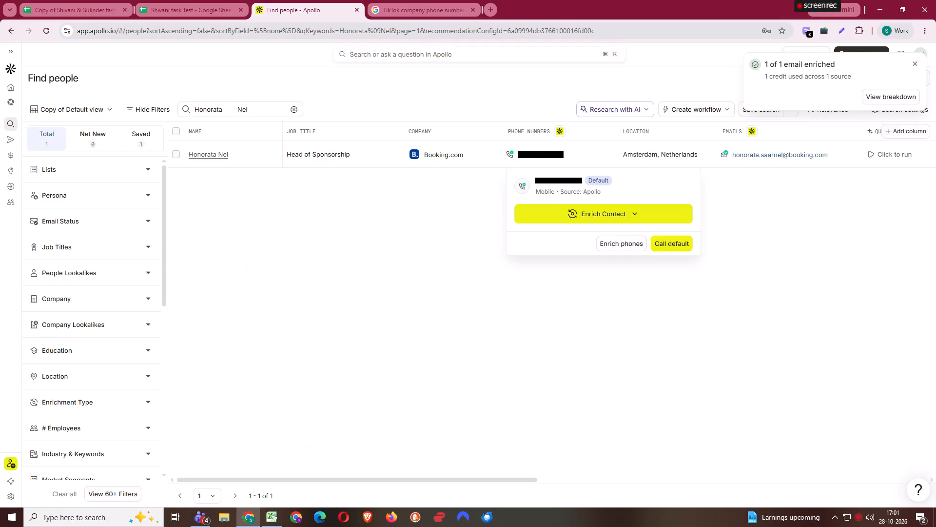
triple_click(263, 108)
key(ctrl+v)
key(Return)
Save the Tuesdaystudio workbook in Excel.
key(alt+Tab)
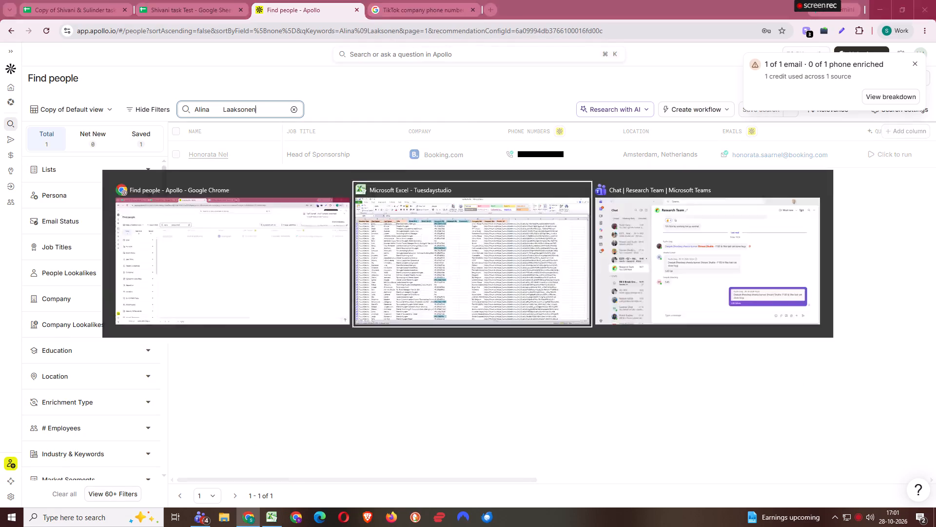
key(ctrl+s)
key(ctrl+s)
key(ctrl+s)
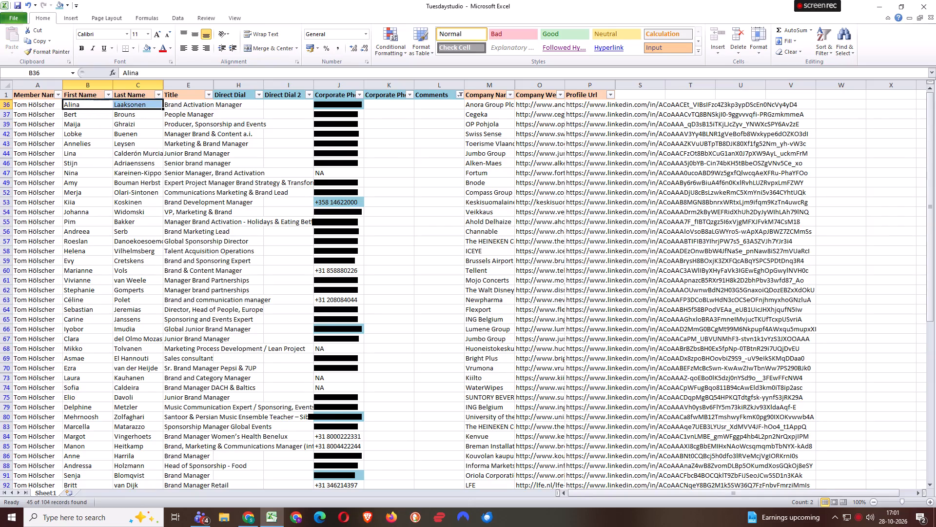
Check the mobile and HQ phone numbers of the Anora Group Plc contact from row 36 in Apollo.
ctrl+click(414, 158)
click(247, 104)
key(alt+Tab)
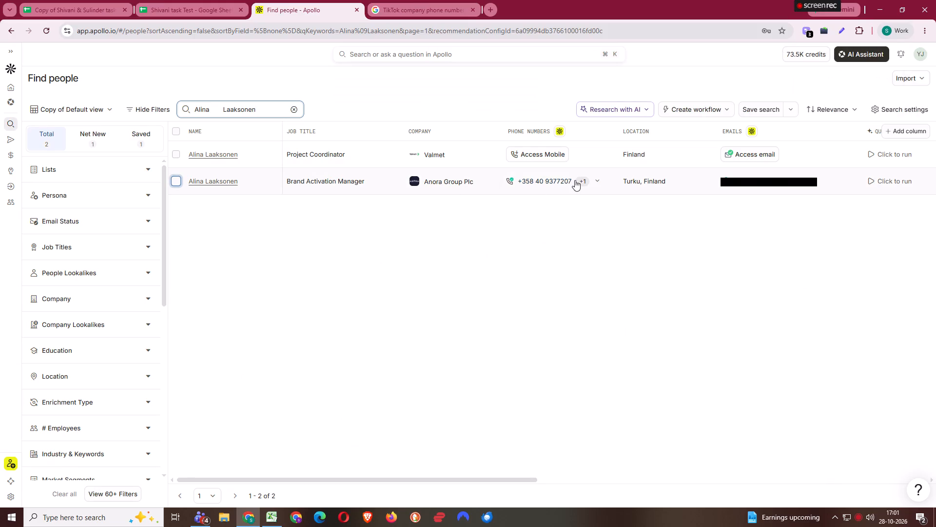
click(575, 180)
click(571, 231)
Mark row 36 Done in the Excel Comments column and reapply the blanks-only filter to hide it.
key(alt+Tab)
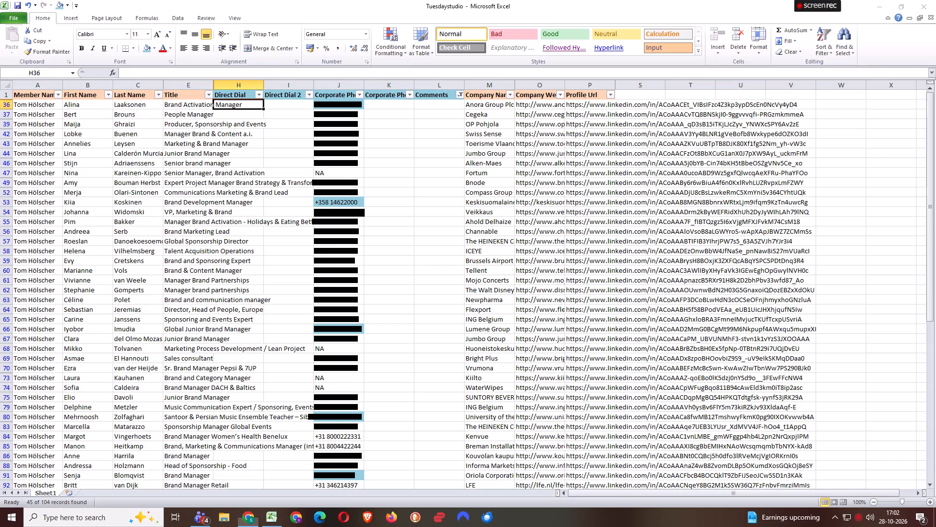
click(443, 105)
key(d)
click(418, 182)
click(459, 96)
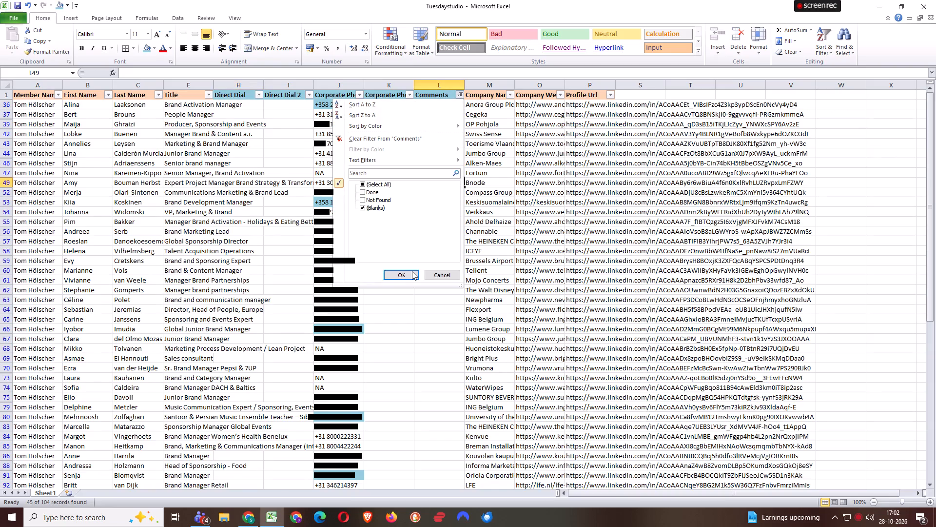
click(412, 271)
Search Apollo for the row 37 contact by the copied names and check the Cegeka contact's mobile and HQ numbers.
drag(120, 107, 80, 105)
key(ctrl+c)
key(alt+Tab)
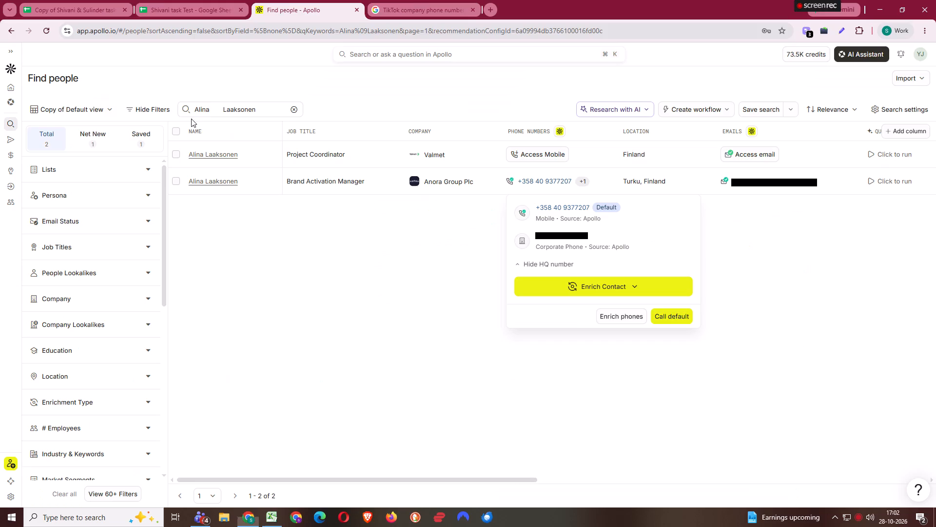
triple_click(234, 108)
key(ctrl+v)
key(Return)
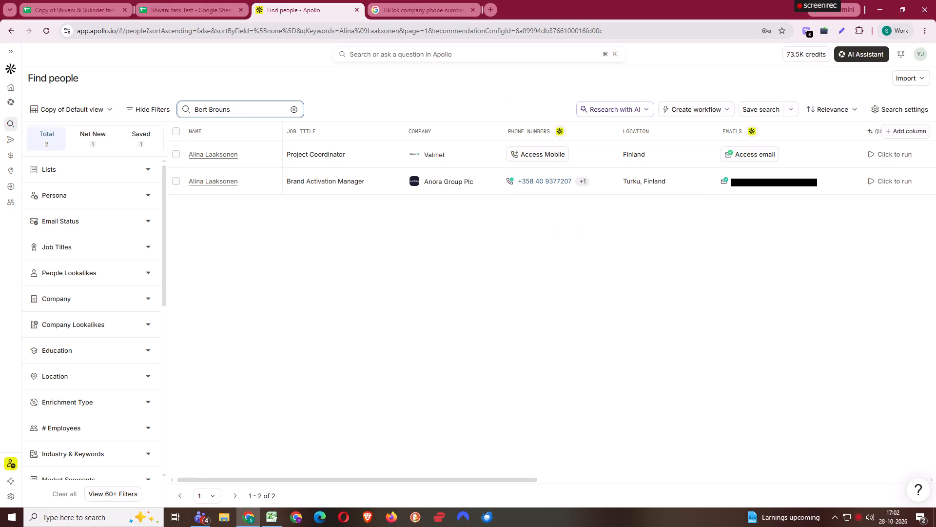
key(Return)
scroll(234, 108, up, 3)
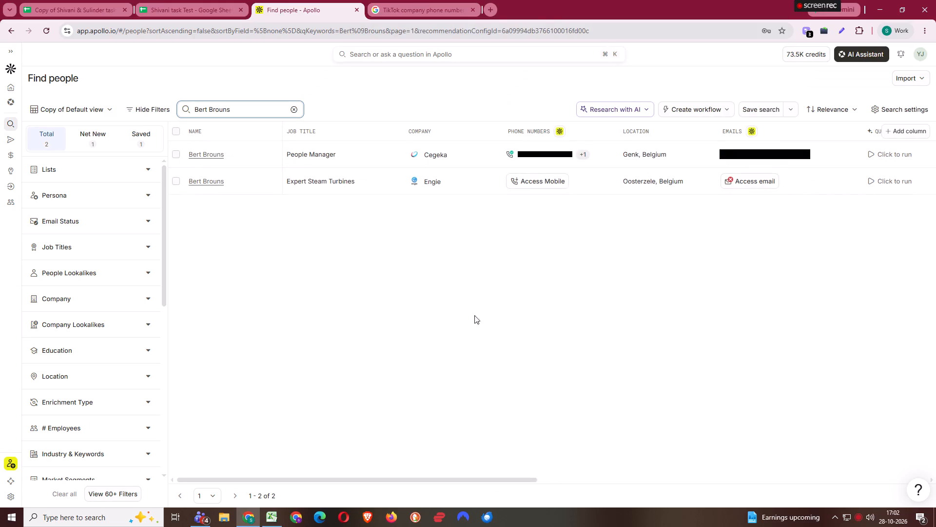
click(587, 154)
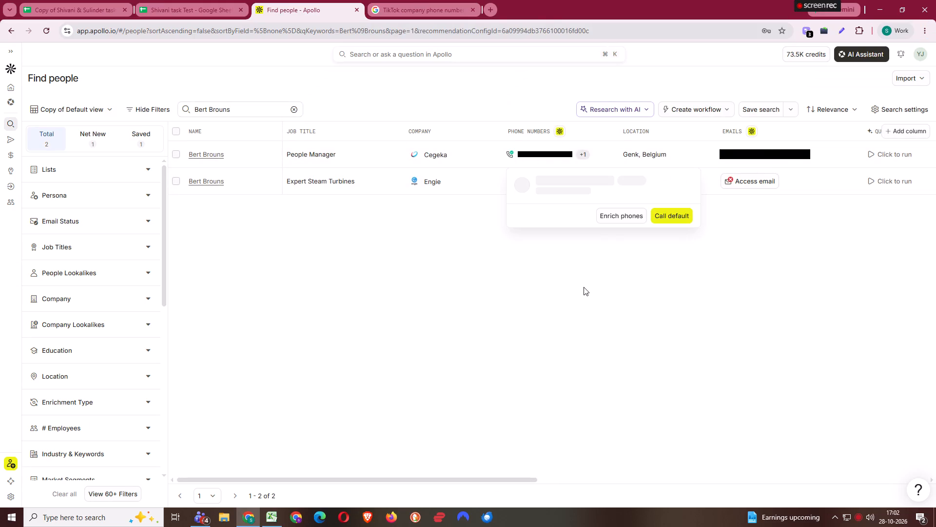
click(572, 202)
click(568, 205)
Mark row 37 Done in the Excel Comments column.
key(alt+Tab)
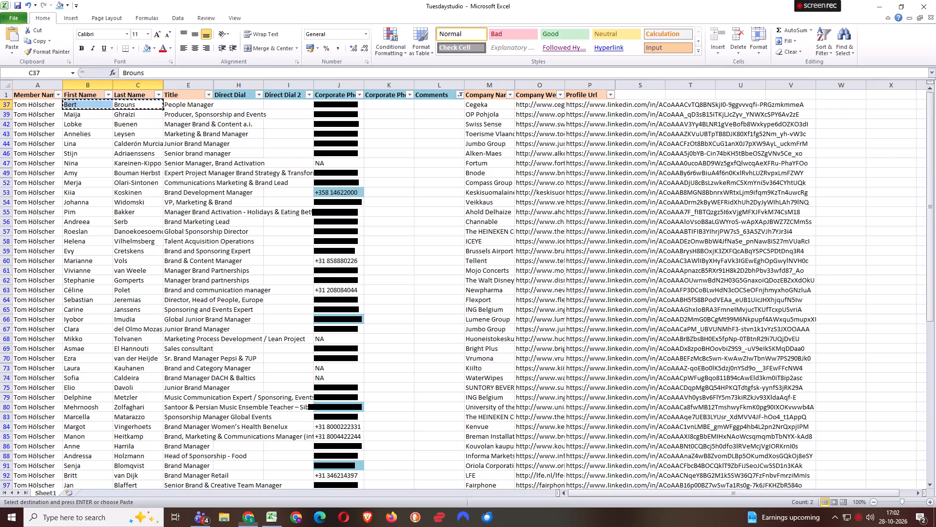
click(431, 105)
key(d)
Search Apollo for the row 39 contact using the first and last names copied from Excel.
drag(134, 114, 74, 115)
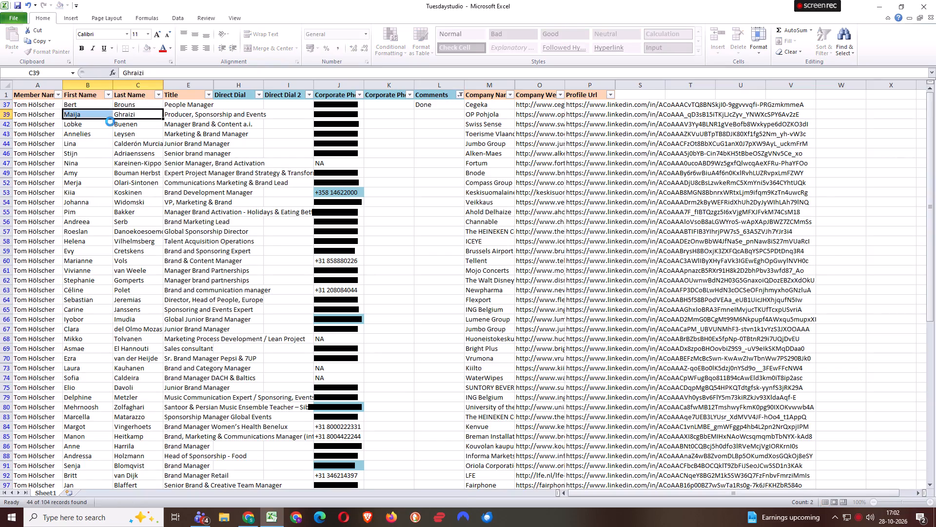
key(ctrl+c)
key(alt+Tab)
click(271, 103)
click(222, 115)
triple_click(220, 111)
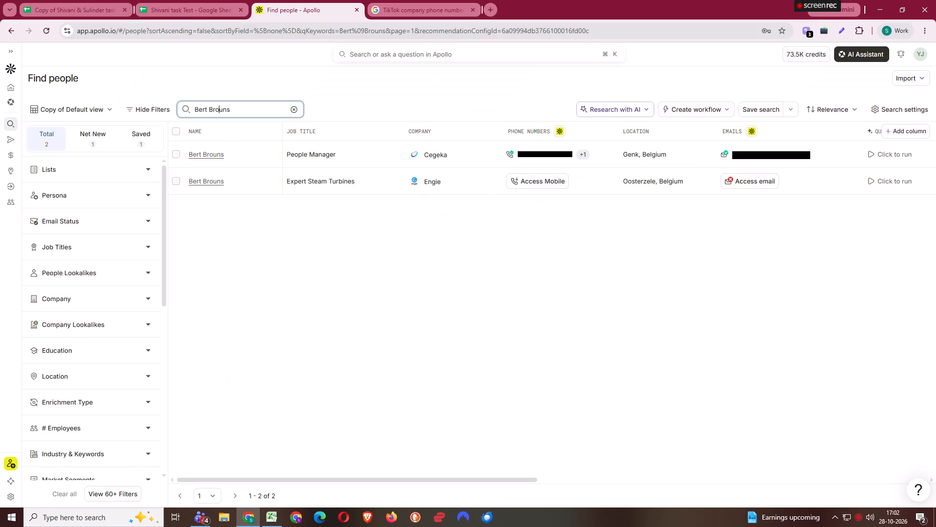
key(ctrl+v)
key(Return)
Reapply the blanks-only filter on the Excel Comments column to hide row 37.
key(alt+Tab)
scroll(220, 111, up, 4)
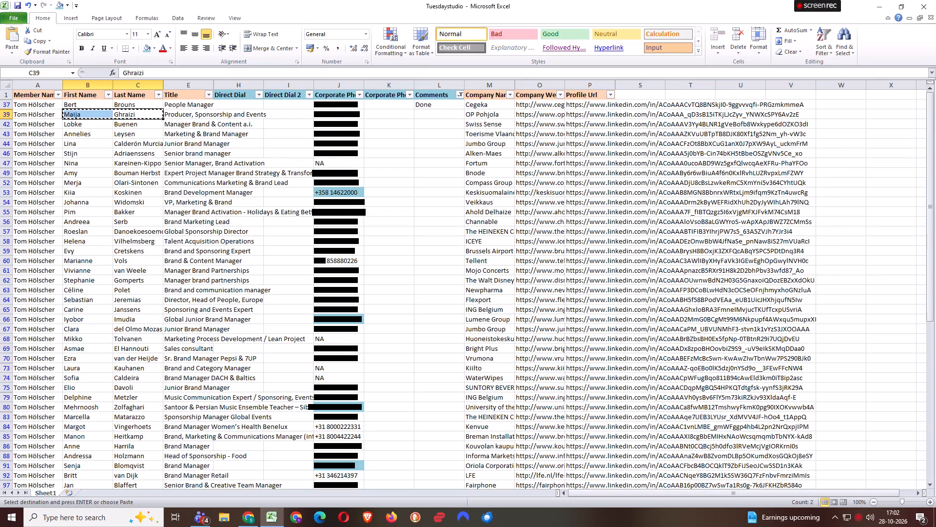
click(457, 95)
click(397, 272)
Check the OP Pohjola contact's mobile and HQ phone numbers in Apollo.
key(alt+Tab)
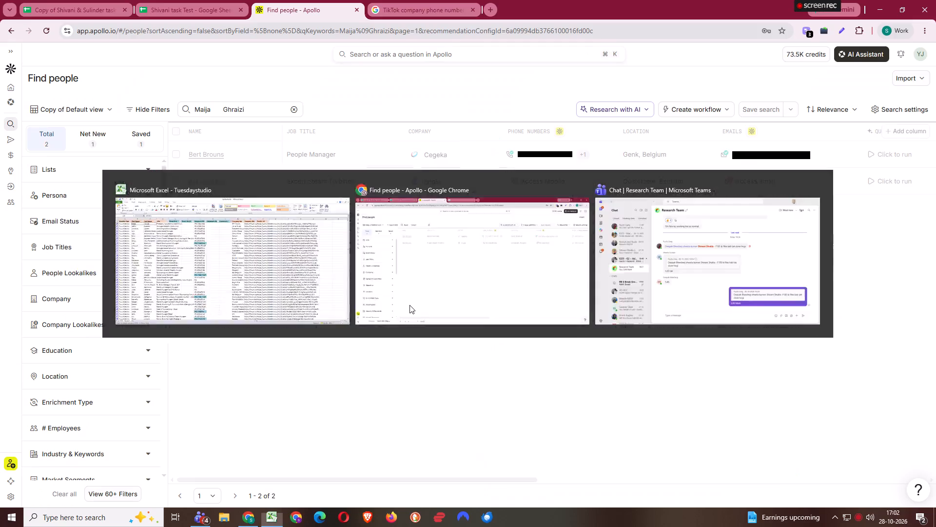
click(597, 157)
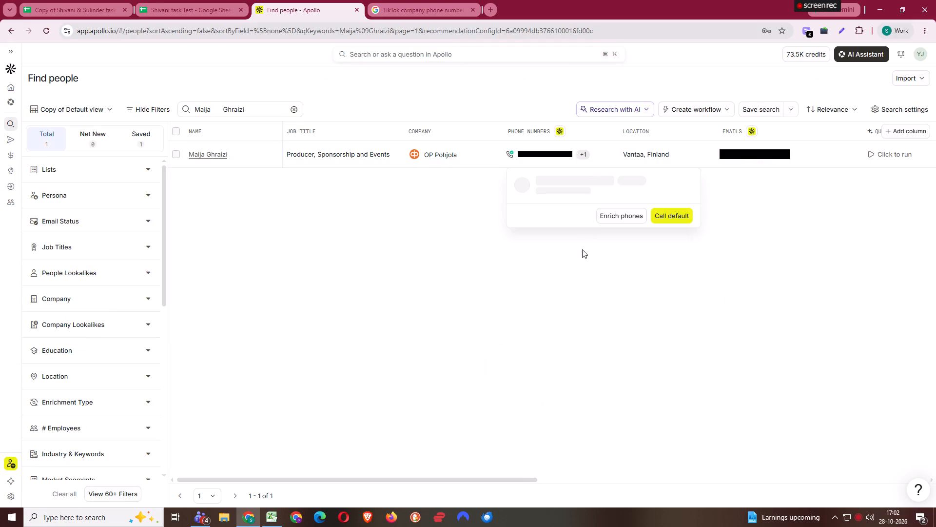
click(573, 204)
click(570, 241)
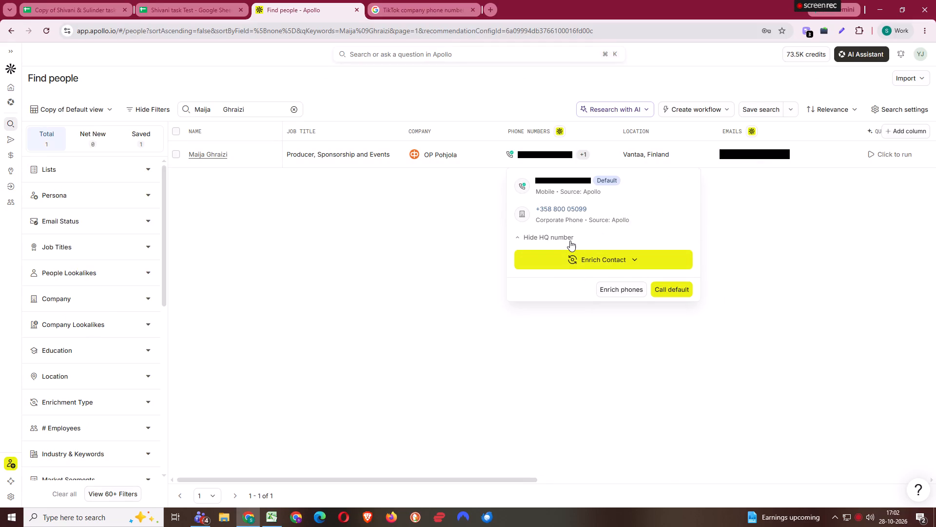
Mark row 39 Done in the Excel Comments column.
key(alt+Tab)
click(433, 103)
key(d)
click(436, 175)
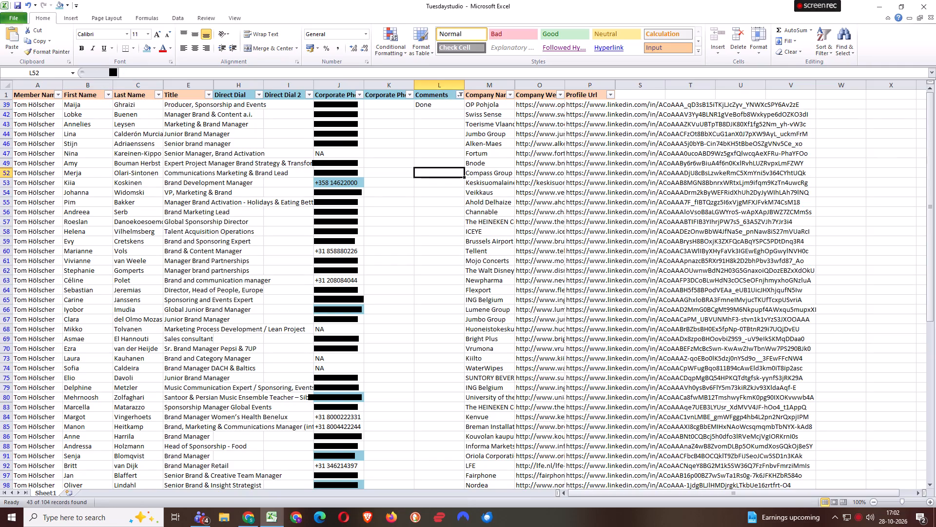
Highlight the row 39 Corporate Phone cell with the current fill colour.
click(351, 107)
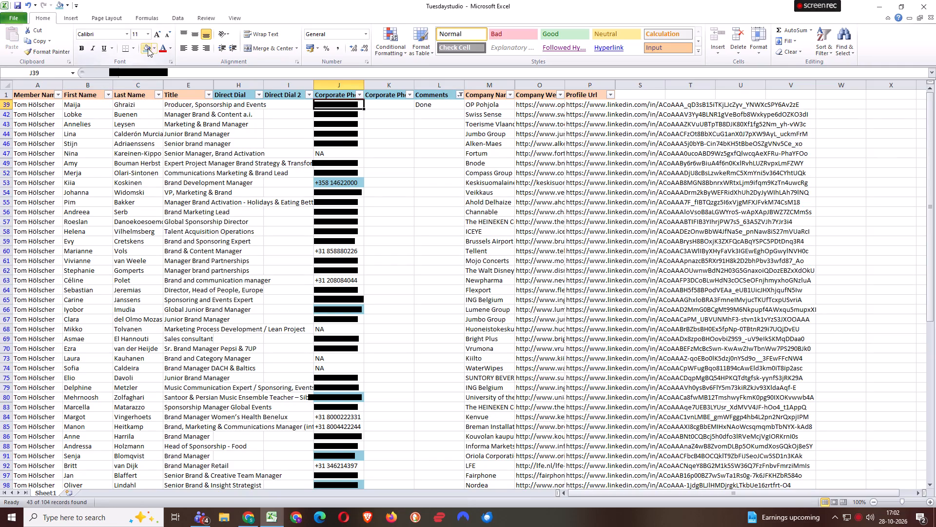
click(148, 48)
Reapply the blanks-only filter on the Comments column to hide row 39.
click(460, 99)
click(414, 275)
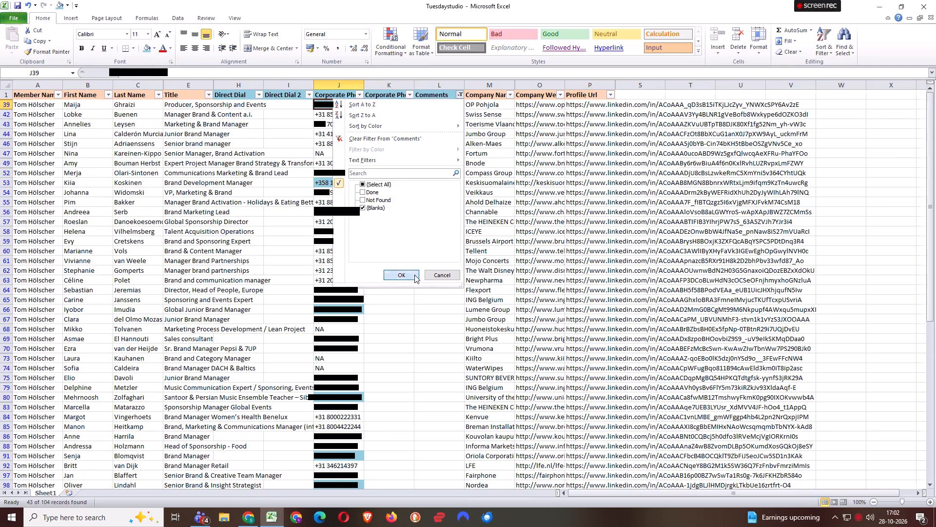
Search Apollo for the row 42 contact using the first and last names copied from Excel.
drag(125, 102, 103, 102)
key(ctrl+c)
key(alt+Tab)
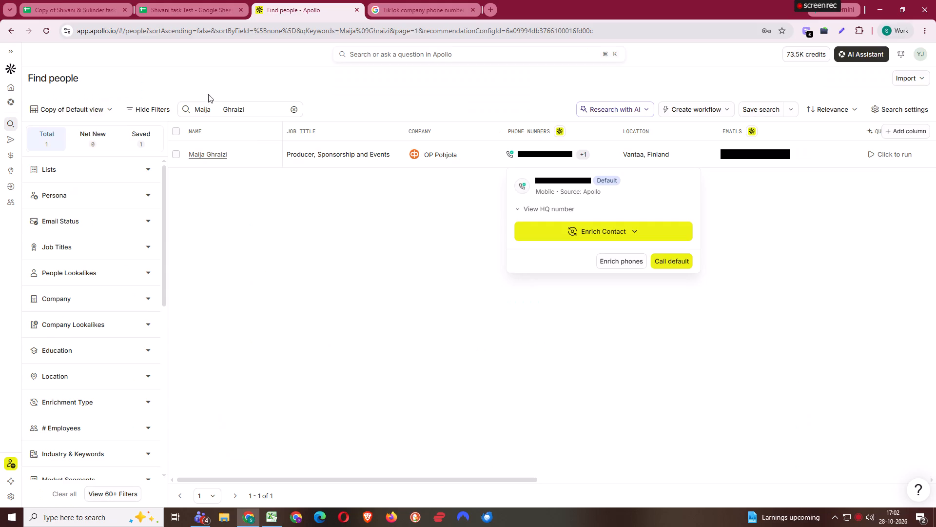
triple_click(214, 110)
key(ctrl+v)
key(Return)
key(Return)
key(Return)
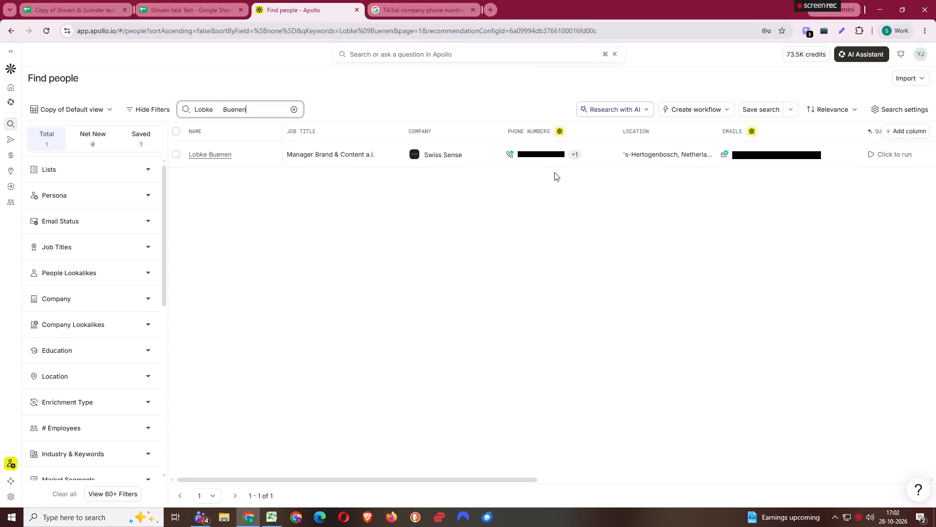
Copy the Swiss Sense contact's mobile number from Apollo into the row 42 Direct Dial cell as text, deleting one character.
click(582, 156)
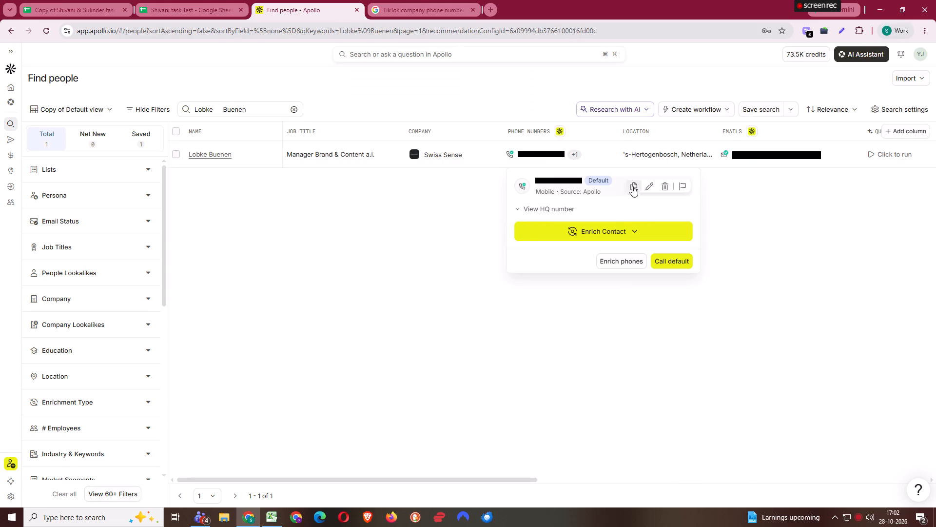
click(632, 186)
click(541, 212)
key(alt+Tab)
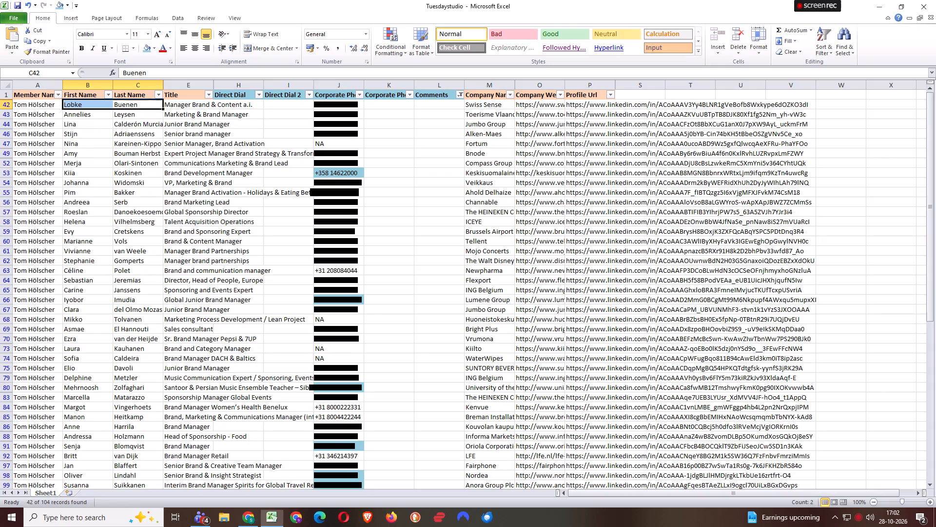
click(244, 107)
key(apostrophe)
key(ctrl+v)
scroll(244, 107, up, 2)
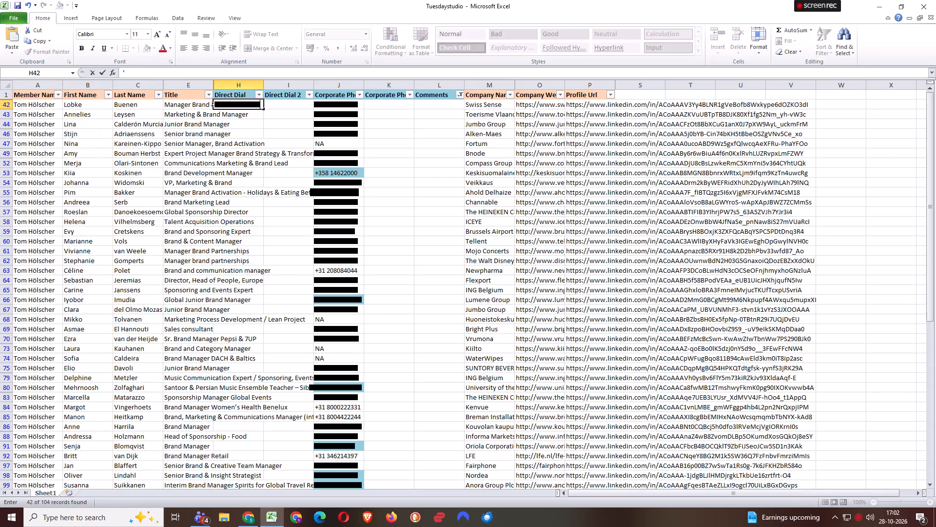
click(231, 105)
key(BackSpace)
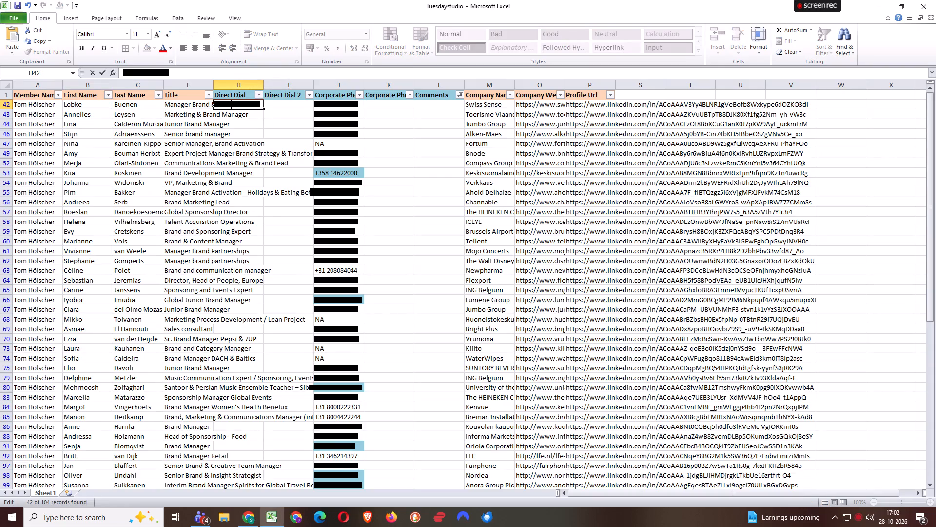
click(241, 117)
Mark row 42 Done in the Comments column and reapply the blanks-only filter to hide it.
click(446, 101)
key(d)
click(453, 140)
click(460, 95)
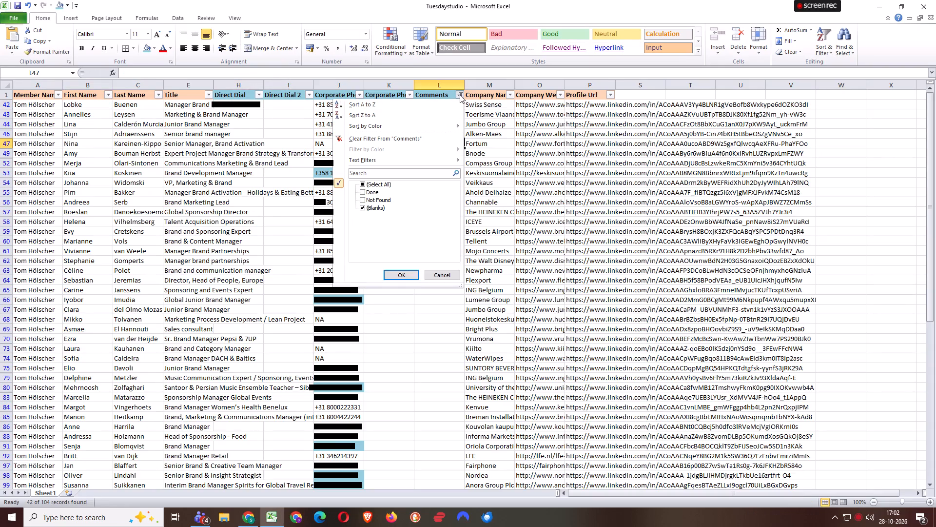
click(408, 269)
click(408, 275)
click(418, 286)
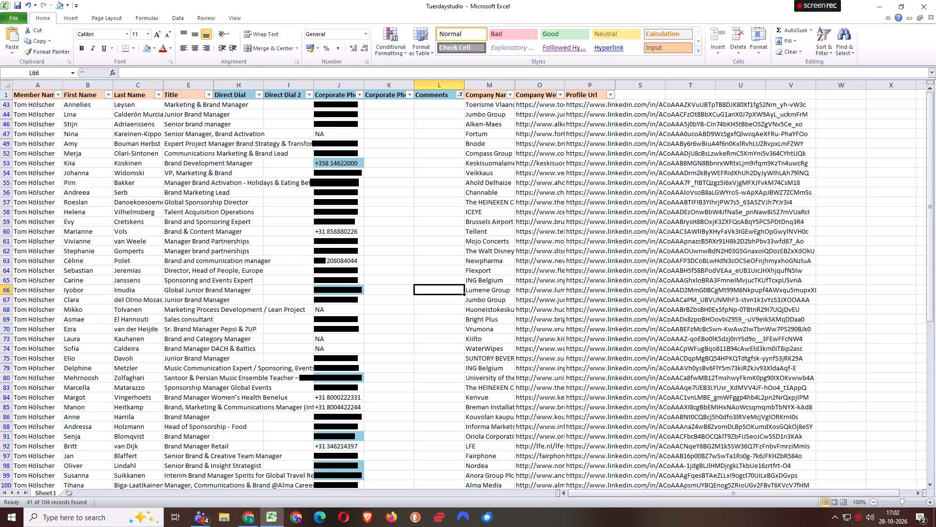
Search Apollo for the row 43 contact by the copied names and check the Toerisme Vlaanderen contact's phone numbers.
click(94, 87)
click(165, 165)
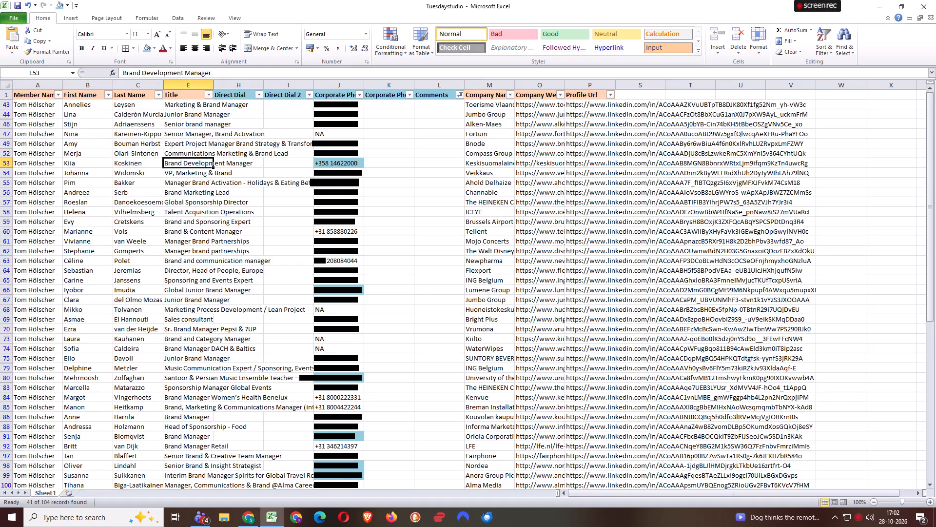
drag(98, 107, 126, 104)
key(ctrl+c)
key(alt+Tab)
triple_click(233, 111)
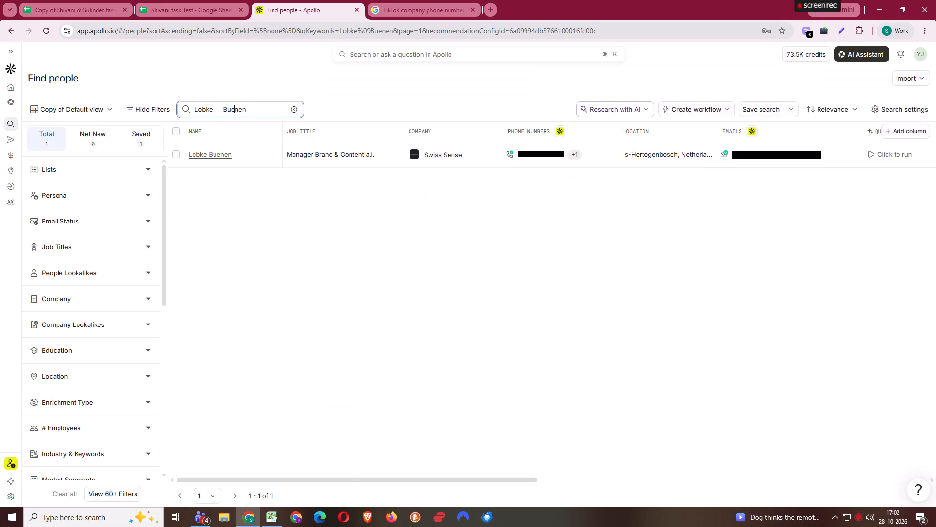
key(ctrl+v)
key(Return)
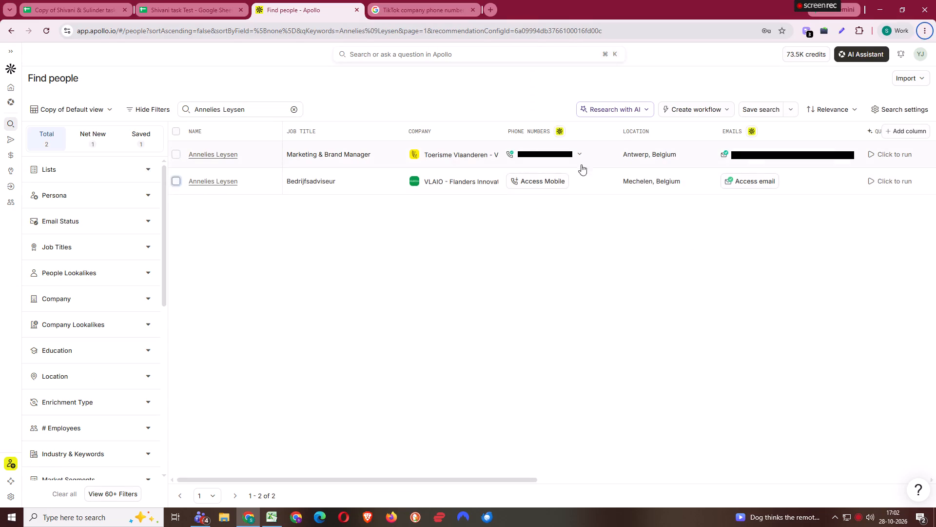
click(579, 156)
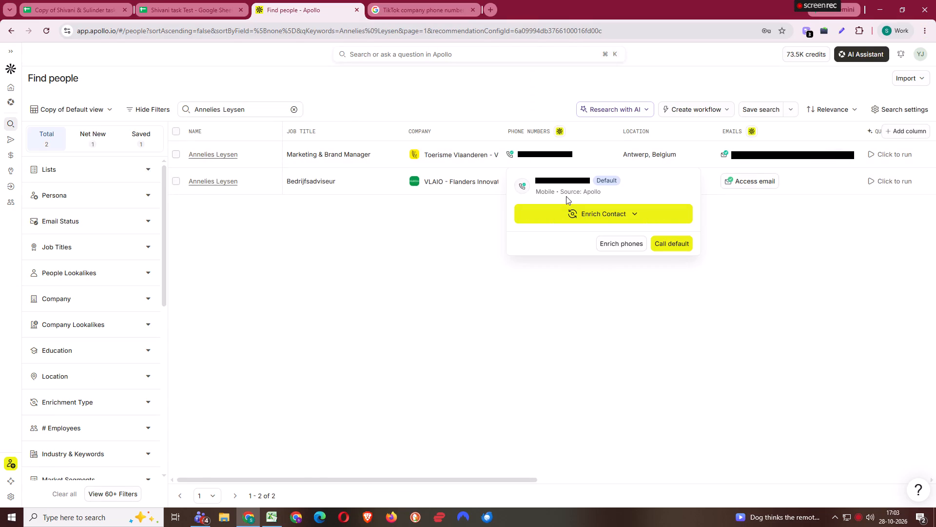
click(566, 196)
Mark row 43 Done in the Excel Comments column.
key(alt+Tab)
click(442, 108)
key(d)
click(446, 150)
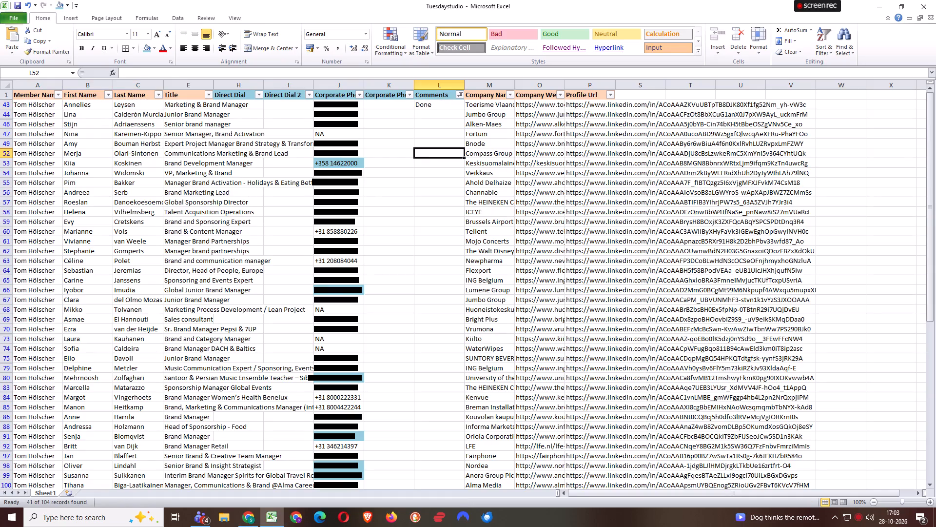
Search Apollo for the row 44 contact by the copied names, retrying with a plain o for the accented ó in the last name.
drag(120, 114, 90, 114)
key(ctrl+c)
key(alt+Tab)
triple_click(214, 108)
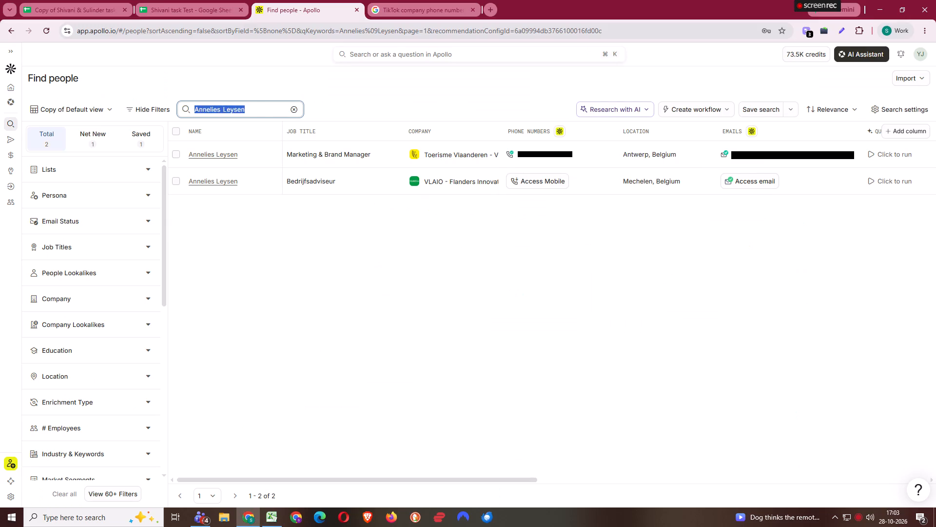
key(ctrl+v)
key(Return)
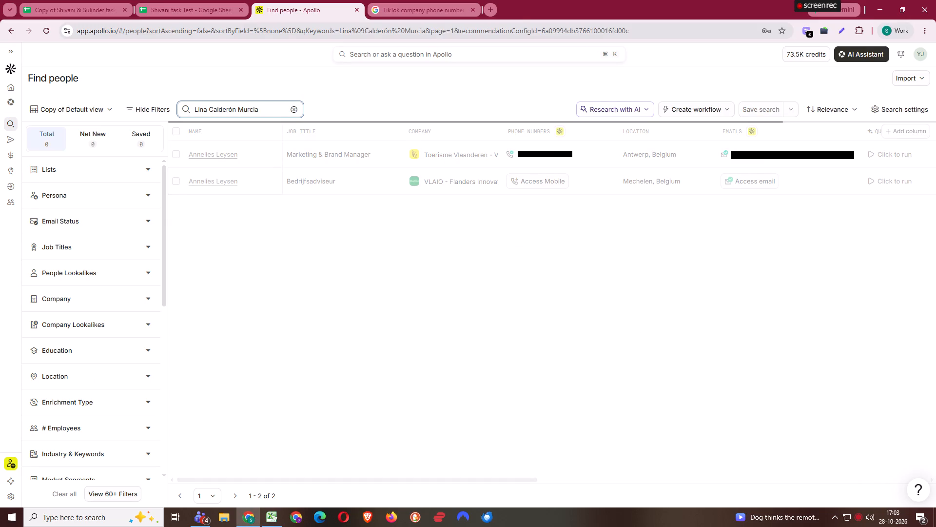
click(233, 109)
key(BackSpace)
key(o)
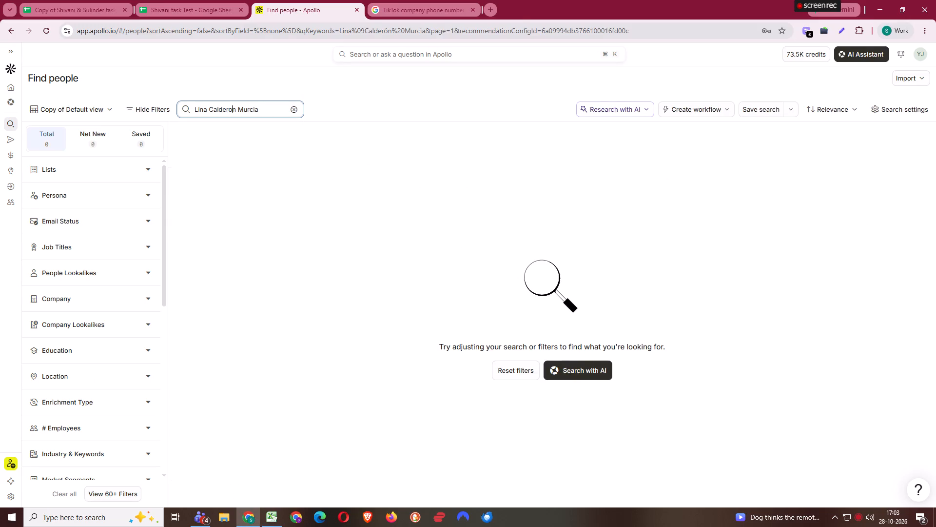
key(Return)
key(Return)
Retry the Apollo search for the row 44 contact with the first part of the last name removed.
key(alt+Tab)
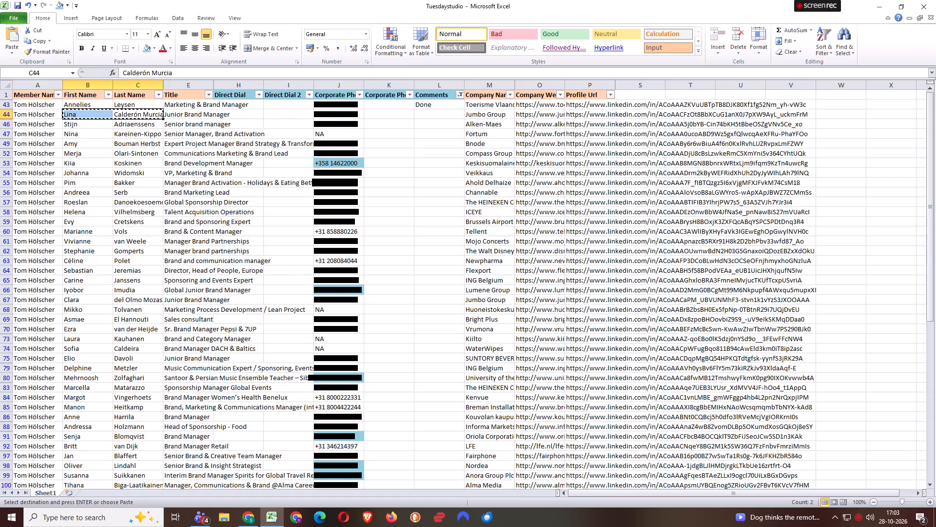
double_click(456, 91)
key(alt+Tab)
double_click(225, 108)
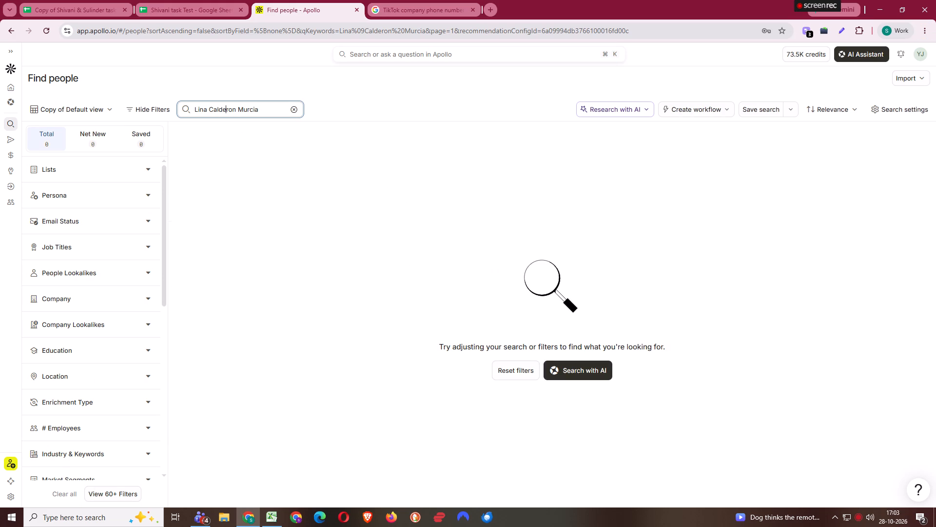
key(BackSpace)
key(alt+Tab)
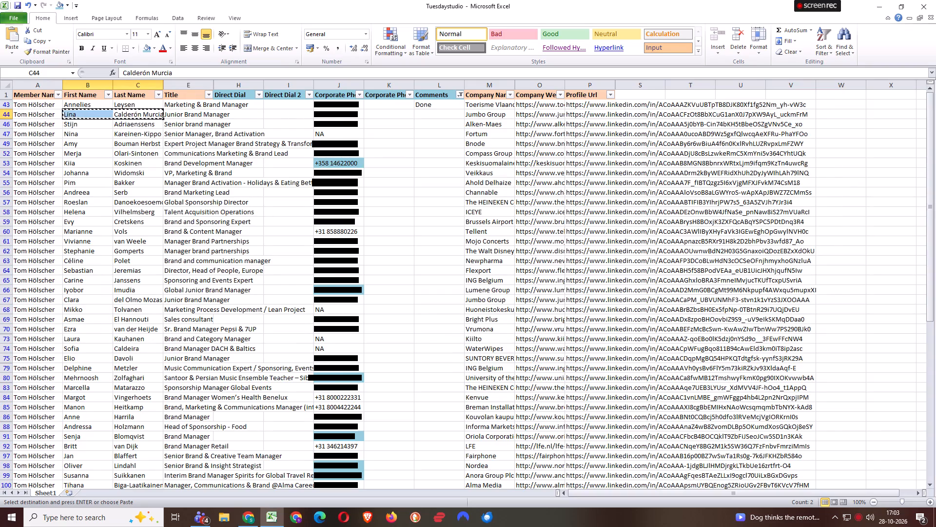
Reapply the blanks-only filter on the Excel Comments column to hide row 43.
click(159, 94)
click(98, 277)
Recheck the Apollo search for the row 44 contact and mark row 44 Done in the Excel Comments column.
key(alt+Tab)
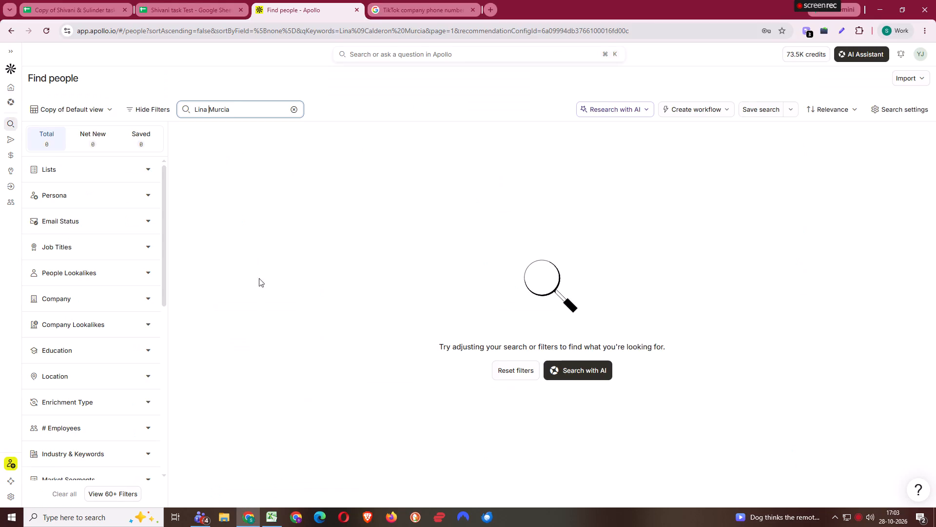
key(alt+Tab)
click(433, 100)
key(d)
click(445, 153)
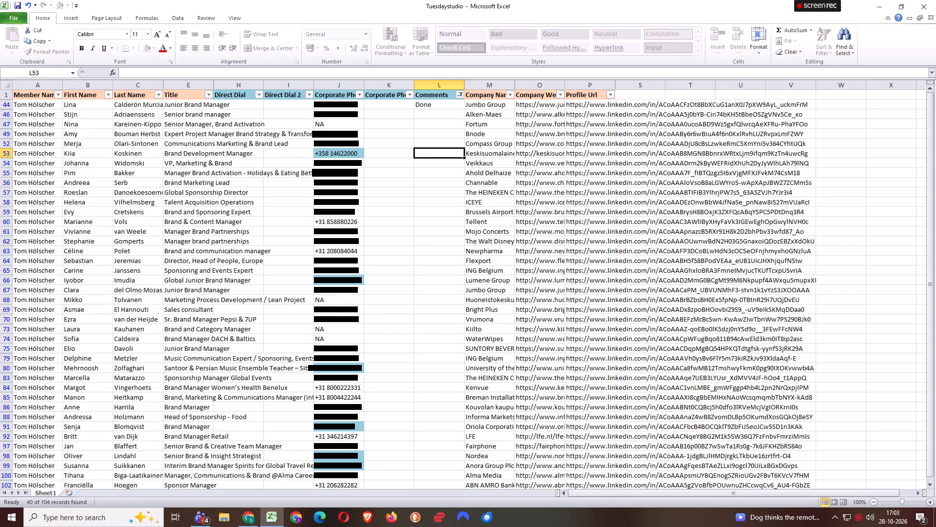
Search Apollo for the row 46 contact using the first and last names copied from Excel.
drag(138, 116, 96, 109)
key(ctrl+c)
key(alt+Tab)
triple_click(217, 106)
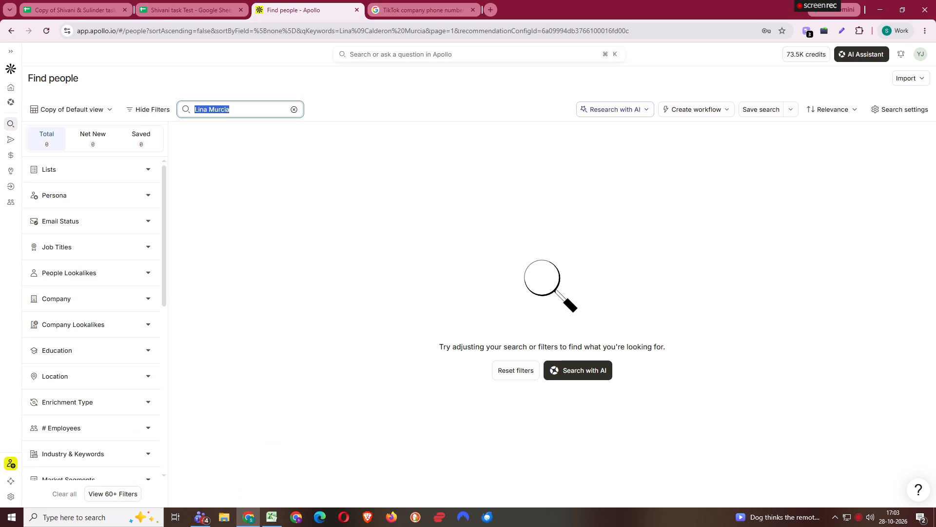
key(ctrl+v)
key(Return)
Reapply the blanks-only filter on the Excel Comments column to hide row 44.
key(alt+Tab)
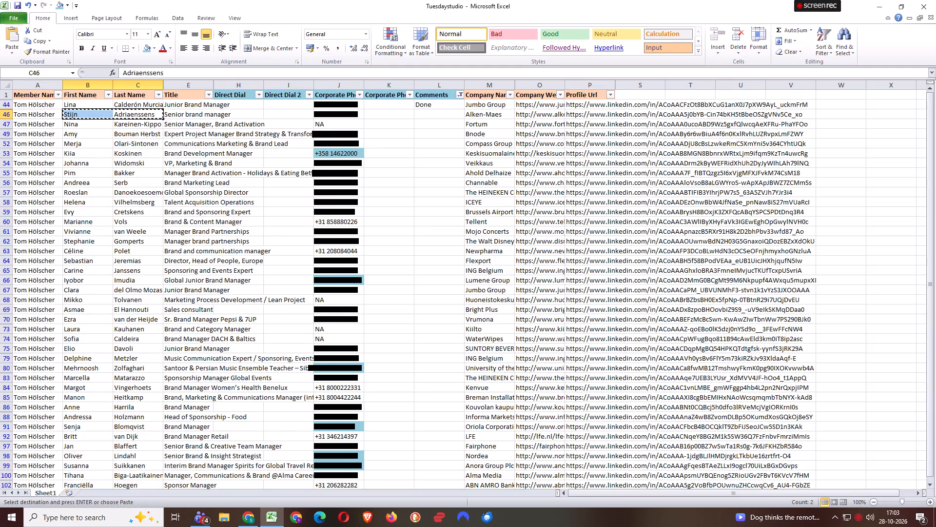
click(457, 95)
click(405, 270)
Check the Alken-Maes contact's phone numbers in Apollo, including the HQ number.
key(alt+Tab)
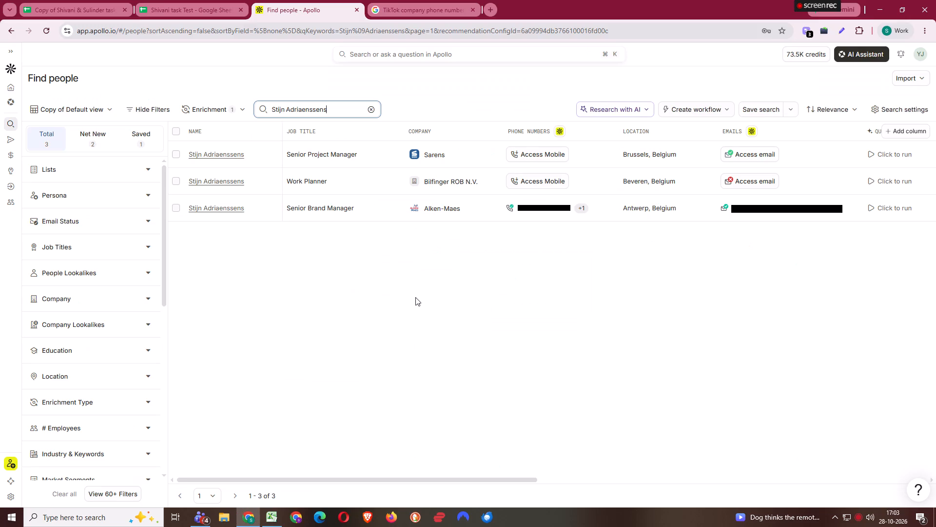
click(583, 209)
key(alt+Tab)
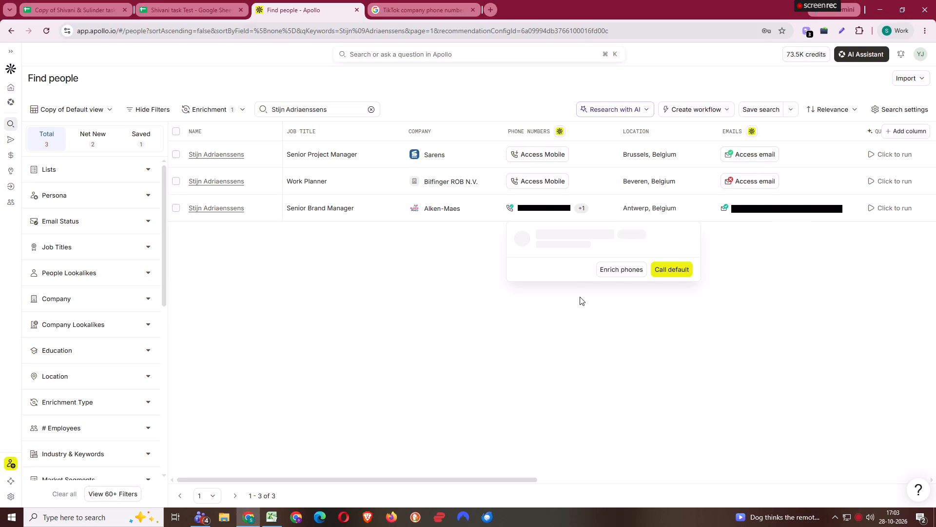
key(alt+Tab)
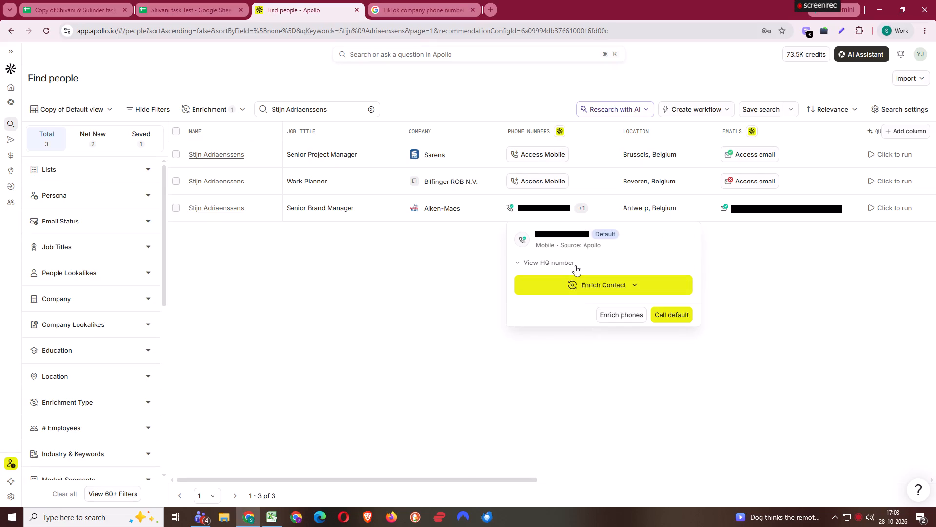
click(572, 262)
Mark row 46 Done in the Excel Comments column.
key(alt+Tab)
click(450, 107)
key(d)
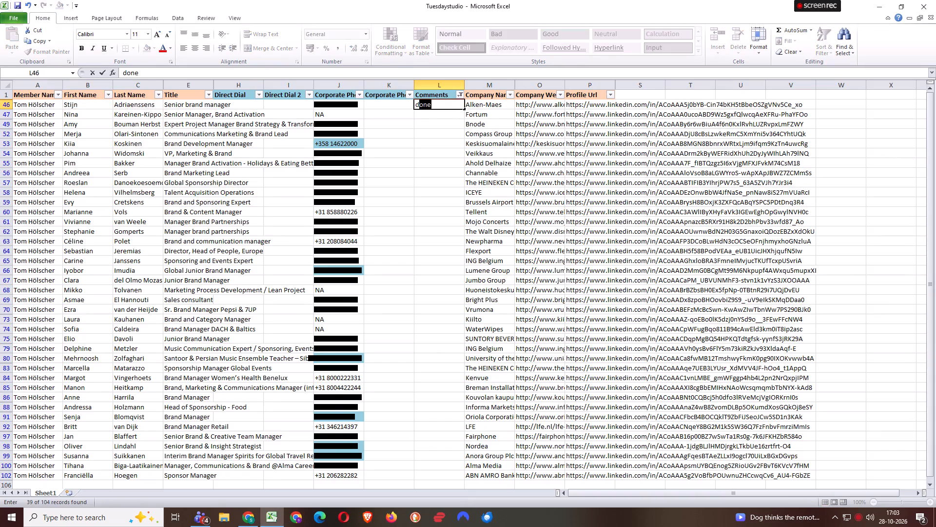
Search Apollo for the row 47 contact using the first and last names copied from Excel.
drag(137, 111, 101, 111)
key(ctrl+c)
key(alt+Tab)
triple_click(291, 110)
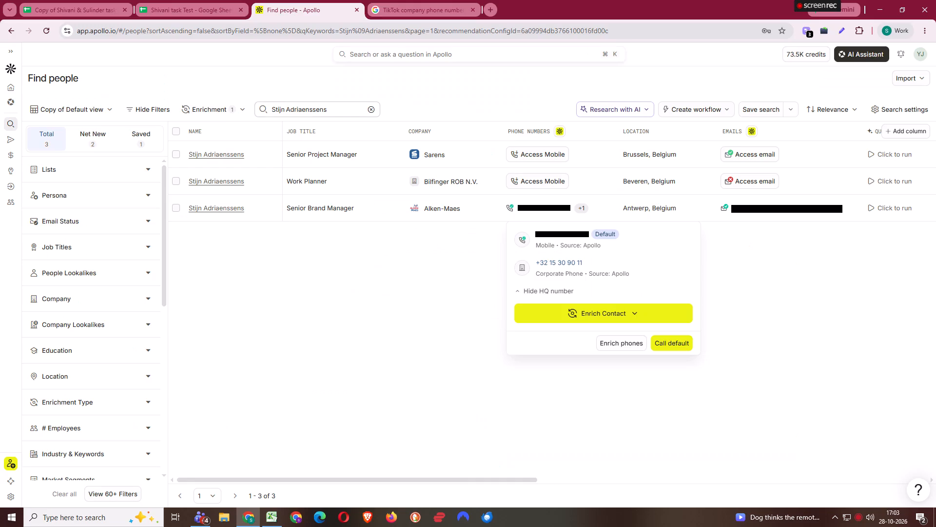
key(ctrl+v)
key(ctrl+a)
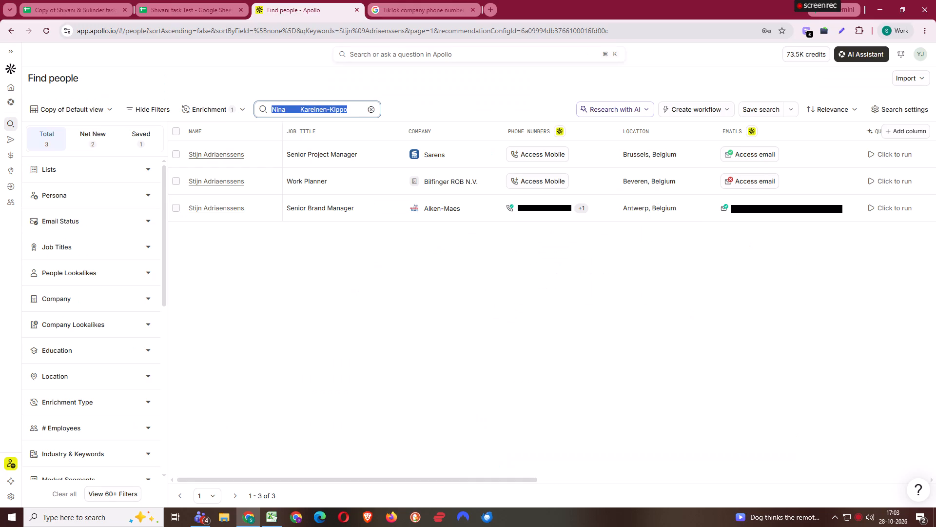
key(ctrl+v)
key(Return)
Reapply the blanks-only filter on the Excel Comments column to hide row 46.
key(alt+Tab)
scroll(291, 110, up, 2)
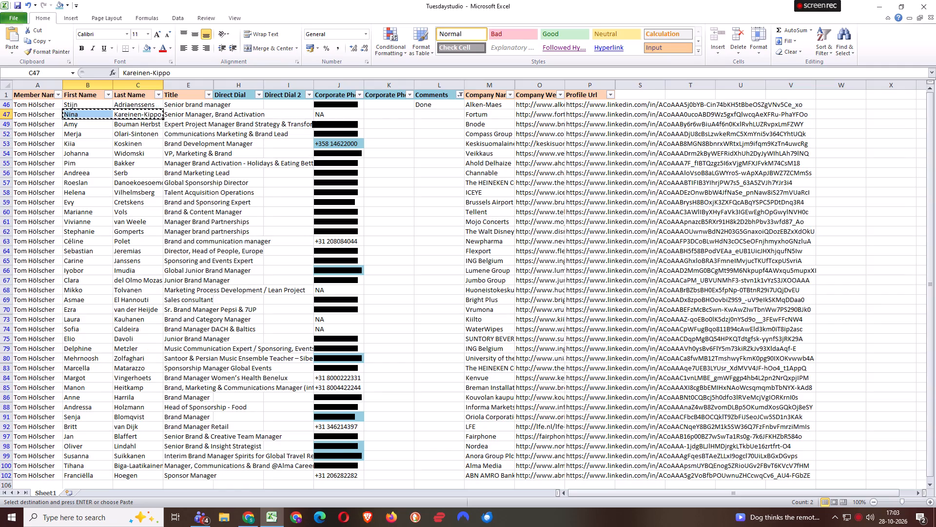
click(458, 94)
click(405, 276)
Check the Fortum contact's phone numbers in Apollo, including the HQ number, and copy the mobile number.
key(alt+Tab)
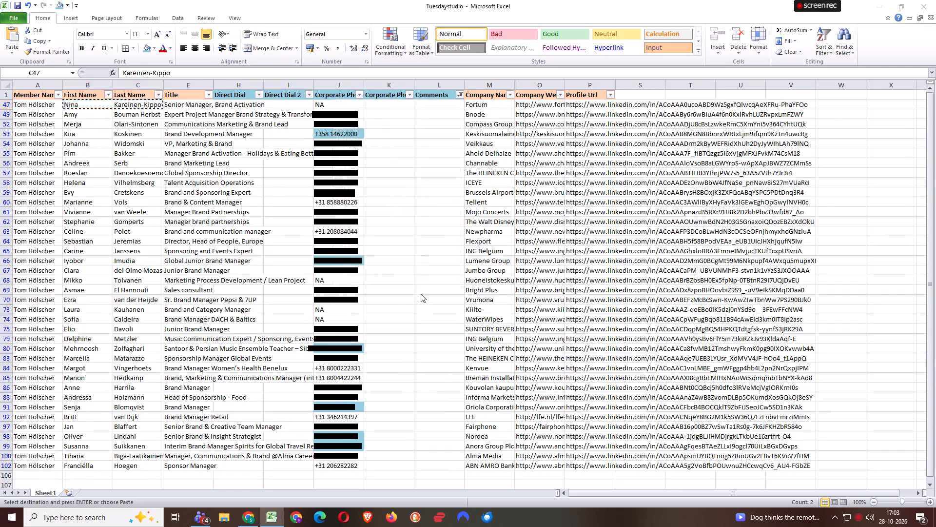
click(574, 157)
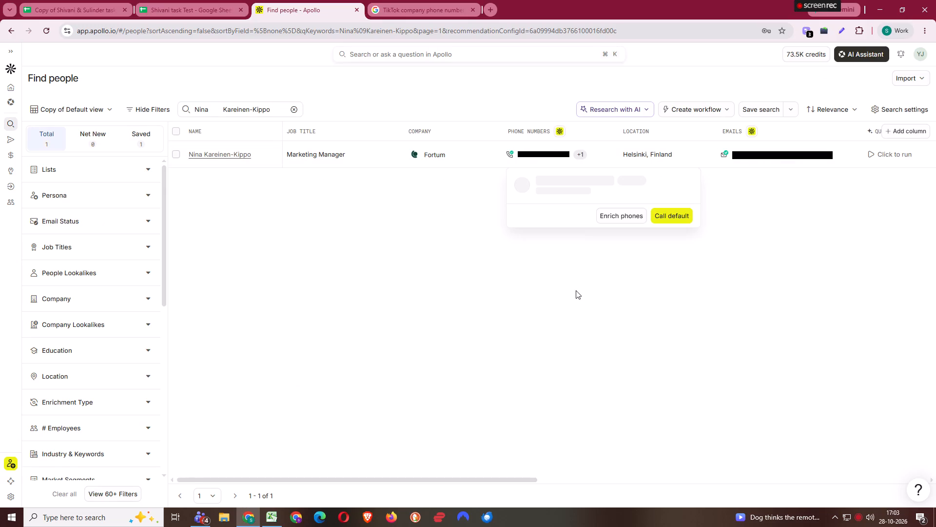
click(563, 206)
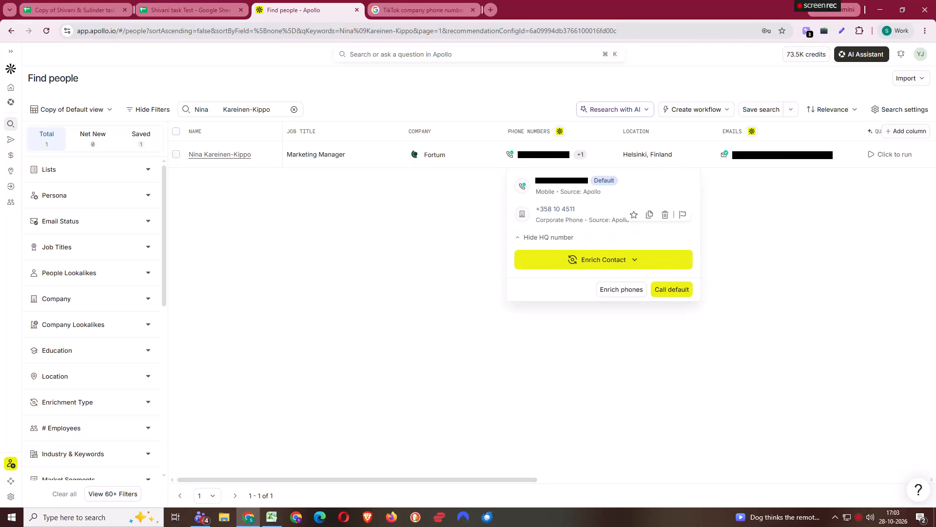
key(alt+Tab)
key(alt+Tab)
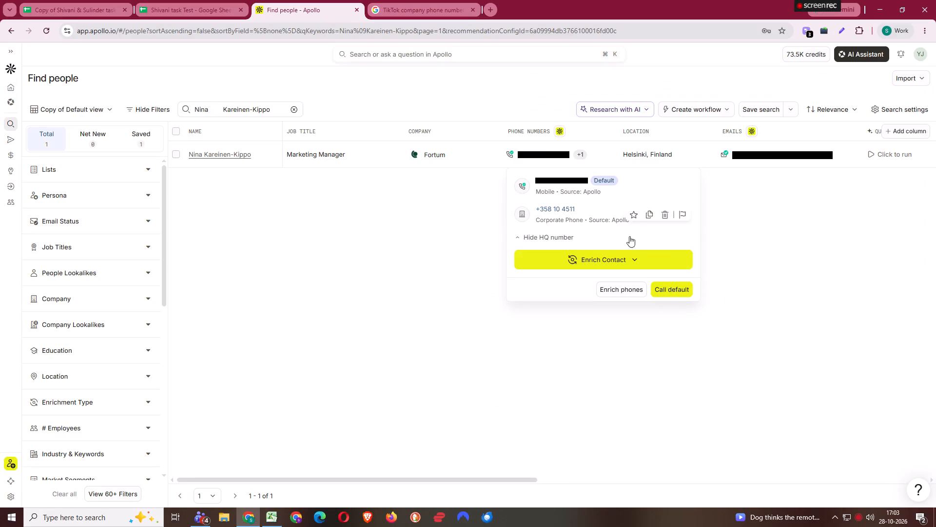
click(631, 184)
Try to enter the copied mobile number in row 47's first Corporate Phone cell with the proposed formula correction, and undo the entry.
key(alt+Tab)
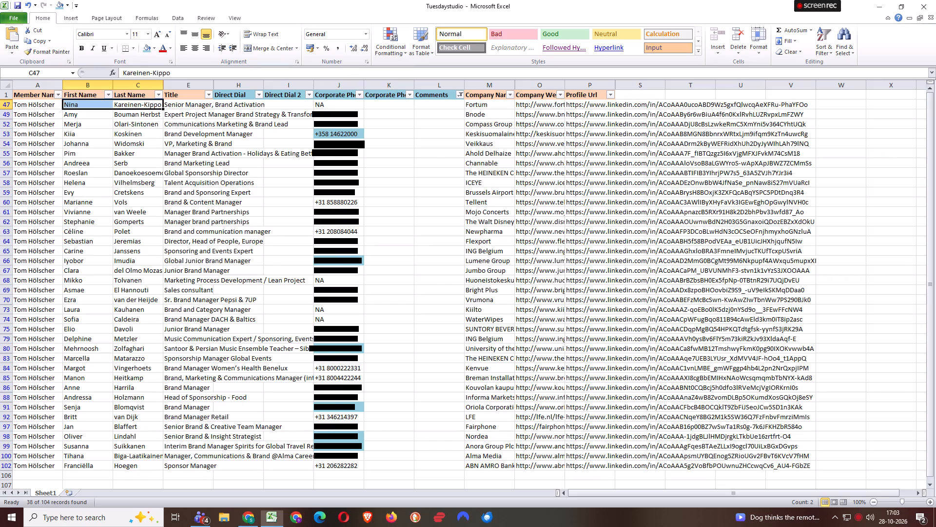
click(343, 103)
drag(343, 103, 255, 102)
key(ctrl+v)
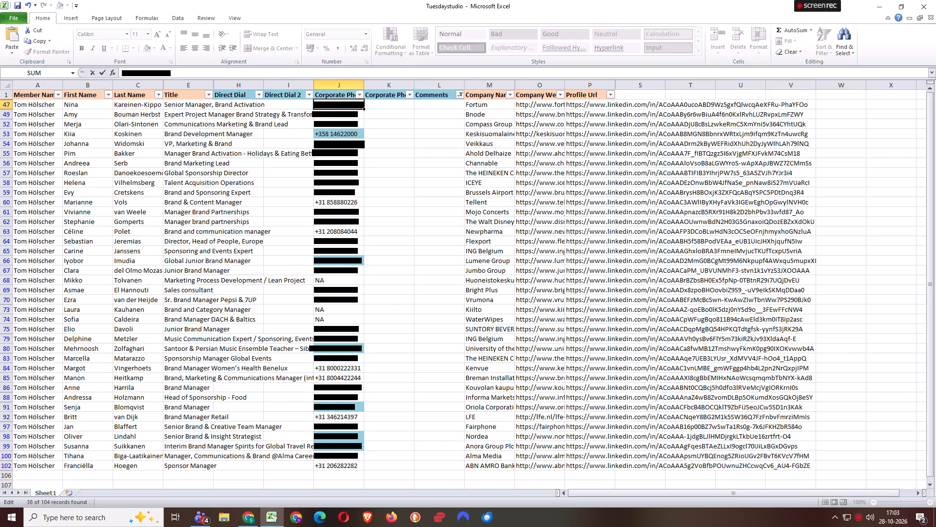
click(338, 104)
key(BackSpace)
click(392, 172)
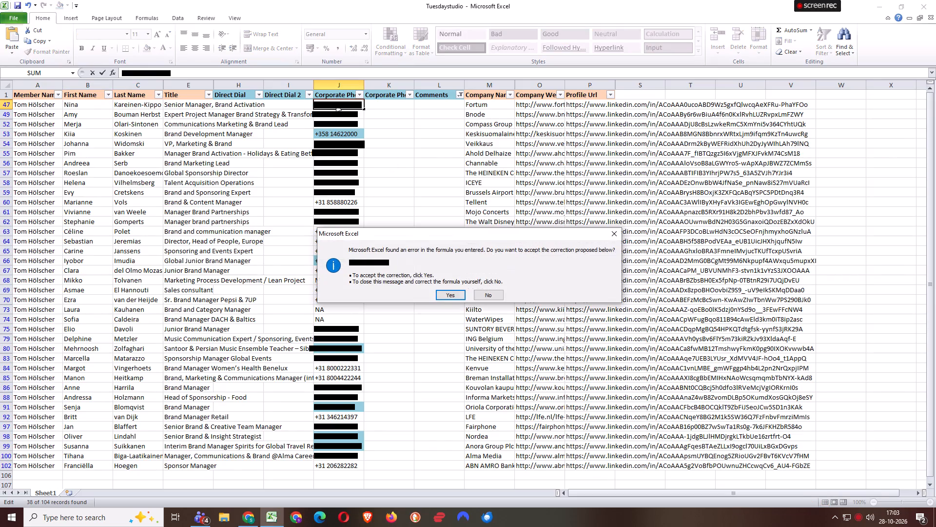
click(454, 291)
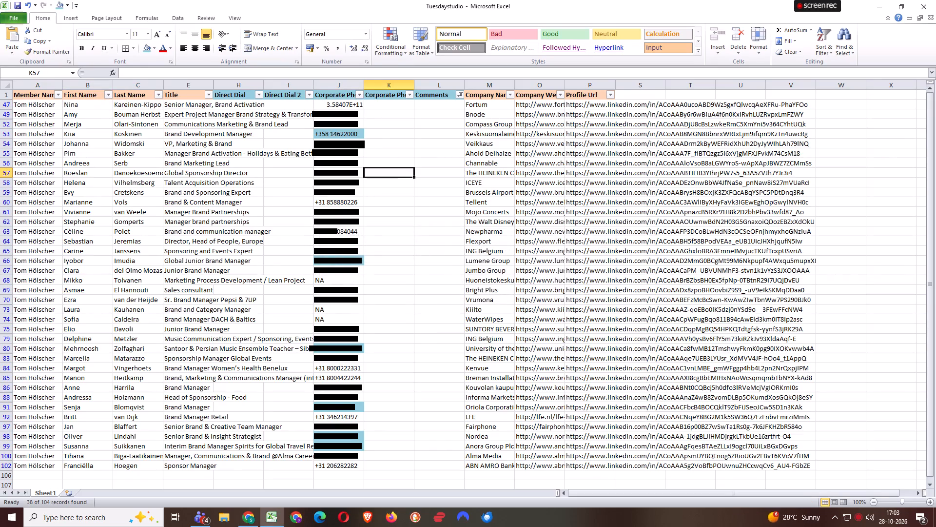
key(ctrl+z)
Enter the copied mobile number as text in row 47's first Corporate Phone cell and fill the cell light blue.
click(331, 102)
drag(331, 102, 278, 101)
key(ctrl+v)
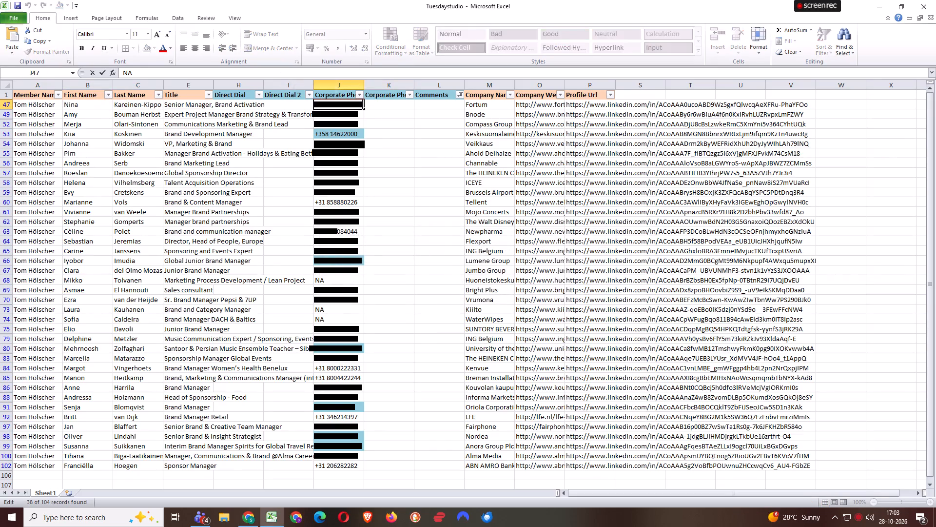
click(338, 104)
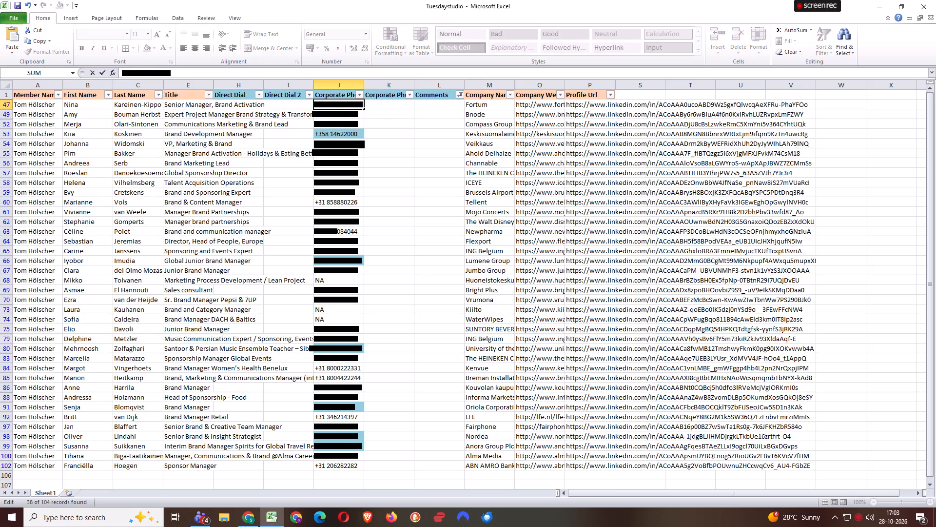
key(BackSpace)
click(316, 102)
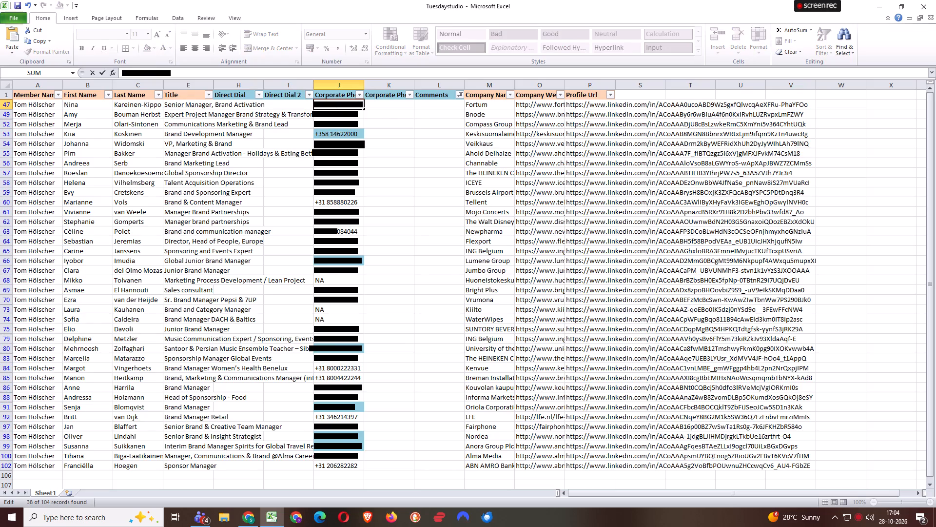
key(apostrophe)
click(425, 158)
click(340, 103)
click(146, 51)
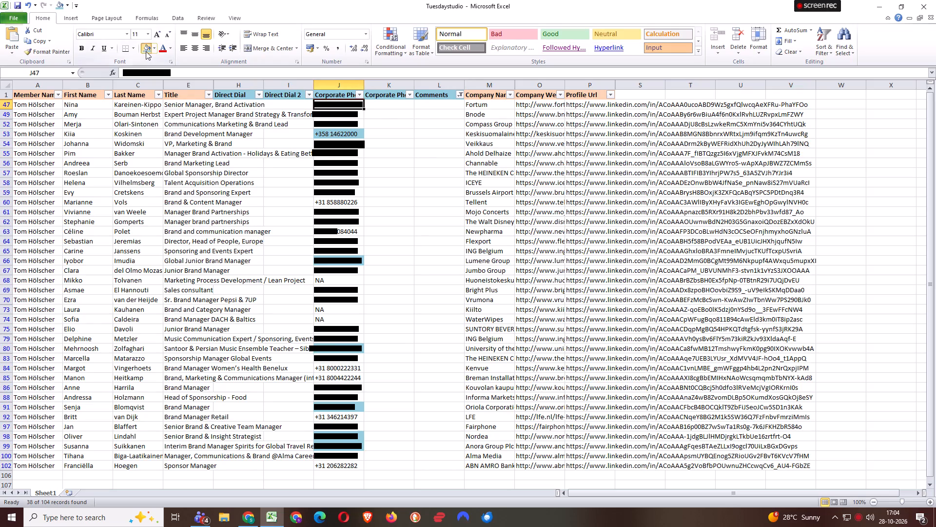
Mark row 47 Done in the Comments column and reapply the blanks-only filter to hide it.
click(424, 104)
key(d)
click(446, 170)
click(461, 94)
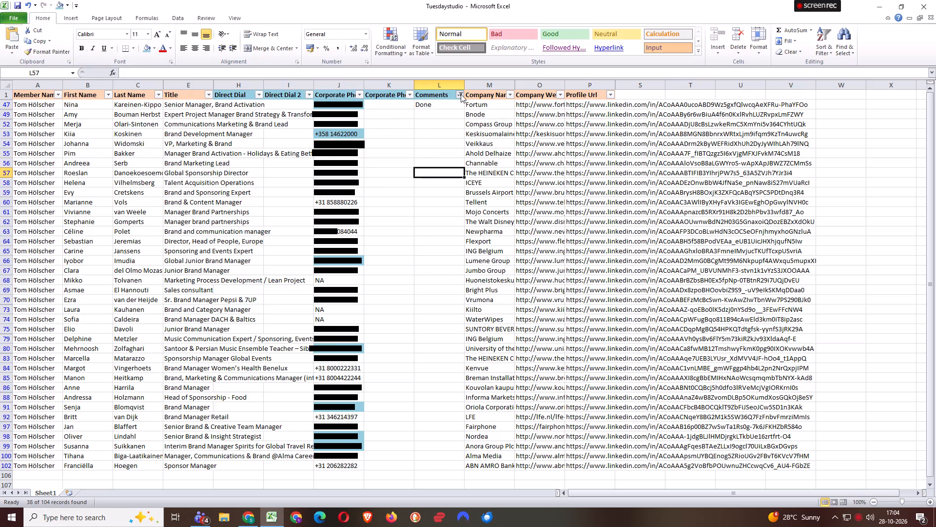
click(413, 274)
click(405, 272)
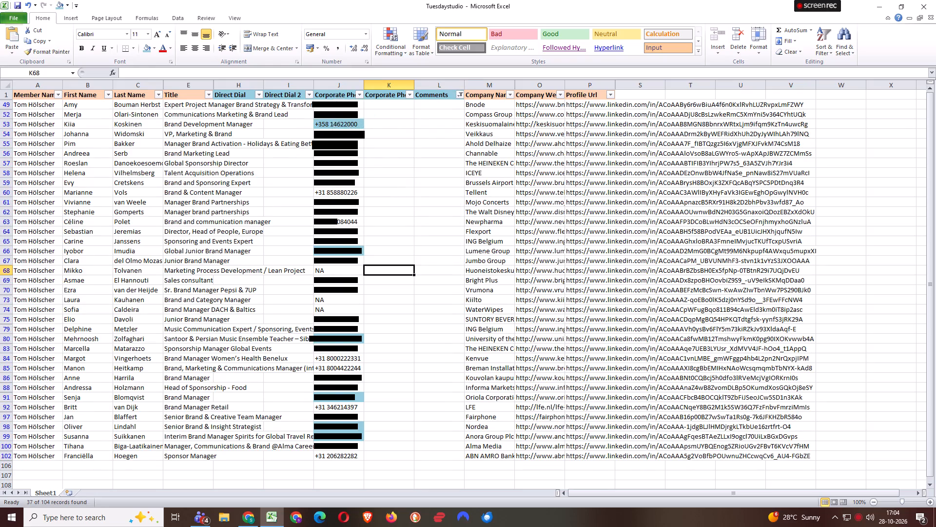
Save the Excel workbook.
key(ctrl+s)
key(ctrl+s)
key(ctrl+s)
Search Apollo for the row 49 contact, retrying without the first part of the last name, and open the Bnode contact's phone details.
drag(92, 106, 118, 106)
key(ctrl+c)
key(alt+Tab)
triple_click(248, 110)
key(ctrl+v)
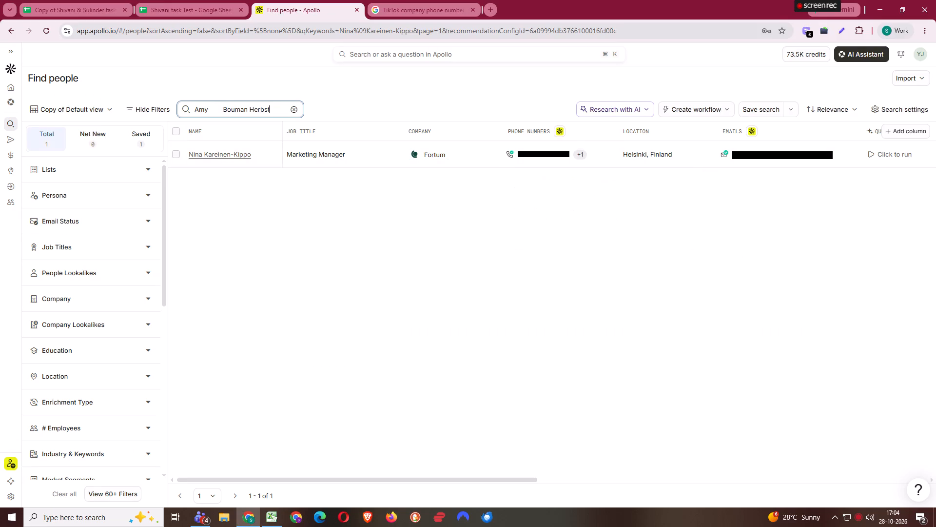
key(Return)
key(Return)
key(Return)
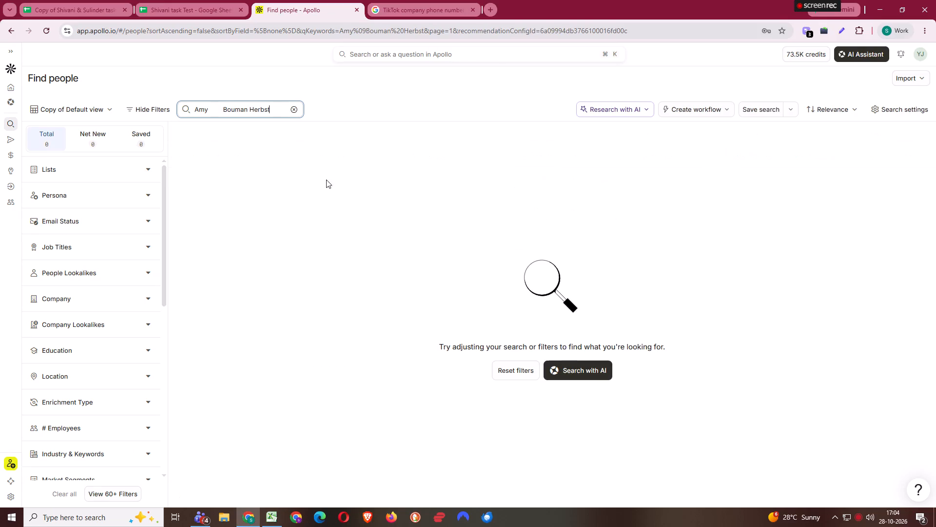
double_click(235, 105)
key(BackSpace)
key(Return)
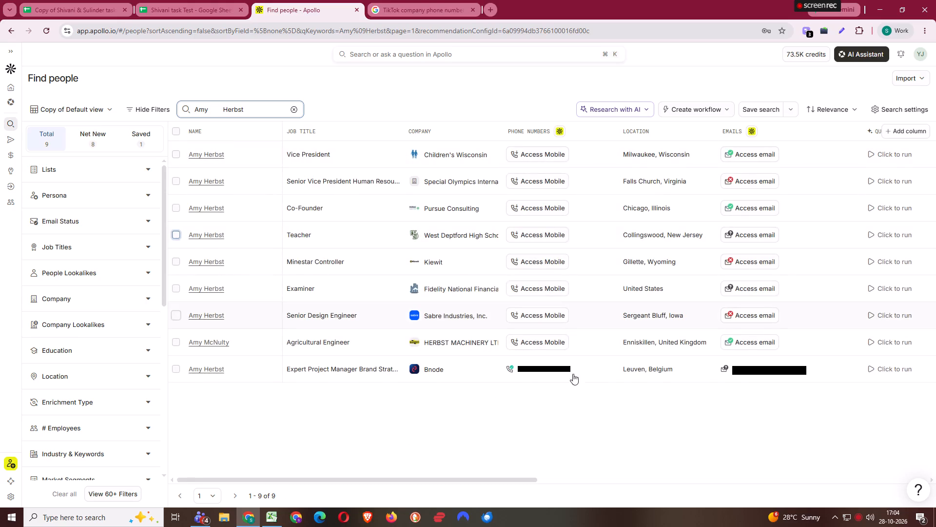
click(587, 369)
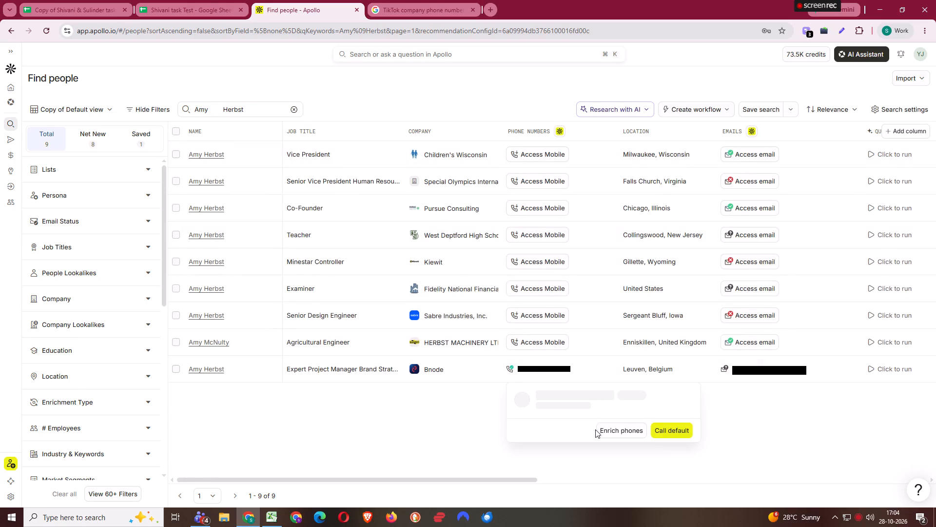
Switch to Excel and mark row 49 Done in the Comments column.
key(alt+Tab)
click(443, 103)
key(d)
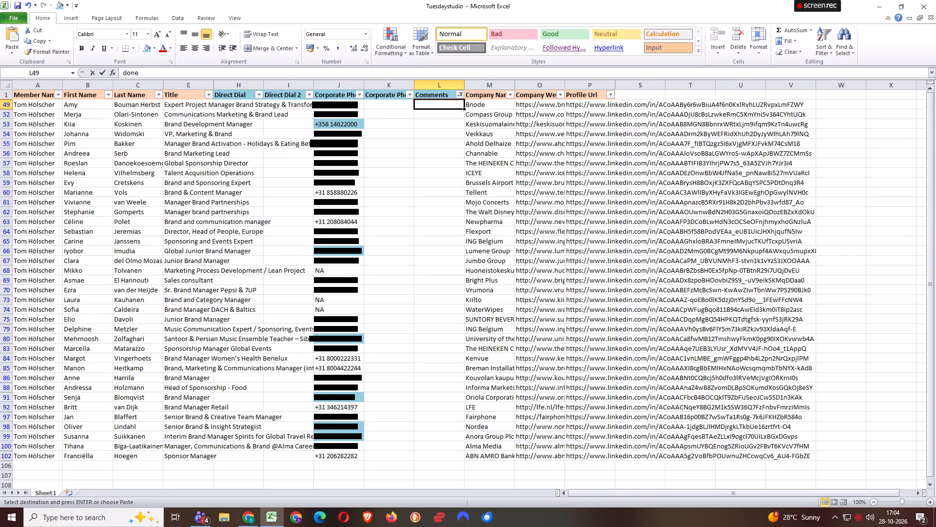
click(446, 168)
Copy the row 52 contact's first and last name from Excel and search Apollo for that Compass Group contact.
drag(143, 117, 94, 113)
key(ctrl+c)
key(alt+Tab)
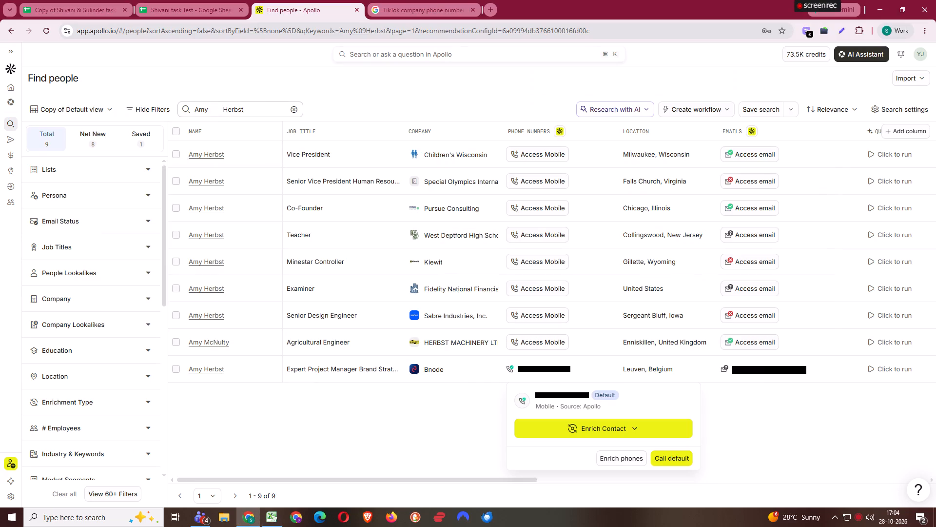
triple_click(240, 109)
click(240, 109)
key(ctrl+v)
key(Return)
key(Return)
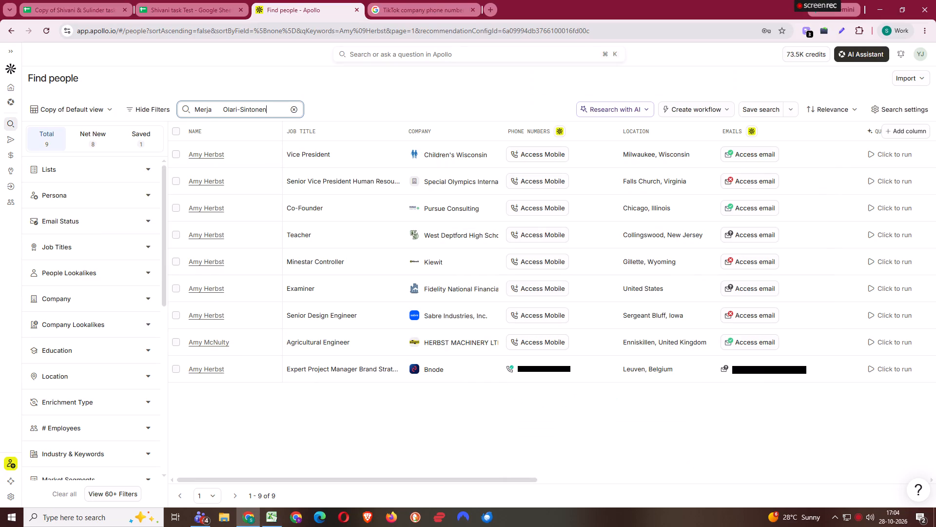
key(Return)
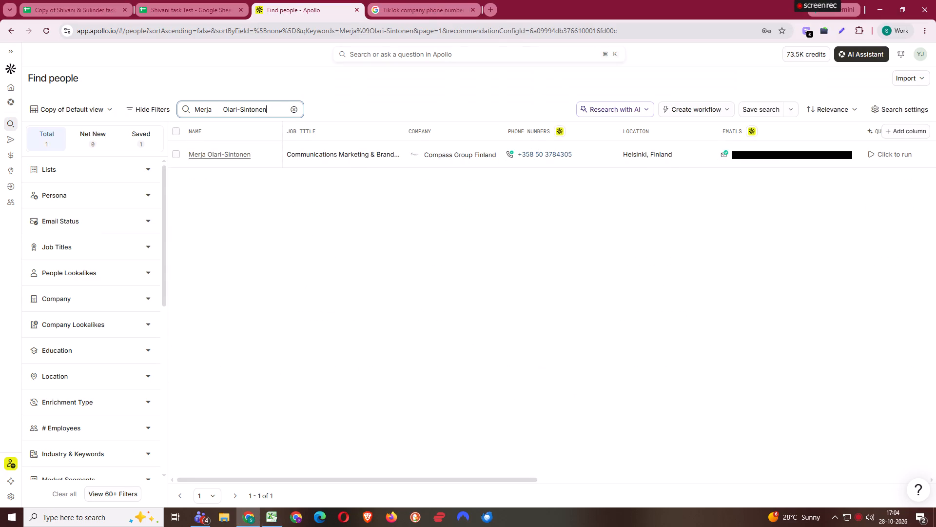
scroll(240, 109, up, 3)
Mark row 52 Done in the Comments column by filling down the entry from row 49.
key(alt+Tab)
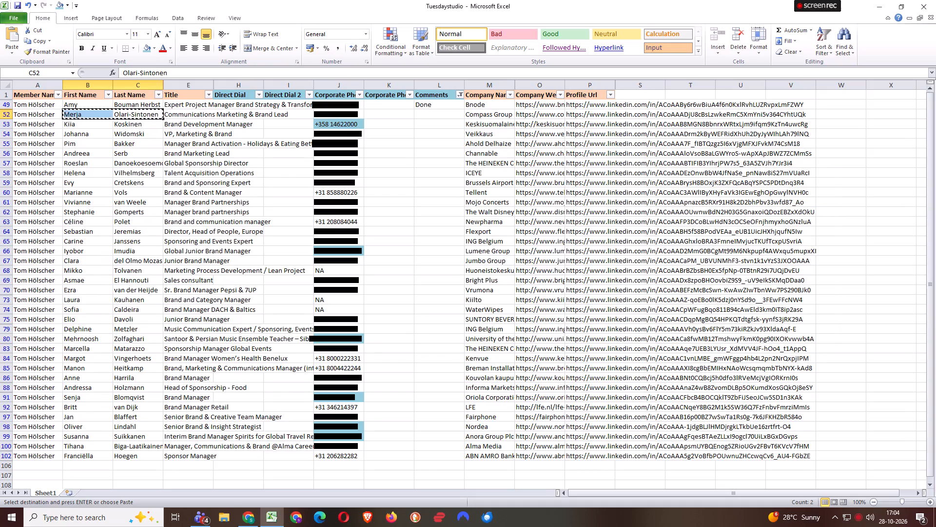
drag(429, 110, 432, 103)
key(ctrl+d)
click(454, 96)
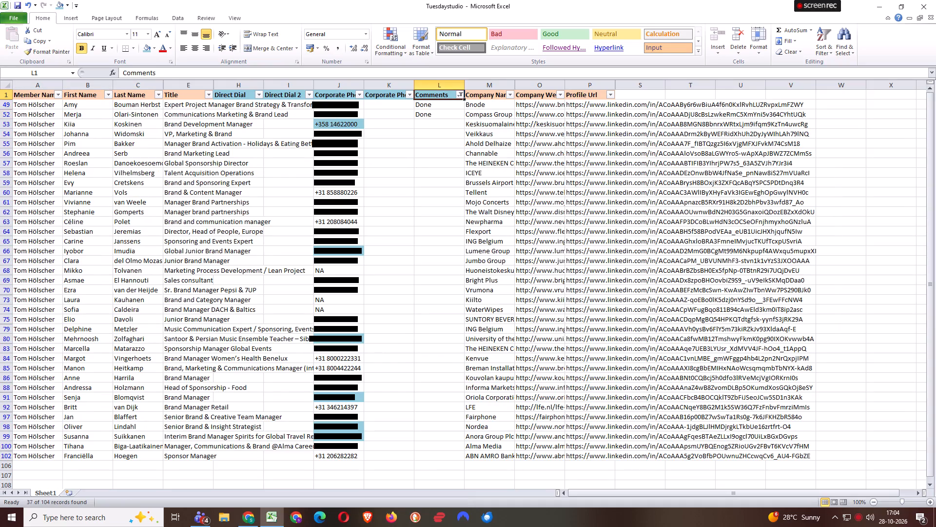
Copy the row 53 contact's first and last name from Excel and search Apollo for that contact.
drag(120, 124, 107, 122)
key(ctrl+c)
key(alt+Tab)
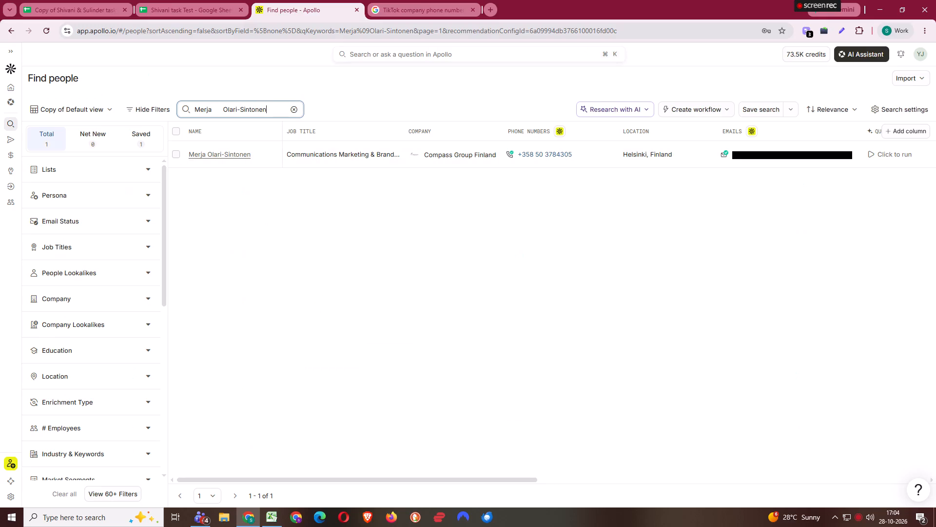
triple_click(230, 110)
key(ctrl+v)
key(Return)
key(Return)
Reapply the worksheet filters in Excel with all last names kept, hiding the completed rows 49 and 52.
key(alt+Tab)
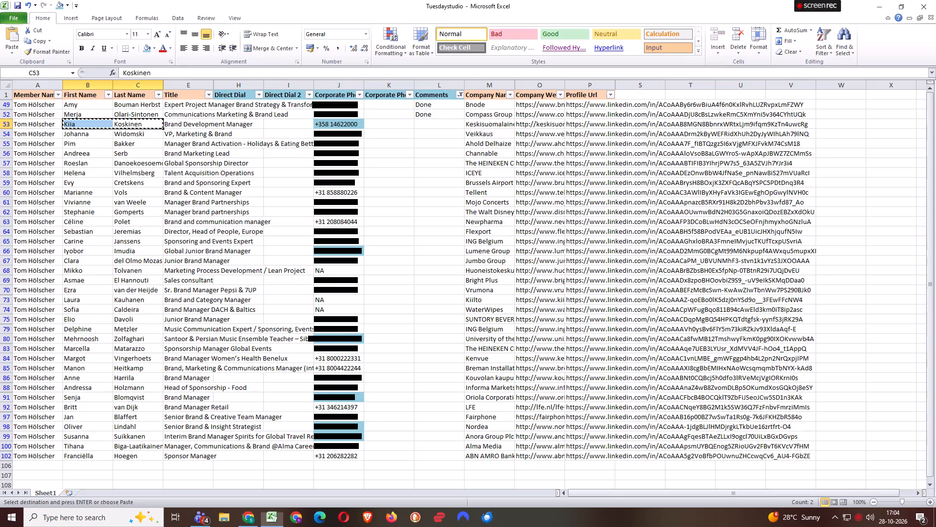
click(156, 94)
click(111, 272)
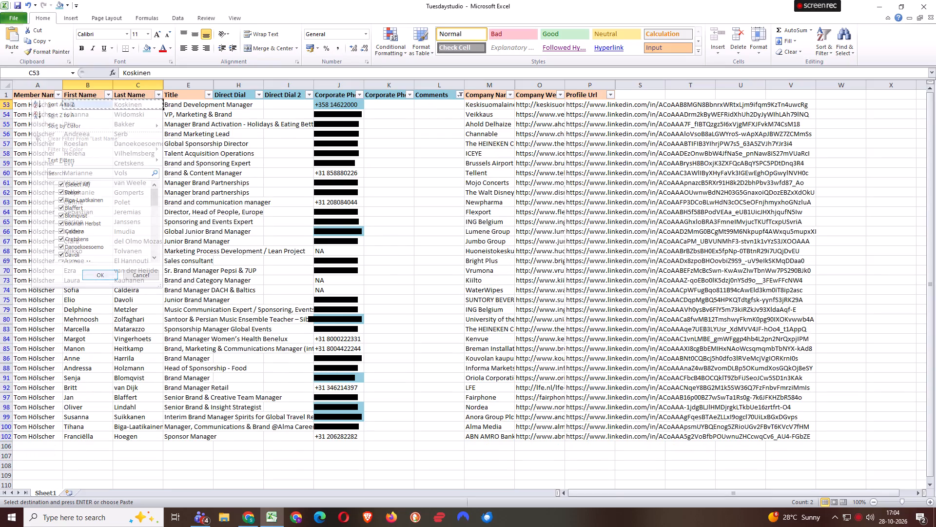
click(460, 162)
Open the Keskisuomalainen contact's phone details in Apollo and view the HQ number.
key(alt+Tab)
click(579, 152)
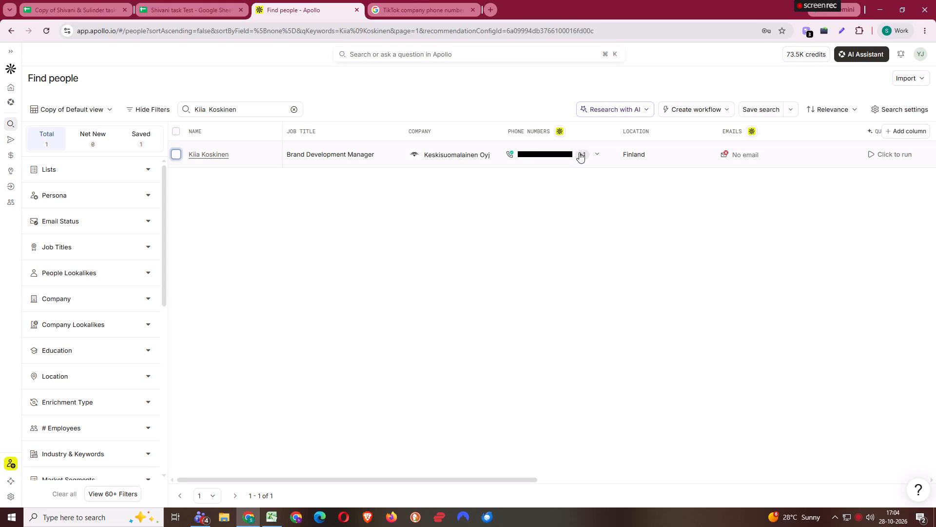
click(562, 208)
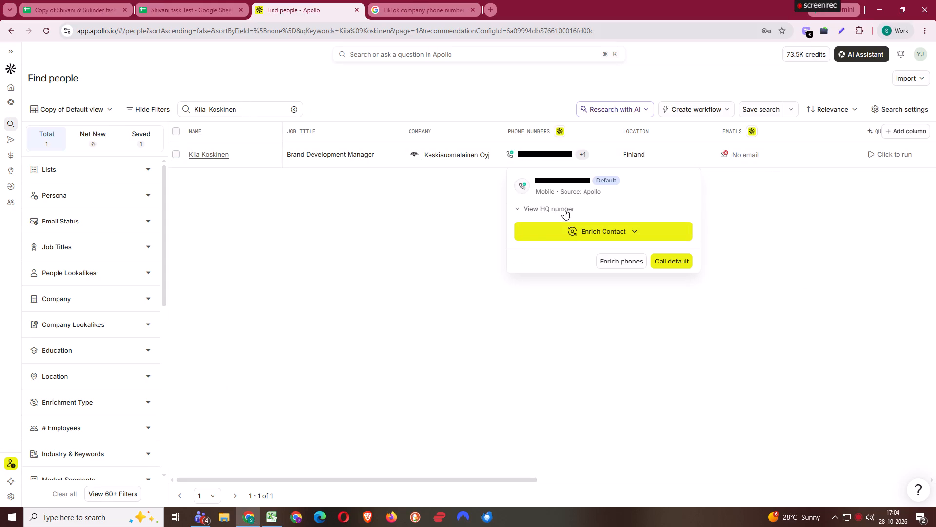
Switch to Excel and mark row 53 Done in the Comments column.
key(alt+Tab)
click(451, 108)
key(d)
click(434, 149)
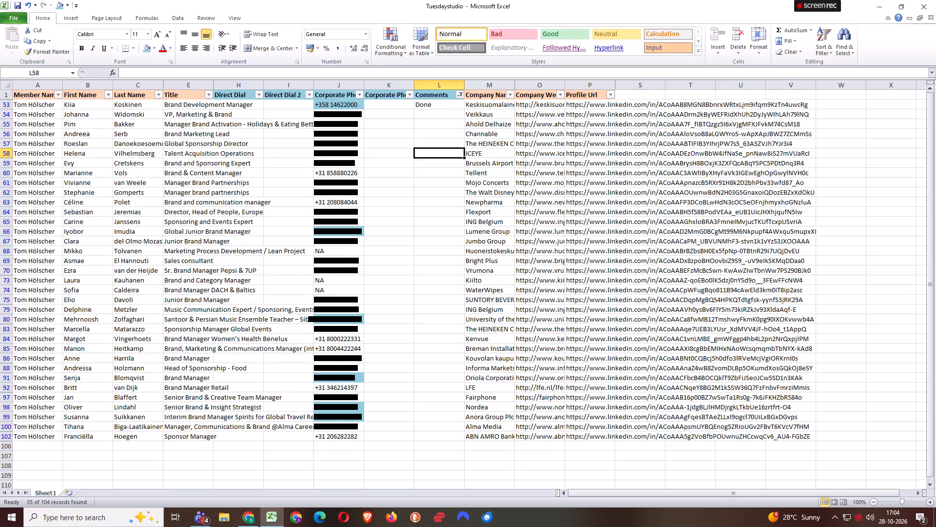
Copy the row 54 contact's first and last name from Excel and search Apollo for that Veikkaus contact.
drag(107, 117, 124, 114)
key(ctrl+c)
key(alt+Tab)
triple_click(214, 111)
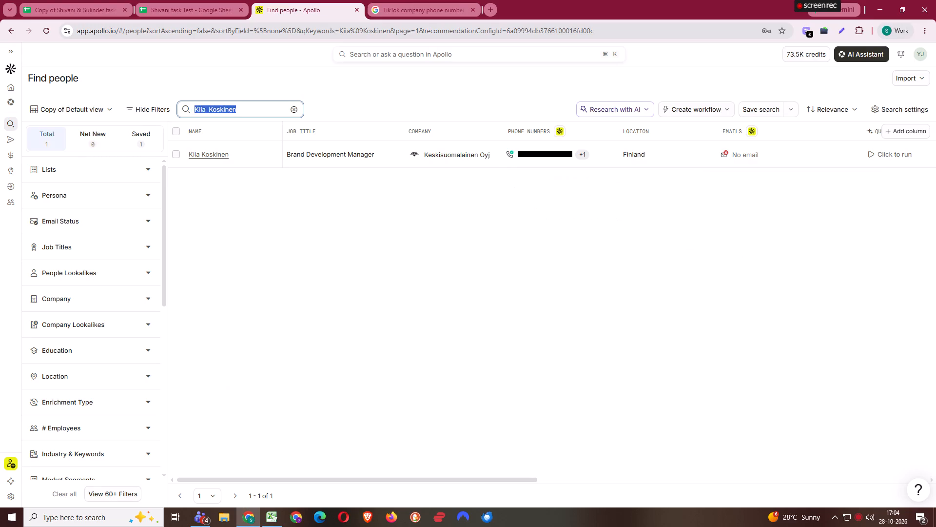
key(ctrl+v)
key(Return)
key(Return)
Launch the Kuro app from the recent items in Windows search.
click(53, 523)
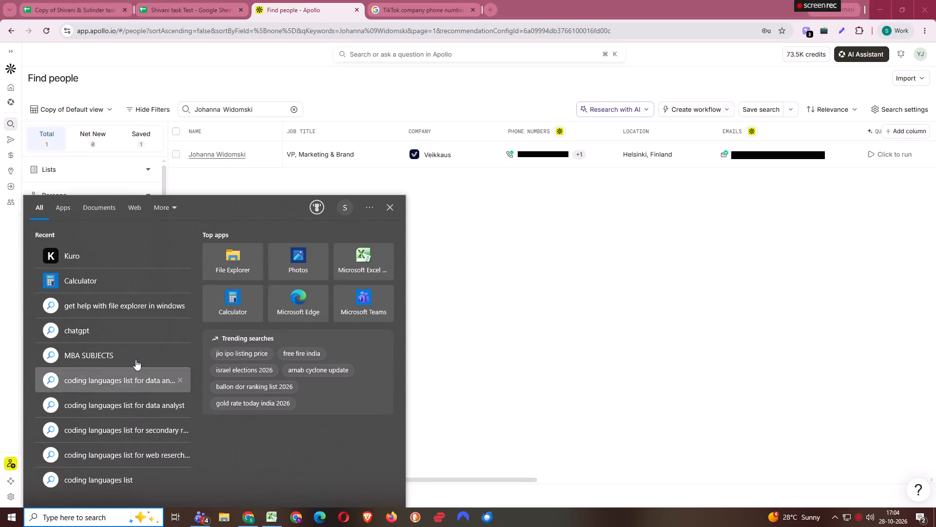
click(103, 260)
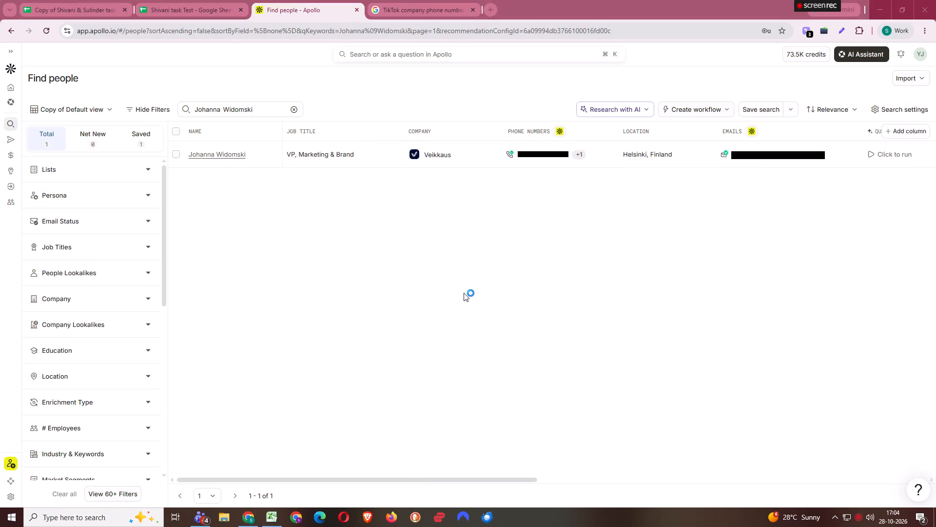
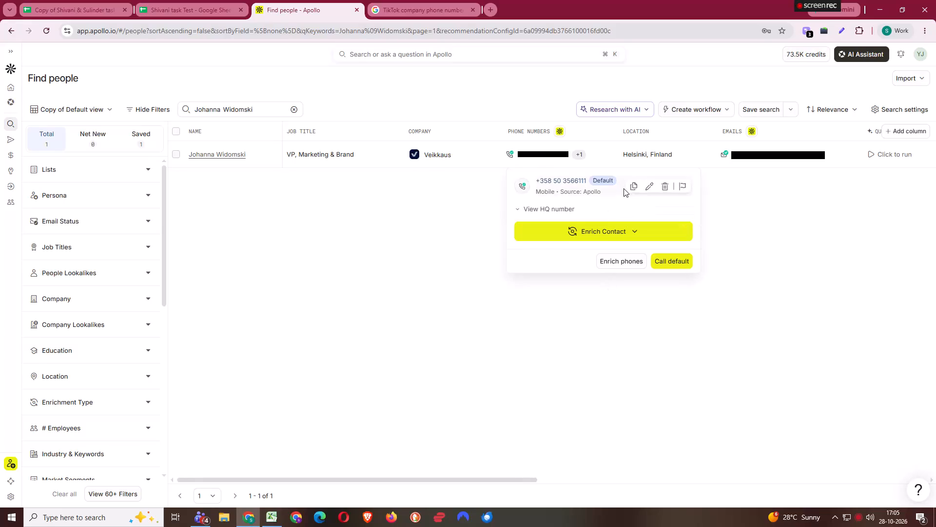
Fill Done down into row 54's Comments cell and highlight that row's corporate phone cell in light blue.
click(632, 184)
key(alt+Tab)
drag(441, 113, 441, 107)
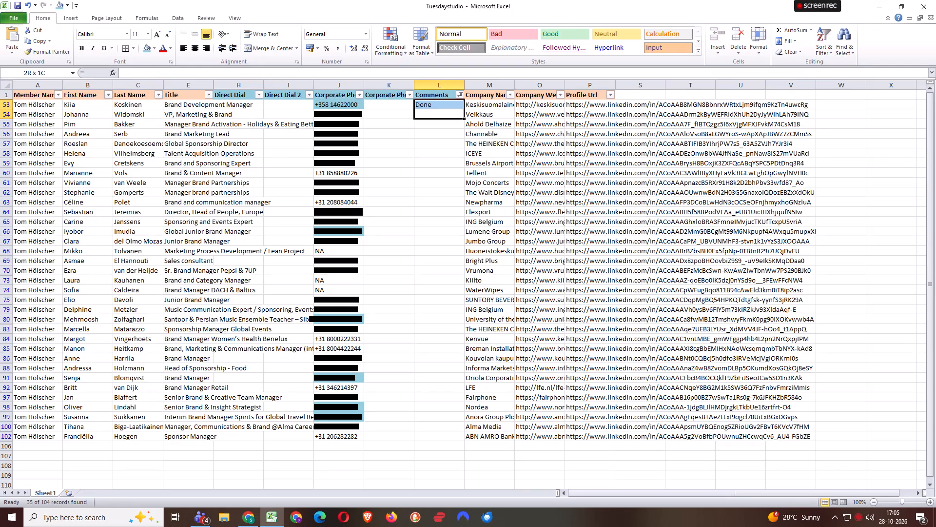
drag(441, 107, 441, 107)
key(ctrl+d)
click(332, 116)
click(144, 46)
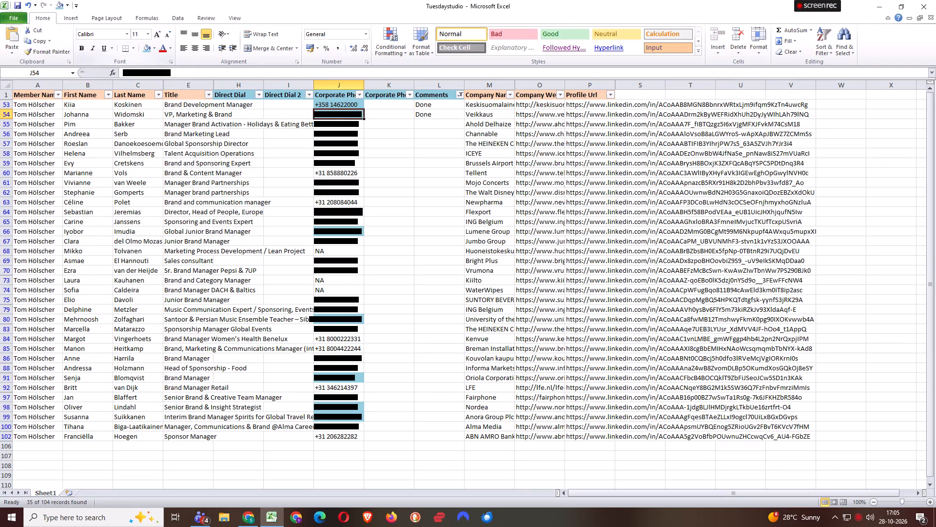
Reapply the Comments column filter so only rows with blank comments are listed.
click(458, 95)
click(415, 274)
click(426, 302)
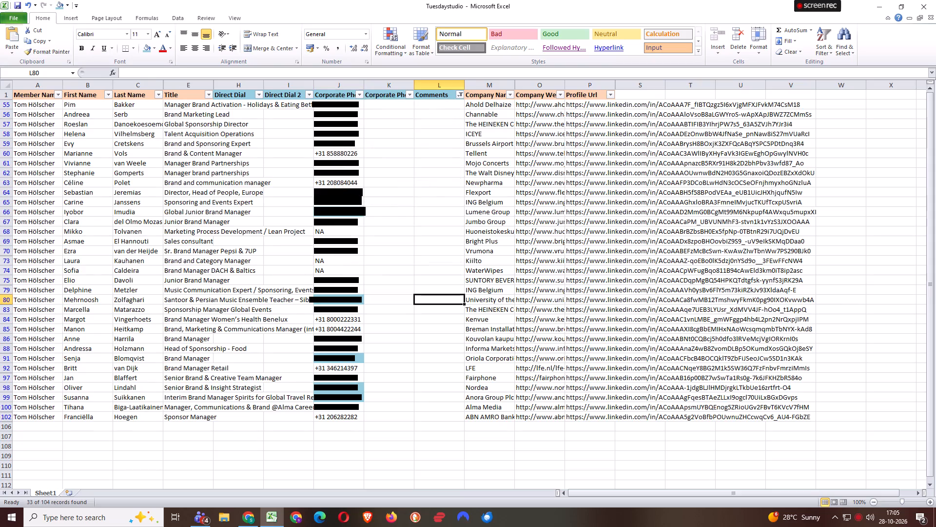
Search Apollo for the contact in row 55 by first and last name and copy the Ahold Delhaize match's default mobile number.
drag(125, 103, 94, 103)
key(ctrl+c)
key(alt+Tab)
triple_click(227, 109)
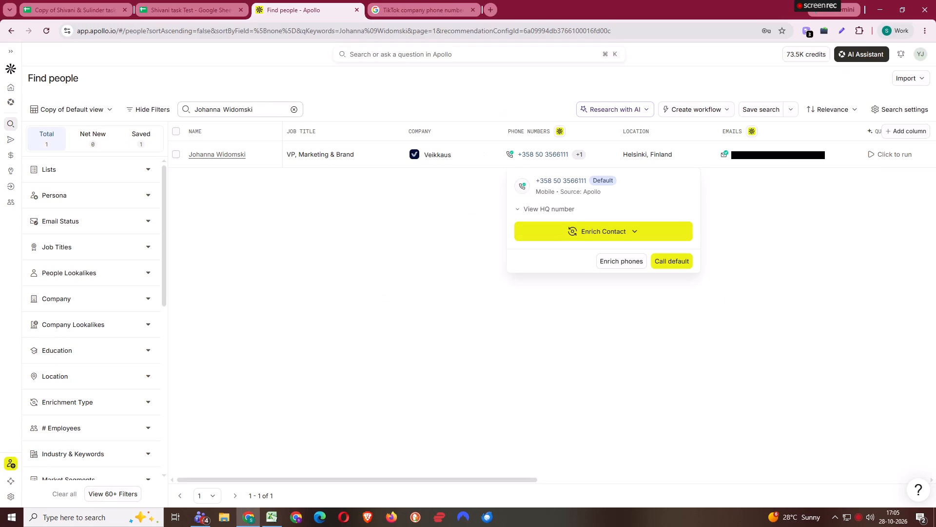
key(ctrl+v)
key(Return)
key(Return)
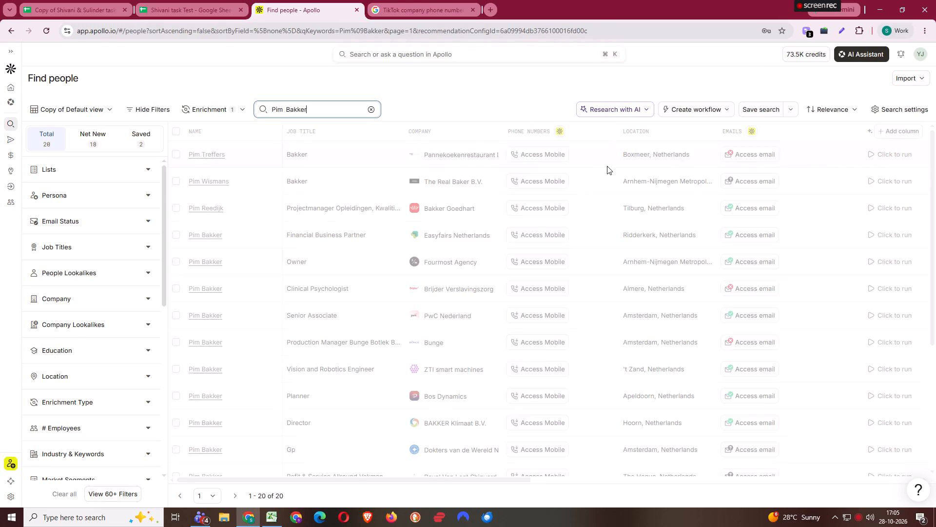
key(alt+Tab)
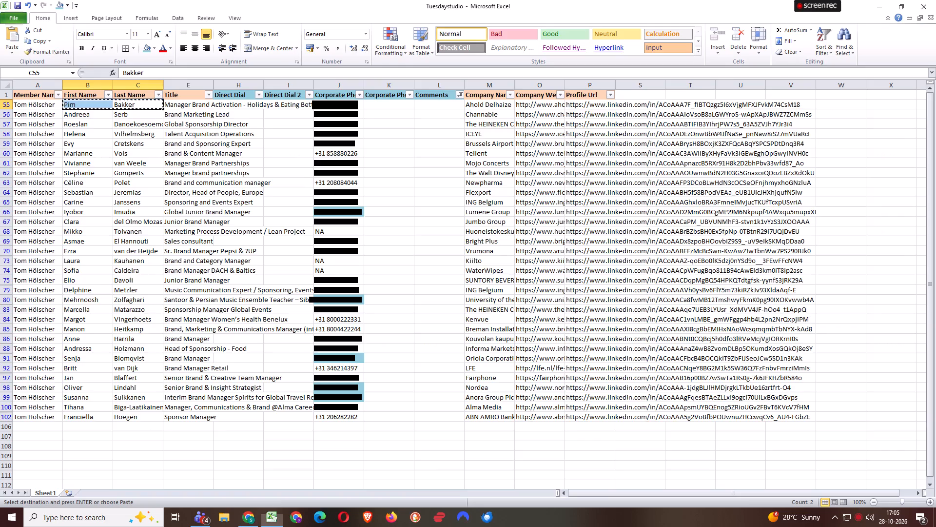
key(alt+Tab)
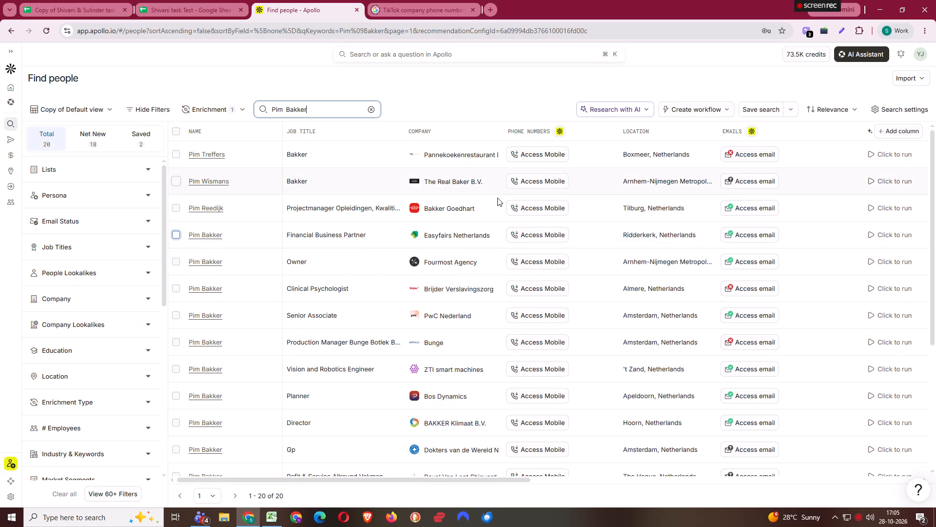
scroll(497, 198, down, 4)
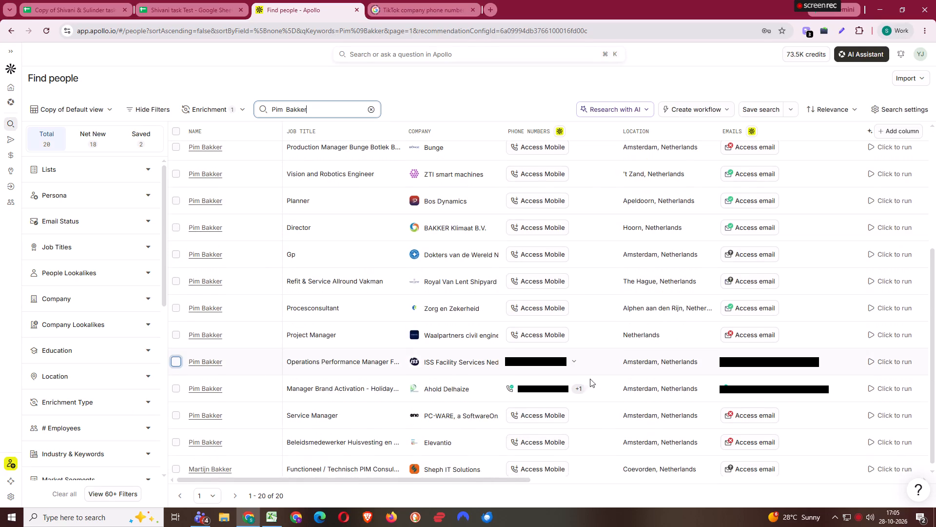
click(589, 384)
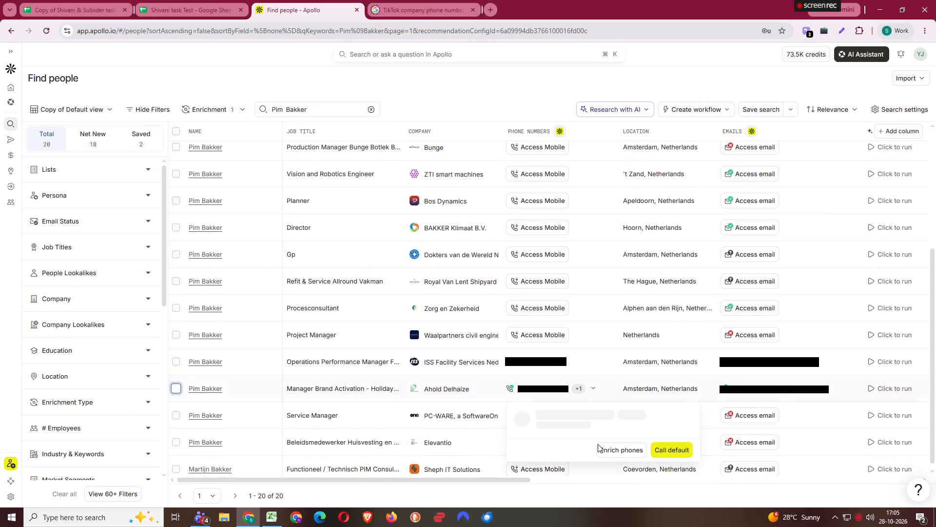
scroll(596, 348, down, 2)
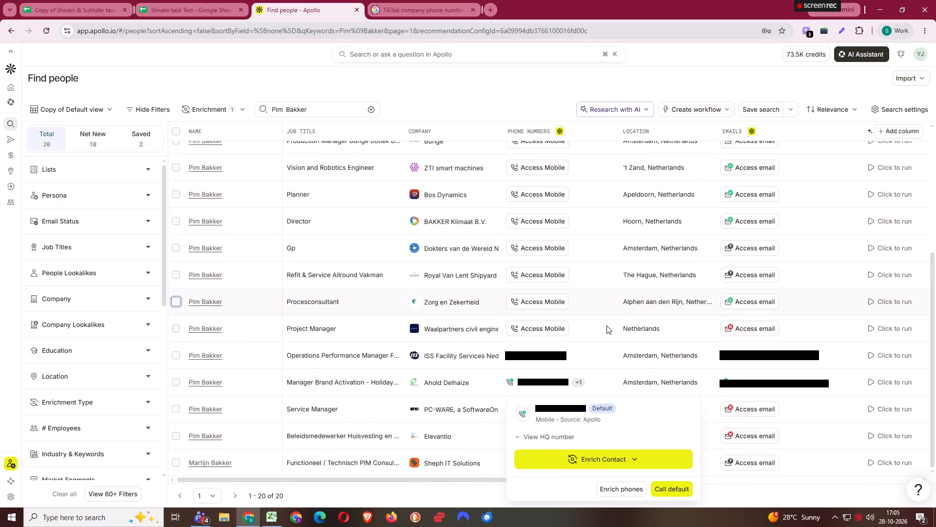
click(635, 414)
In Excel, enter the copied mobile number as text in row 55's Direct Dial cell and delete one surplus character.
key(alt+Tab)
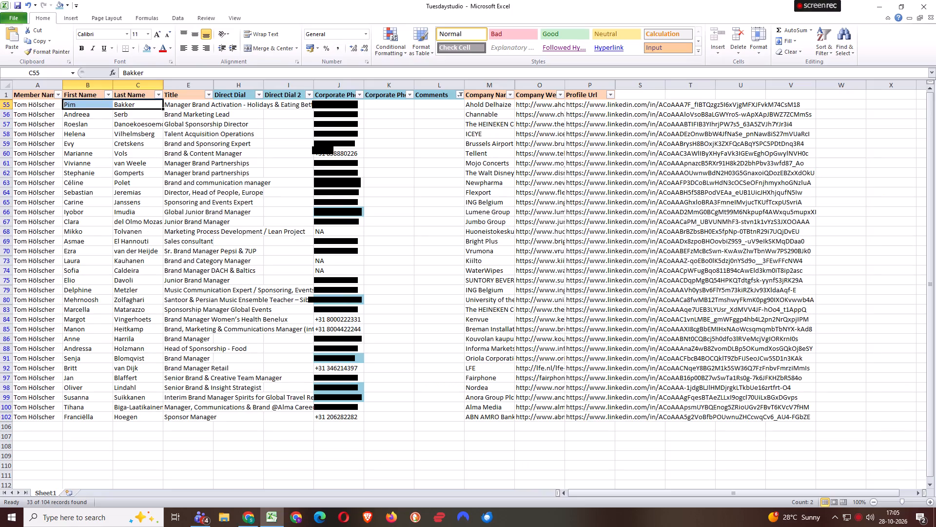
click(241, 103)
key(apostrophe)
key(ctrl+v)
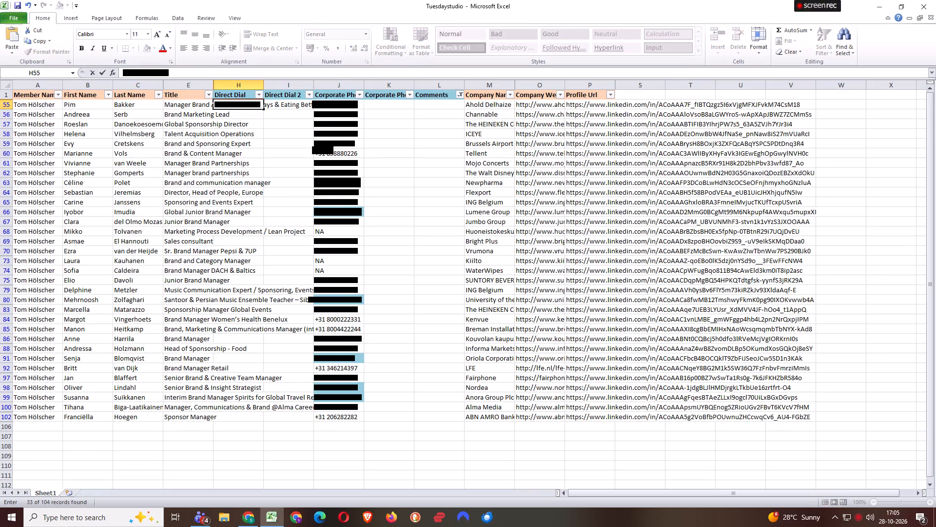
click(231, 102)
click(233, 102)
key(BackSpace)
Mark row 55 as Done in Comments and reapply the blanks-only filter on that column.
click(447, 99)
click(447, 109)
key(d)
click(451, 168)
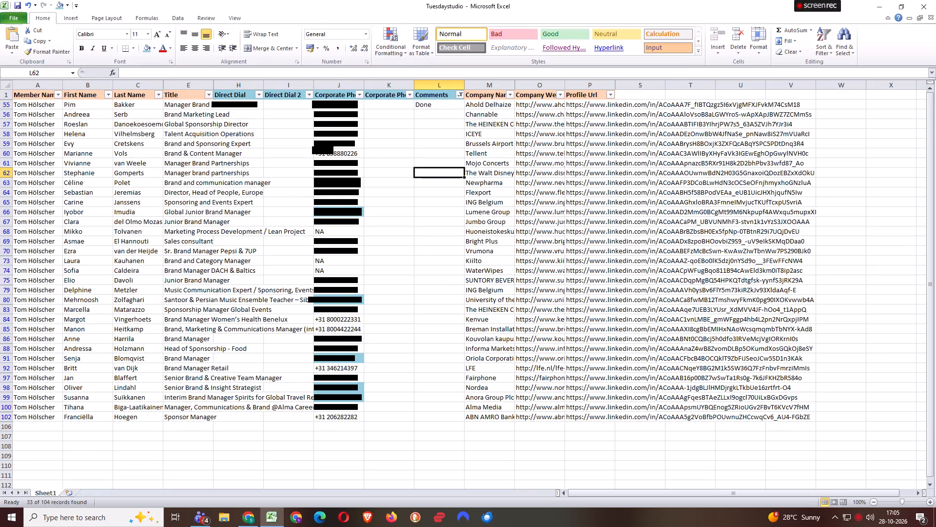
click(454, 92)
click(463, 96)
click(403, 273)
click(409, 304)
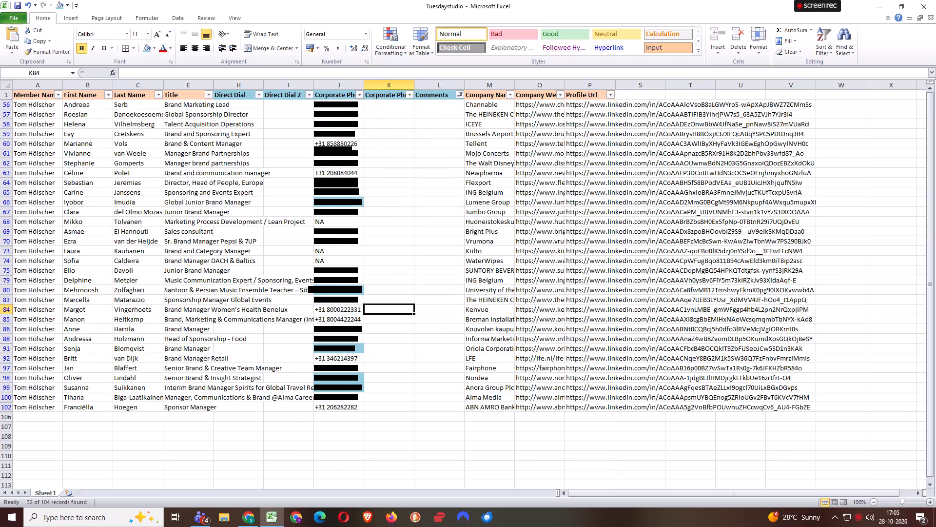
Search Apollo for the contact in row 56 using the first and last name from the sheet.
drag(136, 106, 97, 104)
key(ctrl+c)
key(alt+Tab)
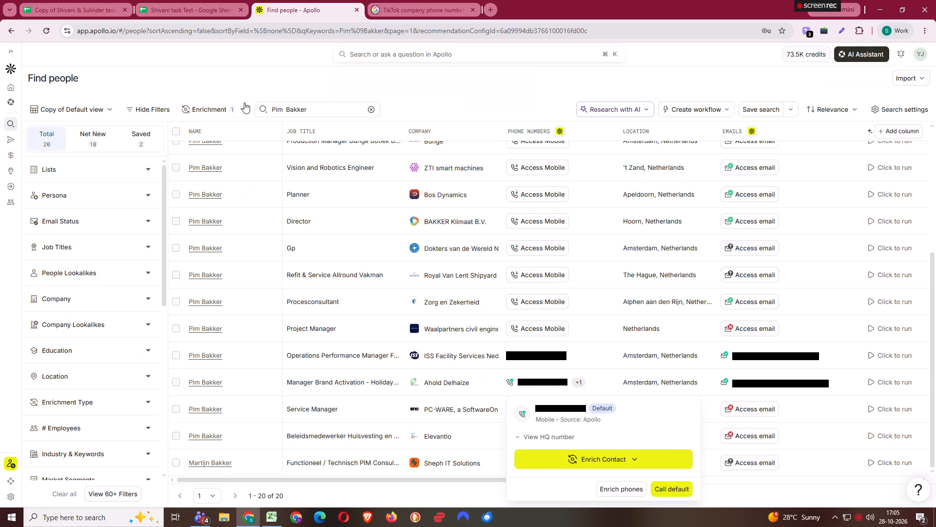
triple_click(284, 106)
key(ctrl+v)
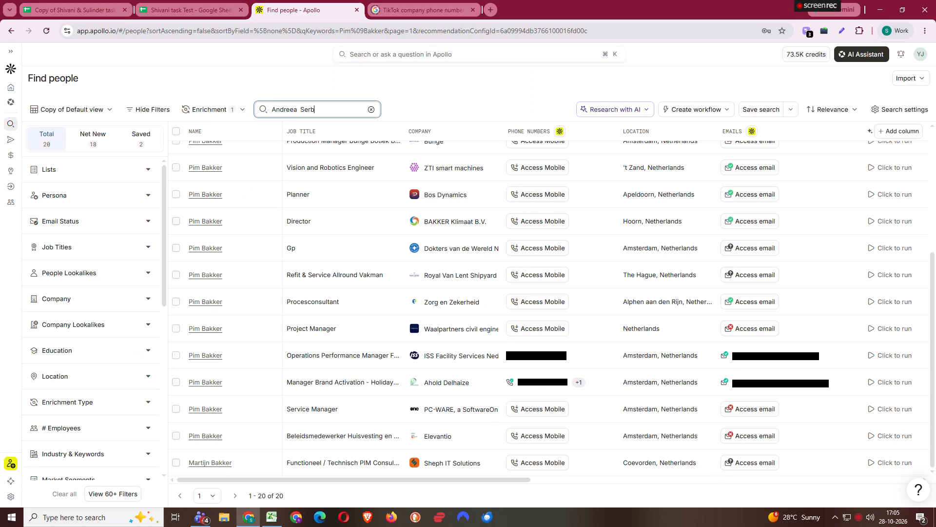
key(Return)
key(Return)
key(Return)
scroll(285, 106, up, 6)
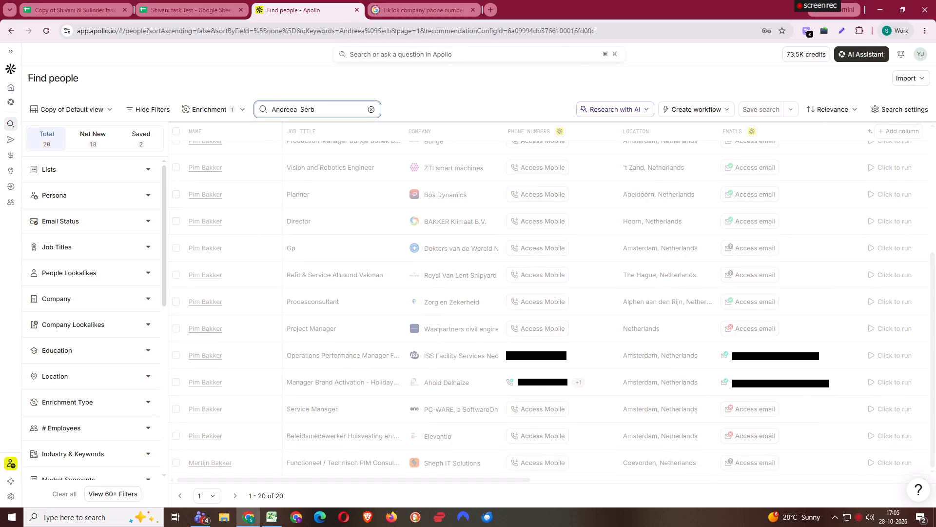
Return to Excel and save the workbook.
key(alt+Tab)
key(ctrl+s)
key(ctrl+s)
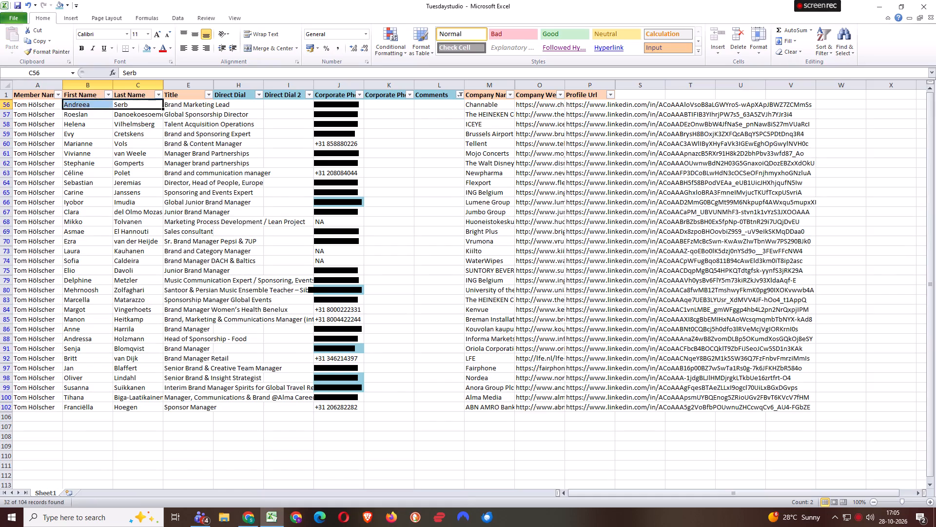
key(ctrl+s)
click(425, 126)
Copy the Channable Brand Marketing Lead's mobile number from Apollo into row 56's Direct Dial cell as text, with a light blue fill.
key(alt+Tab)
click(577, 208)
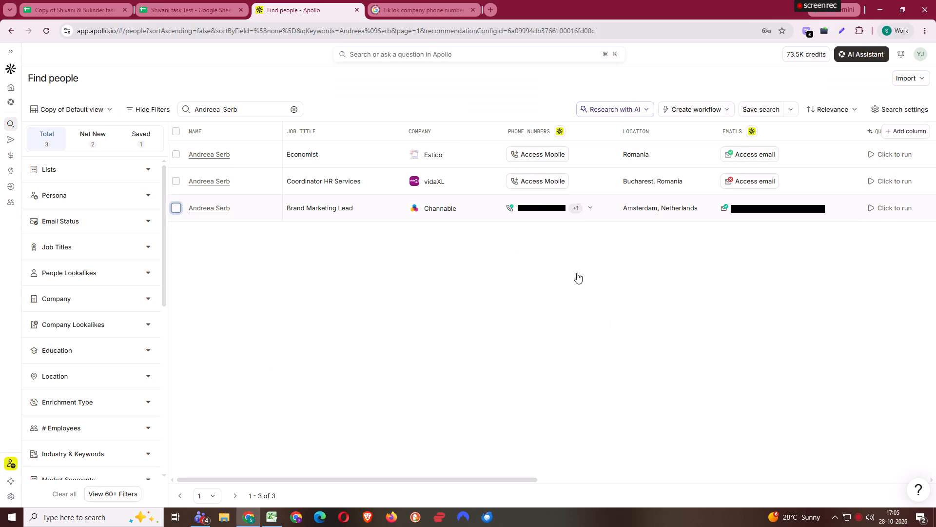
click(629, 237)
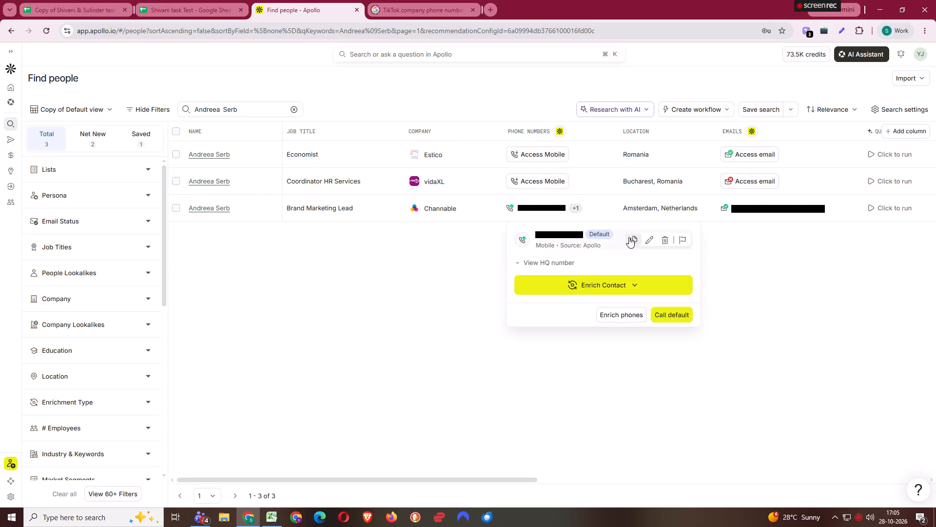
key(alt+Tab)
click(244, 101)
click(144, 47)
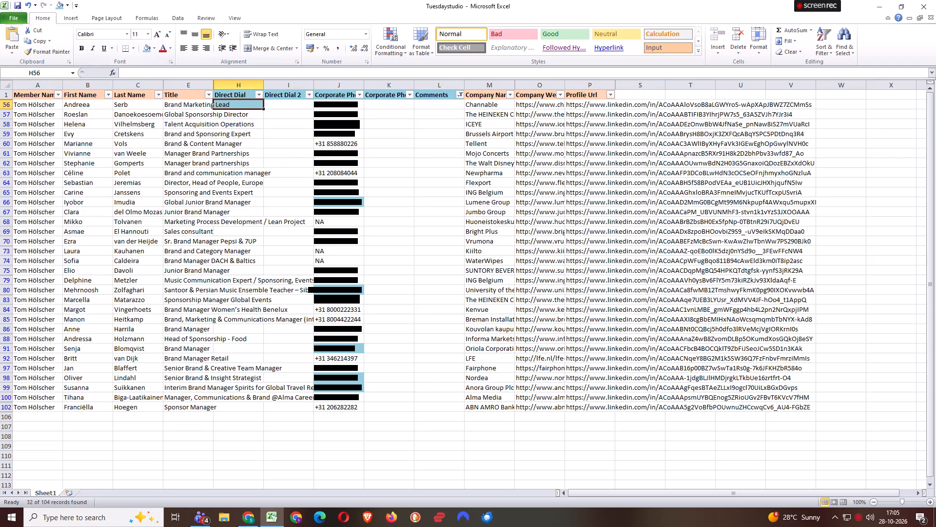
key(apostrophe)
key(ctrl+v)
scroll(214, 101, up, 1)
click(243, 104)
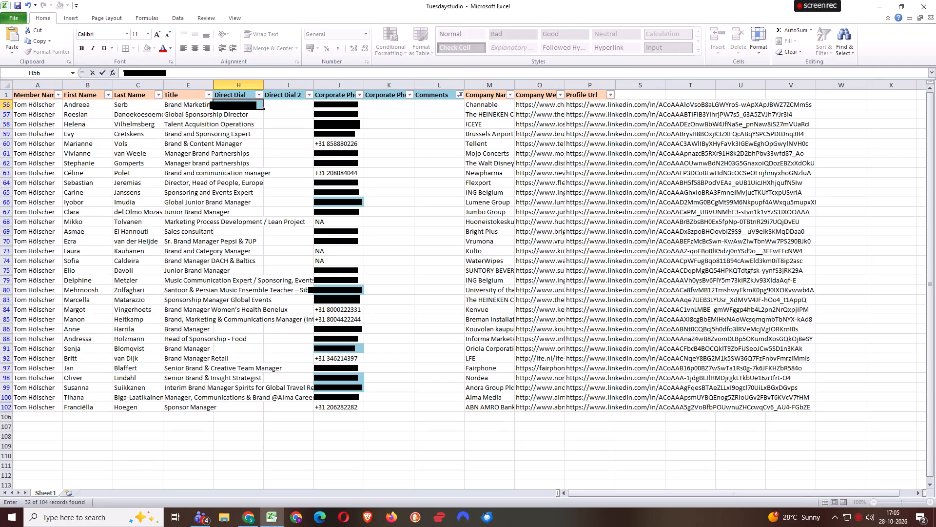
key(BackSpace)
click(289, 159)
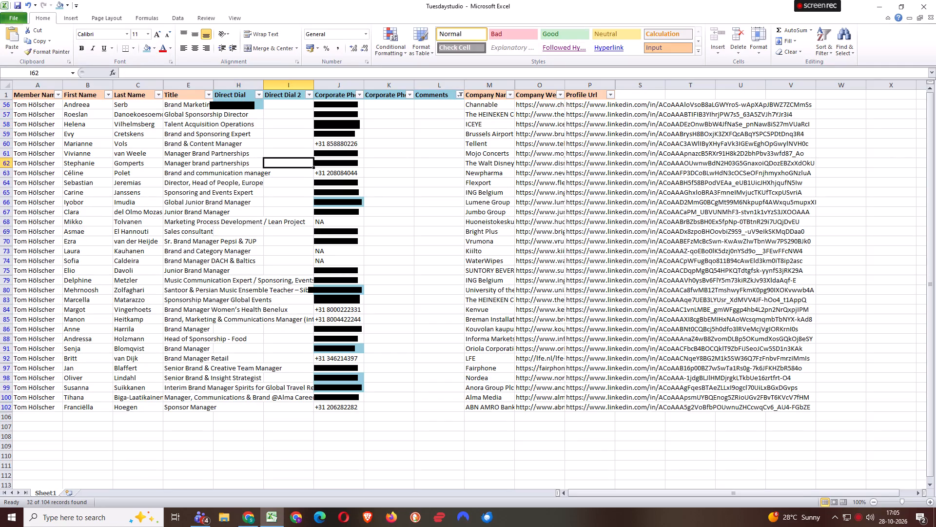
Mark row 56 as Done in Comments and reapply the blanks-only filter on that column.
click(455, 107)
key(s)
click(430, 180)
click(452, 103)
click(421, 154)
key(d)
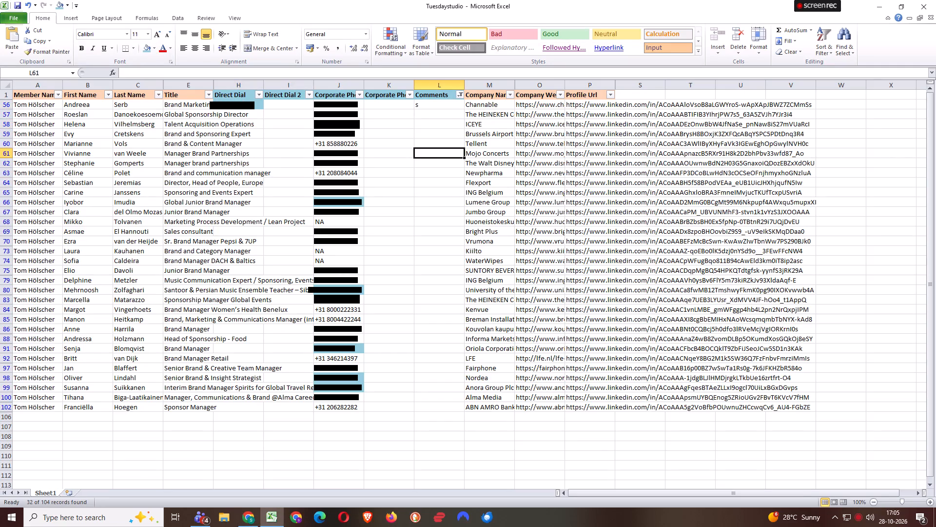
click(439, 108)
key(d)
click(457, 88)
click(457, 93)
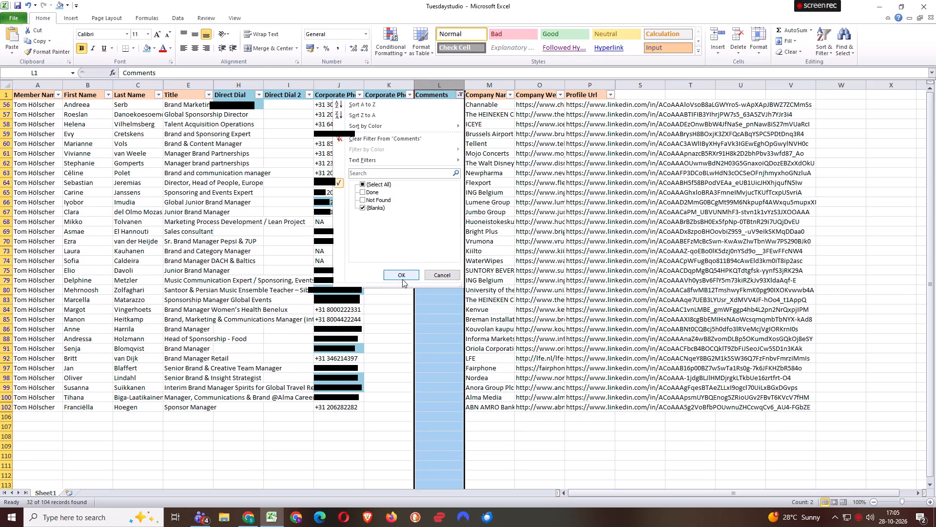
click(403, 272)
click(404, 290)
Search Apollo for the contact in row 57 by first and last name and copy the HEINEKEN match's default mobile number.
drag(122, 108, 100, 108)
key(ctrl+c)
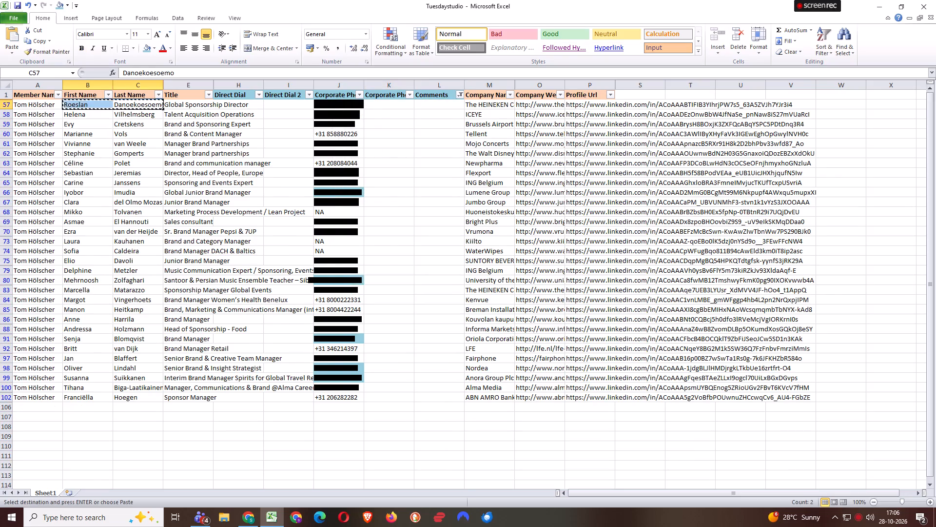
key(alt+Tab)
triple_click(249, 108)
key(ctrl+v)
key(Return)
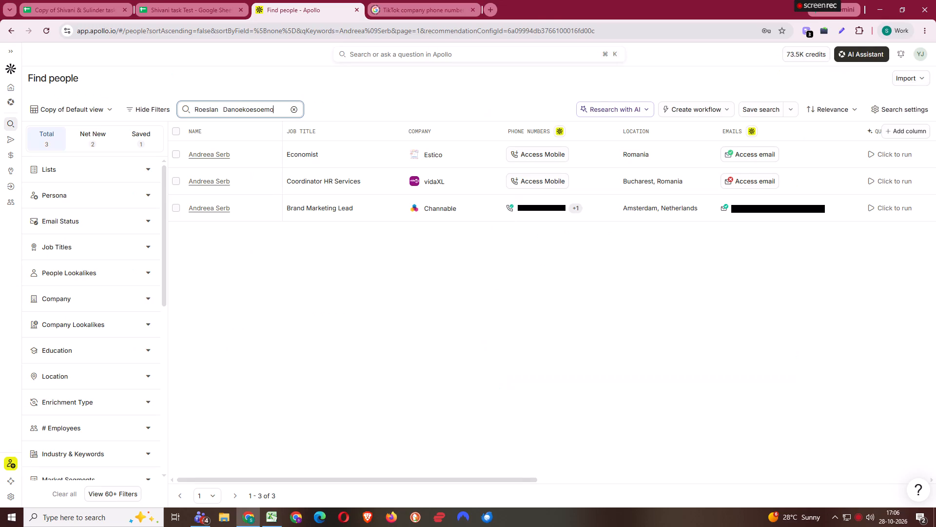
key(Return)
key(Return)
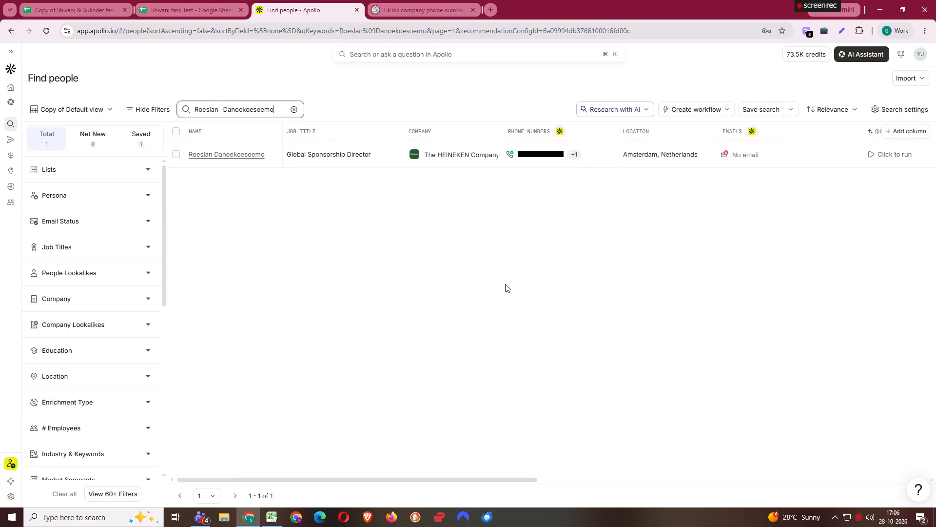
click(579, 151)
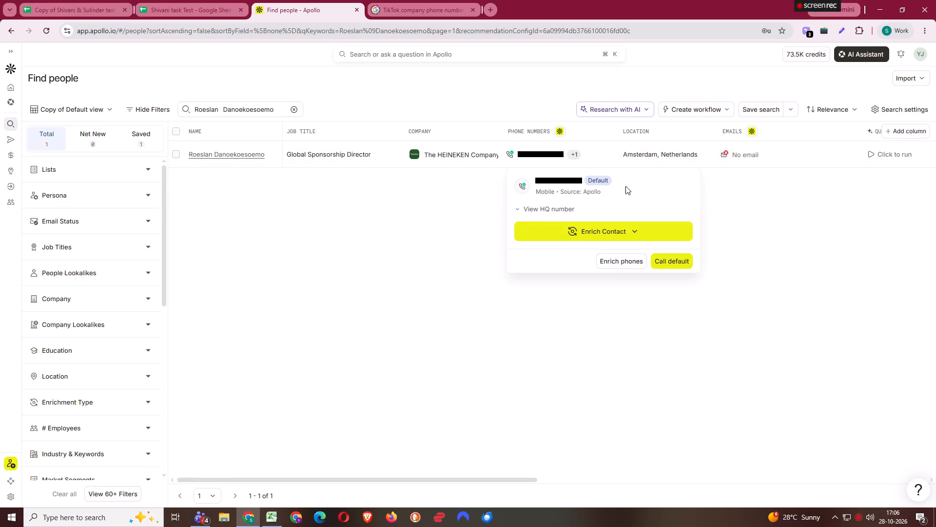
click(637, 183)
In Excel, enter the copied mobile number as text in row 57's Direct Dial cell and delete one surplus character.
key(alt+Tab)
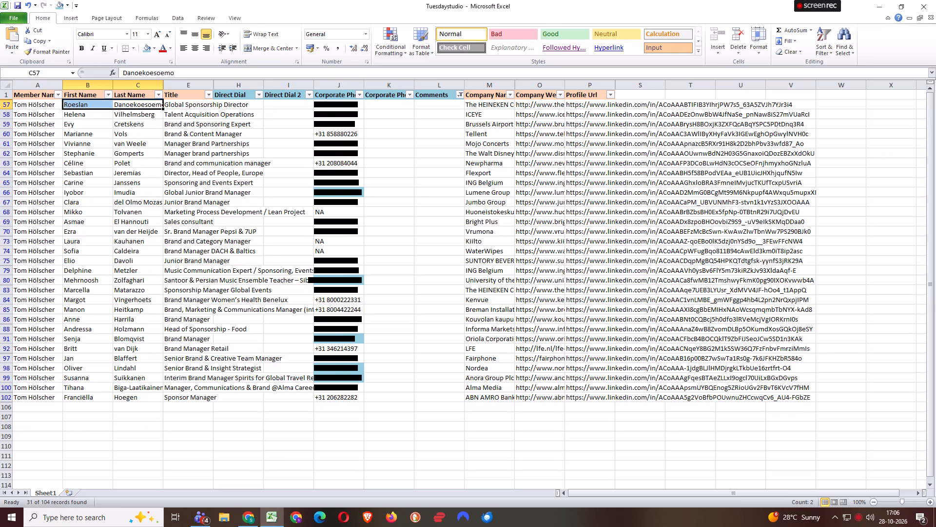
click(240, 104)
key(apostrophe)
key(ctrl+v)
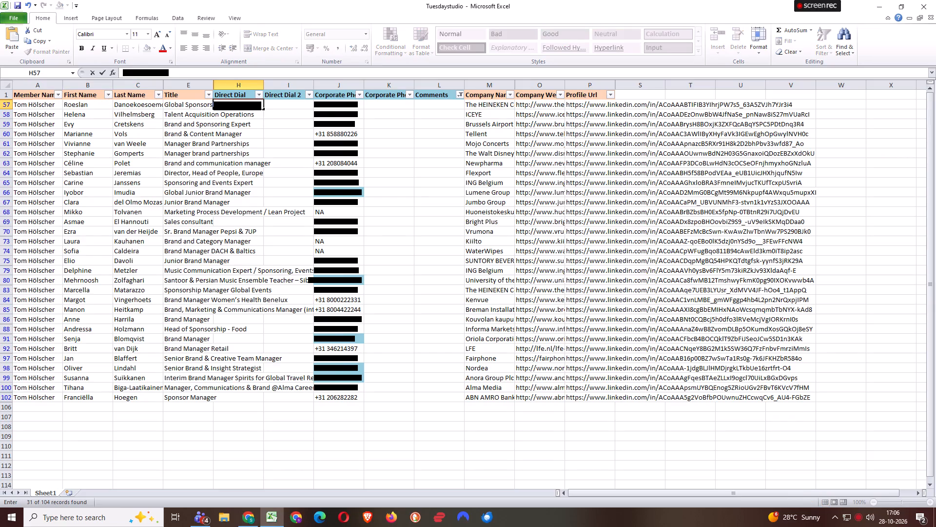
click(233, 102)
key(BackSpace)
Mark row 57 as Done in Comments and reapply the blanks-only filter on that column.
click(448, 105)
key(d)
click(439, 172)
click(460, 94)
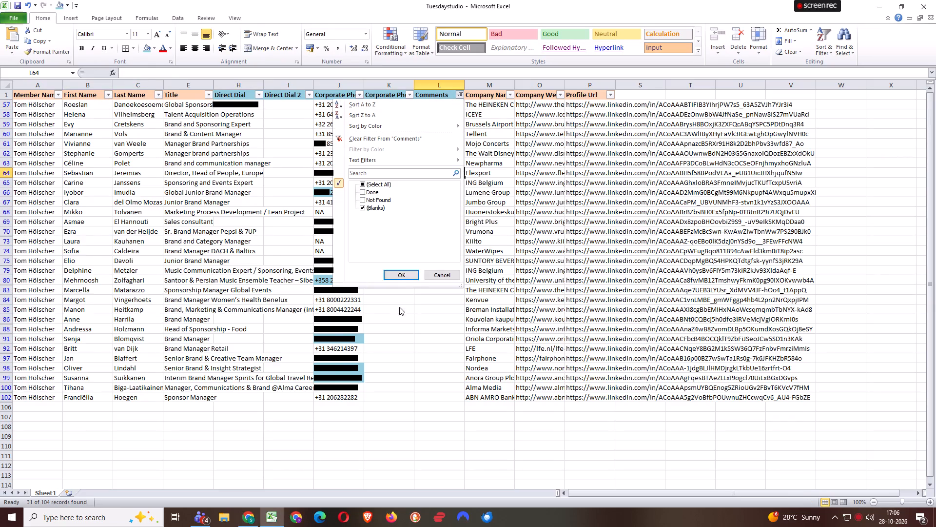
click(406, 266)
click(404, 275)
Search Apollo for the contact in row 58 by first and last name to check for a mobile number.
drag(147, 105, 99, 104)
key(ctrl+c)
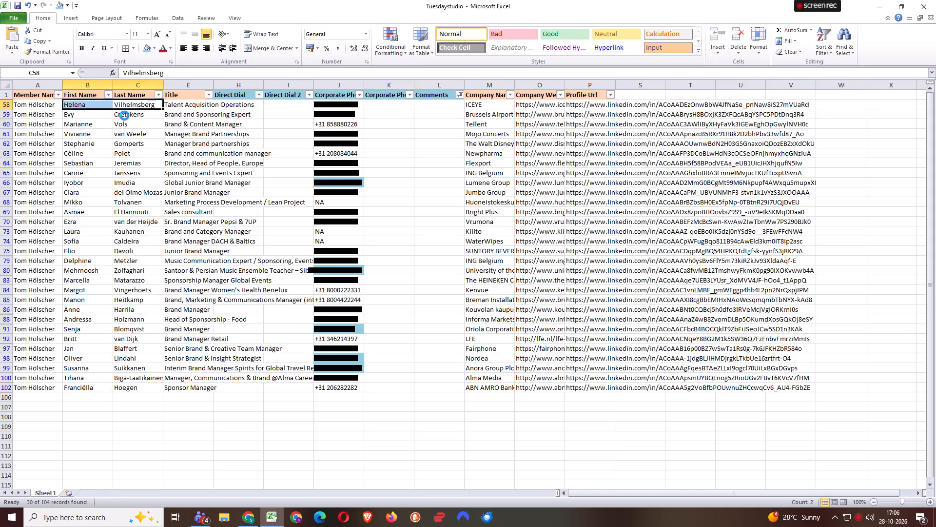
key(alt+Tab)
triple_click(258, 107)
key(ctrl+v)
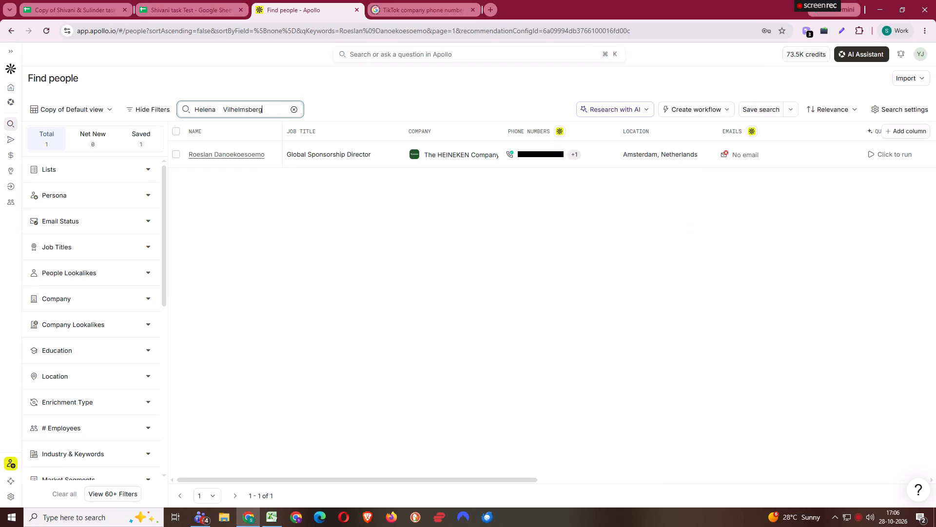
key(Return)
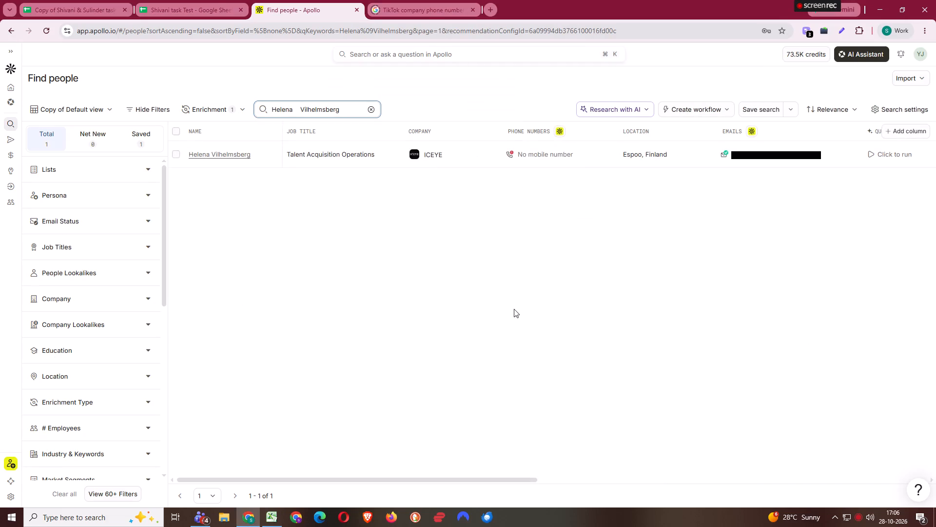
In Excel, mark row 58 as Done in the Comments column.
key(alt+Tab)
click(446, 108)
key(d)
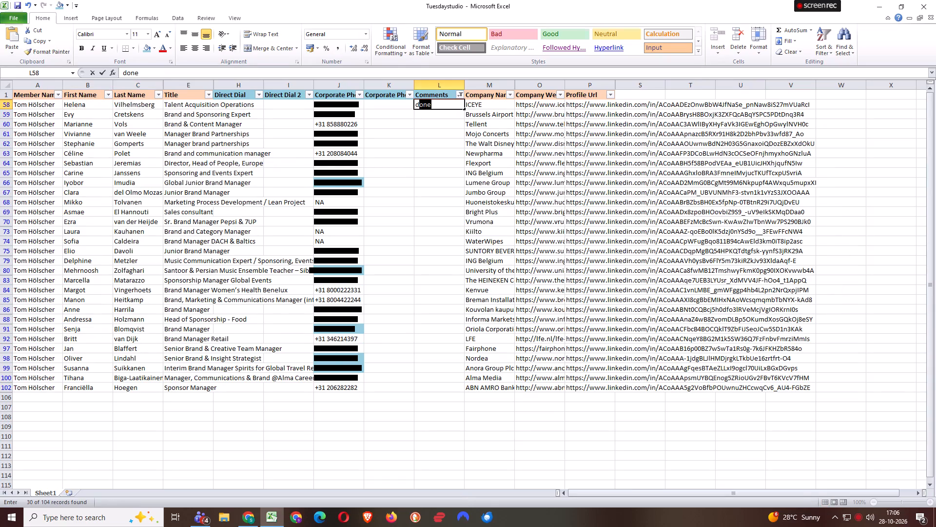
Search Apollo for the contact in row 59 and open the Brussels Airport match's phone numbers.
drag(112, 111, 121, 111)
key(ctrl+c)
key(alt+Tab)
triple_click(276, 106)
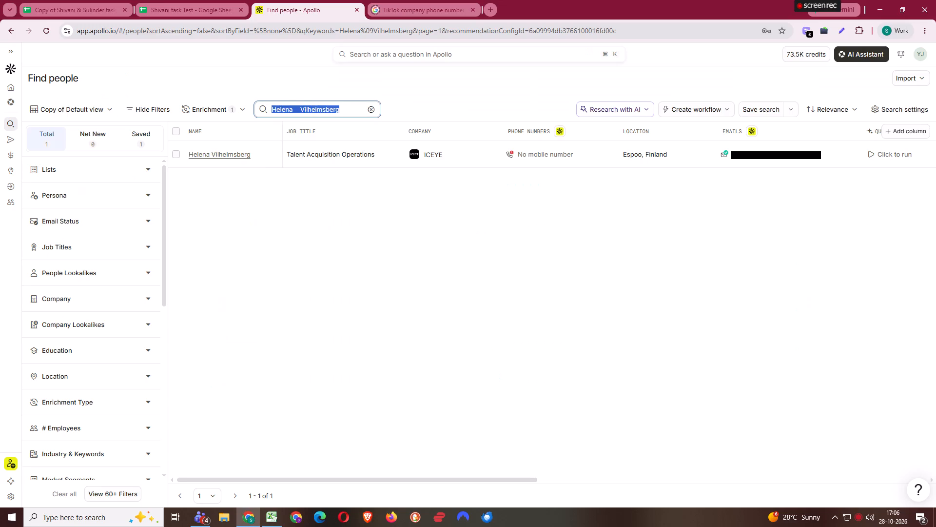
key(ctrl+v)
key(Return)
key(Return)
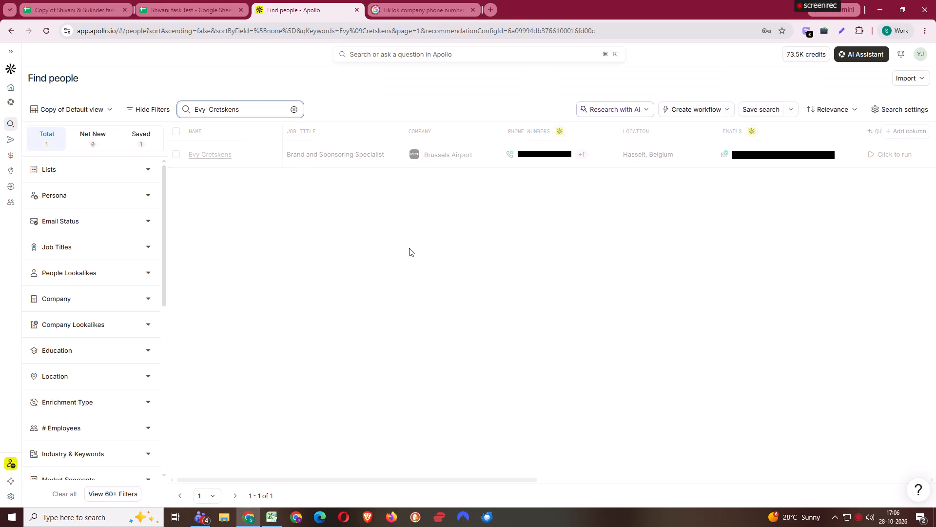
click(587, 158)
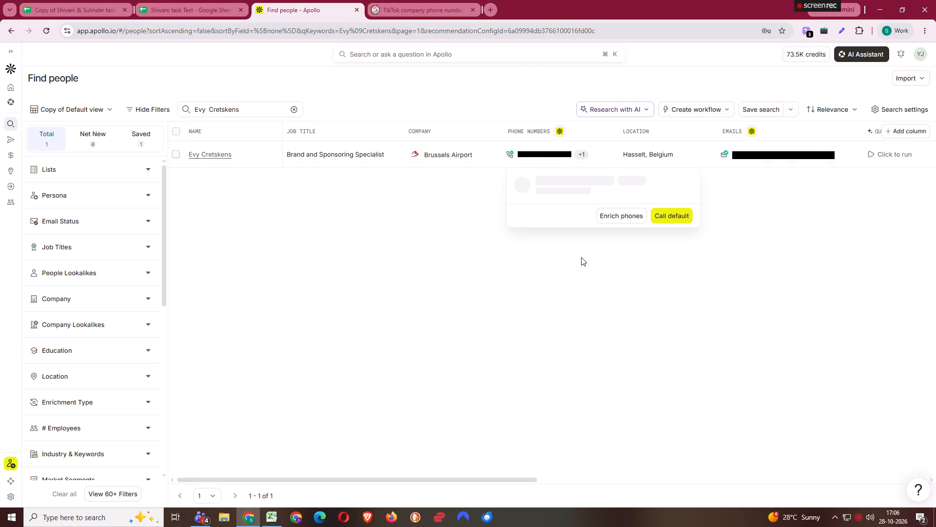
In Excel, fill Done from row 58 down to row 59 in Comments and reapply the blanks-only filter.
key(alt+Tab)
drag(440, 109, 443, 101)
key(ctrl+d)
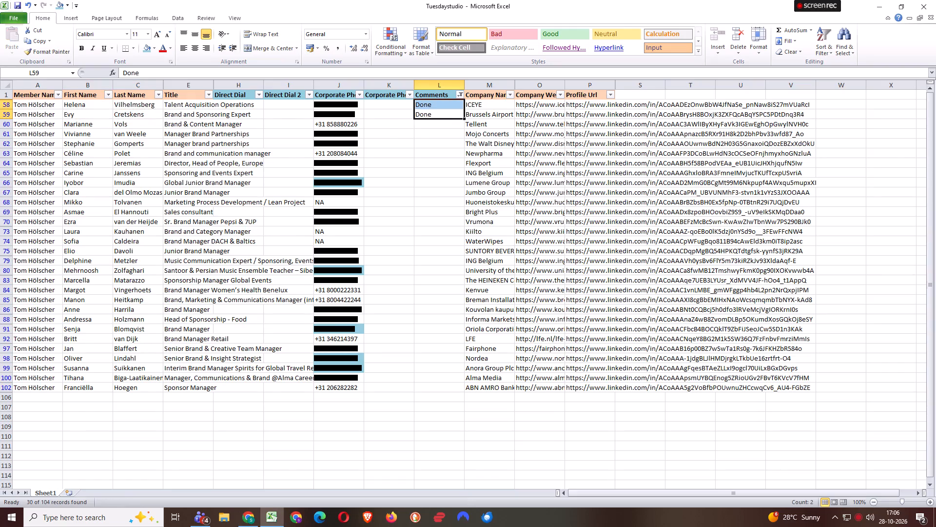
click(463, 94)
click(398, 269)
Search Apollo for the contact in row 60 and check the Tellent match's mobile and corporate phone numbers.
drag(133, 105, 98, 101)
key(ctrl+c)
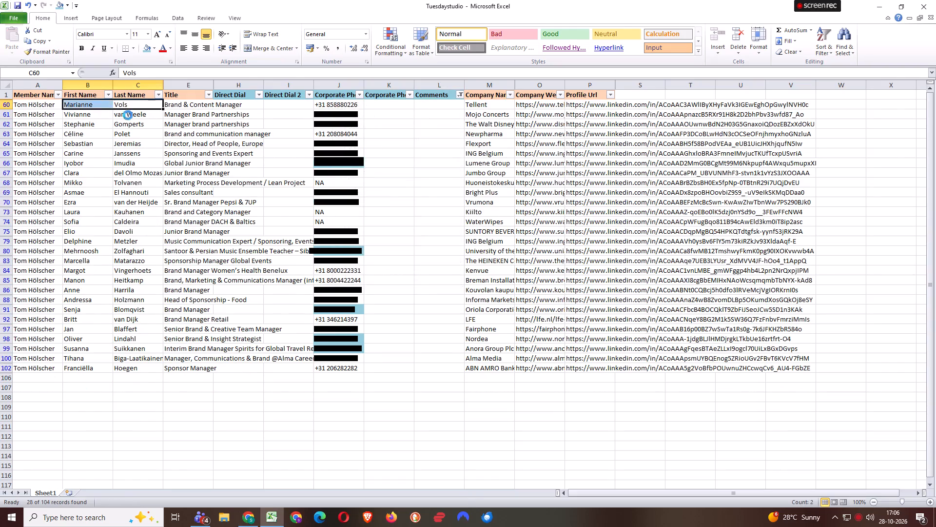
key(alt+Tab)
triple_click(261, 108)
key(ctrl+v)
key(Return)
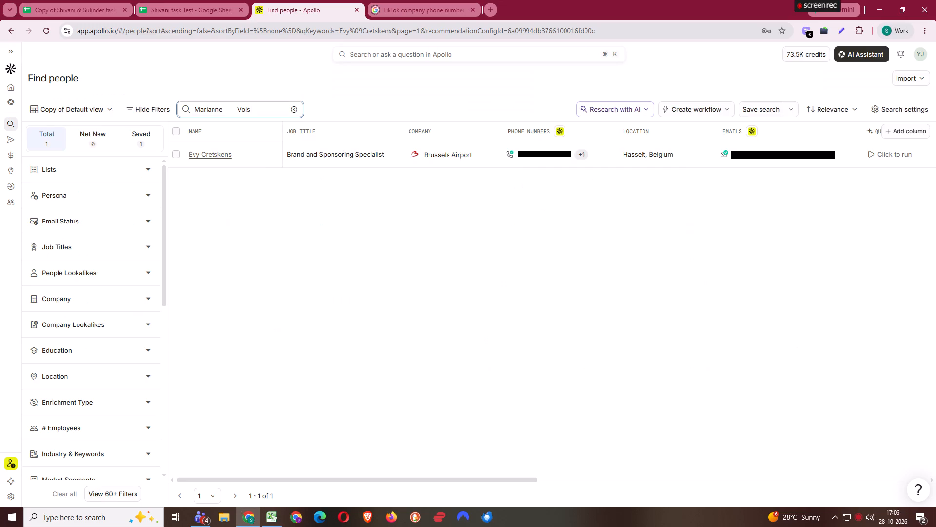
key(Return)
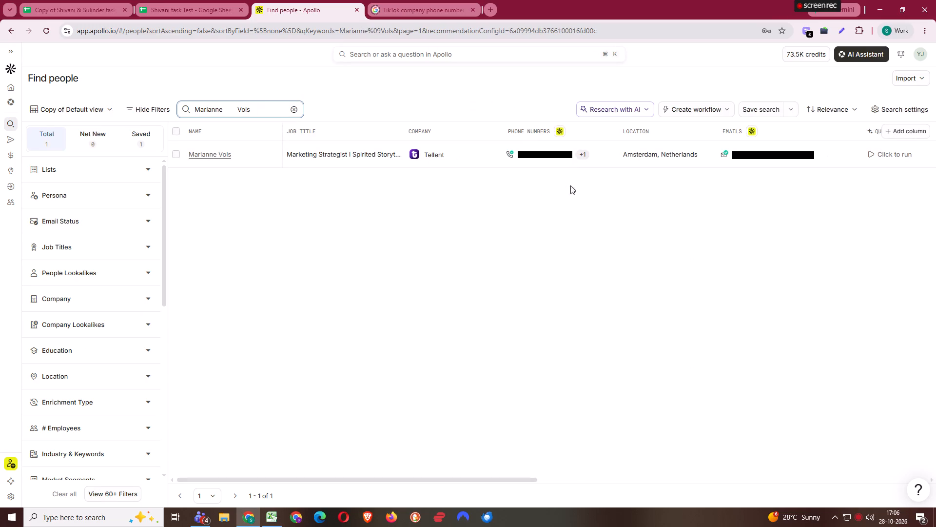
click(583, 156)
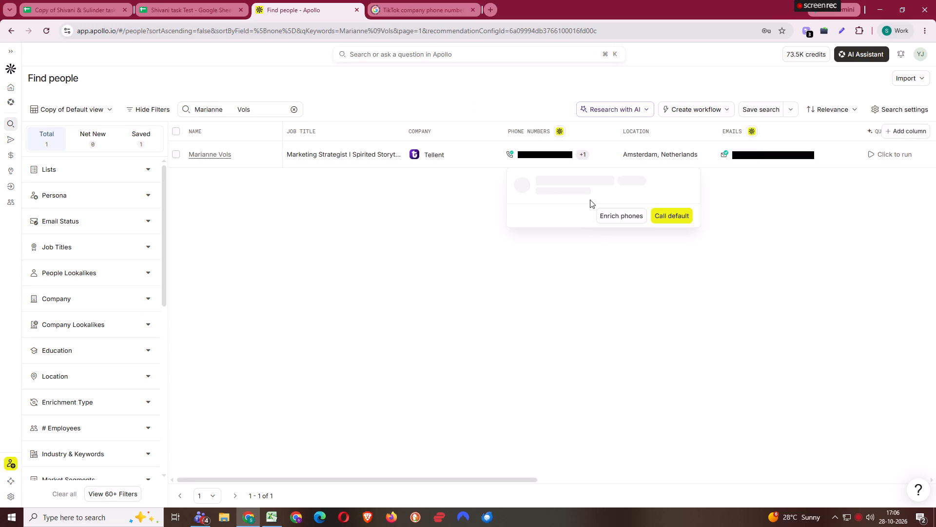
click(567, 209)
In Excel, mark row 60 as Done in Comments and reapply the blanks-only filter on that column.
key(alt+Tab)
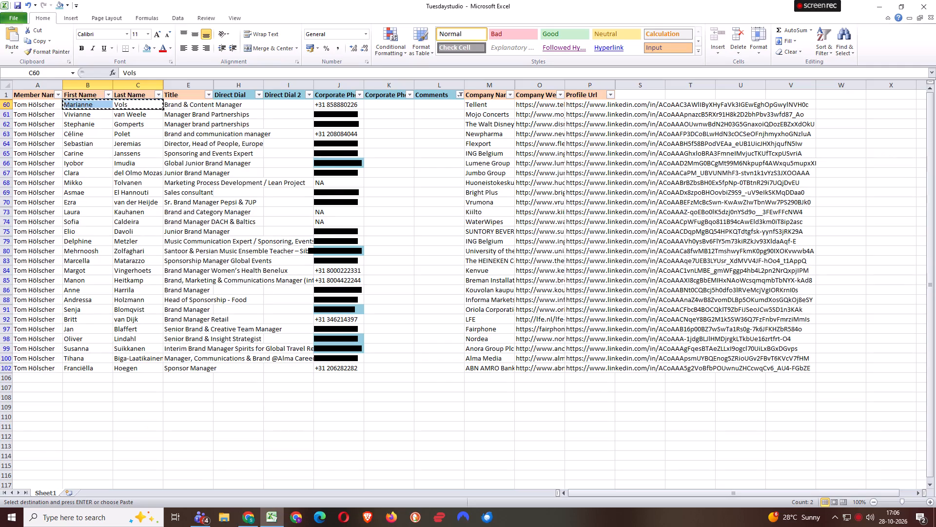
click(434, 104)
key(d)
click(444, 131)
click(462, 93)
click(402, 274)
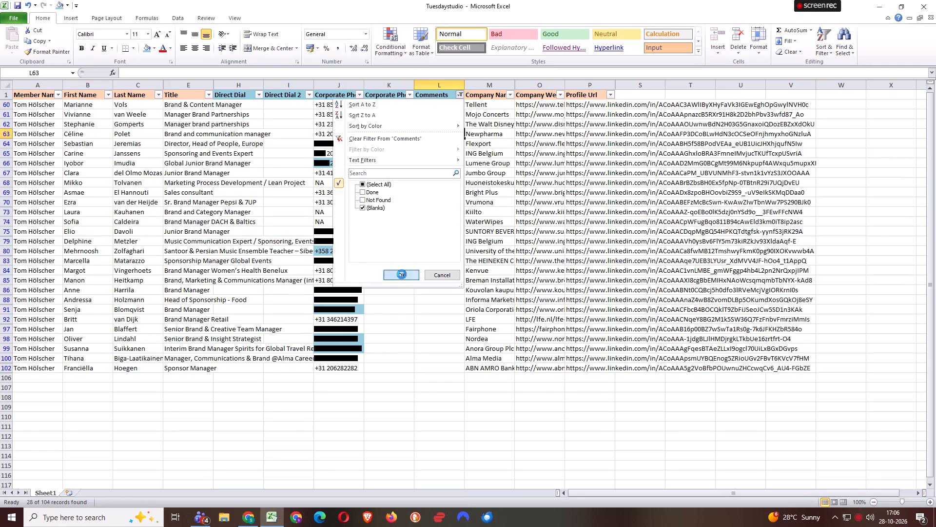
Search Apollo for the contact in row 61 by first and last name to check for a mobile number.
drag(129, 104, 99, 103)
key(ctrl+c)
key(alt+Tab)
triple_click(246, 109)
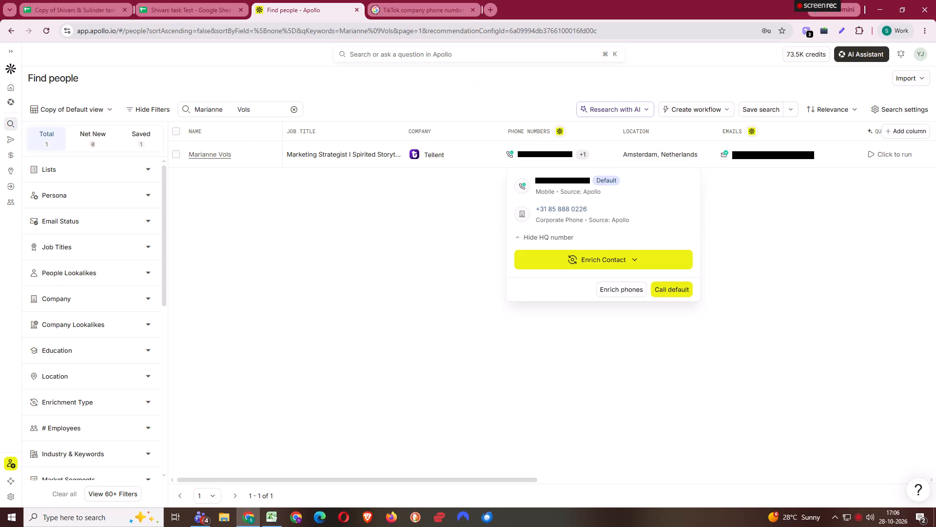
key(ctrl+v)
key(Return)
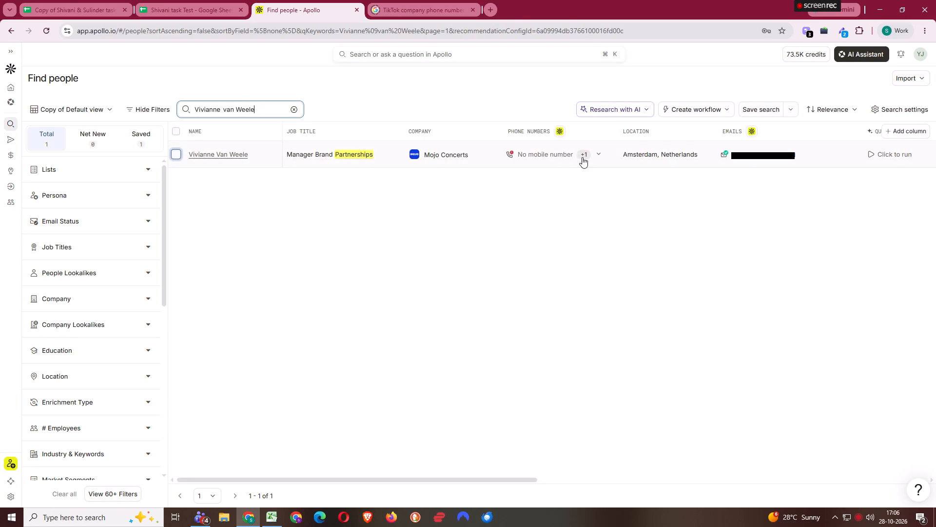
In Excel, mark row 61 as Done in the Comments column.
key(alt+Tab)
click(437, 105)
key(d)
Copy the first and last name from row 62 and search Apollo for that contact.
drag(123, 120, 94, 117)
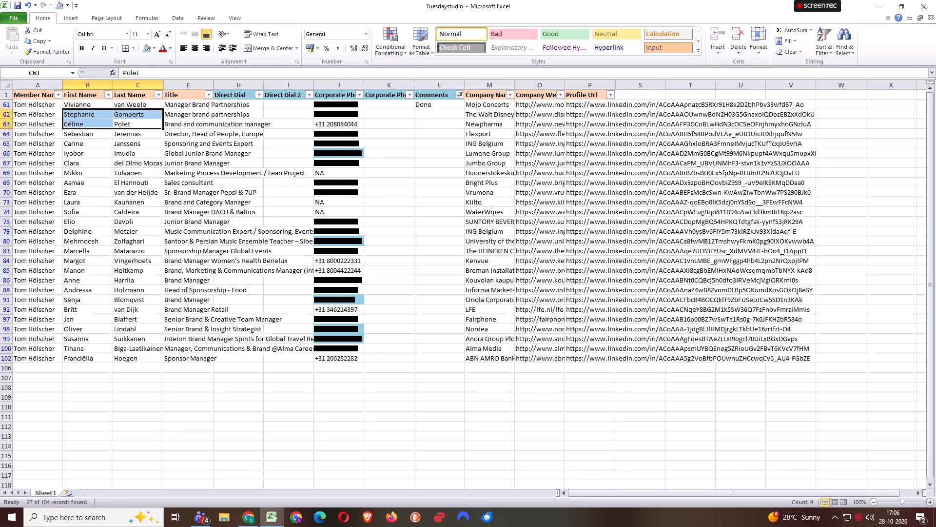
drag(97, 113, 119, 113)
key(ctrl+c)
key(alt+Tab)
triple_click(209, 107)
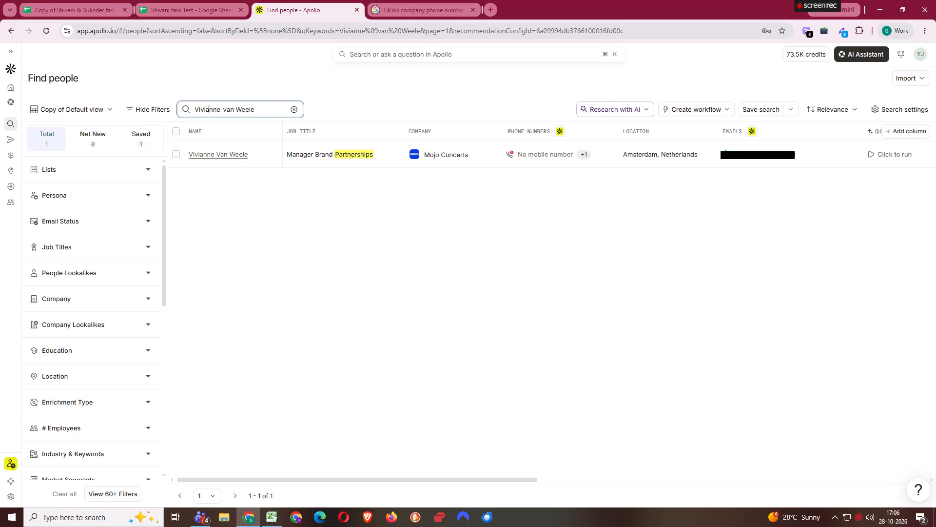
key(ctrl+v)
key(Return)
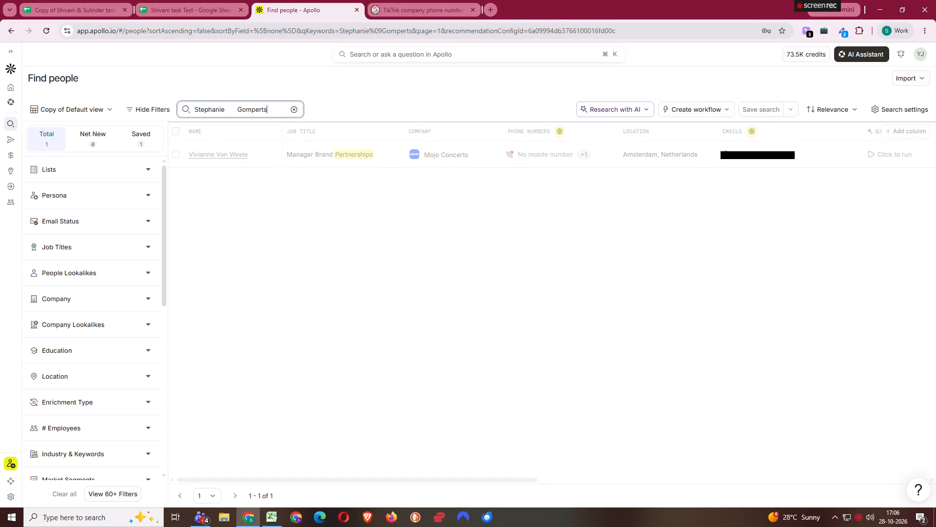
In Excel, reapply the blanks-only filter on the Comments column to hide the completed row 61.
key(alt+Tab)
click(459, 99)
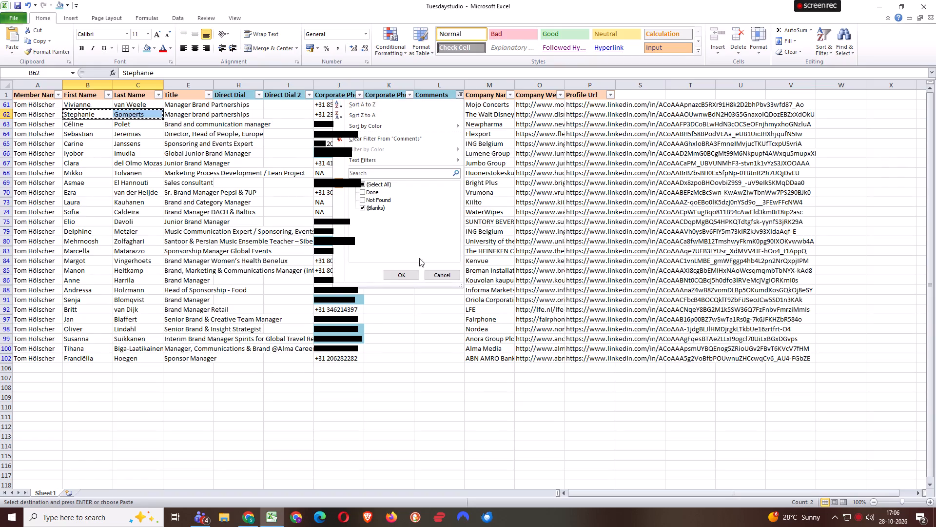
click(409, 272)
In Apollo, open the Walt Disney match's phone numbers and copy the default mobile number.
key(alt+Tab)
click(572, 154)
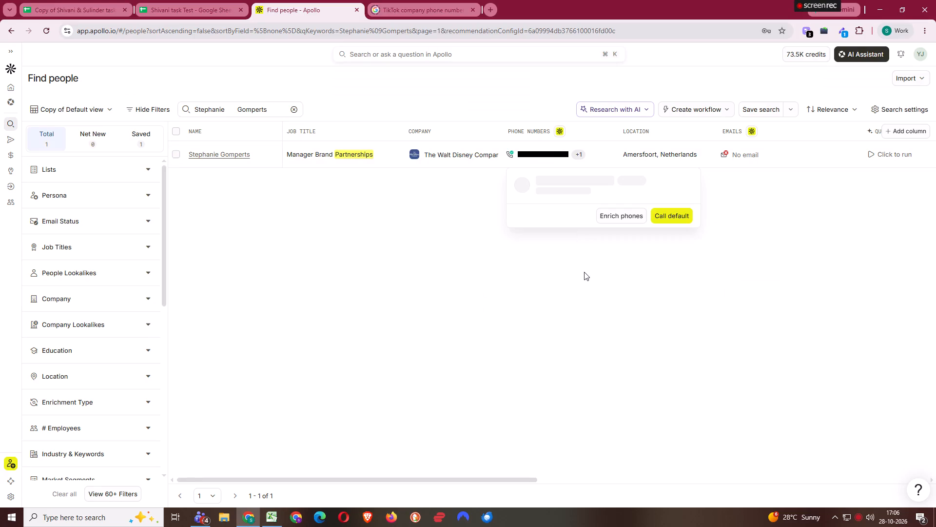
click(556, 210)
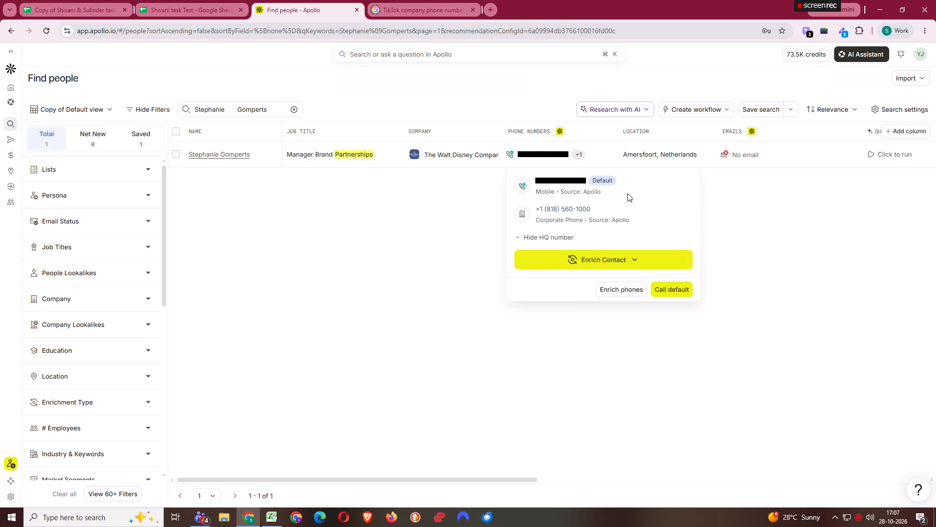
click(635, 184)
In Excel, enter the copied mobile number as text in row 62's Direct Dial cell and delete one surplus character.
key(alt+Tab)
click(249, 103)
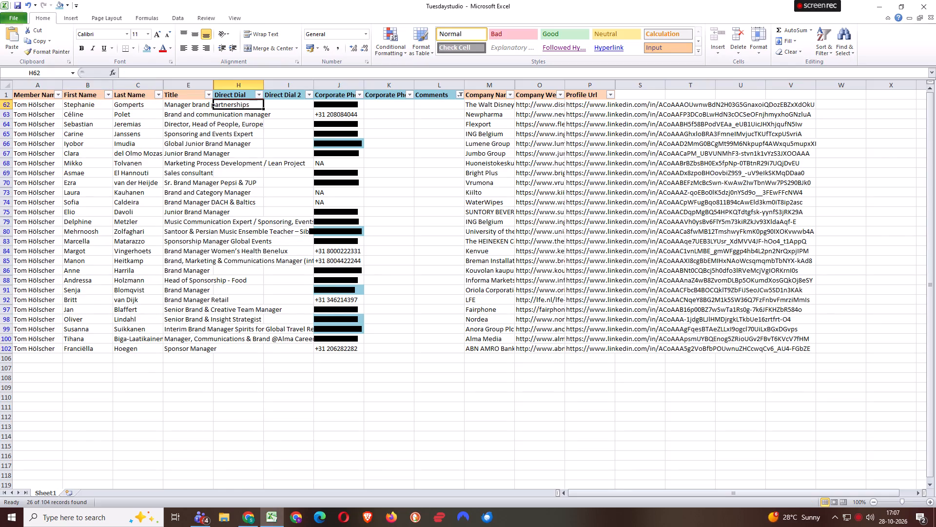
key(apostrophe)
key(ctrl+v)
click(235, 103)
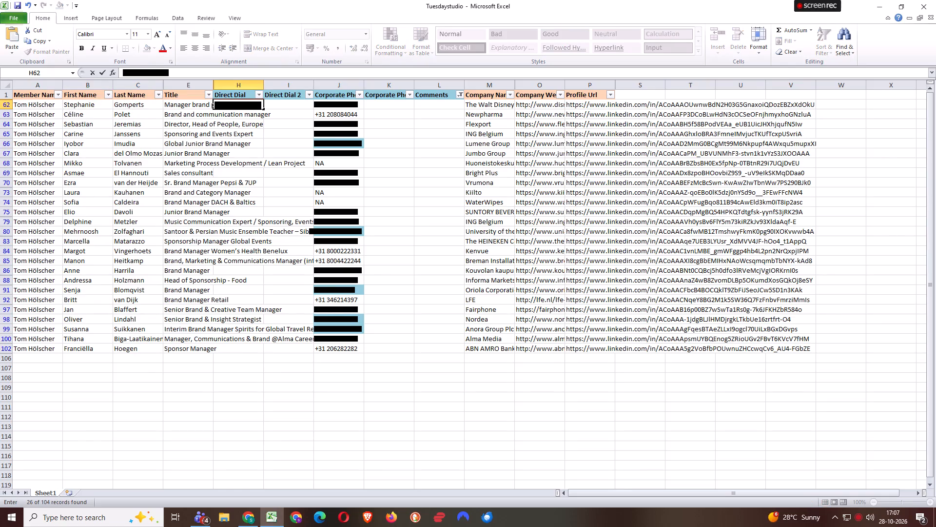
key(Left)
key(BackSpace)
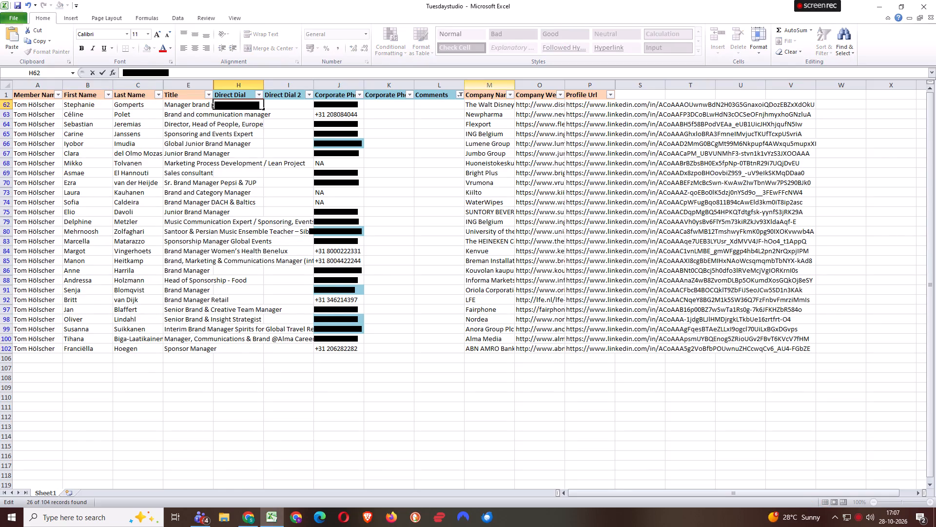
Mark row 62 as Done in Comments and reapply the blanks-only filter on that column.
click(445, 107)
key(d)
click(442, 162)
click(462, 92)
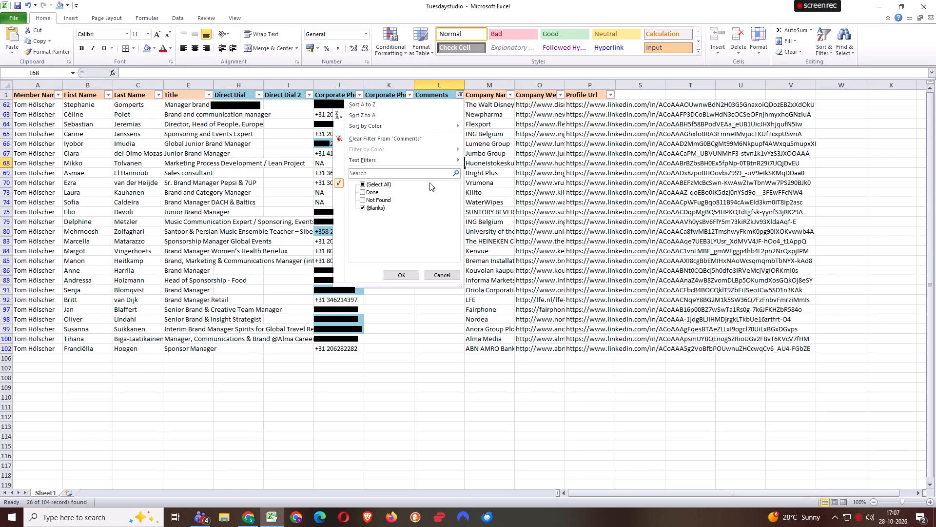
click(403, 271)
Search Apollo for the contact in row 63, replacing the accented é in the first name with a plain e.
drag(128, 102, 97, 101)
key(ctrl+c)
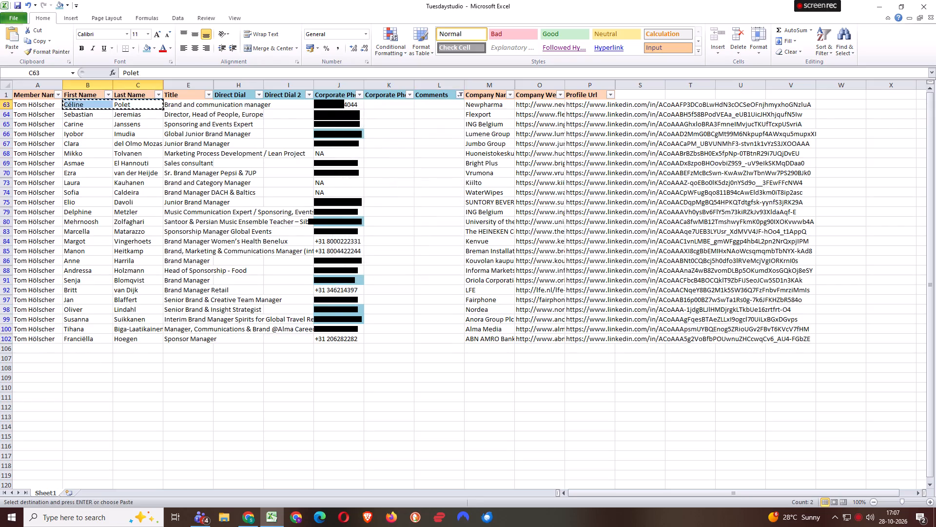
key(alt+Tab)
double_click(224, 104)
triple_click(211, 110)
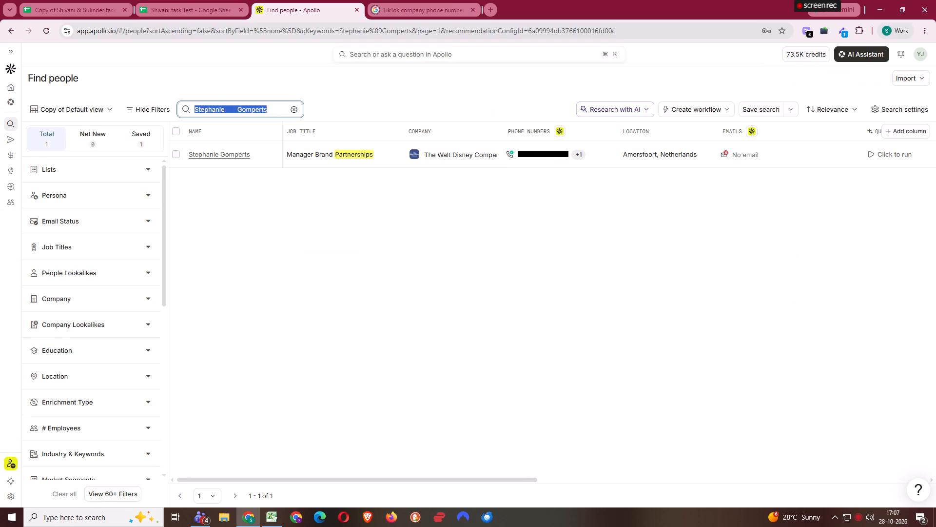
key(ctrl+v)
click(200, 107)
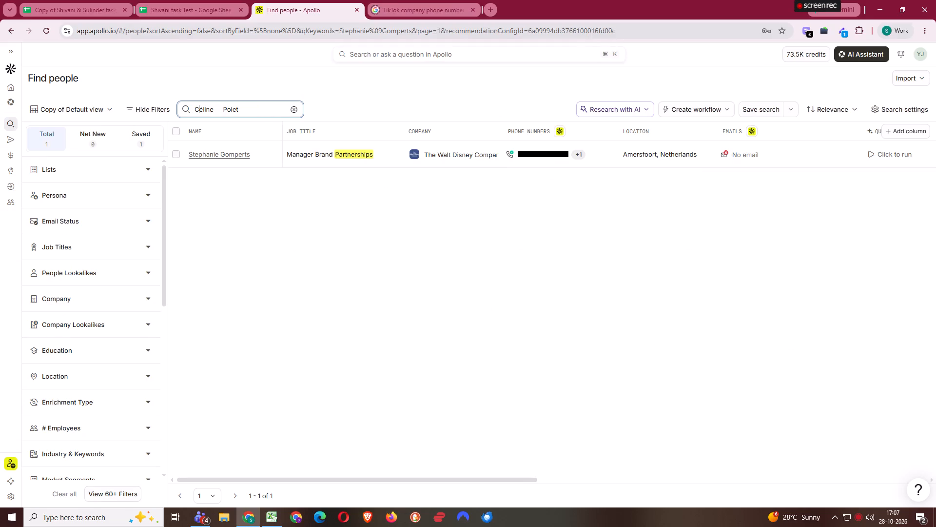
click(201, 108)
click(201, 109)
key(BackSpace)
key(e)
key(Return)
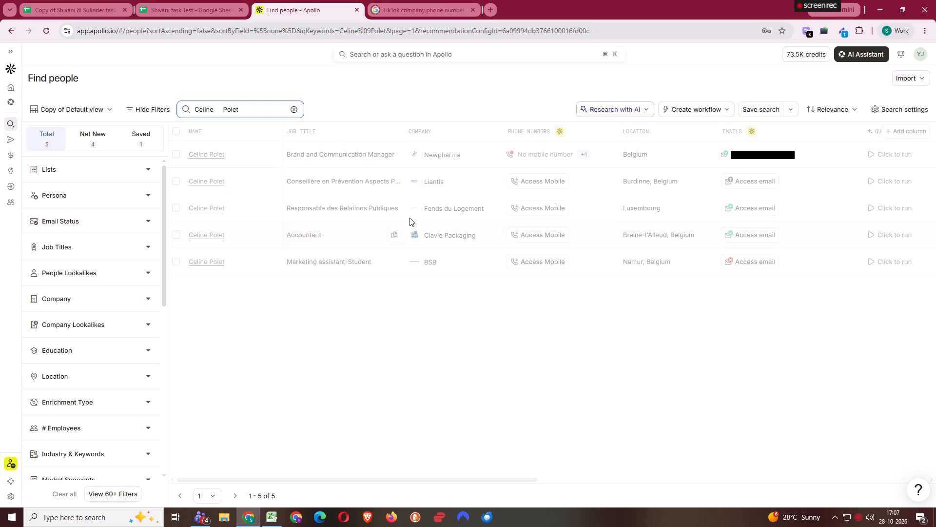
In Excel, mark row 63 as Done in Comments and reapply the blanks-only filter on that column.
key(alt+Tab)
click(450, 110)
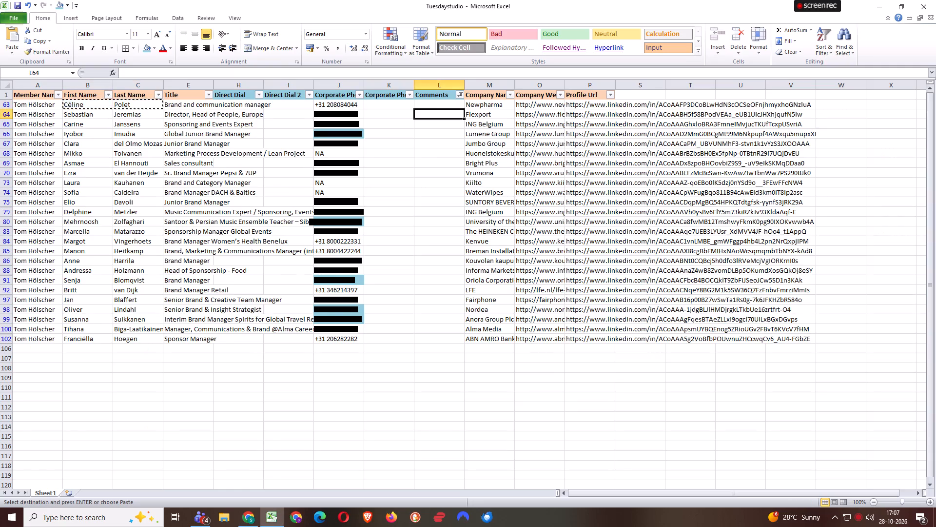
click(445, 105)
key(d)
click(458, 98)
click(404, 272)
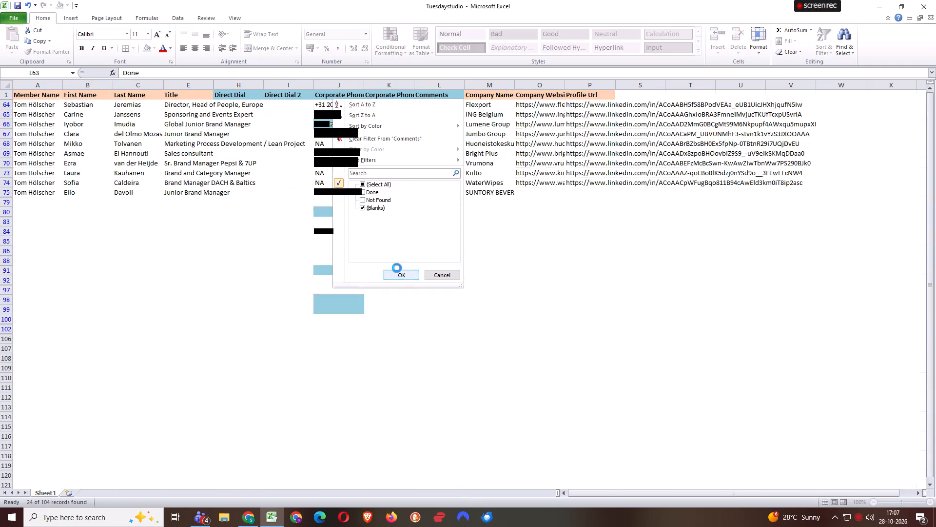
Search Apollo for the contact in row 64 and copy the mobile number of the Flexport match.
drag(134, 103, 81, 103)
key(ctrl+c)
key(alt+Tab)
triple_click(212, 110)
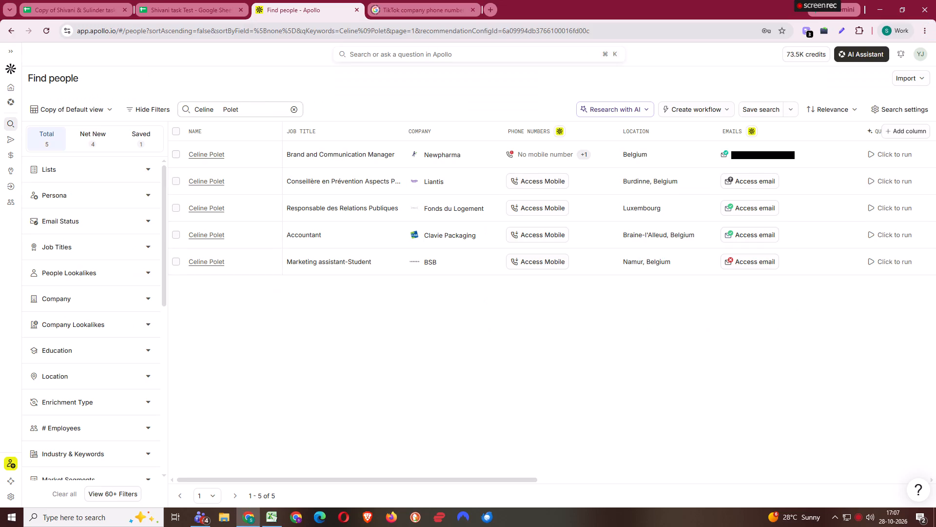
key(ctrl+v)
key(Return)
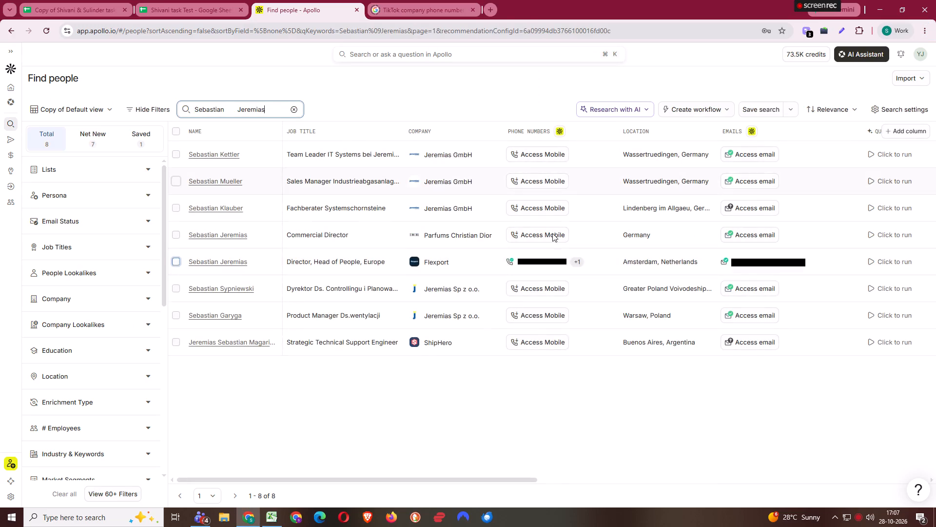
click(574, 264)
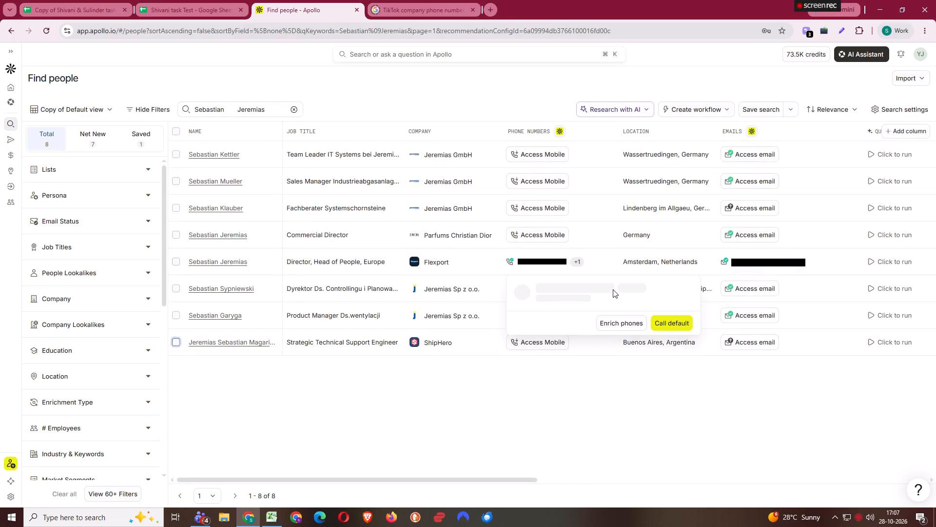
click(633, 292)
In Excel, enter the copied mobile number as text in row 64's Direct Dial cell and delete one surplus character.
key(alt+Tab)
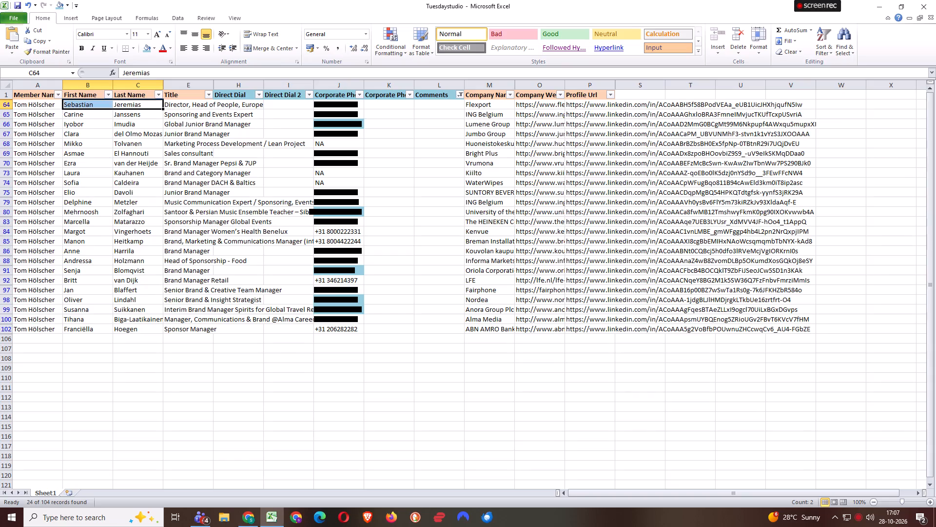
click(242, 105)
key(apostrophe)
key(ctrl+v)
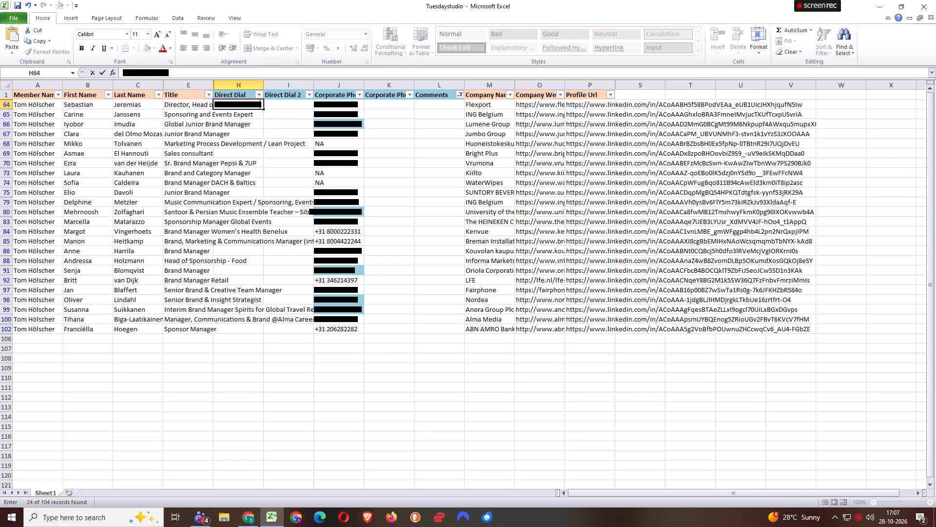
click(234, 102)
key(Left)
key(BackSpace)
scroll(294, 110, up, 1)
drag(422, 116, 431, 113)
Mark row 64 as Done in Comments and reapply the blanks-only filter on that column.
click(445, 102)
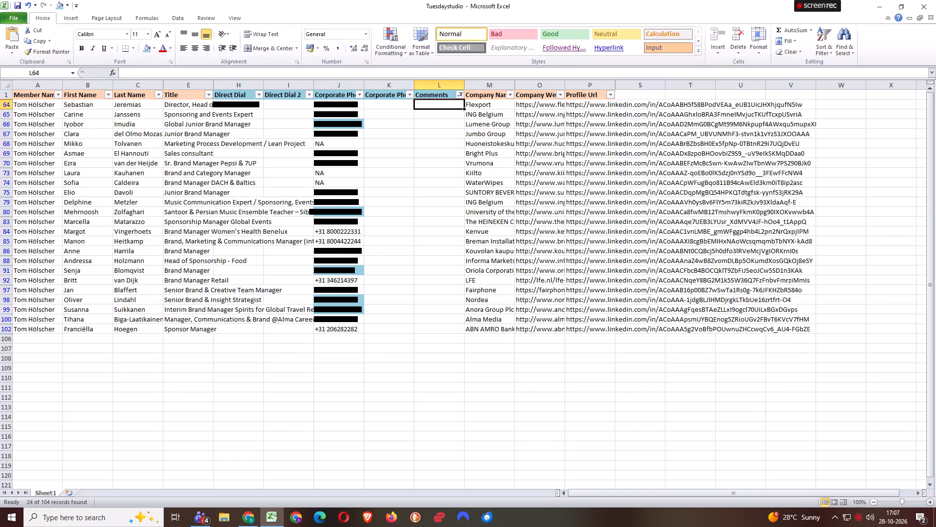
key(d)
click(451, 147)
click(461, 94)
click(405, 276)
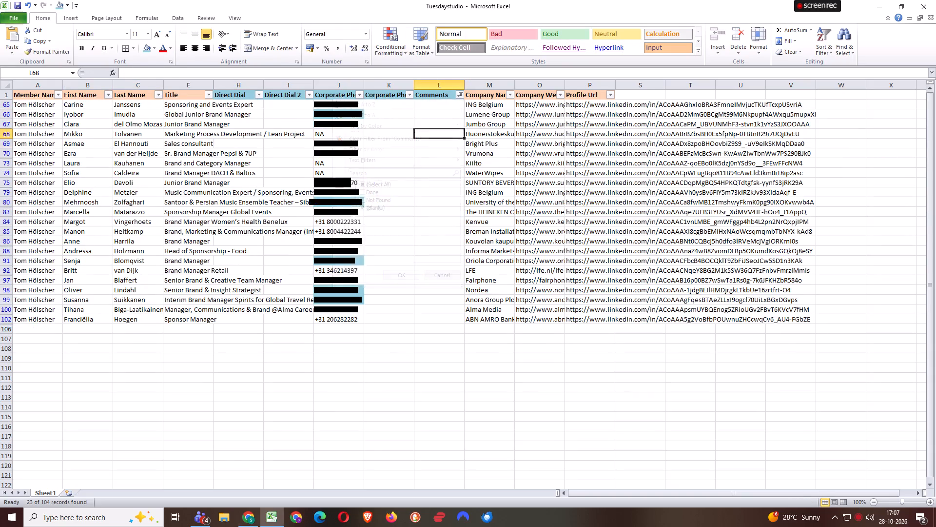
Search Apollo for the contact in row 65 and check the ING Belgium match for a mobile number.
drag(107, 104, 128, 106)
key(ctrl+c)
key(alt+Tab)
double_click(218, 105)
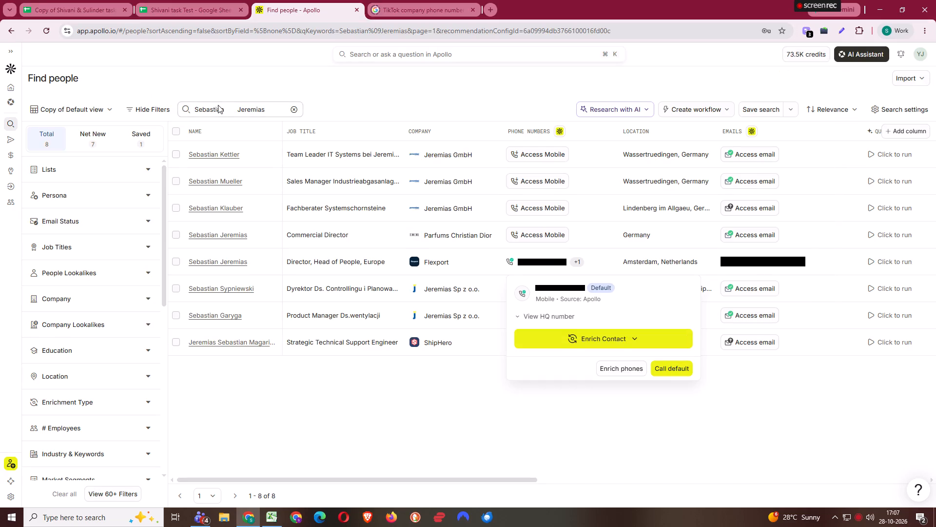
triple_click(215, 108)
click(215, 108)
key(ctrl+v)
key(Return)
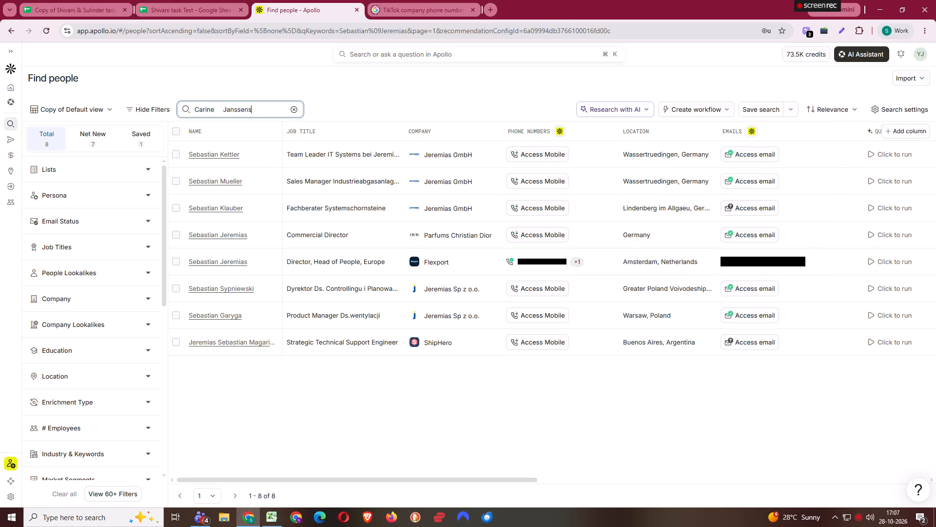
key(alt+Tab)
key(alt+Tab)
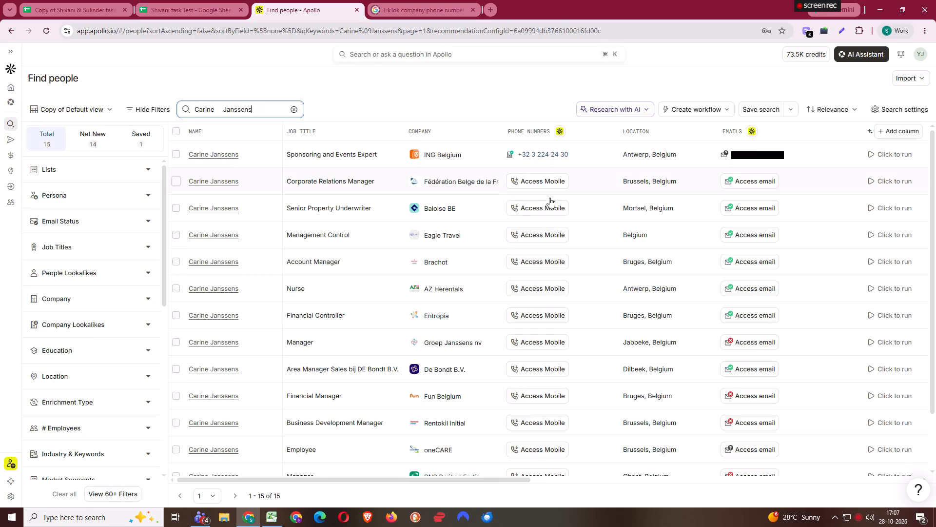
In Excel, mark row 65 as Done in Comments.
key(alt+Tab)
click(440, 103)
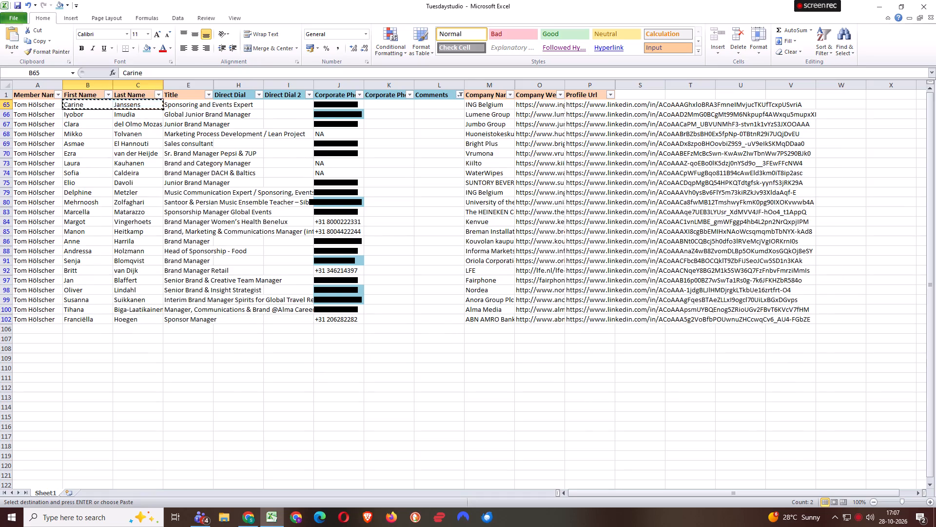
key(d)
Search Apollo for the contact in row 66 and check for a mobile number.
drag(144, 112, 72, 112)
key(ctrl+c)
key(alt+Tab)
triple_click(227, 106)
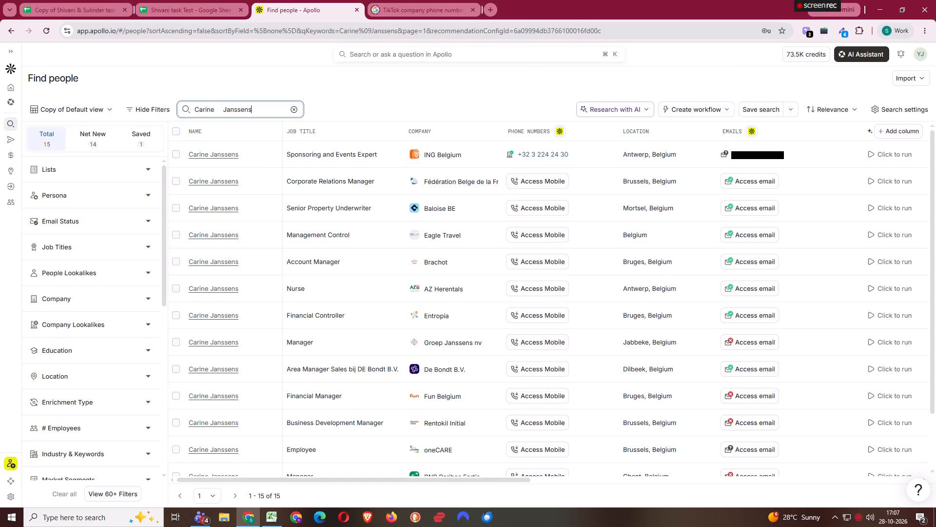
key(ctrl+v)
key(Return)
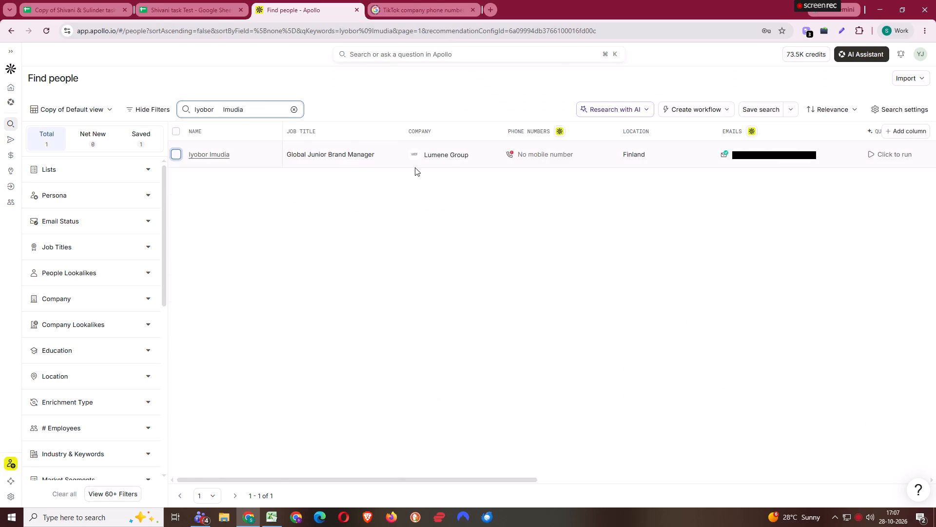
In Excel, fill Done down from row 65 to row 66 in Comments and reapply the blanks-only filter.
key(alt+Tab)
drag(432, 117, 443, 101)
key(ctrl+d)
click(458, 95)
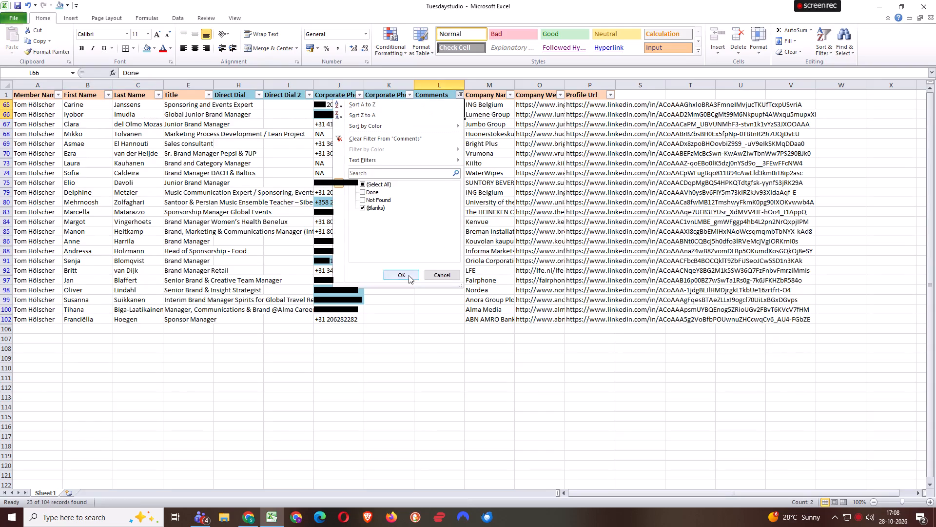
click(409, 275)
drag(132, 109, 107, 105)
key(ctrl+c)
key(alt+Tab)
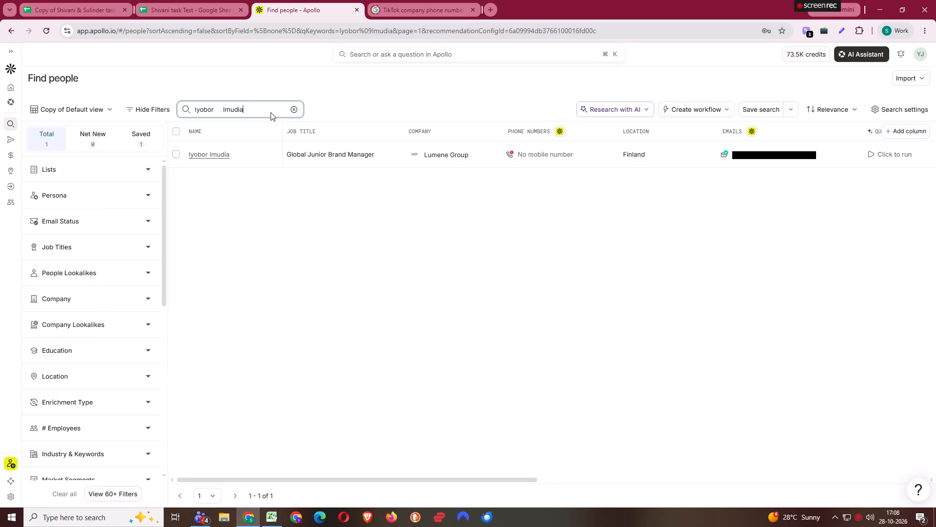
triple_click(259, 108)
key(ctrl+v)
key(Return)
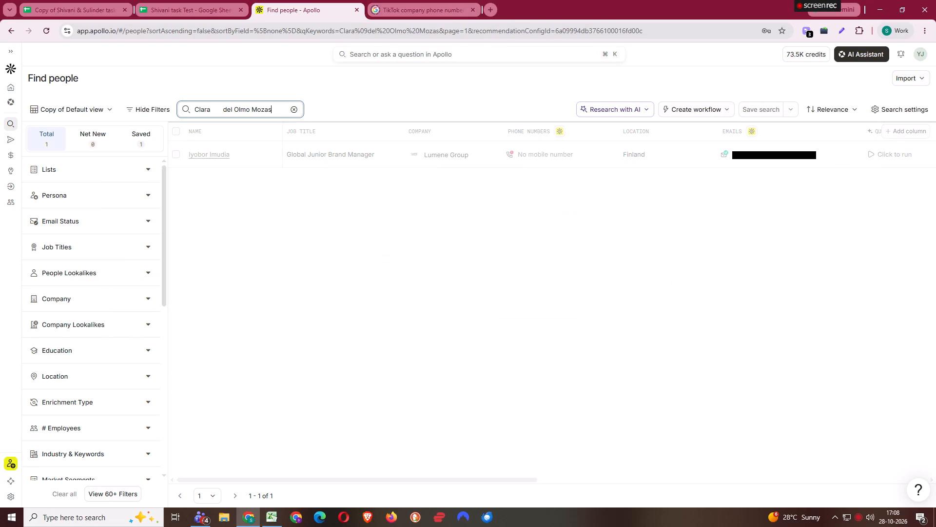
drag(250, 111, 217, 112)
key(BackSpace)
key(Return)
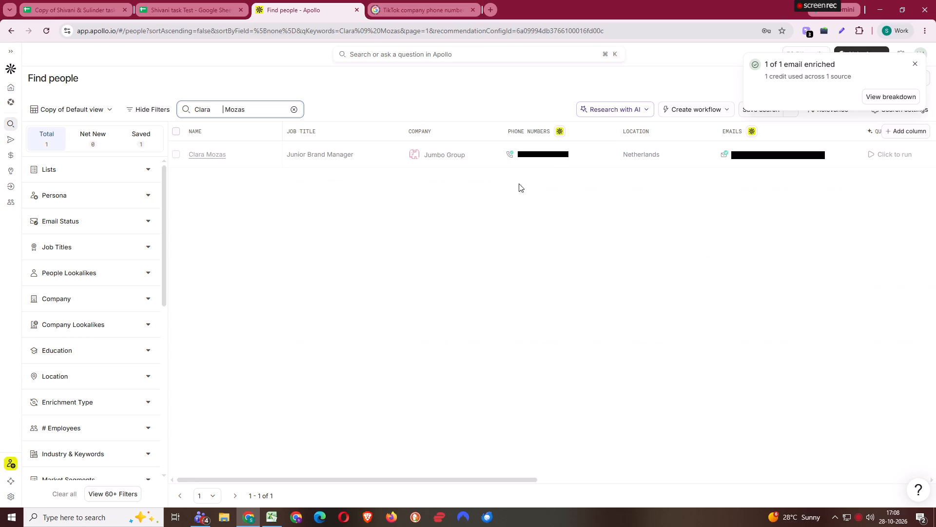
click(585, 153)
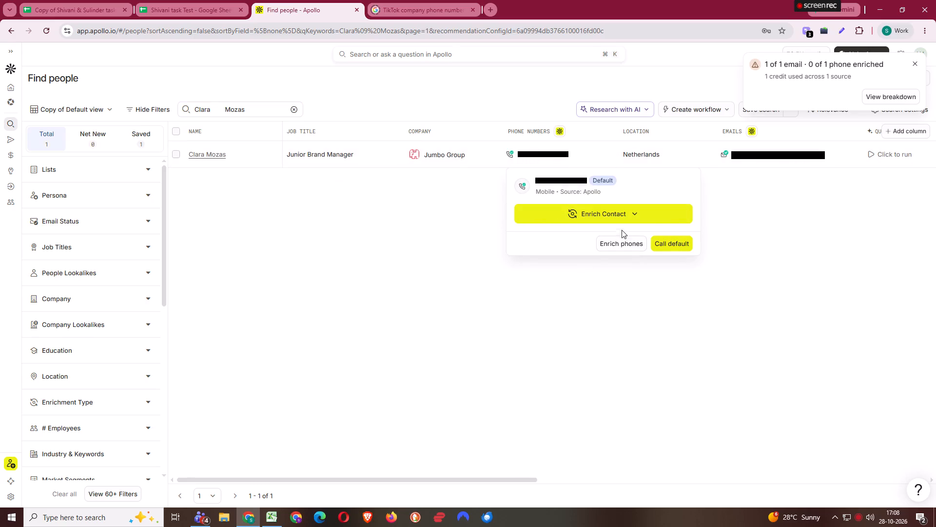
click(633, 185)
In Excel, enter the copied mobile number as text in row 67's Direct Dial cell and delete three surplus characters.
key(alt+Tab)
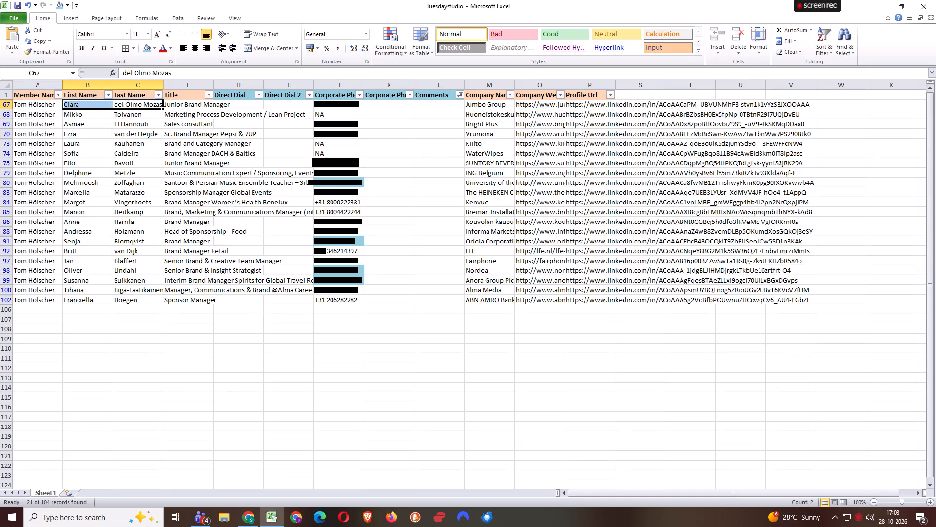
click(226, 103)
key(apostrophe)
key(ctrl+v)
scroll(226, 103, up, 2)
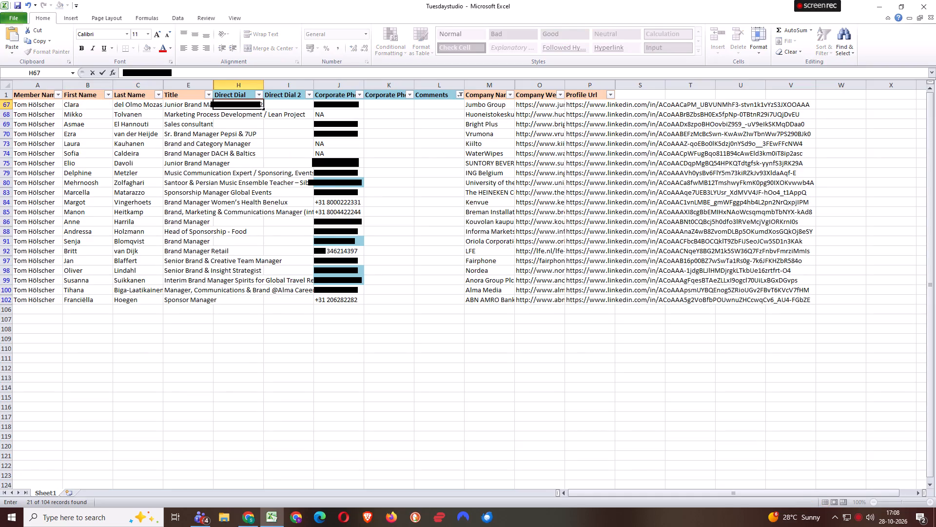
click(242, 103)
key(Left)
key(BackSpace)
click(247, 101)
key(BackSpace)
scroll(299, 180, up, 3)
click(254, 105)
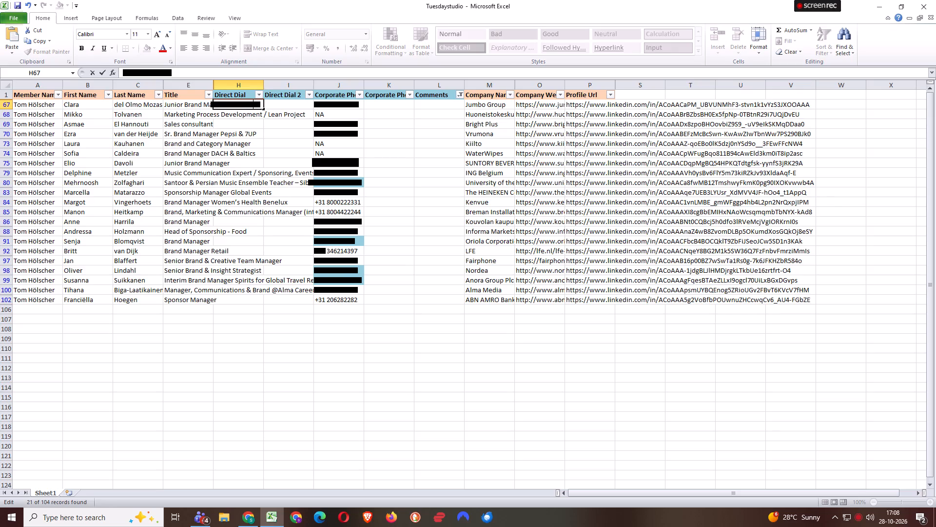
key(BackSpace)
click(285, 162)
Highlight row 67's Direct Dial cell with the light blue fill.
click(254, 104)
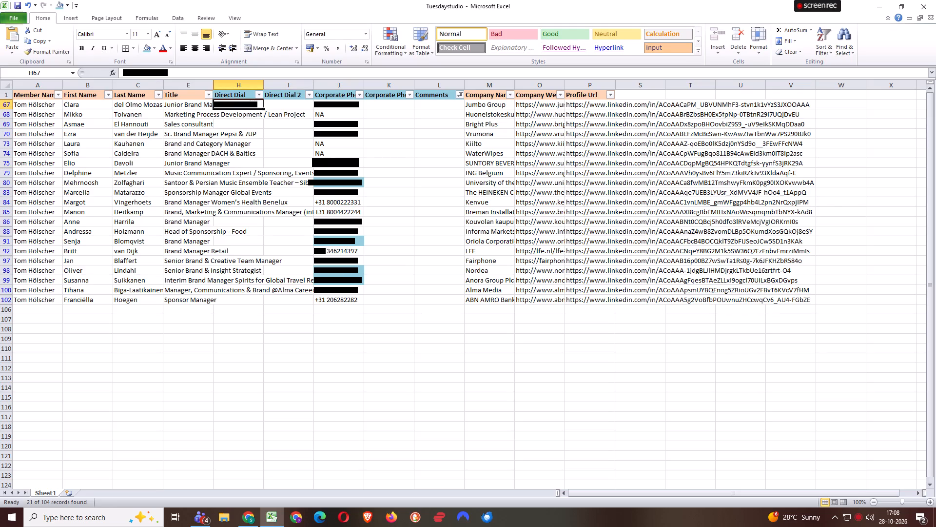
click(147, 47)
Mark row 67 as Done in Comments and reapply the blanks-only filter on that column.
click(446, 108)
key(d)
click(448, 158)
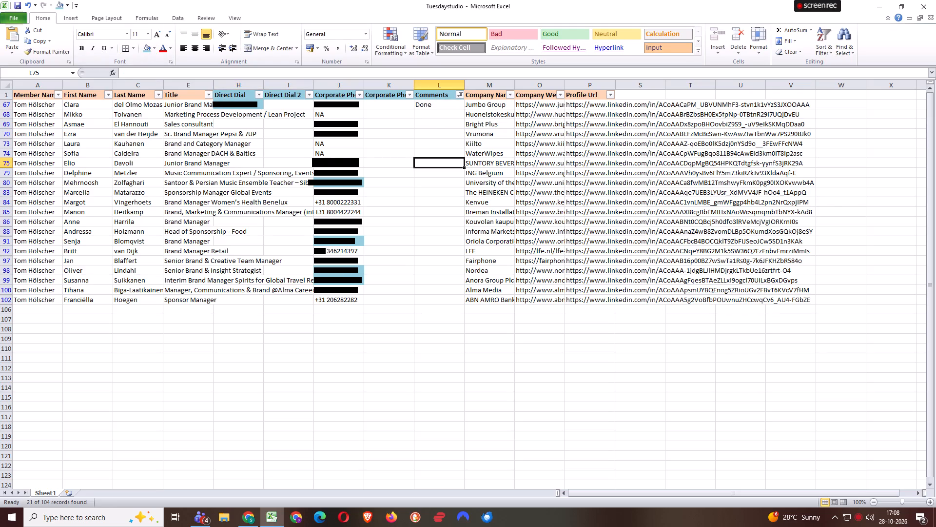
click(458, 94)
click(409, 272)
Search Apollo for the contact in row 68 and open the phone details of the Huoneistokeskus match.
drag(113, 107, 99, 104)
key(ctrl+c)
key(alt+Tab)
triple_click(239, 109)
key(ctrl+v)
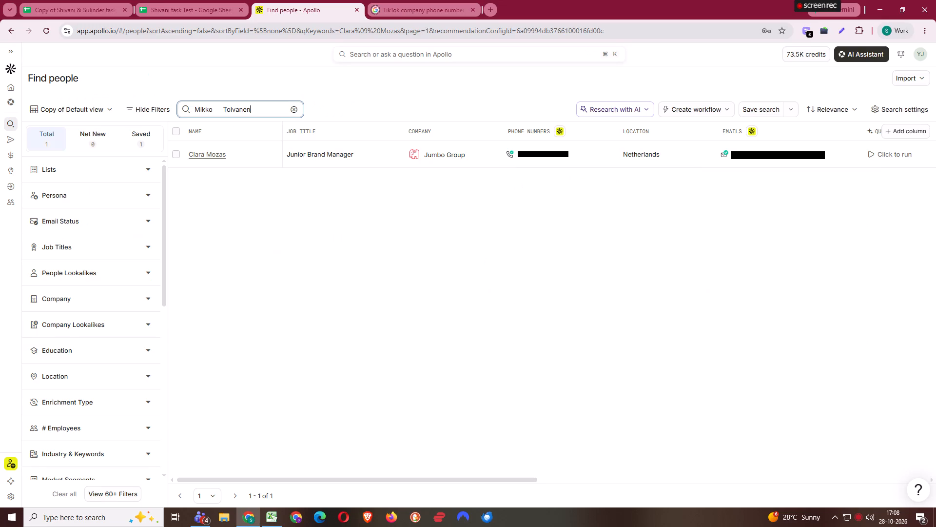
key(Return)
key(Return)
key(Return)
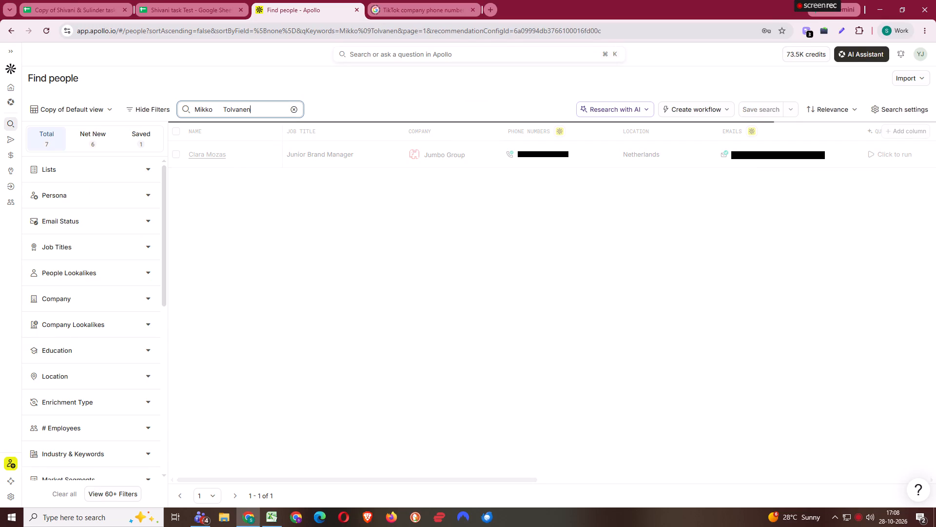
click(590, 322)
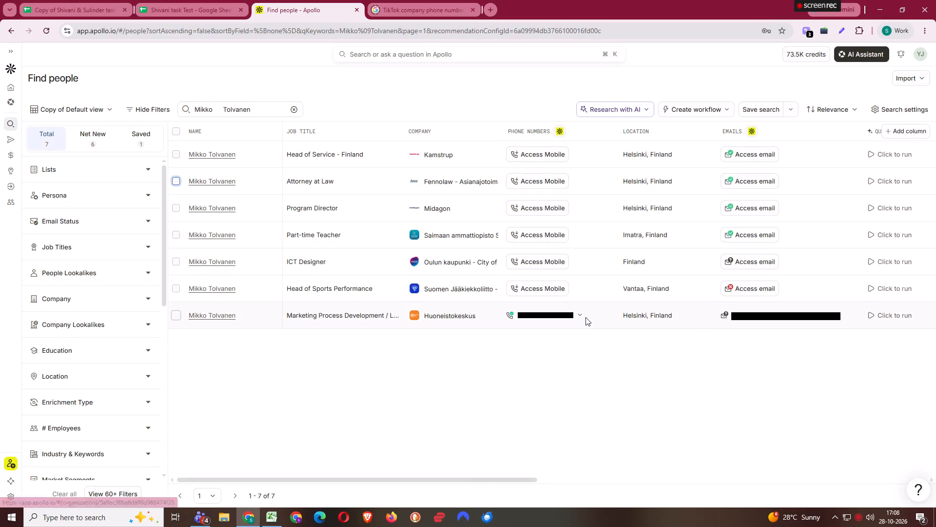
click(585, 317)
click(597, 321)
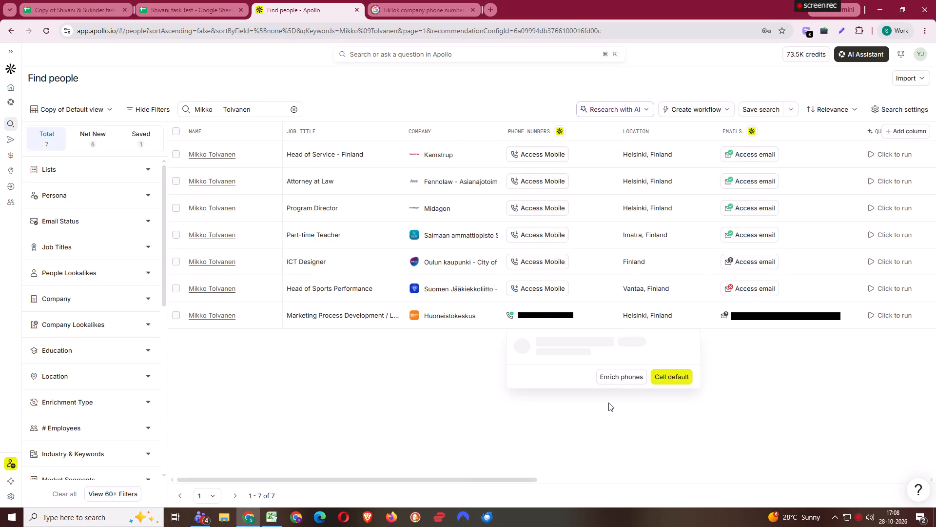
In Excel, mark row 68 as Done in Comments.
key(alt+Tab)
click(452, 108)
key(d)
click(445, 161)
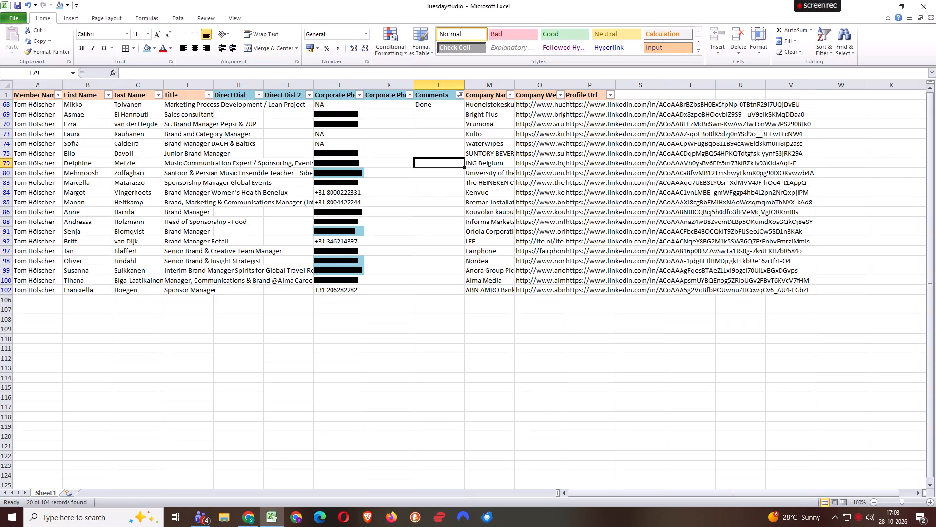
Copy the Huoneistokeskus contact's mobile number in Apollo.
key(alt+Tab)
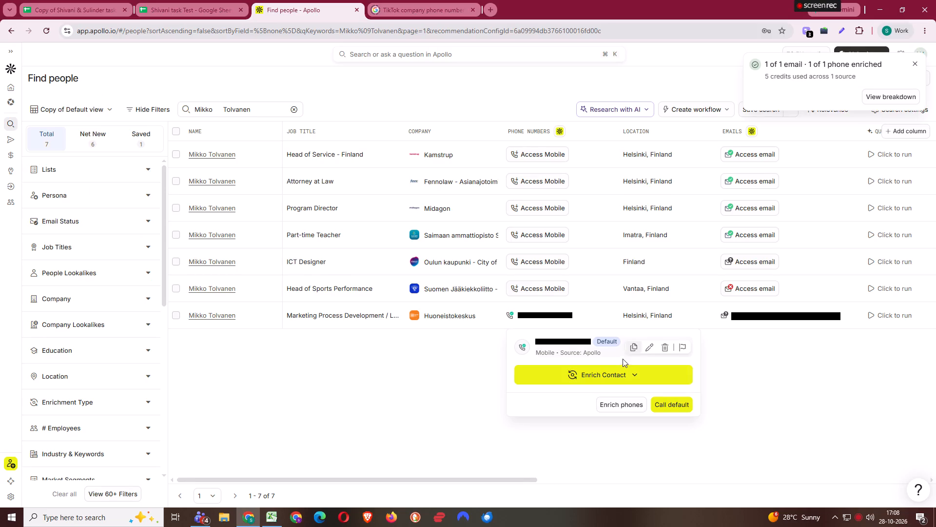
click(629, 350)
In Excel, enter the copied number in row 68's Corporate Phone cell, highlighted in light blue and with extra spacing removed.
key(alt+Tab)
click(342, 105)
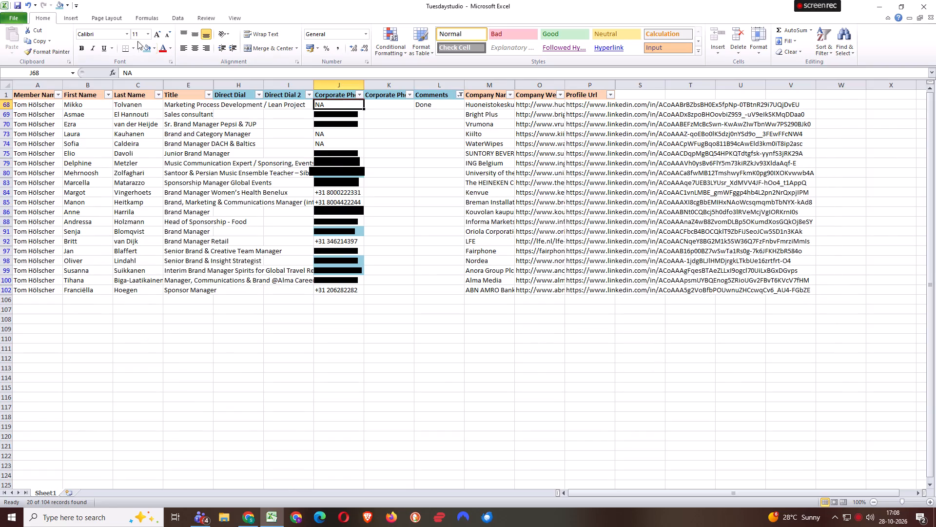
click(143, 45)
drag(153, 73, 119, 69)
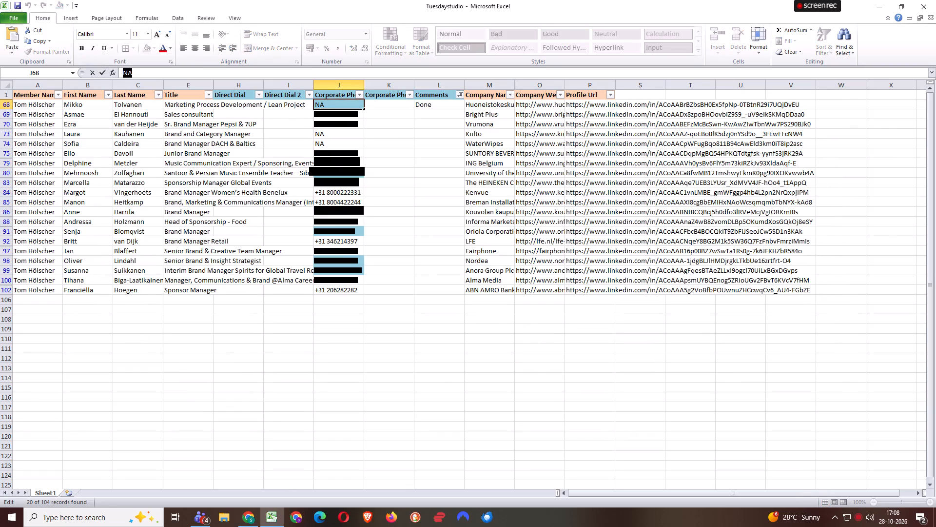
key(apostrophe)
key(ctrl+v)
click(147, 73)
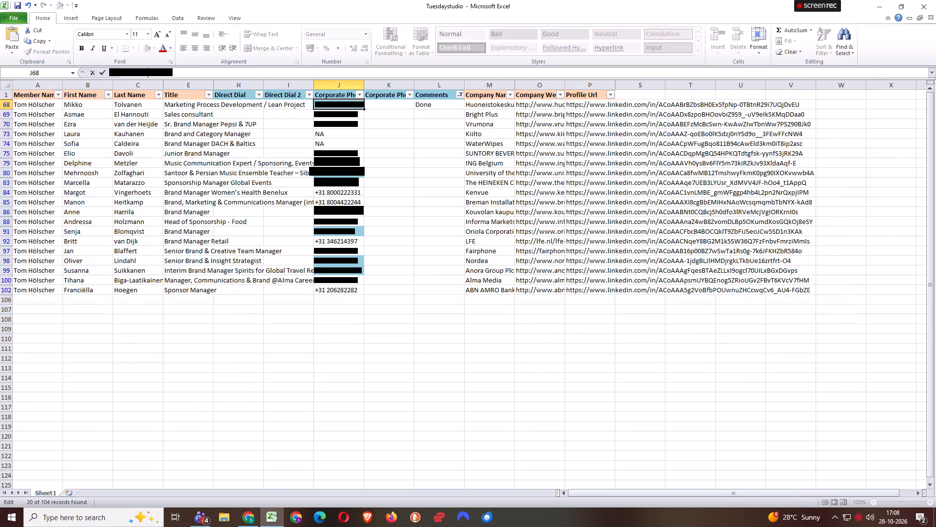
key(BackSpace)
click(401, 193)
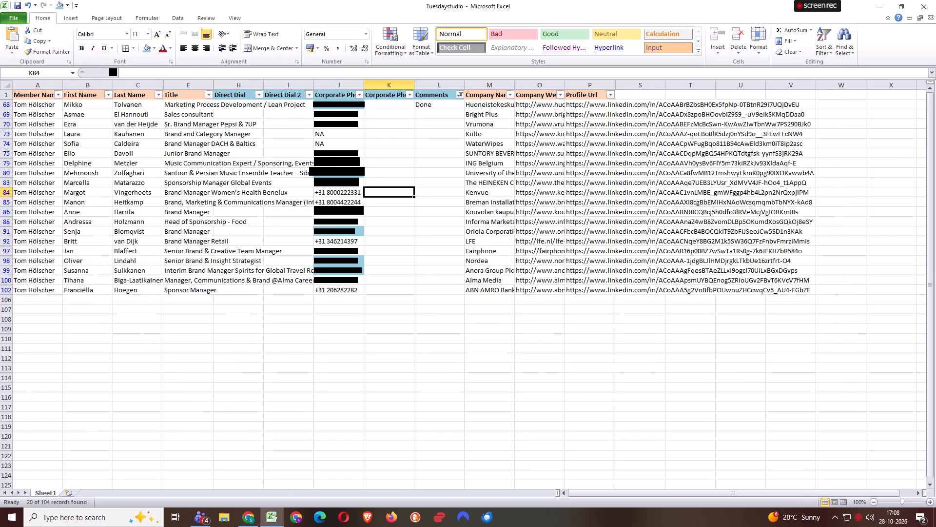
Reapply the blanks-only filter on the Comments column.
click(457, 96)
click(392, 275)
Search Apollo for the contact in row 69 by full name, and again without the surname's prefix.
drag(129, 107, 78, 106)
key(ctrl+c)
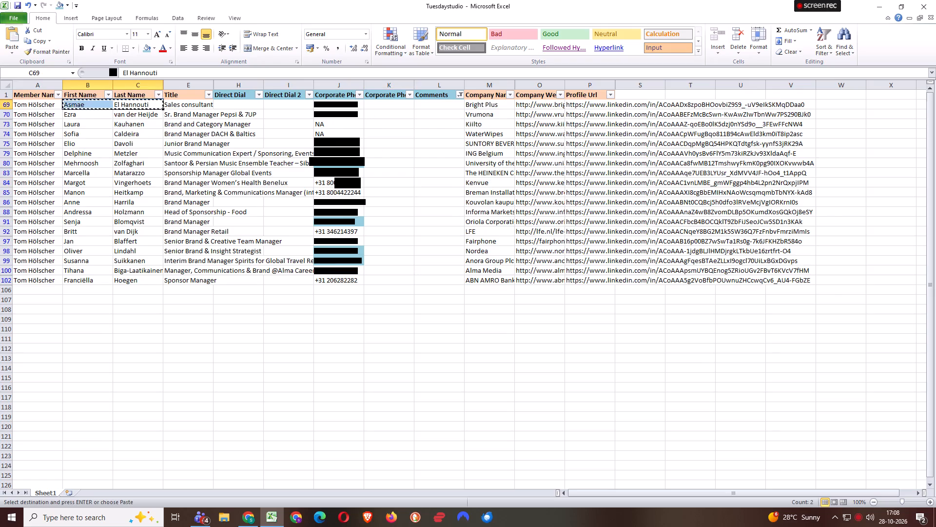
key(alt+Tab)
triple_click(241, 110)
key(ctrl+v)
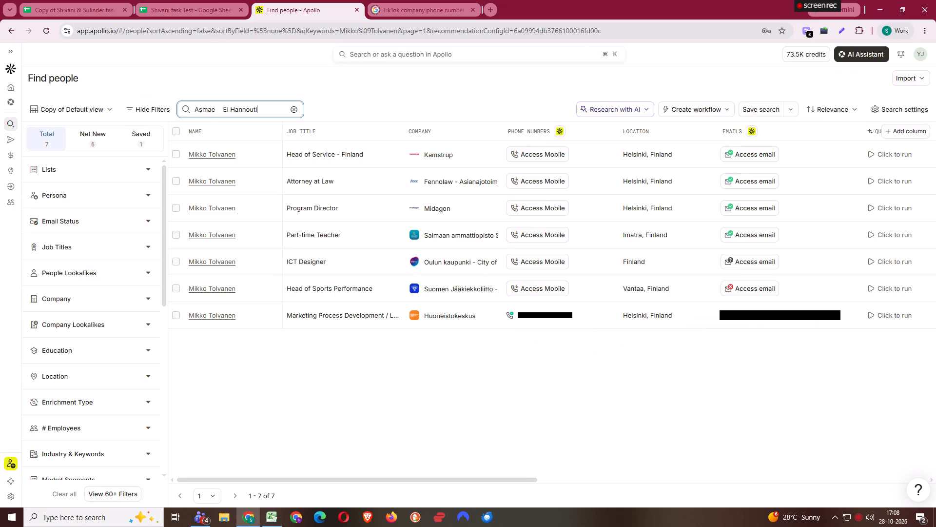
key(Return)
key(Return)
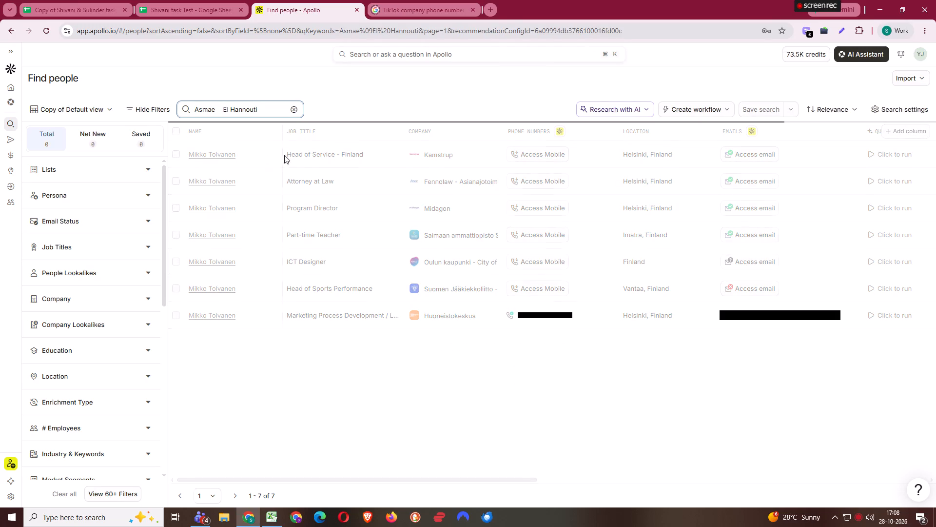
double_click(224, 107)
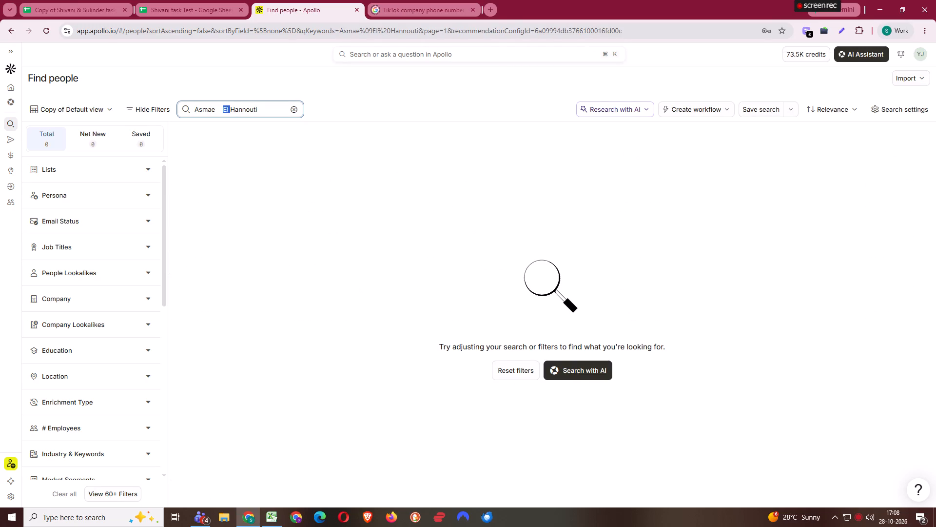
key(BackSpace)
key(Return)
key(Return)
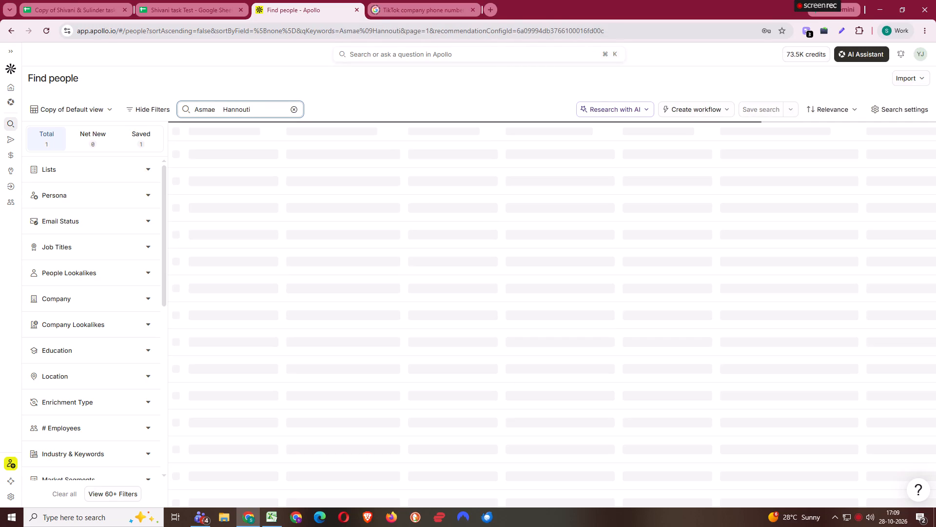
In Excel, mark row 69 as Done in Comments.
key(alt+Tab)
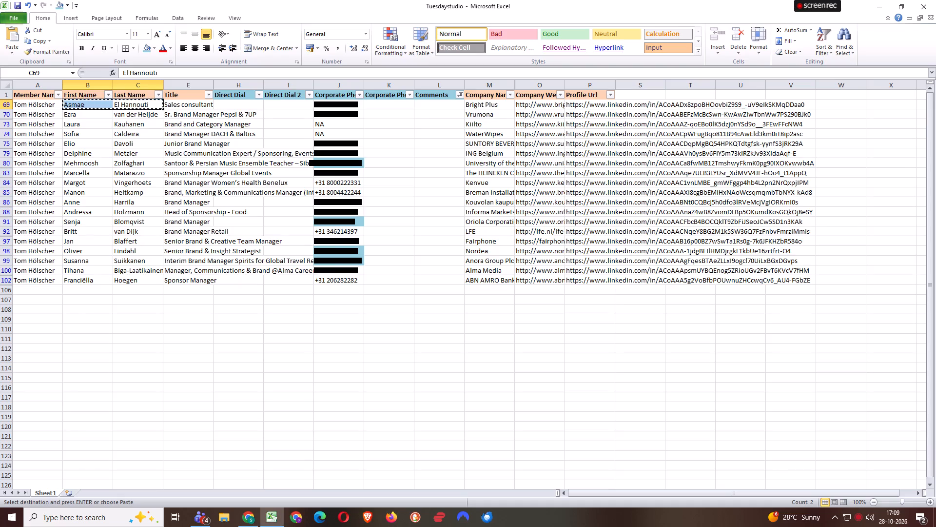
click(431, 106)
key(d)
click(439, 173)
Search Apollo for the contact in row 70 by full name.
drag(158, 114, 111, 114)
key(ctrl+c)
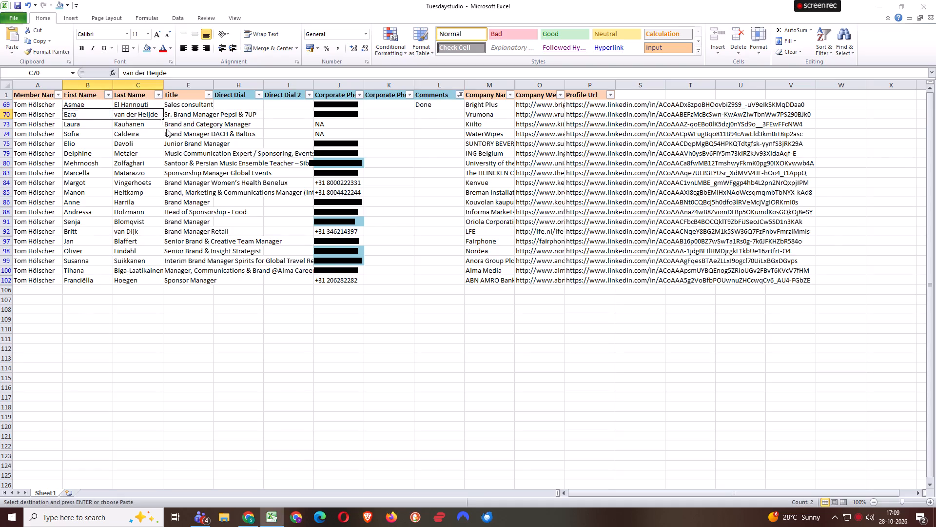
key(alt+Tab)
triple_click(226, 107)
key(ctrl+v)
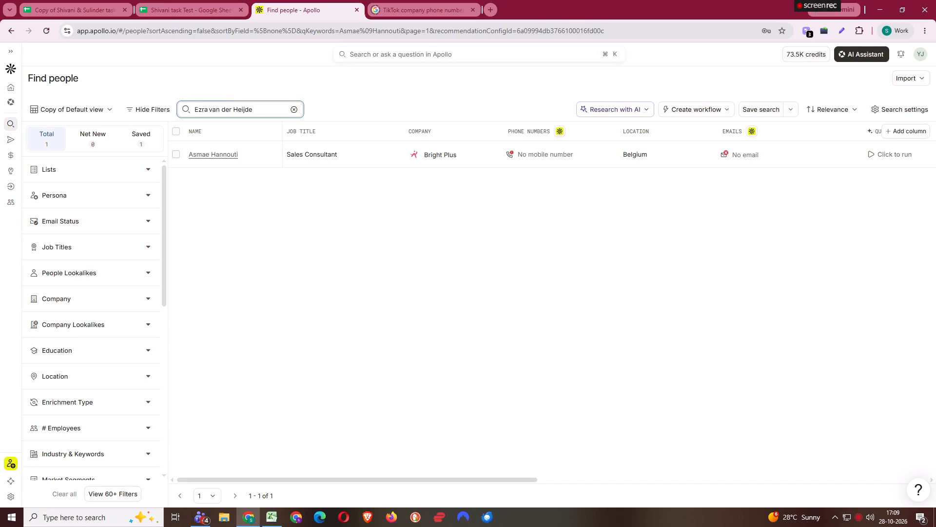
key(Return)
key(Return)
key(Return)
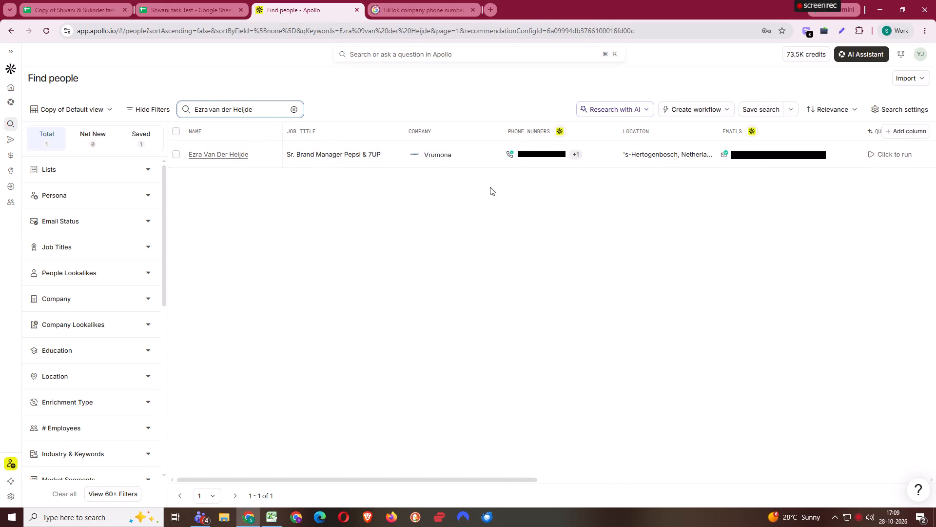
Copy the Vrumona contact's default phone number from Apollo into row 70's Direct Dial cell in Excel, with extra spacing removed.
click(576, 154)
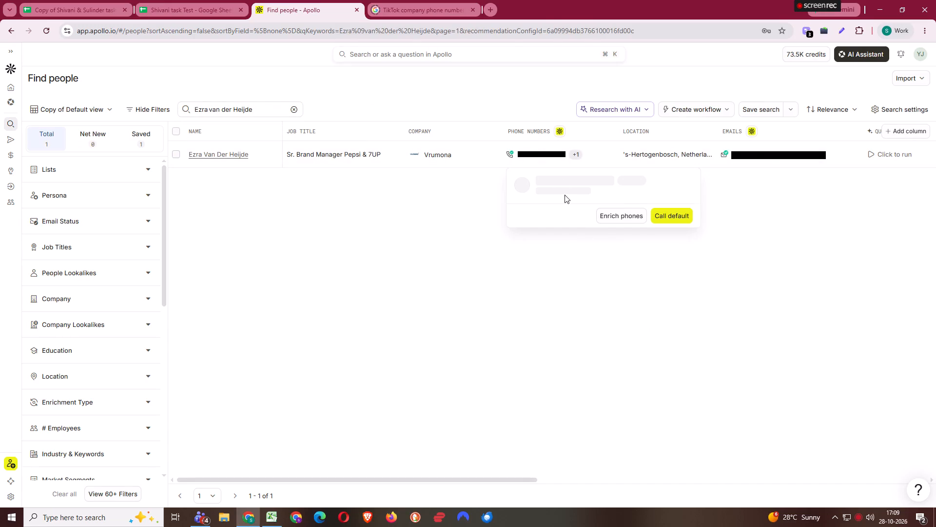
click(565, 209)
click(635, 183)
key(alt+Tab)
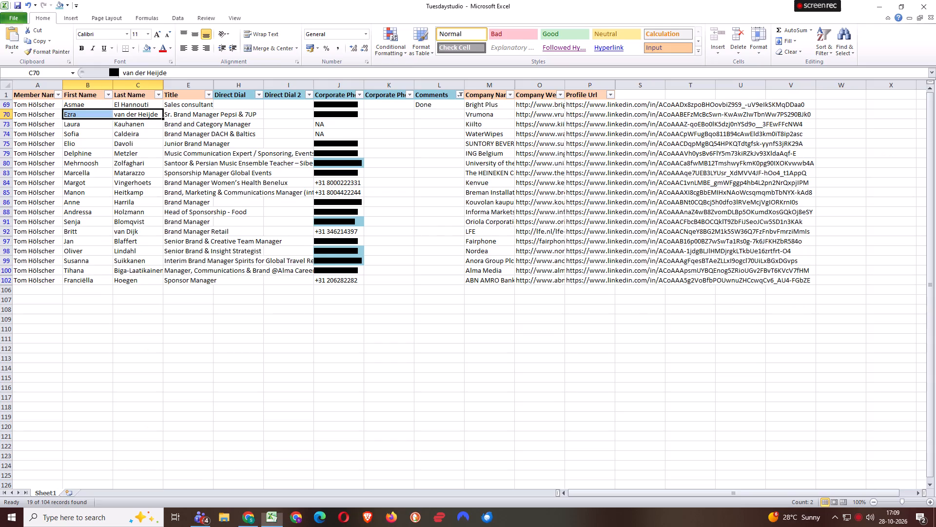
click(244, 114)
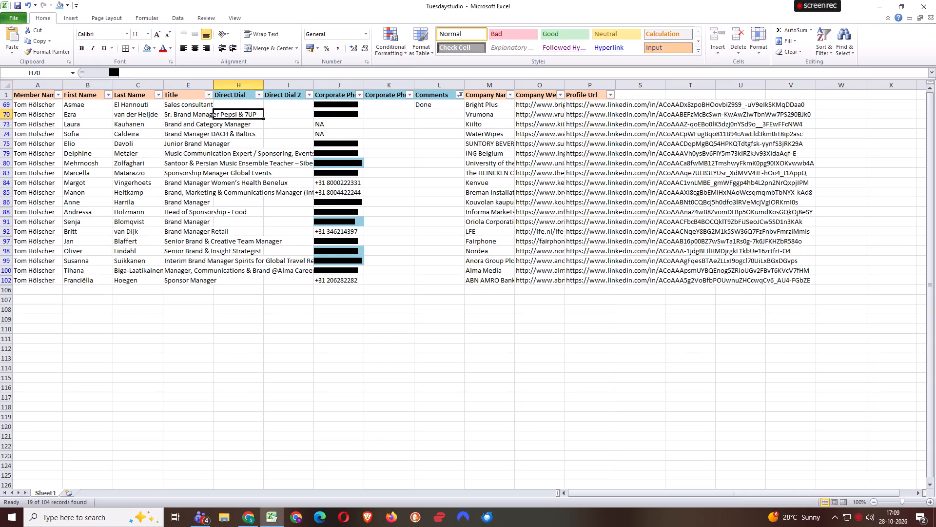
key(apostrophe)
key(ctrl+v)
click(233, 116)
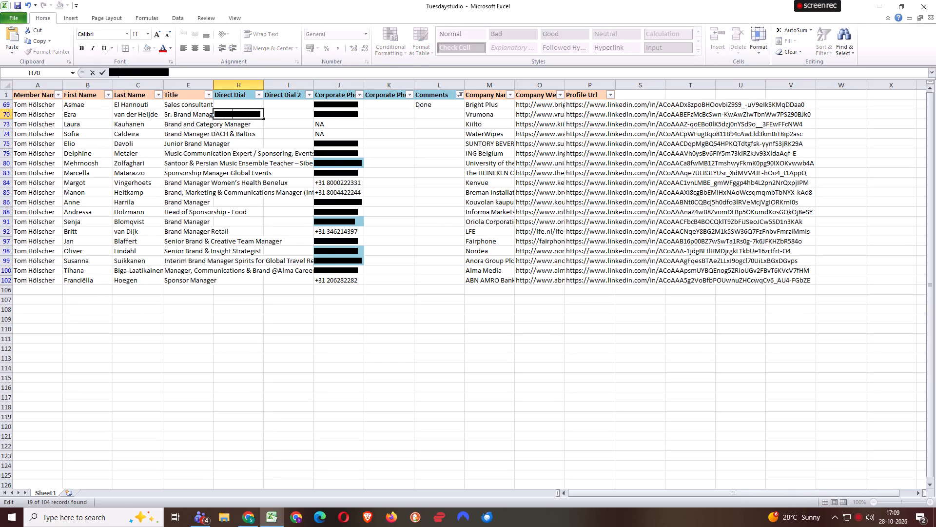
key(BackSpace)
Fill Done down into row 70's Comments and reapply the blanks-only filter on that column.
drag(432, 113, 433, 109)
key(ctrl+d)
click(459, 96)
click(401, 277)
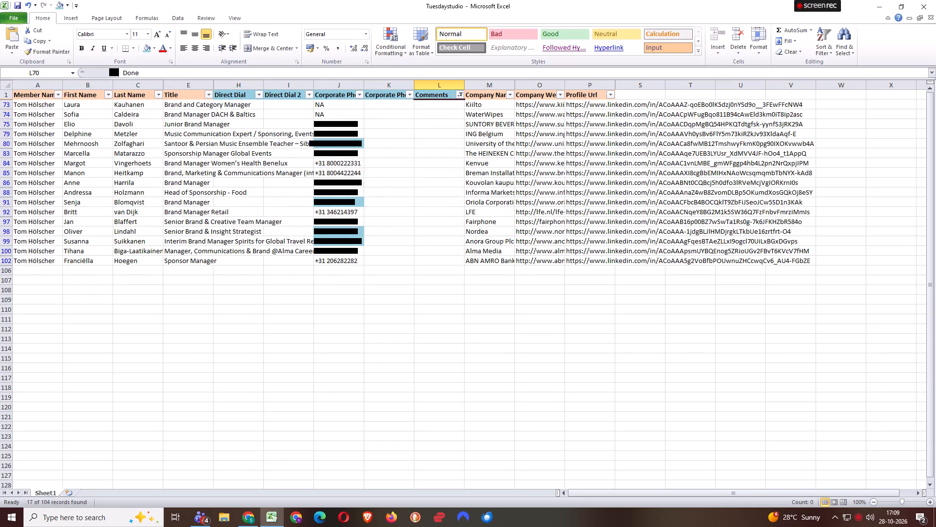
Search Apollo for the contact in row 73 by full name.
drag(128, 108, 100, 107)
key(ctrl+c)
key(alt+Tab)
triple_click(226, 105)
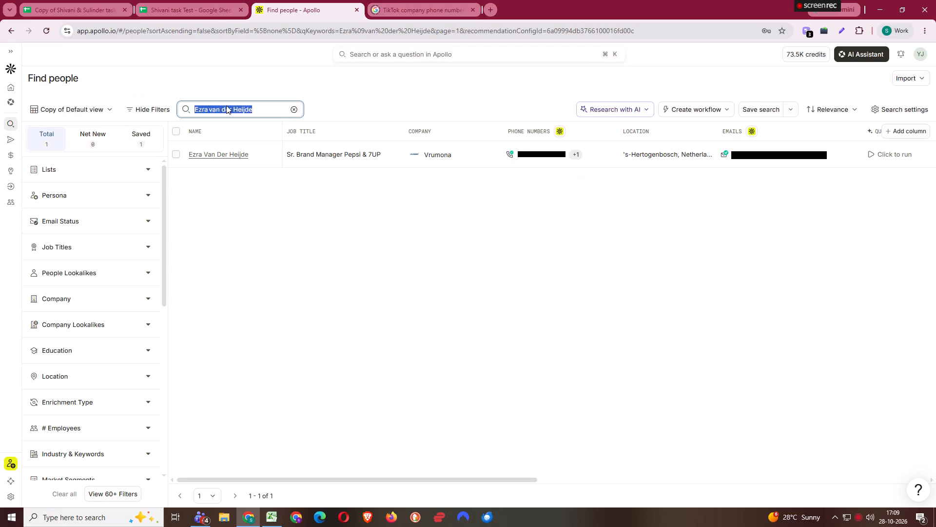
key(ctrl+v)
key(Return)
key(alt+Tab)
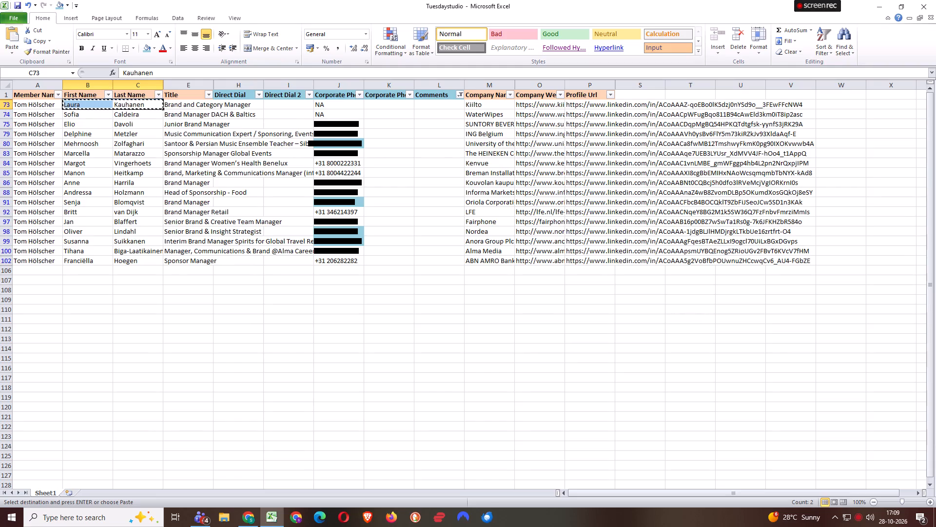
key(alt+Tab)
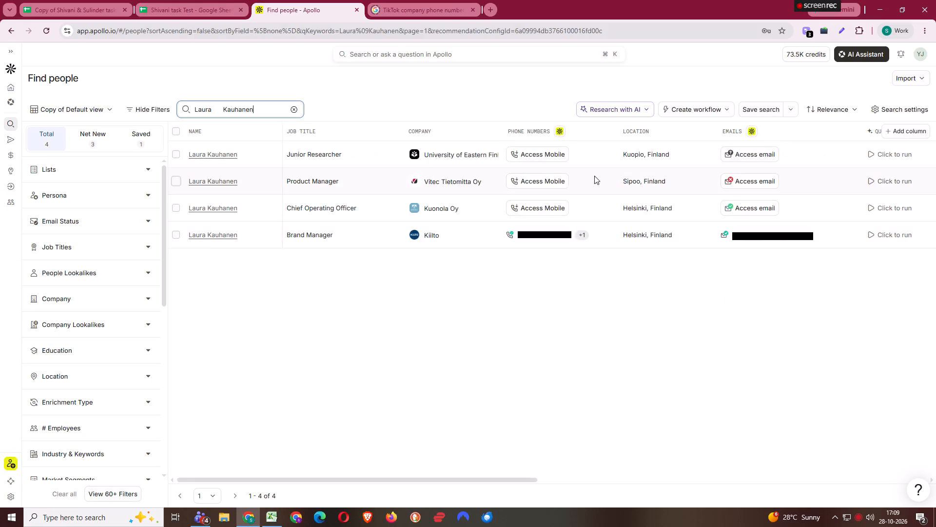
Copy the Kiilto match's corporate phone from Apollo into row 73's Corporate Phone cell, highlighted in light blue and with extra spacing removed.
click(582, 235)
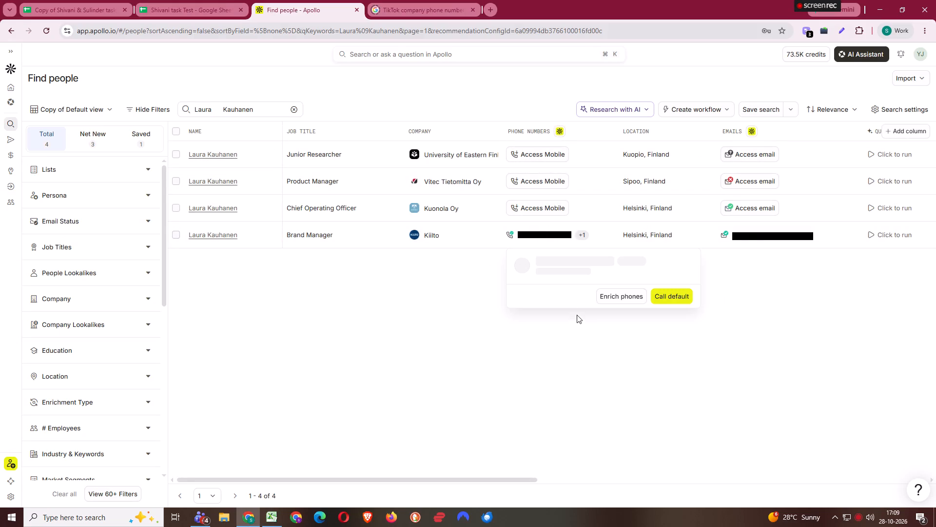
click(570, 293)
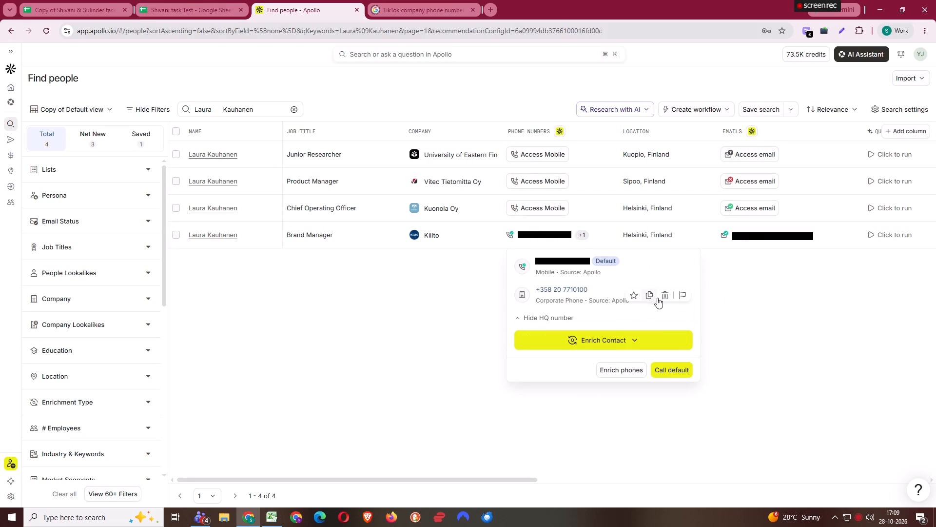
click(653, 296)
key(alt+Tab)
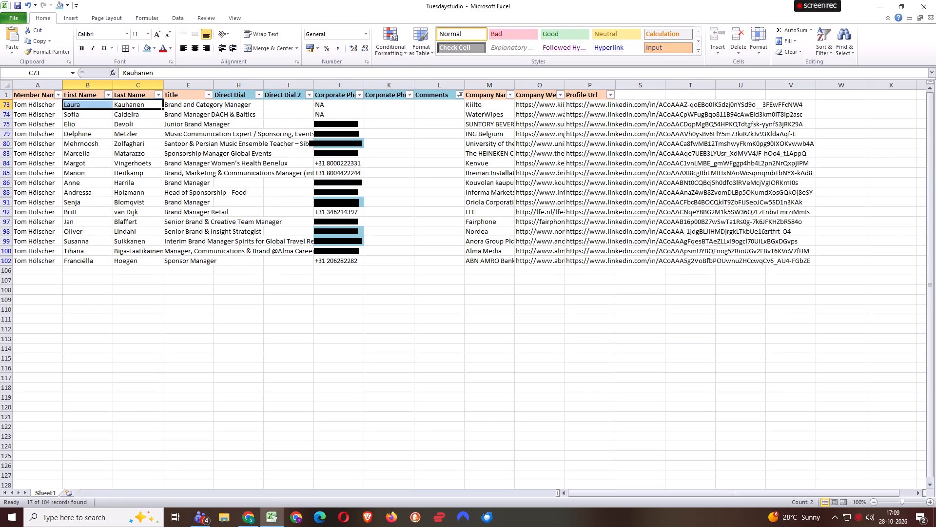
click(327, 105)
click(151, 48)
drag(144, 68, 100, 67)
key(apostrophe)
key(ctrl+v)
scroll(100, 67, up, 1)
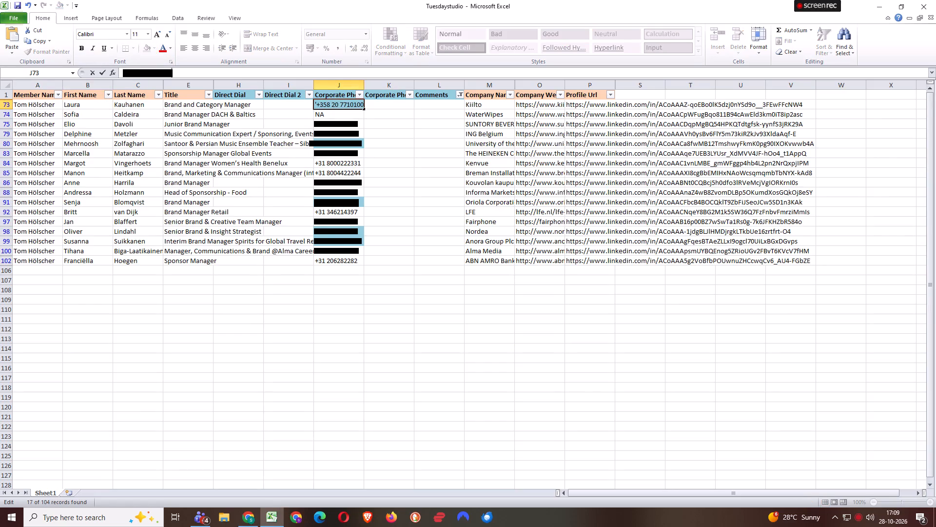
click(147, 70)
key(Right)
key(BackSpace)
scroll(202, 94, up, 5)
Mark row 73 as Done in Comments and reapply the blanks-only filter on that column.
click(449, 106)
key(d)
click(445, 154)
click(461, 95)
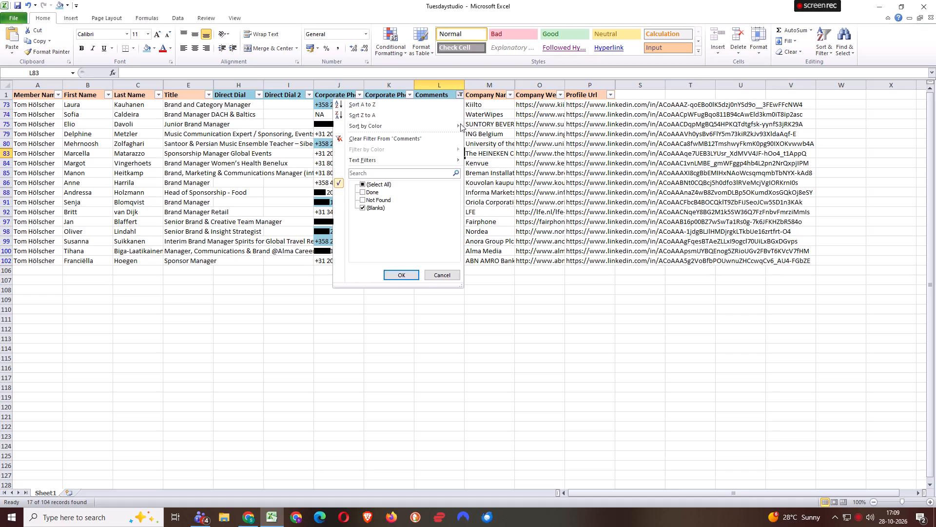
click(399, 277)
Search Apollo for the contact in row 74 by full name.
drag(130, 103, 97, 103)
key(ctrl+c)
key(alt+Tab)
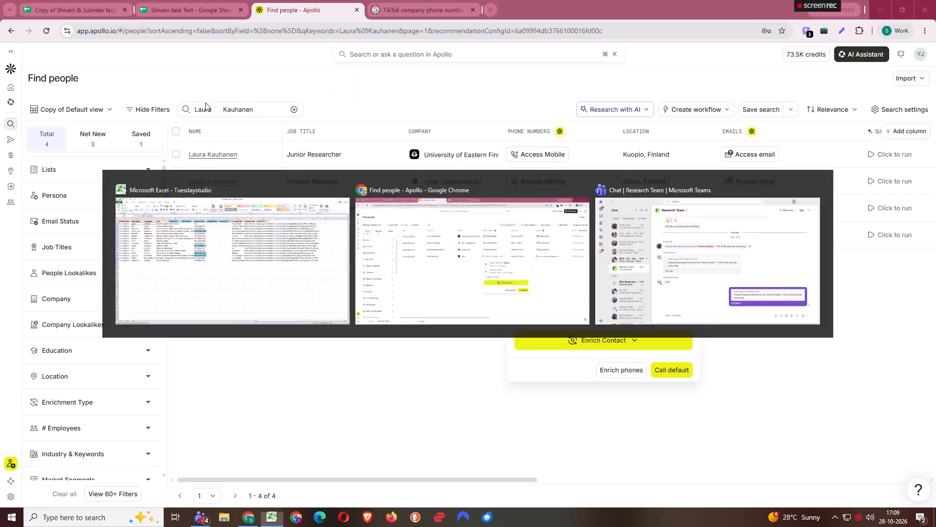
triple_click(231, 106)
key(ctrl+v)
key(Return)
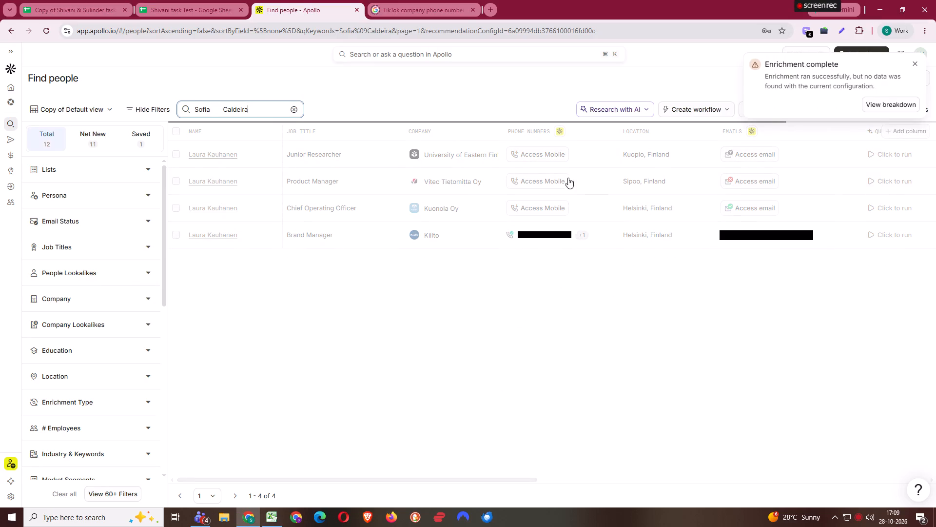
Copy the WaterWipes match's corporate phone from Apollo into row 74's Corporate Phone cell in Excel, with extra spacing removed.
click(585, 153)
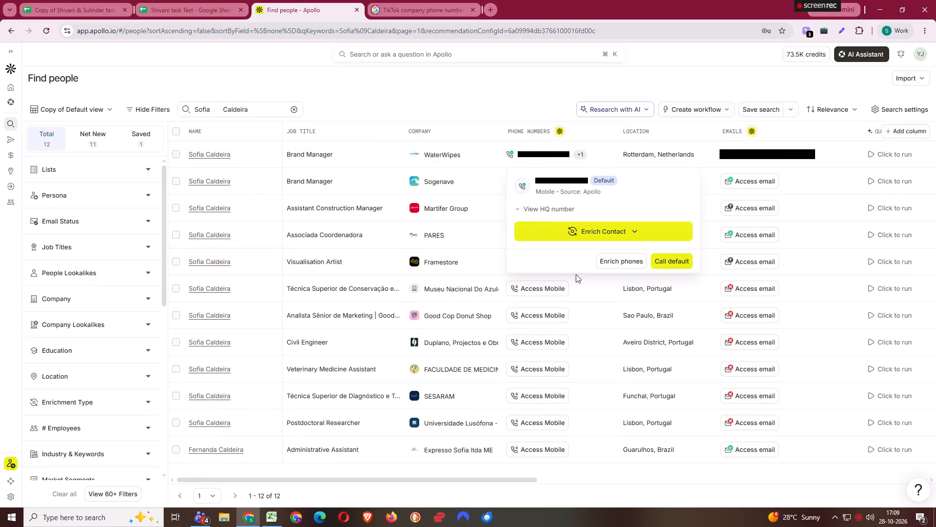
click(564, 211)
click(648, 216)
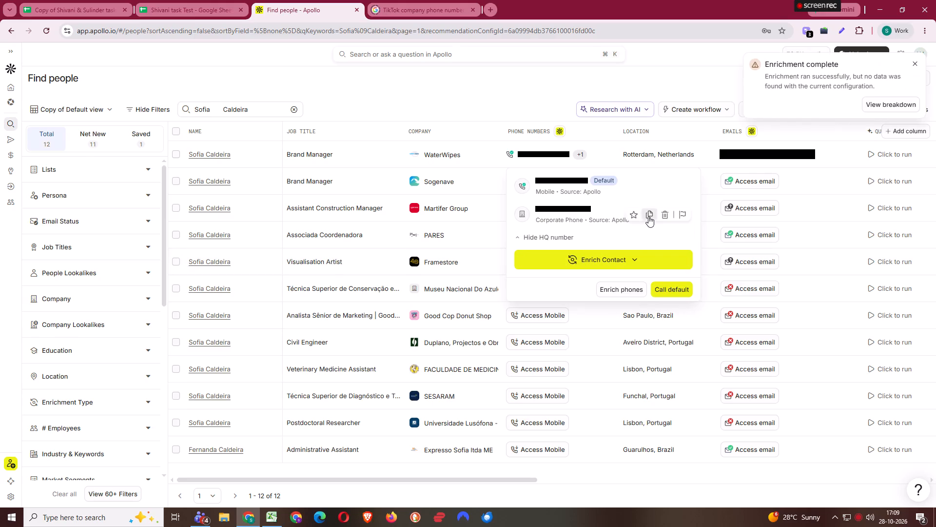
key(alt+Tab)
click(347, 102)
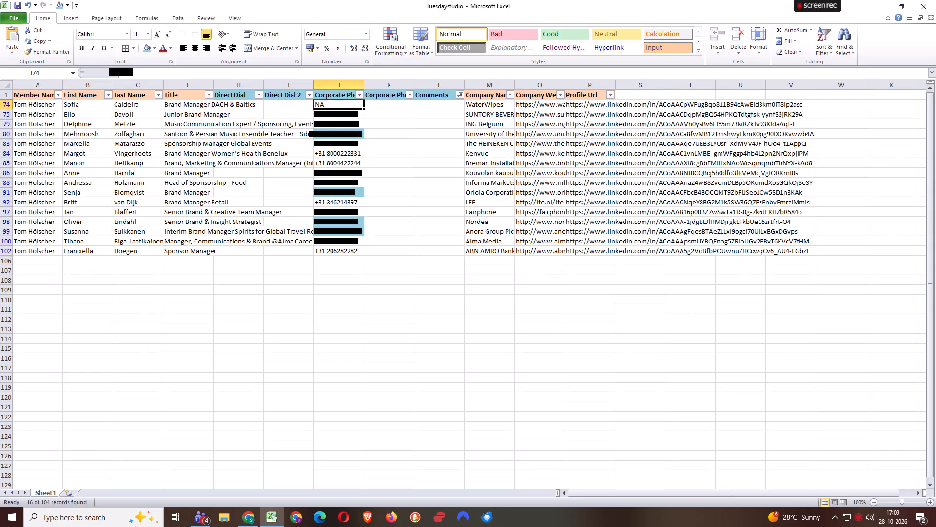
drag(206, 68, 73, 68)
key(apostrophe)
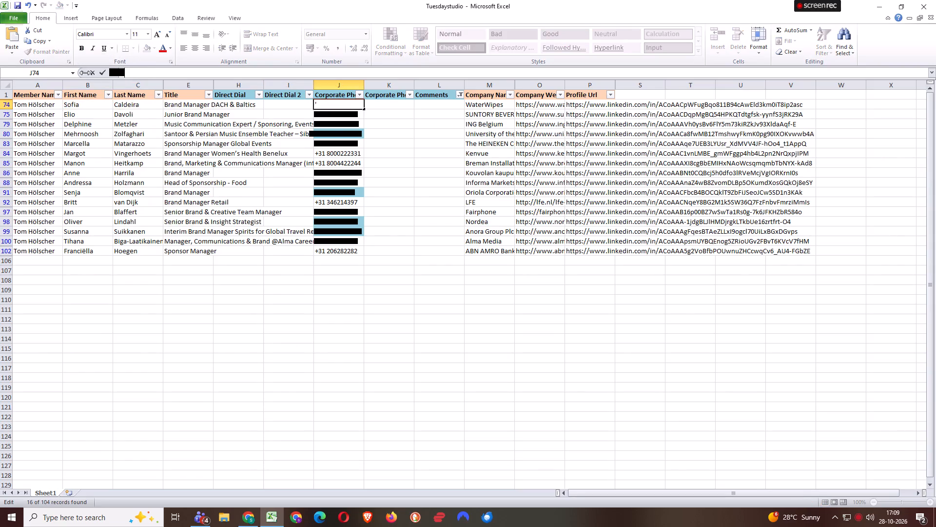
key(ctrl+v)
click(147, 73)
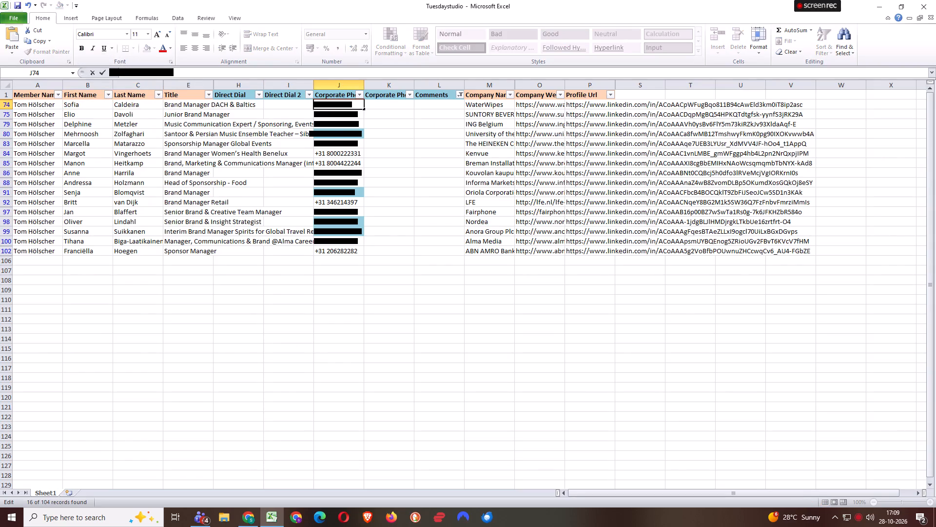
key(Right)
key(BackSpace)
click(159, 71)
key(BackSpace)
click(376, 144)
click(334, 100)
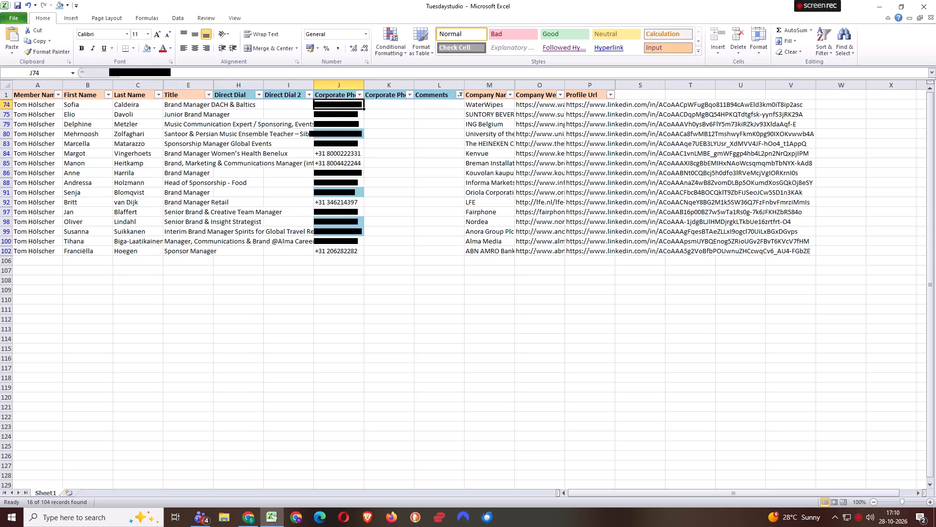
Fill row 74's Corporate Phone cell with the light blue highlight.
click(147, 51)
Mark row 74 as Done in Comments and reapply the blanks-only filter on that column.
click(454, 102)
key(d)
click(452, 136)
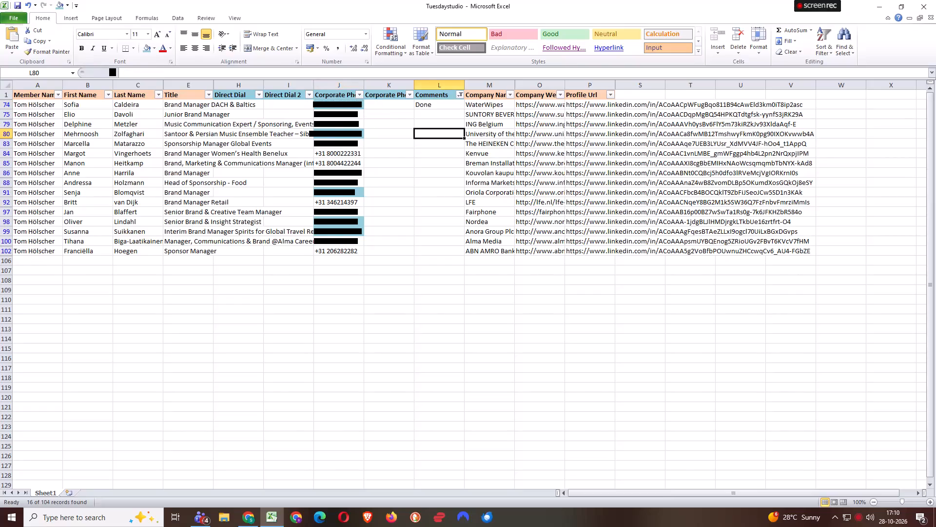
click(459, 93)
click(405, 274)
Search Apollo for the contact in row 75 by full name.
drag(128, 103, 127, 103)
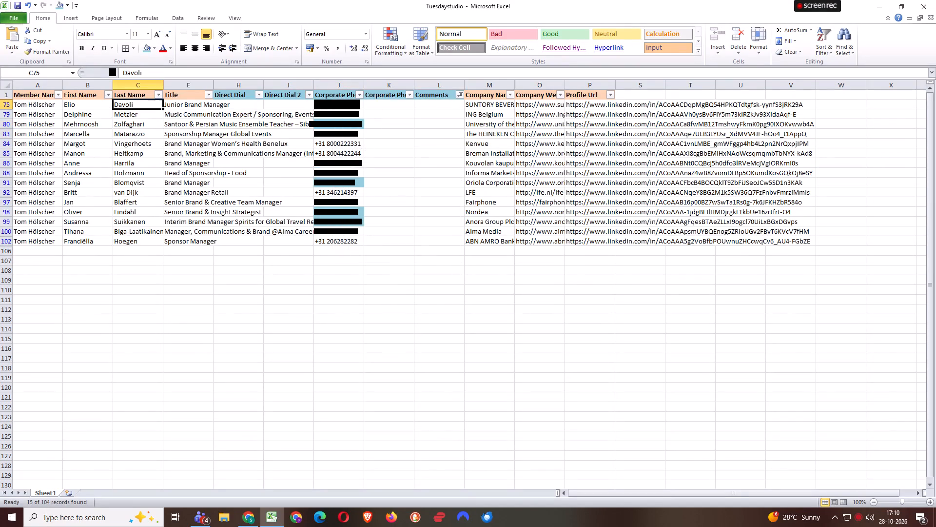
drag(127, 103, 78, 101)
key(ctrl+c)
key(alt+Tab)
triple_click(229, 110)
click(229, 109)
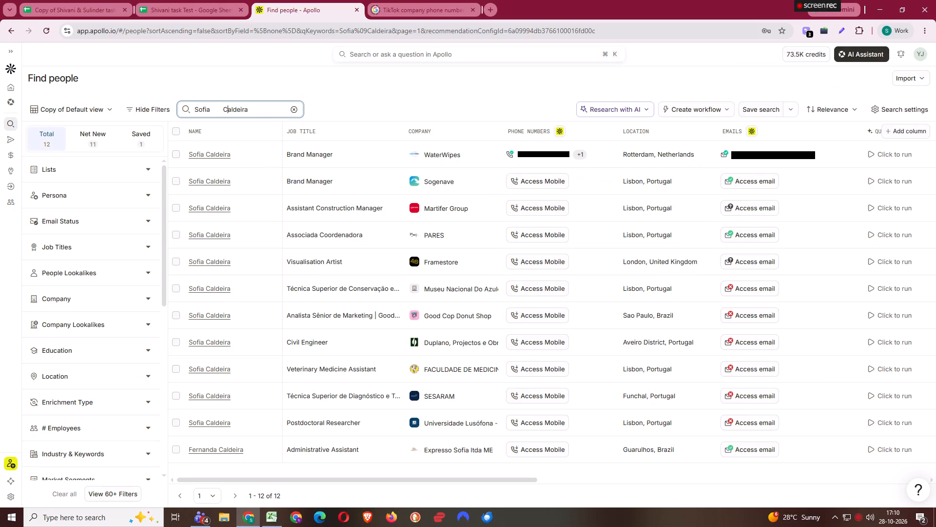
key(ctrl+v)
key(Return)
key(alt+Tab)
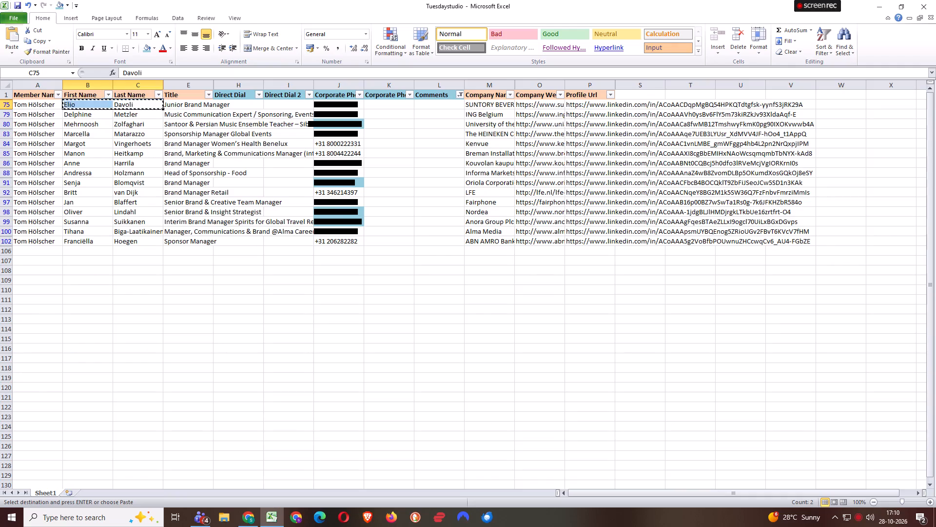
key(alt+Tab)
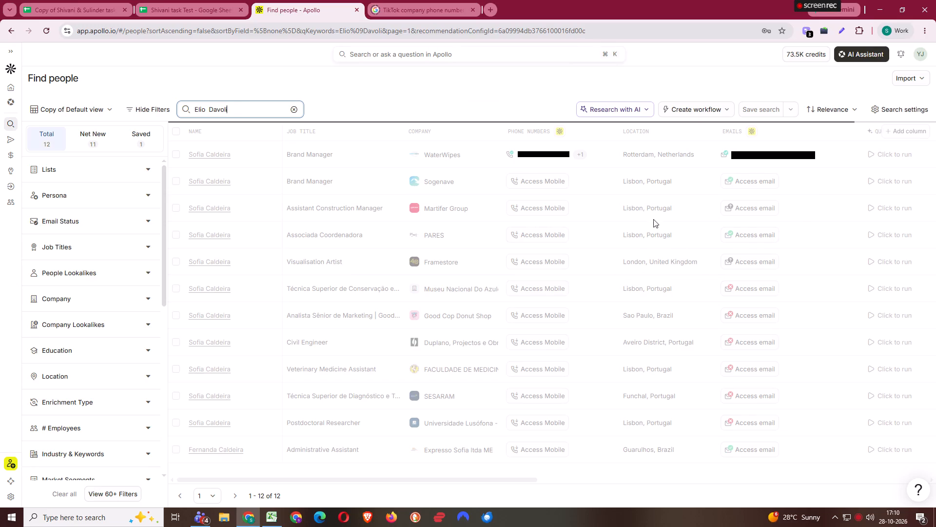
Mark row 75 as Done in the Comments column of the Excel lead list.
key(alt+Tab)
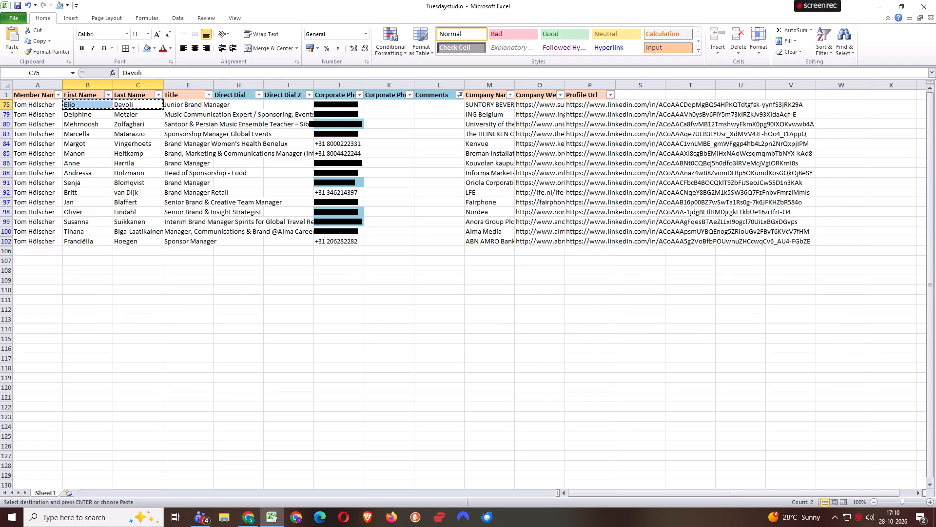
click(429, 104)
key(d)
Search Apollo for the contact in row 79 by full name.
drag(116, 116, 96, 117)
key(ctrl+c)
key(alt+Tab)
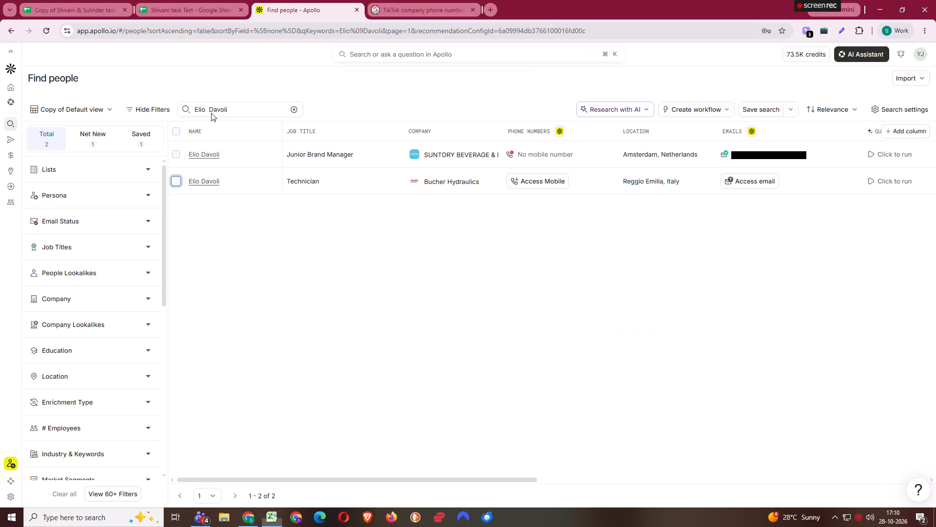
triple_click(231, 111)
key(ctrl+v)
key(Return)
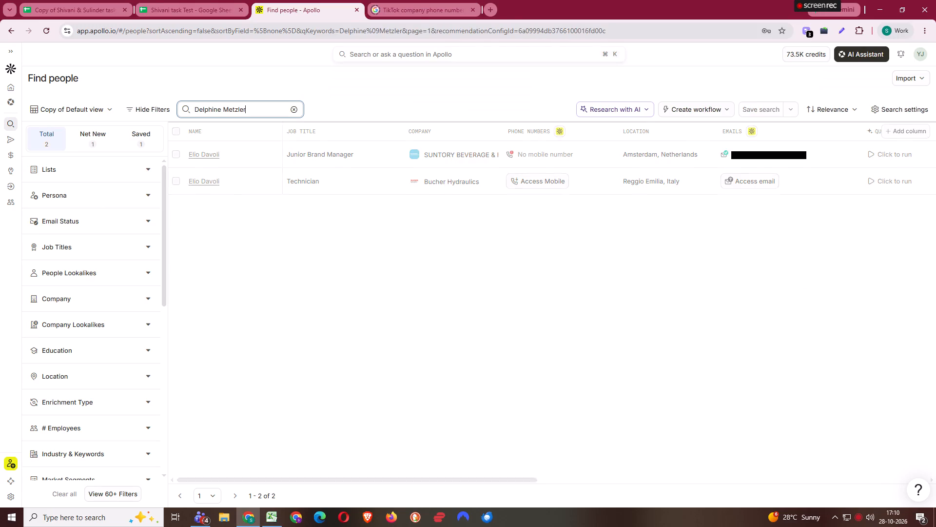
scroll(231, 111, up, 6)
Reapply the Excel sheet's active filters to hide the completed row 75.
key(alt+Tab)
click(158, 95)
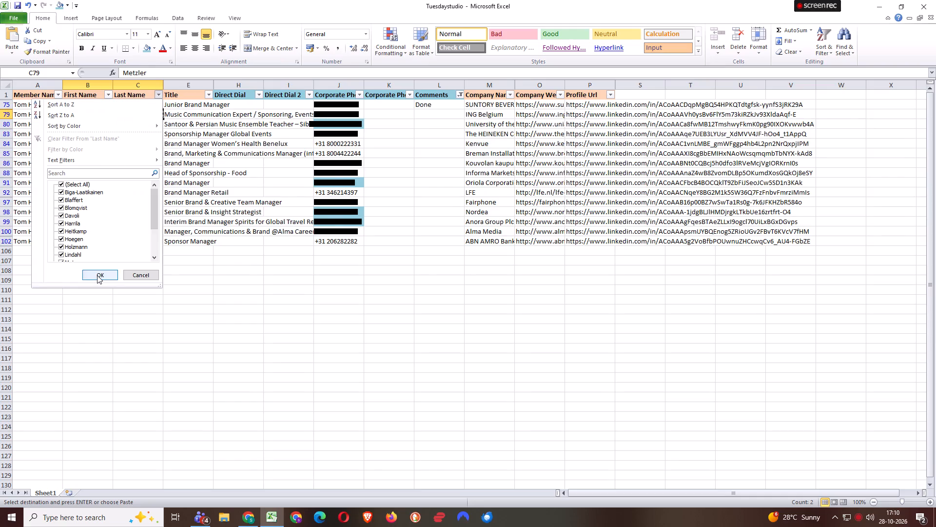
click(97, 275)
Check the ING Belgium match's phone entry in Apollo and mark row 79 as Done in Excel's Comments column.
key(alt+Tab)
click(576, 158)
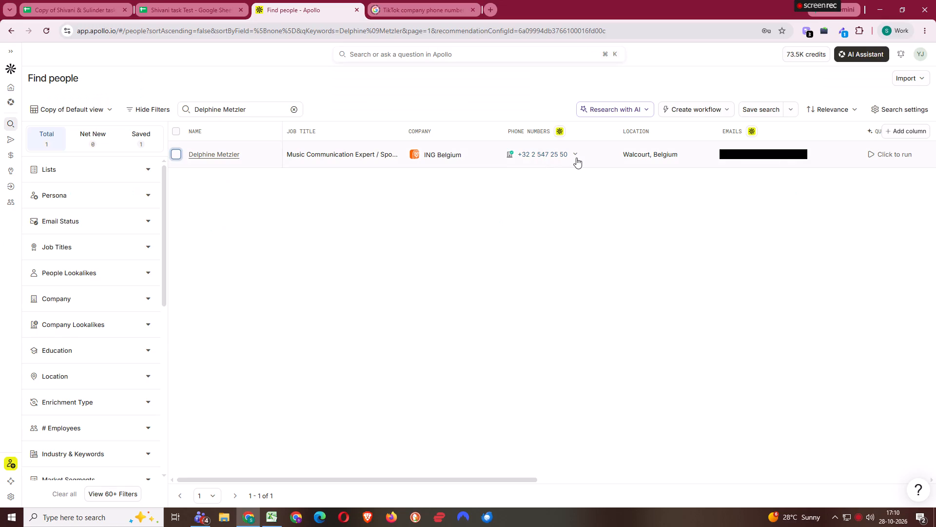
key(alt+Tab)
click(438, 105)
key(d)
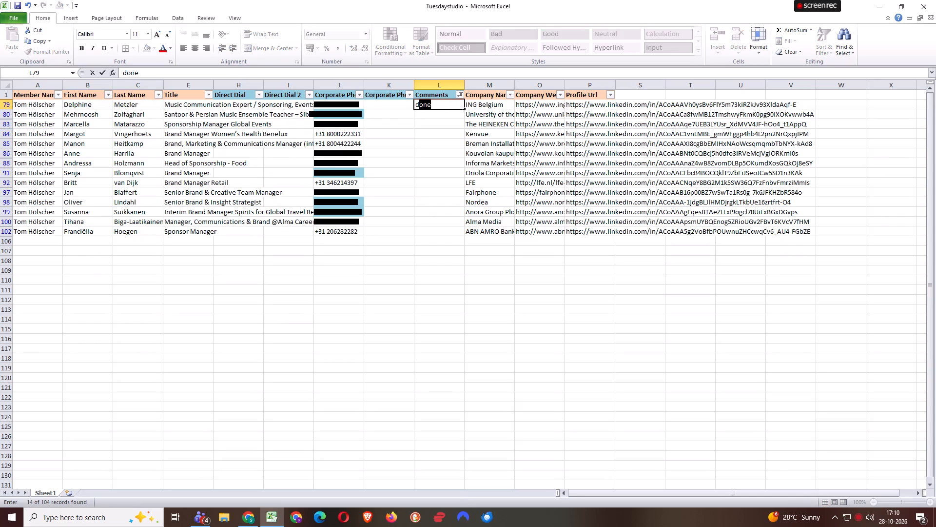
Search Apollo for the contact in row 80 by full name.
drag(136, 116, 96, 113)
key(ctrl+c)
key(alt+Tab)
triple_click(229, 108)
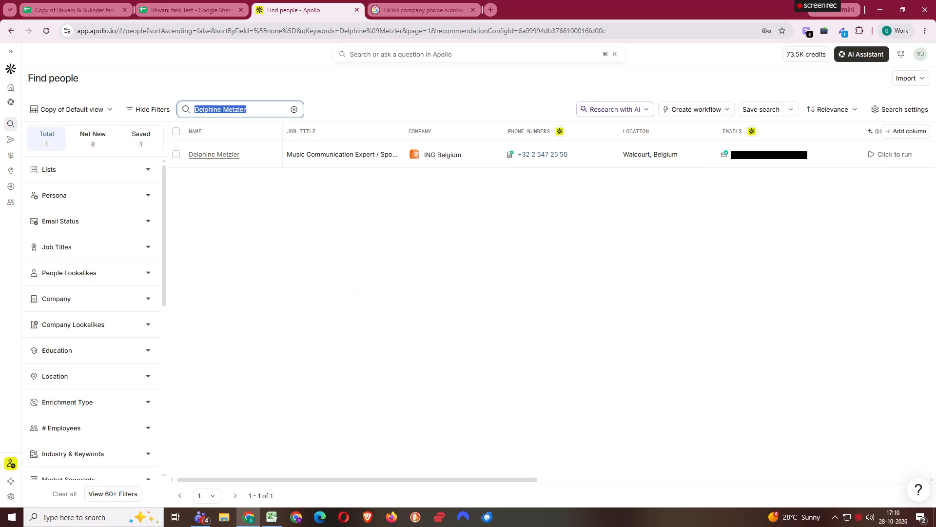
key(ctrl+v)
key(Return)
Reapply the Excel sheet's active filters to hide the completed row 79.
key(alt+Tab)
scroll(229, 108, up, 3)
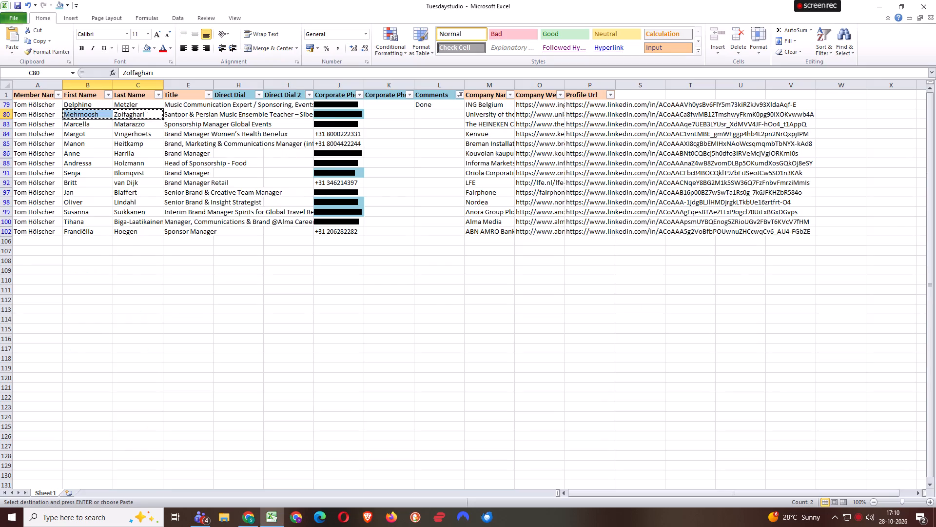
click(112, 91)
click(77, 272)
Check the row 80 contact's phone details and HQ number in Apollo.
key(alt+Tab)
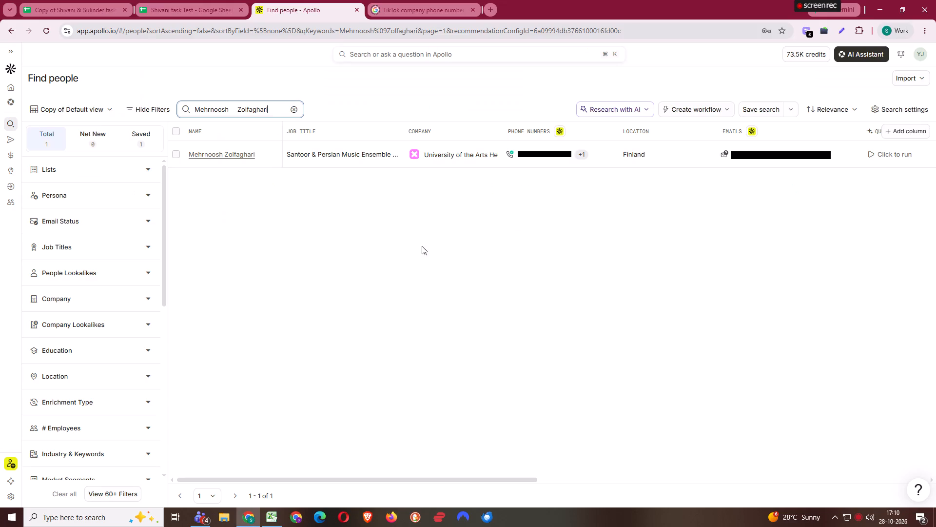
click(571, 160)
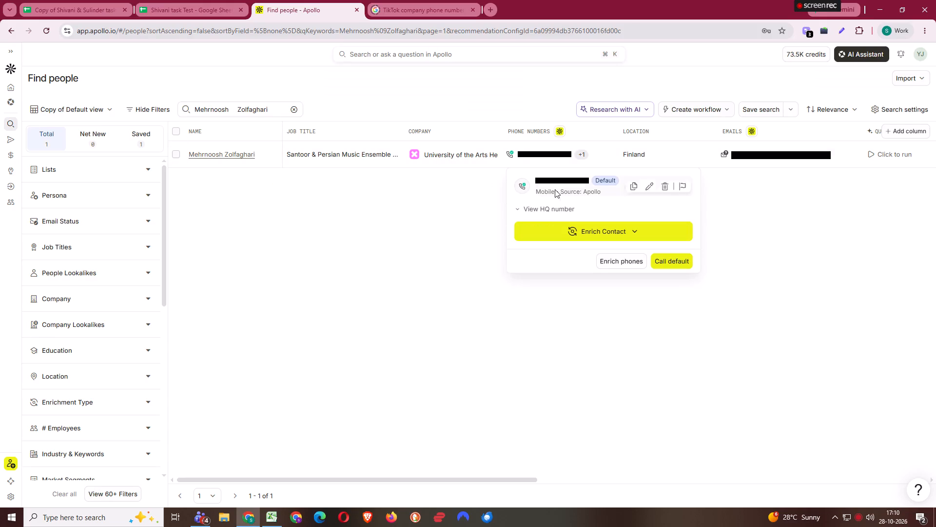
click(558, 208)
Mark row 80 as Done in Comments in Excel and reapply the blanks-only filter on that column.
key(alt+Tab)
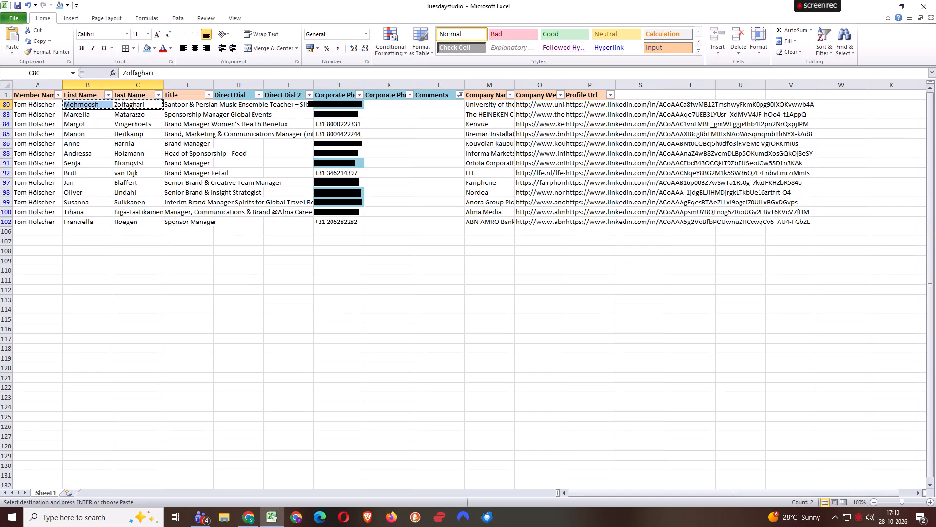
click(444, 105)
key(d)
click(455, 154)
click(456, 94)
click(400, 272)
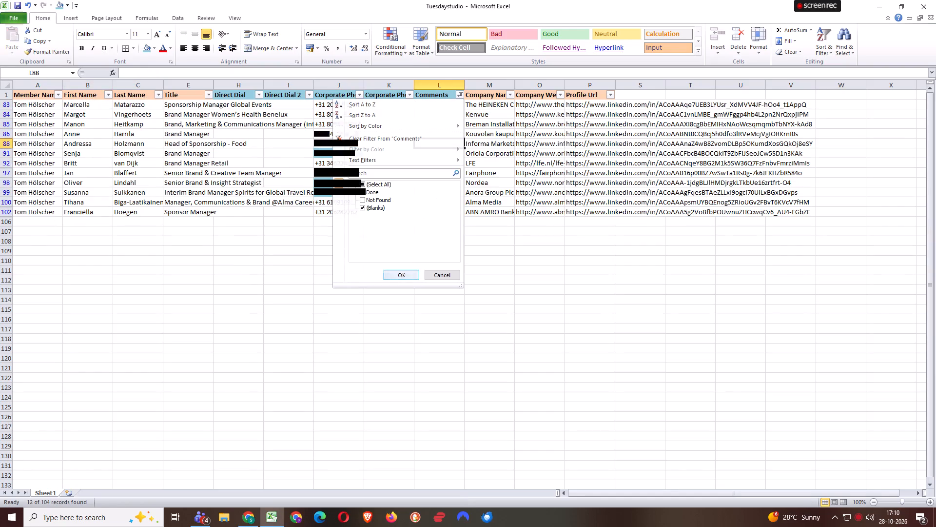
Search Apollo for the contact in row 83 by full name and open the HEINEKEN match's phone details.
drag(104, 102, 122, 102)
key(ctrl+c)
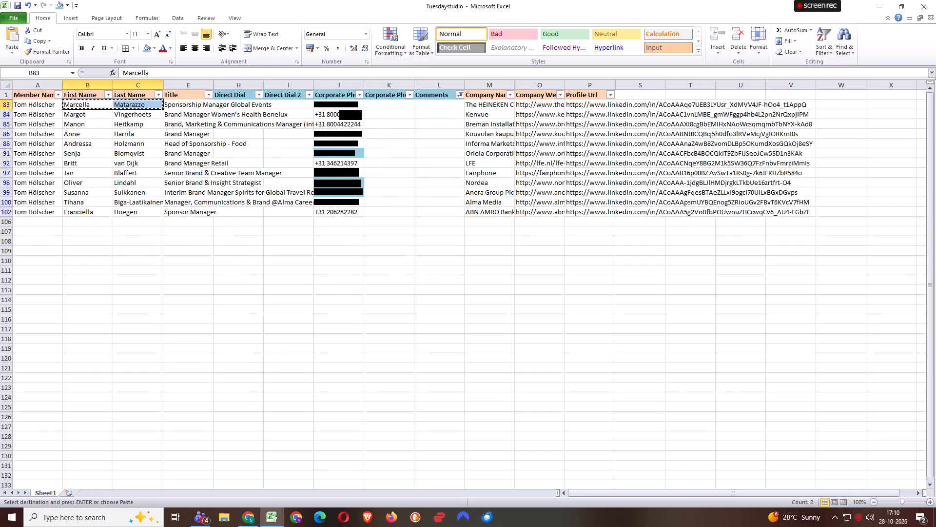
key(alt+Tab)
triple_click(219, 112)
key(ctrl+v)
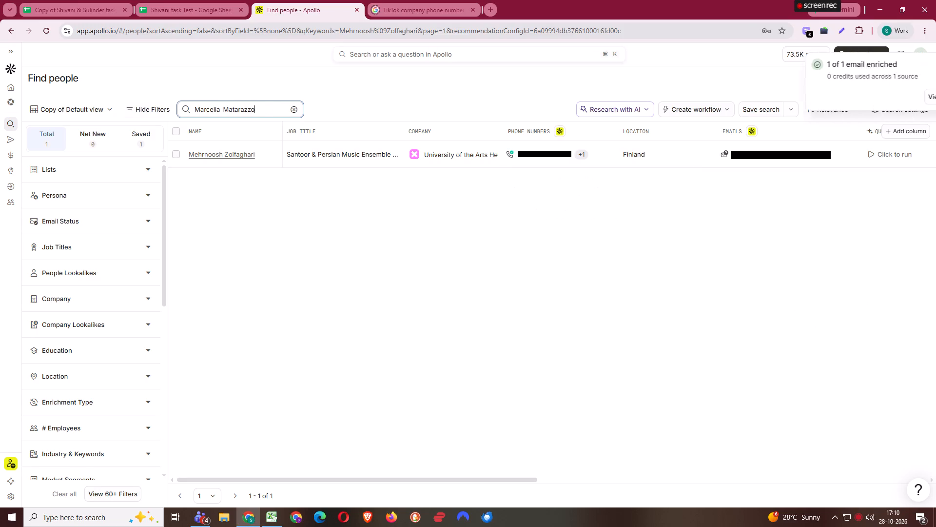
key(Return)
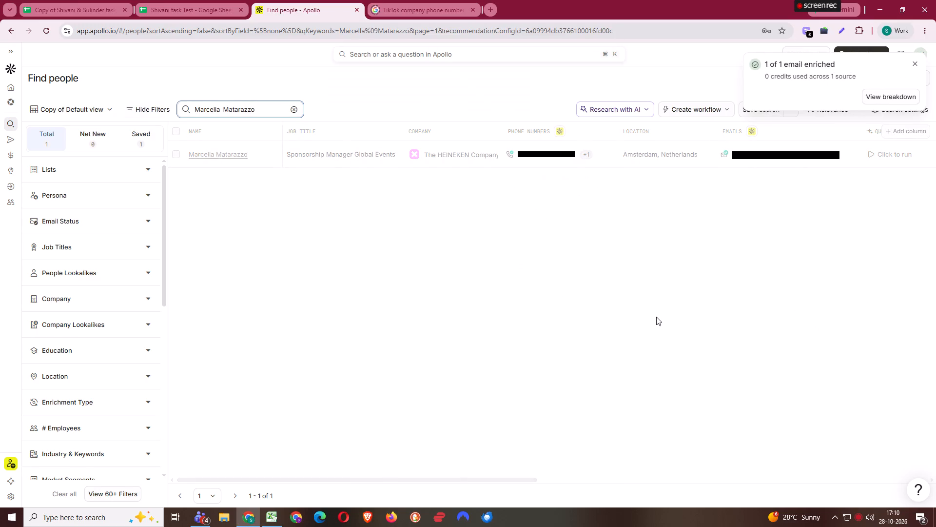
click(584, 156)
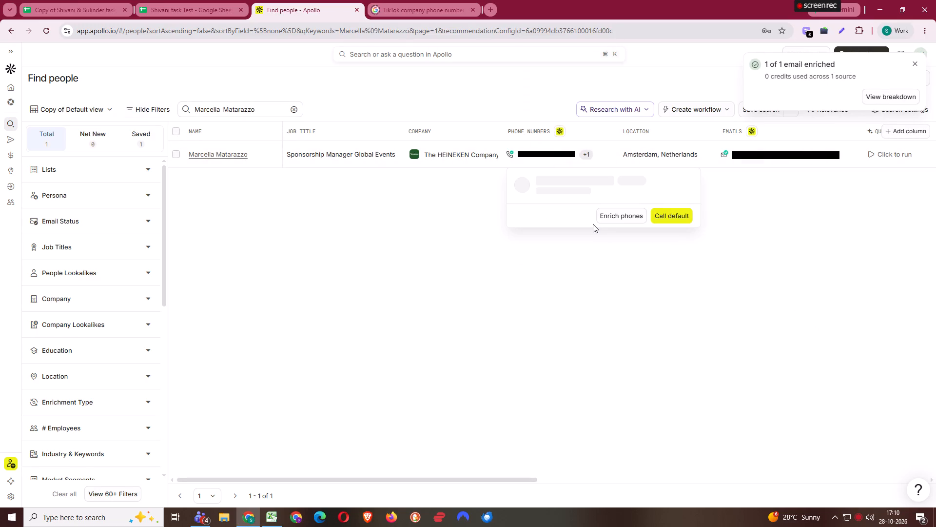
Mark row 83 as Done in the Comments column of the Excel lead list.
key(alt+Tab)
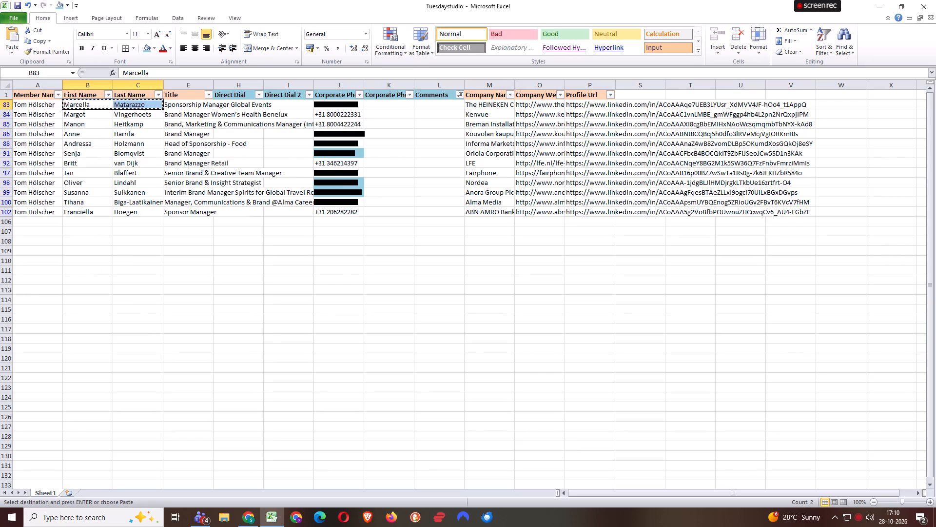
click(447, 106)
key(d)
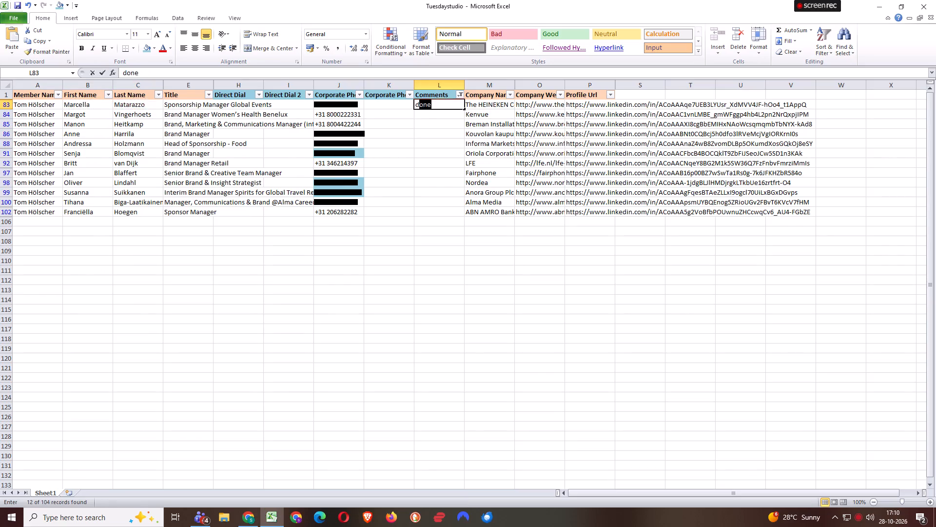
click(436, 178)
click(455, 99)
Search Apollo for the contact in row 84 by full name.
drag(136, 117, 98, 115)
key(ctrl+c)
key(alt+Tab)
double_click(228, 105)
triple_click(225, 109)
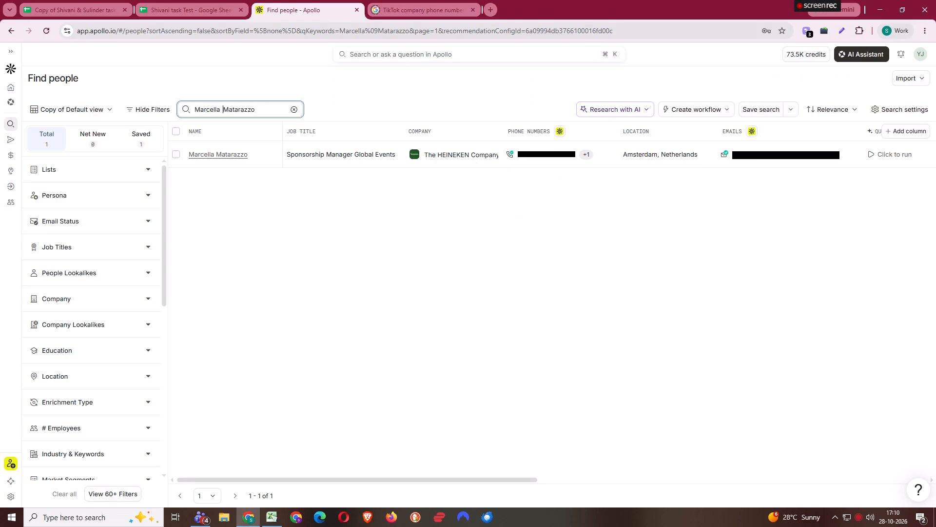
key(ctrl+v)
key(Return)
key(Return)
key(Return)
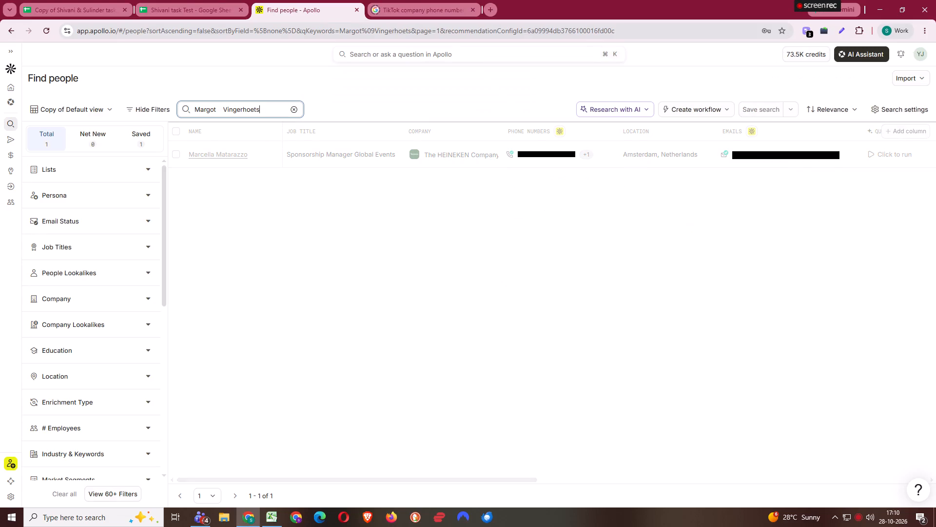
key(Return)
alt+scroll(225, 109, up, 3)
Reapply the blanks-only filter on the Comments column in Excel to hide the completed row 83.
key(alt+Tab)
click(458, 98)
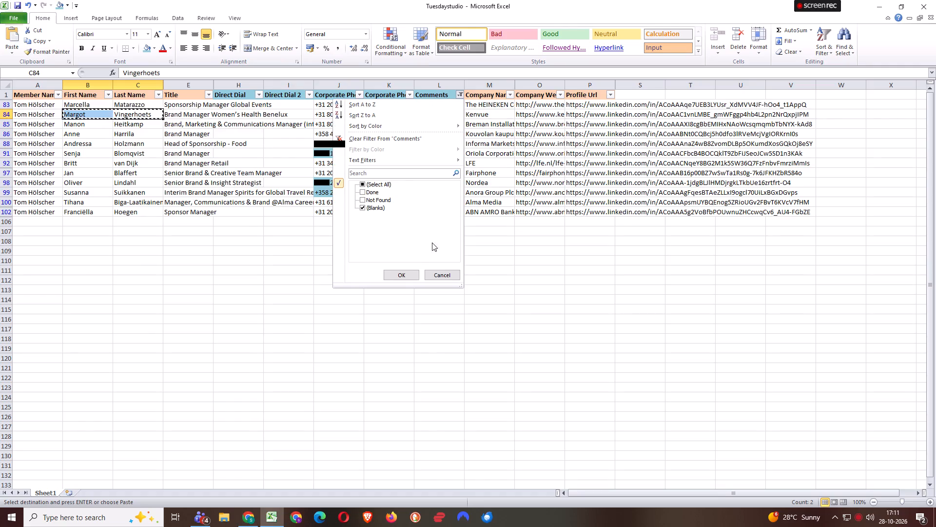
click(389, 272)
Check the Kenvue match's phone details and HQ number in Apollo.
key(alt+Tab)
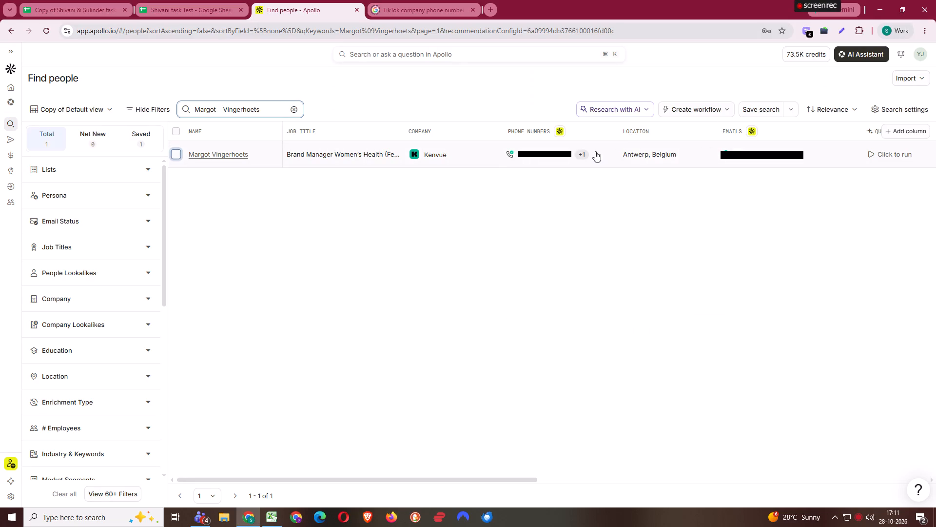
click(595, 151)
click(569, 204)
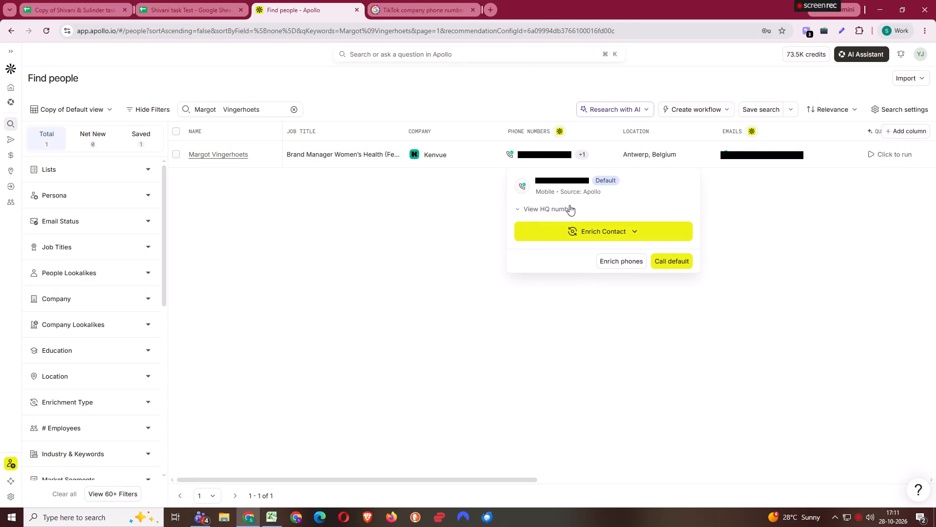
Mark row 84 as Done in Comments in Excel and reapply the blanks-only filter on that column.
key(alt+Tab)
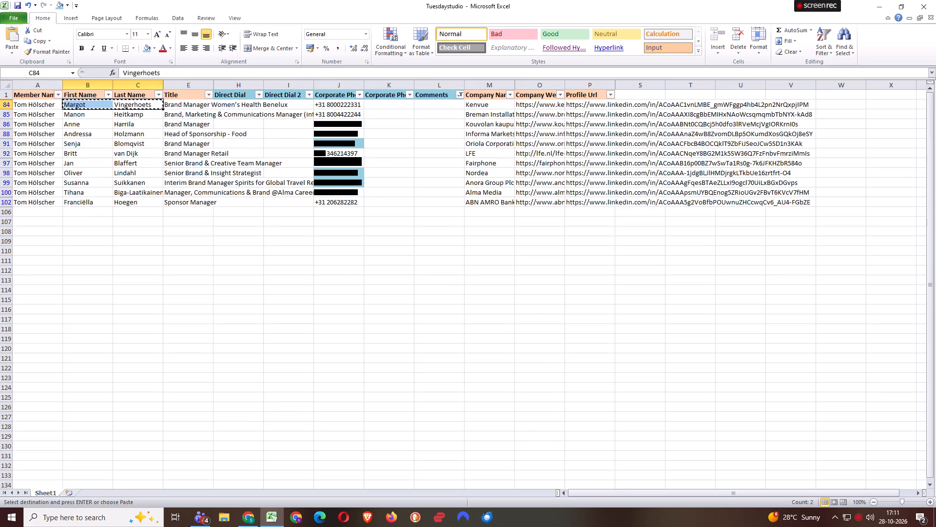
click(444, 103)
key(d)
click(438, 172)
click(460, 96)
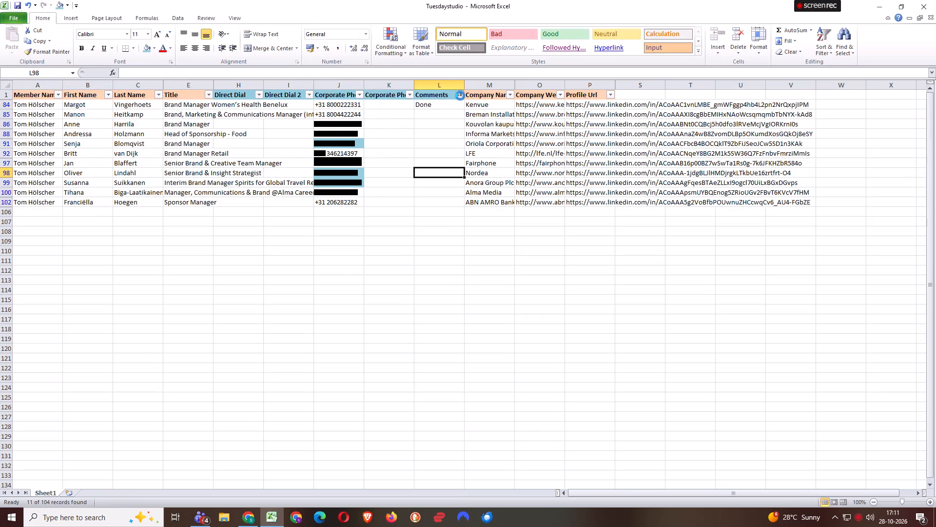
click(404, 274)
Search Apollo for the contact in row 85 by full name.
drag(129, 103, 106, 103)
key(ctrl+c)
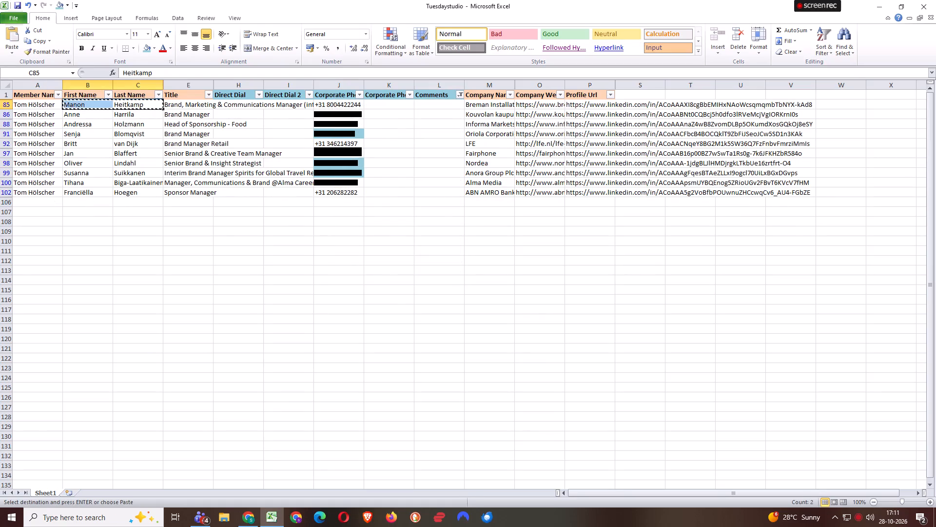
key(alt+Tab)
triple_click(244, 112)
key(ctrl+v)
key(Return)
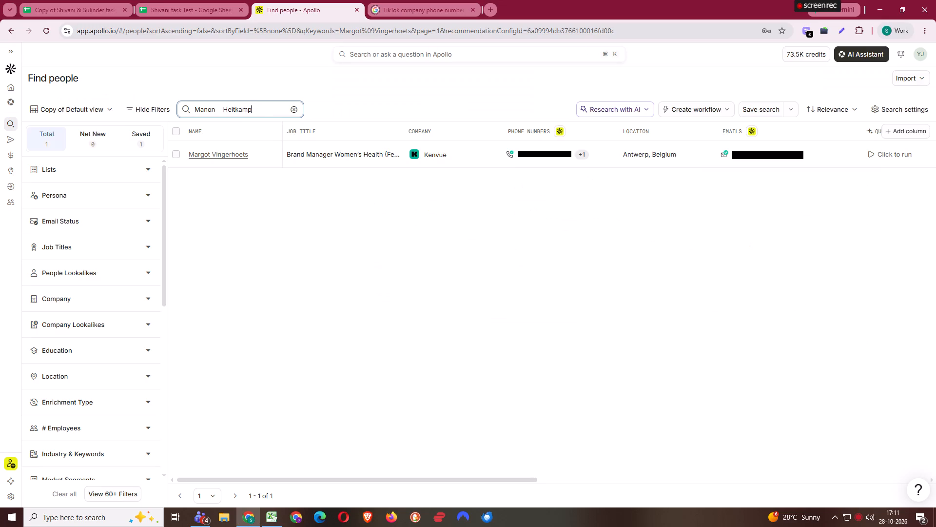
key(Return)
scroll(244, 112, up, 3)
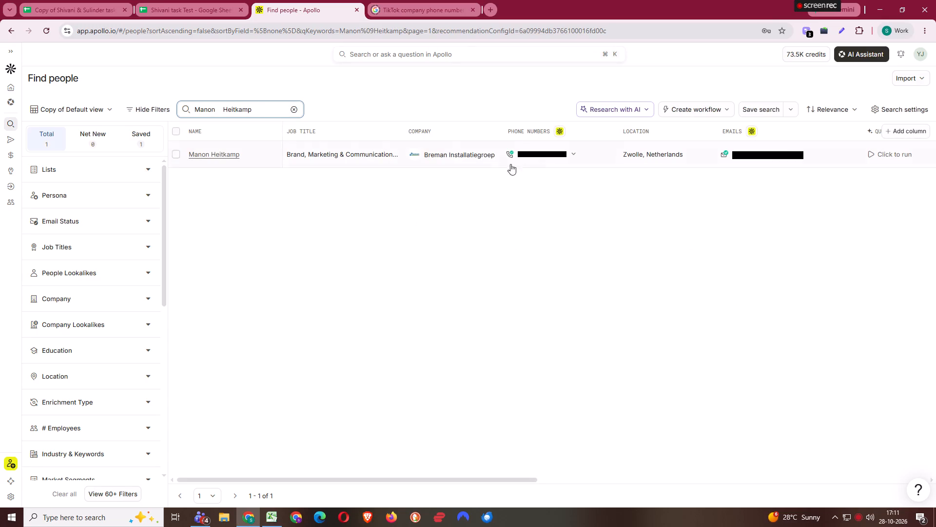
Copy the Breman Installatiegroep match's mobile number from Apollo into the Direct Dial cell of row 85 in Excel, cleaning up its spacing.
click(569, 158)
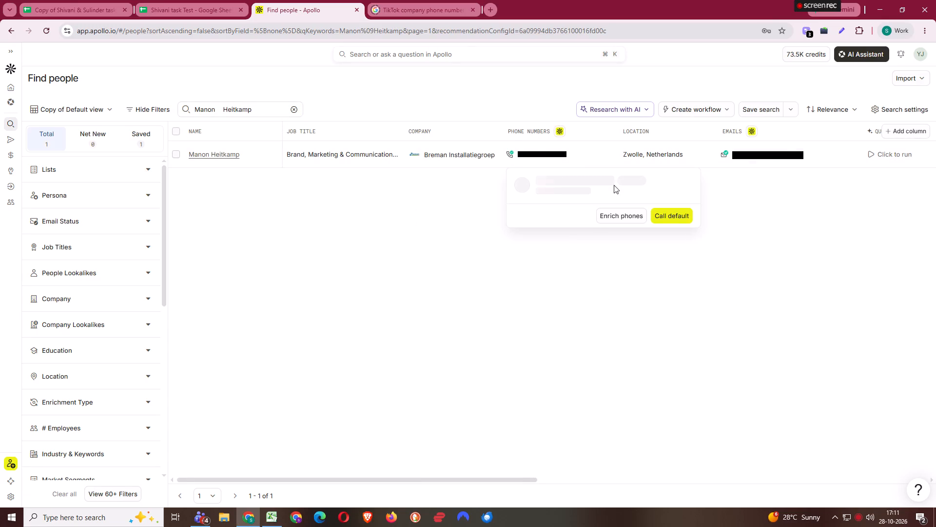
key(alt+Tab)
key(alt+Tab)
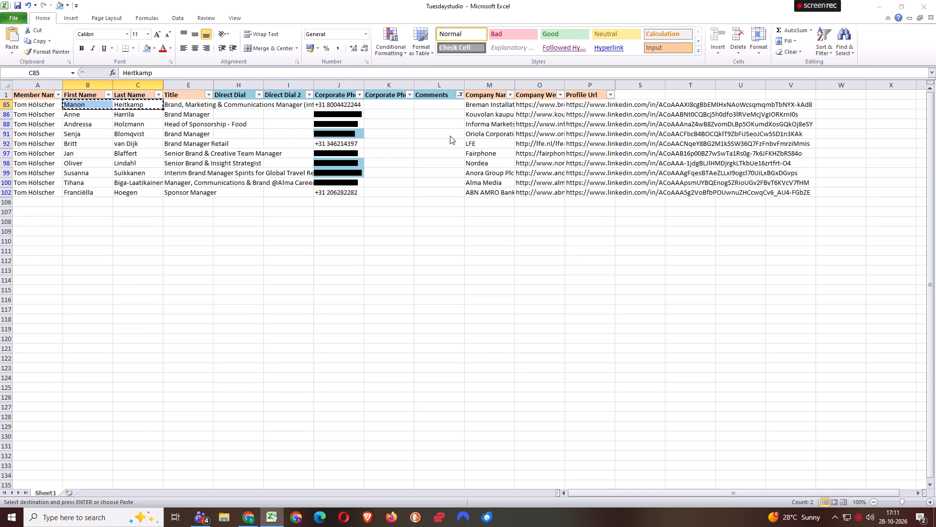
click(635, 186)
key(alt+Tab)
click(230, 106)
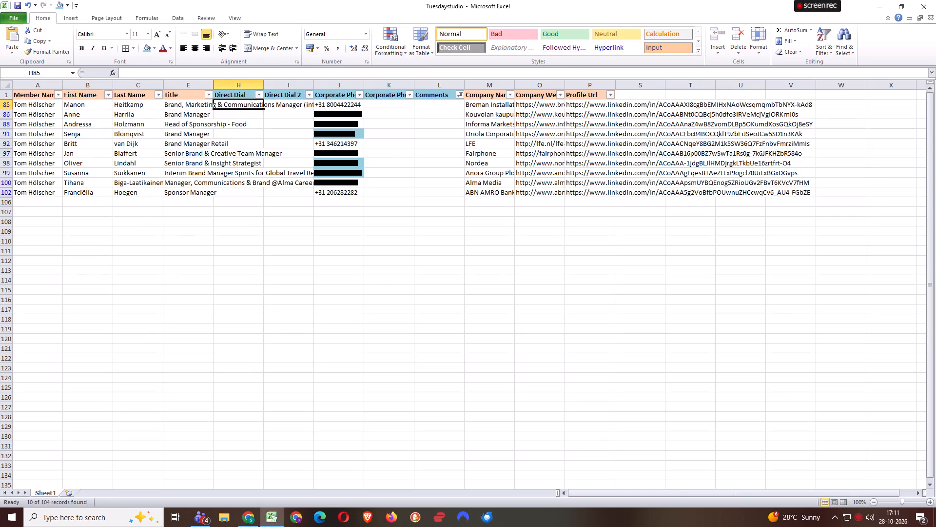
key(apostrophe)
key(ctrl+v)
click(236, 106)
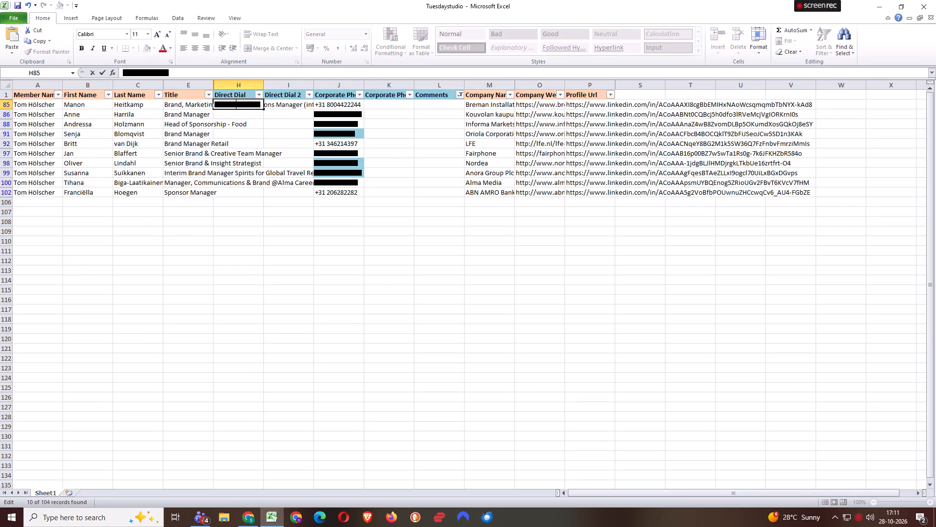
key(Left)
key(BackSpace)
Search Apollo for the contact in row 86 by full name.
scroll(234, 107, up, 4)
drag(119, 110, 103, 112)
key(ctrl+c)
key(alt+Tab)
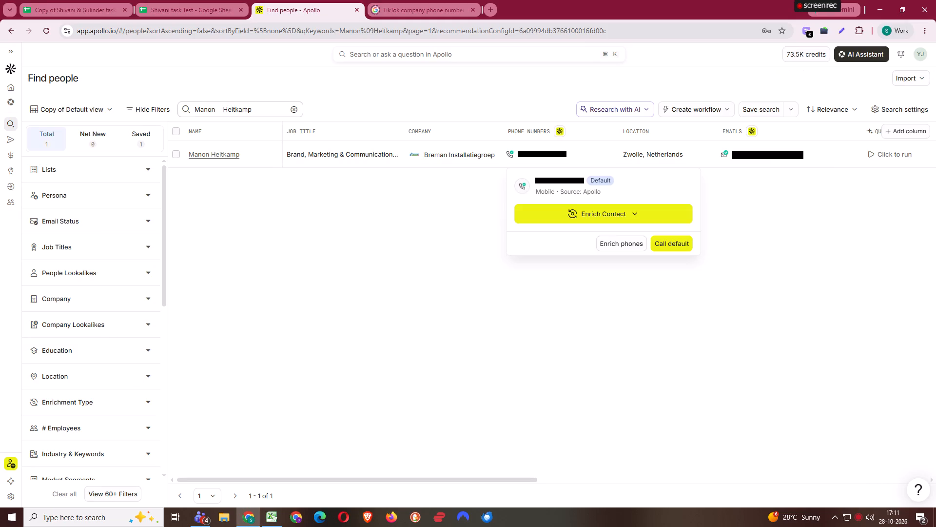
triple_click(231, 109)
key(ctrl+v)
key(Return)
key(Return)
Mark row 85 as Done in Comments in Excel and reapply the blanks-only filter on that column.
key(alt+Tab)
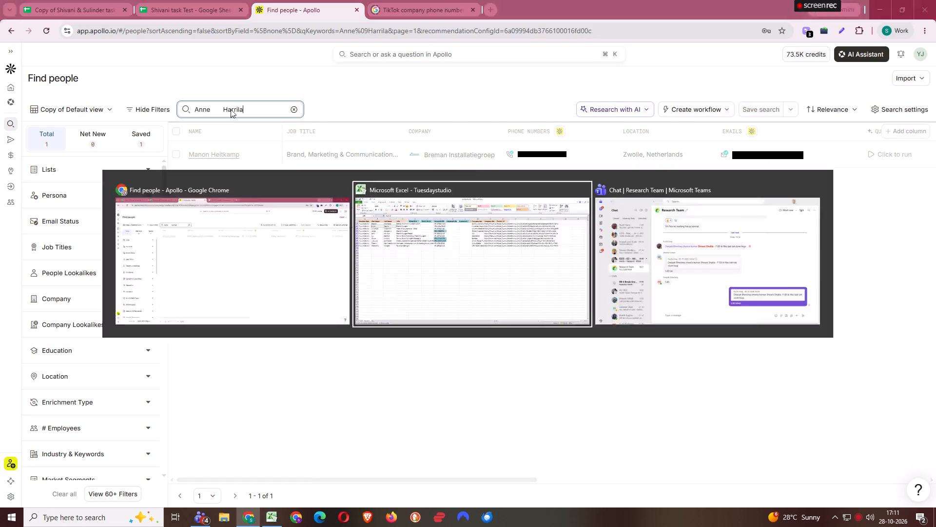
scroll(231, 109, up, 2)
click(448, 100)
key(d)
key(d)
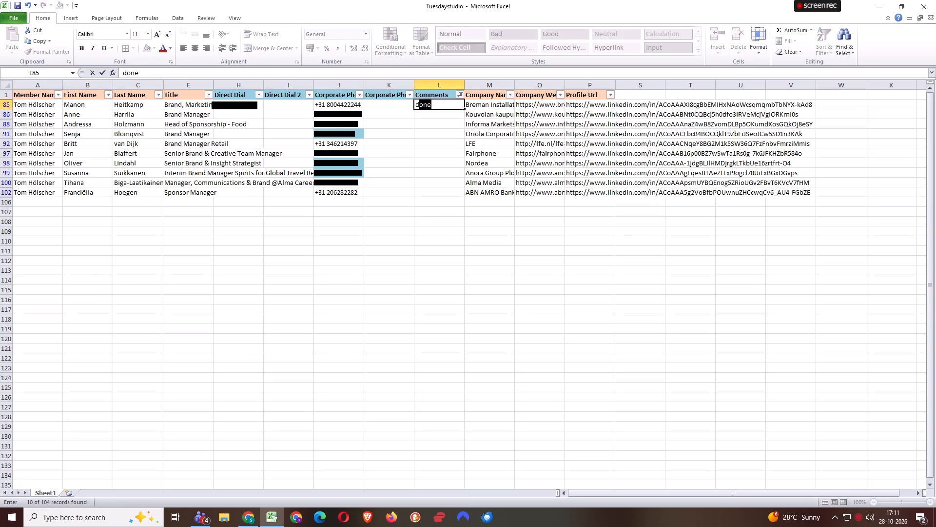
click(456, 101)
click(447, 155)
click(459, 95)
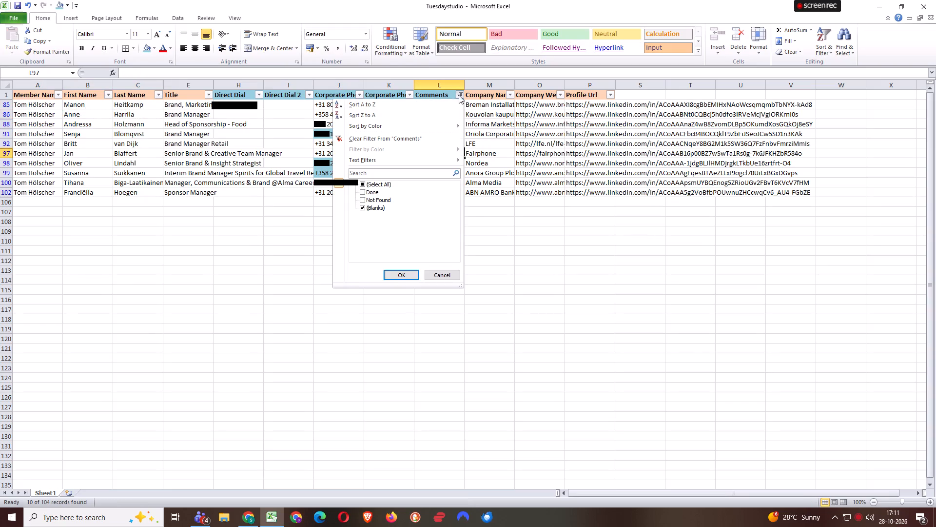
click(398, 278)
Check the Kouvolan kaupunki match's phone details and HQ number in Apollo.
key(alt+Tab)
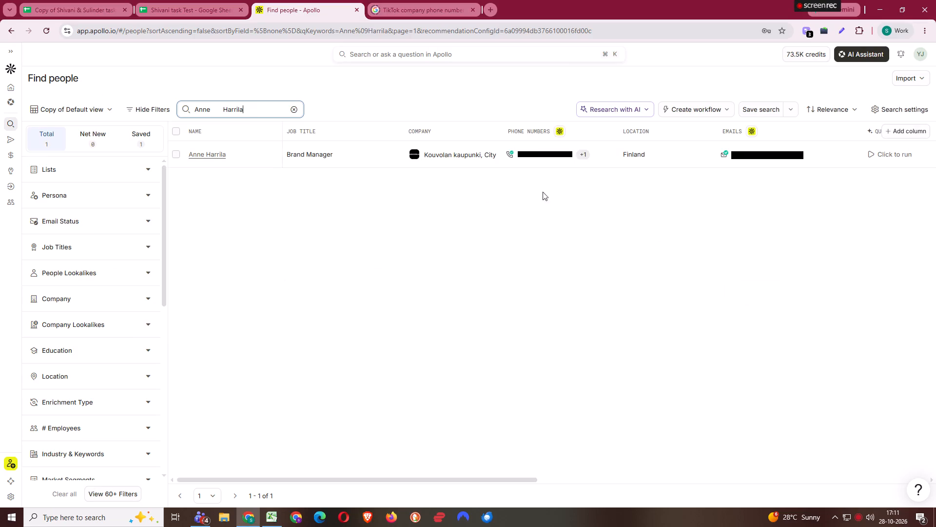
click(583, 157)
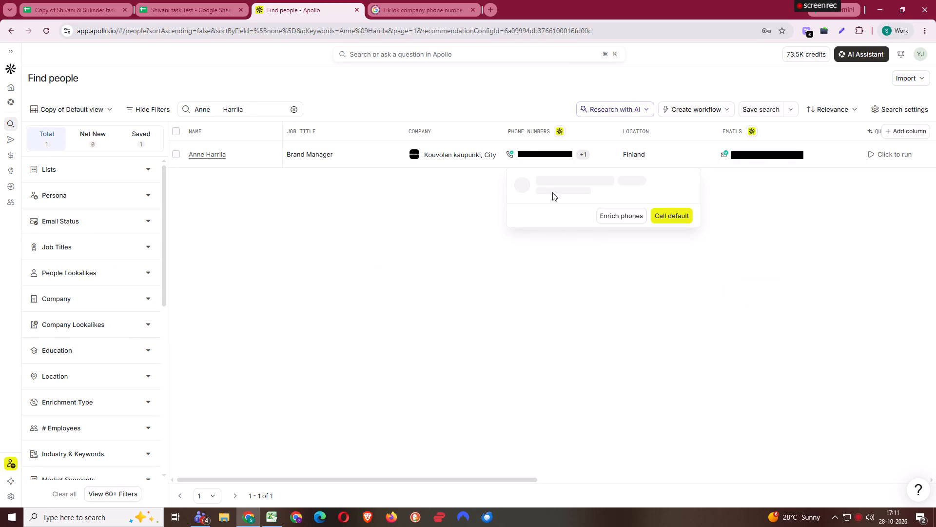
click(570, 211)
Mark row 86 as Done in Comments in Excel and apply the current fill colour to its Corporate Phone cell.
key(alt+Tab)
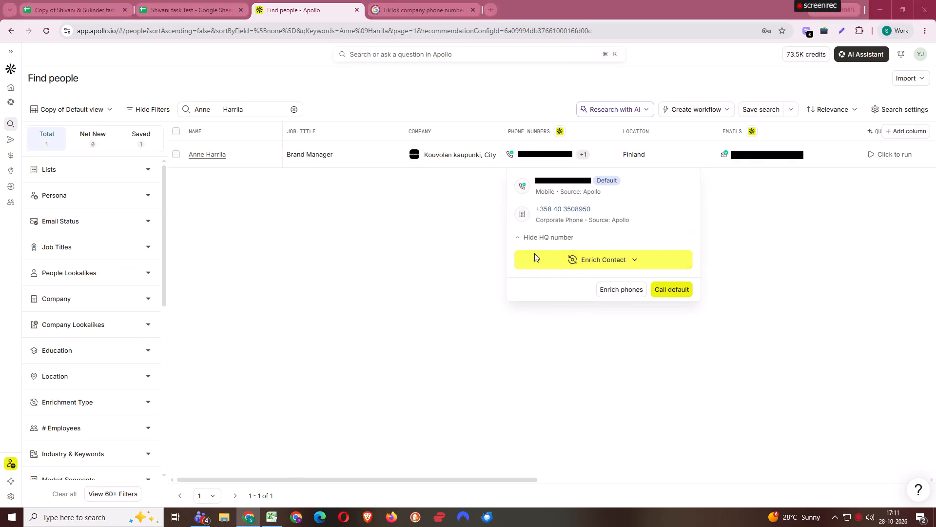
click(436, 104)
key(d)
click(330, 98)
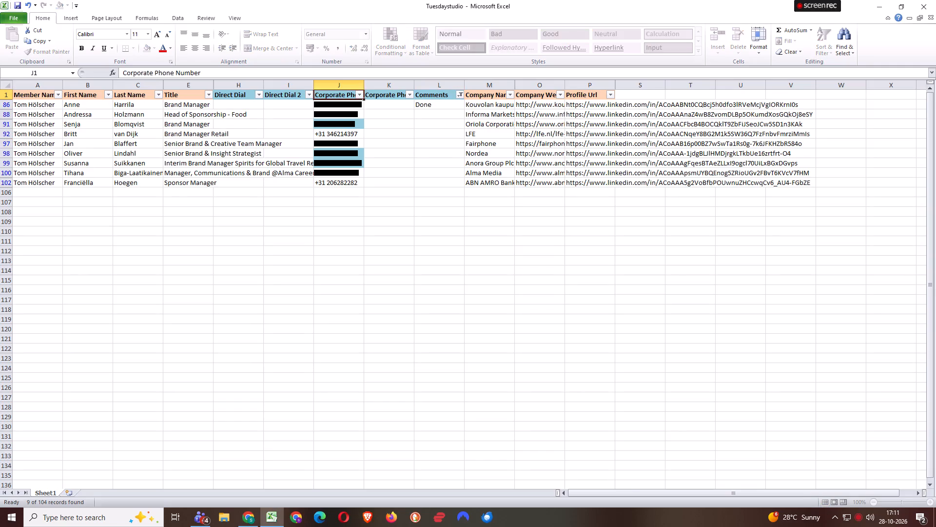
click(328, 103)
click(142, 51)
Search Apollo for the contact in row 88 by full name.
drag(138, 116, 137, 116)
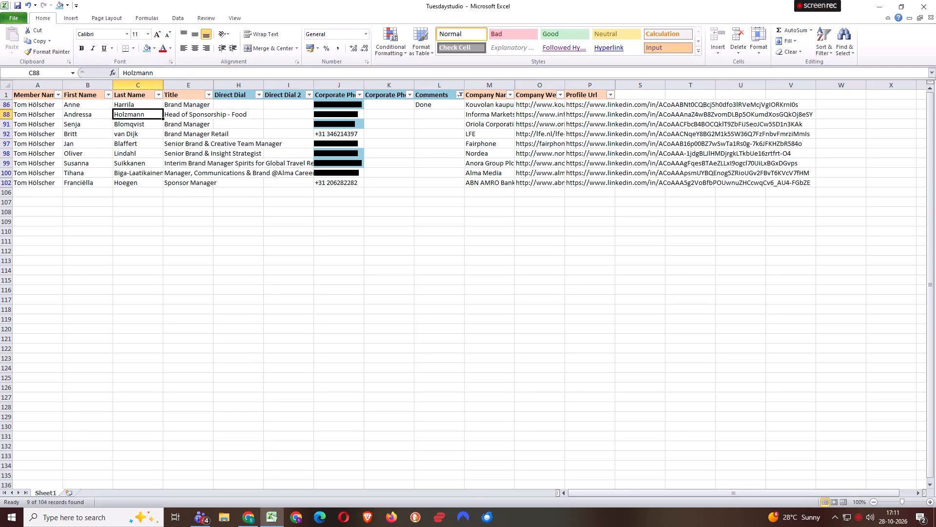
drag(137, 116, 101, 116)
key(ctrl+c)
key(alt+Tab)
triple_click(210, 105)
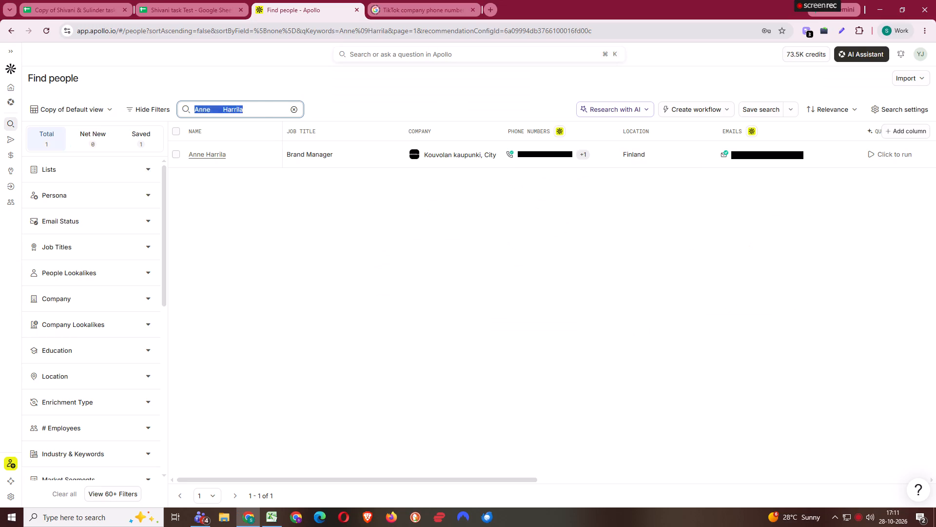
key(ctrl+v)
key(Return)
Reapply the Last Name filter in Excel with all names kept, to hide the completed row 86.
key(alt+Tab)
scroll(210, 105, up, 1)
click(157, 94)
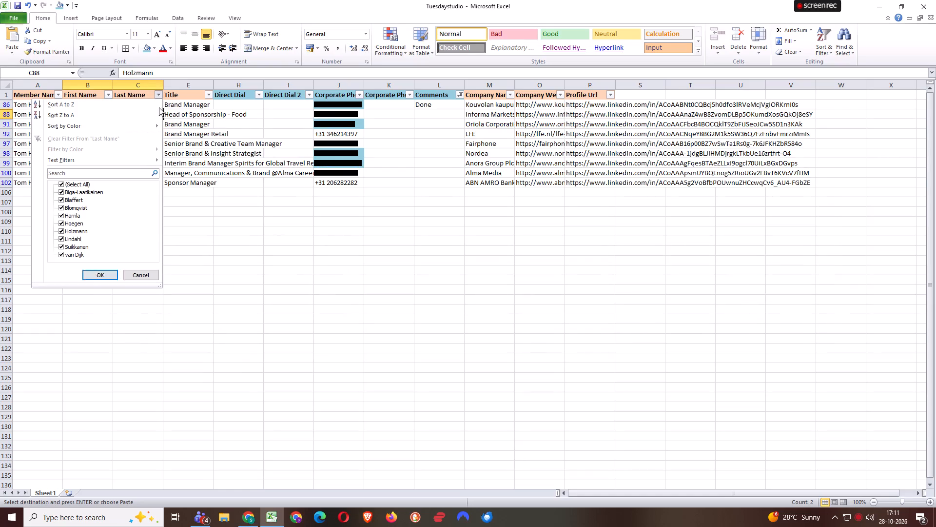
click(95, 275)
Copy the Informa Markets match's mobile number from Apollo into the Direct Dial cell of row 88 in Excel, cleaning up its spacing.
key(alt+Tab)
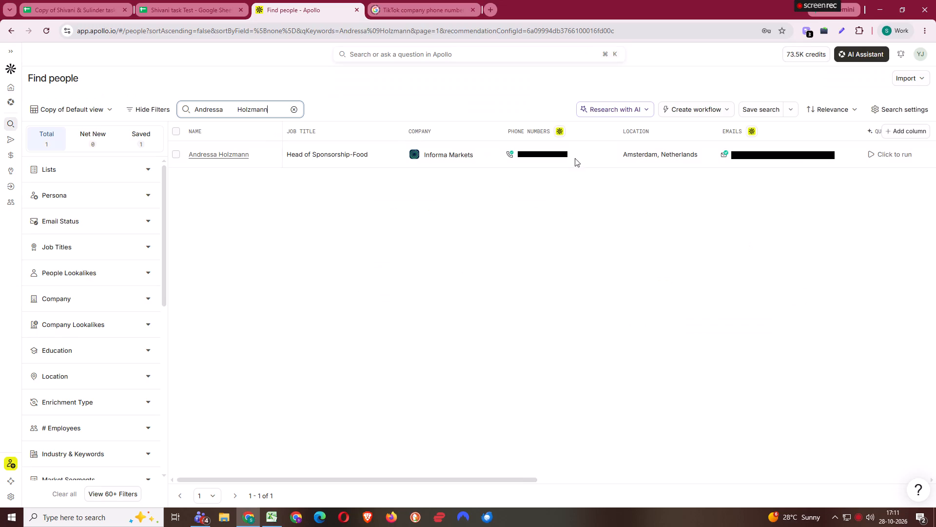
click(575, 157)
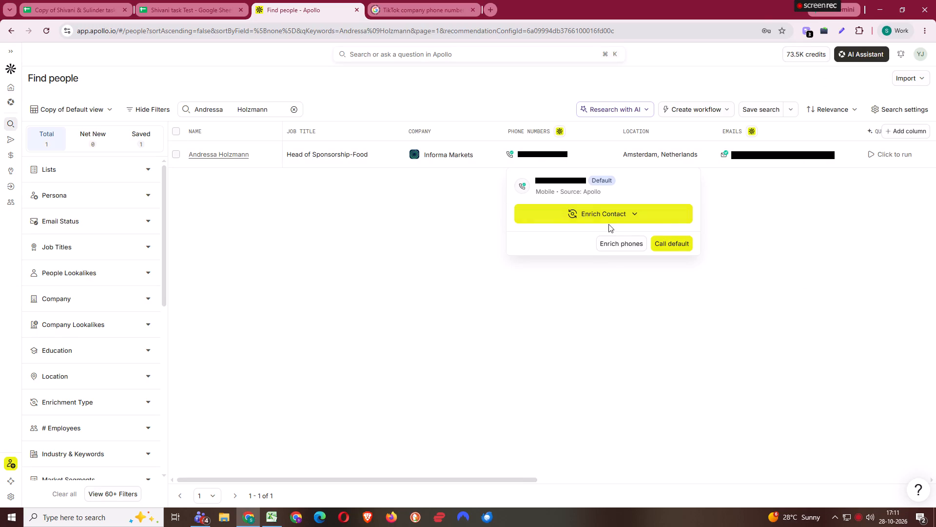
click(632, 189)
key(alt+Tab)
click(236, 107)
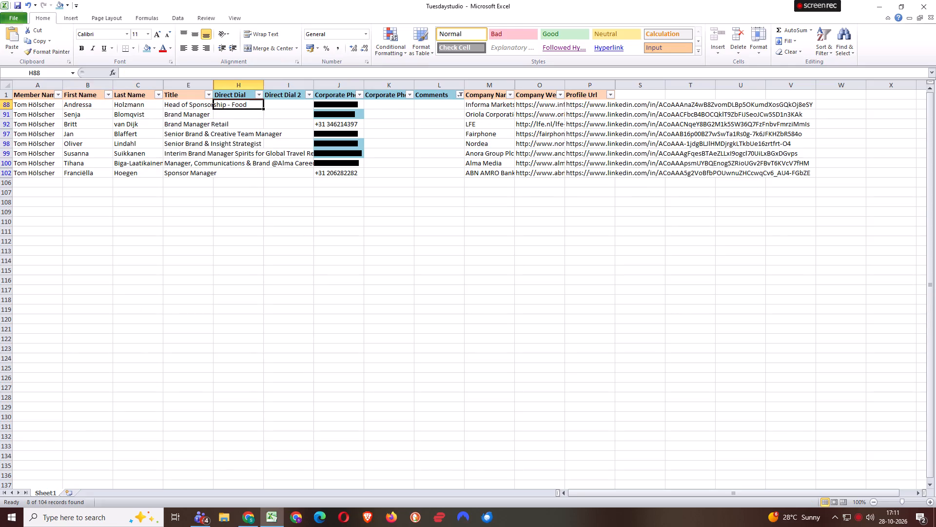
key(apostrophe)
key(ctrl+v)
scroll(211, 110, up, 3)
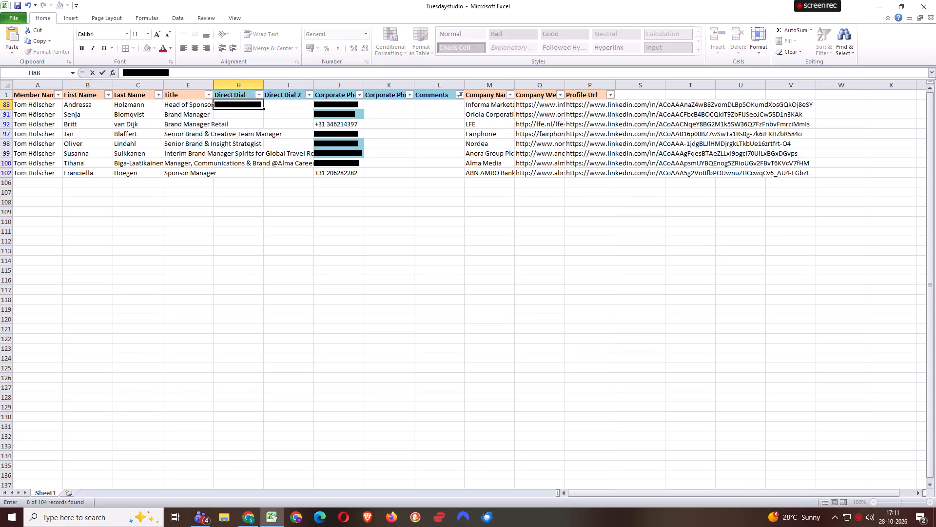
click(234, 102)
key(BackSpace)
Search Apollo for the contact in row 91 by full name.
scroll(258, 169, up, 3)
drag(129, 113, 111, 111)
key(ctrl+c)
key(alt+Tab)
triple_click(235, 109)
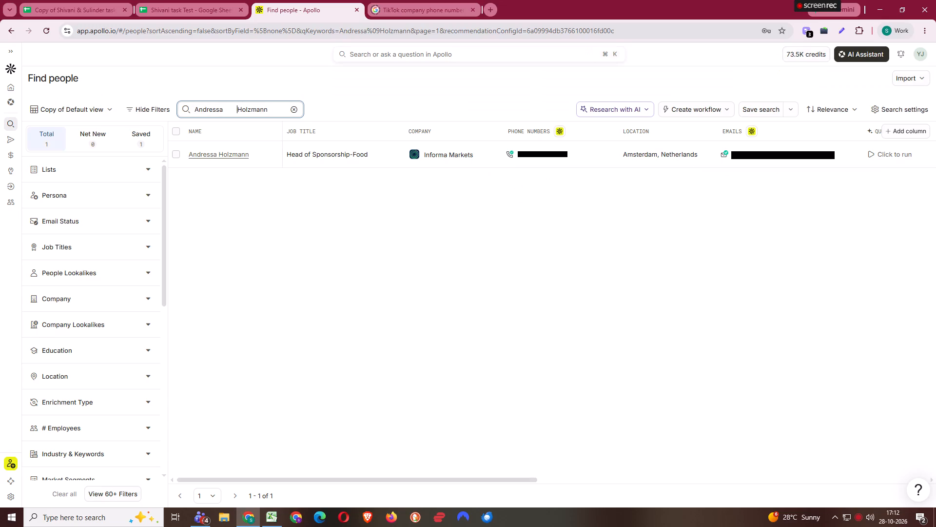
key(ctrl+v)
key(Return)
Mark row 88 as Done in Comments in Excel and reapply the blanks-only filter on that column.
key(alt+Tab)
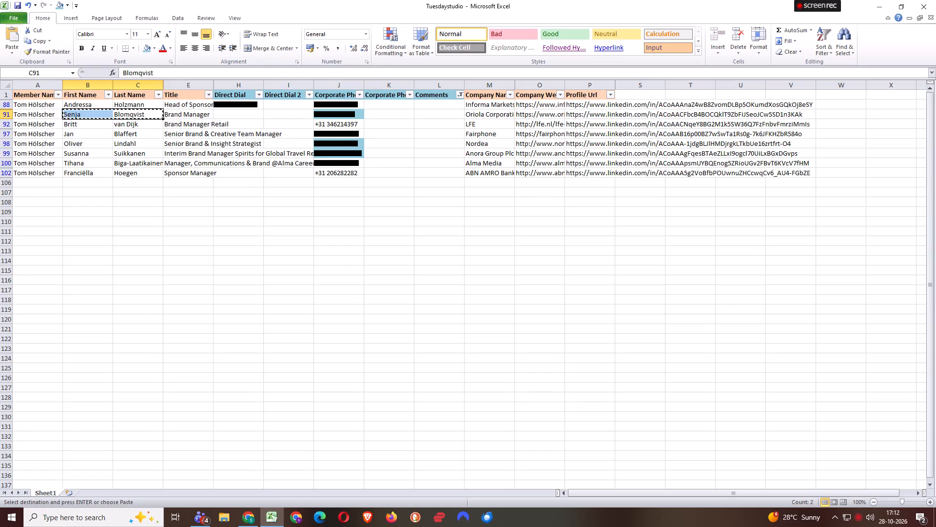
click(445, 104)
key(d)
click(459, 94)
click(412, 272)
Check the Oriola Corporation match's phone details and HQ number in Apollo.
key(alt+Tab)
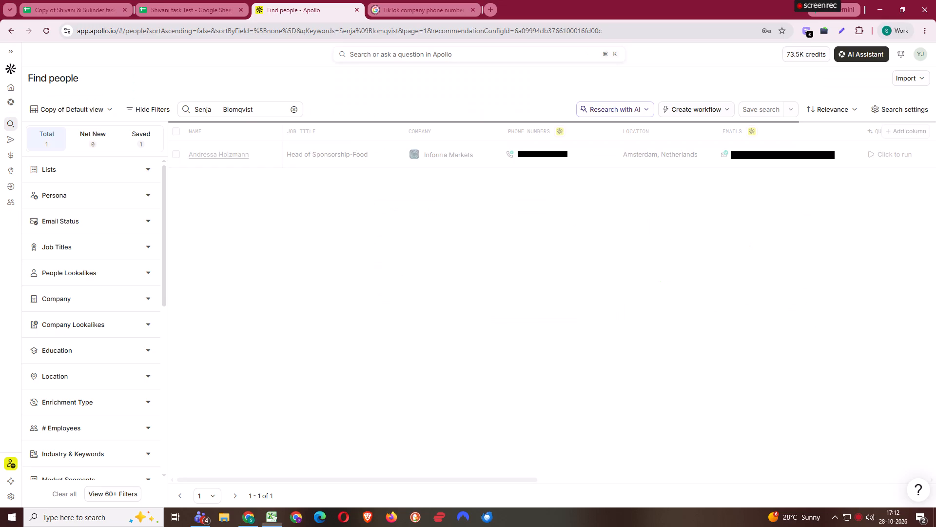
click(588, 155)
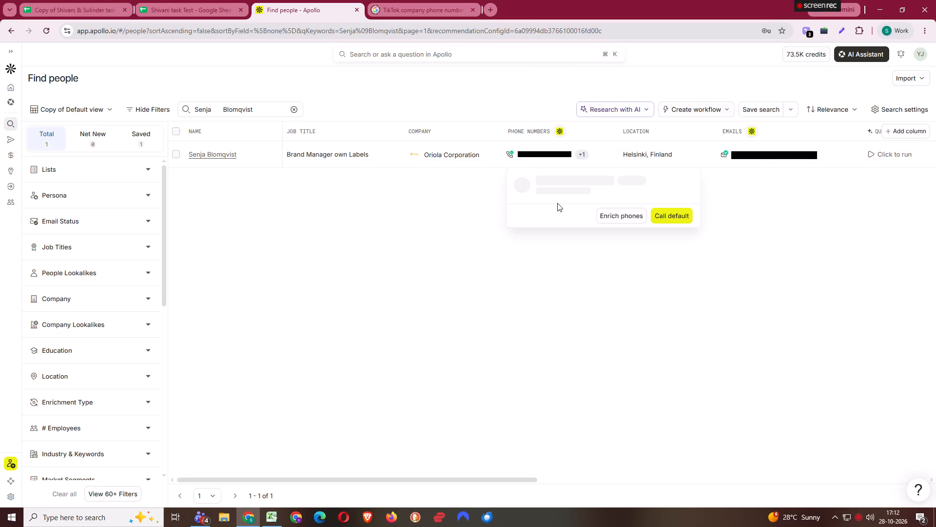
click(556, 208)
Mark row 91 as Done in the Comments column in Excel.
key(alt+Tab)
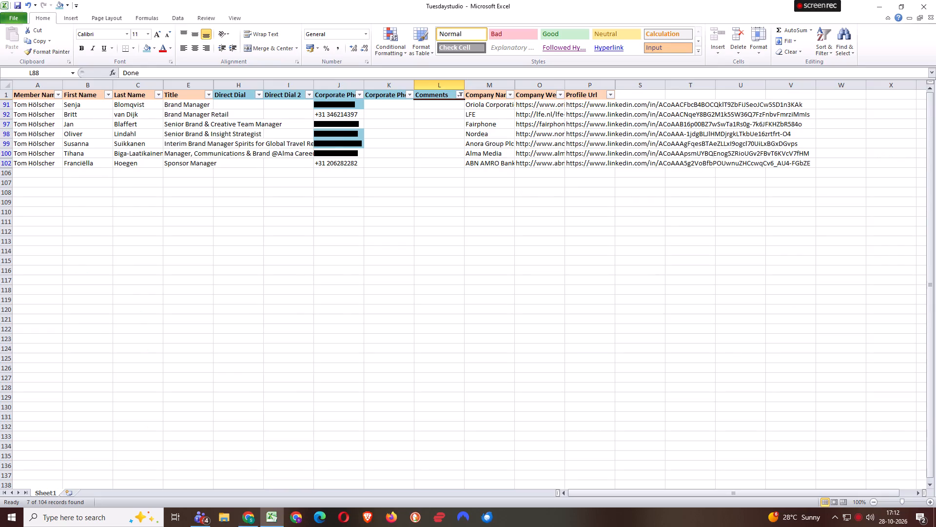
click(420, 108)
key(d)
Search Apollo for the contact in row 92 by full name.
drag(126, 114, 102, 114)
key(ctrl+c)
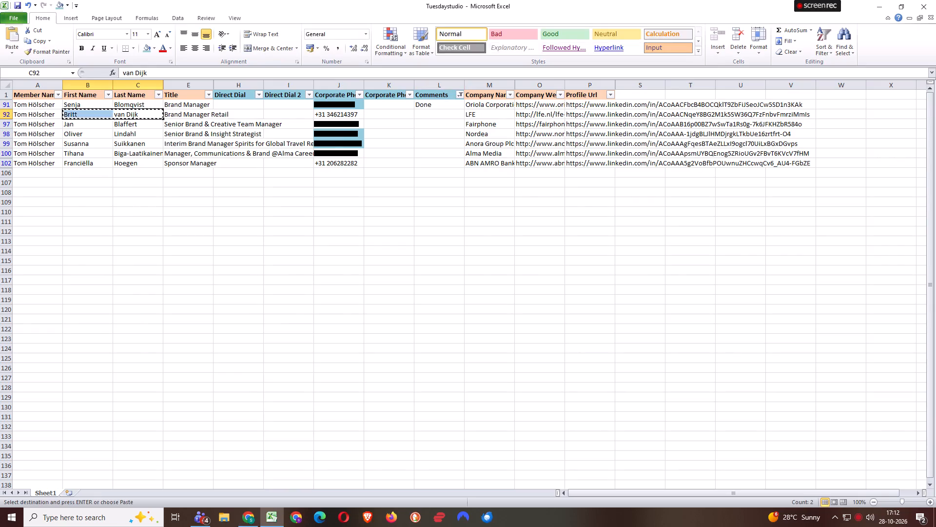
key(alt+Tab)
triple_click(241, 108)
key(ctrl+v)
key(Return)
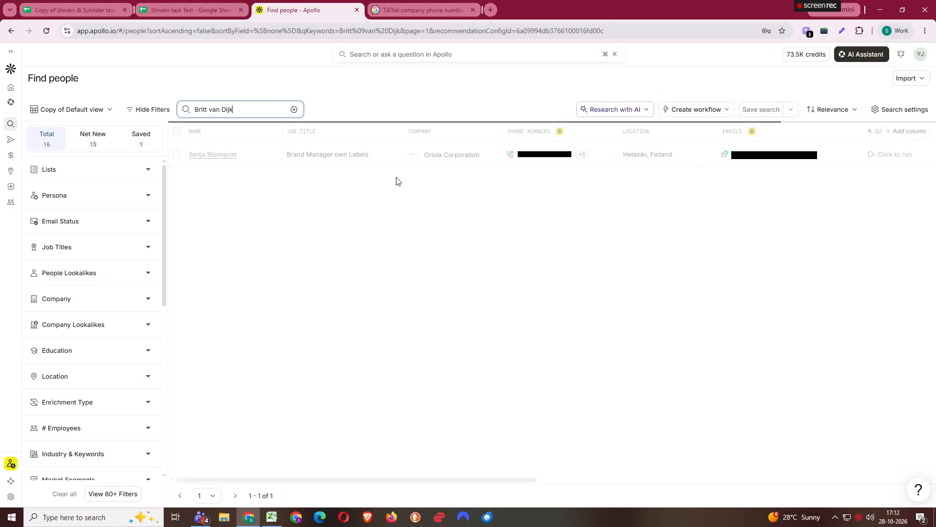
Check the LFE match's HQ number in Apollo and copy the mobile number into row 92's Direct Dial cell in Excel, cleaning up its spacing.
click(570, 262)
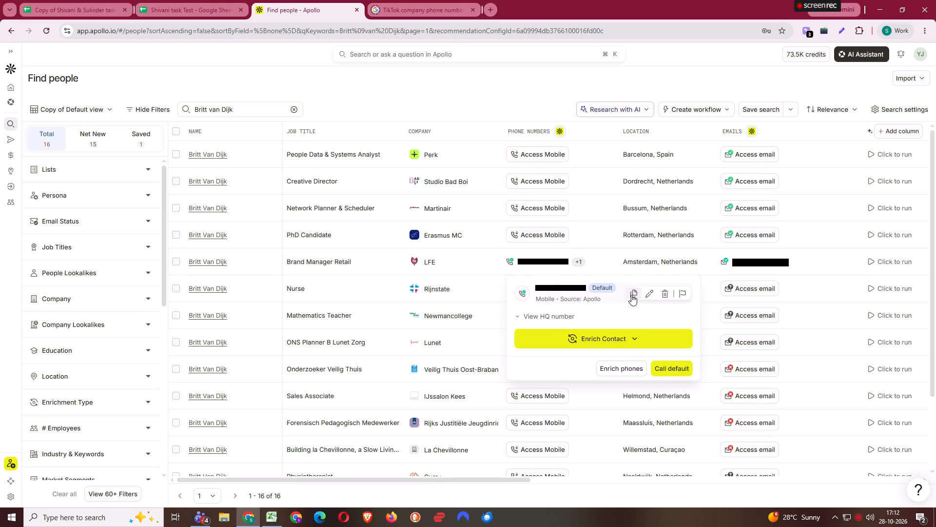
click(631, 295)
click(551, 319)
key(alt+Tab)
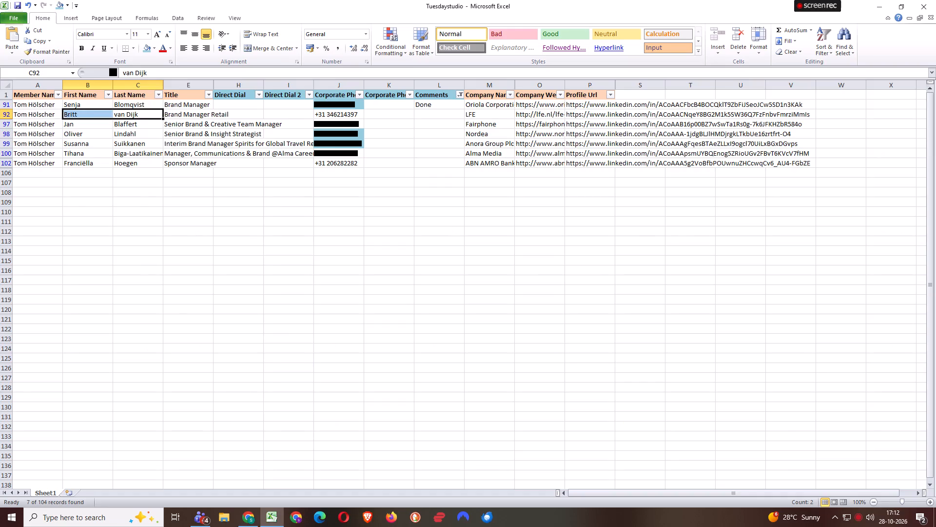
click(234, 114)
key(apostrophe)
key(ctrl+v)
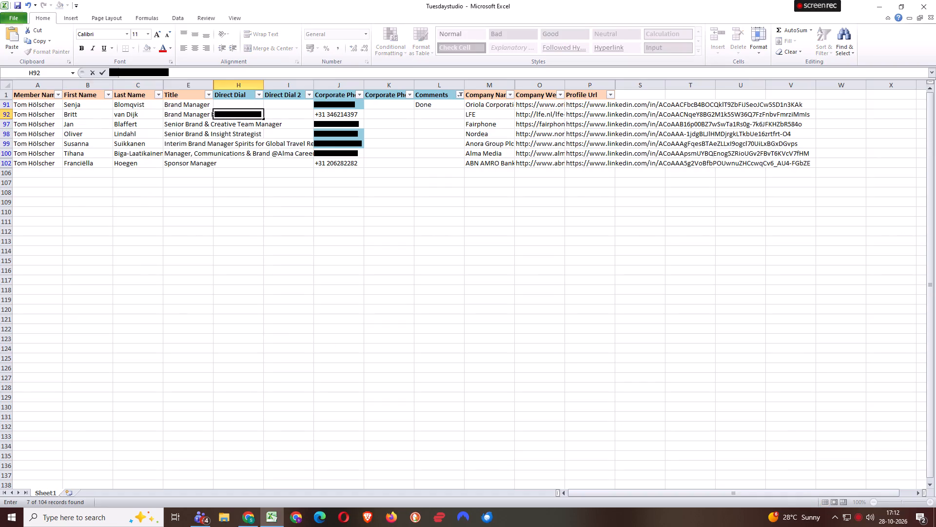
click(234, 114)
key(BackSpace)
Search Apollo for the contact in row 97 by full name.
scroll(259, 150, up, 1)
drag(138, 122, 97, 123)
key(ctrl+c)
key(alt+Tab)
triple_click(239, 107)
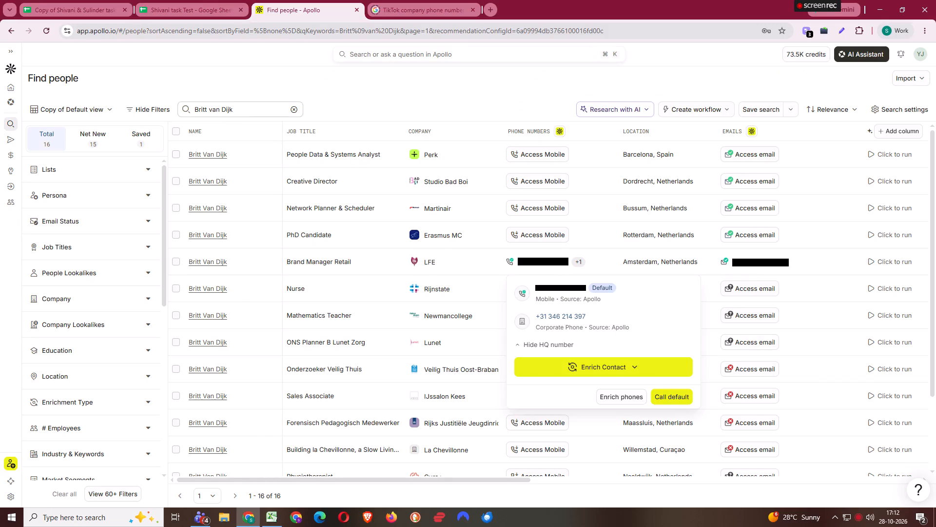
key(ctrl+v)
key(Return)
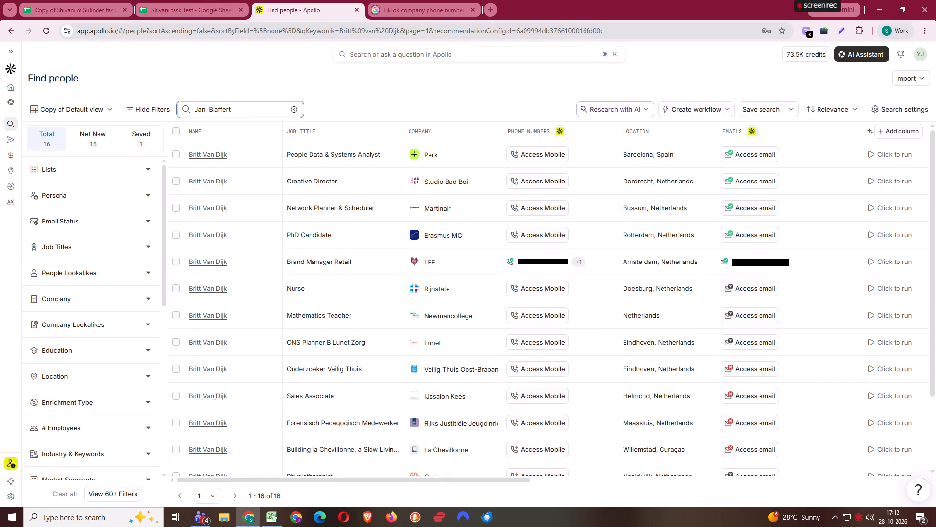
key(Return)
key(Return)
Fill Done down into row 92's Comments cell in Excel and reapply the blanks-only Comments filter.
key(alt+Tab)
drag(444, 107, 444, 109)
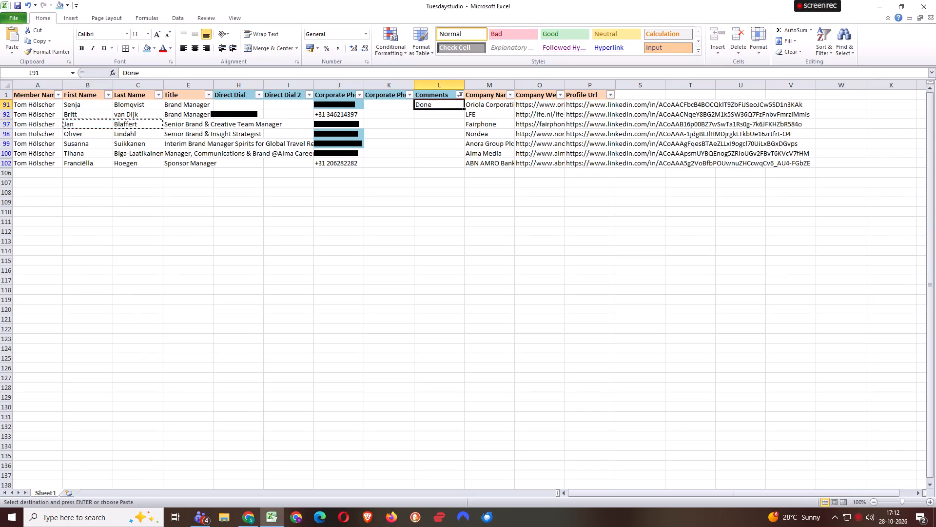
drag(444, 109, 445, 113)
key(ctrl+d)
click(462, 93)
click(400, 276)
Copy the Fairphone match's mobile number from Apollo into row 97's Direct Dial cell in Excel, cleaning up its spacing.
key(alt+Tab)
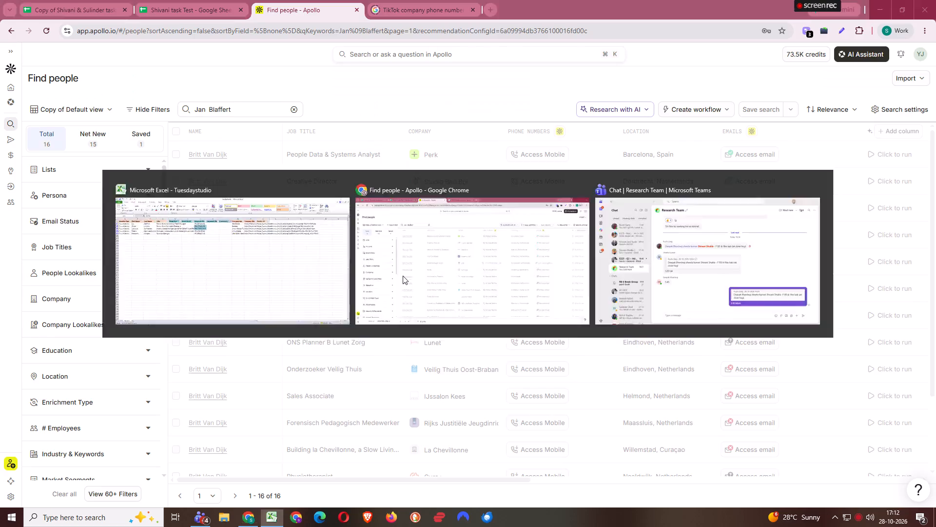
click(572, 152)
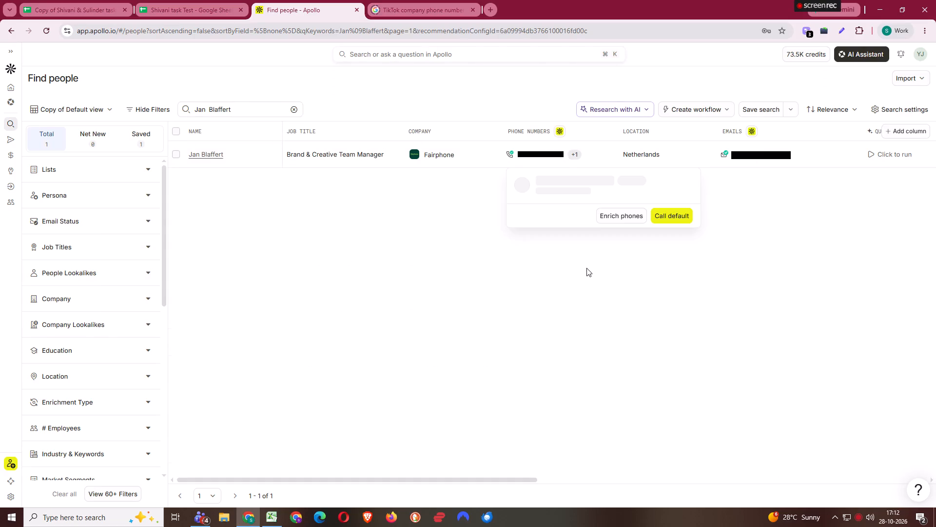
click(629, 187)
key(alt+Tab)
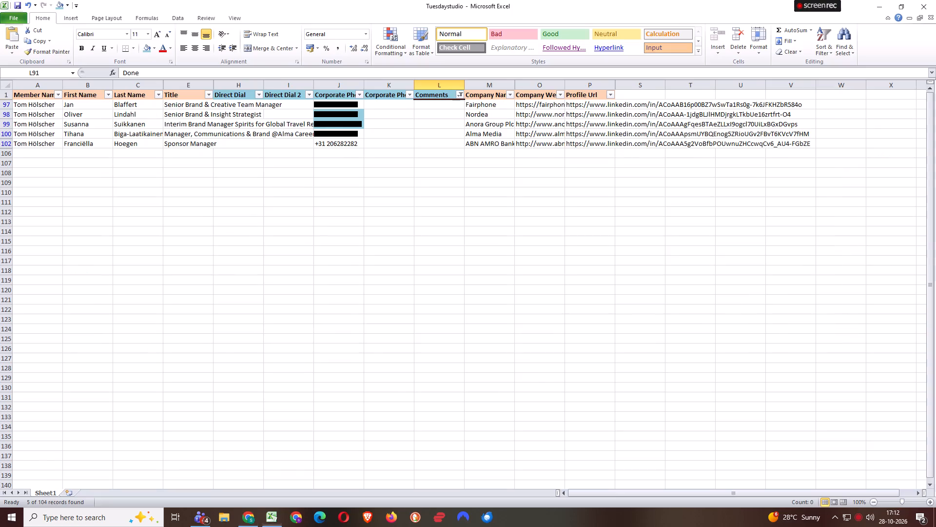
click(243, 103)
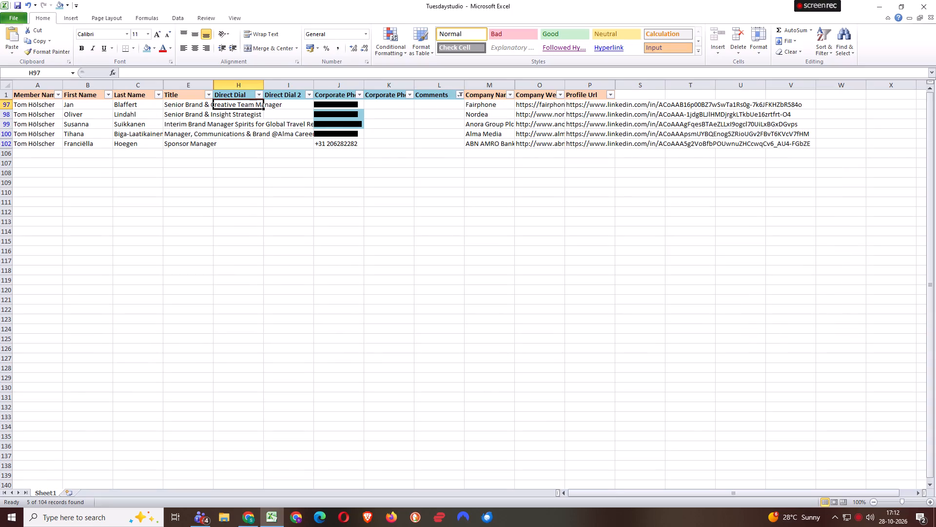
key(apostrophe)
key(ctrl+v)
click(234, 100)
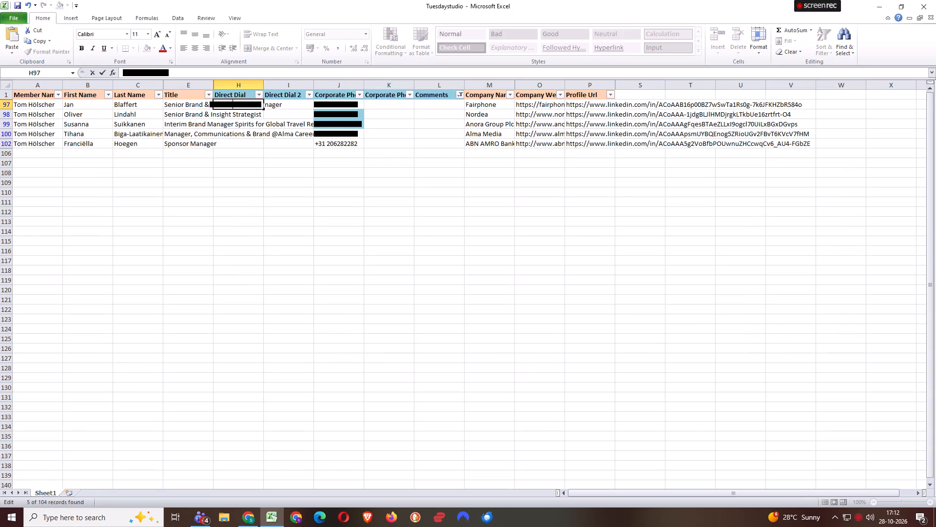
key(BackSpace)
Search Apollo for the contact in row 98 by full name.
drag(121, 118, 96, 112)
key(ctrl+c)
key(alt+Tab)
triple_click(214, 108)
key(ctrl+v)
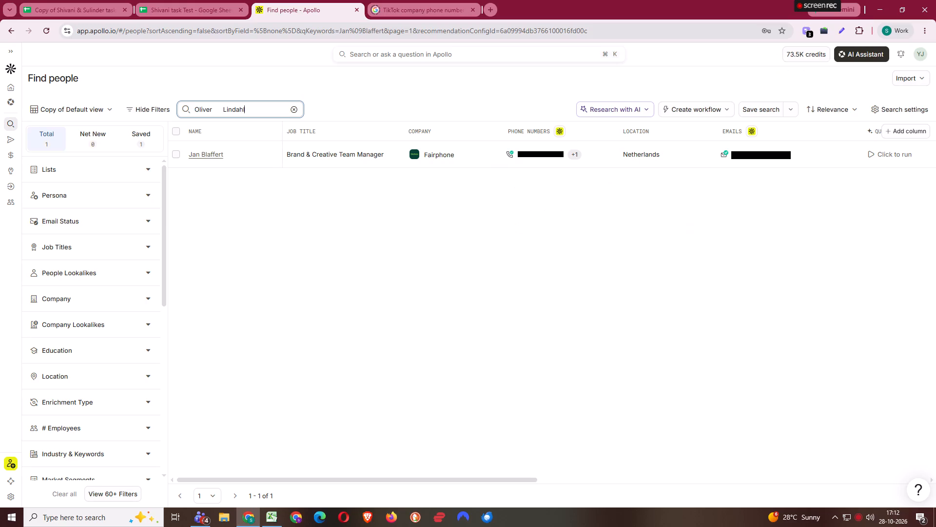
key(Return)
key(Return)
key(Return)
scroll(214, 108, up, 4)
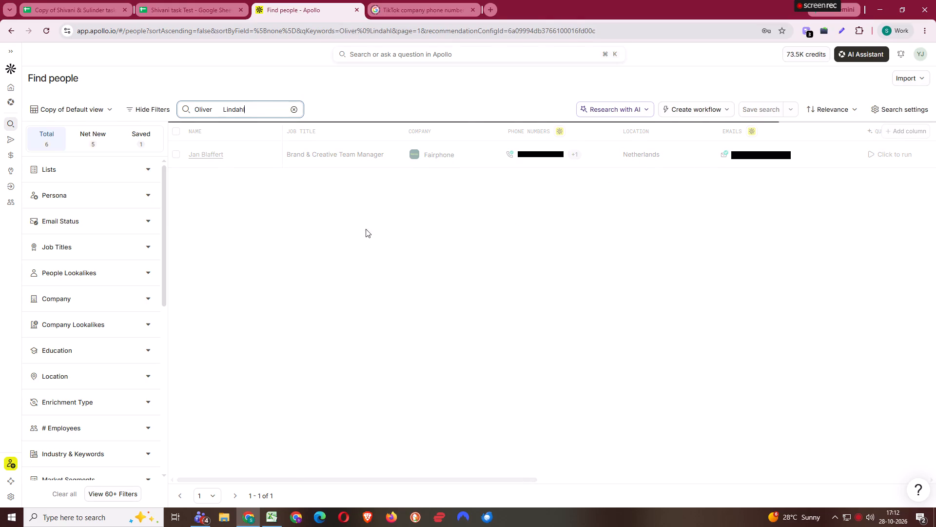
Mark row 97 as Done in the Comments column in Excel and reapply the blanks-only Comments filter.
key(alt+Tab)
click(434, 105)
key(d)
click(447, 142)
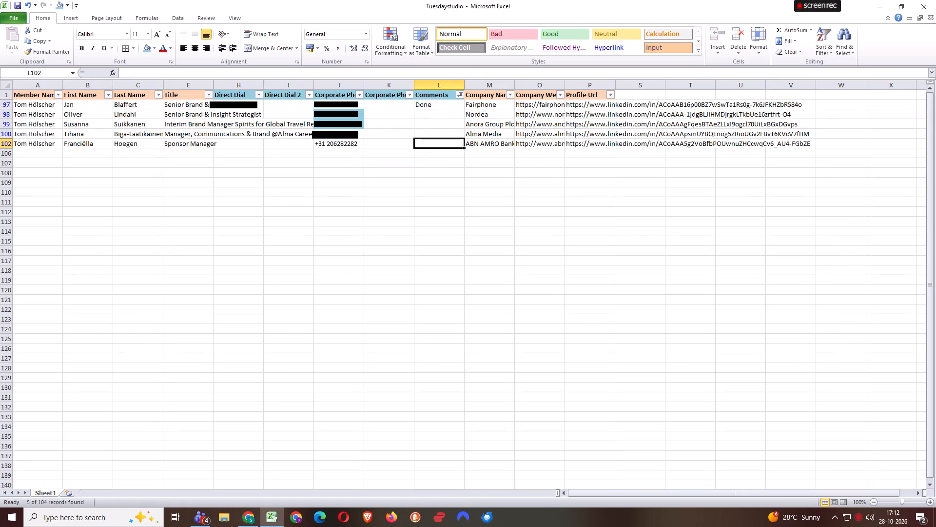
click(458, 94)
click(398, 271)
Check the Nordea match's mobile and HQ numbers in Apollo and mark row 98 as Done in Excel's Comments column.
key(alt+Tab)
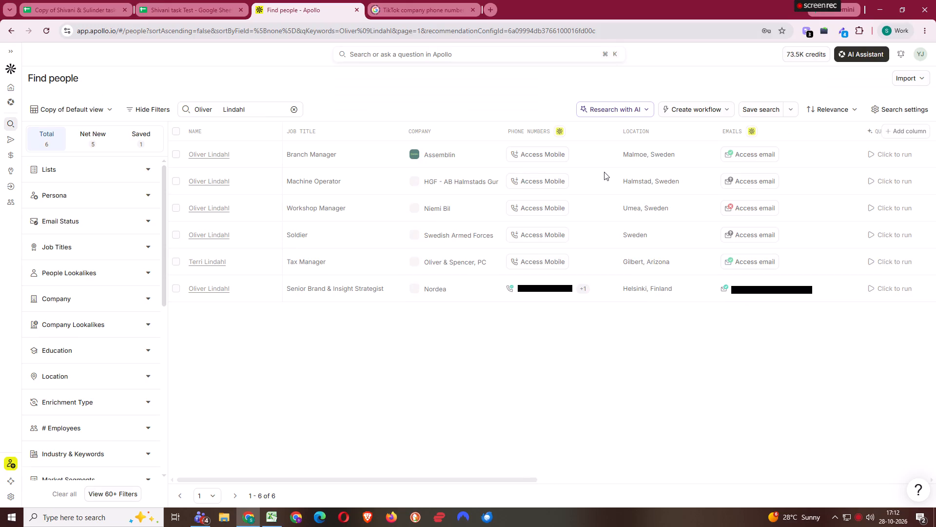
click(589, 289)
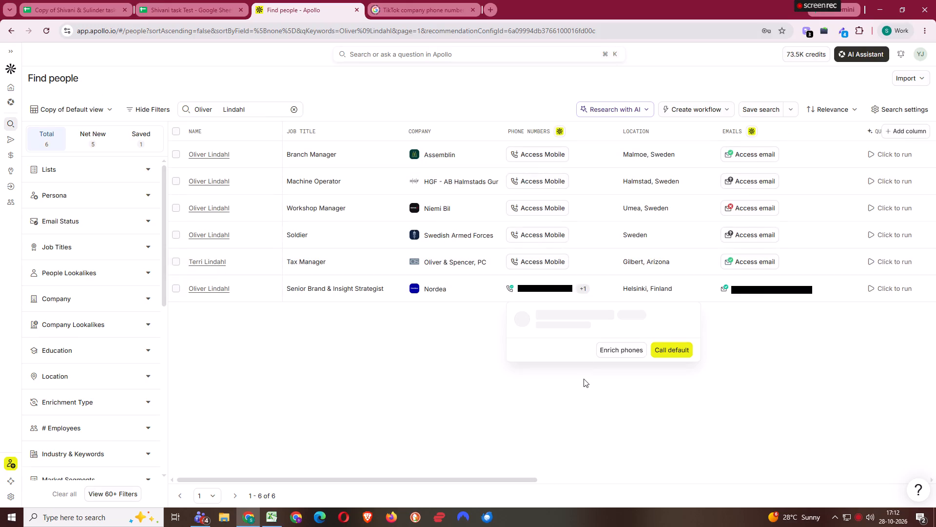
click(553, 348)
click(556, 341)
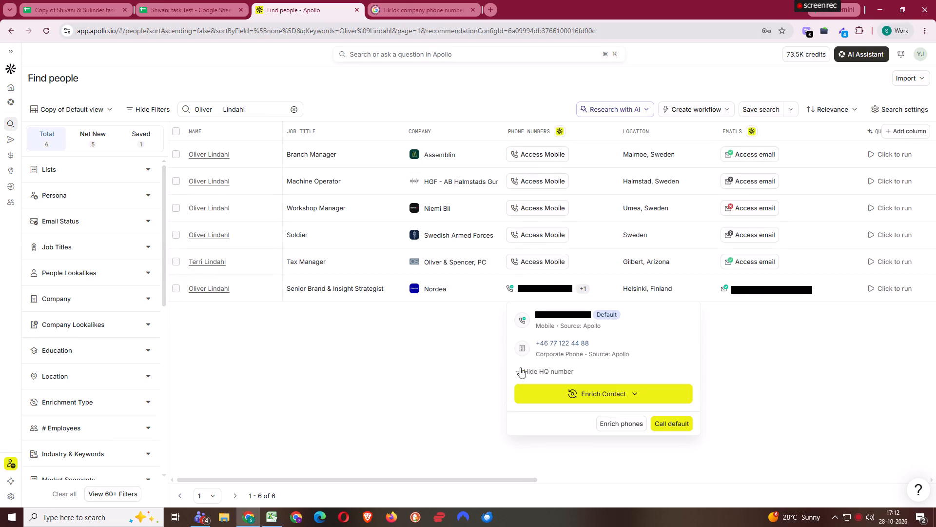
key(alt+Tab)
click(442, 105)
key(d)
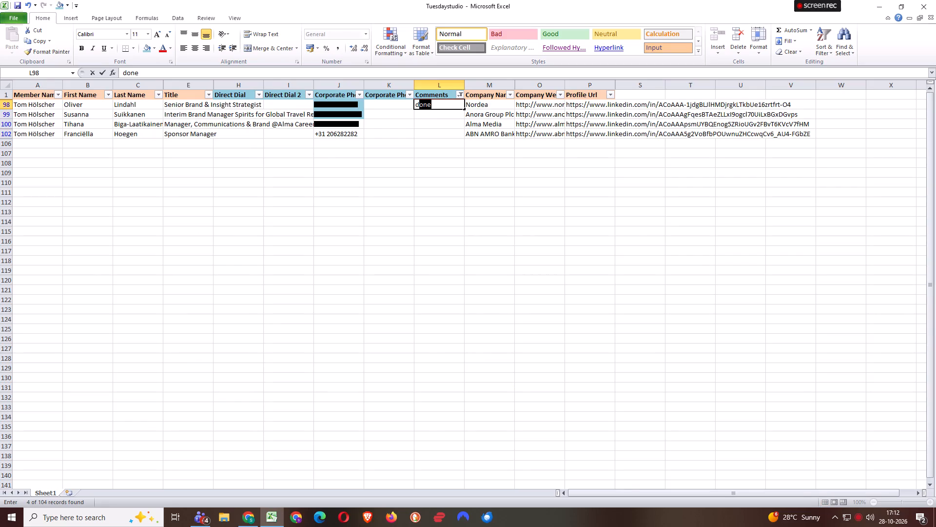
Search Apollo for the contact in row 99 by full name.
drag(145, 116, 102, 113)
key(ctrl+c)
key(alt+Tab)
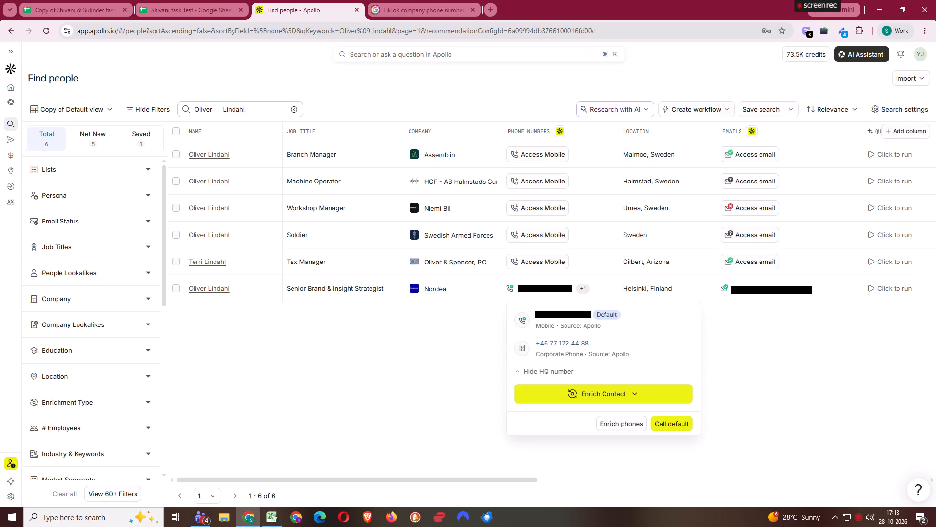
triple_click(245, 107)
ctrl+click(245, 107)
key(ctrl+v)
key(Return)
key(Return)
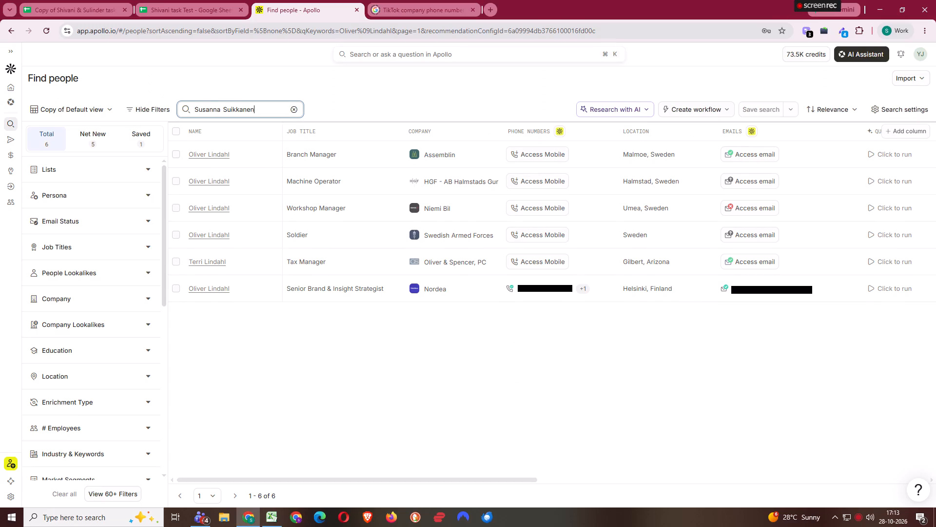
key(Return)
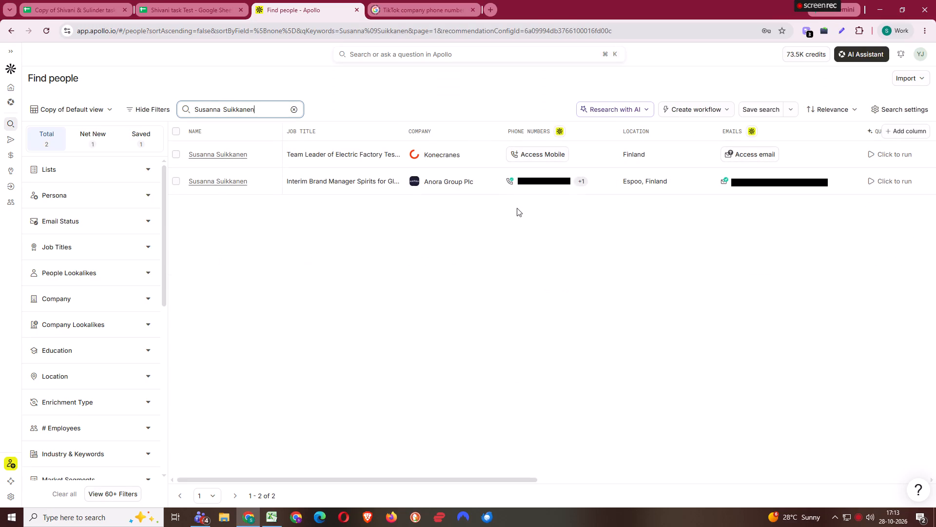
Check the Anora Group Plc match's phone numbers in Apollo, then fill Done into row 99 in Excel and reapply the blanks-only Comments filter.
click(583, 183)
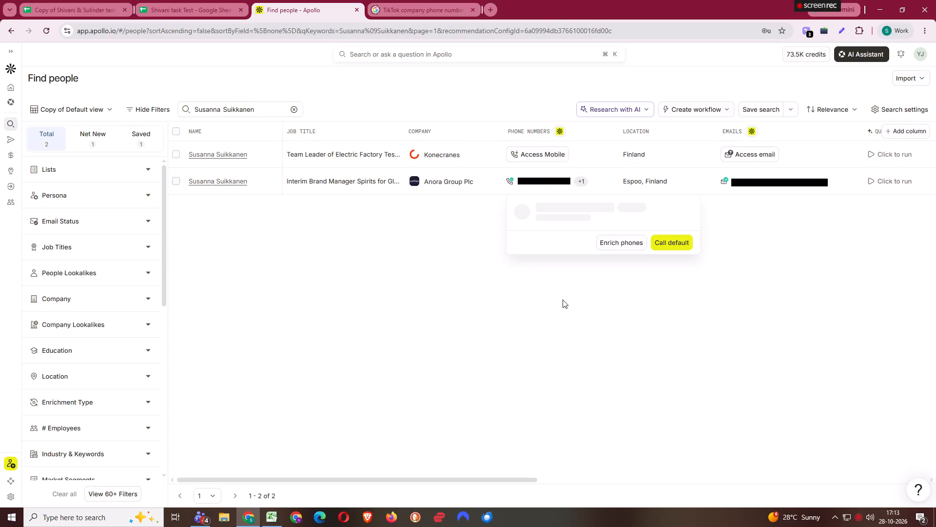
click(558, 240)
key(alt+Tab)
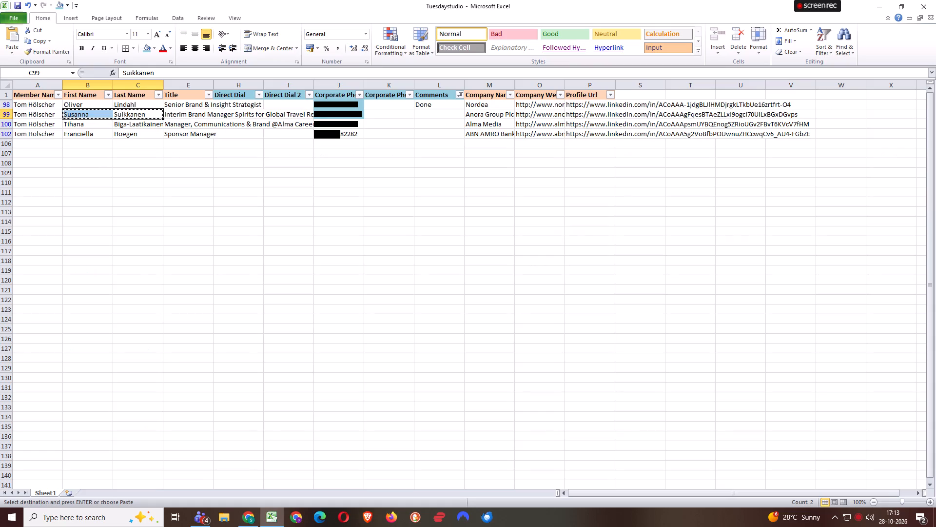
drag(434, 112, 436, 103)
key(ctrl+d)
click(457, 97)
click(395, 279)
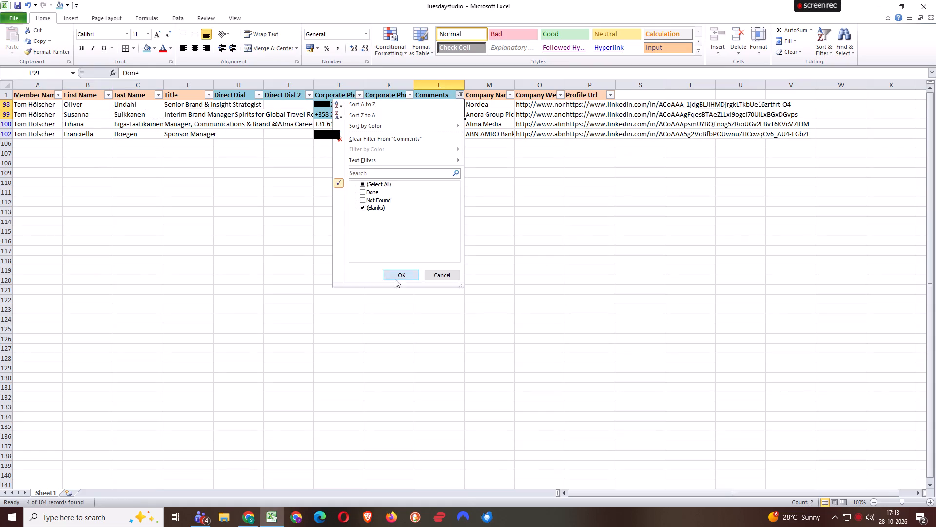
Search Apollo for the contact in row 100 by full name.
drag(118, 104, 96, 104)
key(ctrl+c)
key(alt+Tab)
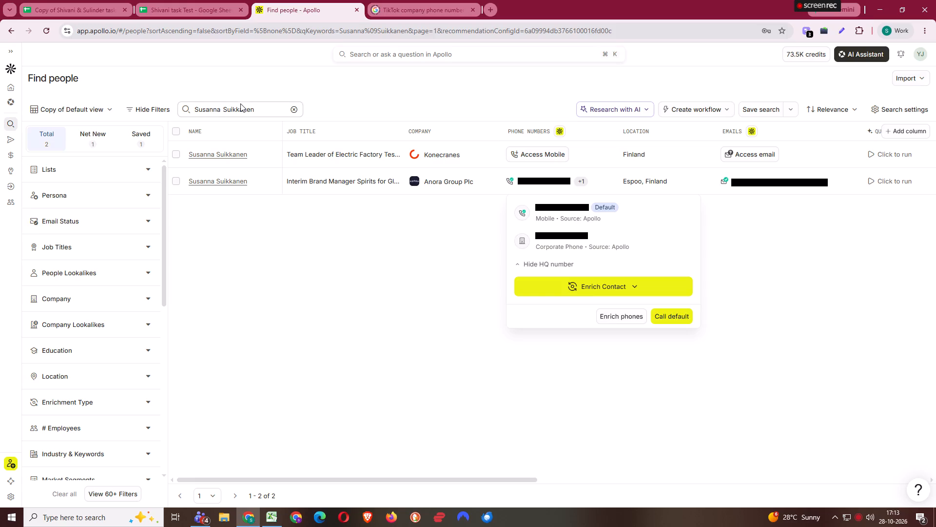
triple_click(227, 113)
double_click(228, 111)
key(ctrl+v)
key(Return)
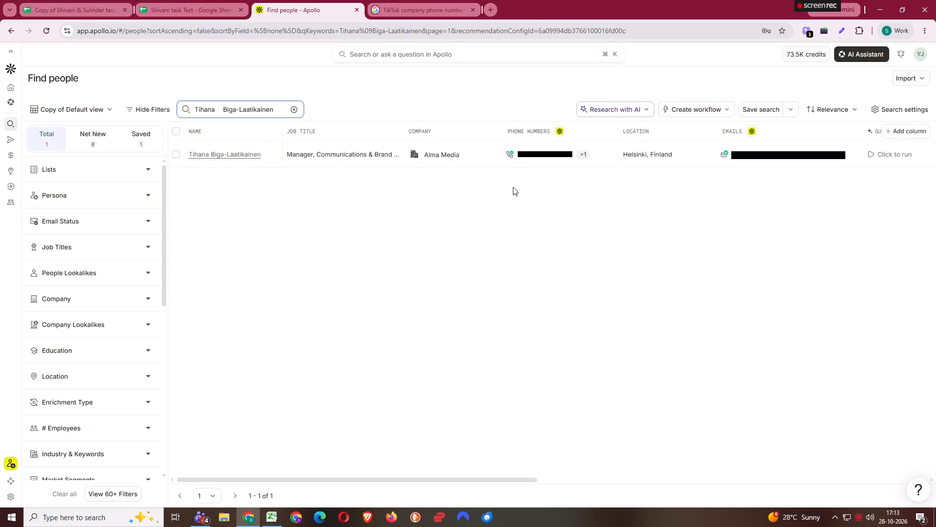
Check the Alma Media match's mobile and HQ numbers in Apollo and mark row 100 as Done in Excel's Comments column.
click(585, 154)
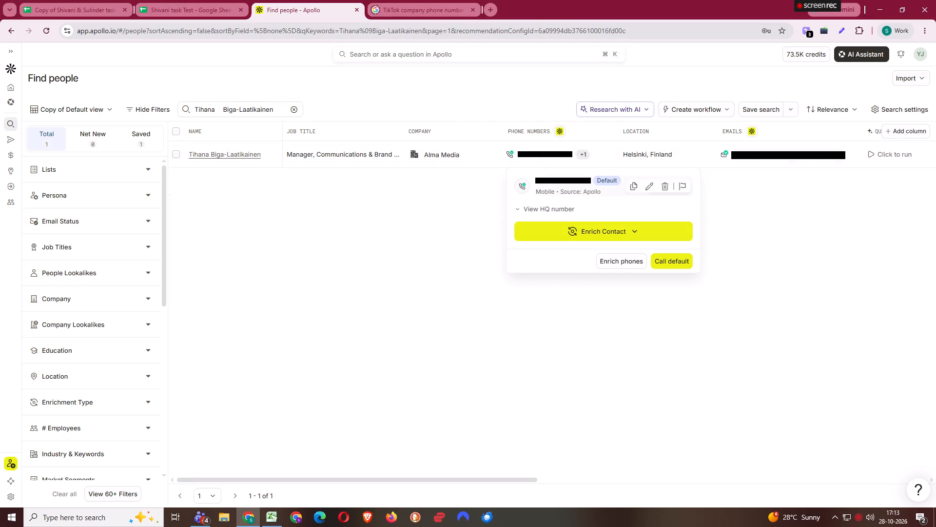
click(557, 209)
key(alt+Tab)
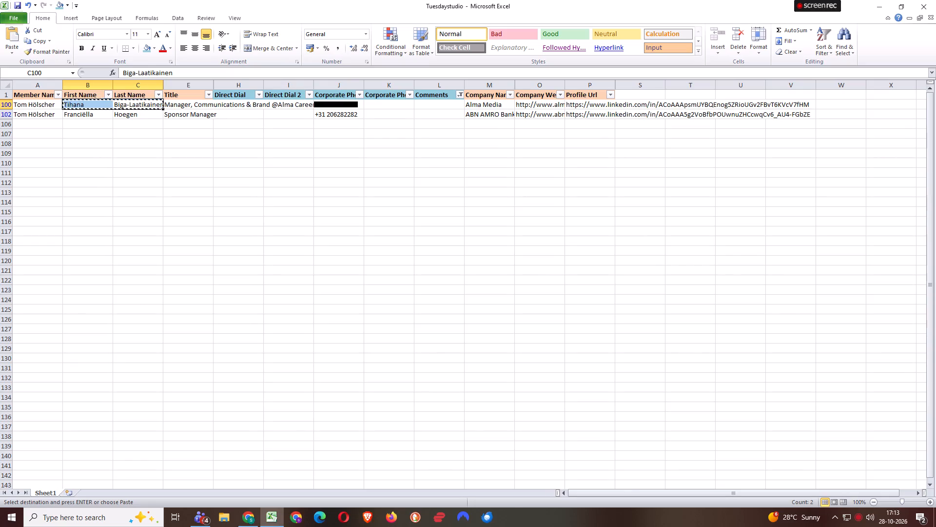
click(450, 106)
key(d)
click(445, 123)
Search Apollo for the contact in row 102 by full name, replacing the accented ë in the first name with a plain e.
drag(131, 114, 85, 113)
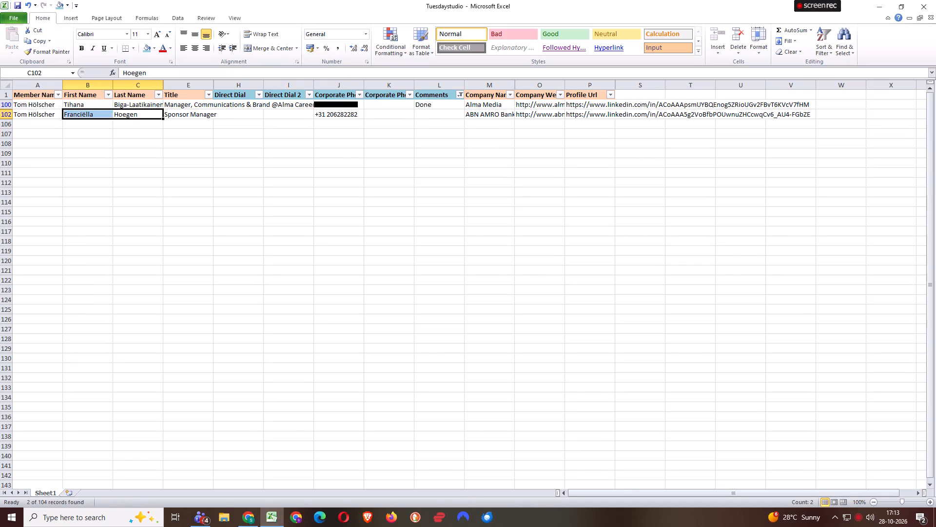
key(ctrl+c)
key(alt+Tab)
triple_click(227, 109)
key(ctrl+v)
key(Return)
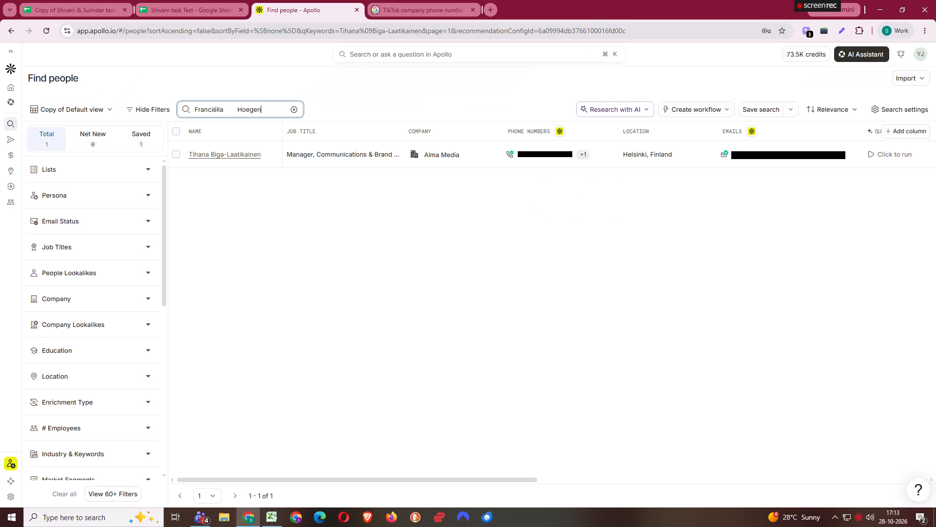
click(214, 109)
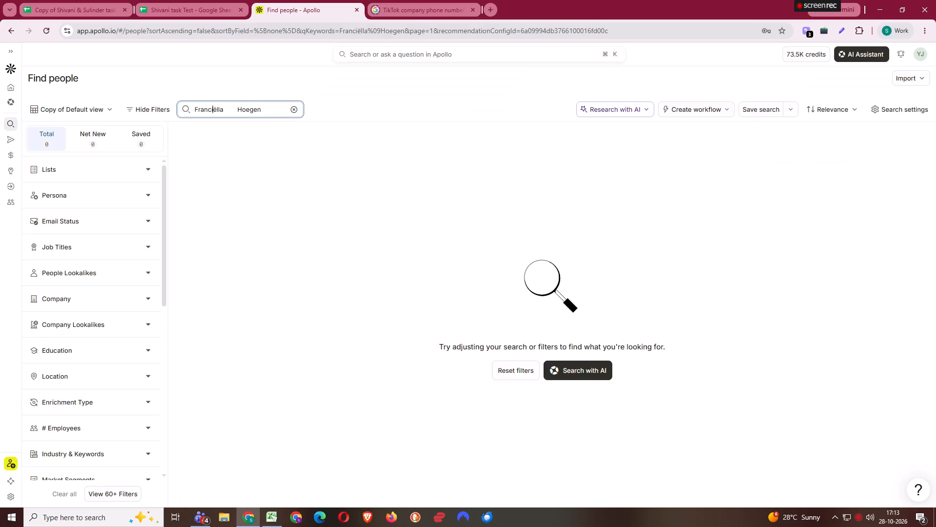
click(216, 110)
key(BackSpace)
key(e)
key(Return)
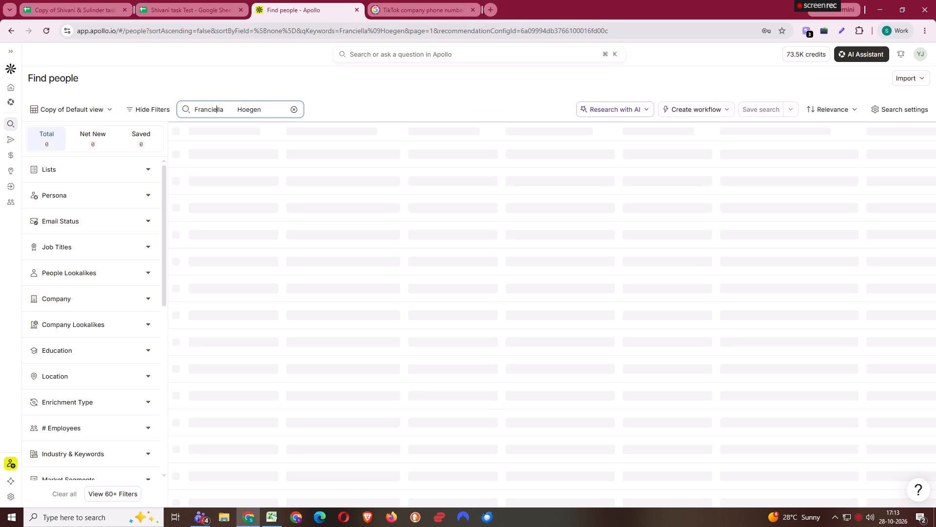
Copy the ABN AMRO match's mobile number from Apollo into row 102's Direct Dial cell in Excel, cleaning up its spacing.
click(578, 155)
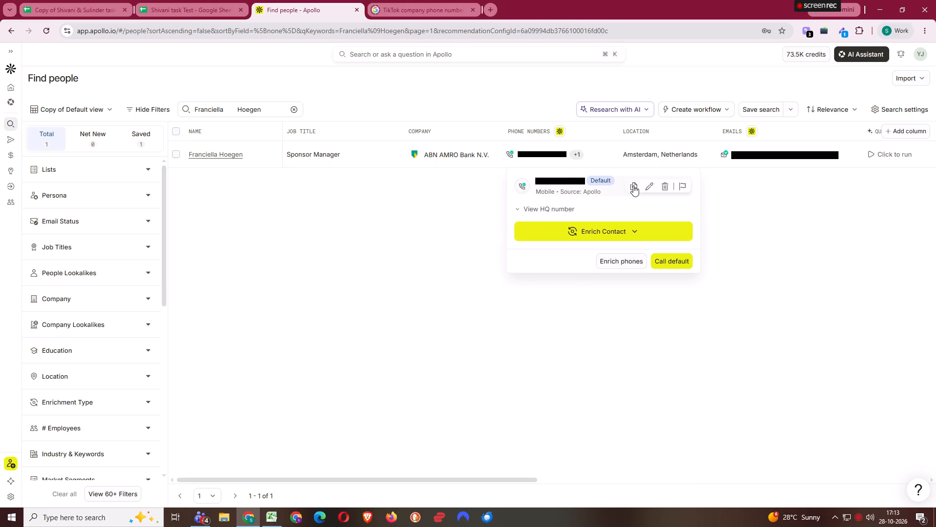
click(633, 185)
click(542, 209)
key(alt+Tab)
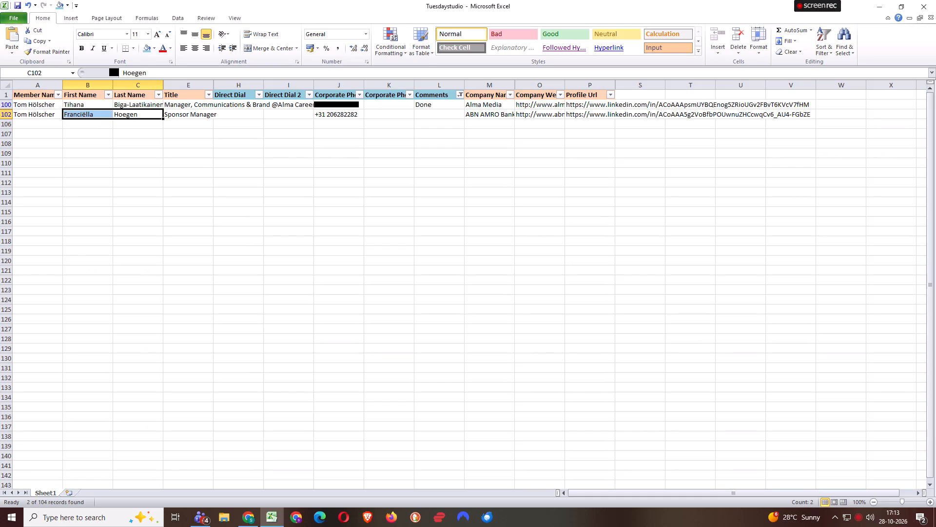
click(241, 111)
click(146, 50)
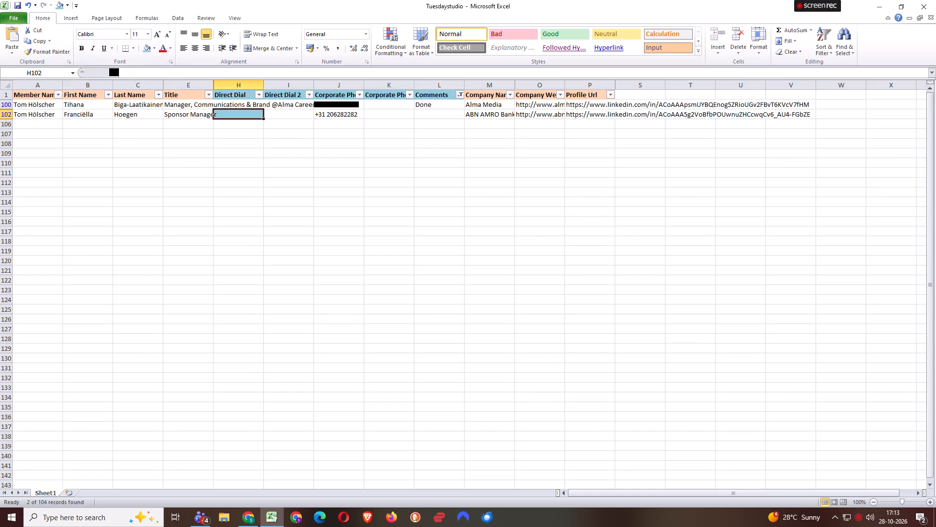
key(ctrl+z)
key(apostrophe)
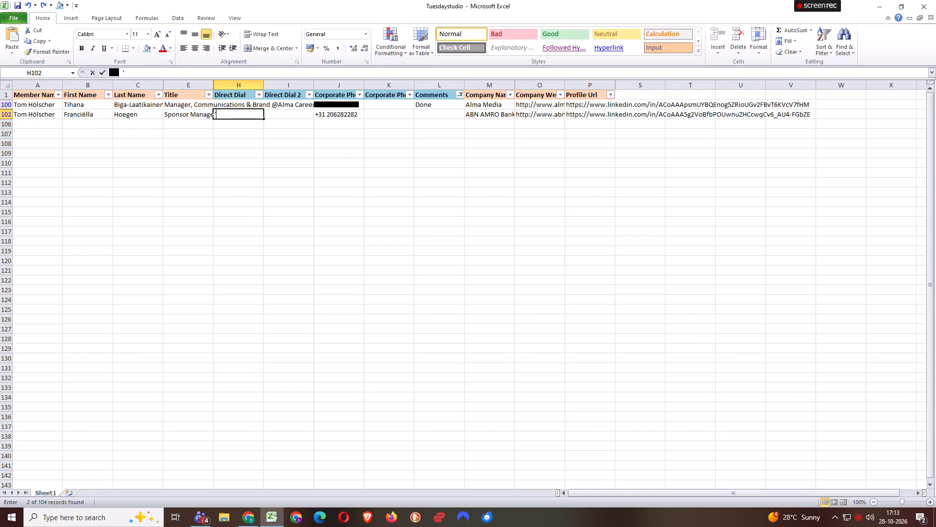
key(ctrl+v)
click(231, 112)
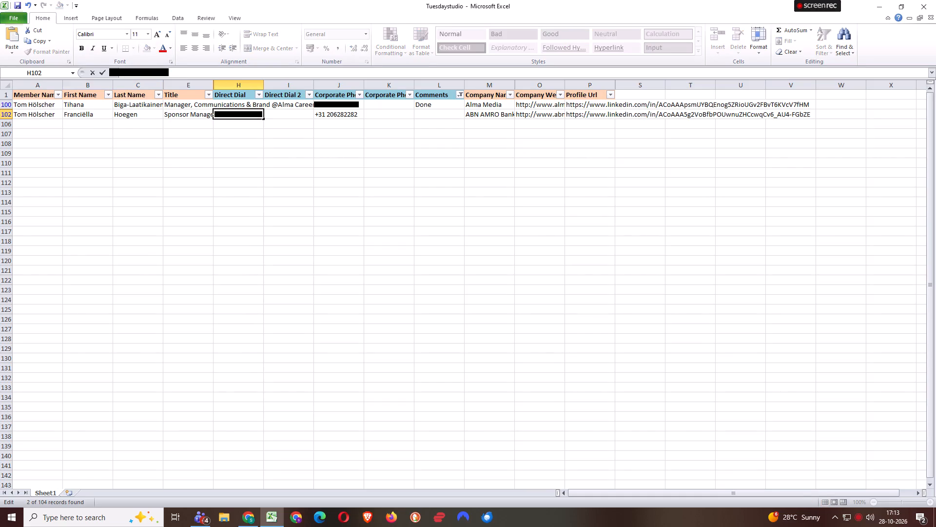
key(Right)
key(BackSpace)
click(277, 169)
Copy the ABN AMRO match's corporate number from Apollo into row 102's second Corporate Phone cell in Excel, removing extra spaces after the area code.
key(alt+Tab)
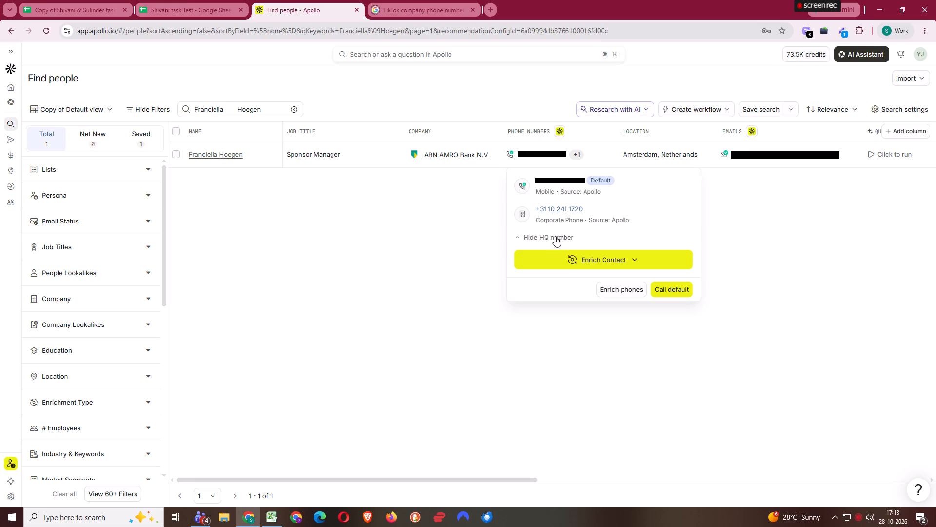
click(646, 216)
key(alt+Tab)
click(379, 118)
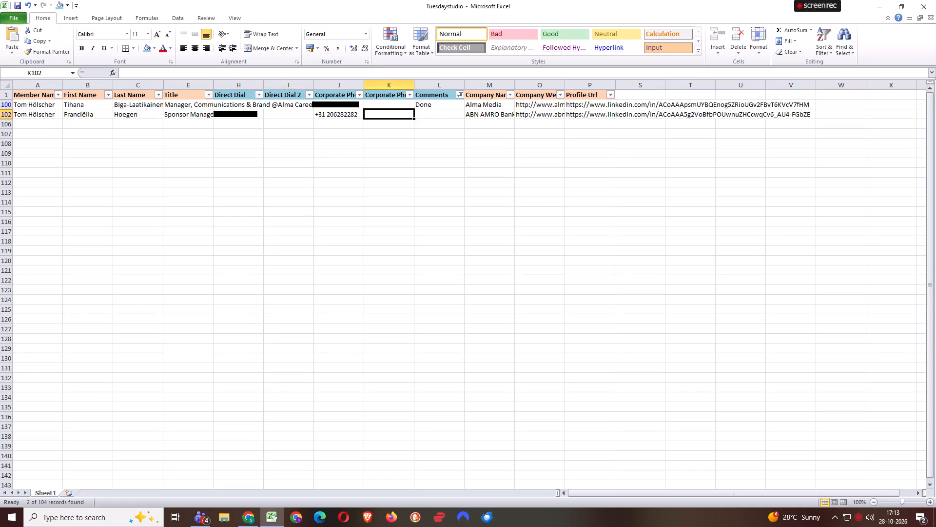
key(apostrophe)
key(ctrl+v)
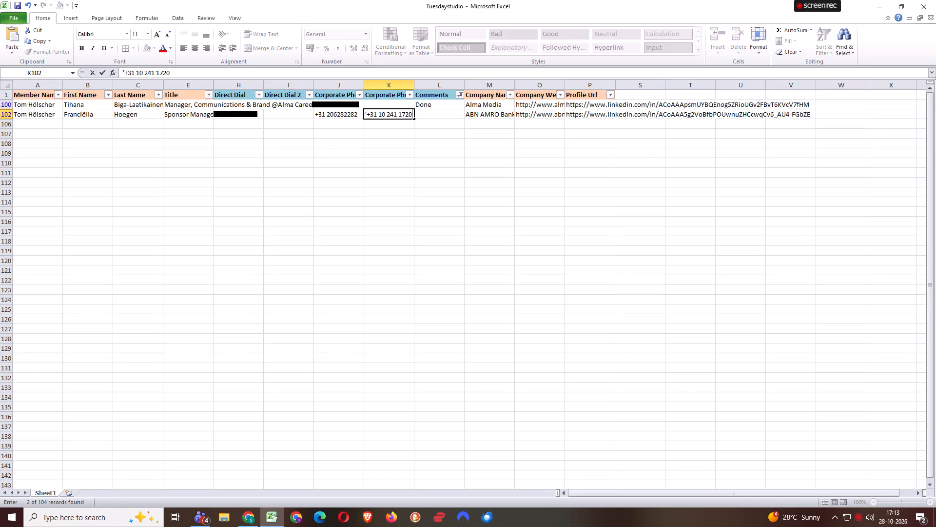
click(387, 113)
key(BackSpace)
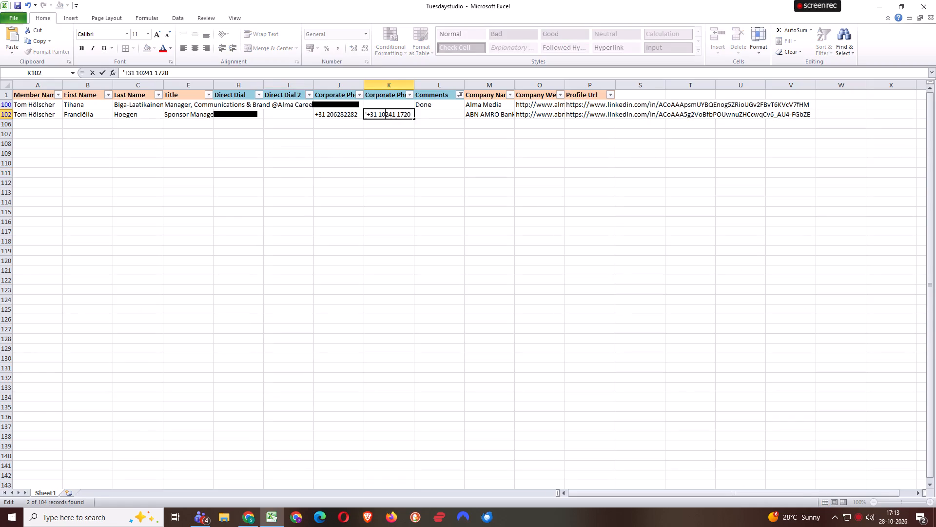
click(397, 114)
key(BackSpace)
click(456, 180)
Mark row 102 as Done by filling the Comments value down from row 100, and save the workbook.
click(443, 98)
drag(439, 107, 439, 115)
key(ctrl+d)
click(453, 172)
key(ctrl+s)
key(ctrl+s)
key(ctrl+s)
drag(469, 221, 481, 217)
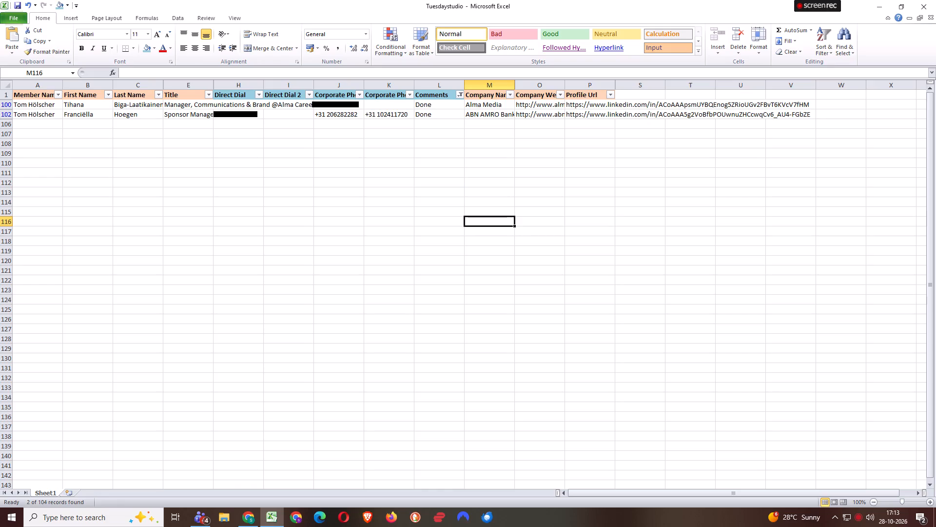
Remove the current filter to show all rows, and reapply filtering to the header row of the whole sheet.
click(830, 45)
click(833, 95)
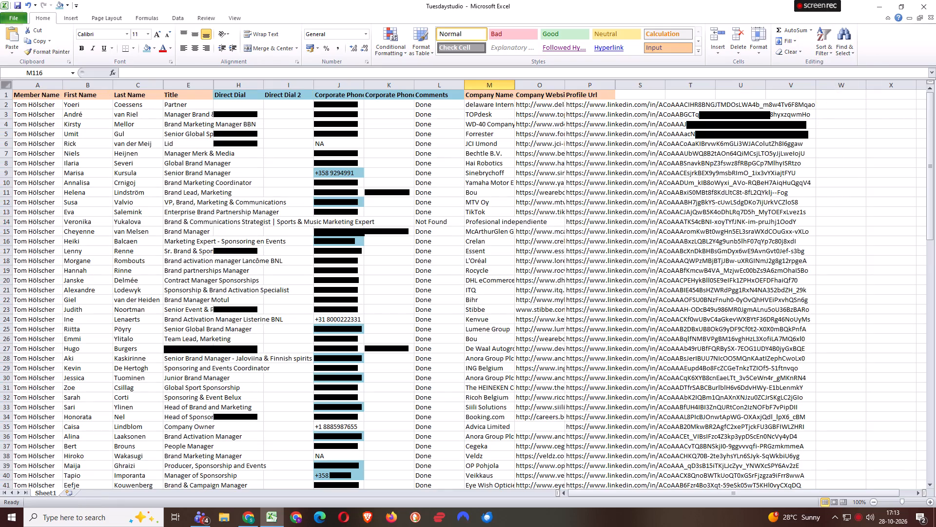
click(11, 88)
click(828, 51)
click(843, 96)
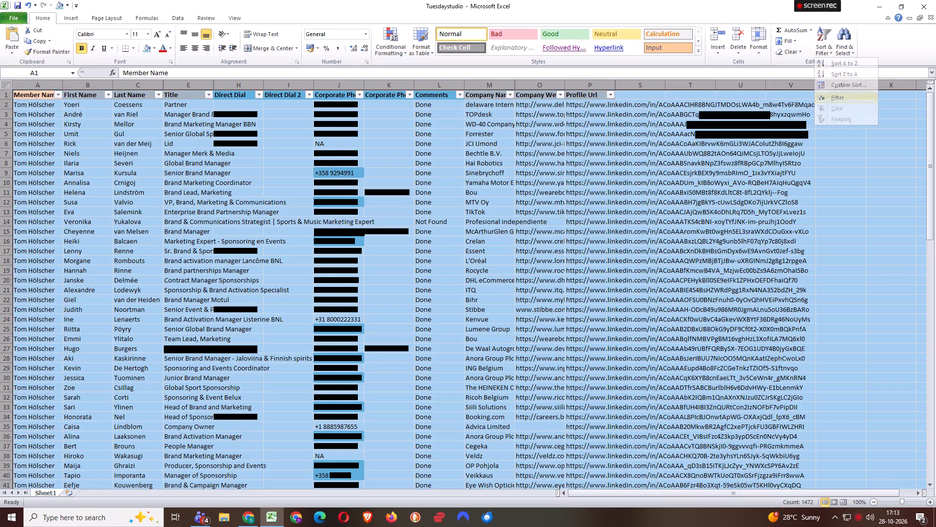
click(389, 134)
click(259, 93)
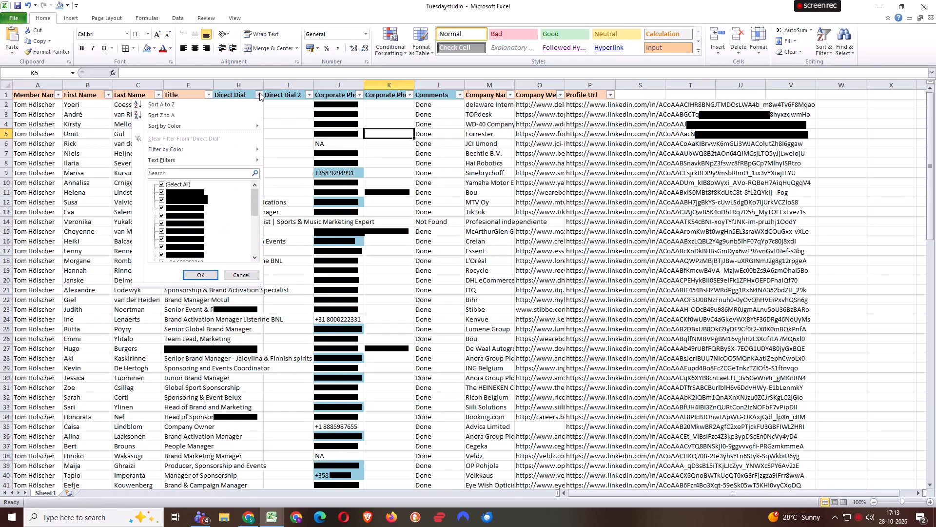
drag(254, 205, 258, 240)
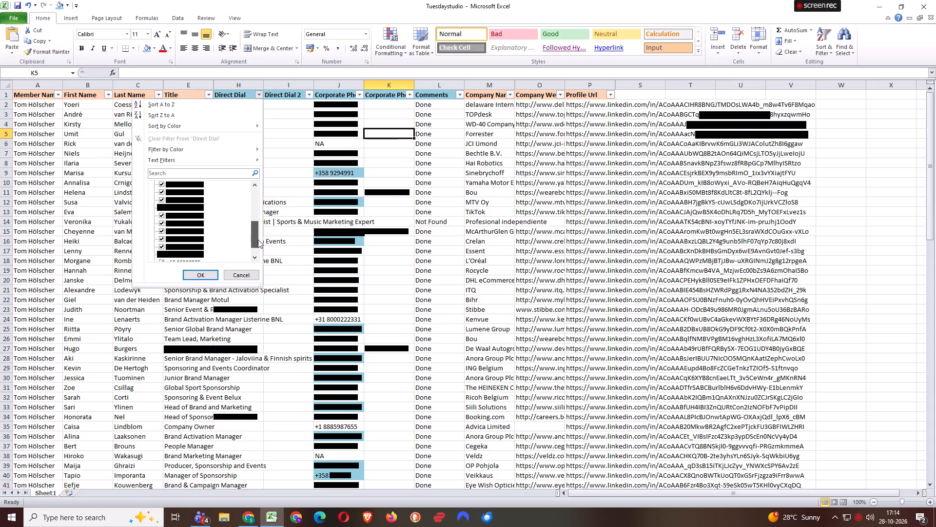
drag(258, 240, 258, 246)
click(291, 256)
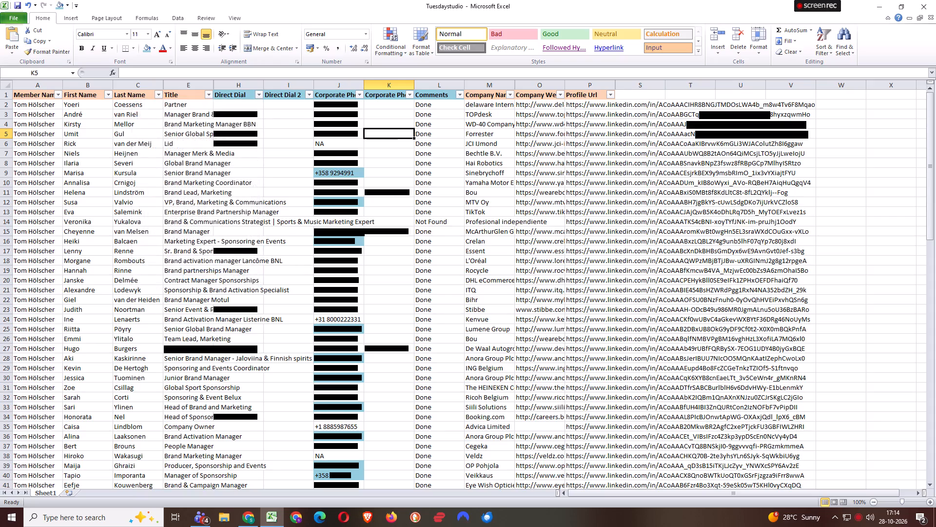
Filter the Direct Dial column to only the last two phone numbers before the blanks to check their rows.
click(256, 91)
click(181, 185)
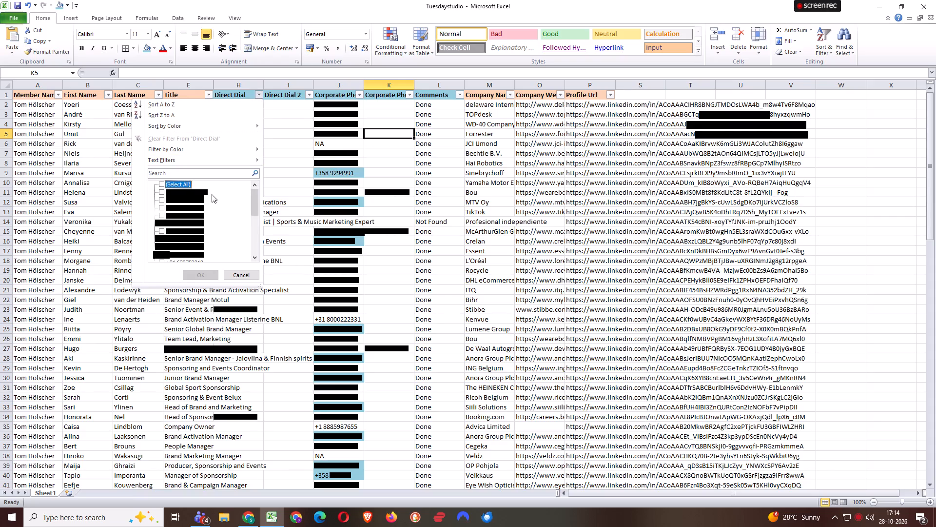
drag(260, 202, 258, 219)
drag(255, 208, 257, 223)
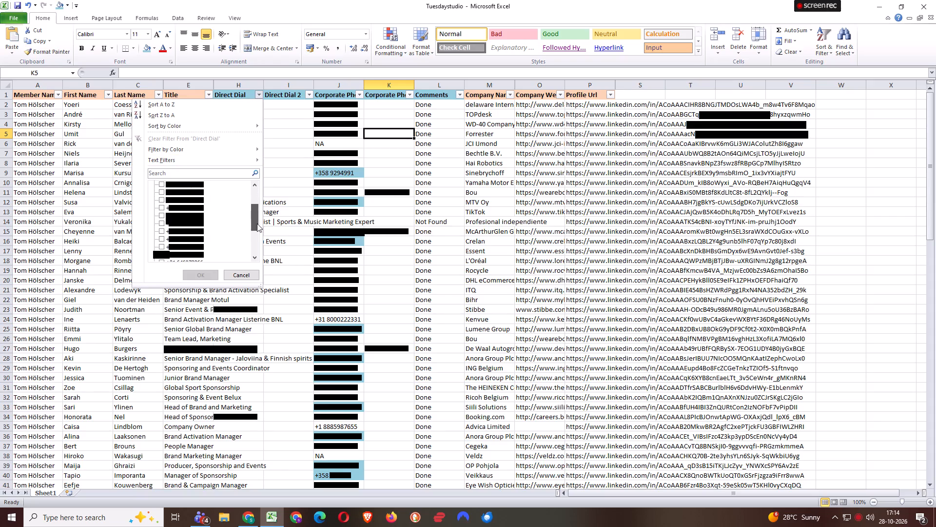
drag(257, 223, 254, 248)
click(196, 239)
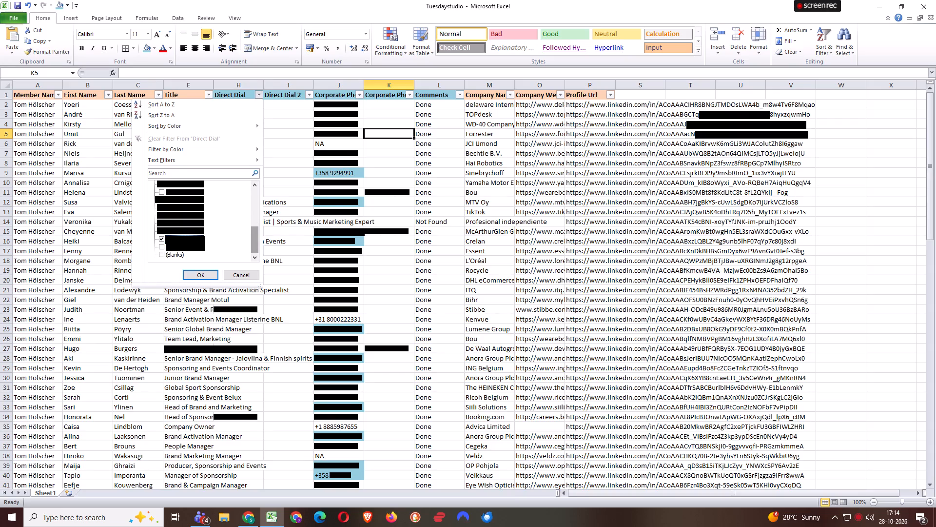
click(195, 247)
click(196, 273)
click(237, 254)
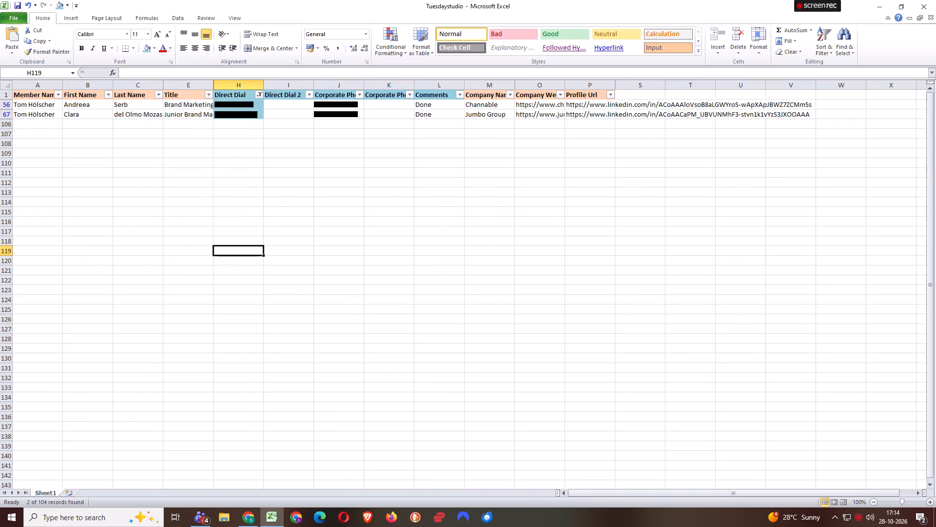
scroll(280, 184, up, 4)
Reset the Direct Dial filter to include all values.
click(260, 95)
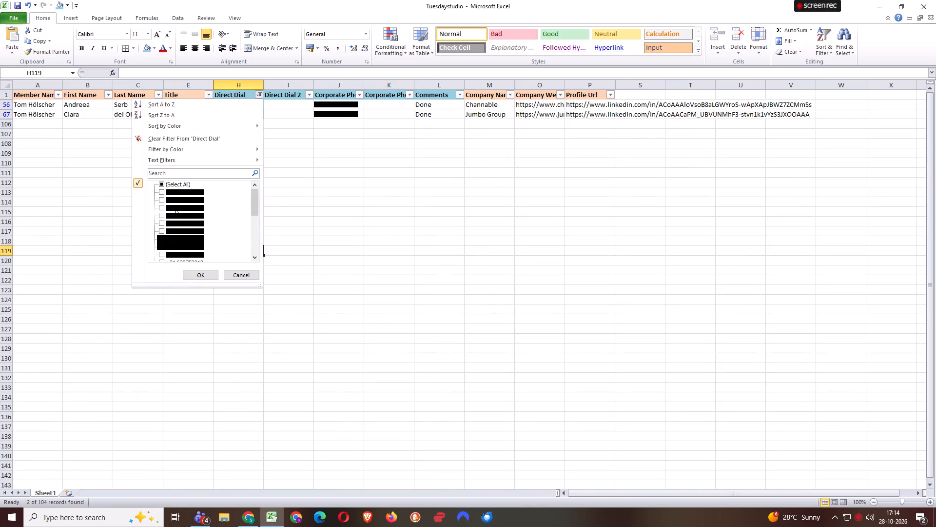
click(165, 181)
click(192, 275)
click(351, 208)
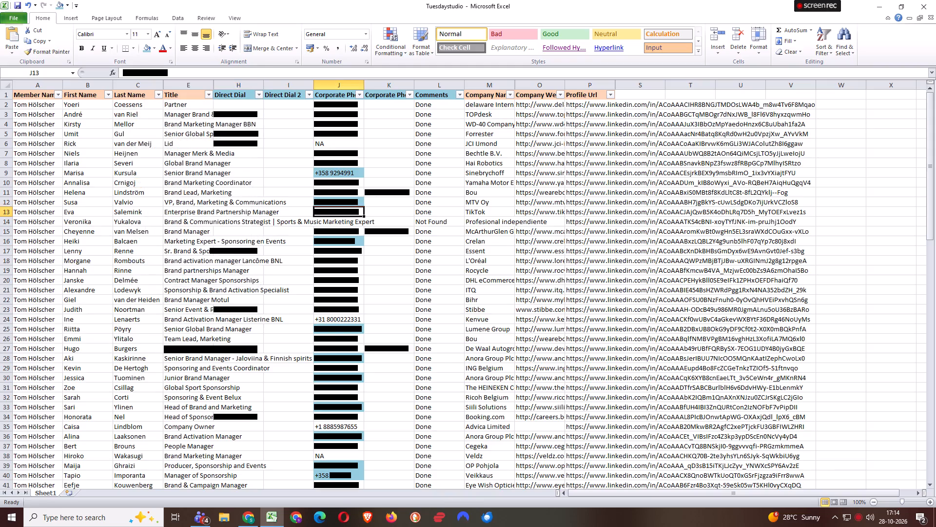
In the first Corporate Phone filter, deselect all values and tick the +1 numbers and the first non-Dutch numbers after the +31 entries.
click(357, 96)
click(279, 183)
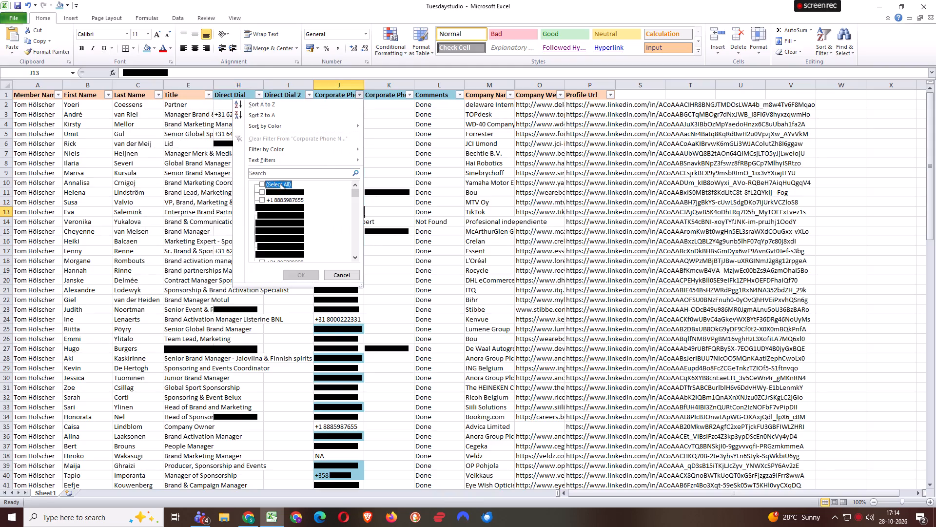
click(282, 191)
click(282, 201)
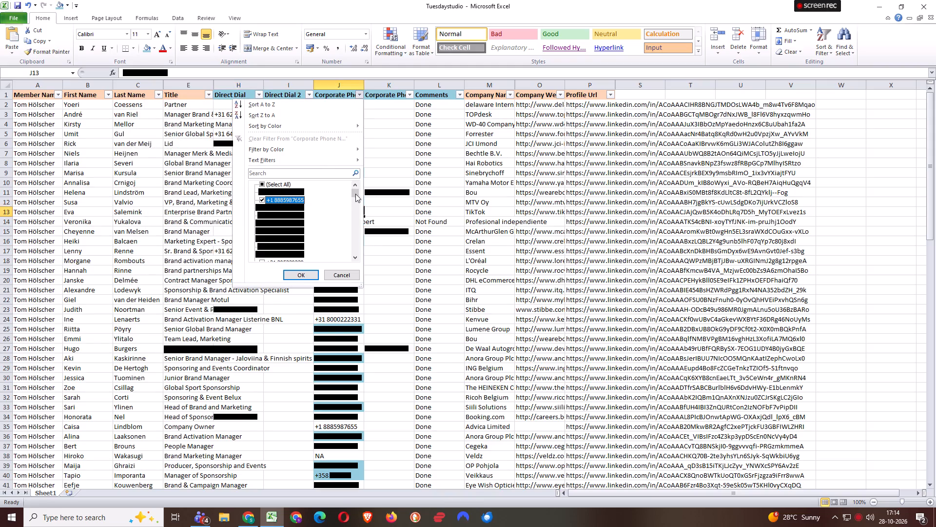
drag(357, 194, 358, 238)
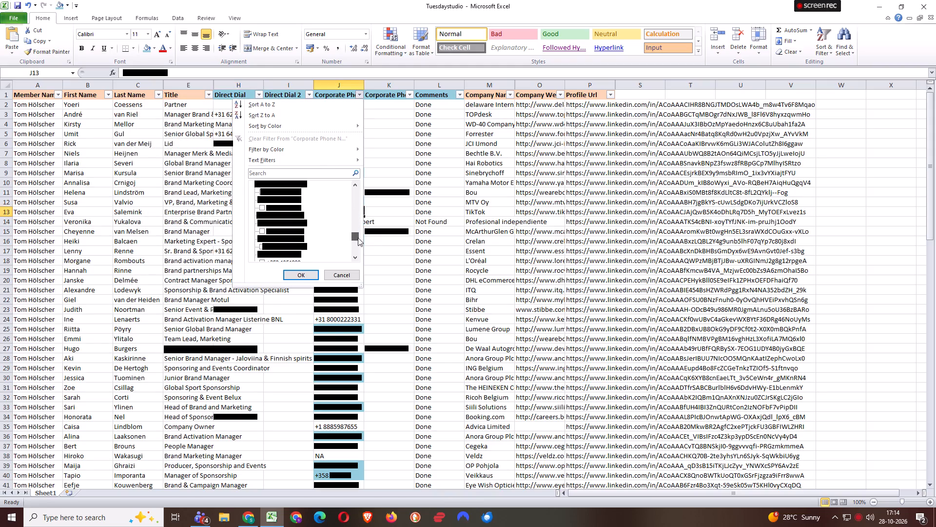
drag(358, 238, 360, 232)
click(291, 245)
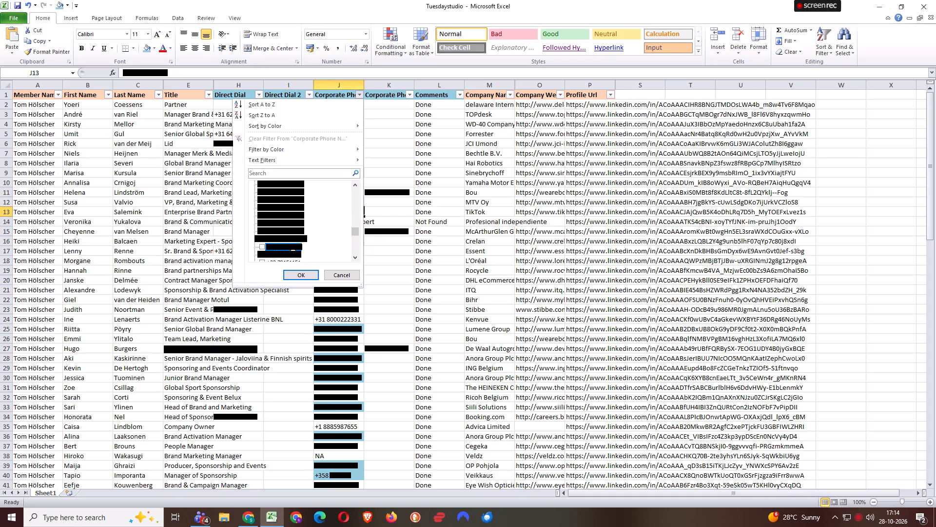
click(290, 251)
drag(355, 228, 356, 233)
click(292, 217)
click(289, 221)
click(289, 229)
click(288, 236)
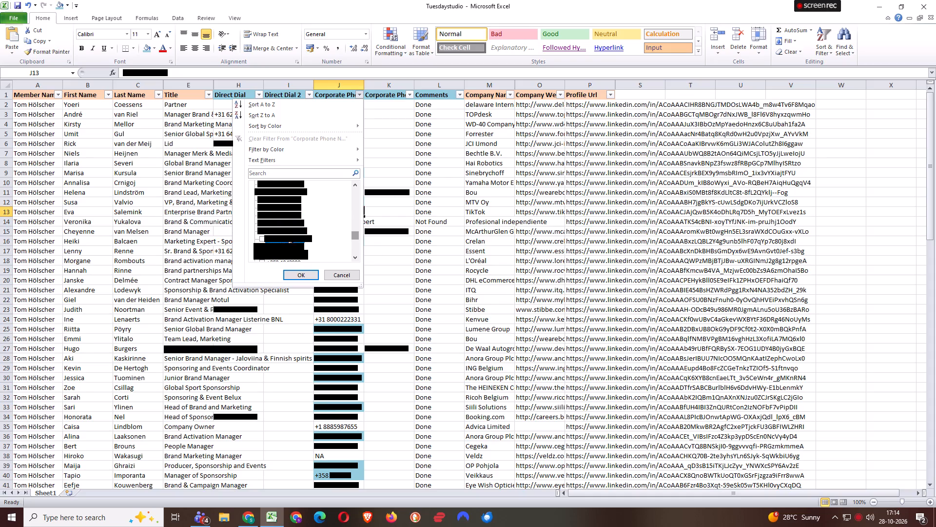
click(288, 247)
click(288, 253)
Add the remaining +358 numbers to the first Corporate Phone filter, leaving out NA and blanks, and apply it.
scroll(290, 233, down, 2)
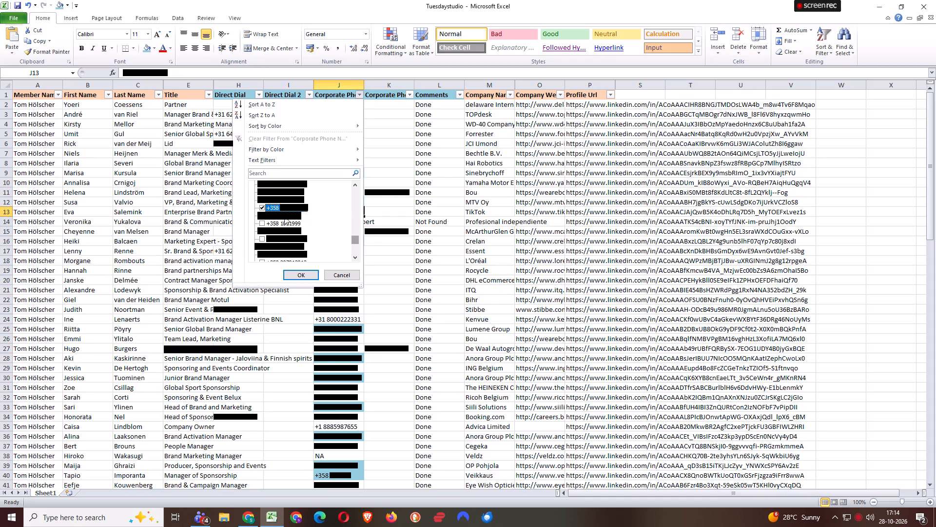
click(284, 216)
click(283, 220)
click(284, 228)
click(284, 240)
click(284, 245)
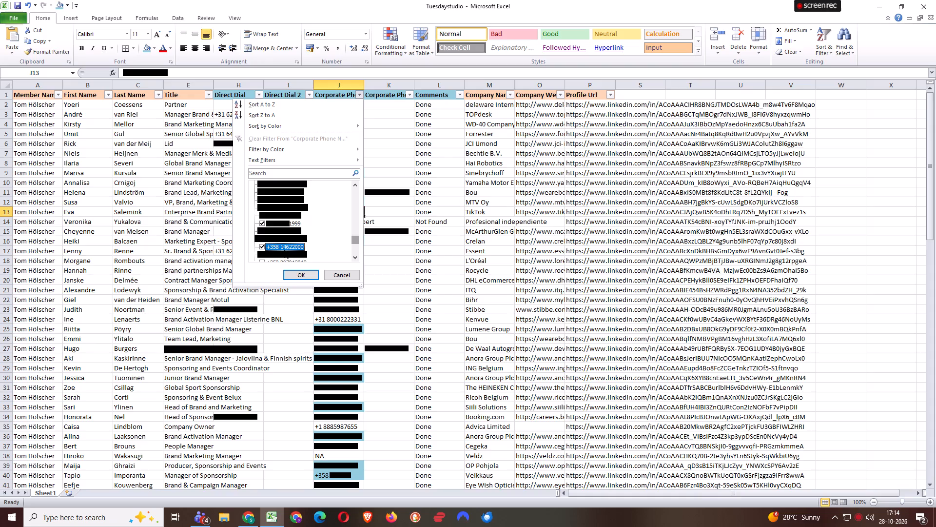
click(284, 256)
scroll(290, 223, down, 2)
click(289, 215)
click(289, 219)
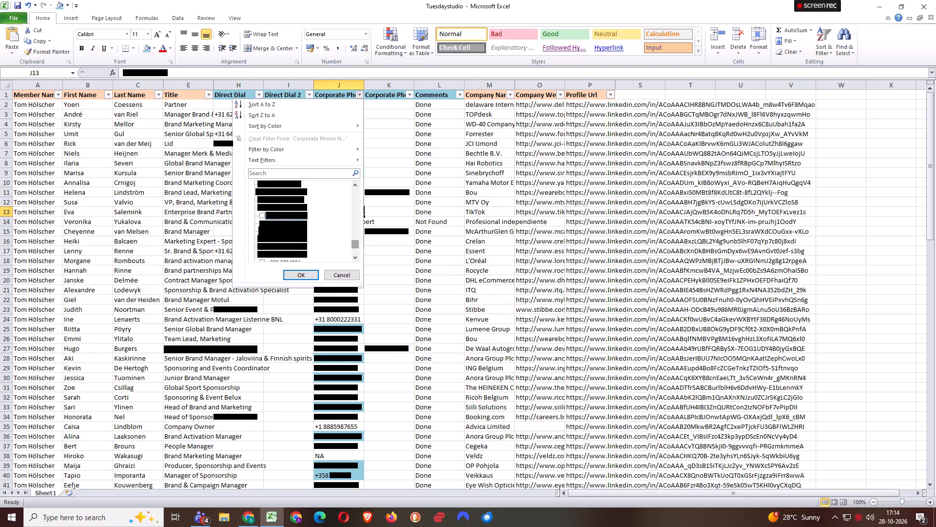
click(289, 225)
click(286, 233)
click(275, 214)
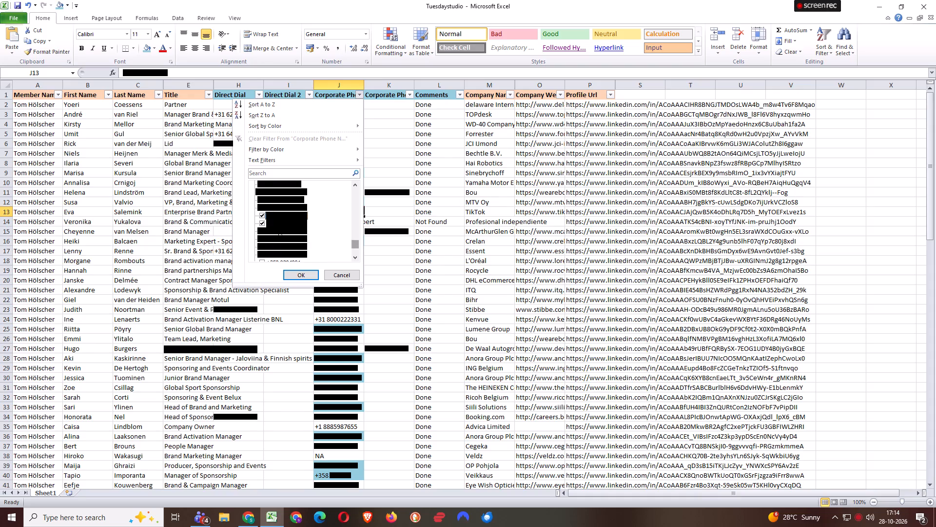
click(278, 238)
click(280, 247)
click(280, 253)
scroll(286, 216, down, 1)
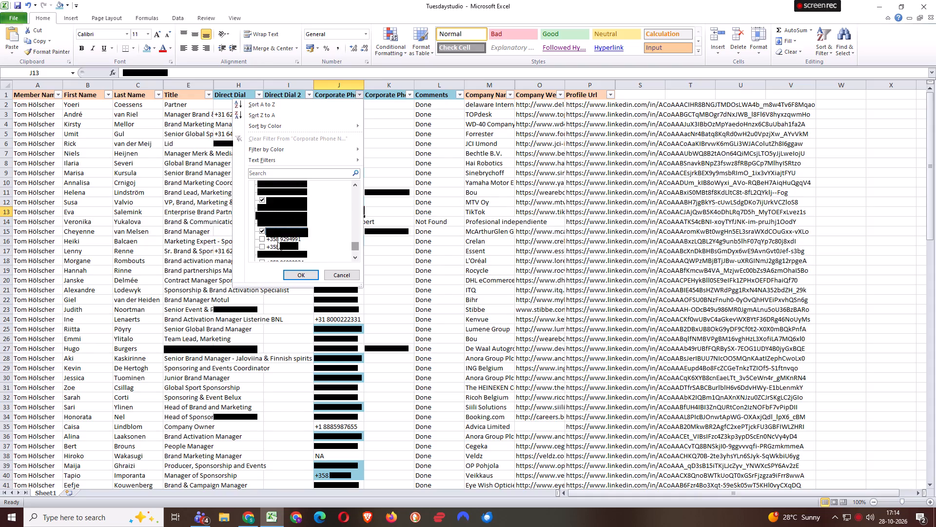
click(278, 240)
click(278, 245)
click(280, 254)
scroll(292, 214, down, 2)
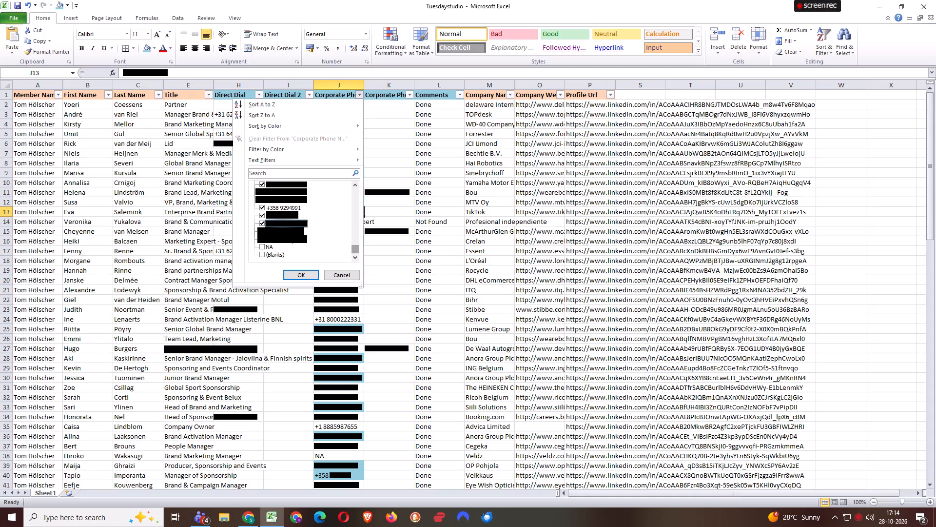
click(289, 234)
click(289, 238)
click(306, 276)
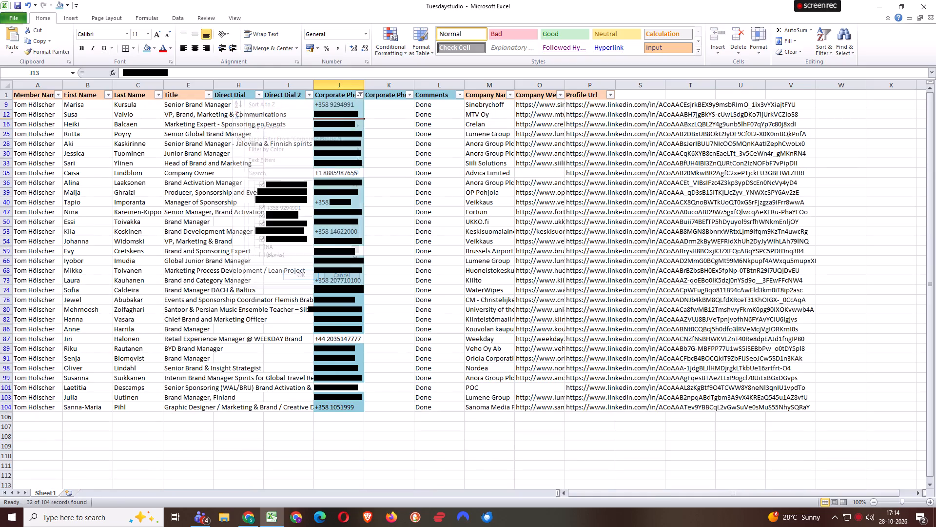
Apply the light blue fill to the filtered first Corporate Phone cells from row 33 to row 103.
drag(344, 162, 356, 395)
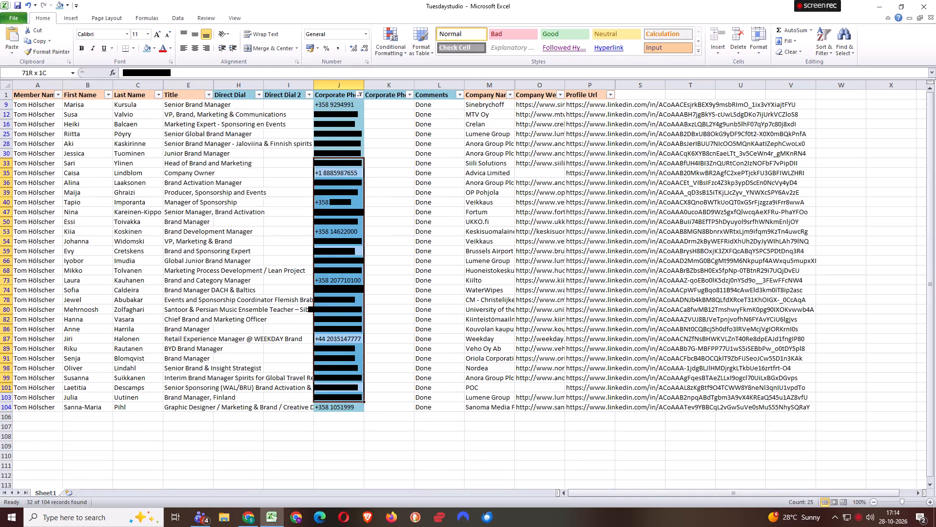
drag(356, 395, 357, 395)
click(141, 50)
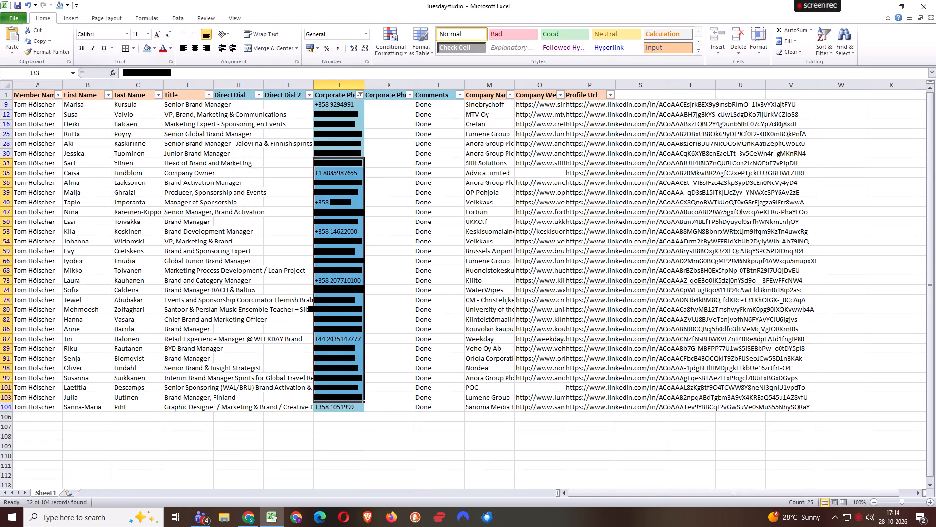
click(406, 155)
Change the first Corporate Phone filter to show only NA entries, and save the workbook.
click(360, 94)
click(276, 183)
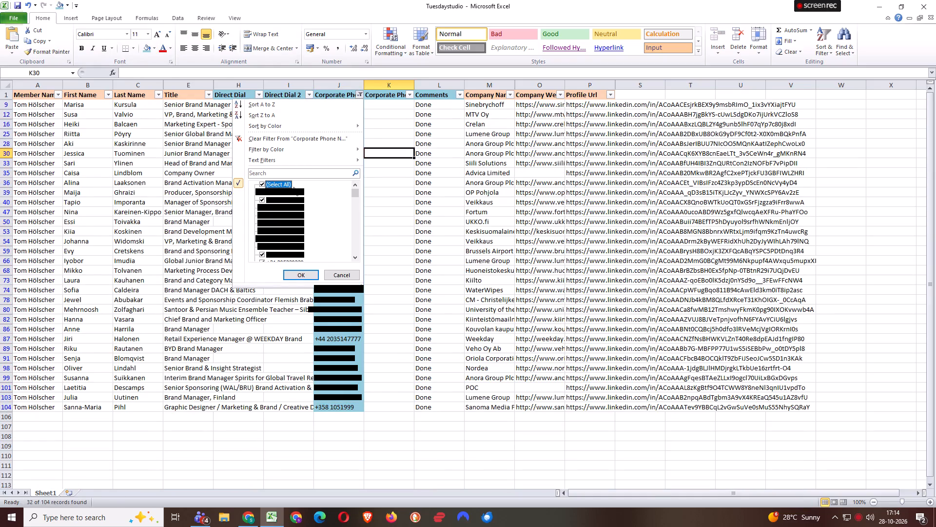
click(282, 185)
drag(354, 194, 355, 256)
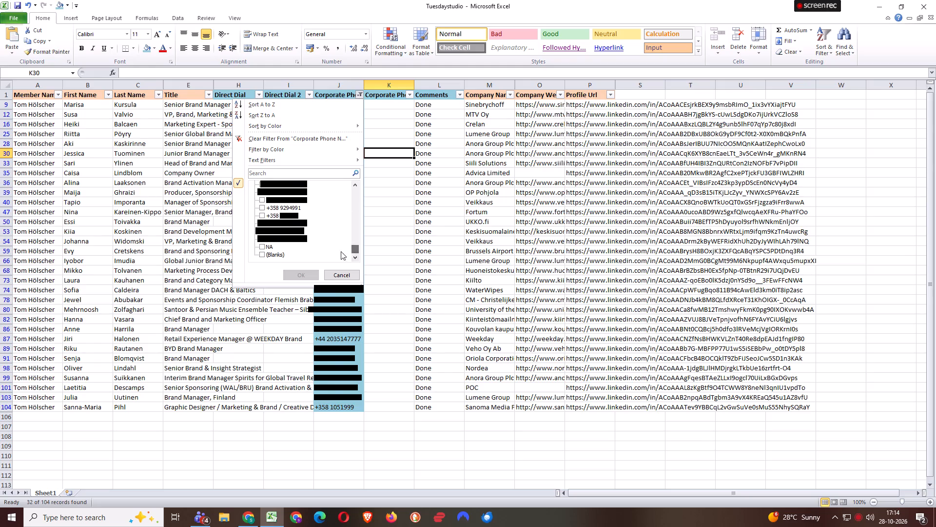
click(269, 249)
click(292, 271)
click(367, 224)
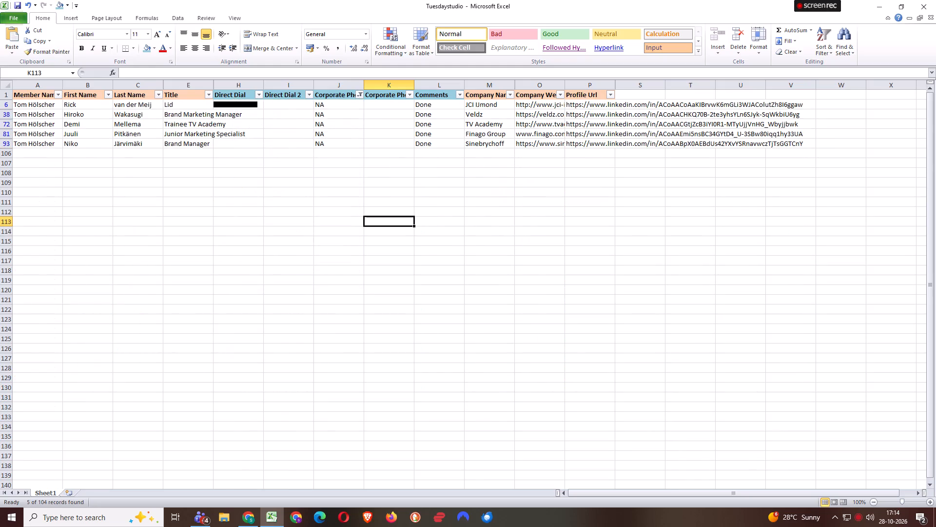
scroll(332, 162, up, 5)
key(ctrl+s)
key(ctrl+s)
key(ctrl+s)
Copy the company name JCI IJmond from row 6 and search Google for its company phone number.
click(348, 158)
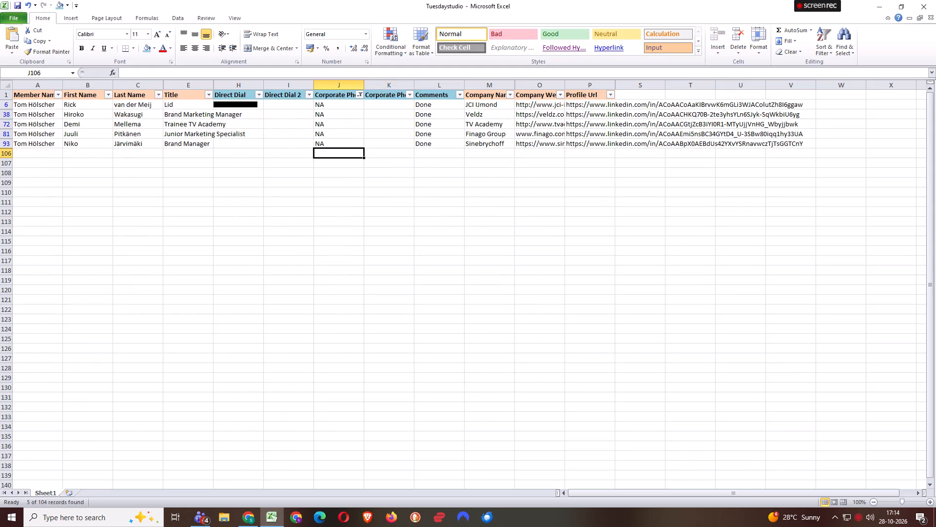
scroll(326, 168, up, 5)
click(324, 105)
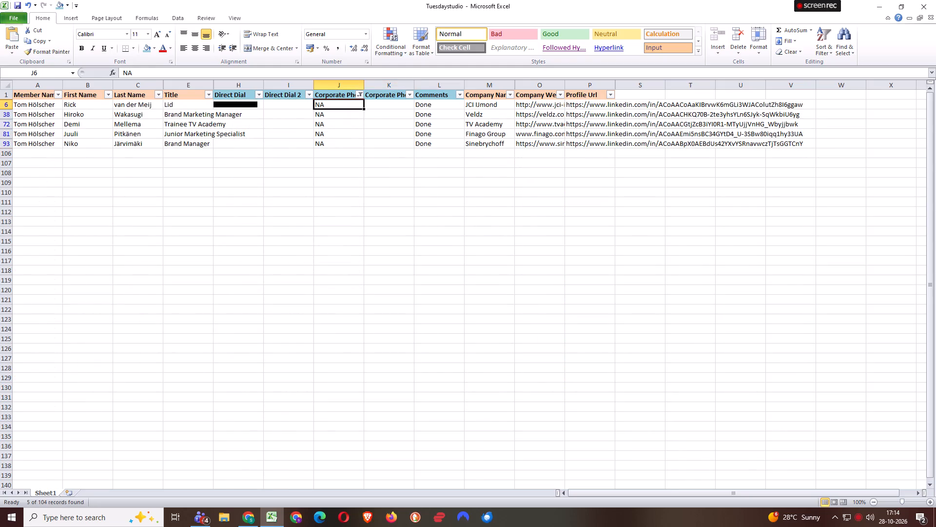
click(494, 103)
key(ctrl+c)
key(alt+Tab)
click(411, 0)
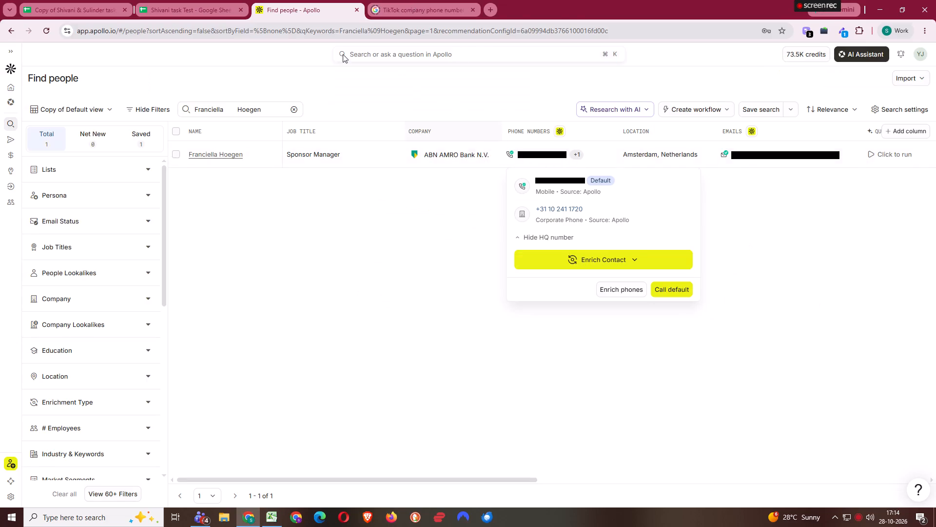
drag(159, 66, 43, 48)
key(ctrl+v)
key(Return)
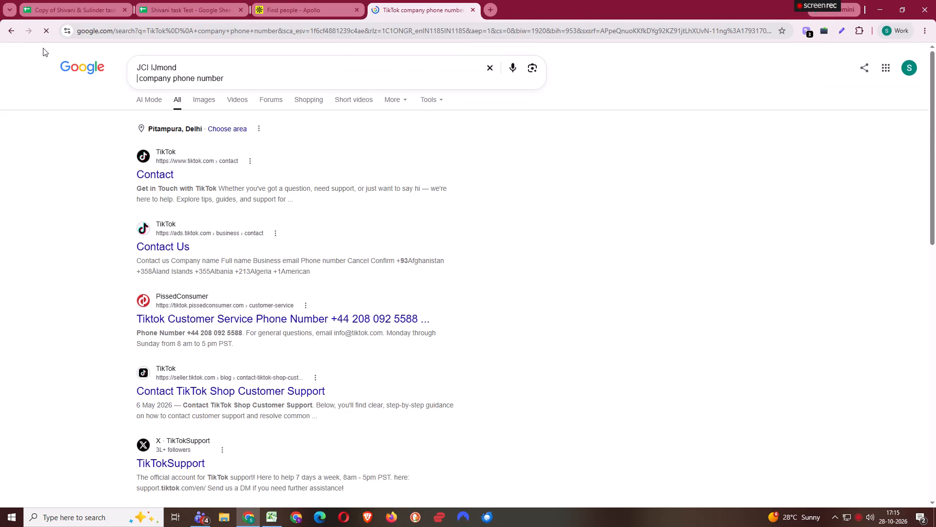
key(Return)
Return to the Excel lead list and save the workbook.
click(279, 526)
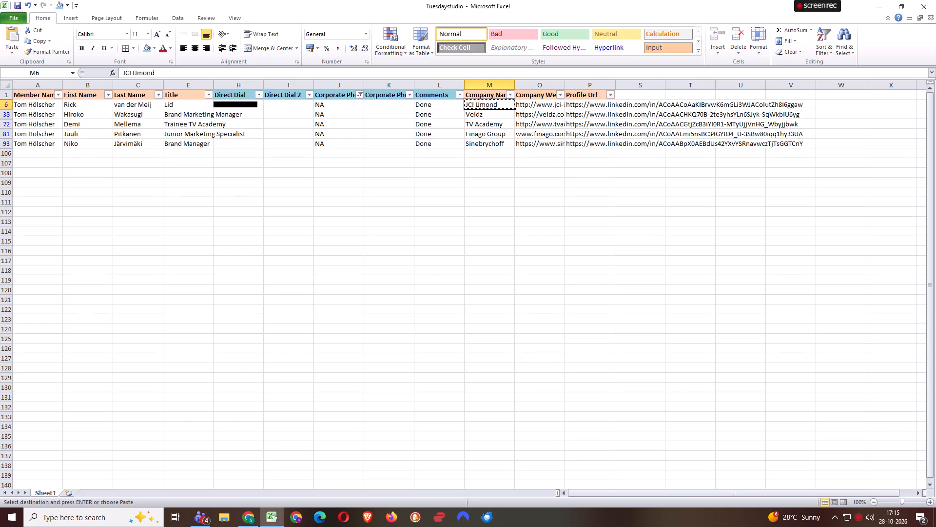
key(ctrl+s)
key(ctrl+s)
key(ctrl+s)
click(340, 229)
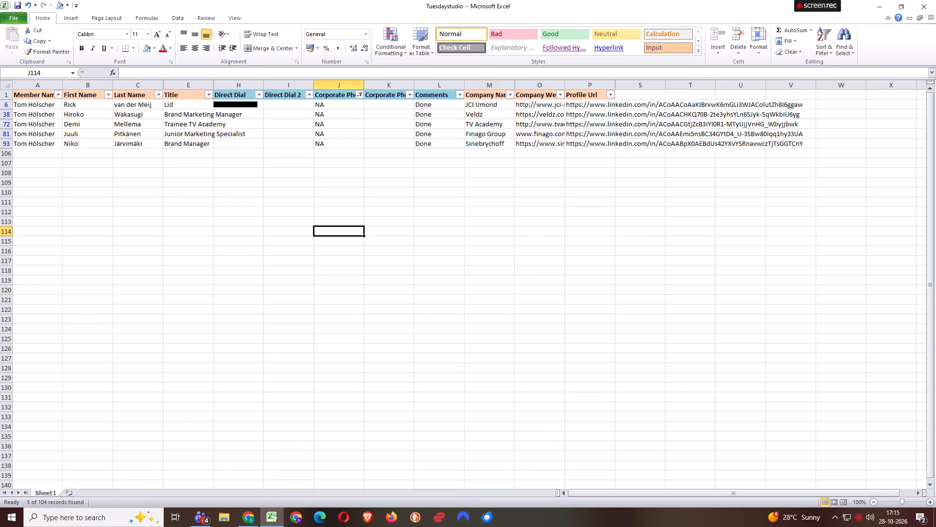
Check the JCI IJmond search result, clear NA from row 6's first Corporate Phone and set its comment to Not Found.
key(alt+Tab)
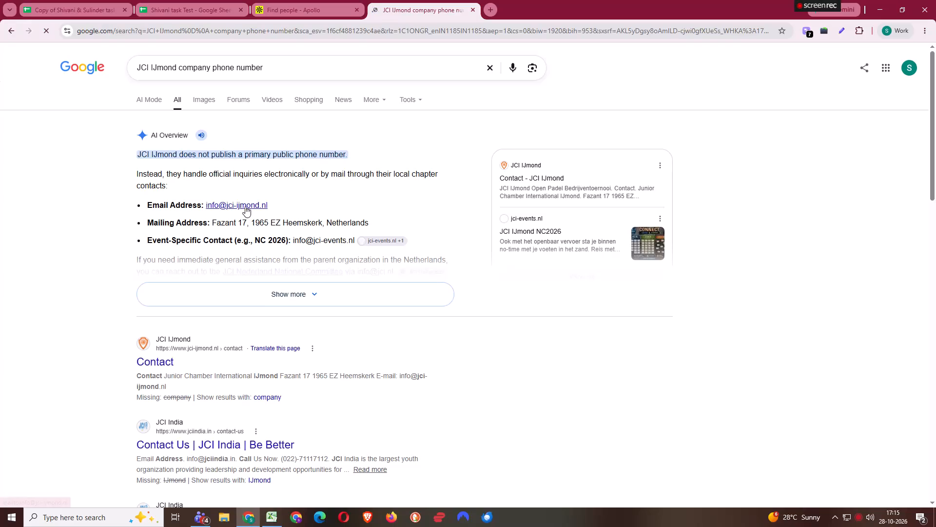
key(alt+Tab)
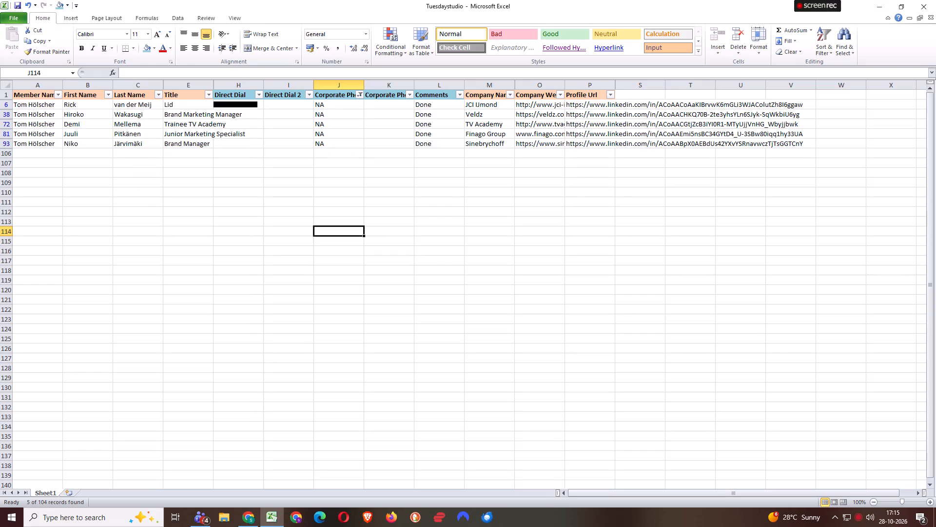
click(320, 101)
key(Delete)
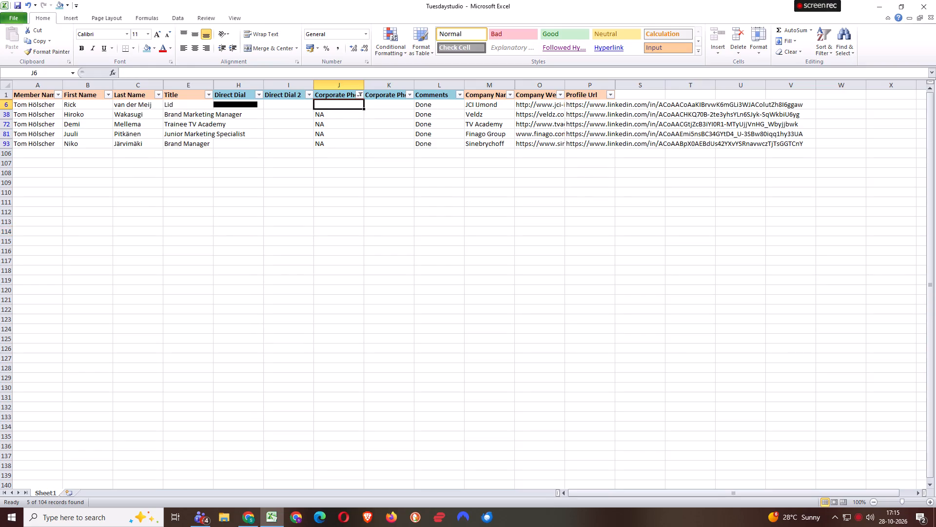
click(423, 106)
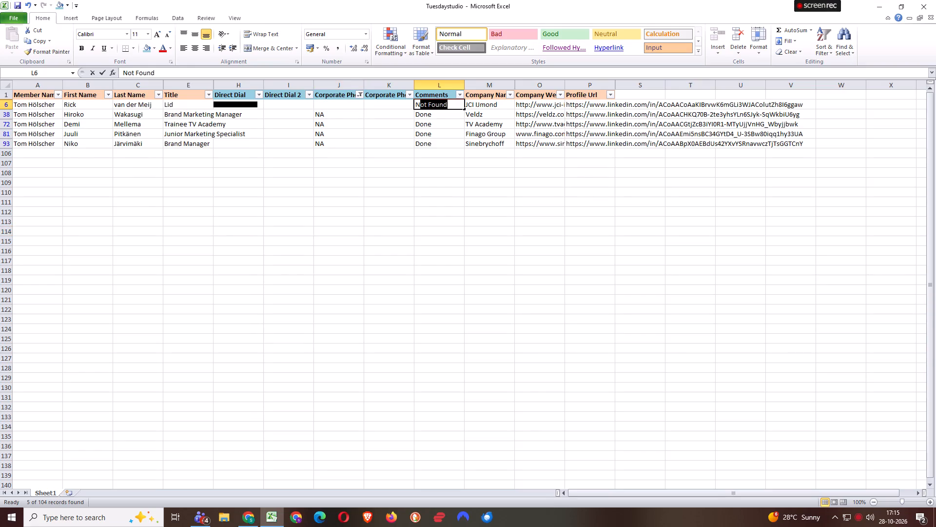
scroll(423, 106, up, 1)
click(420, 169)
Reapply the Comments filter with all values kept to hide the cleared JCI IJmond row.
click(457, 92)
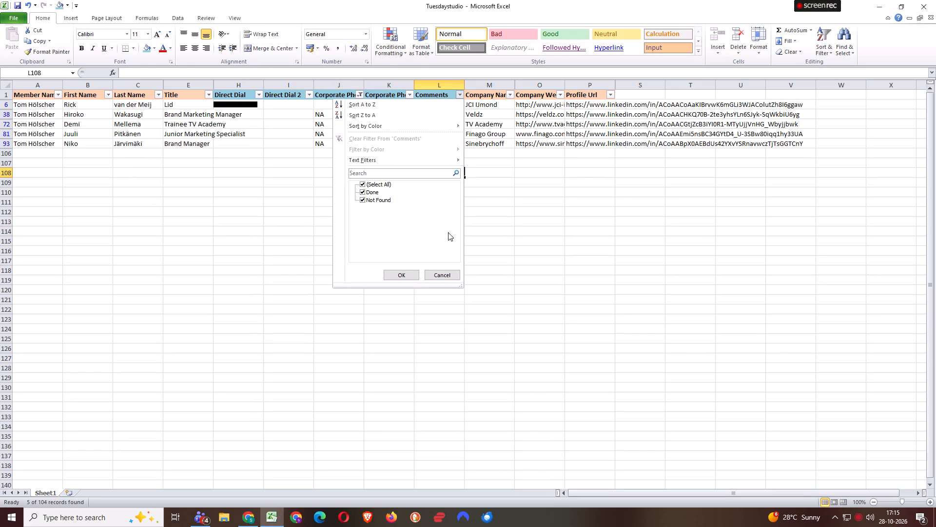
click(392, 276)
click(341, 193)
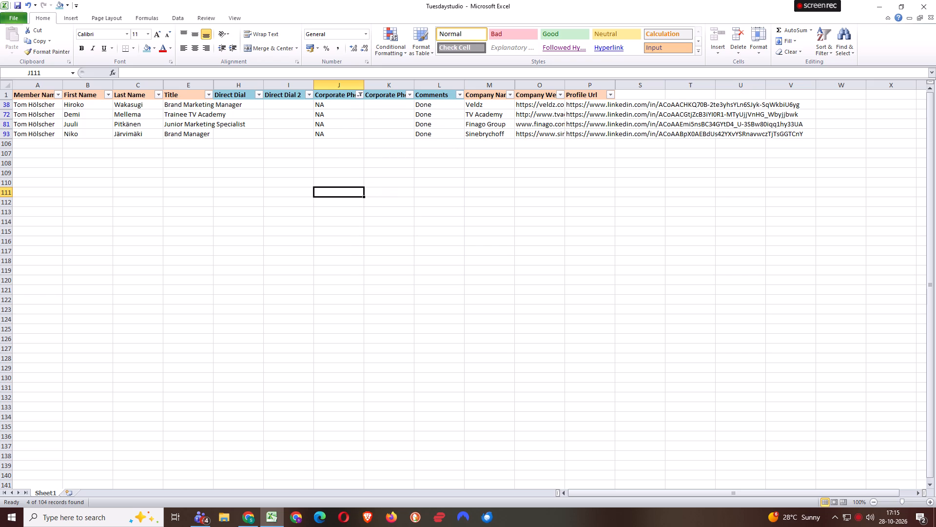
Copy the company name Veldz from row 38 and search Google for its company phone number.
click(486, 110)
click(488, 106)
key(ctrl+c)
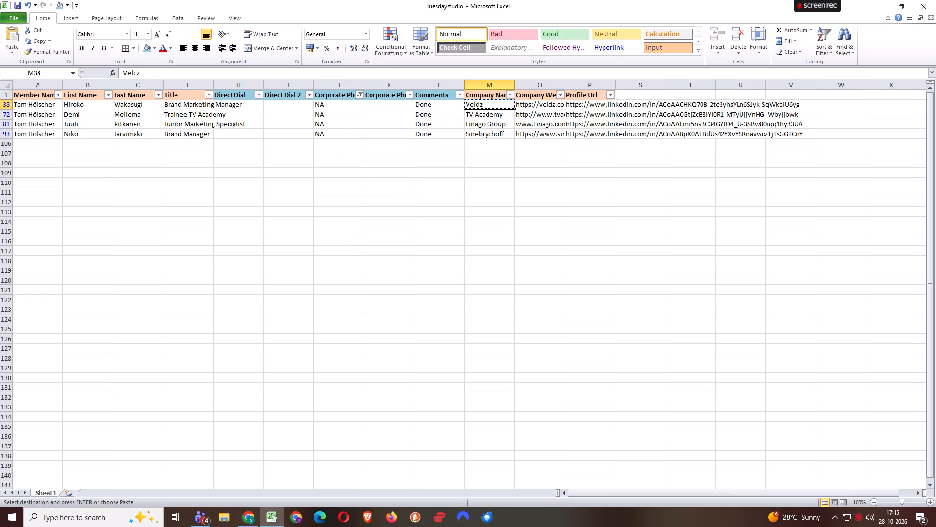
key(alt+Tab)
click(145, 66)
drag(177, 69, 0, 64)
key(ctrl+v)
key(Return)
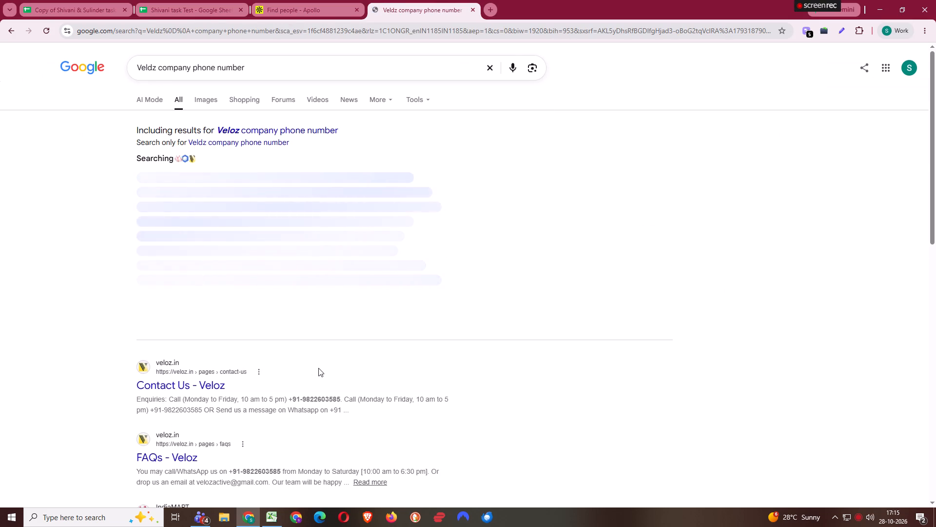
Set the Veldz row's comment to Not Found and clear NA from its first Corporate Phone cell in row 38.
key(alt+Tab)
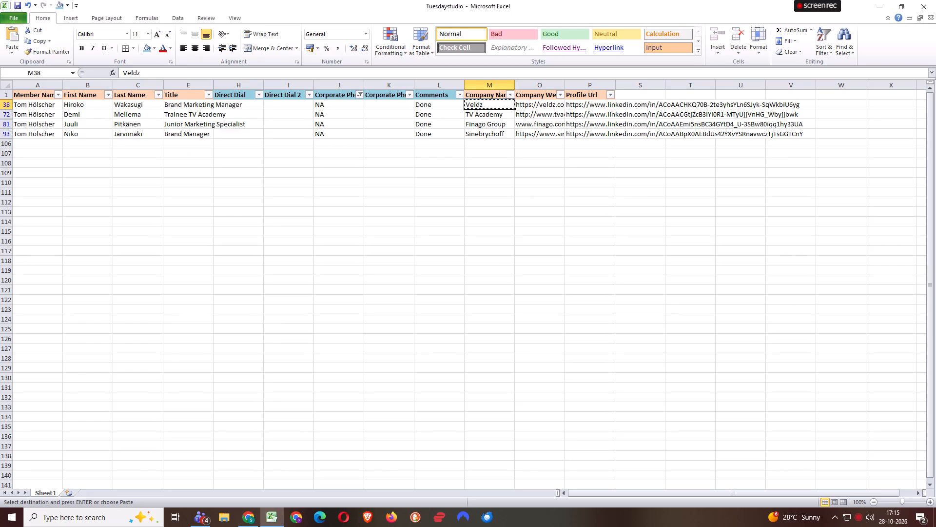
click(436, 107)
key(n)
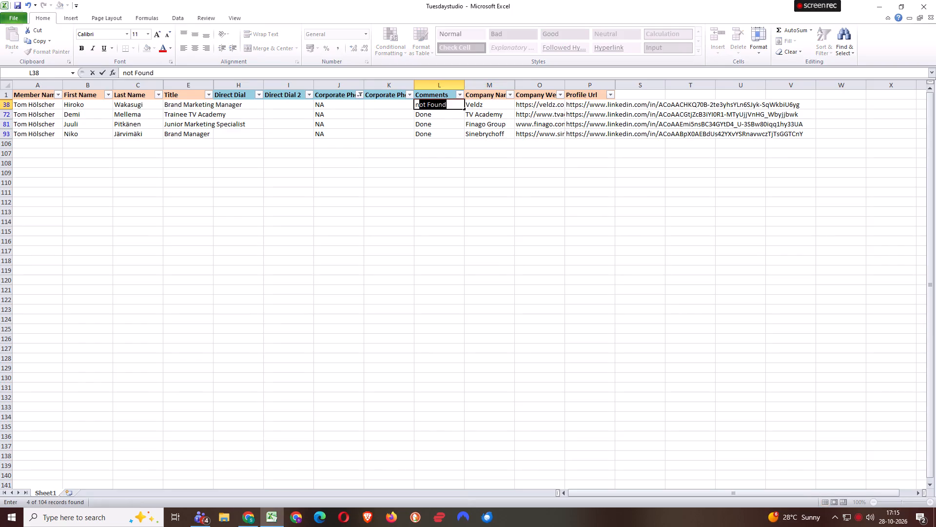
click(320, 102)
key(Delete)
scroll(320, 102, up, 5)
Reapply the first Corporate Phone filter to hide the cleared Veldz row.
click(359, 93)
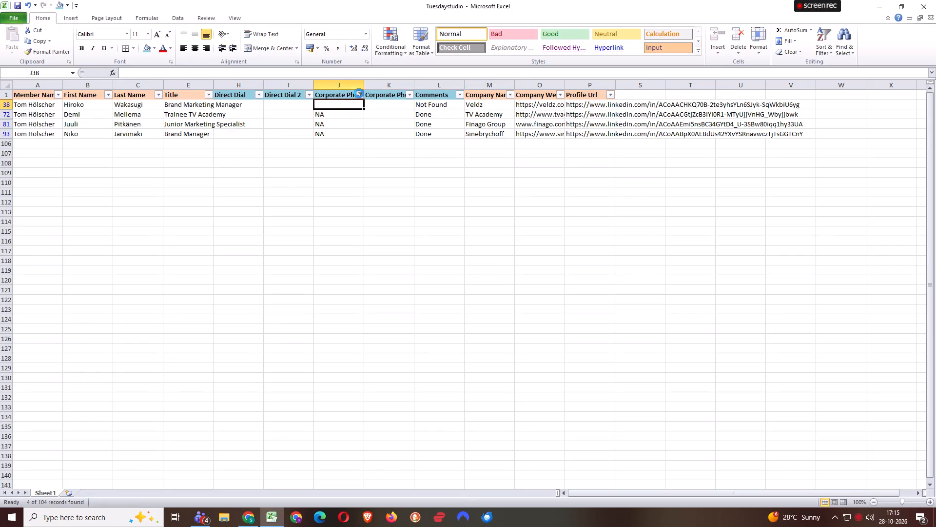
click(299, 273)
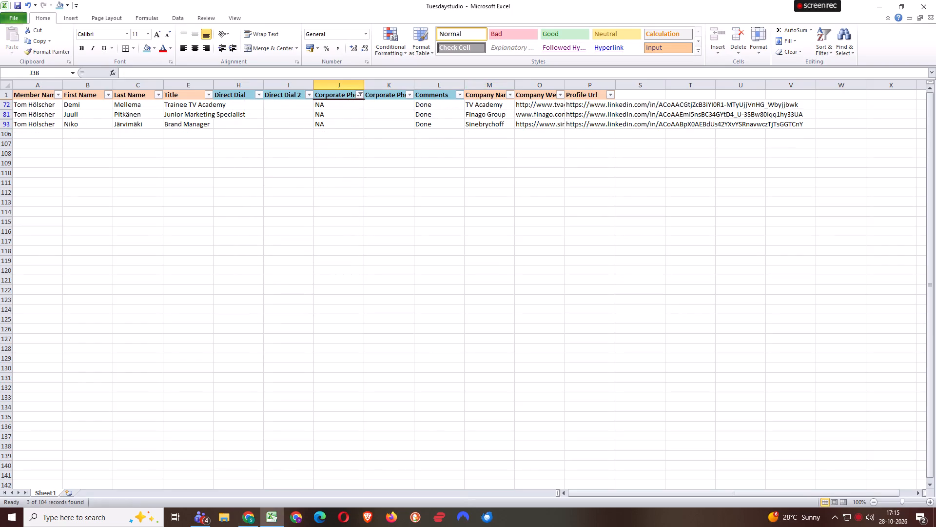
Copy the company name TV Academy from row 72 and search Google for its company phone number.
click(481, 105)
key(ctrl+c)
key(alt+Tab)
drag(159, 70, 0, 58)
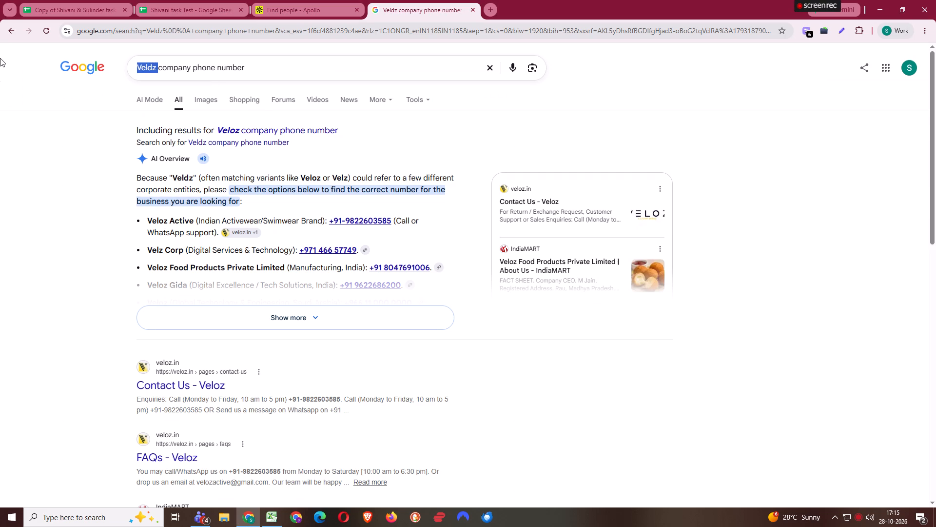
key(ctrl+v)
key(Return)
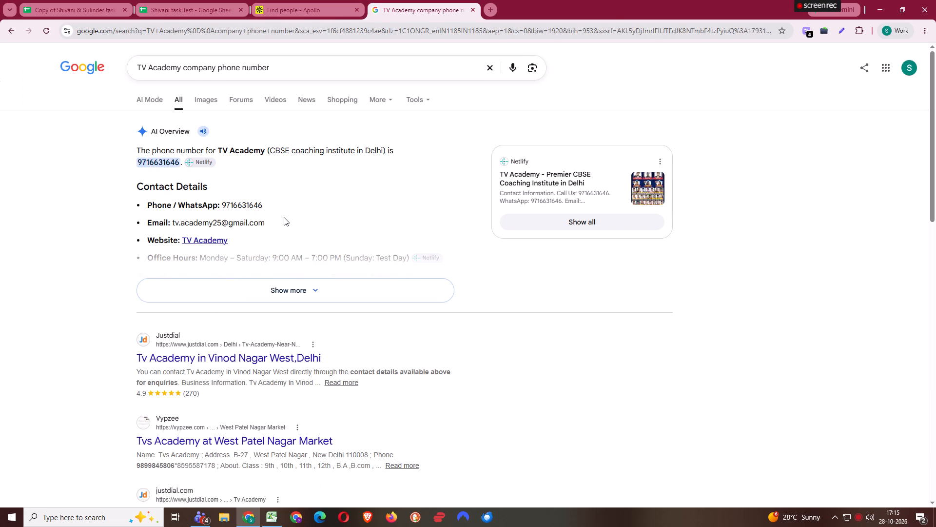
key(alt+Tab)
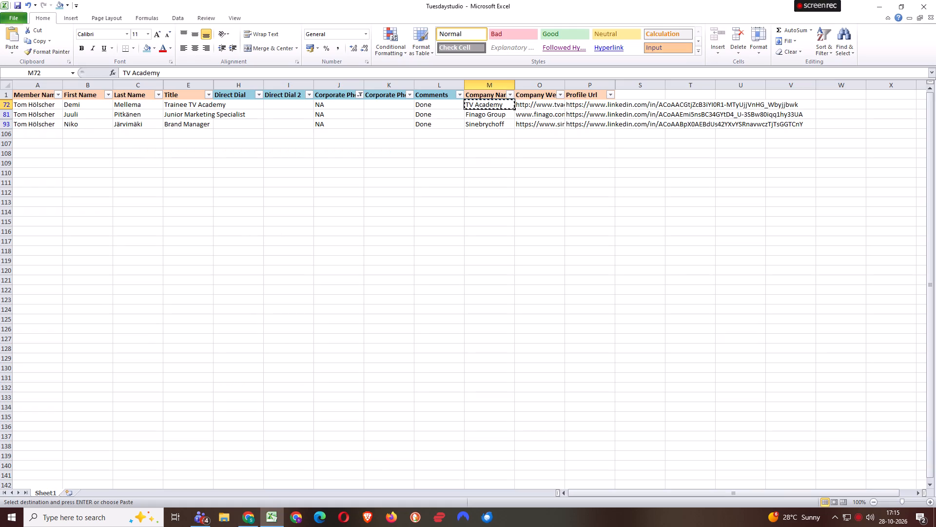
click(546, 109)
key(ctrl+c)
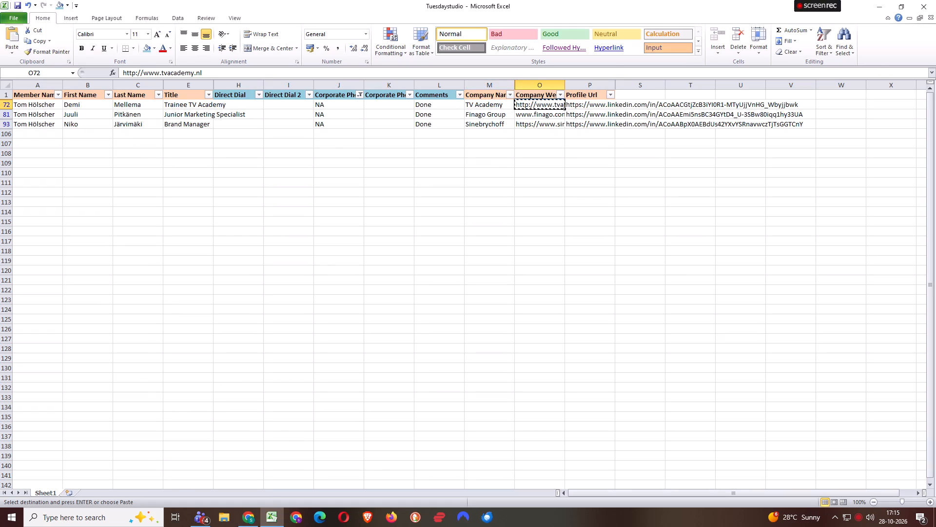
key(alt+Tab)
drag(187, 70, 75, 55)
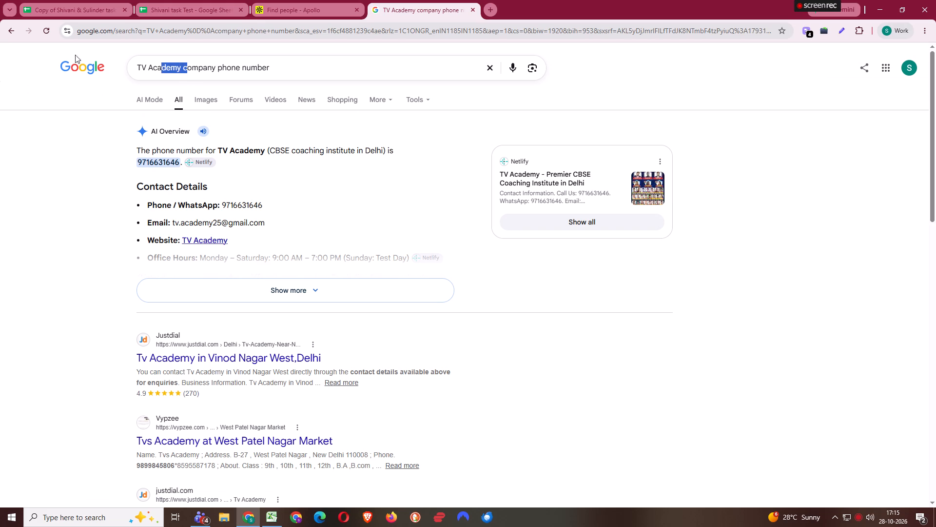
drag(75, 55, 67, 53)
click(160, 65)
drag(184, 68, 69, 55)
key(ctrl+v)
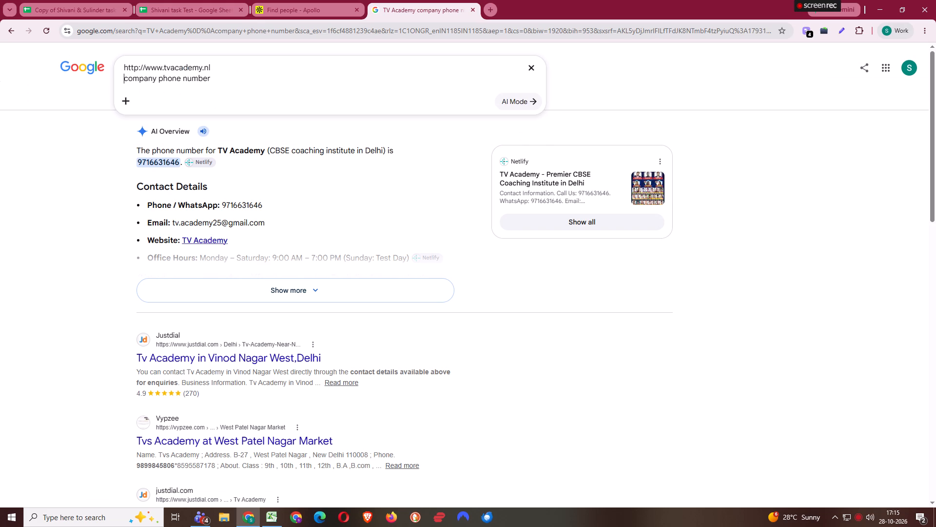
drag(164, 65, 0, 36)
key(BackSpace)
key(Return)
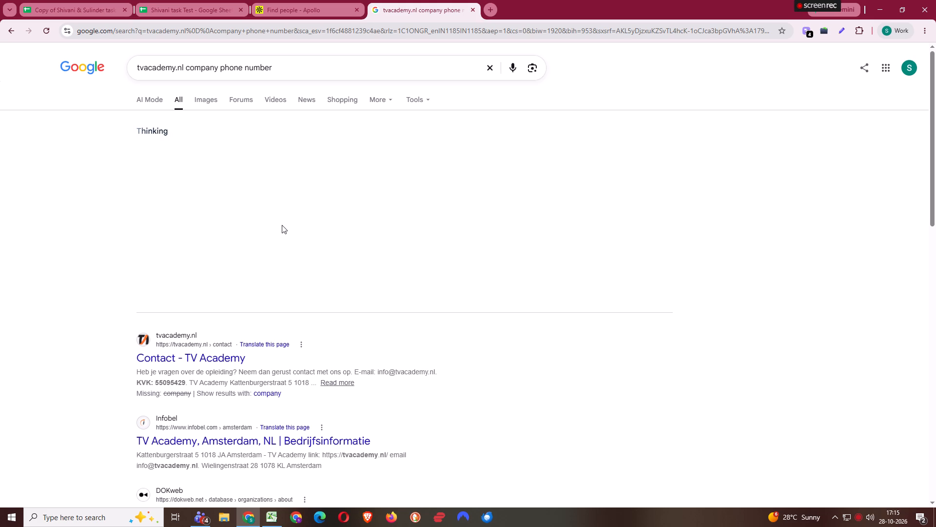
In the Excel list, clear NA from the TV Academy row's first Corporate Phone cell and set its comment to Not Found.
key(alt+Tab)
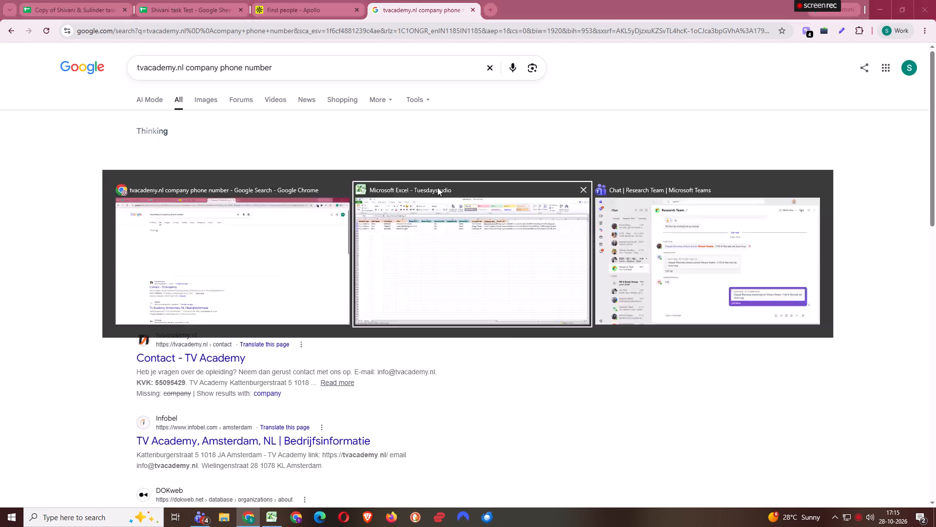
click(351, 105)
key(Delete)
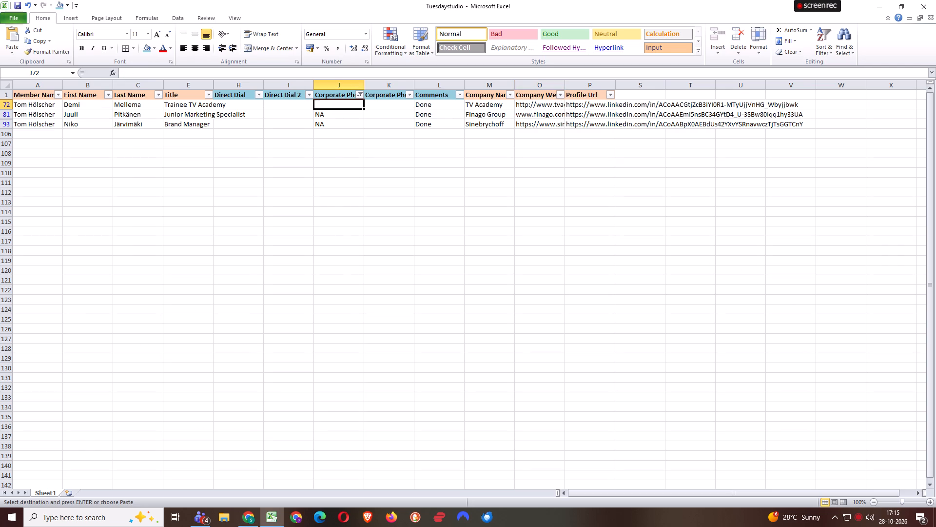
click(439, 105)
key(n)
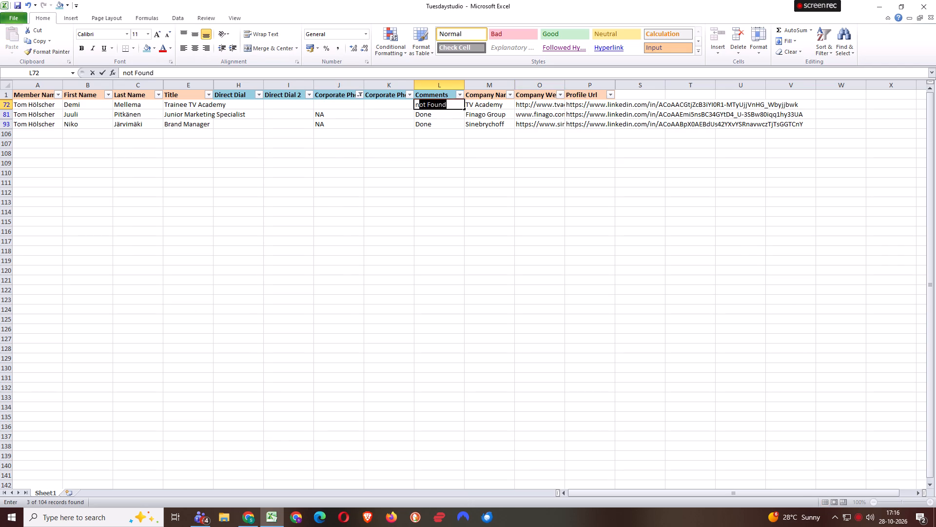
click(442, 177)
key(alt+Tab)
key(alt+Tab)
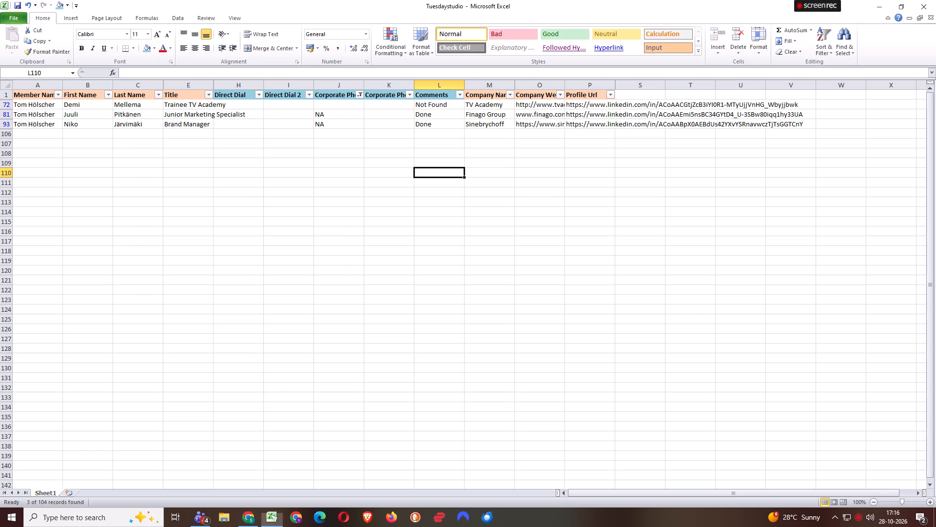
Reapply the Comments filter with all values kept to hide the cleared TV Academy row.
click(458, 93)
click(410, 271)
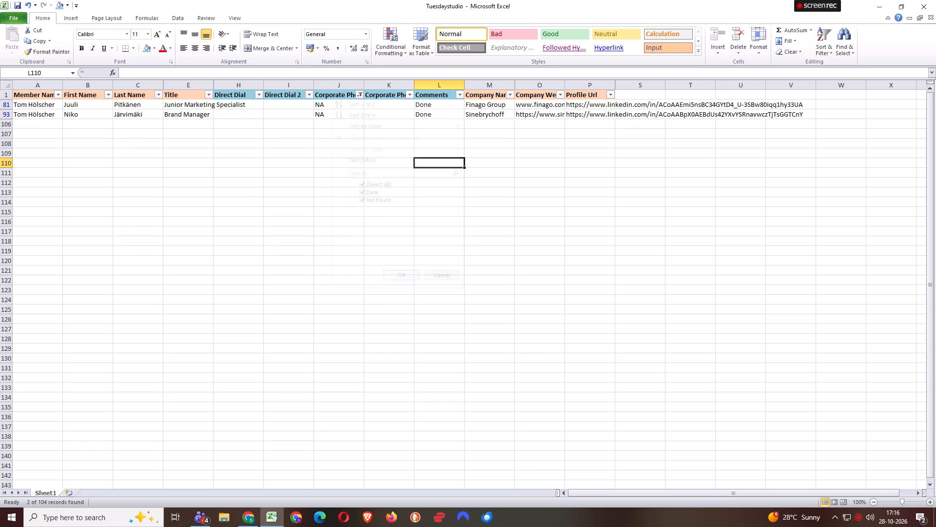
Copy the company name Finago Group from row 81 and search Google for its company phone number.
click(469, 103)
key(ctrl+c)
key(alt+Tab)
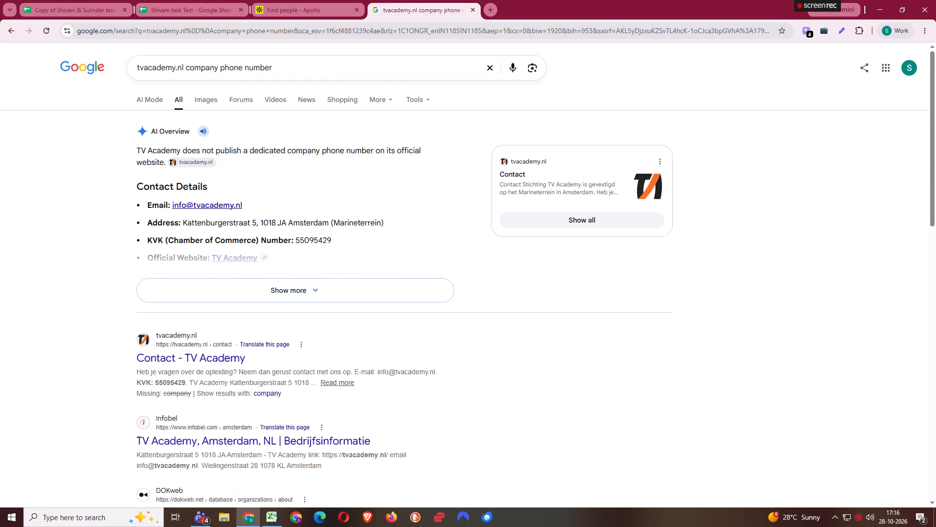
drag(185, 70, 0, 43)
key(ctrl+v)
key(Return)
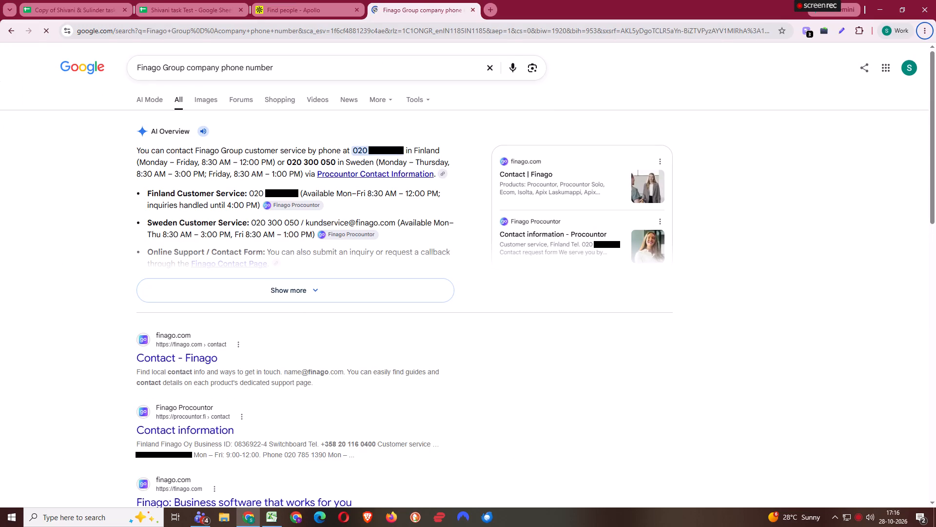
Look up Finago Group's Finland customer service number in Google's AI Mode and copy its international form.
drag(359, 150, 402, 151)
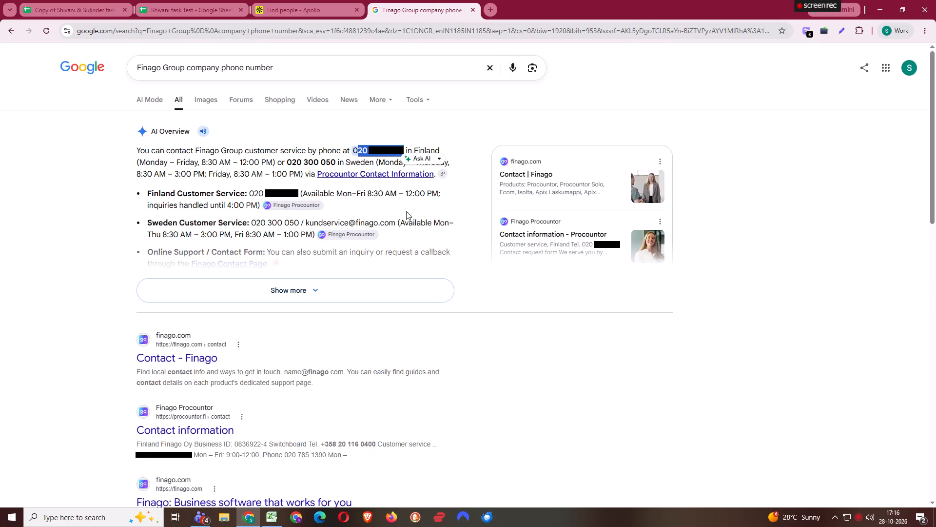
click(292, 69)
click(537, 389)
key(alt+Tab)
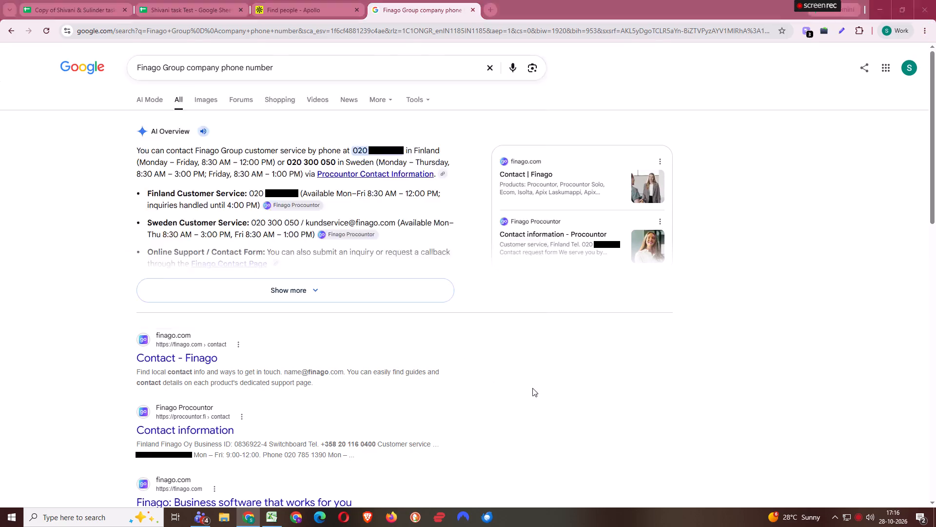
key(alt+Tab)
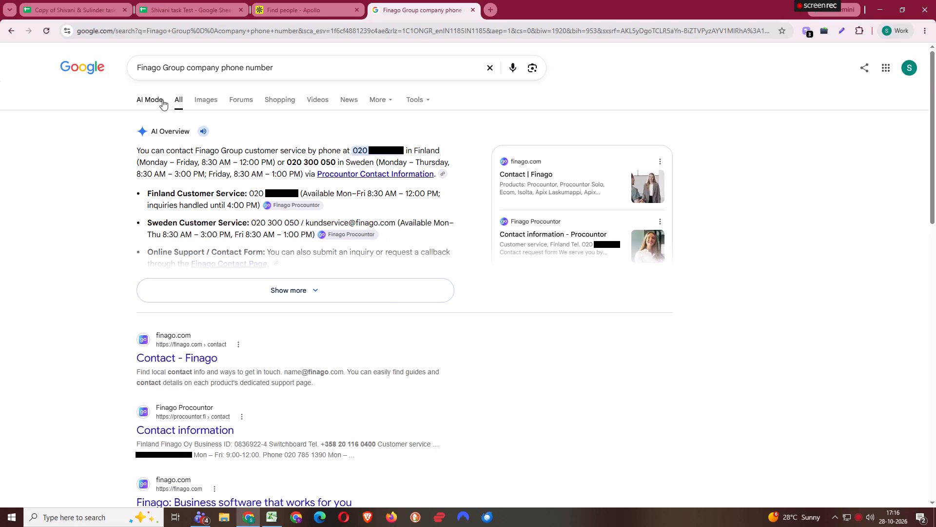
click(161, 99)
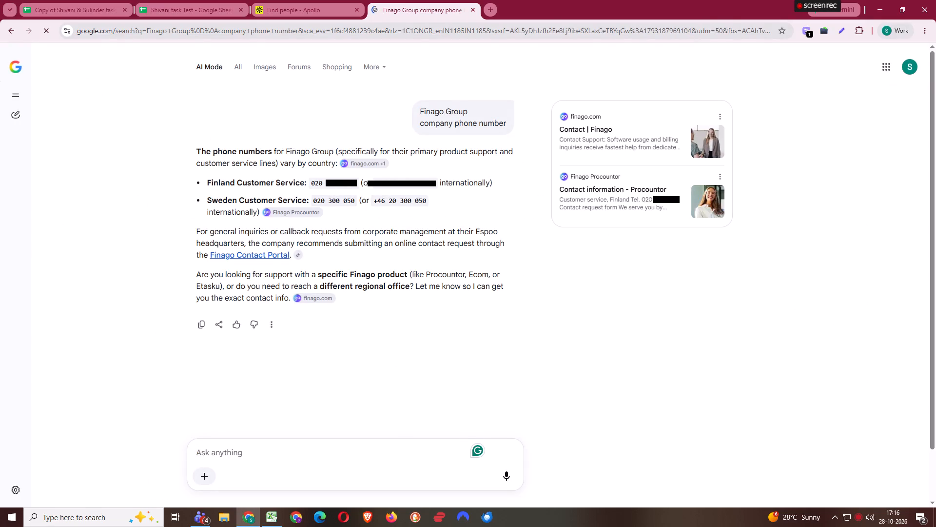
alt+click(385, 182)
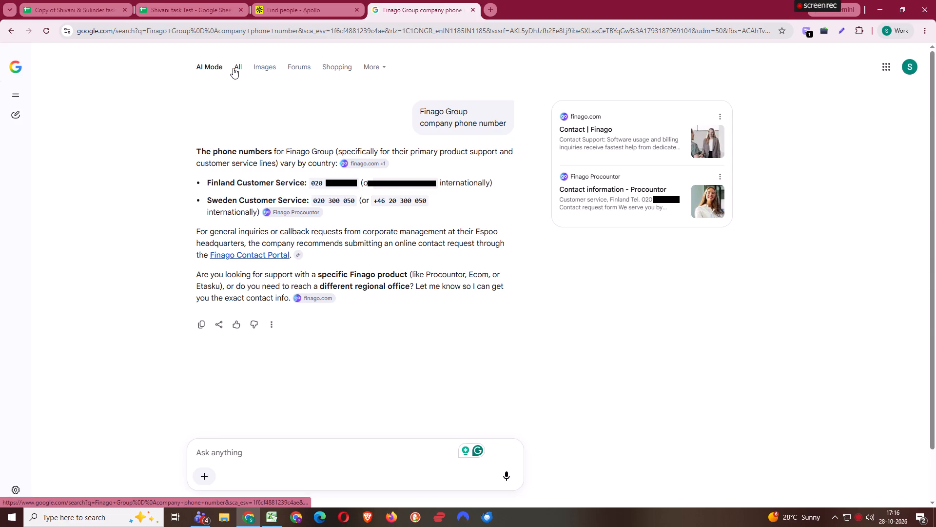
click(233, 68)
Enter the copied number as text in Finago Group's first Corporate Phone cell in row 81, deleting two surplus characters inside it.
key(alt+Tab)
click(335, 105)
drag(335, 105, 277, 103)
key(ctrl+v)
click(317, 102)
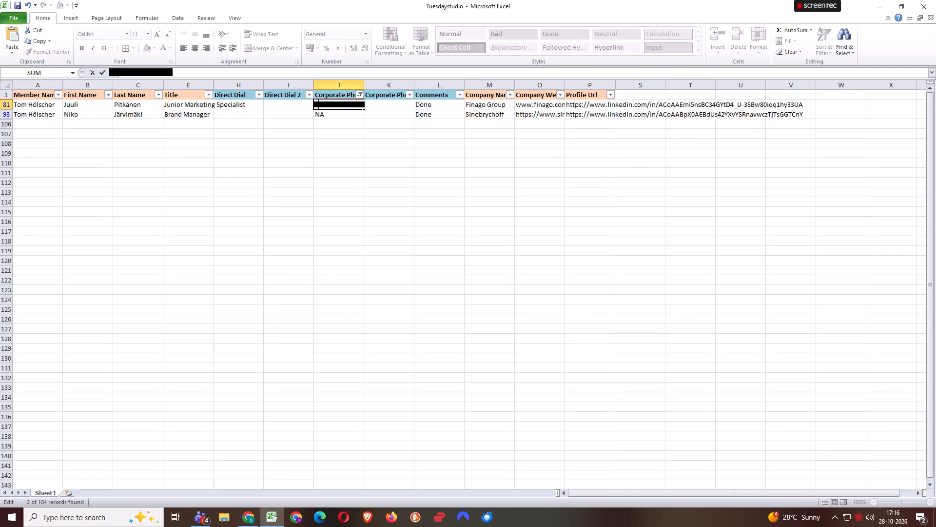
key(Left)
key(apostrophe)
scroll(345, 106, up, 4)
click(338, 103)
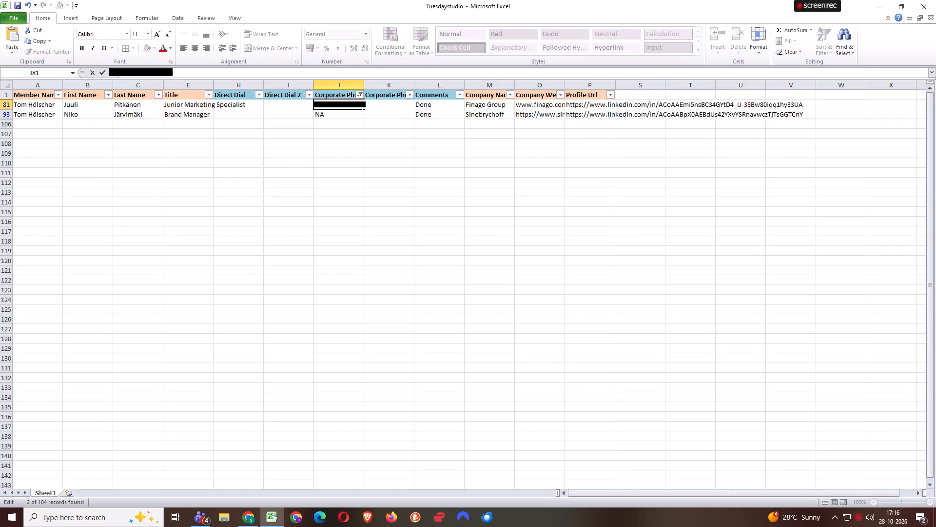
click(340, 104)
key(BackSpace)
click(354, 106)
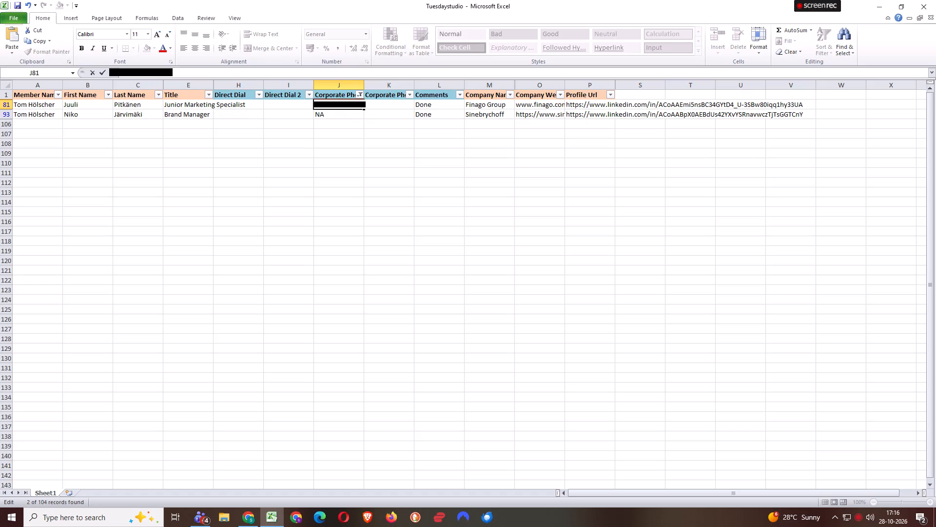
key(BackSpace)
click(382, 152)
Apply the light blue fill to Finago Group's first Corporate Phone cell in row 81.
click(337, 103)
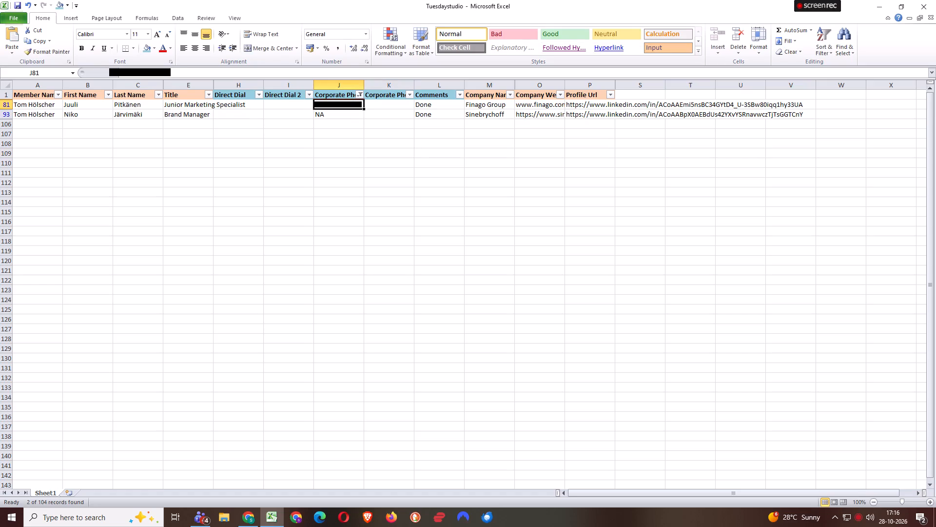
click(146, 49)
click(399, 204)
click(441, 104)
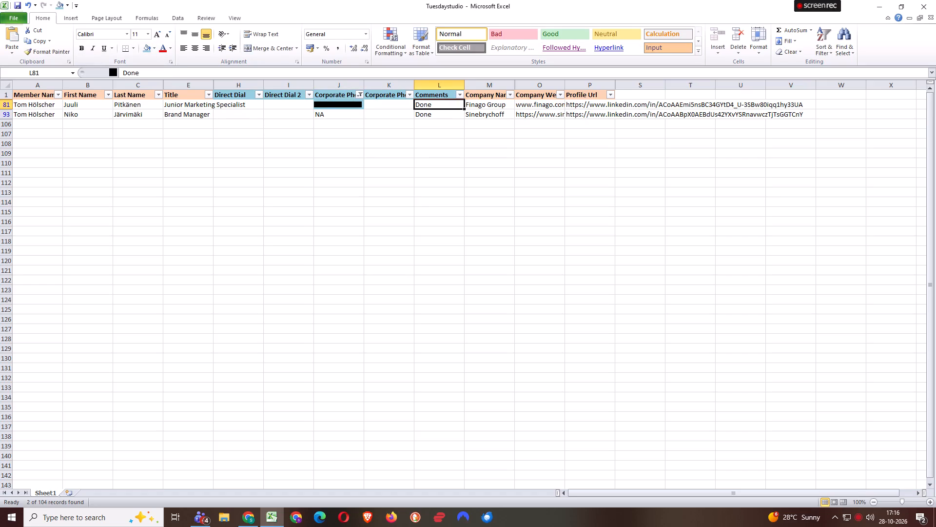
Copy the company name Sinebrychoff from row 93 and search Google for its company phone number.
click(493, 114)
click(536, 115)
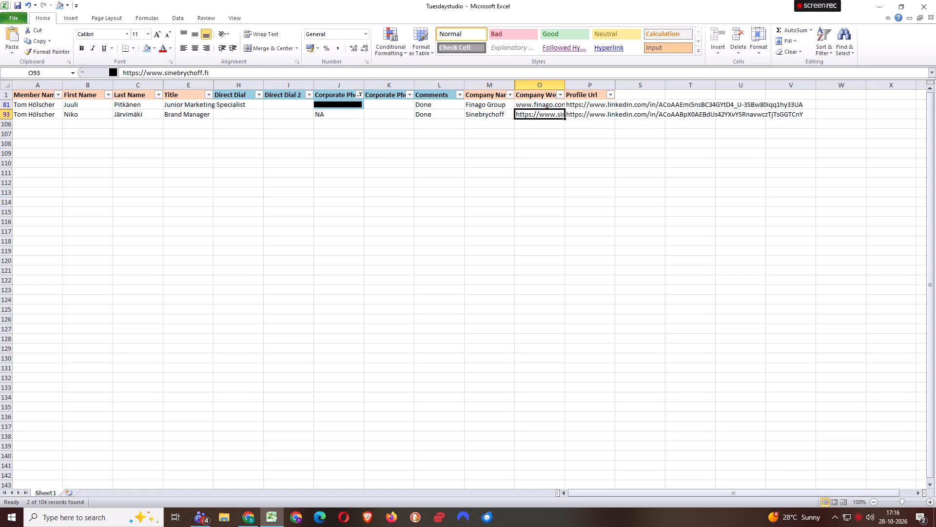
click(484, 109)
key(ctrl+c)
key(alt+Tab)
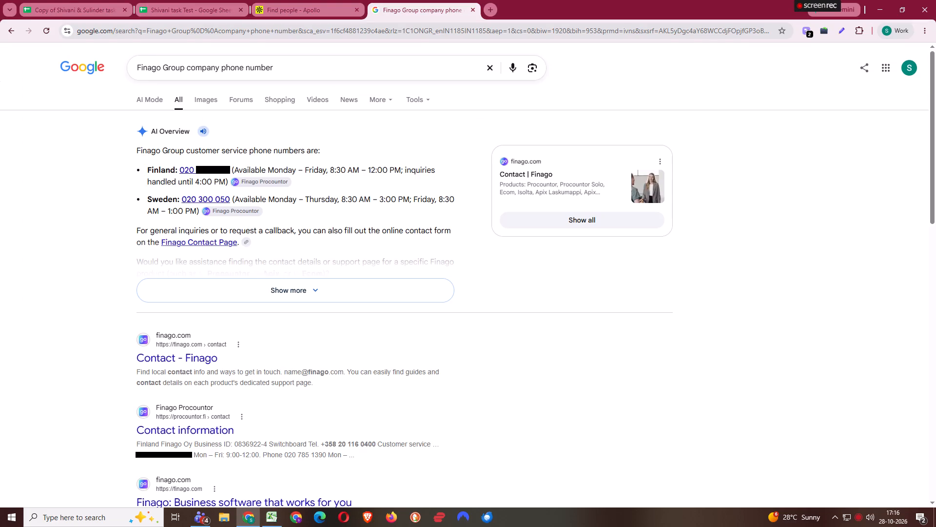
drag(185, 68, 0, 56)
key(ctrl+v)
key(Return)
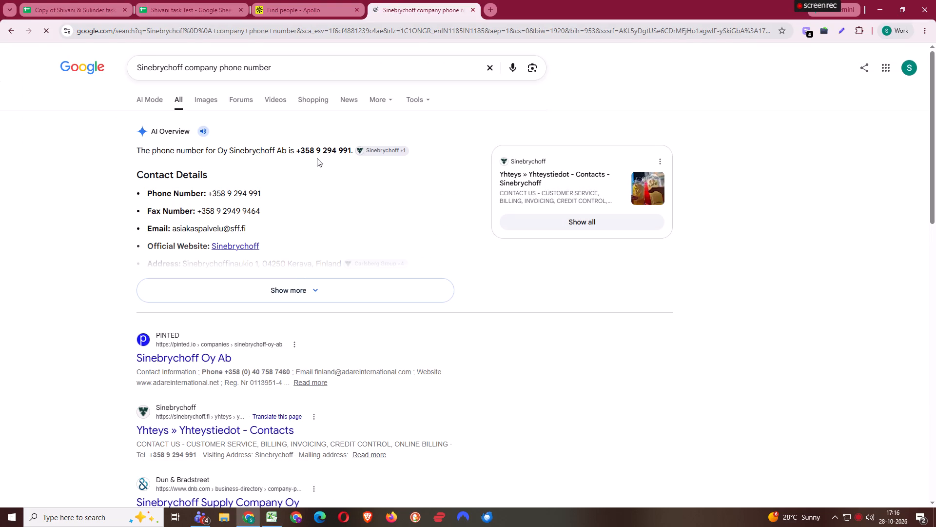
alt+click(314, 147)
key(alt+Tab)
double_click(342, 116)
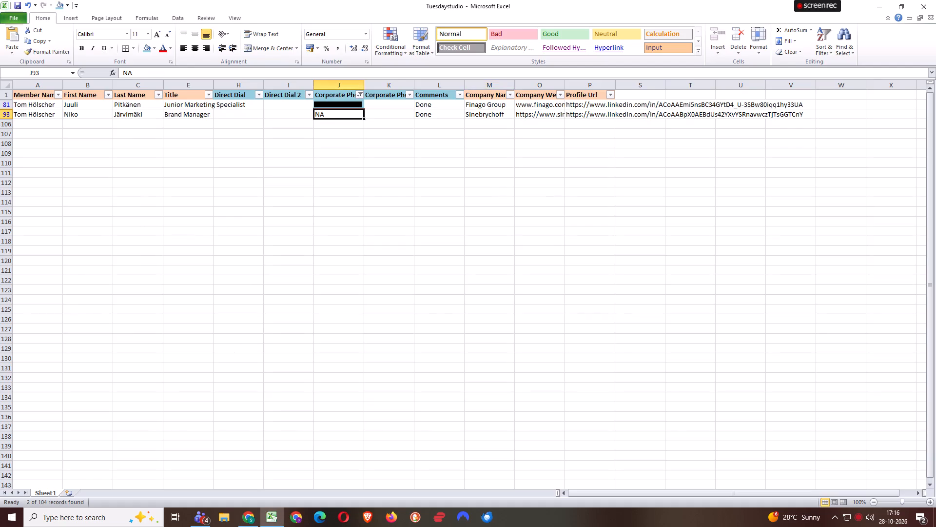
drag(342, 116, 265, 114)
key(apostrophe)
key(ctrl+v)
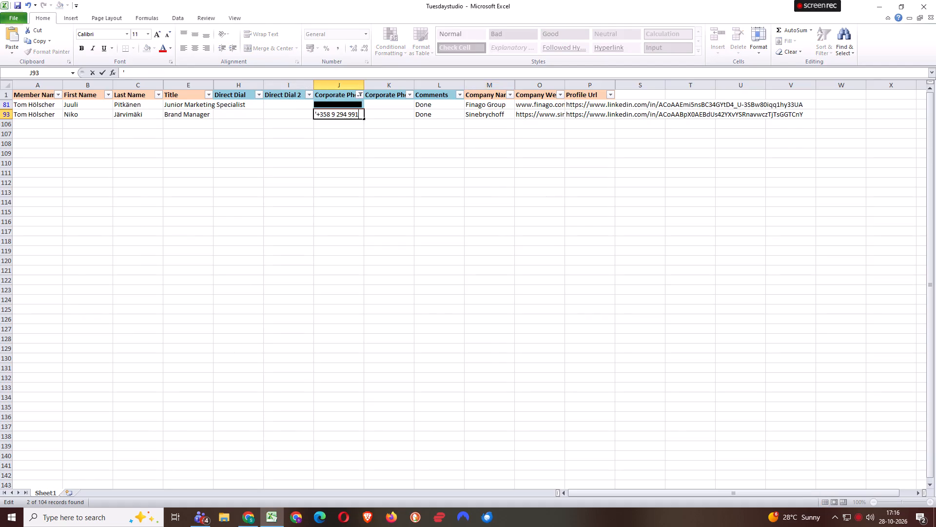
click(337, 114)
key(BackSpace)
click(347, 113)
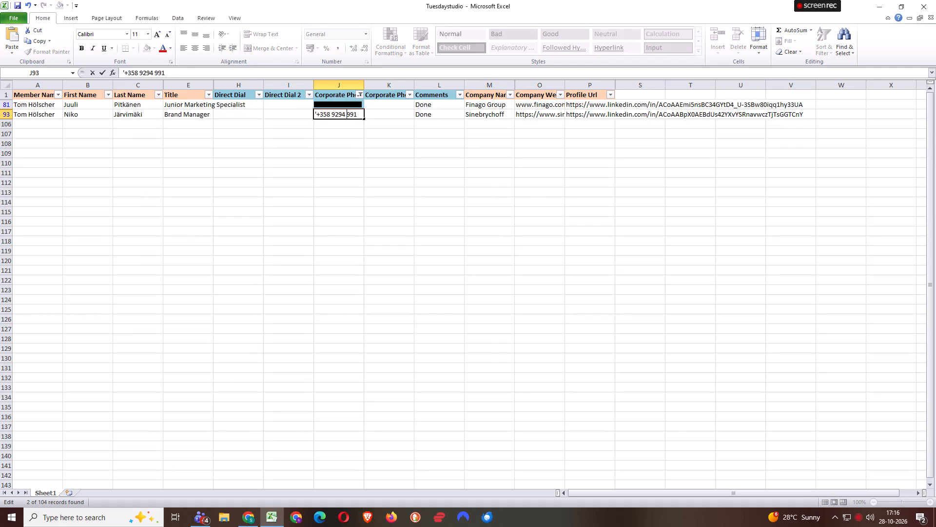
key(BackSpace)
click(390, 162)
Copy Sinebrychoff's fax number from the contact details in Google's AI Overview.
key(alt+Tab)
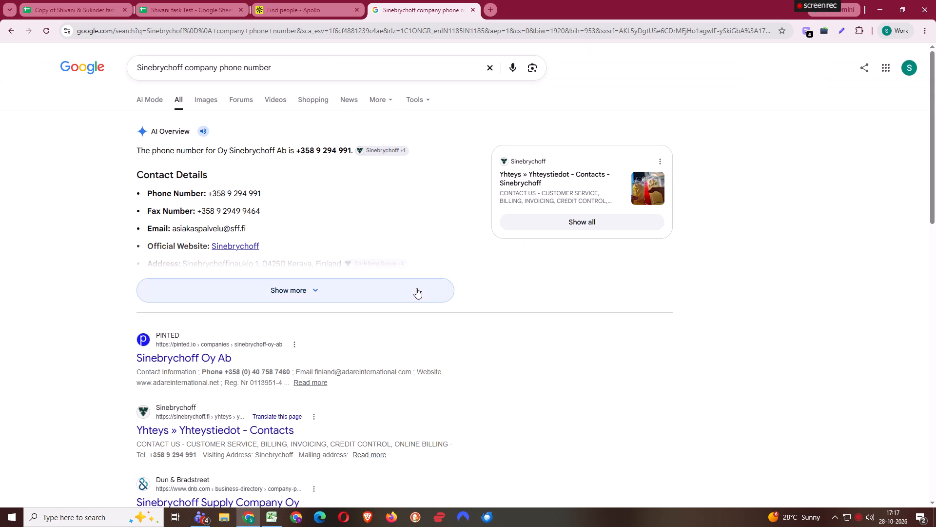
drag(197, 211, 274, 210)
key(ctrl+c)
key(ctrl+c)
key(ctrl+c)
key(alt+Tab)
Replace the first Corporate Phone entry in row 93 with the copied fax number as text, removing two spaces after the country code's gap.
click(357, 114)
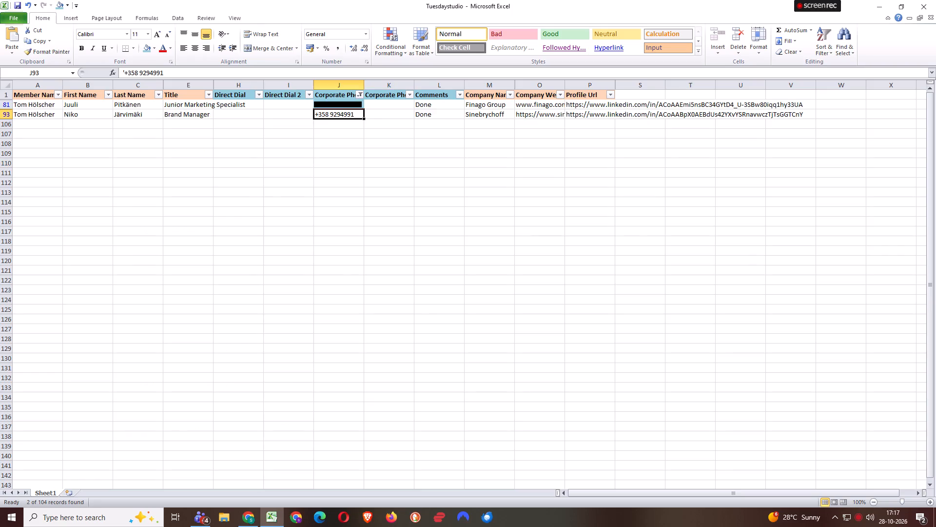
drag(357, 114, 315, 113)
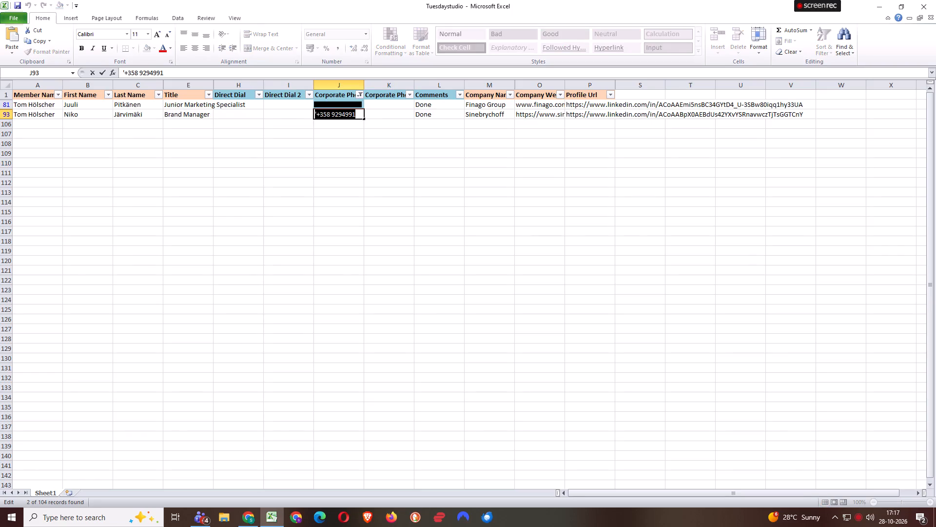
text('')
key(BackSpace)
key(BackSpace)
key(BackSpace)
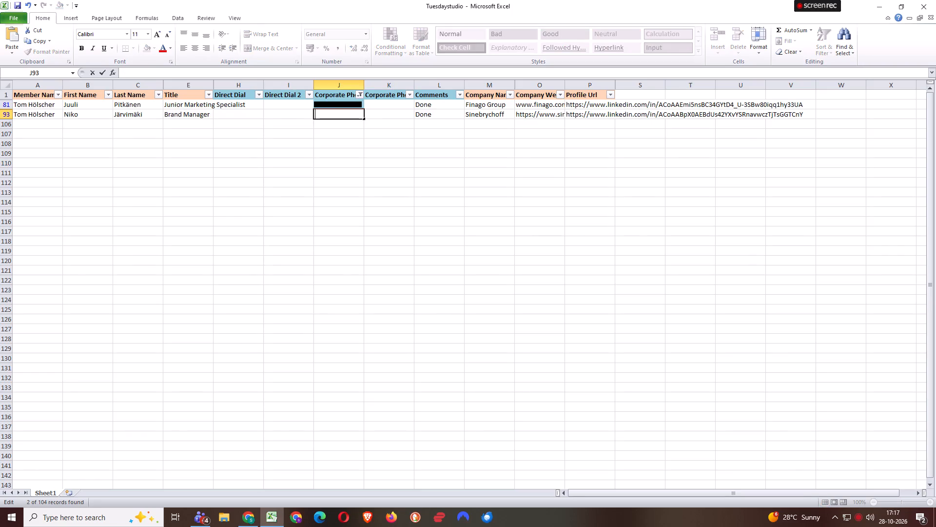
key(apostrophe)
key(ctrl+v)
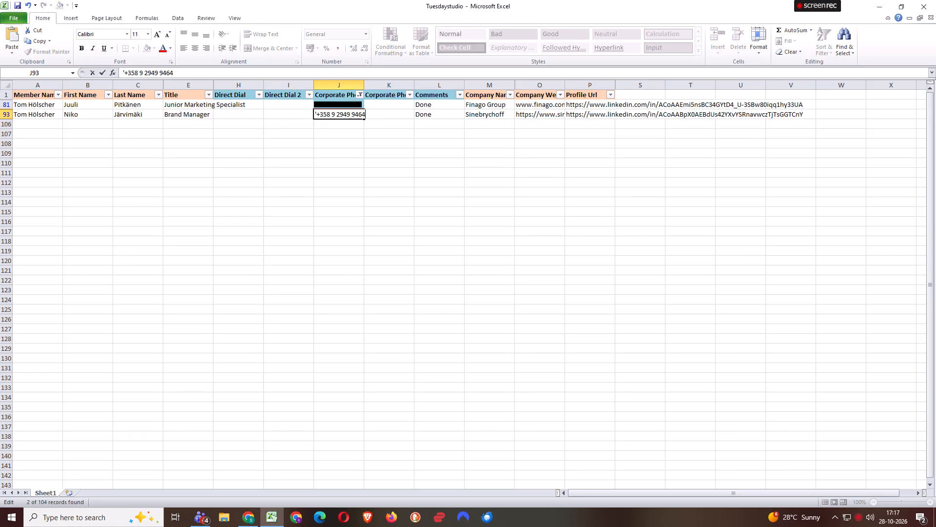
click(335, 111)
key(Right)
key(BackSpace)
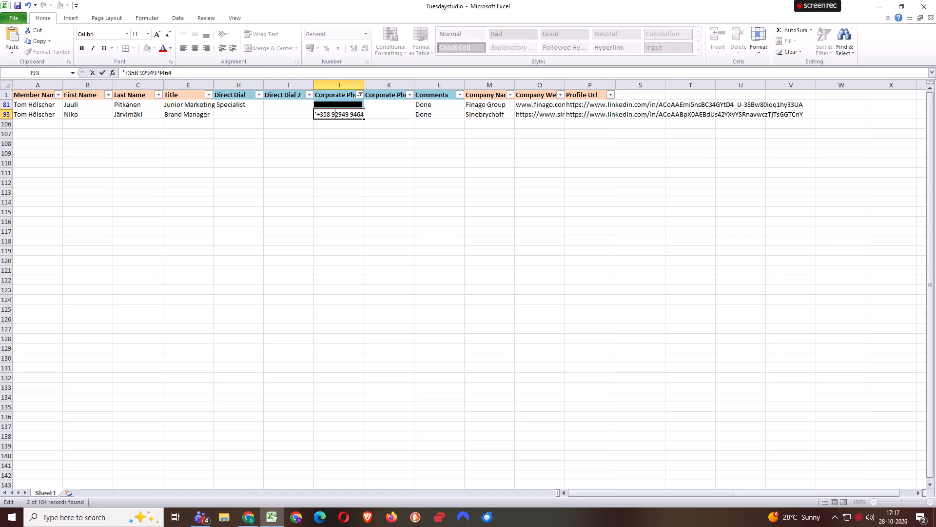
click(351, 114)
key(BackSpace)
click(382, 173)
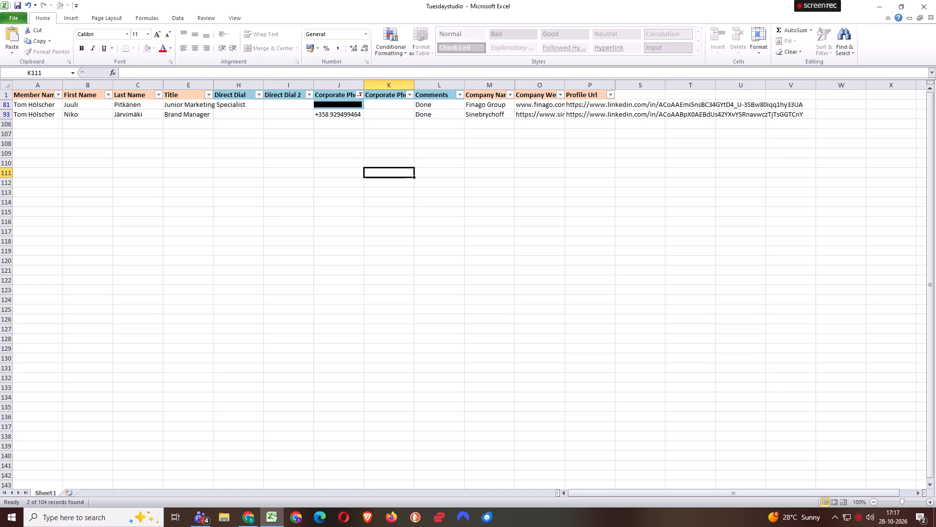
Apply the light blue fill to Sinebrychoff's first Corporate Phone cell in row 93 and save the workbook.
click(354, 112)
click(147, 47)
click(401, 228)
key(ctrl+s)
key(ctrl+s)
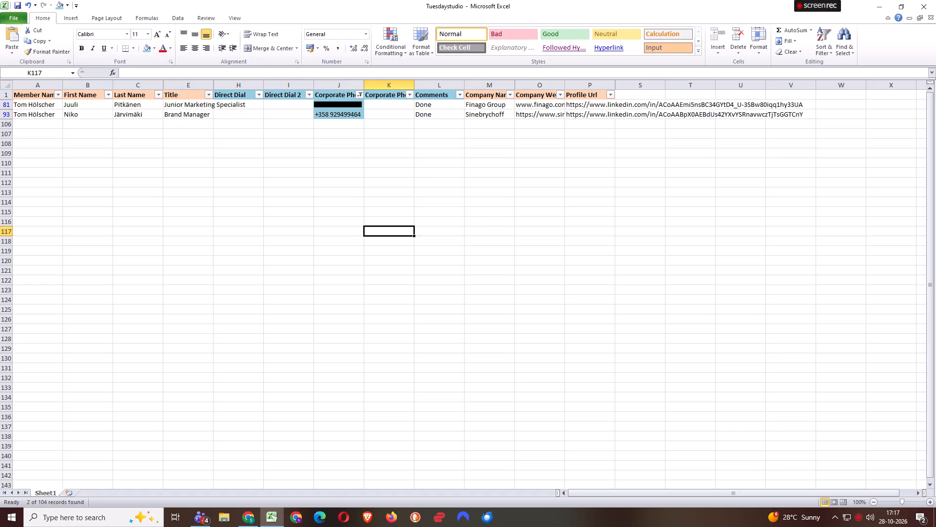
key(ctrl+s)
click(484, 211)
Clear the Done comments of Finago Group in row 81 and Sinebrychoff in row 93.
click(819, 43)
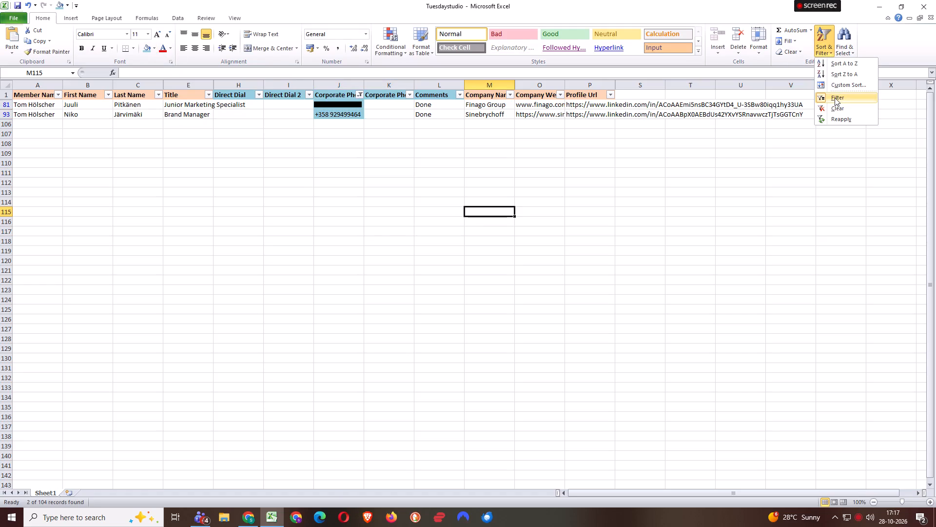
drag(835, 98, 498, 115)
click(449, 104)
drag(449, 104, 448, 109)
key(Delete)
click(524, 239)
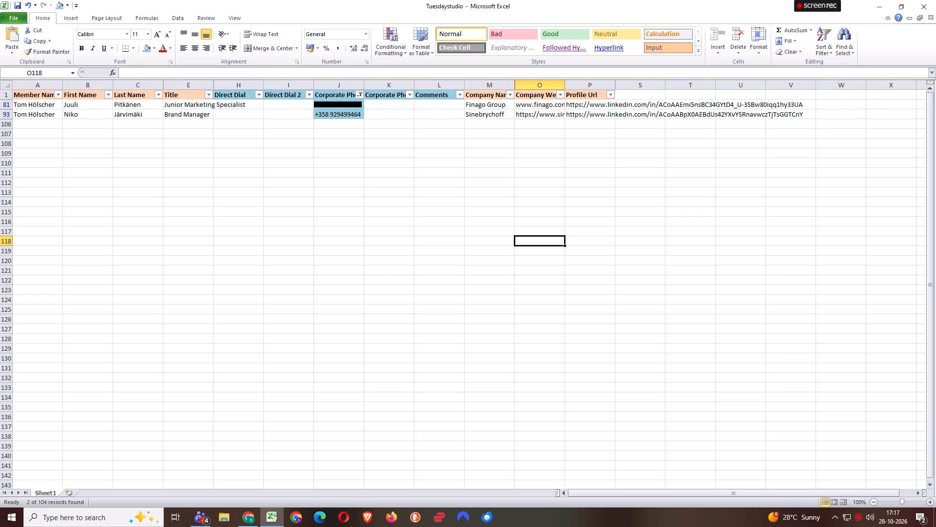
Remove the current filter to show all rows, and turn filtering on again with the whole sheet selected.
click(460, 96)
click(602, 196)
click(819, 51)
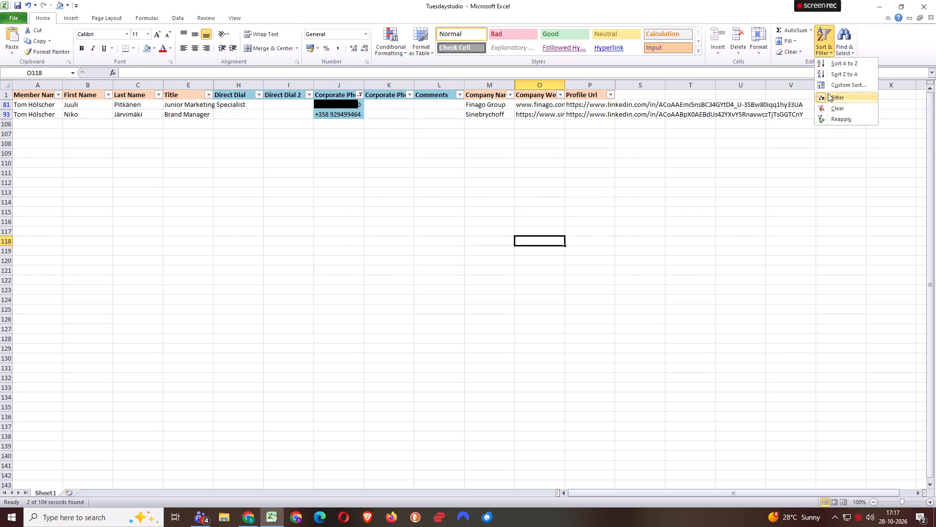
click(828, 93)
click(5, 82)
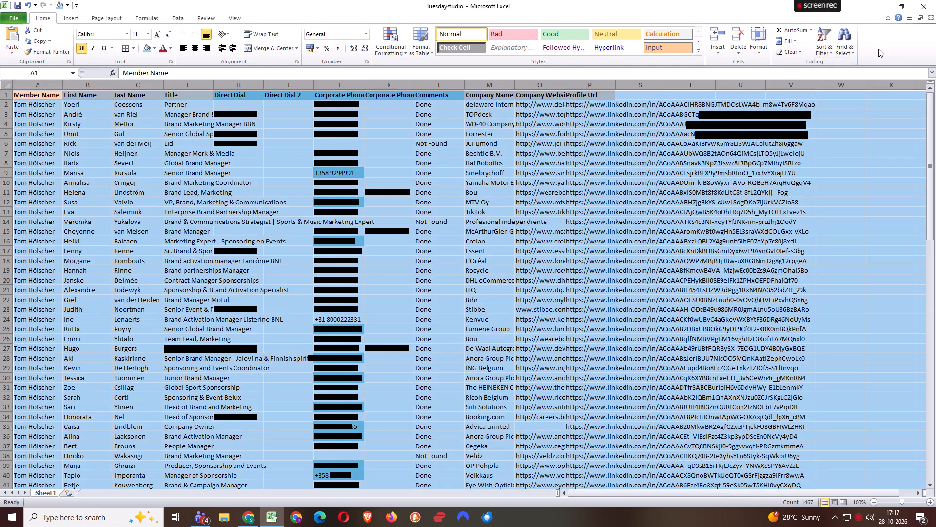
click(816, 46)
click(840, 98)
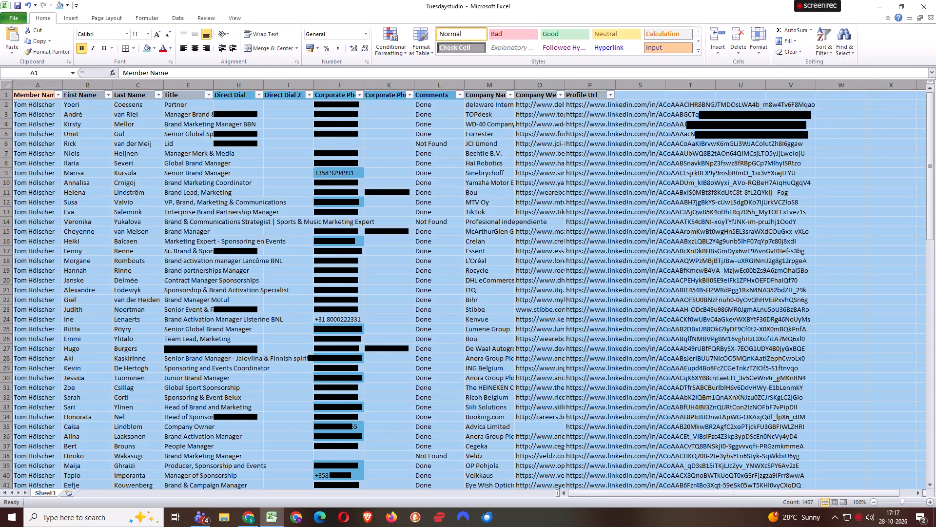
Filter the Comments column to Done only and delete all the Done entries down to row 105.
click(460, 92)
click(381, 182)
click(371, 193)
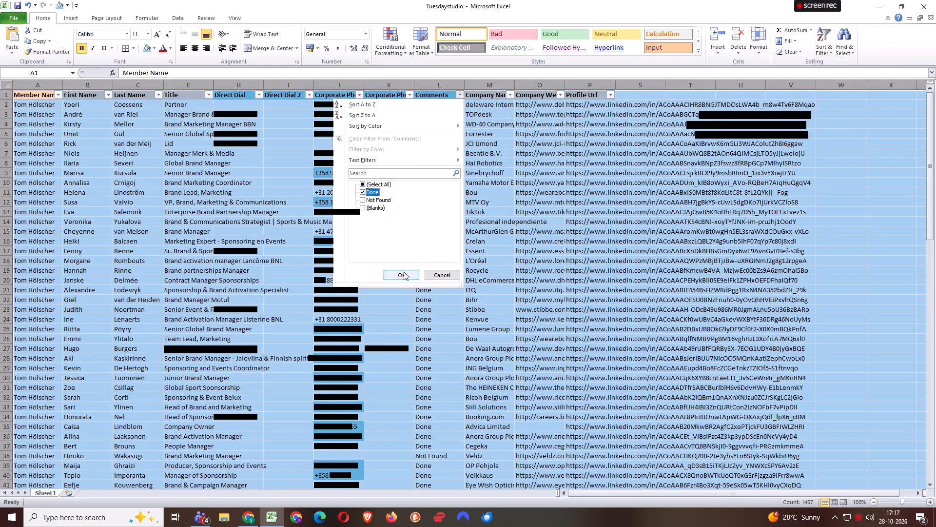
click(404, 272)
click(448, 107)
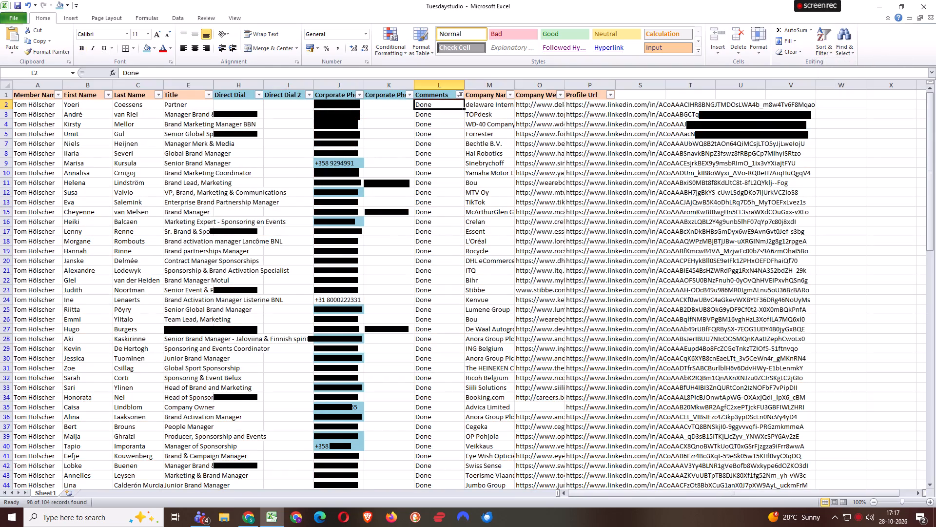
key(ctrl+shift+Down)
key(Delete)
scroll(446, 175, down, 6)
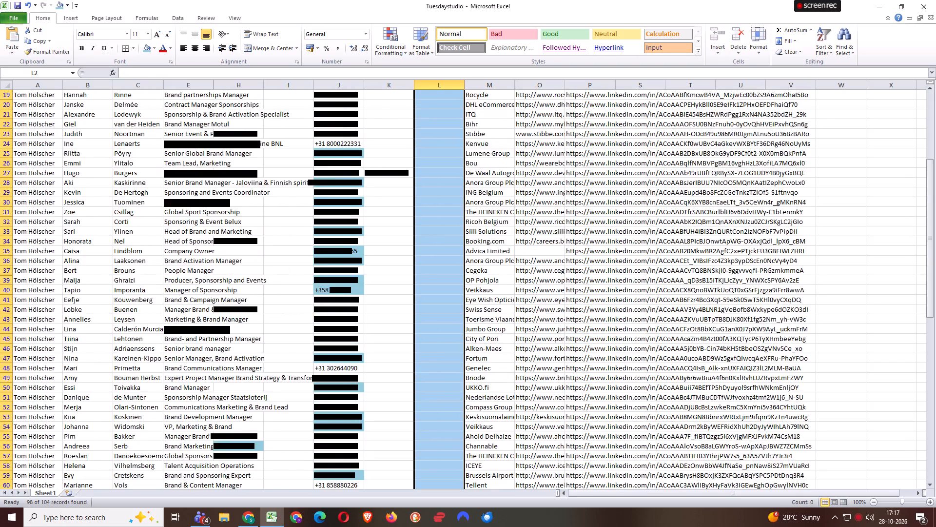
scroll(438, 206, down, 14)
scroll(383, 217, down, 7)
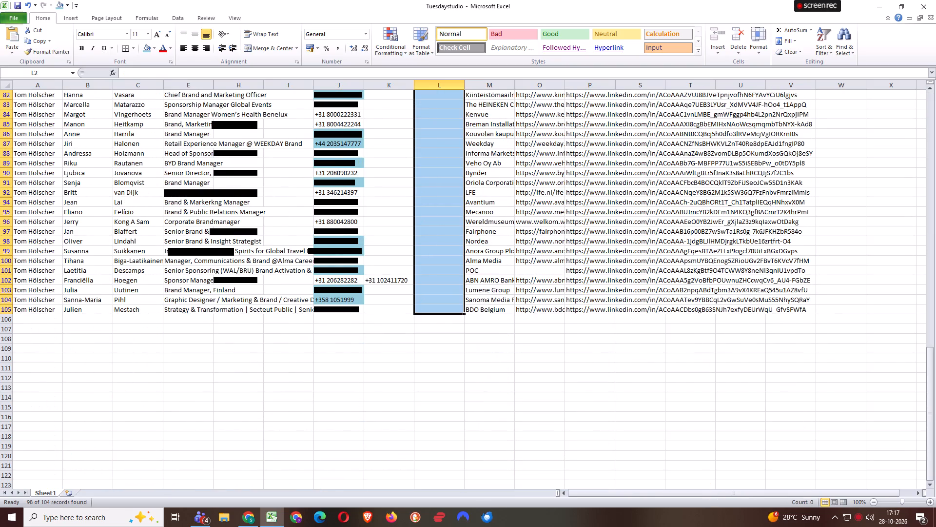
scroll(380, 217, up, 20)
scroll(380, 217, up, 18)
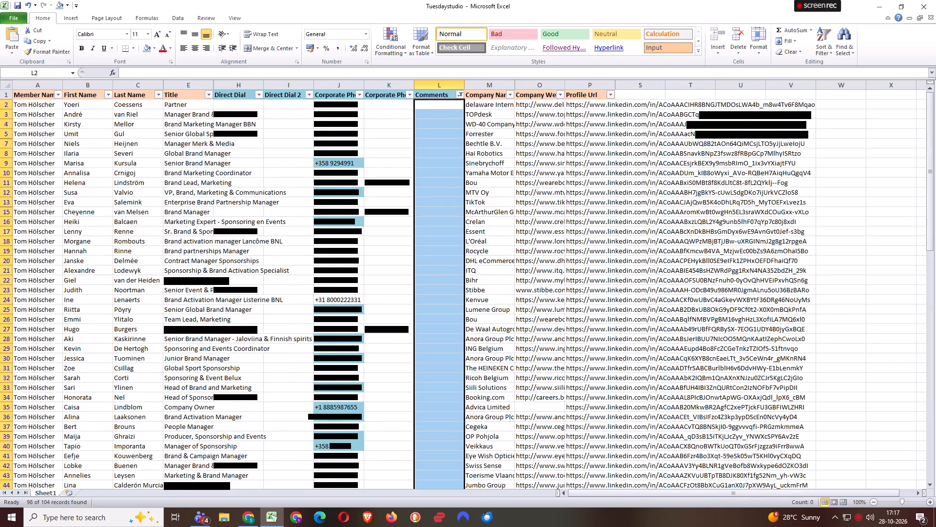
scroll(387, 225, up, 1)
Turn off filtering so the sheet shows every row again.
click(826, 36)
click(833, 96)
click(860, 171)
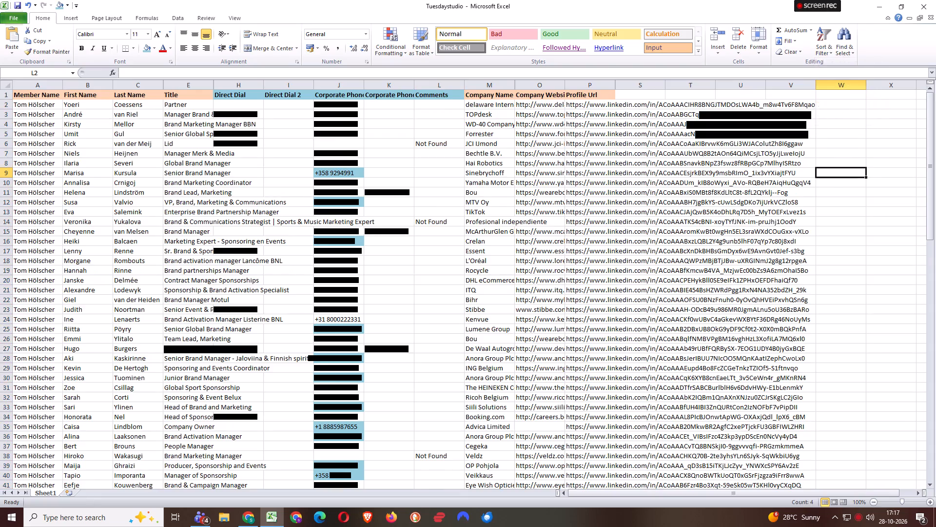
Unhide all hidden columns across the whole sheet and save the workbook.
click(4, 86)
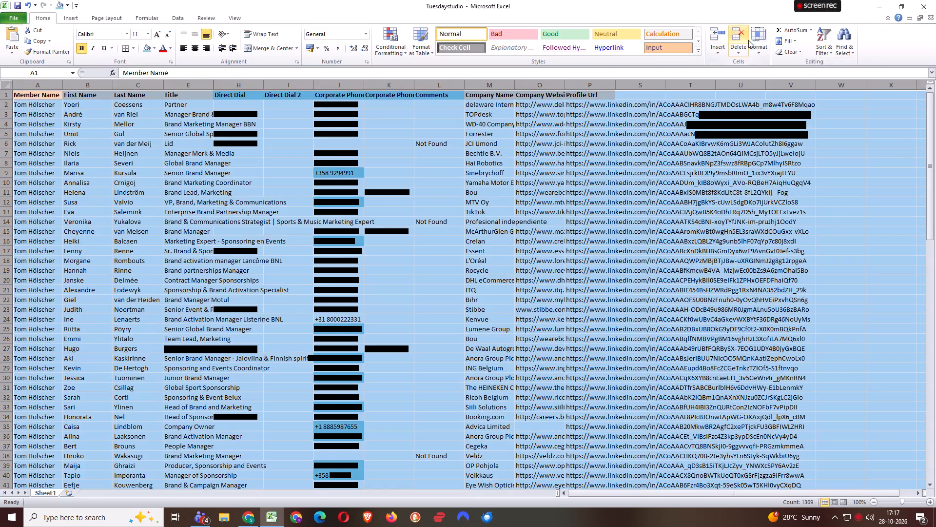
click(752, 41)
drag(870, 178, 870, 179)
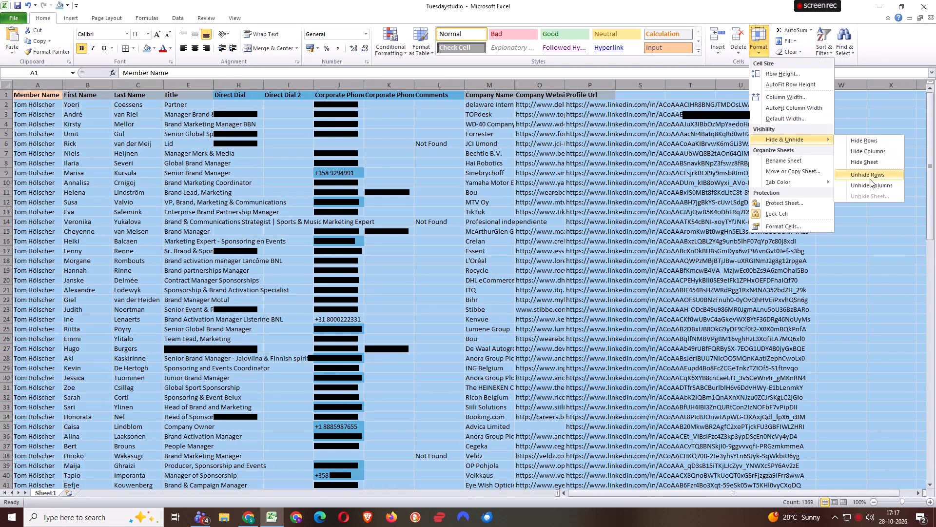
drag(870, 179, 870, 186)
click(537, 172)
key(ctrl+s)
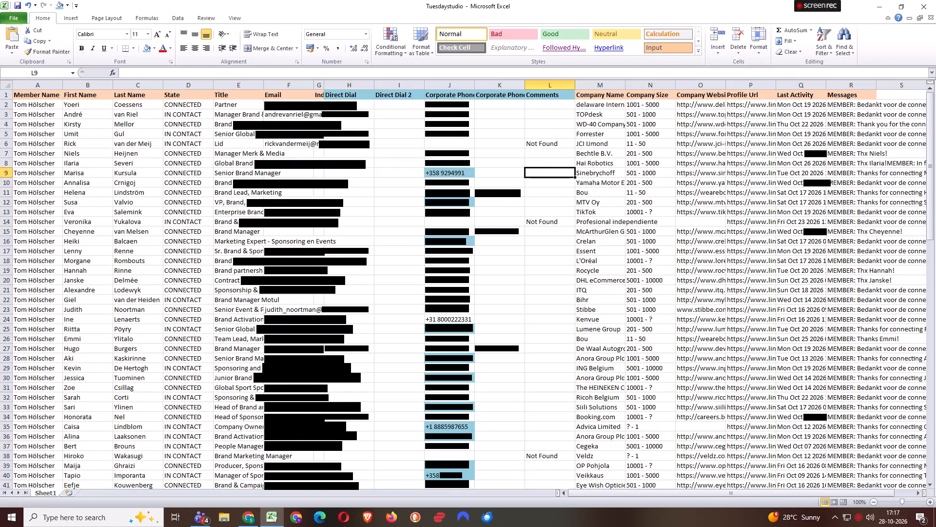
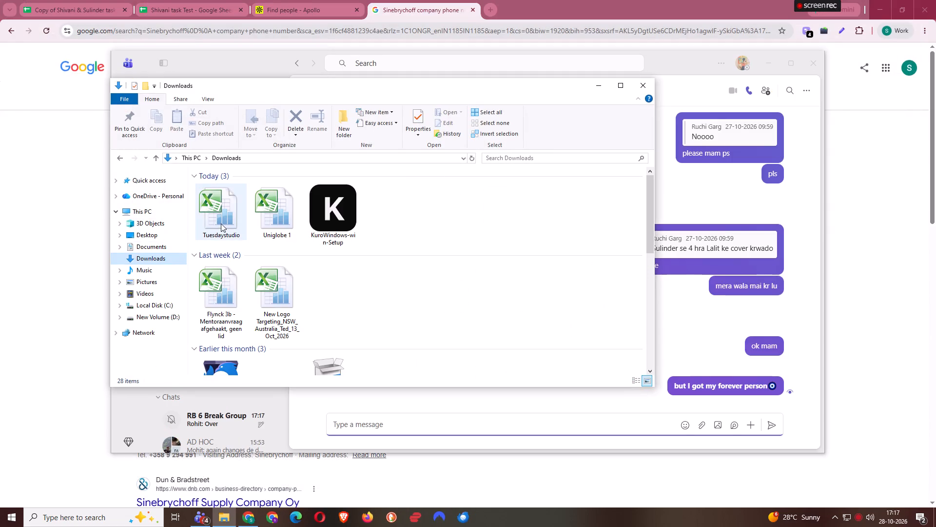
Rename the Tuesdaystudio workbook in the Downloads folder as Tuesdaystudio-Shivani.
click(221, 223)
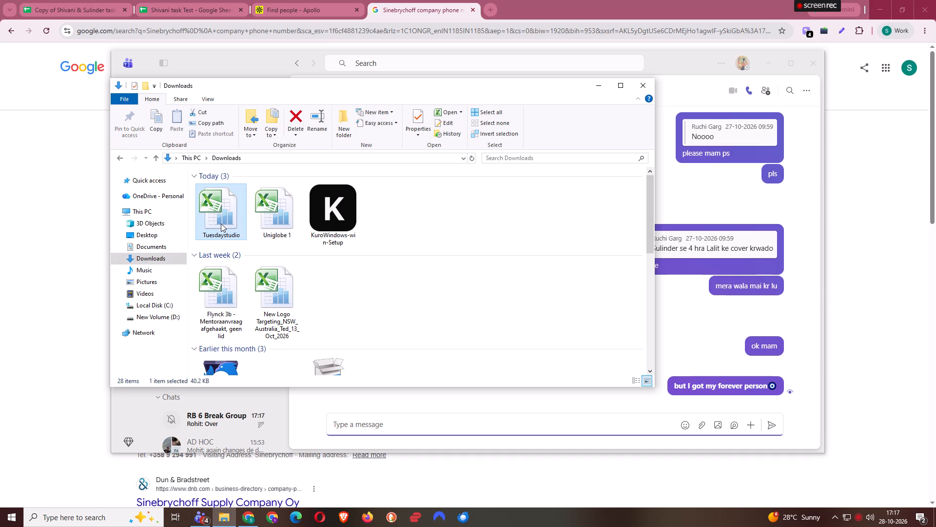
key(F2)
click(241, 234)
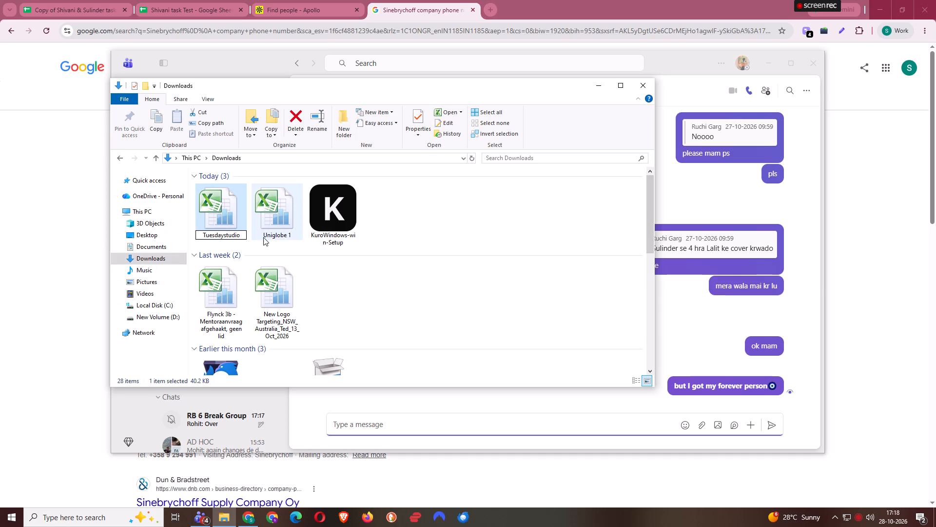
key(minus)
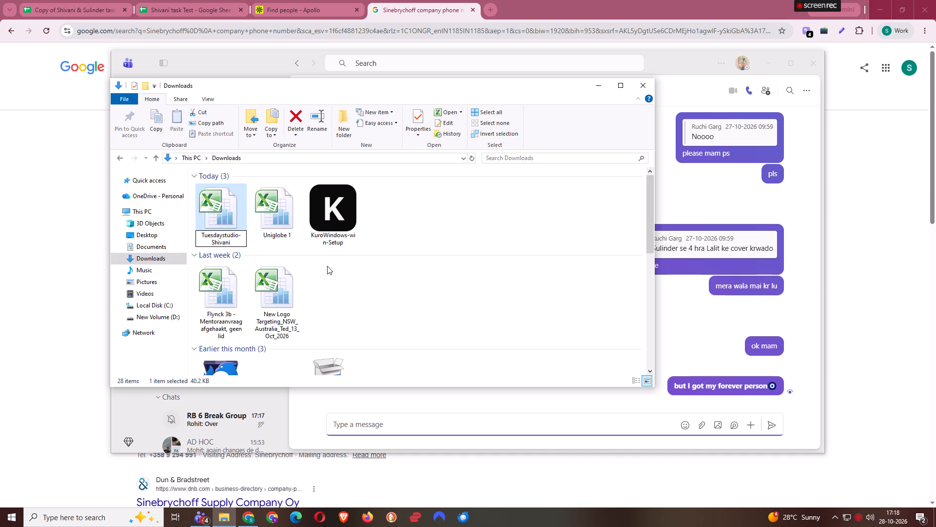
click(330, 268)
Rename the Uniglobe 1 workbook in the Downloads folder as Uniglobe 1- Shivani.
click(282, 224)
key(F2)
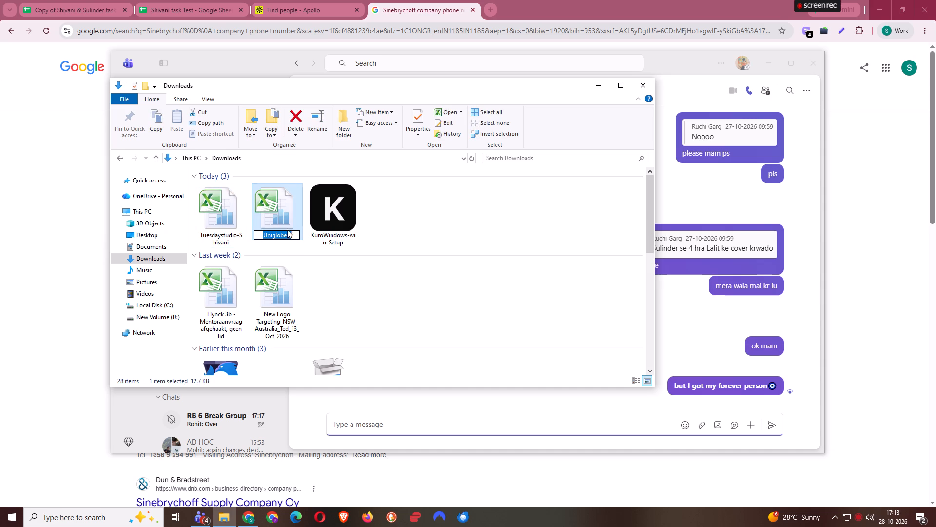
click(294, 233)
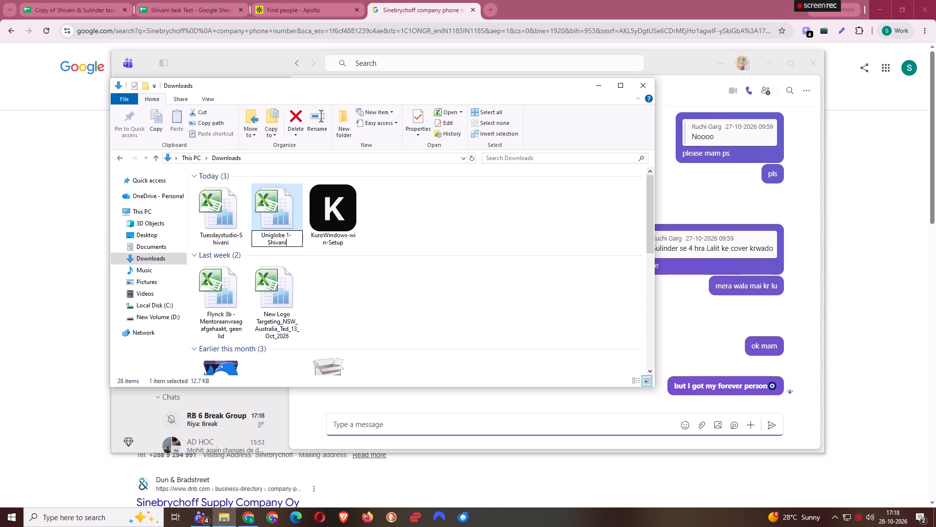
click(420, 343)
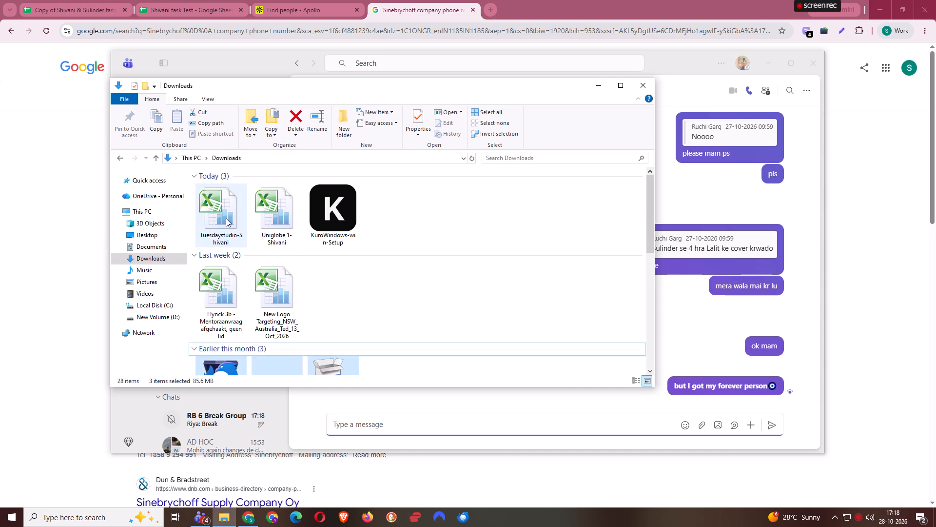
Attach both renamed workbooks, Tuesdaystudio-Shivani and Uniglobe 1- Shivani, to a new message in the open Teams chat.
click(226, 218)
ctrl+click(272, 216)
ctrl+drag(234, 213, 426, 366)
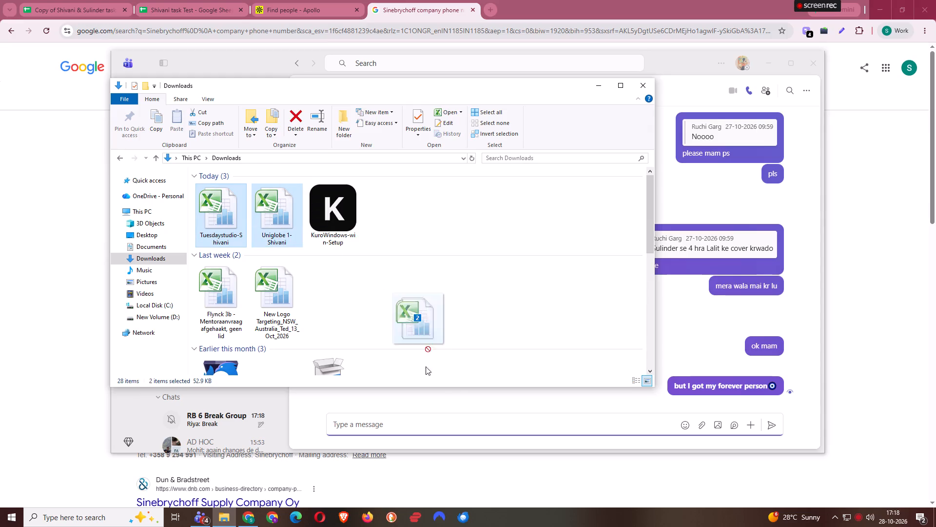
ctrl+drag(426, 366, 425, 419)
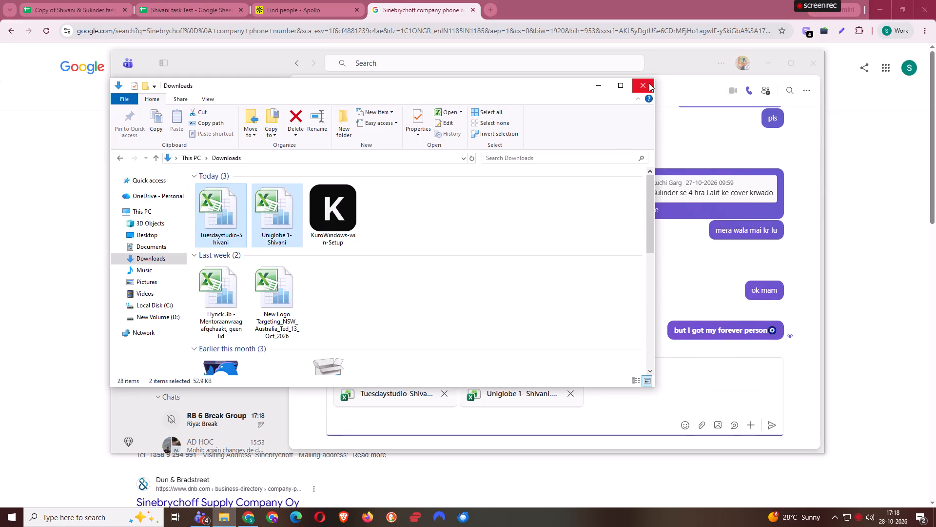